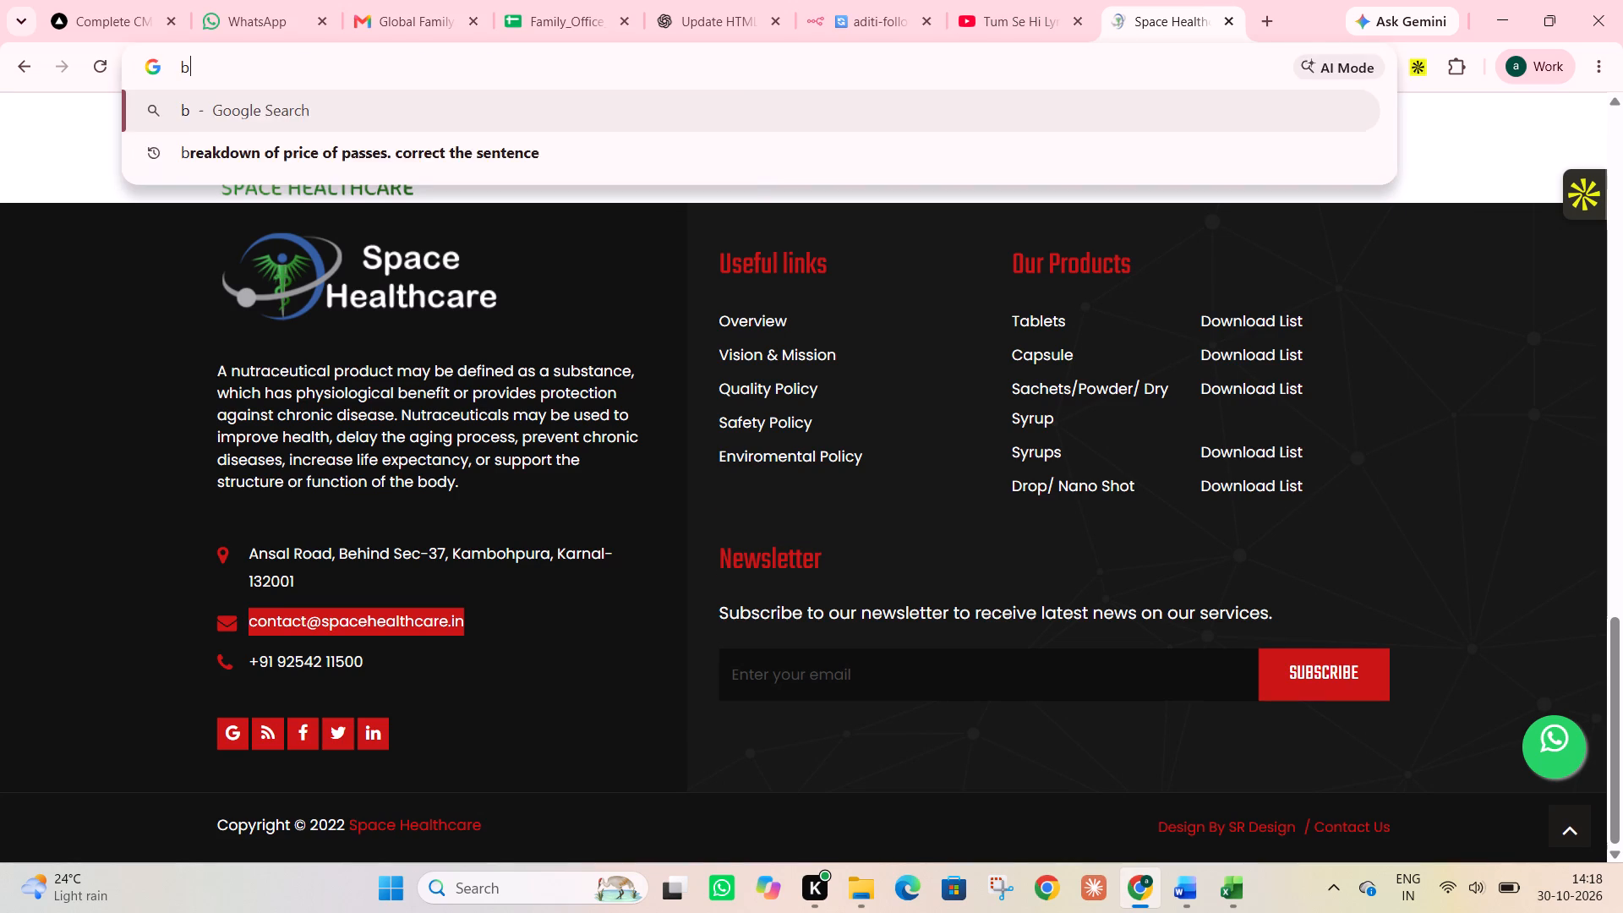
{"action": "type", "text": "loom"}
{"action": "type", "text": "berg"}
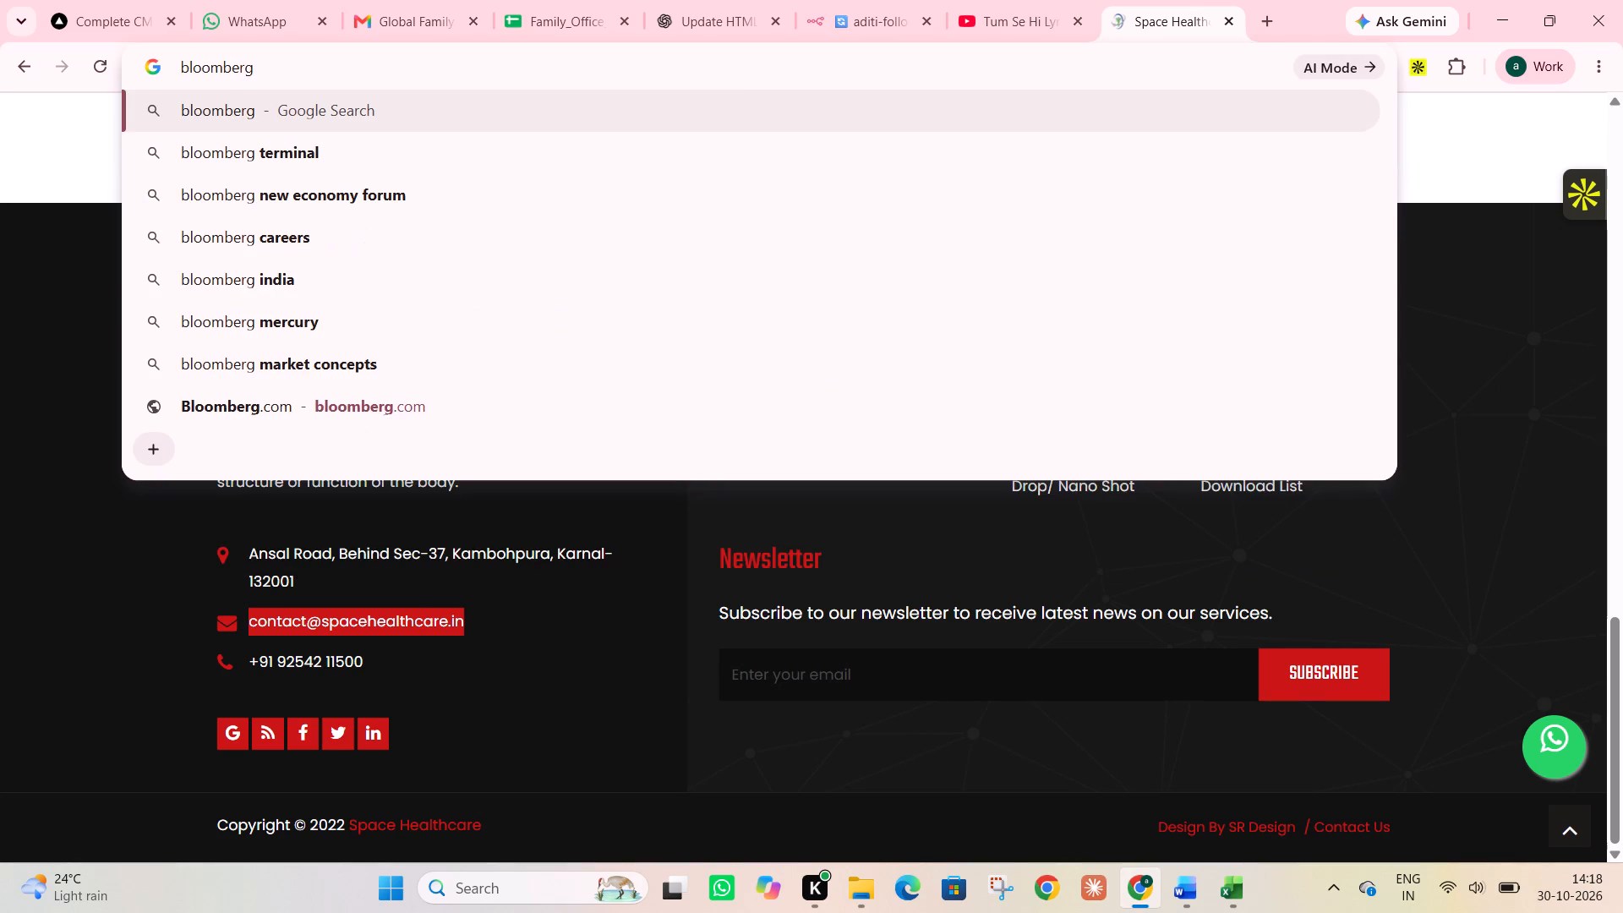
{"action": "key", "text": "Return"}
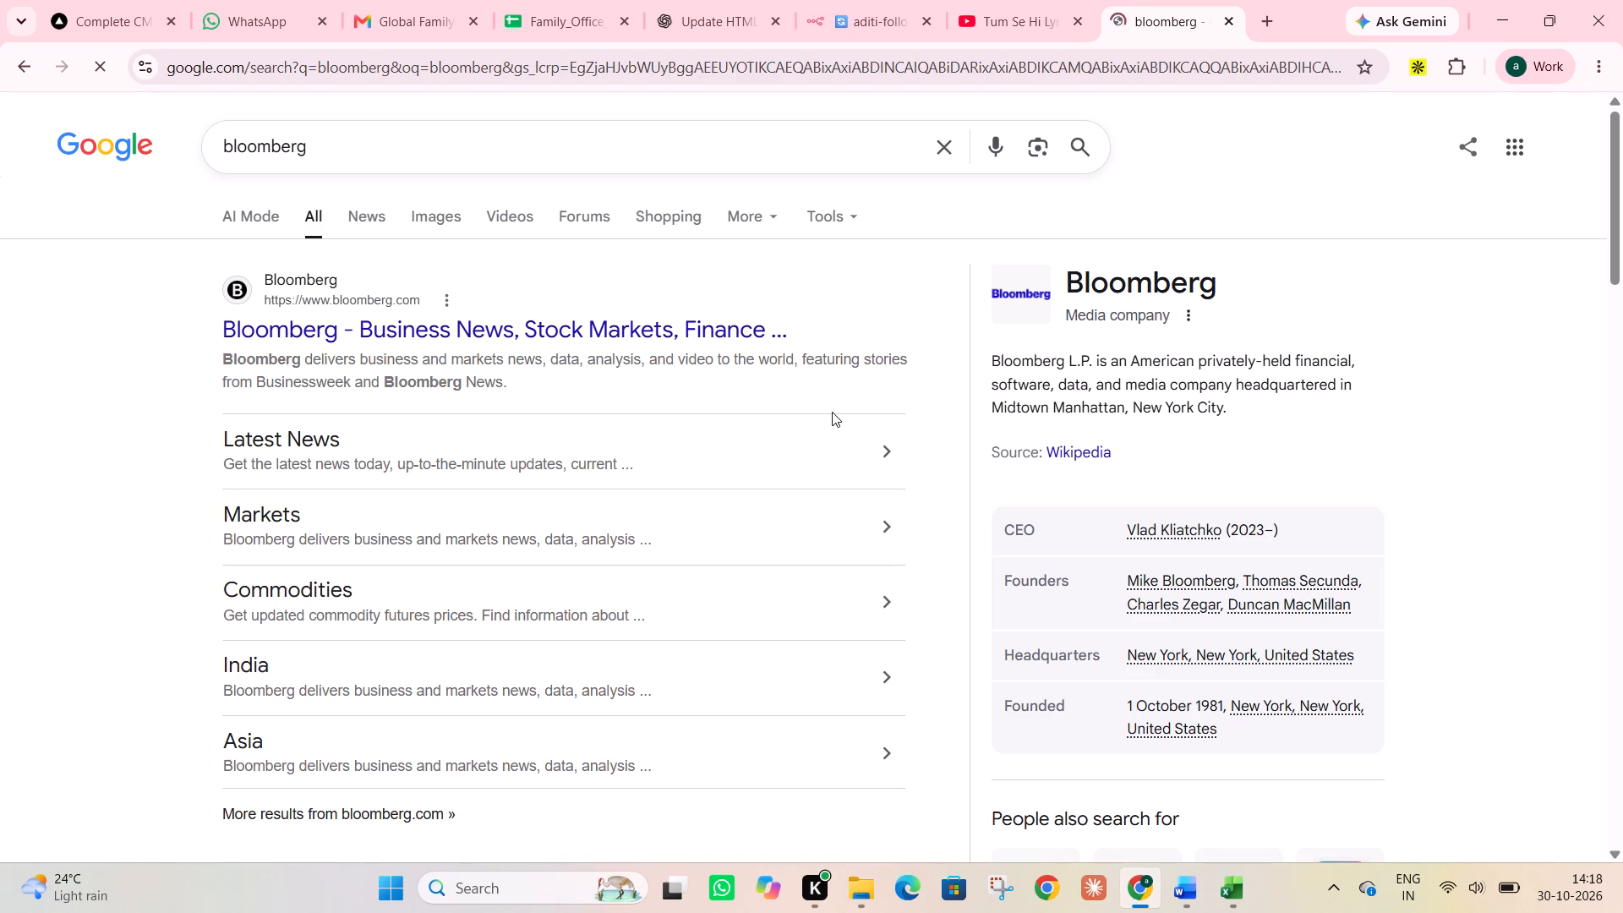
{"action": "scroll", "coordinate": [832, 412], "scroll_direction": "down", "scroll_amount": 1}
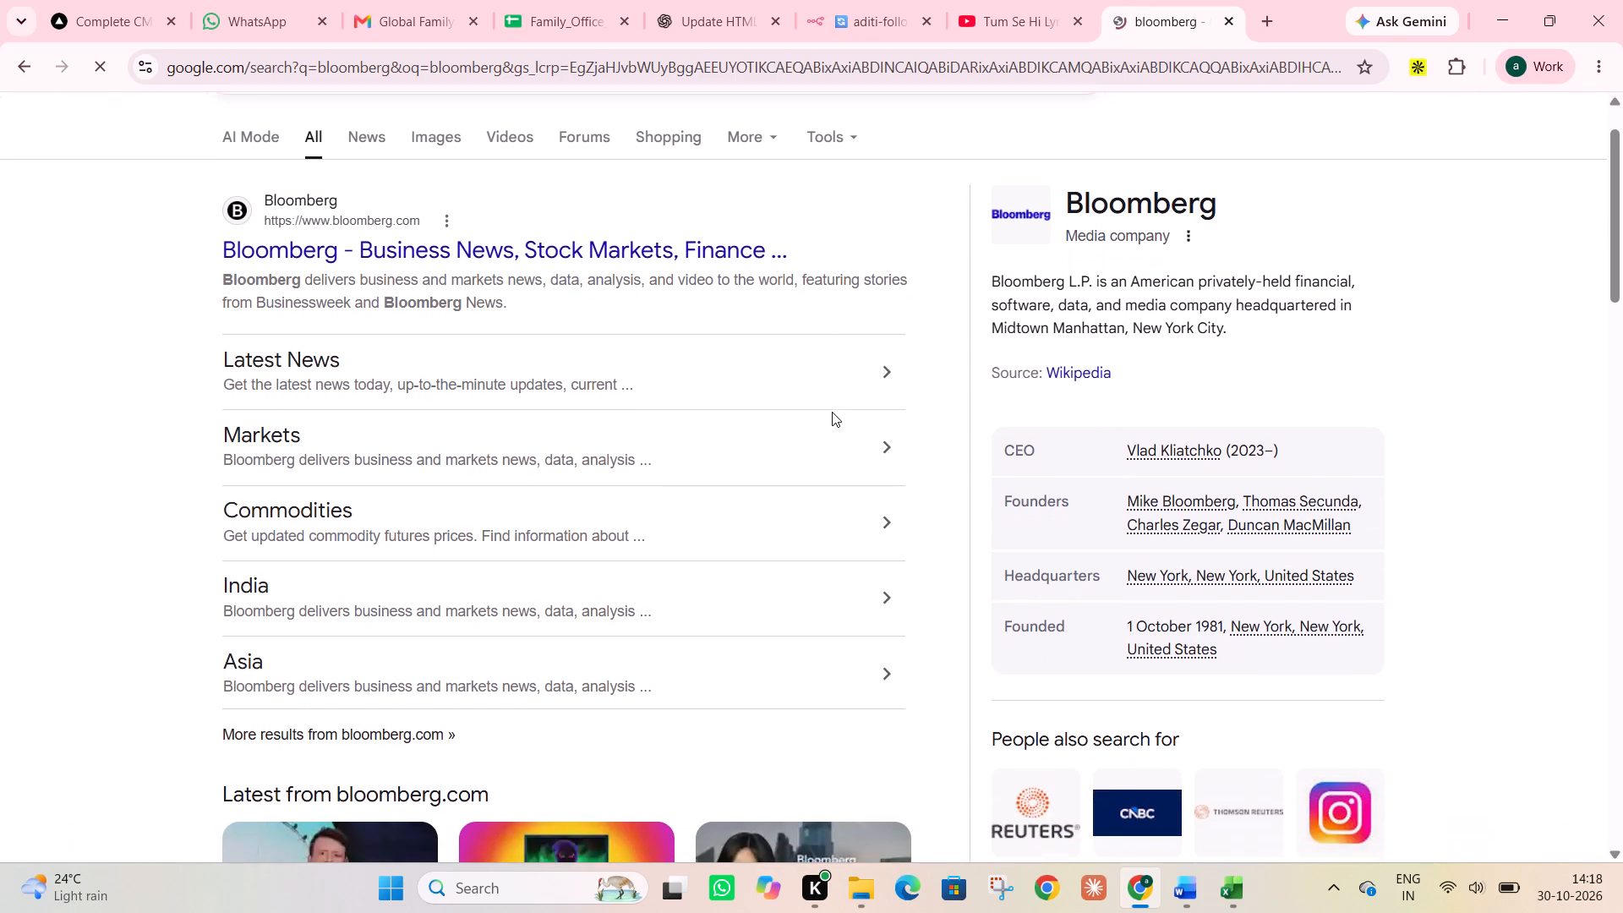
{"action": "scroll", "coordinate": [832, 412], "scroll_direction": "down", "scroll_amount": 1}
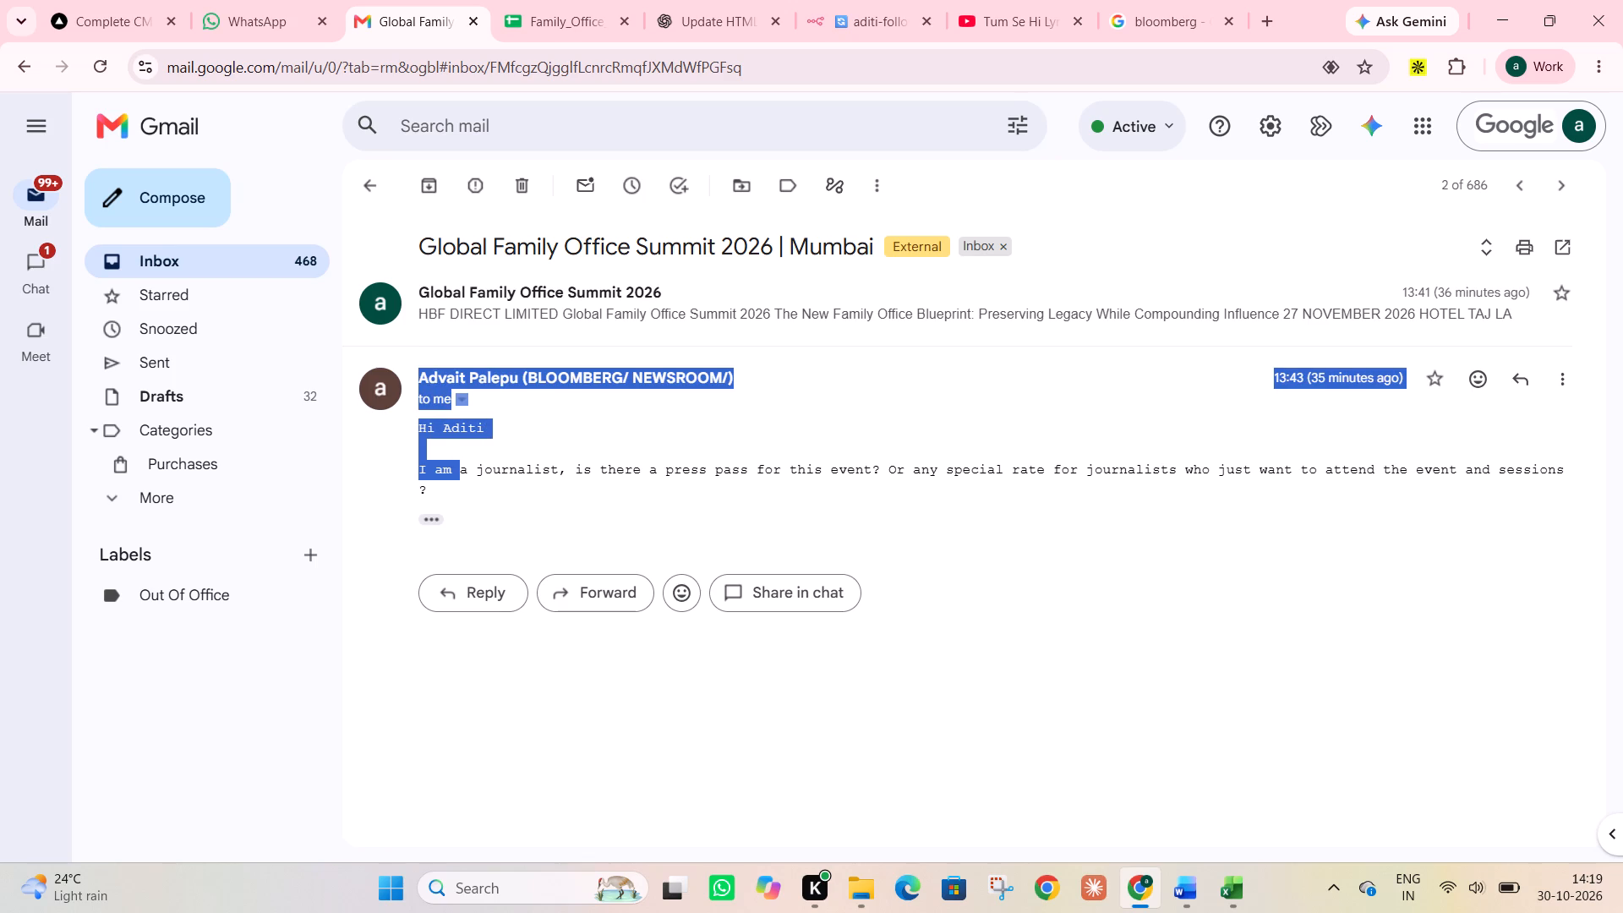
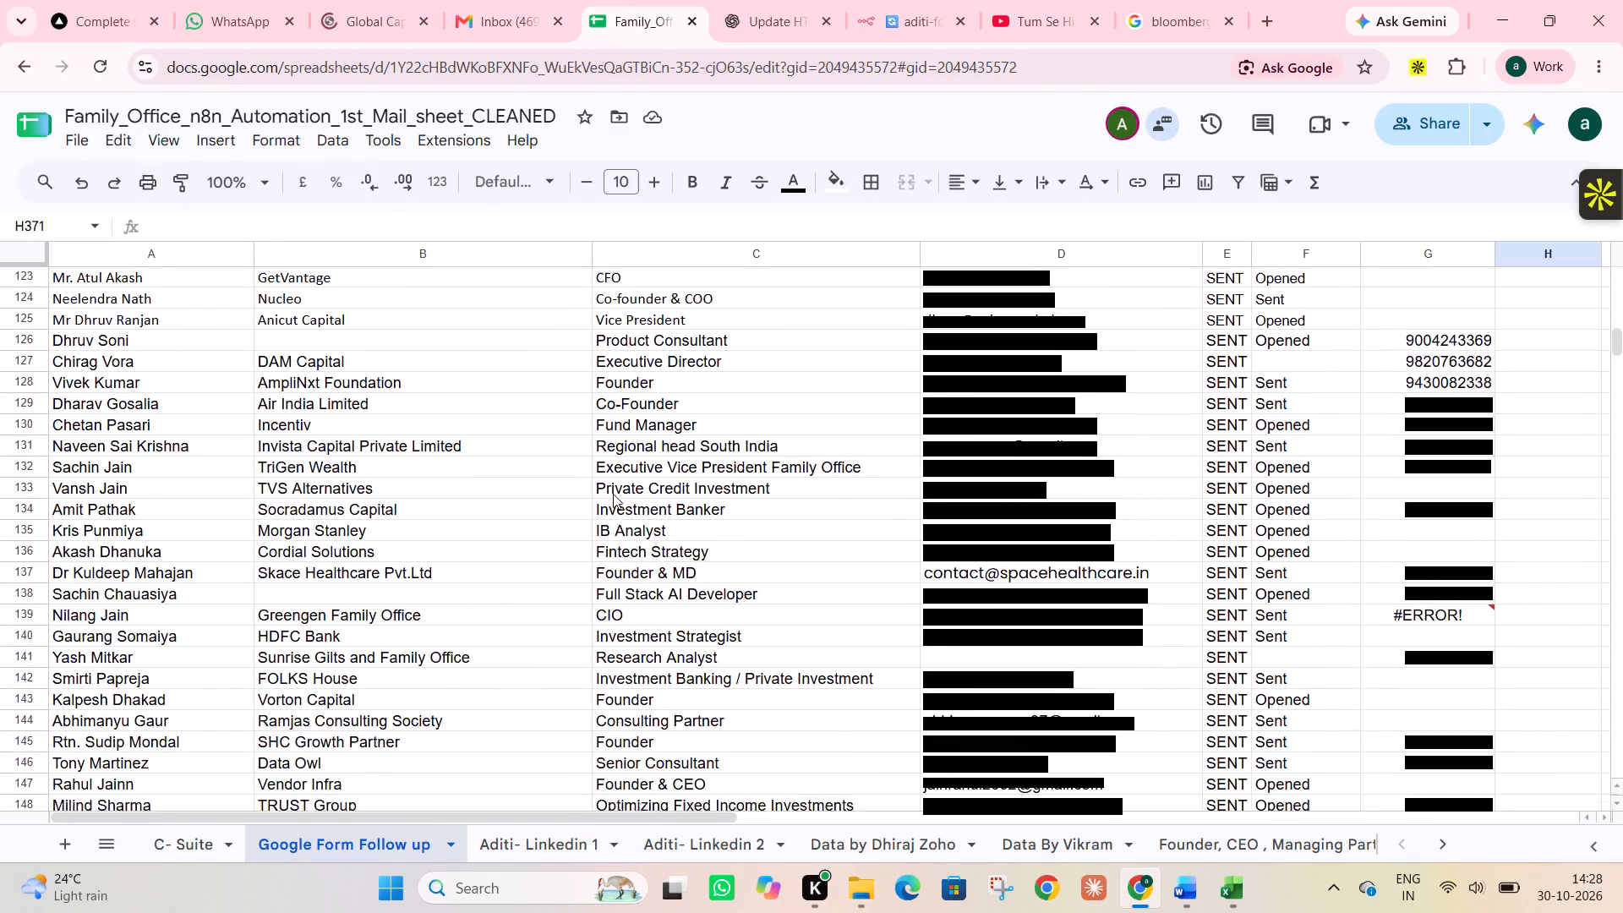
Look through the contact rows and their email send statuses on the Google Form Follow up sheet.
{"action": "scroll", "coordinate": [613, 494], "scroll_direction": "down", "scroll_amount": 1}
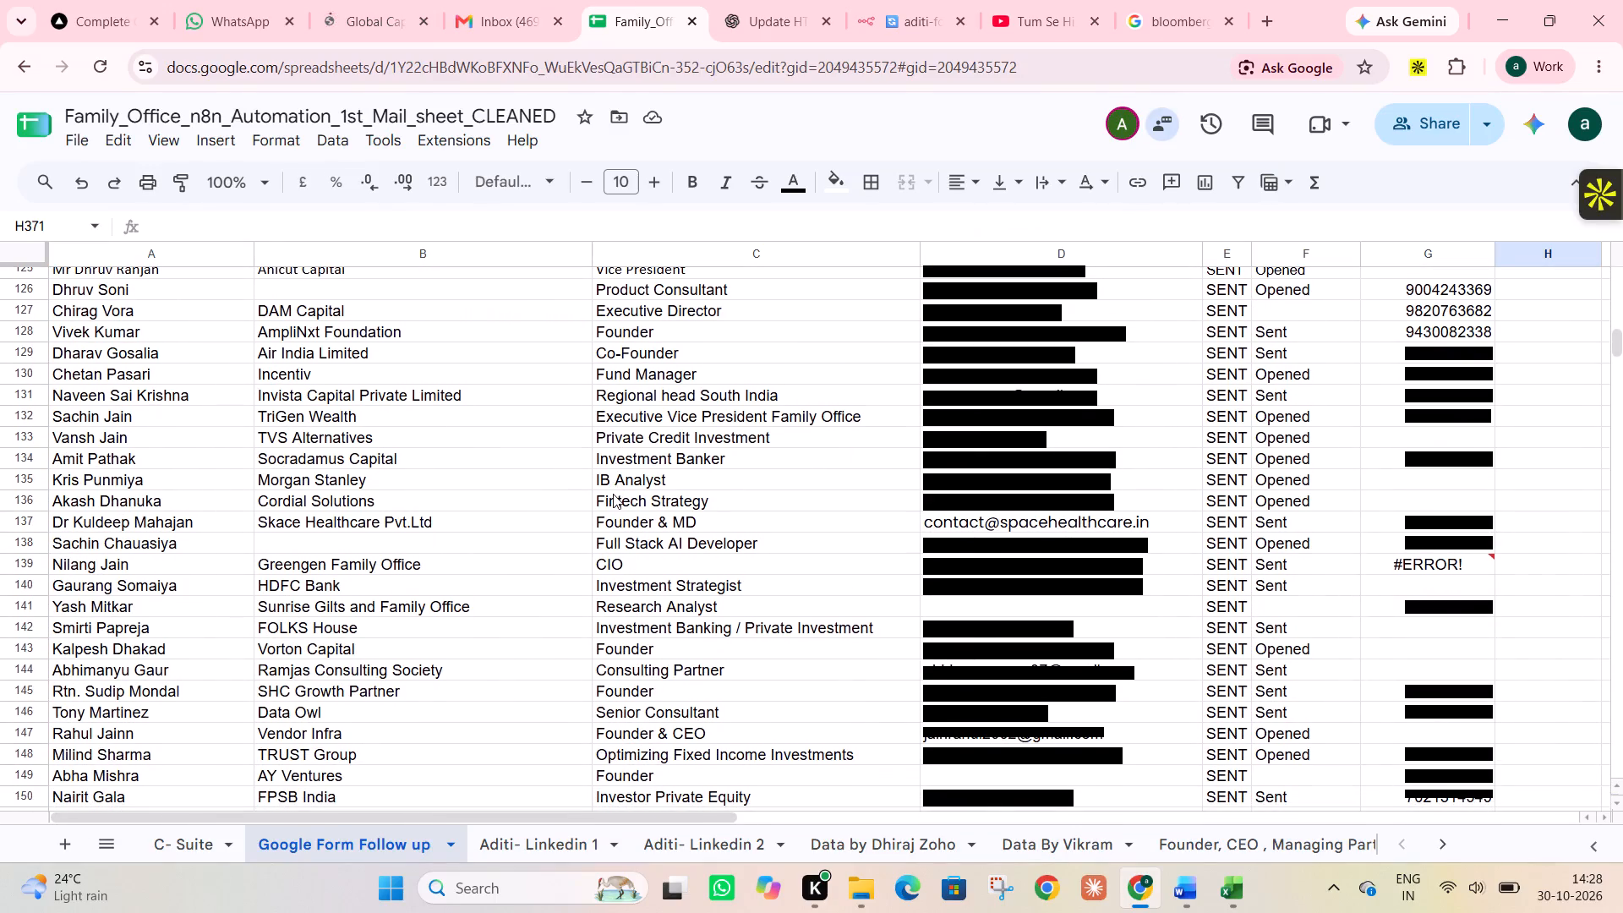
{"action": "scroll", "coordinate": [613, 494], "scroll_direction": "down", "scroll_amount": 1}
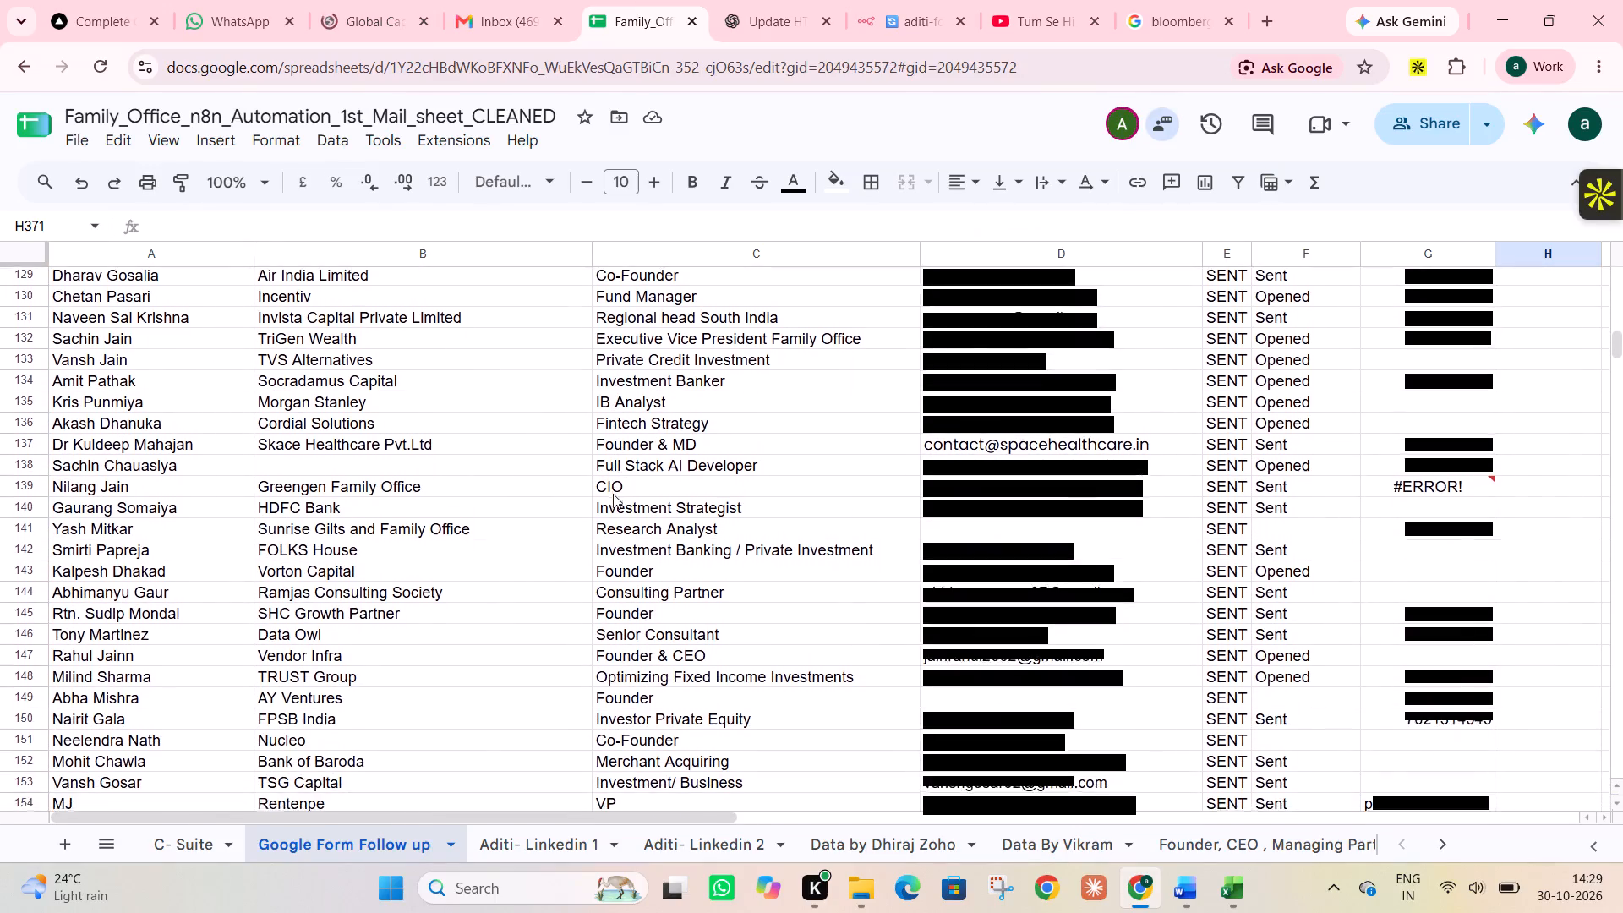
{"action": "scroll", "coordinate": [613, 494], "scroll_direction": "down", "scroll_amount": 3}
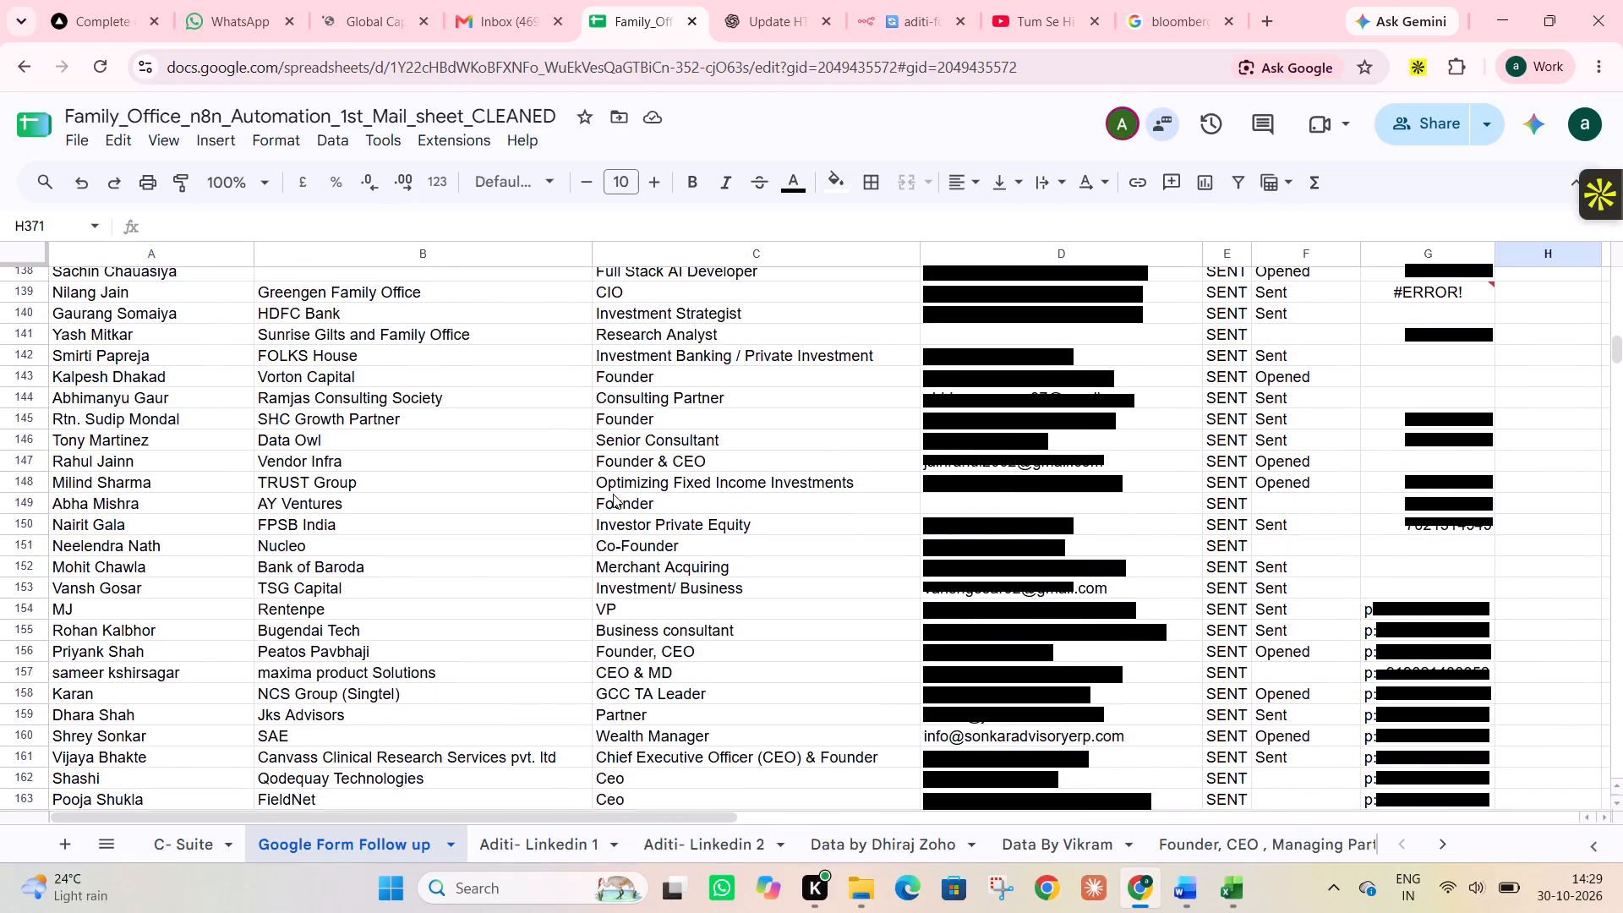
{"action": "scroll", "coordinate": [613, 494], "scroll_direction": "down", "scroll_amount": 1}
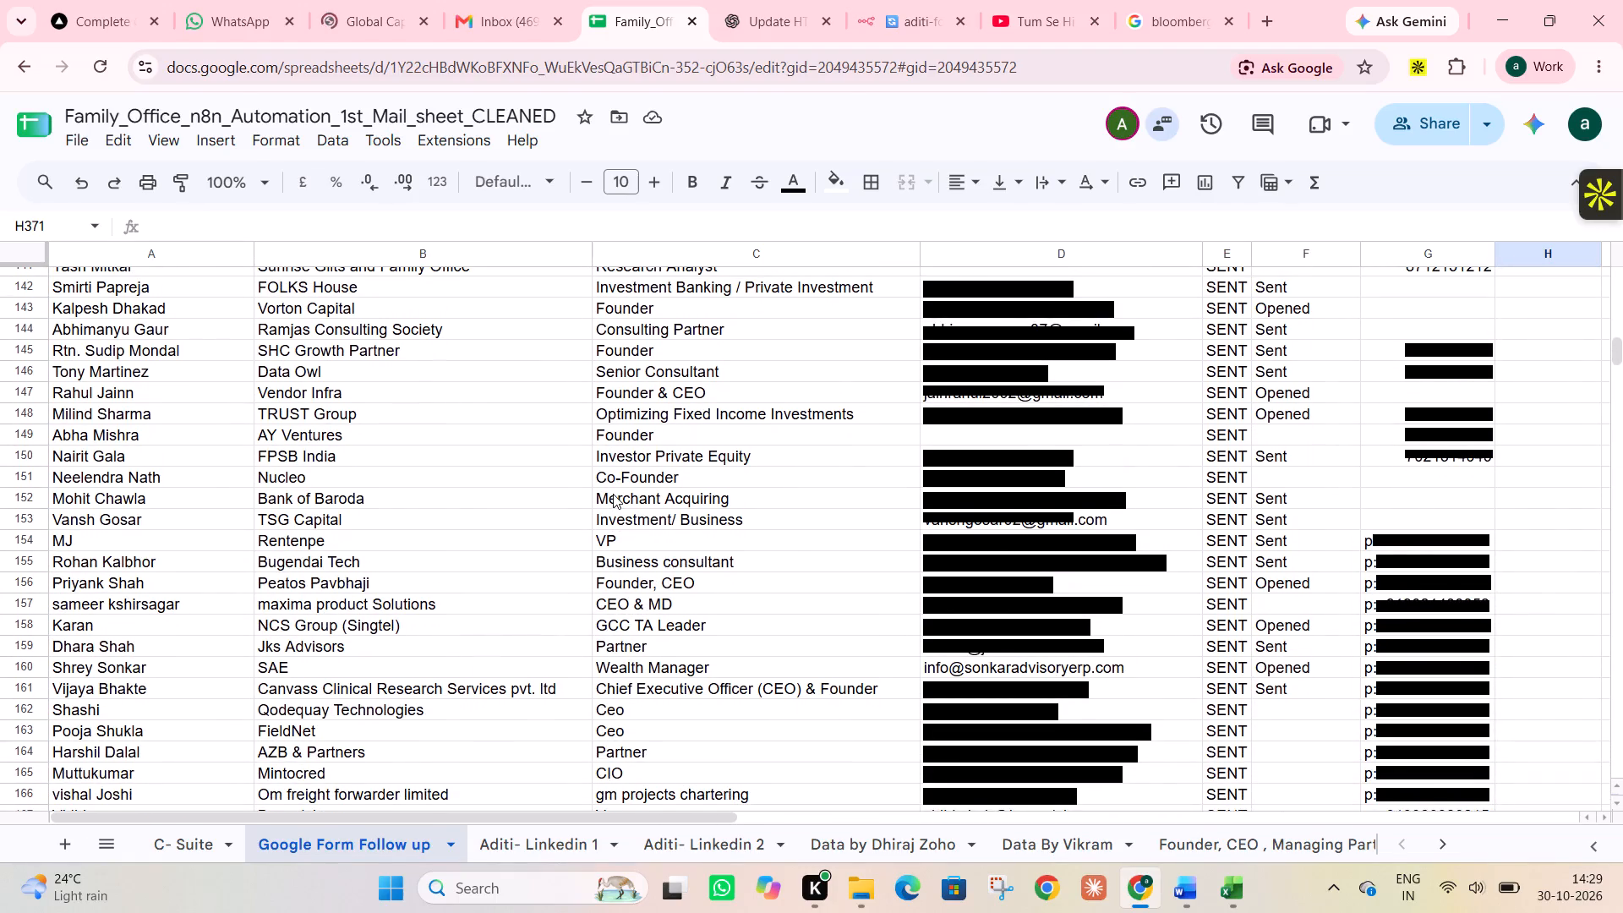
Review the contact rows in the Google Form Follow up sheet, examining their companies, designations, mail status and follow-up status.
{"action": "scroll", "coordinate": [613, 494], "scroll_direction": "down", "scroll_amount": 2}
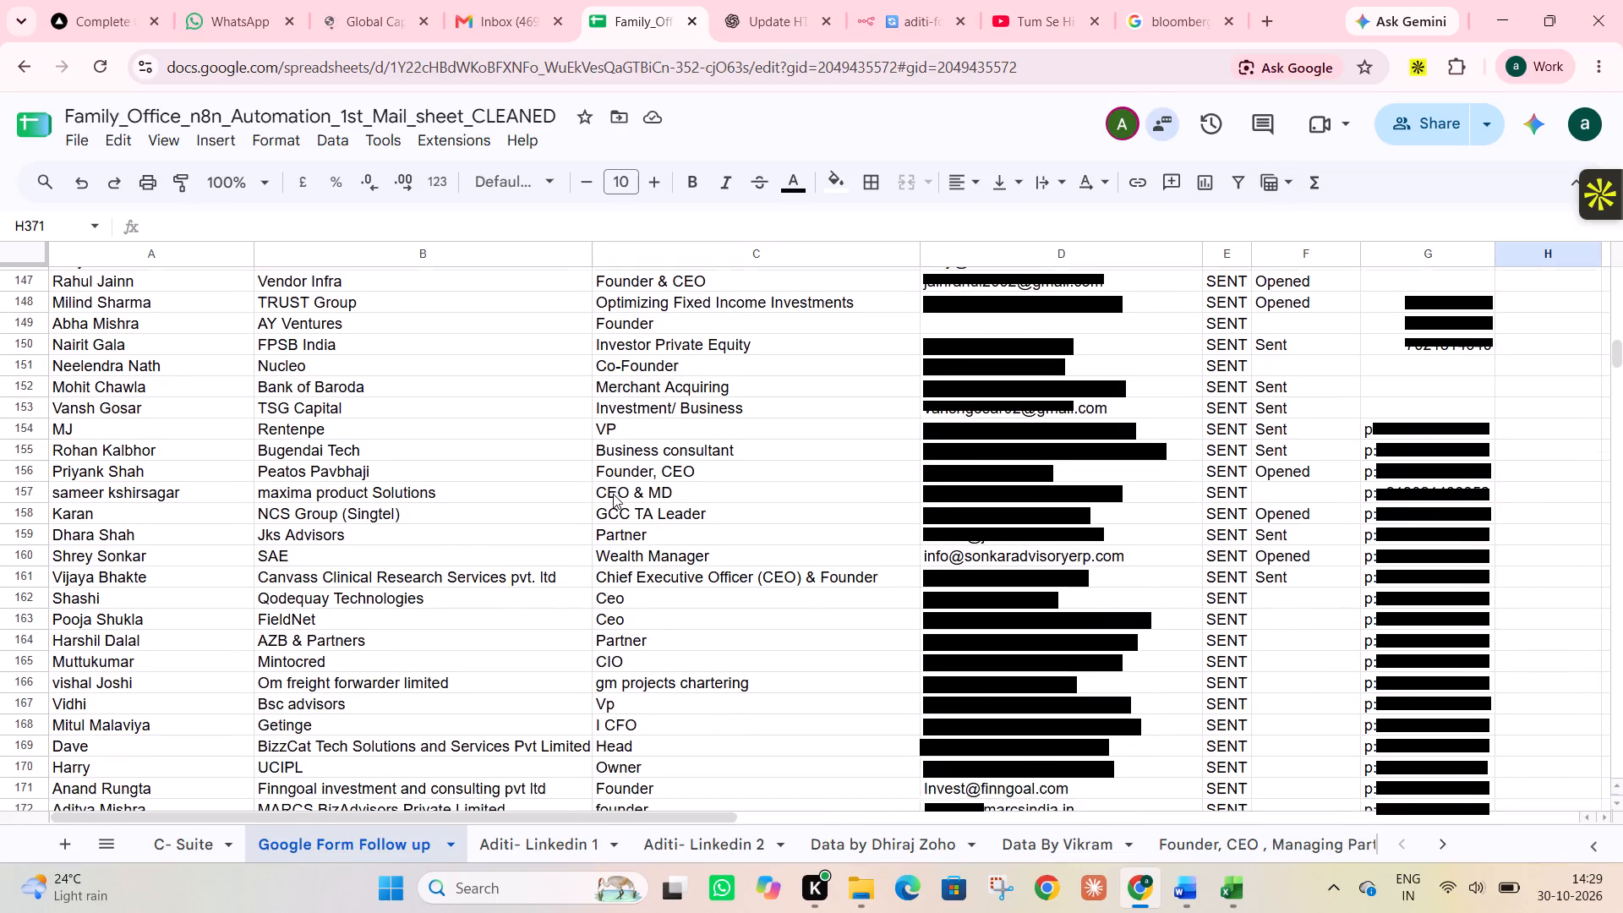
{"action": "scroll", "coordinate": [613, 494], "scroll_direction": "down", "scroll_amount": 3}
{"action": "scroll", "coordinate": [613, 494], "scroll_direction": "up", "scroll_amount": 4}
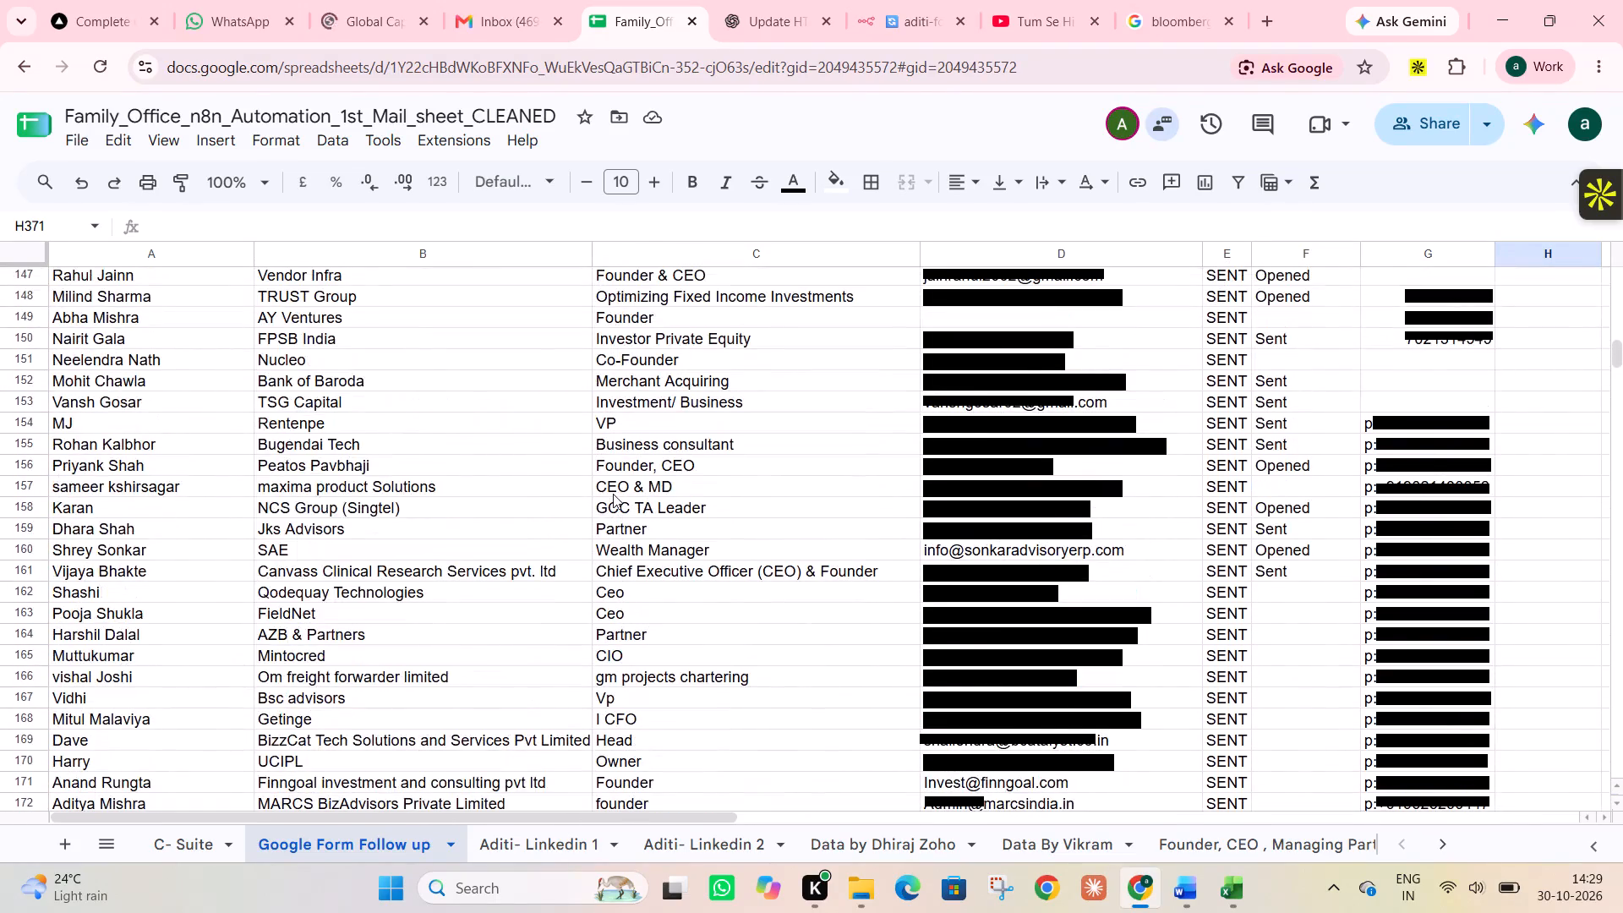
{"action": "scroll", "coordinate": [613, 494], "scroll_direction": "up", "scroll_amount": 3}
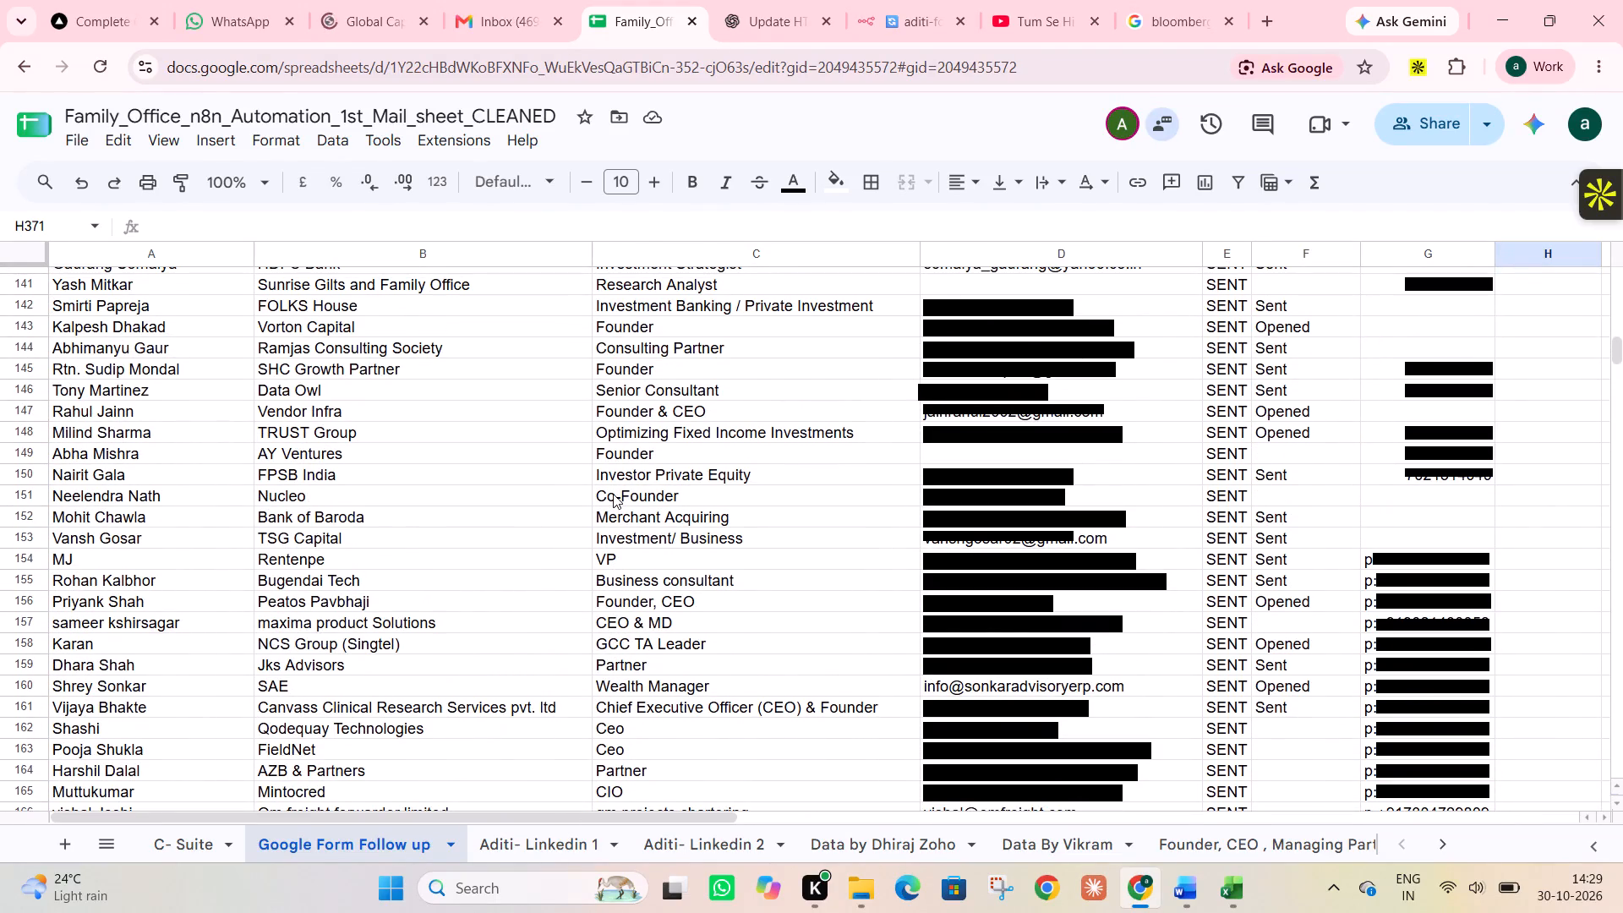
{"action": "scroll", "coordinate": [613, 494], "scroll_direction": "down", "scroll_amount": 9}
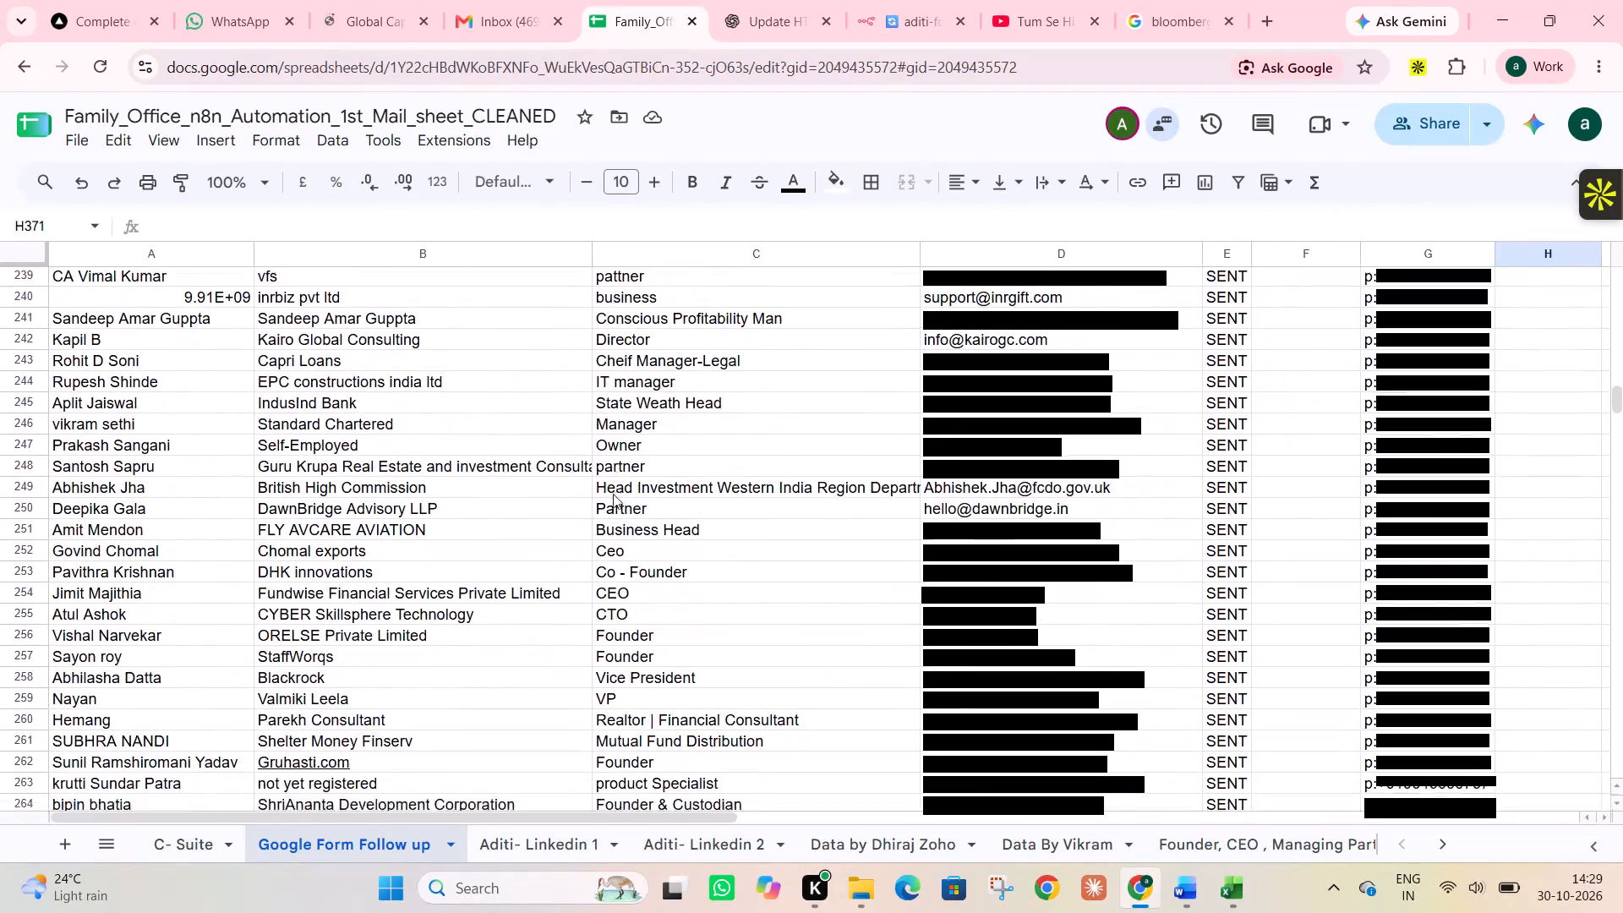
{"action": "scroll", "coordinate": [613, 494], "scroll_direction": "down", "scroll_amount": 8}
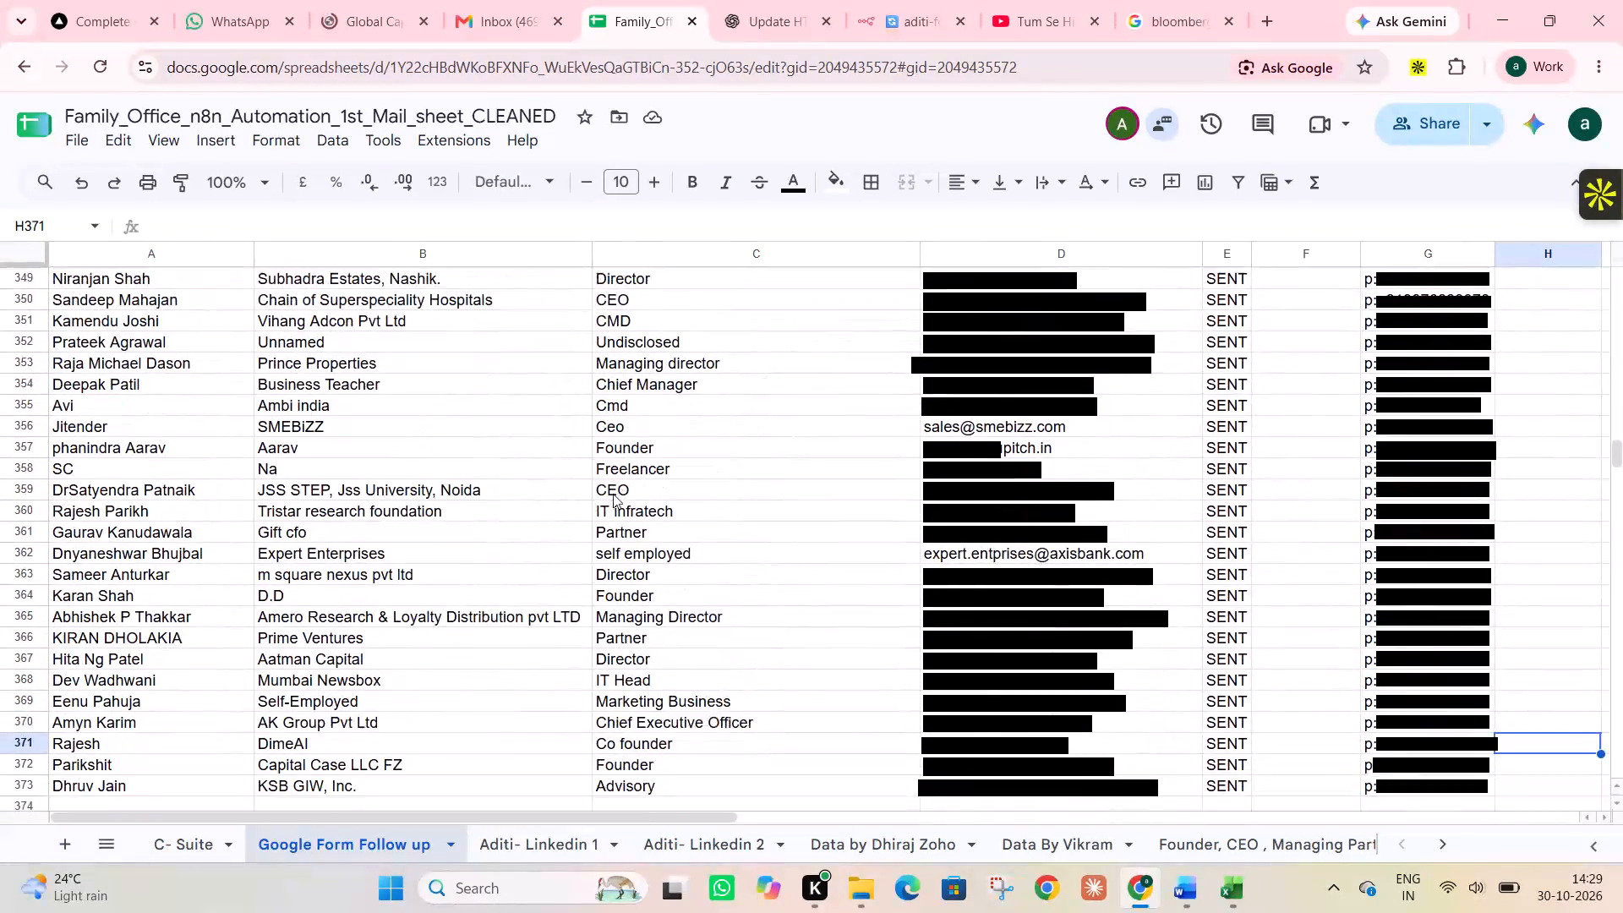
{"action": "scroll", "coordinate": [613, 494], "scroll_direction": "up", "scroll_amount": 7}
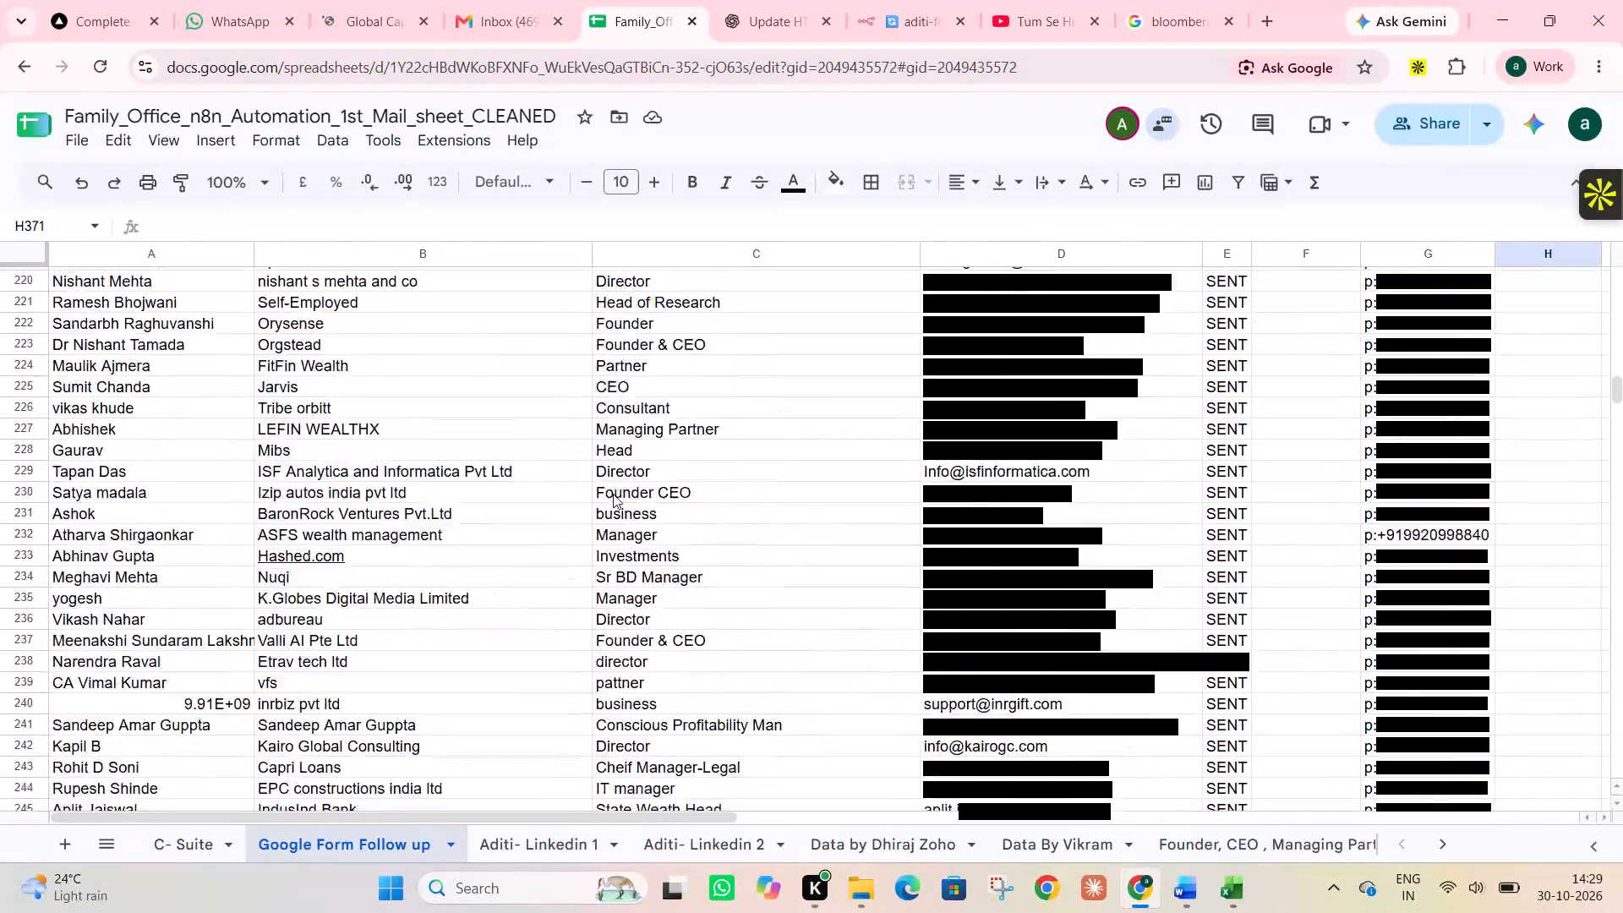
{"action": "scroll", "coordinate": [613, 494], "scroll_direction": "up", "scroll_amount": 10}
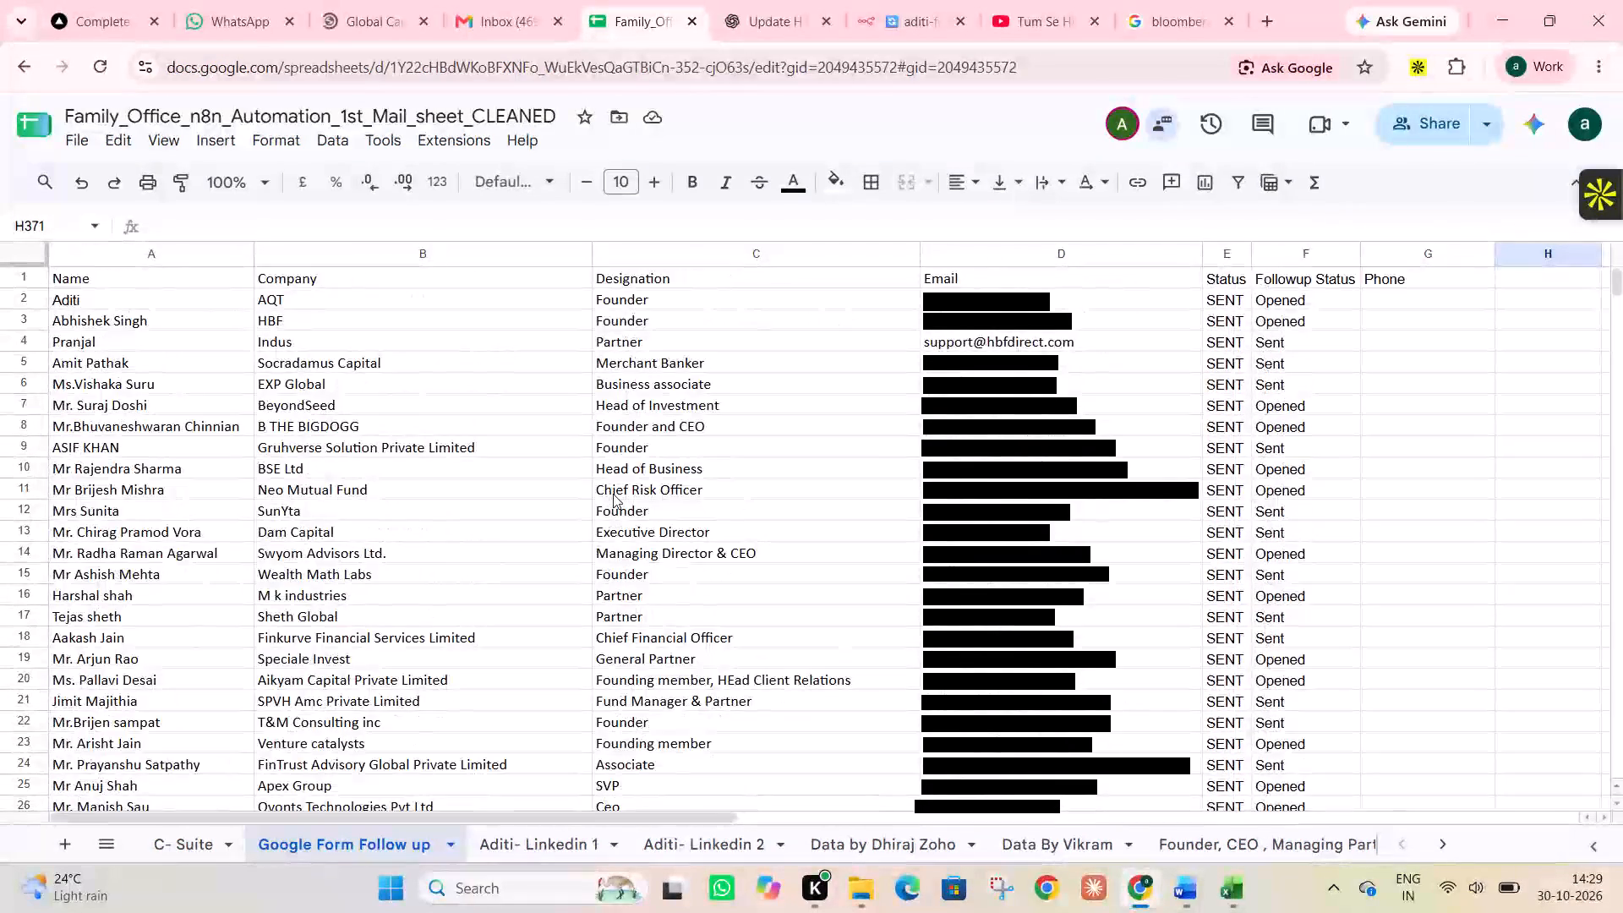
{"action": "scroll", "coordinate": [613, 494], "scroll_direction": "up", "scroll_amount": 1}
{"action": "scroll", "coordinate": [613, 494], "scroll_direction": "down", "scroll_amount": 7}
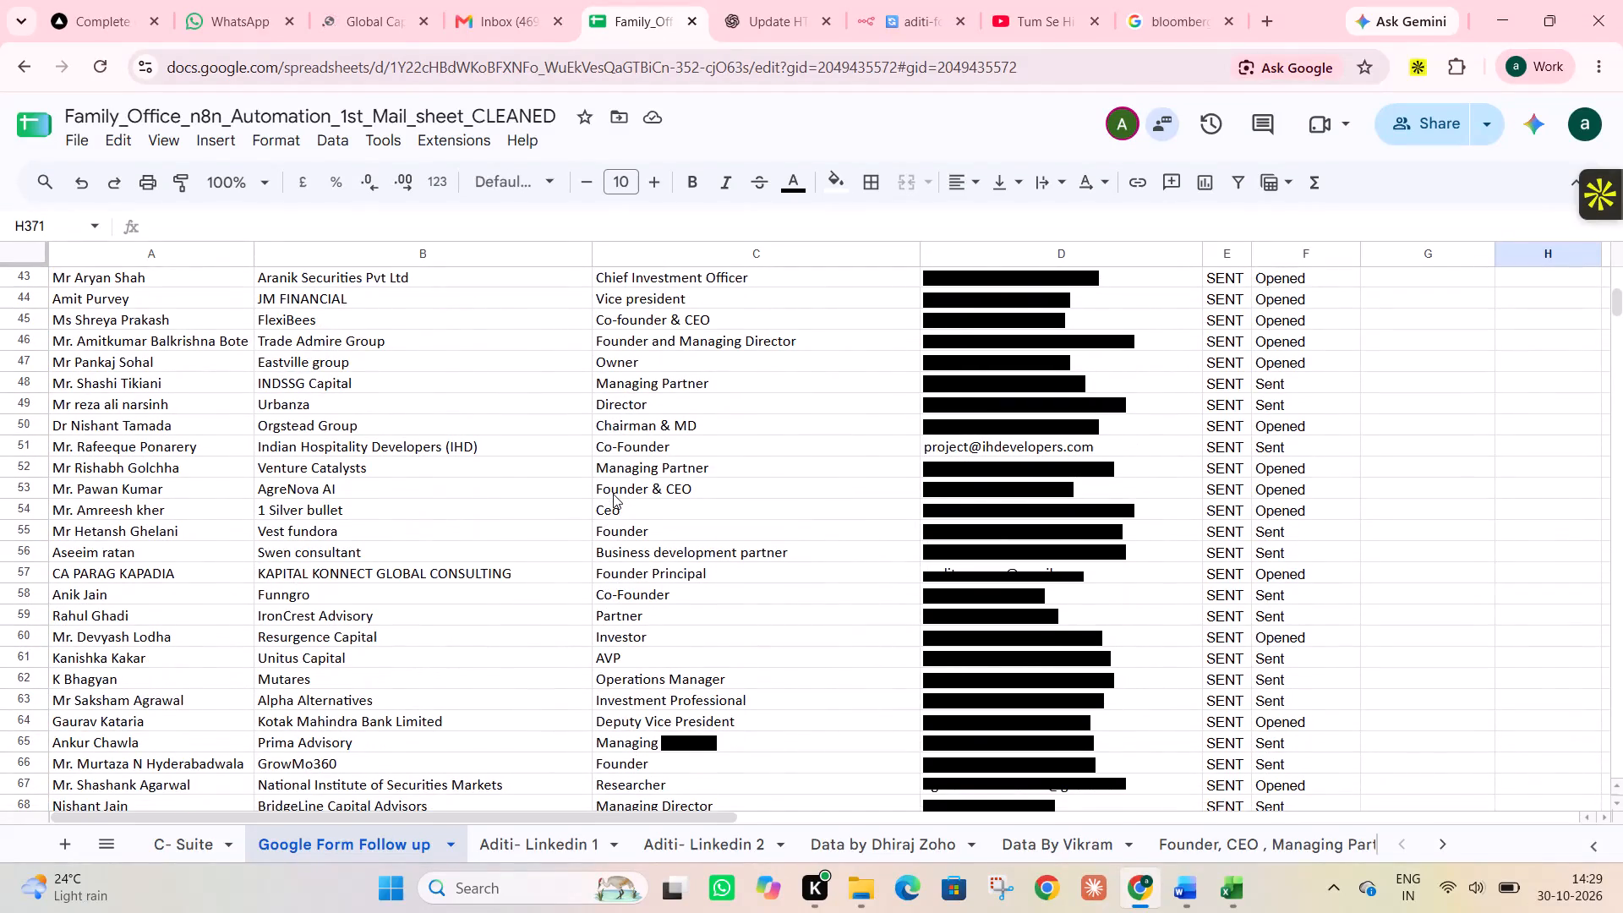
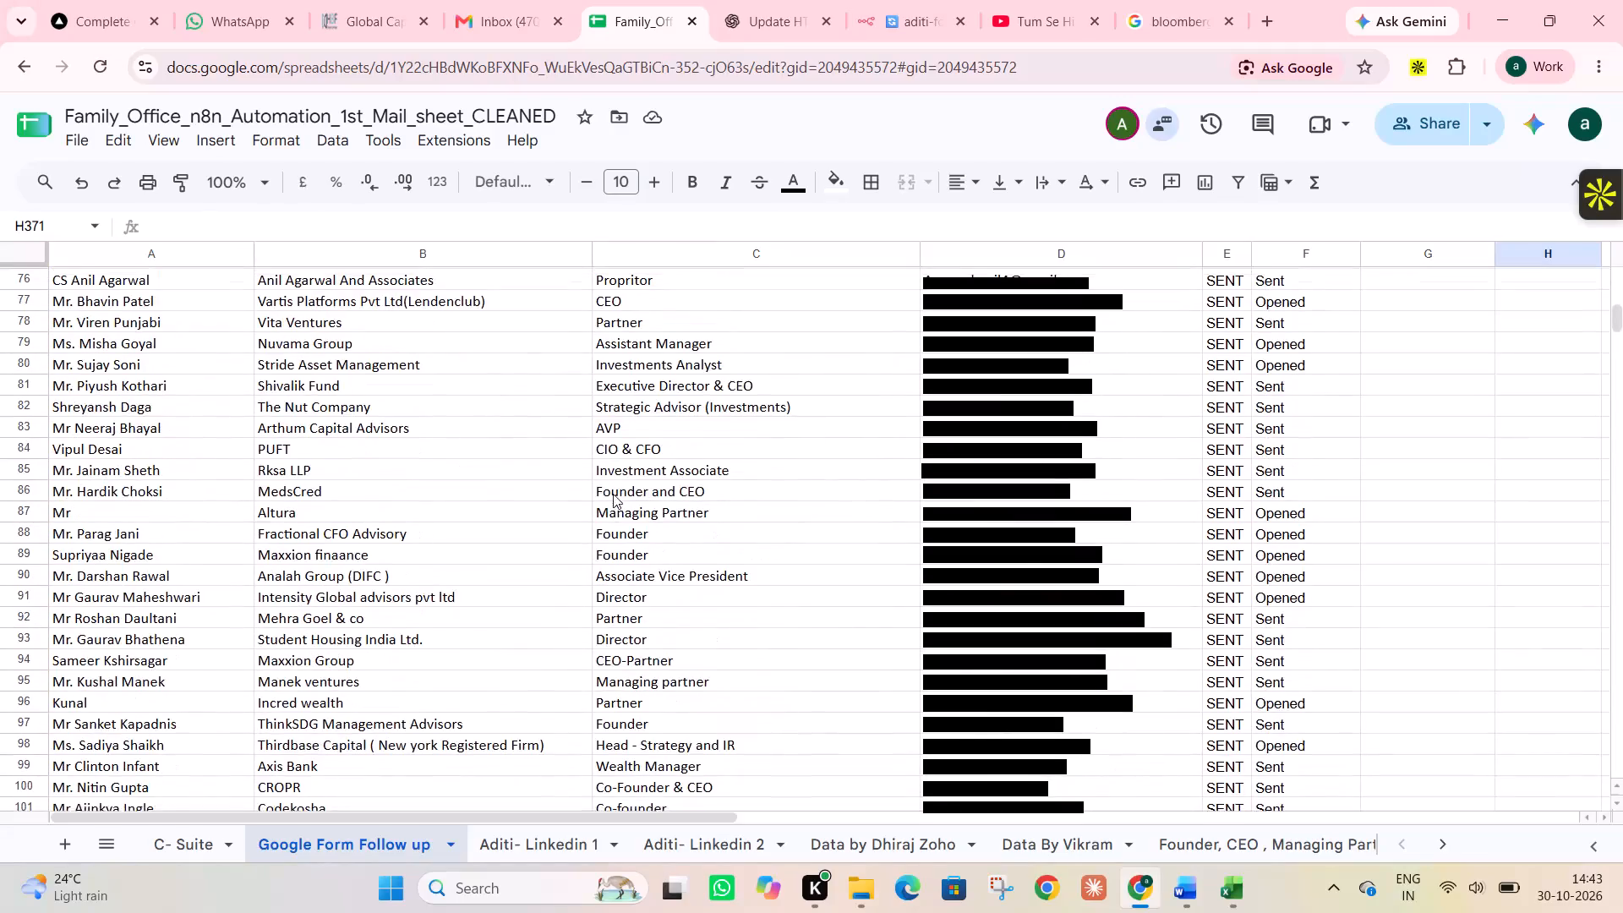
Review further contact rows in the Google Form Follow up sheet, around rows 148 to 191, checking their sent and opened statuses.
{"action": "scroll", "coordinate": [606, 500], "scroll_direction": "down", "scroll_amount": 4}
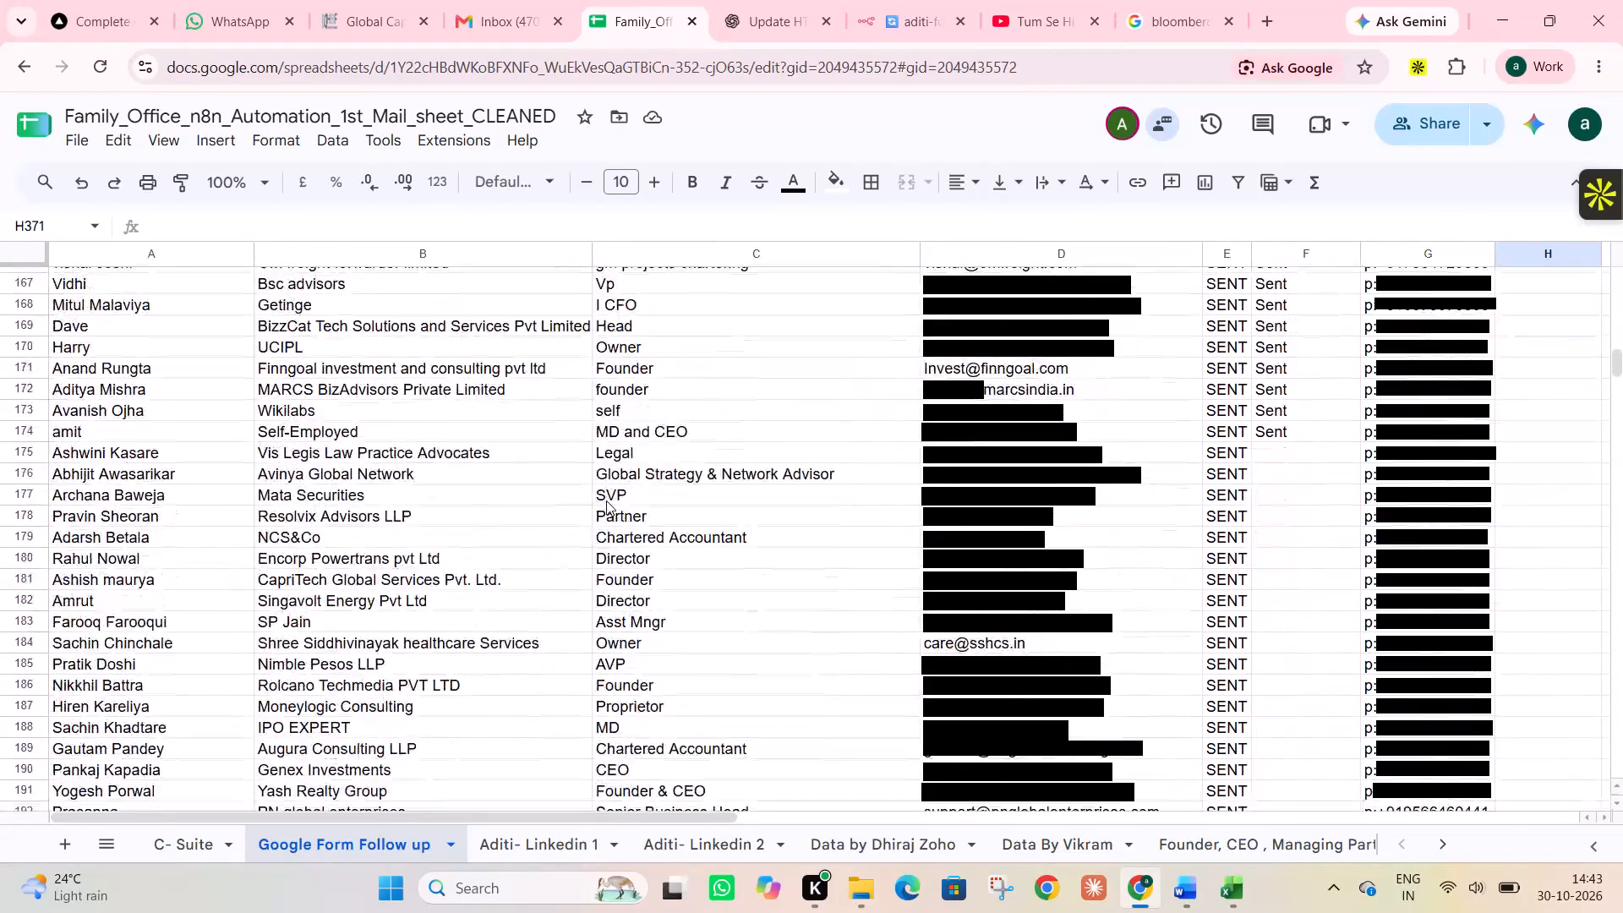
{"action": "scroll", "coordinate": [606, 500], "scroll_direction": "down", "scroll_amount": 1}
{"action": "scroll", "coordinate": [606, 500], "scroll_direction": "up", "scroll_amount": 2}
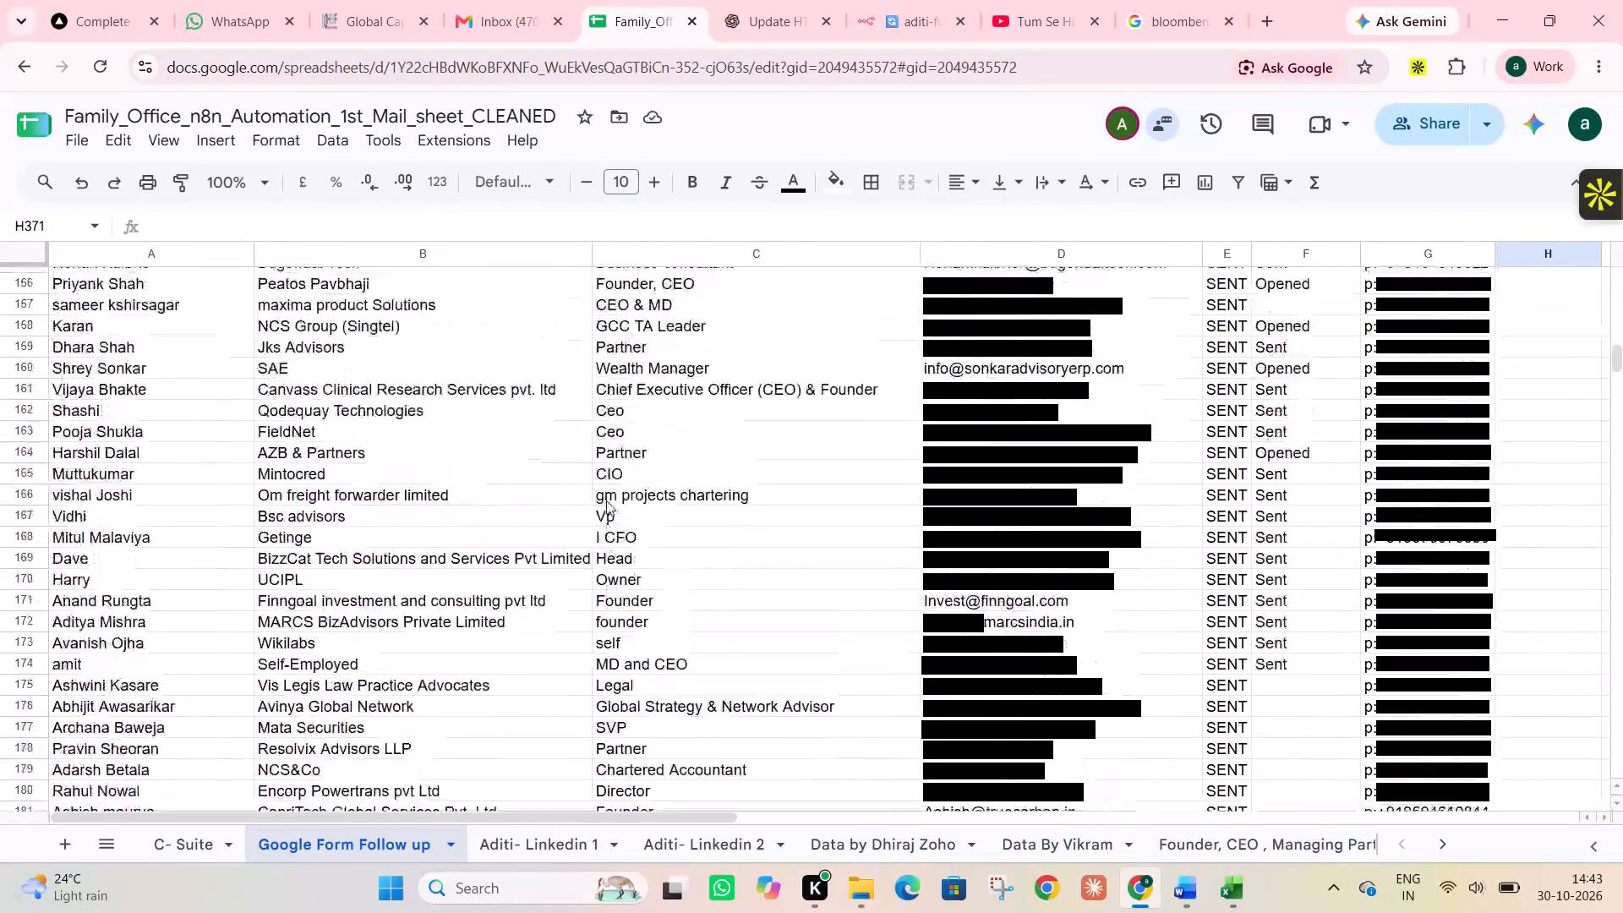
{"action": "scroll", "coordinate": [606, 500], "scroll_direction": "up", "scroll_amount": 3}
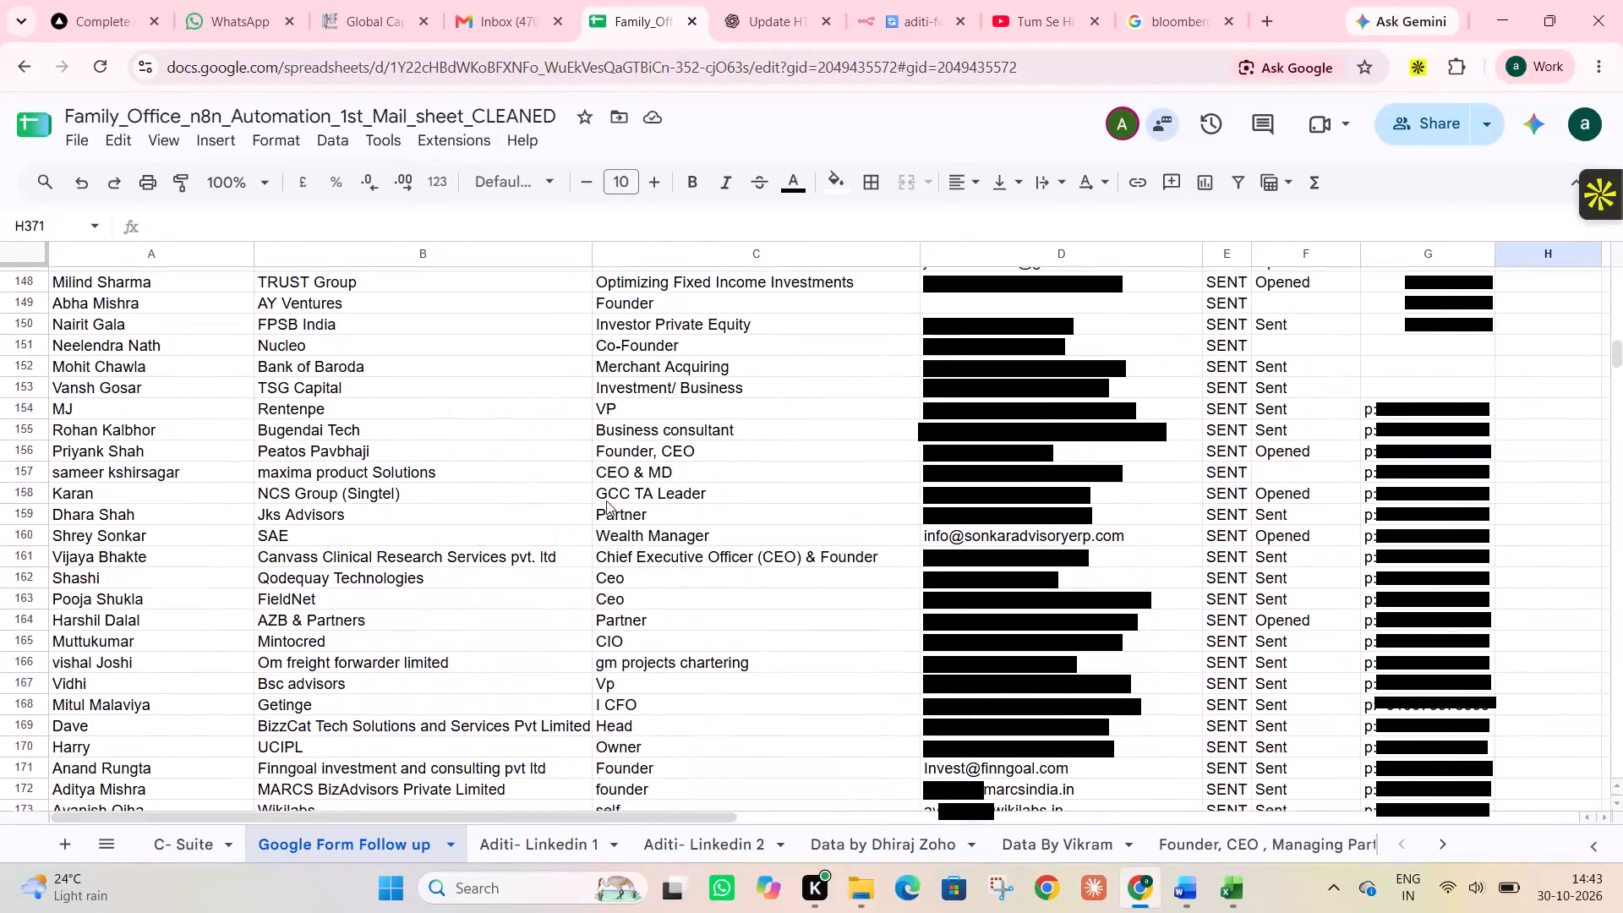
{"action": "scroll", "coordinate": [606, 500], "scroll_direction": "up", "scroll_amount": 1}
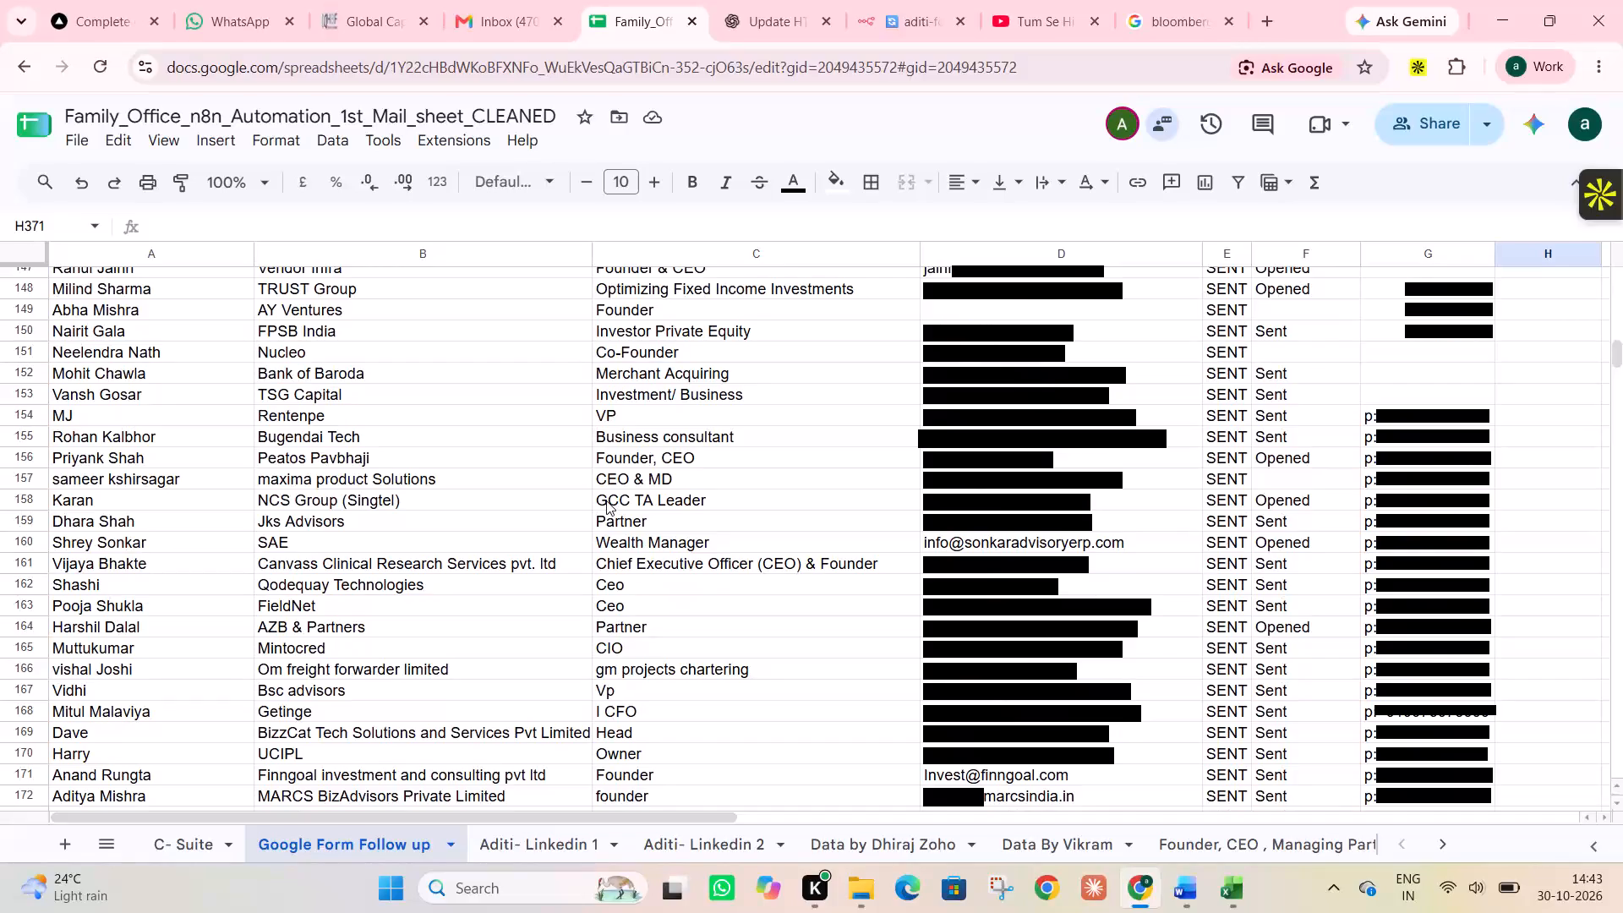
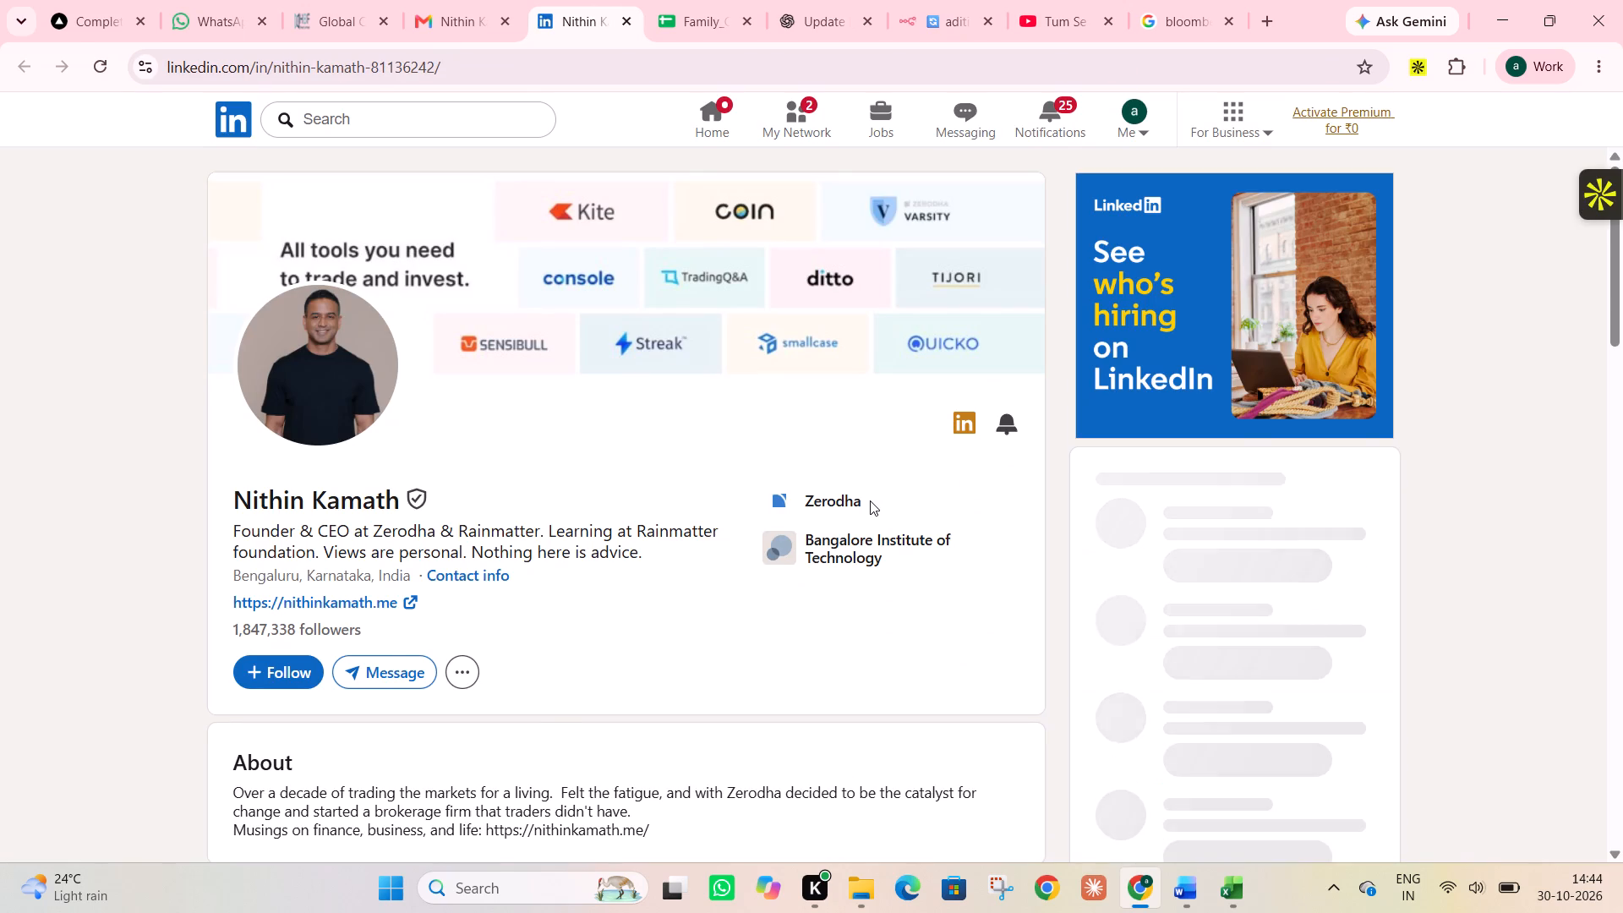
Review the Zerodha founder's LinkedIn profile, examining the headline, company affiliations, education, location and related profiles.
{"action": "scroll", "coordinate": [870, 500], "scroll_direction": "down", "scroll_amount": 1}
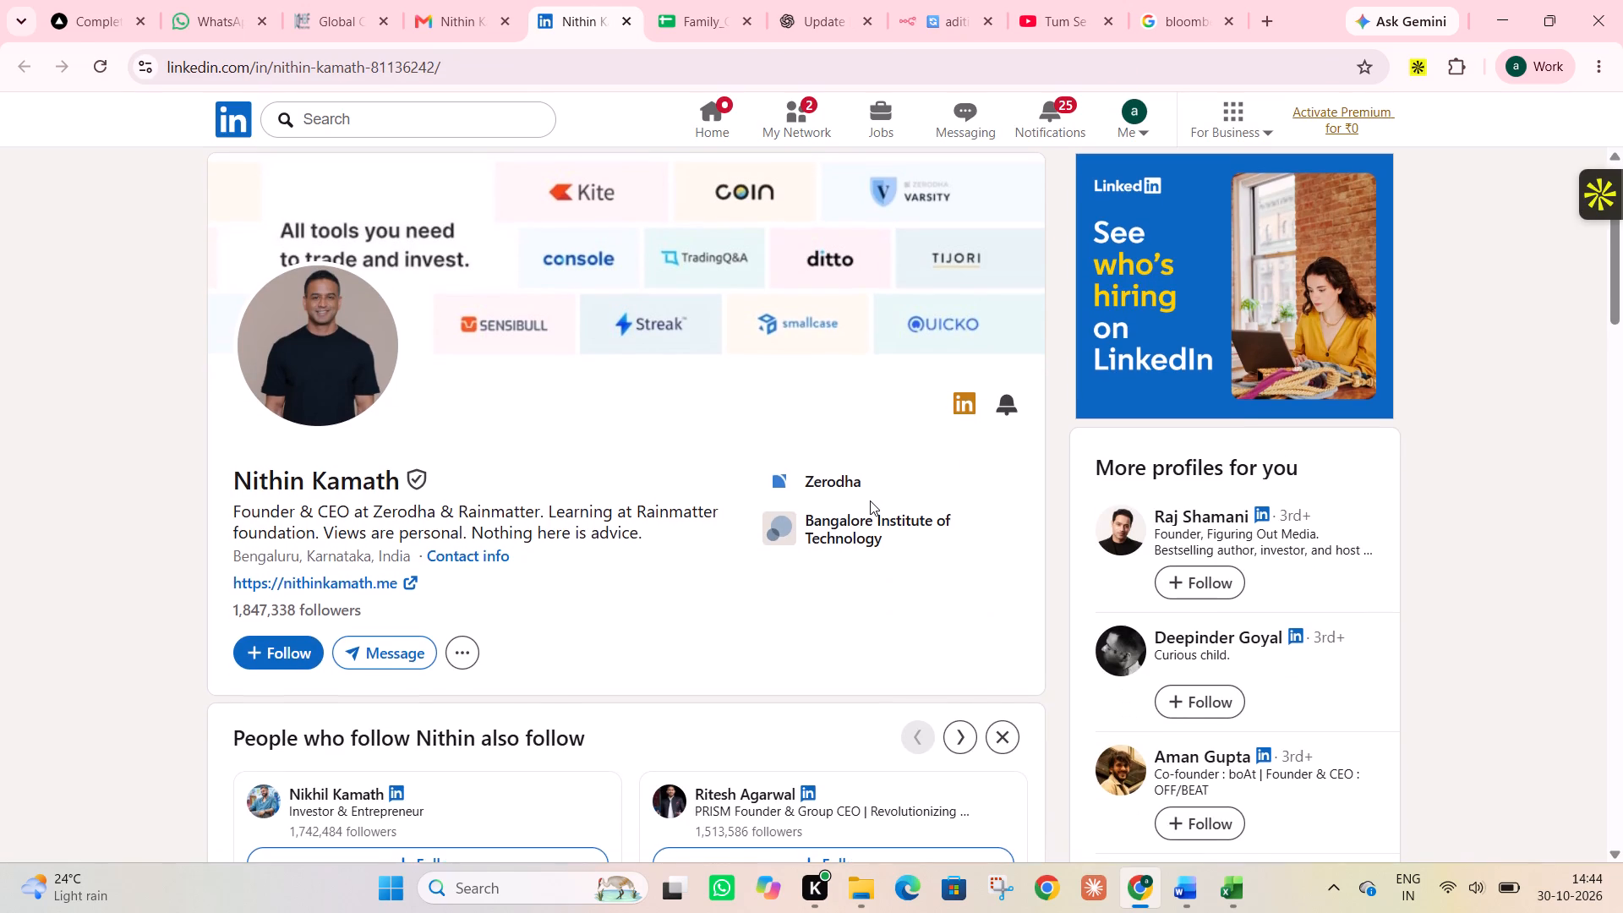
{"action": "scroll", "coordinate": [870, 500], "scroll_direction": "down", "scroll_amount": 1}
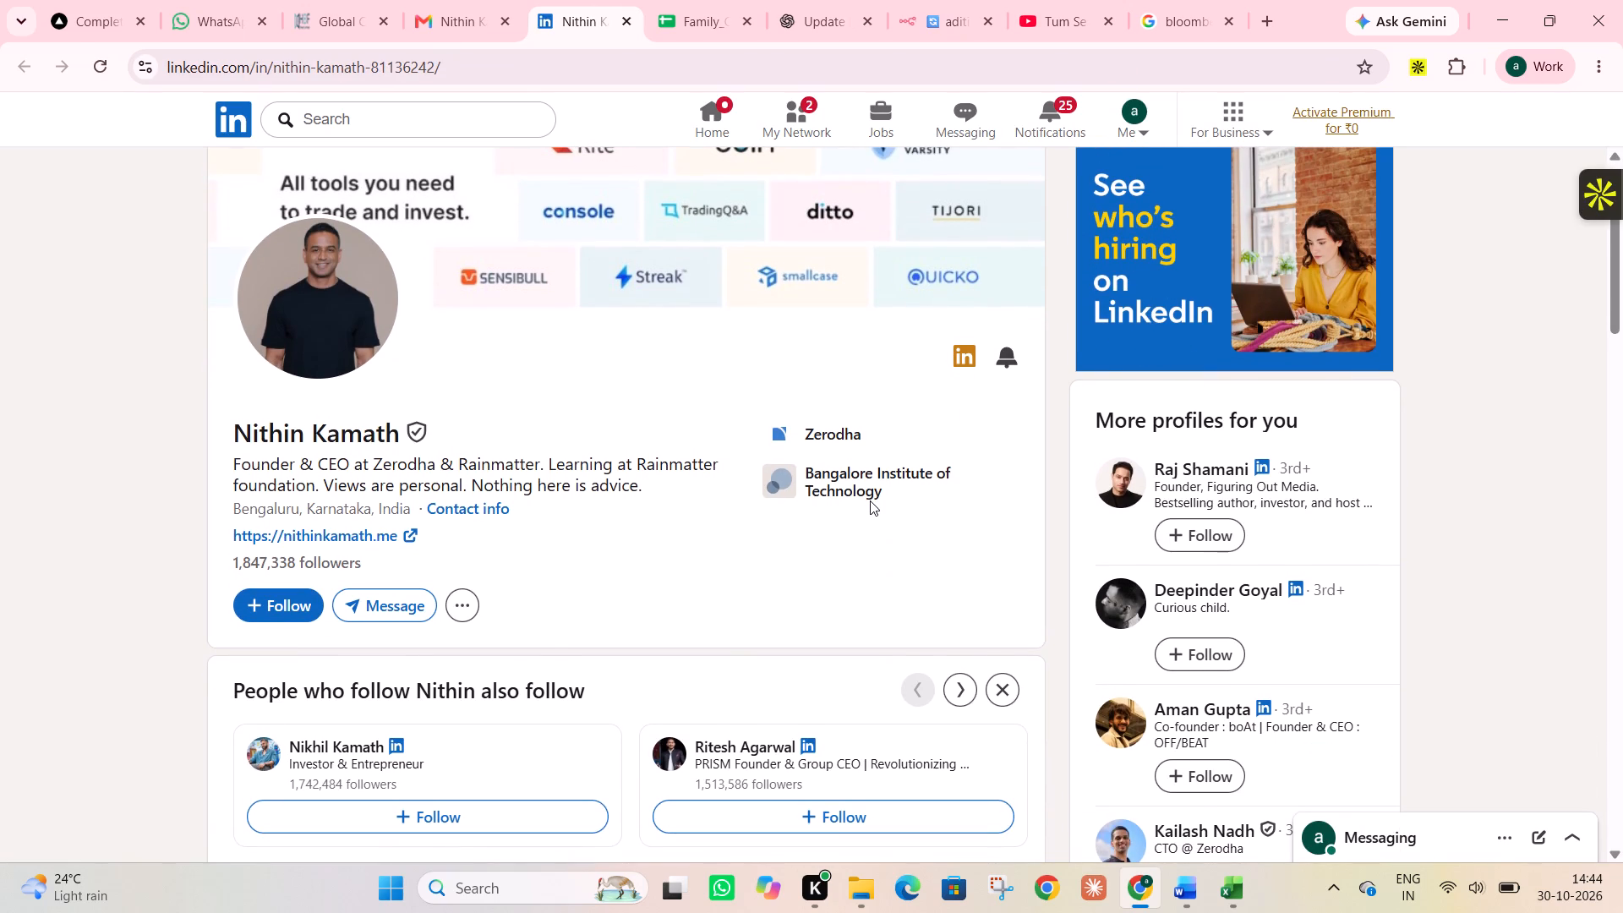
{"action": "scroll", "coordinate": [870, 500], "scroll_direction": "down", "scroll_amount": 3}
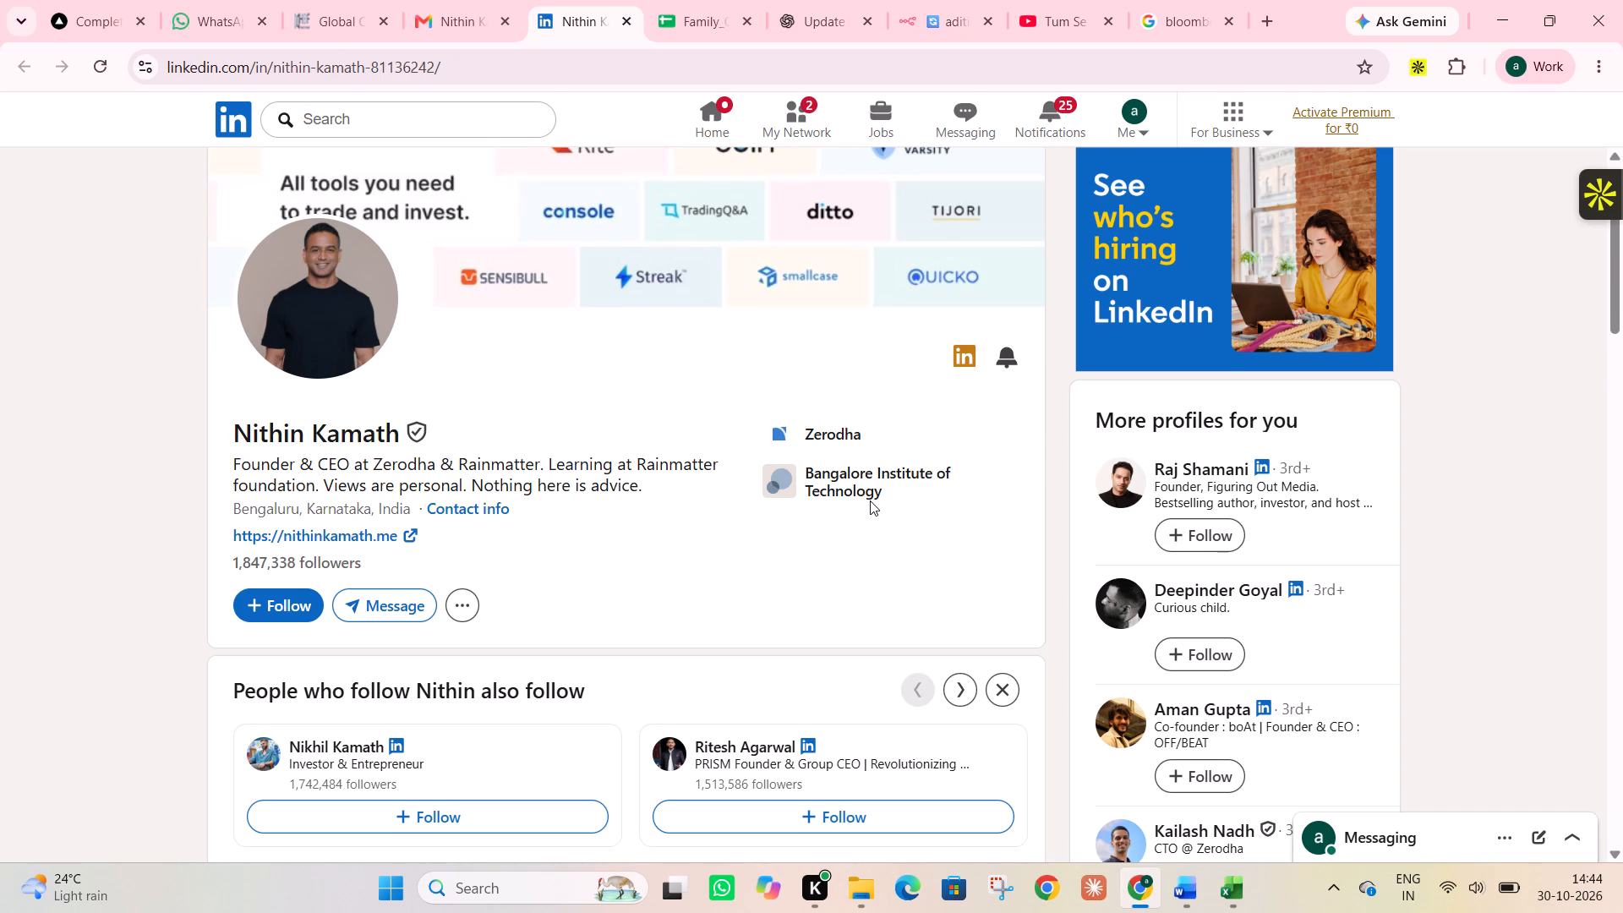
{"action": "scroll", "coordinate": [870, 500], "scroll_direction": "down", "scroll_amount": 2}
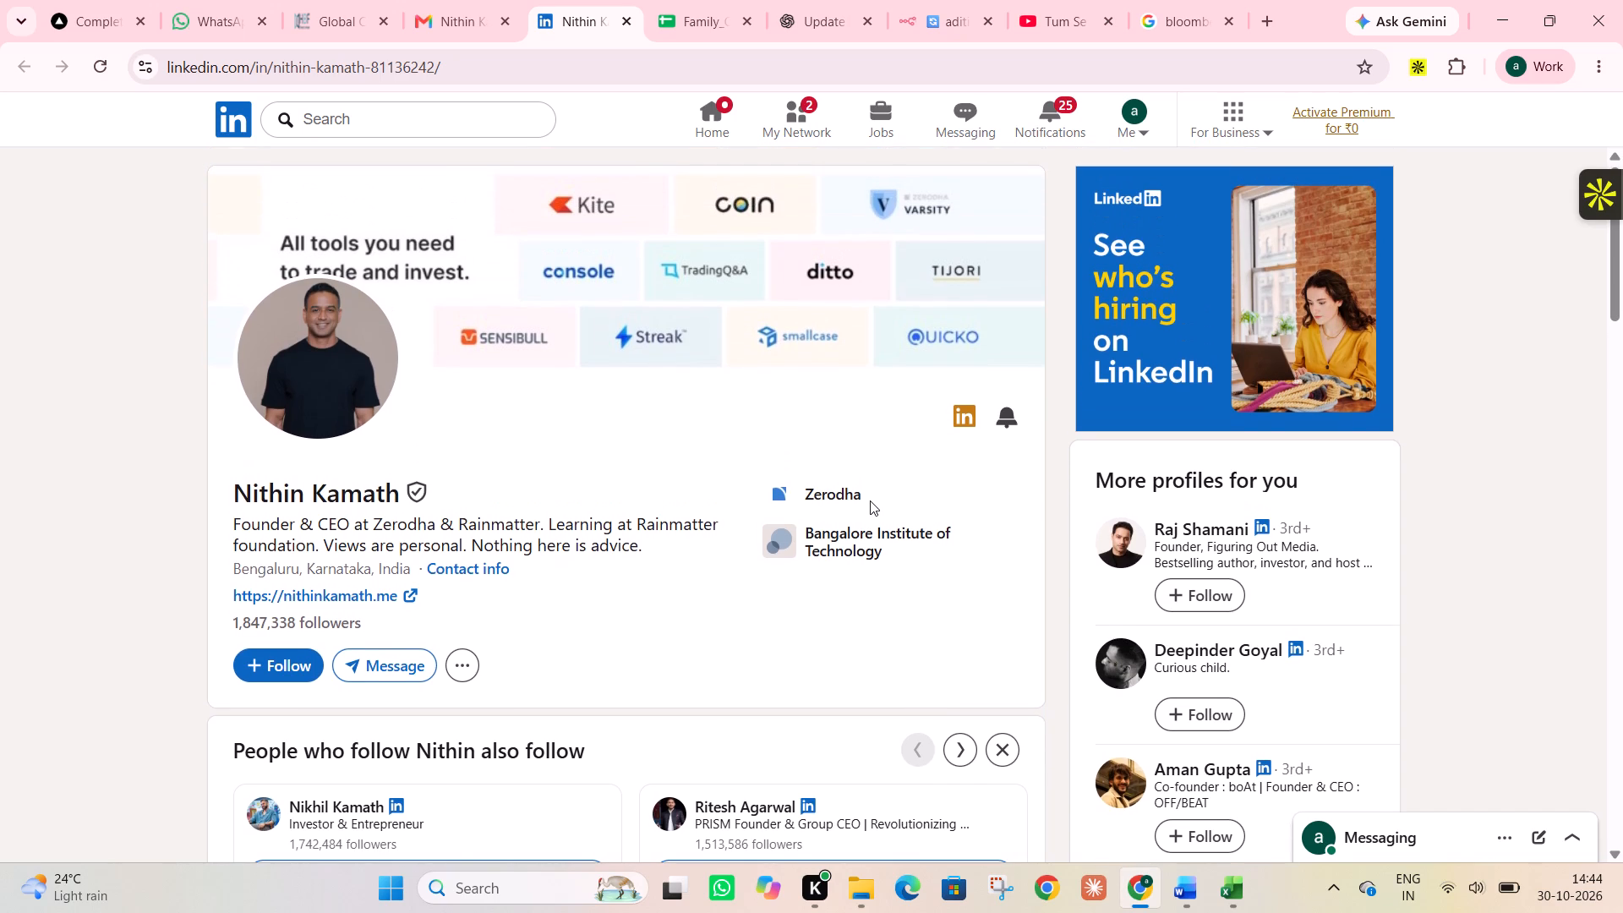
{"action": "scroll", "coordinate": [870, 500], "scroll_direction": "down", "scroll_amount": 1}
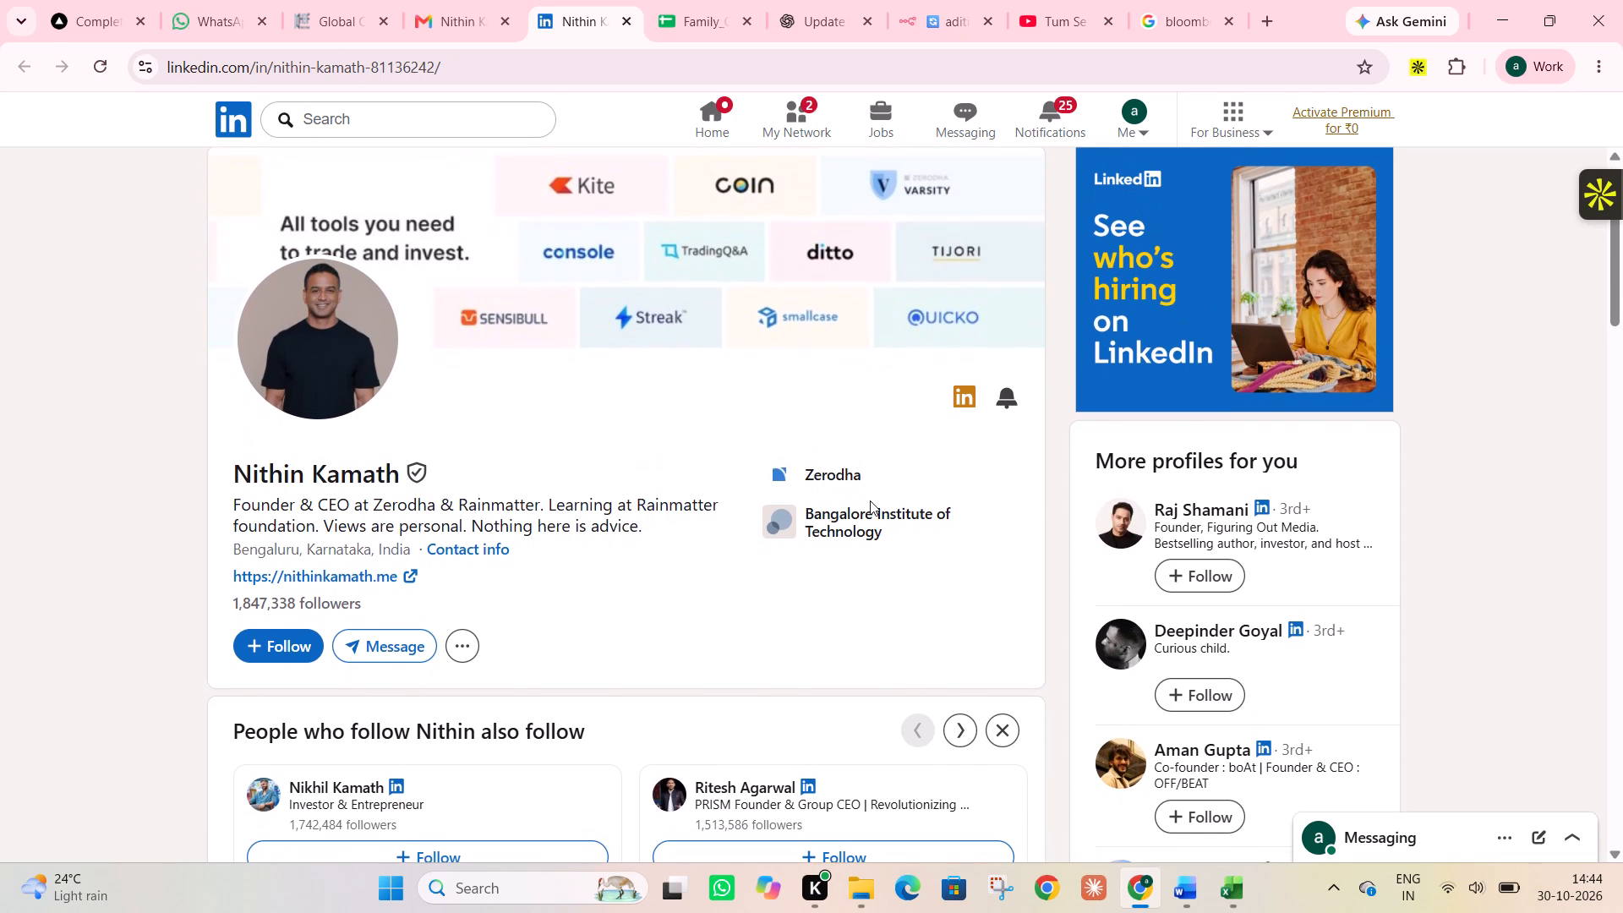
{"action": "scroll", "coordinate": [870, 500], "scroll_direction": "down", "scroll_amount": 1}
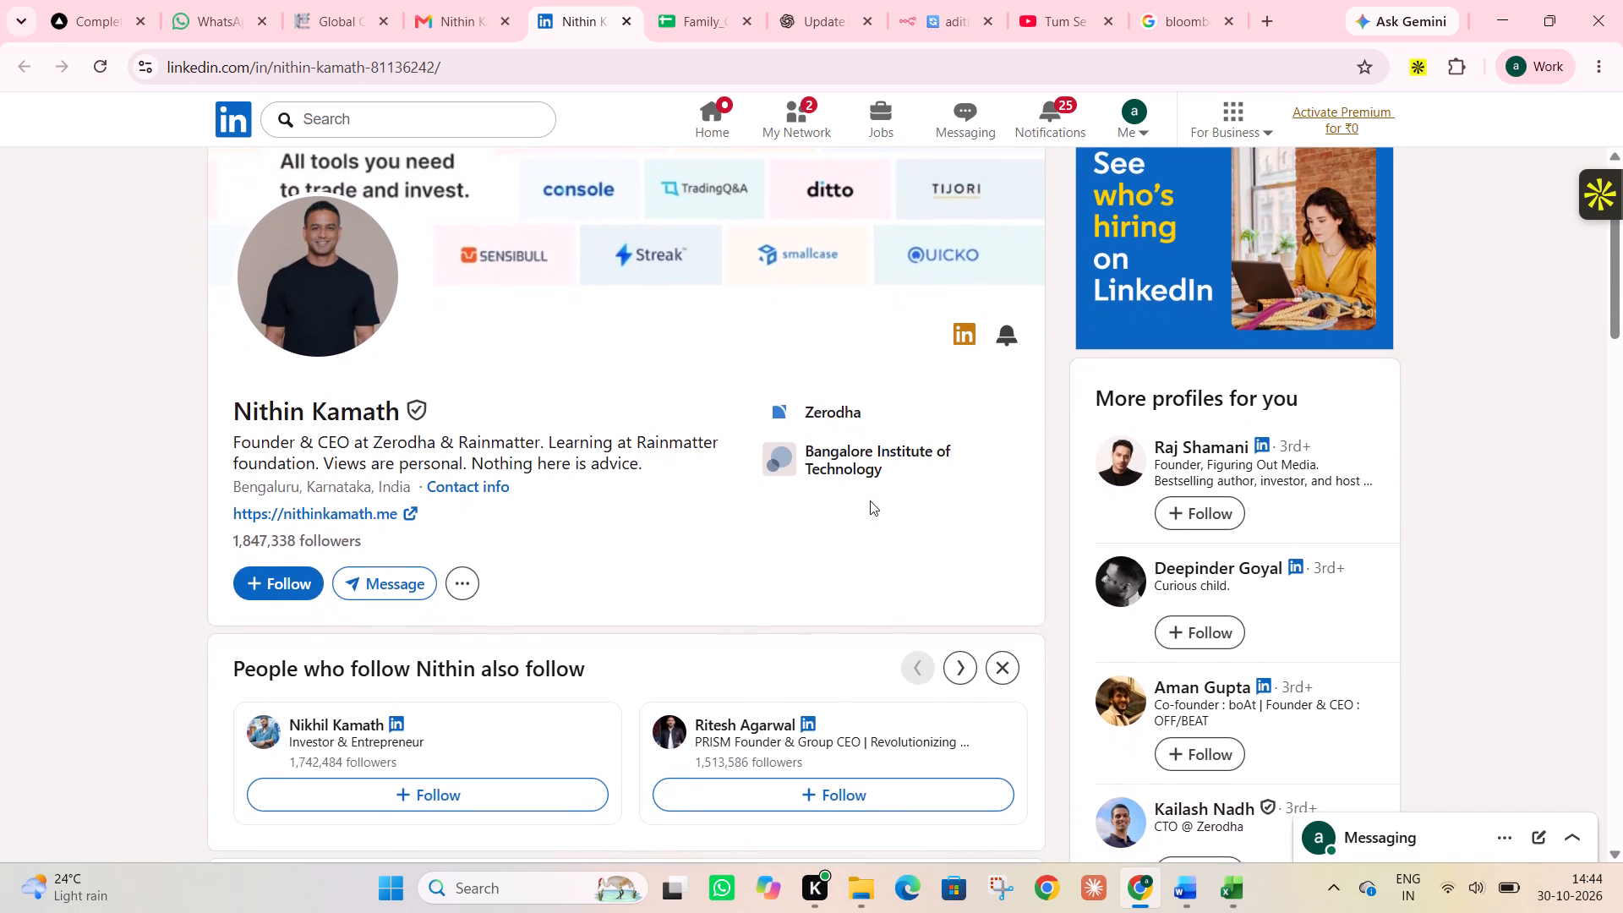
{"action": "scroll", "coordinate": [870, 500], "scroll_direction": "down", "scroll_amount": 1}
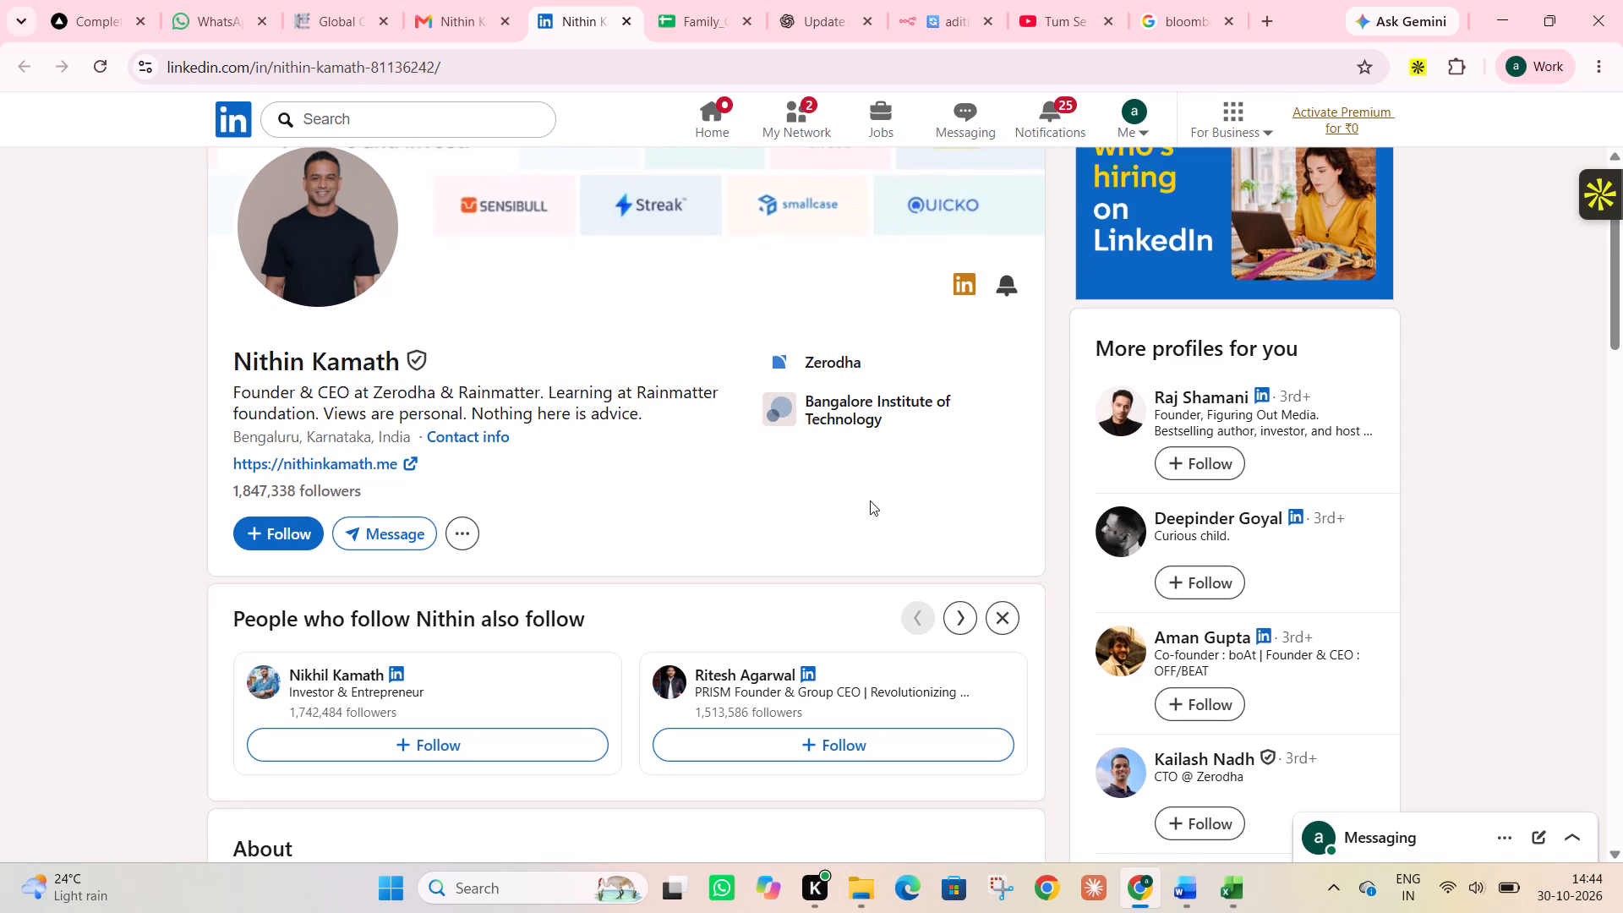
{"action": "scroll", "coordinate": [870, 500], "scroll_direction": "up", "scroll_amount": 2}
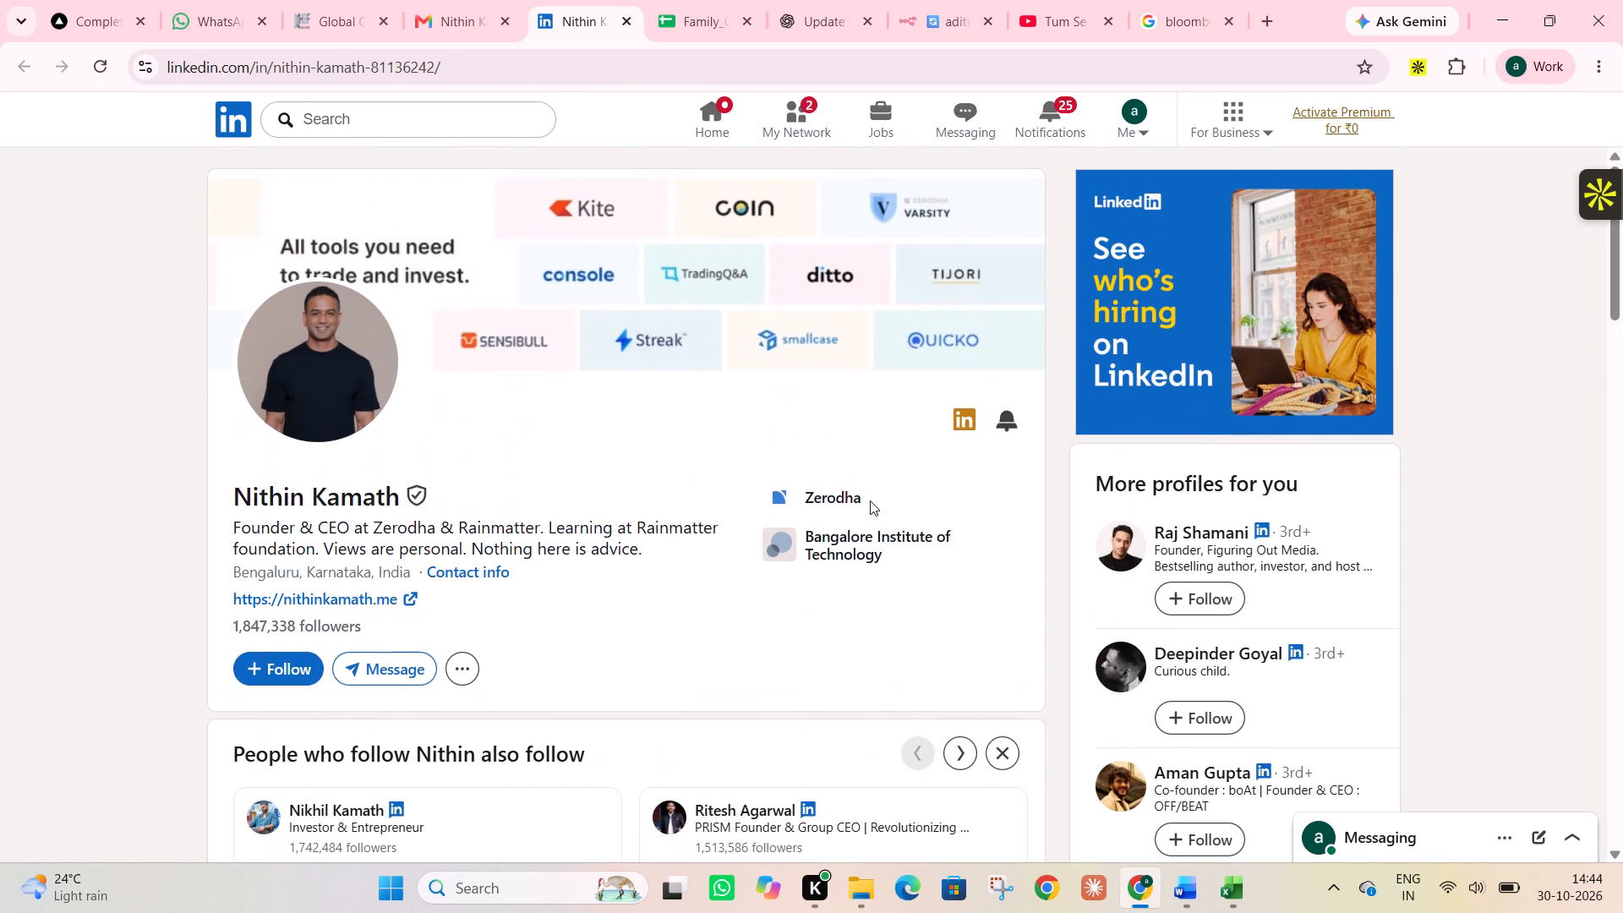
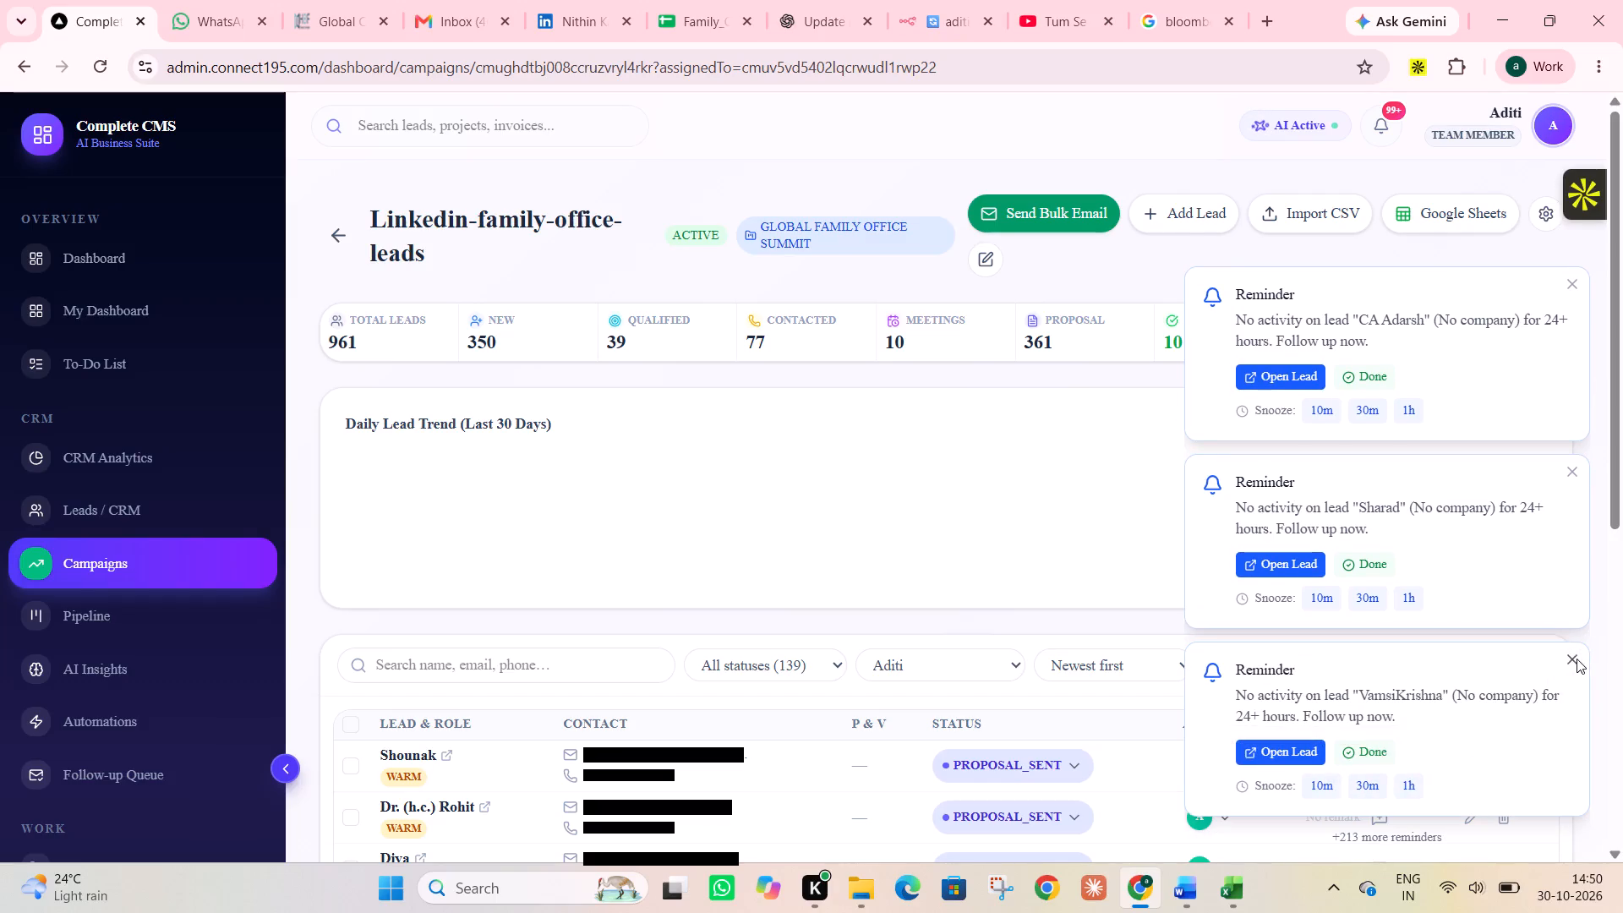
Dismiss the queued lead-inactivity reminders one after another from the lowest visible card, without opening, snoozing or completing any lead.
{"action": "left_click", "coordinate": [1573, 659]}
{"action": "left_click", "coordinate": [1573, 659]}
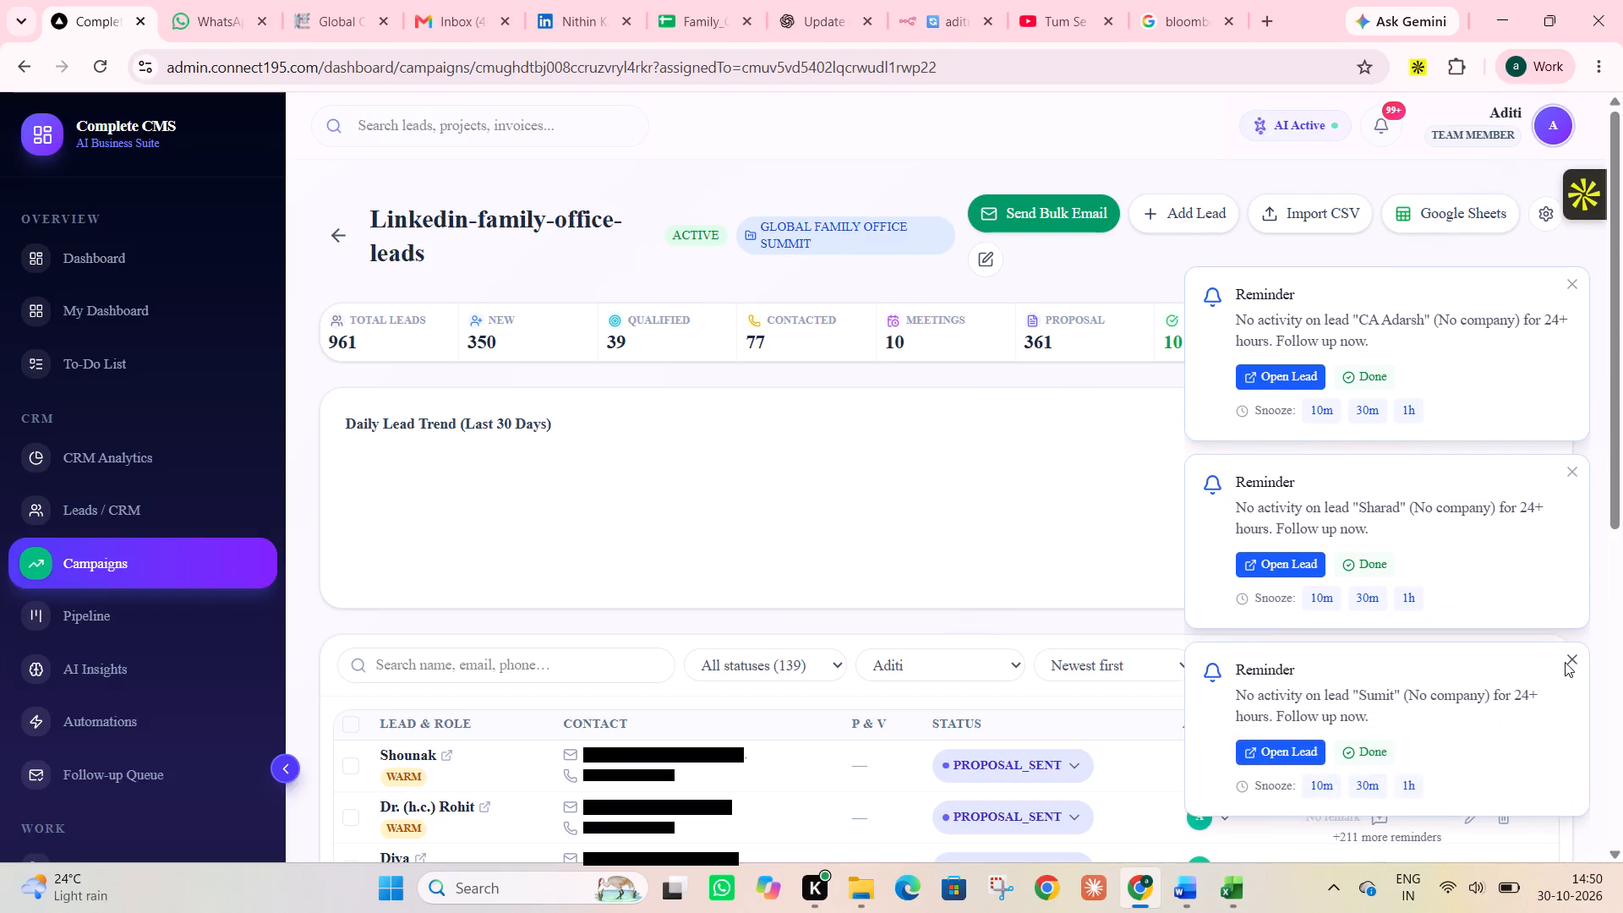
{"action": "left_click", "coordinate": [1565, 662]}
{"action": "triple_click", "coordinate": [1565, 662]}
{"action": "triple_click", "coordinate": [1565, 662]}
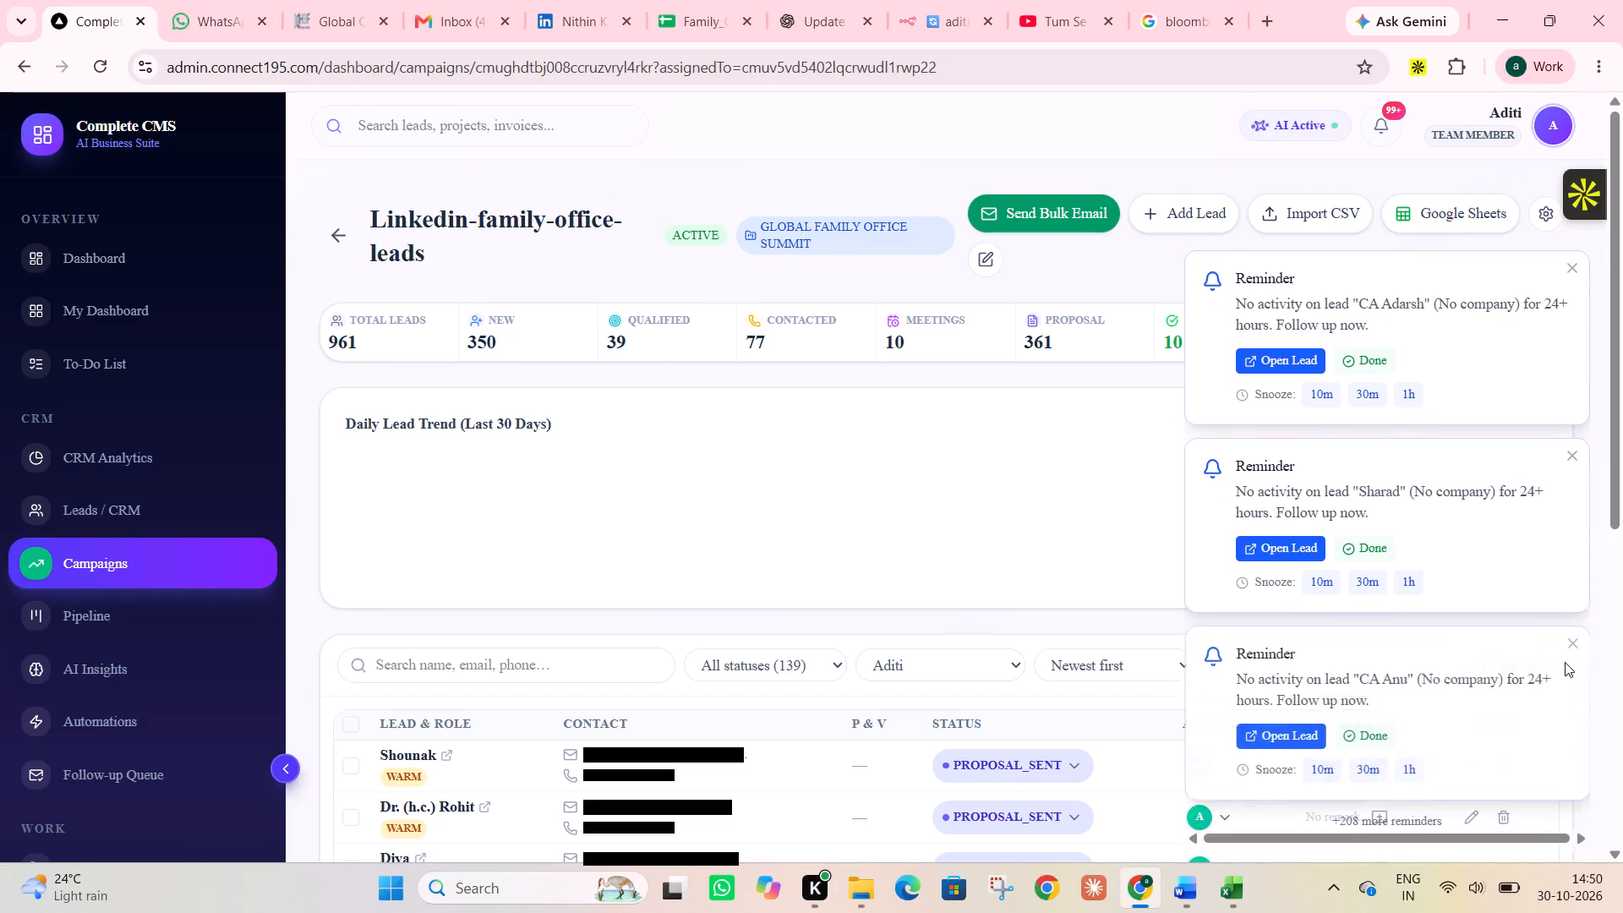
{"action": "triple_click", "coordinate": [1565, 662]}
{"action": "double_click", "coordinate": [1565, 662]}
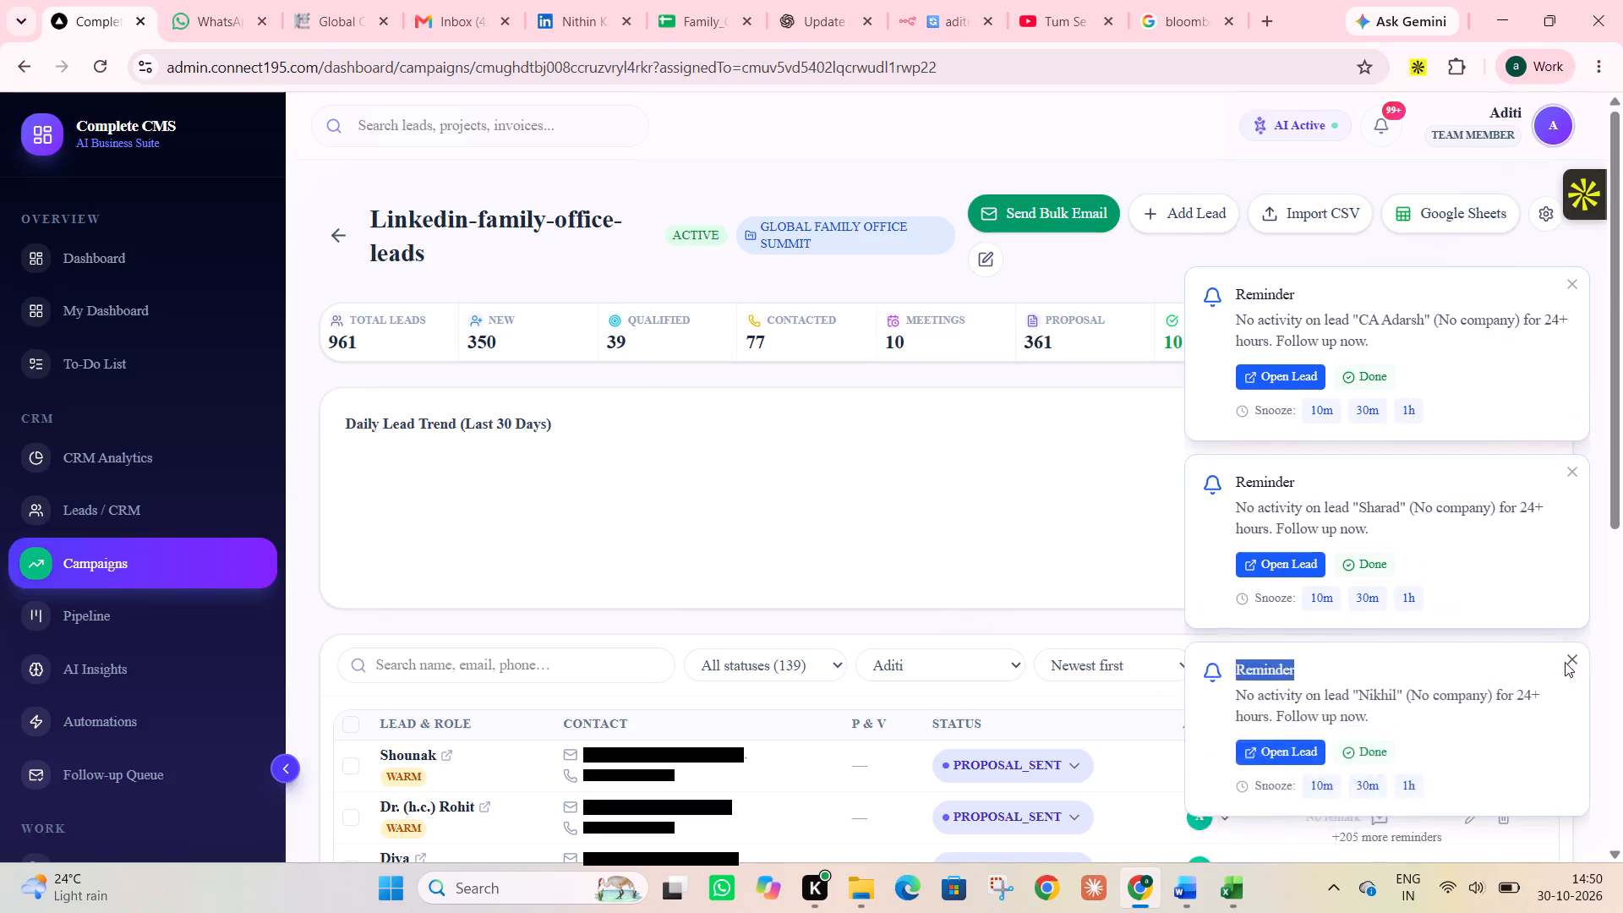
{"action": "triple_click", "coordinate": [1565, 662]}
{"action": "triple_click", "coordinate": [1565, 662]}
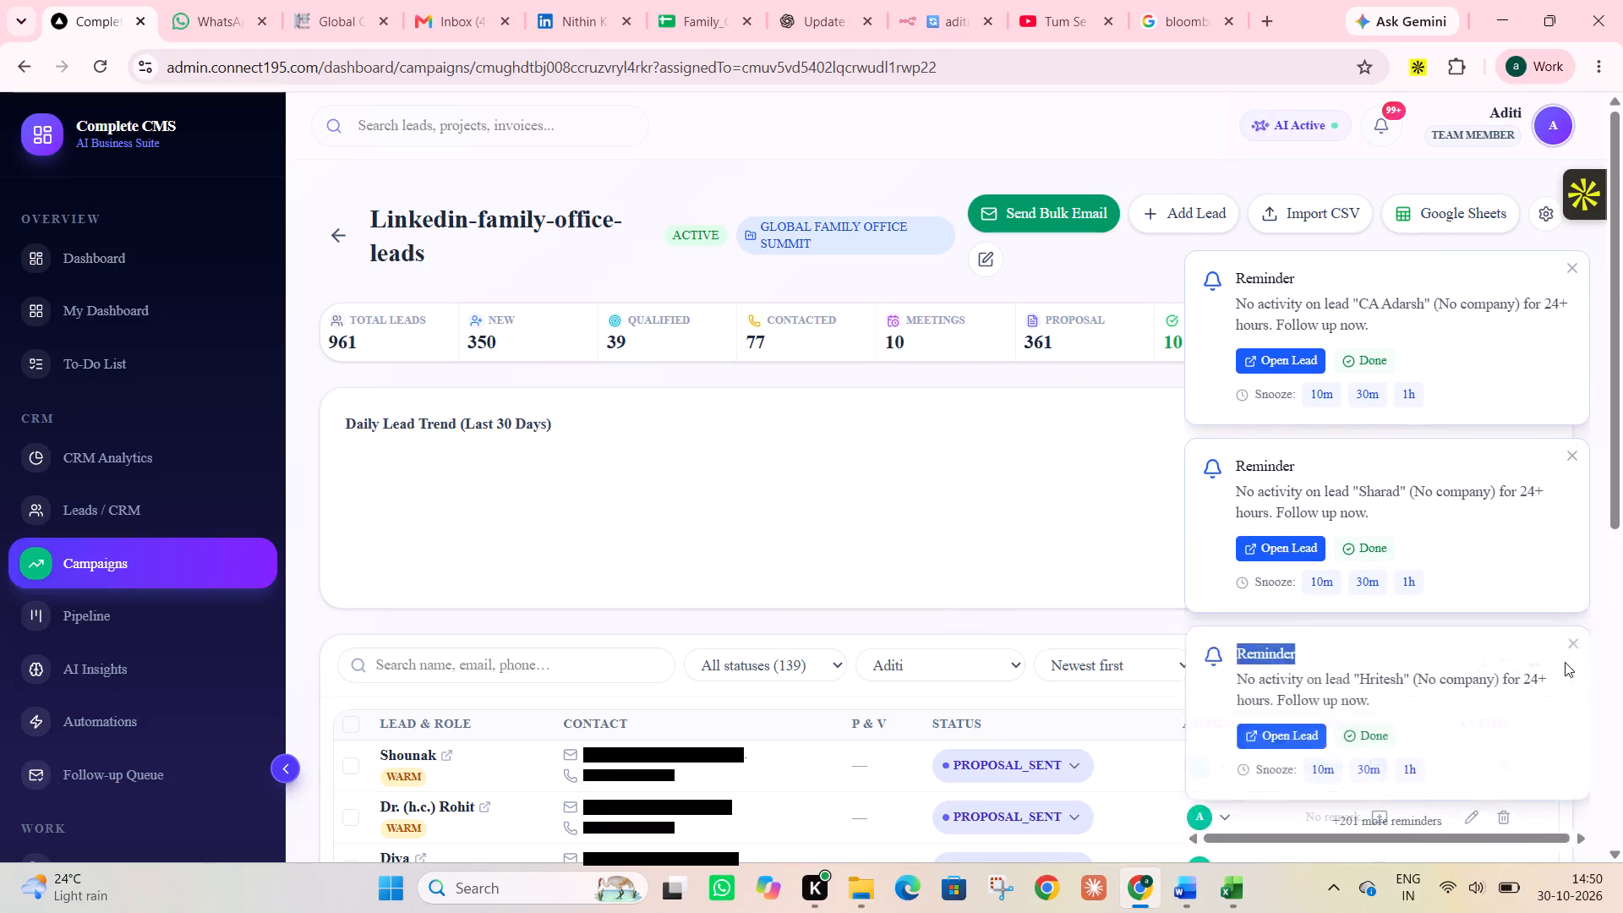
{"action": "triple_click", "coordinate": [1565, 662]}
{"action": "triple_click", "coordinate": [1565, 662]}
{"action": "triple_click", "coordinate": [1565, 662]}
{"action": "triple_click", "coordinate": [1565, 662]}
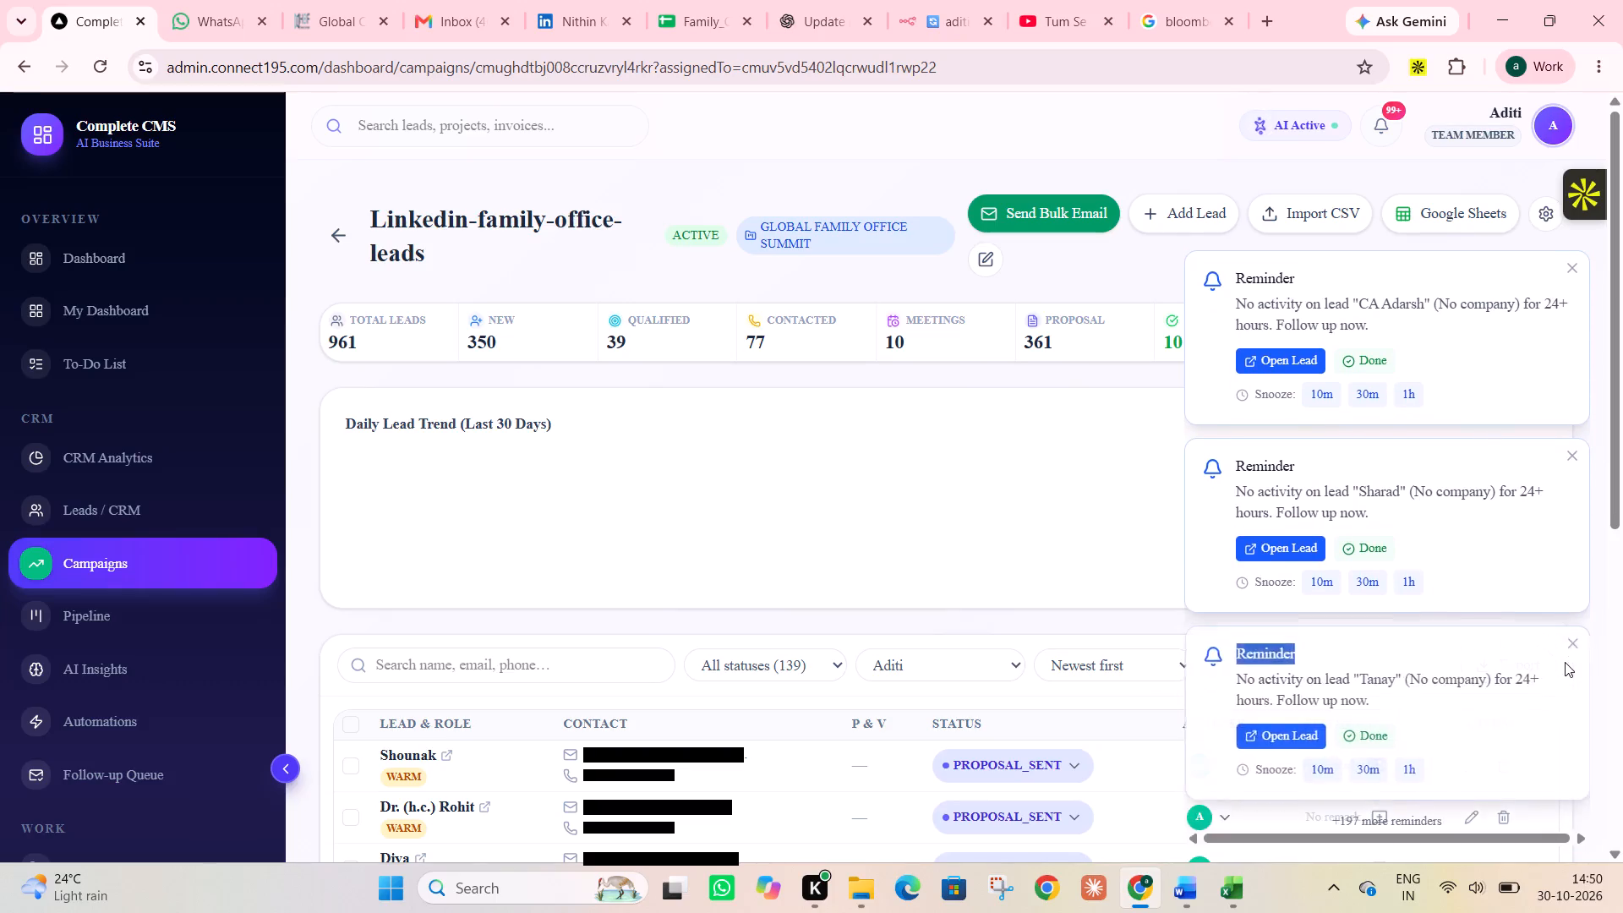
{"action": "triple_click", "coordinate": [1565, 662]}
{"action": "triple_click", "coordinate": [1565, 662]}
{"action": "triple_click", "coordinate": [1565, 662]}
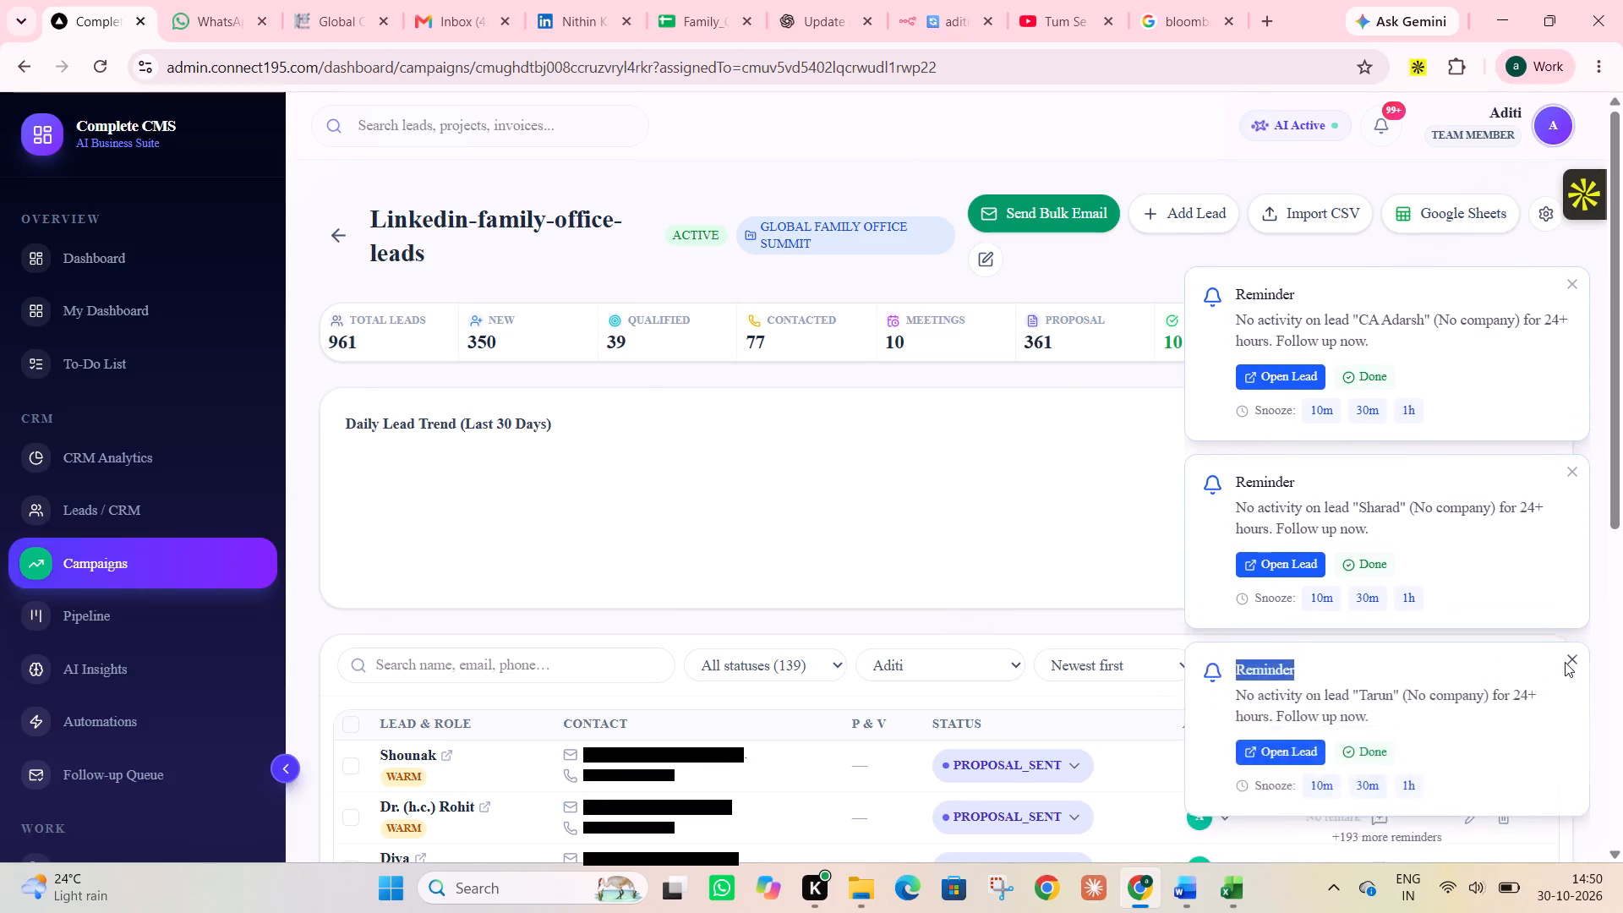
{"action": "triple_click", "coordinate": [1565, 662]}
{"action": "triple_click", "coordinate": [1565, 662]}
{"action": "triple_click", "coordinate": [1565, 662]}
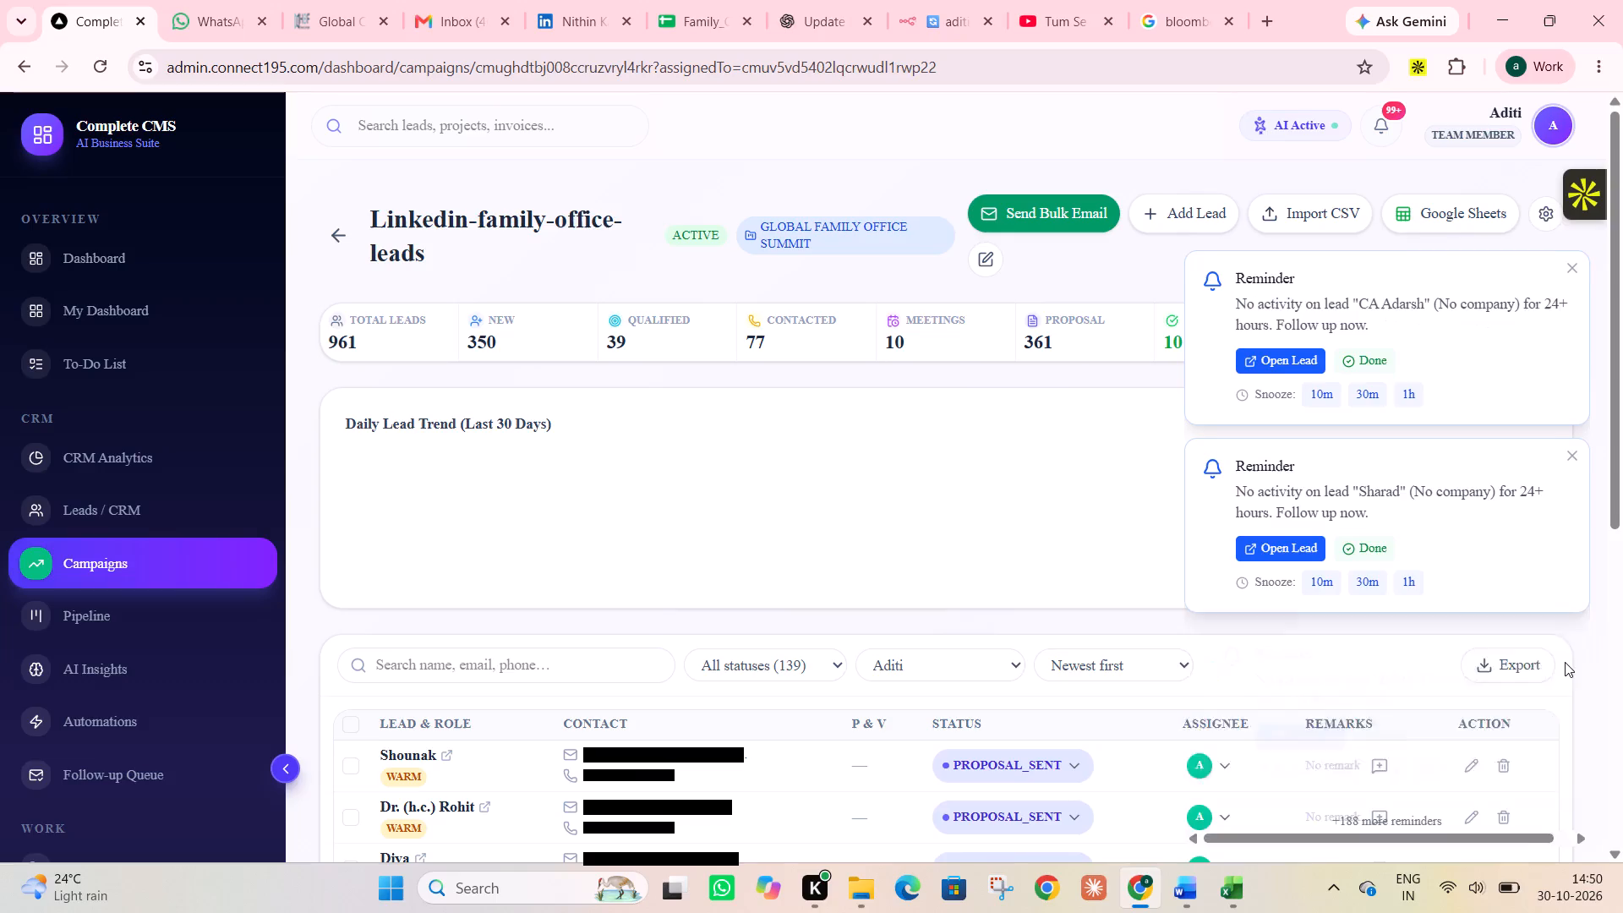
{"action": "triple_click", "coordinate": [1565, 662]}
{"action": "triple_click", "coordinate": [1565, 662]}
{"action": "triple_click", "coordinate": [1565, 662]}
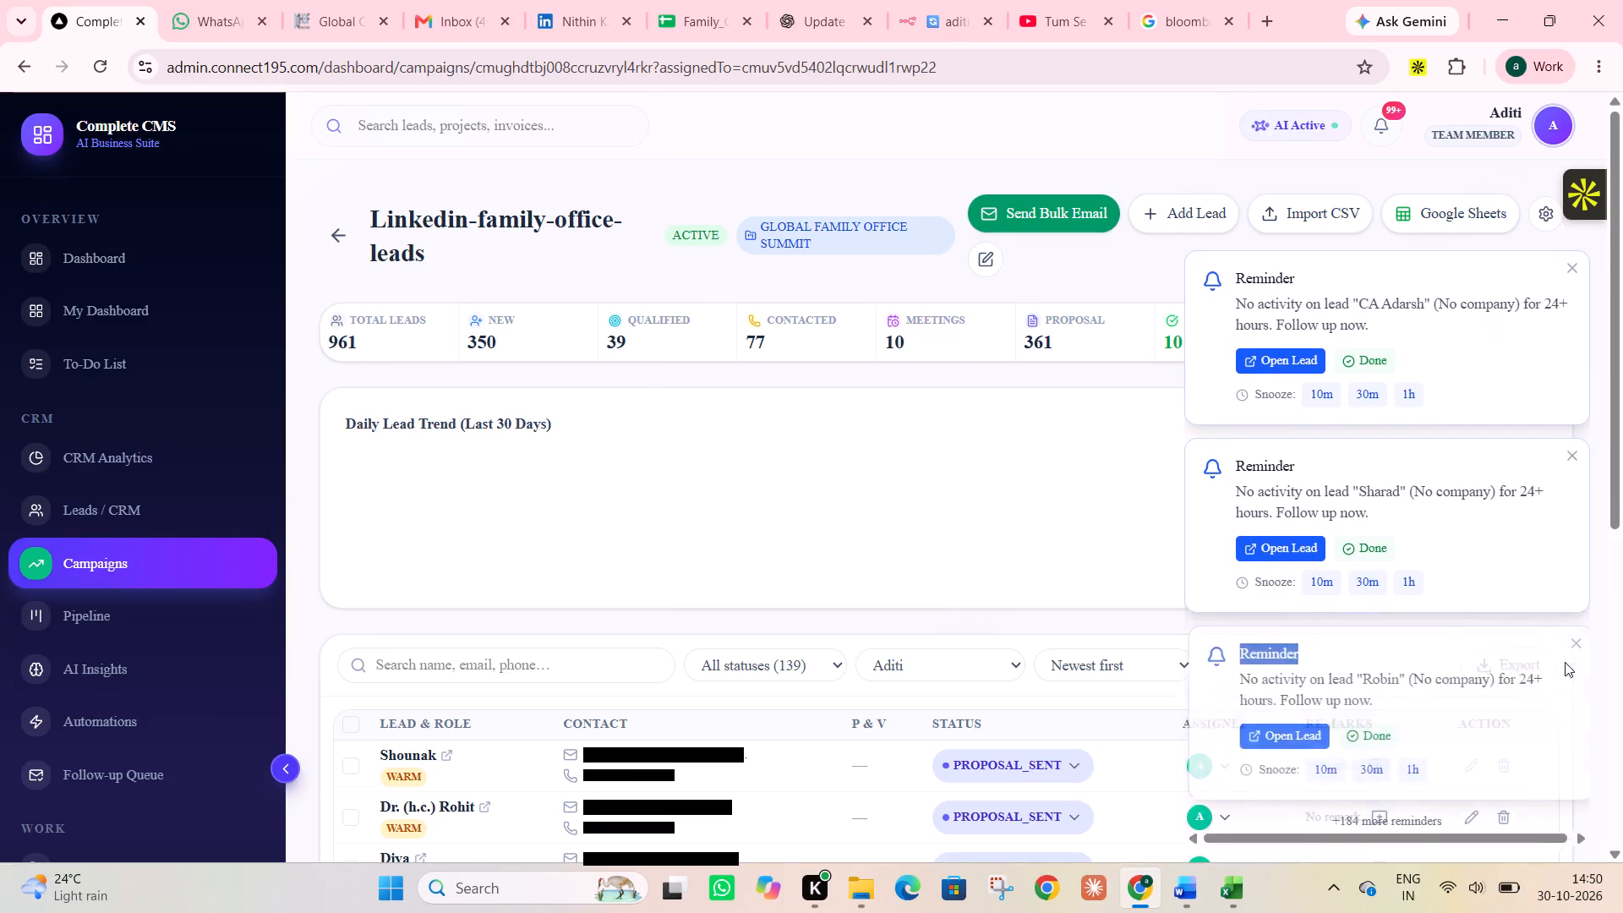
{"action": "triple_click", "coordinate": [1565, 662]}
{"action": "triple_click", "coordinate": [1565, 662]}
{"action": "triple_click", "coordinate": [1565, 662]}
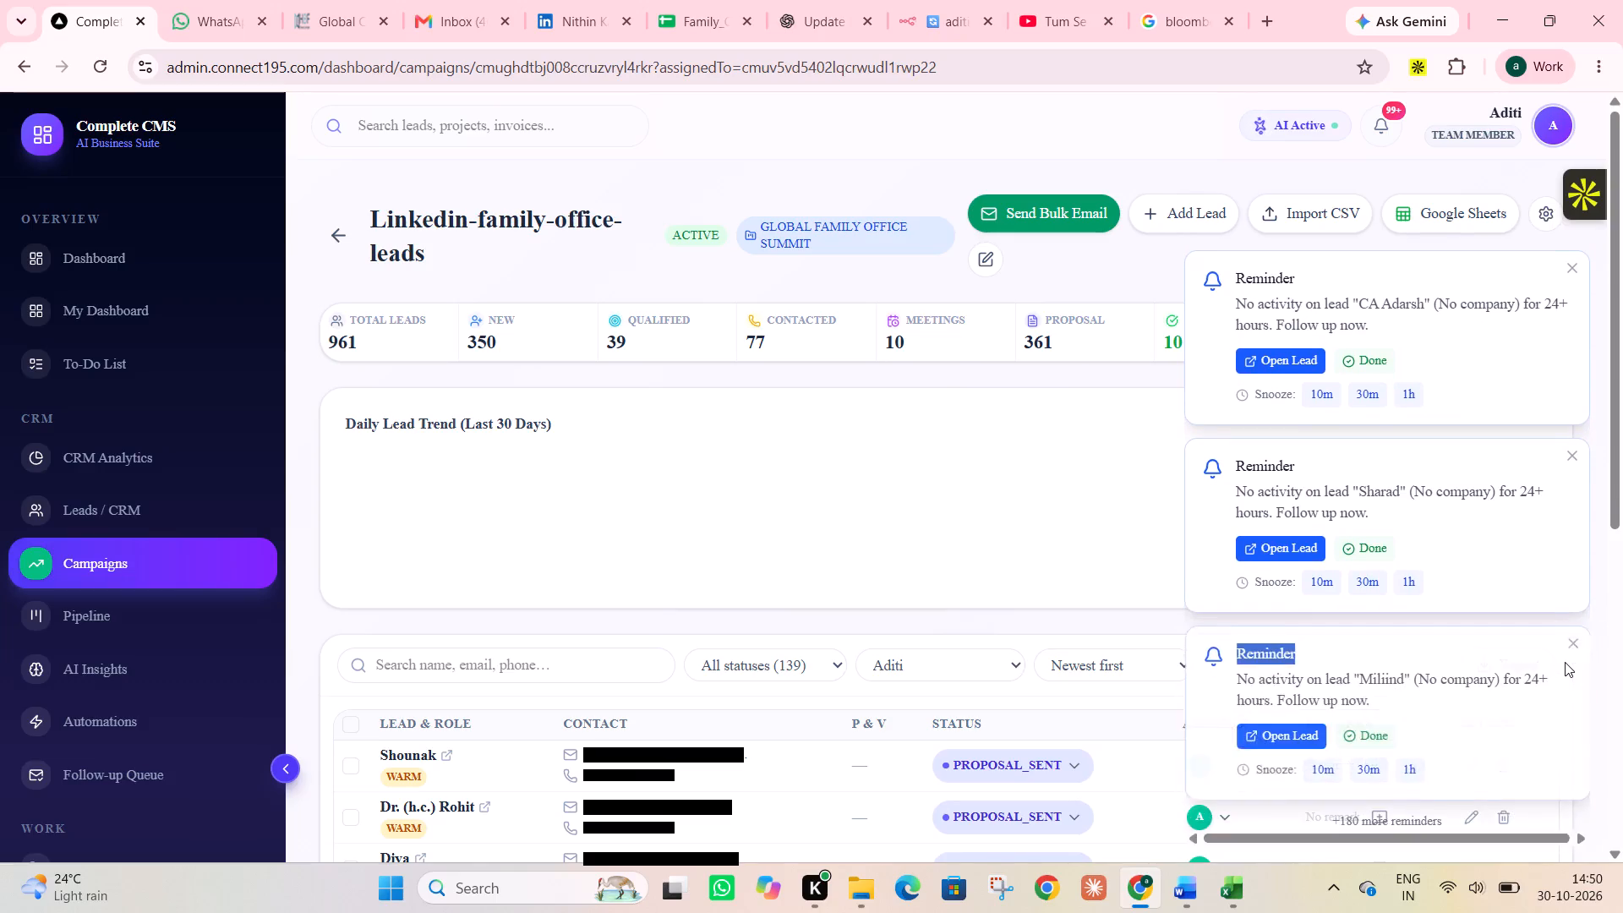
{"action": "triple_click", "coordinate": [1565, 662]}
{"action": "triple_click", "coordinate": [1565, 662]}
{"action": "triple_click", "coordinate": [1565, 662]}
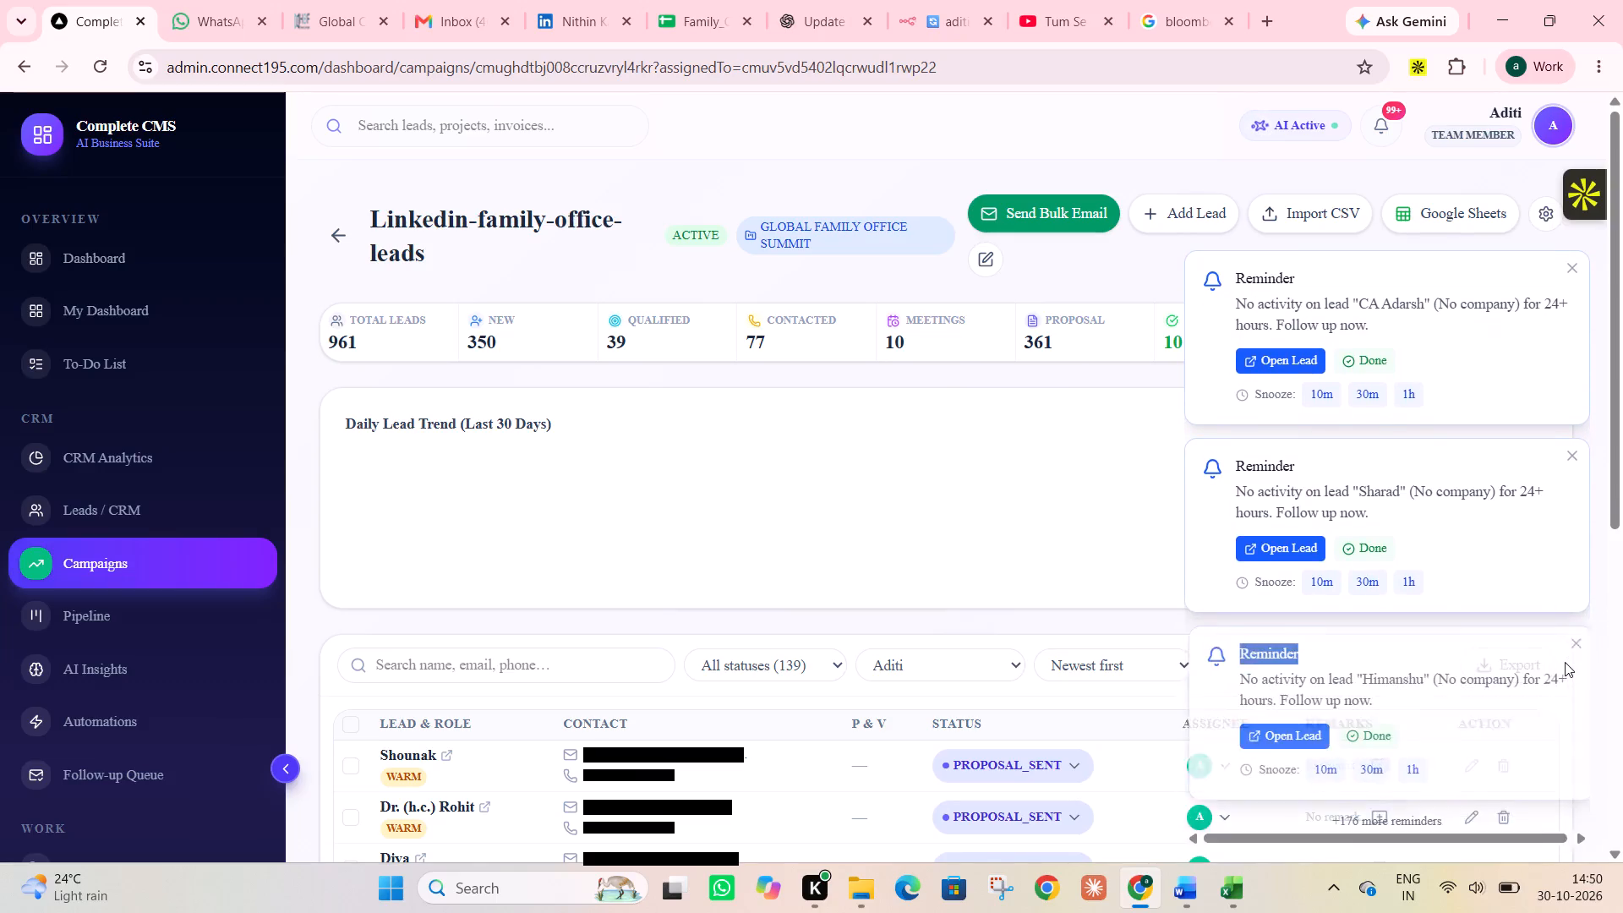
{"action": "left_click", "coordinate": [1565, 662]}
{"action": "left_click", "coordinate": [1565, 662]}
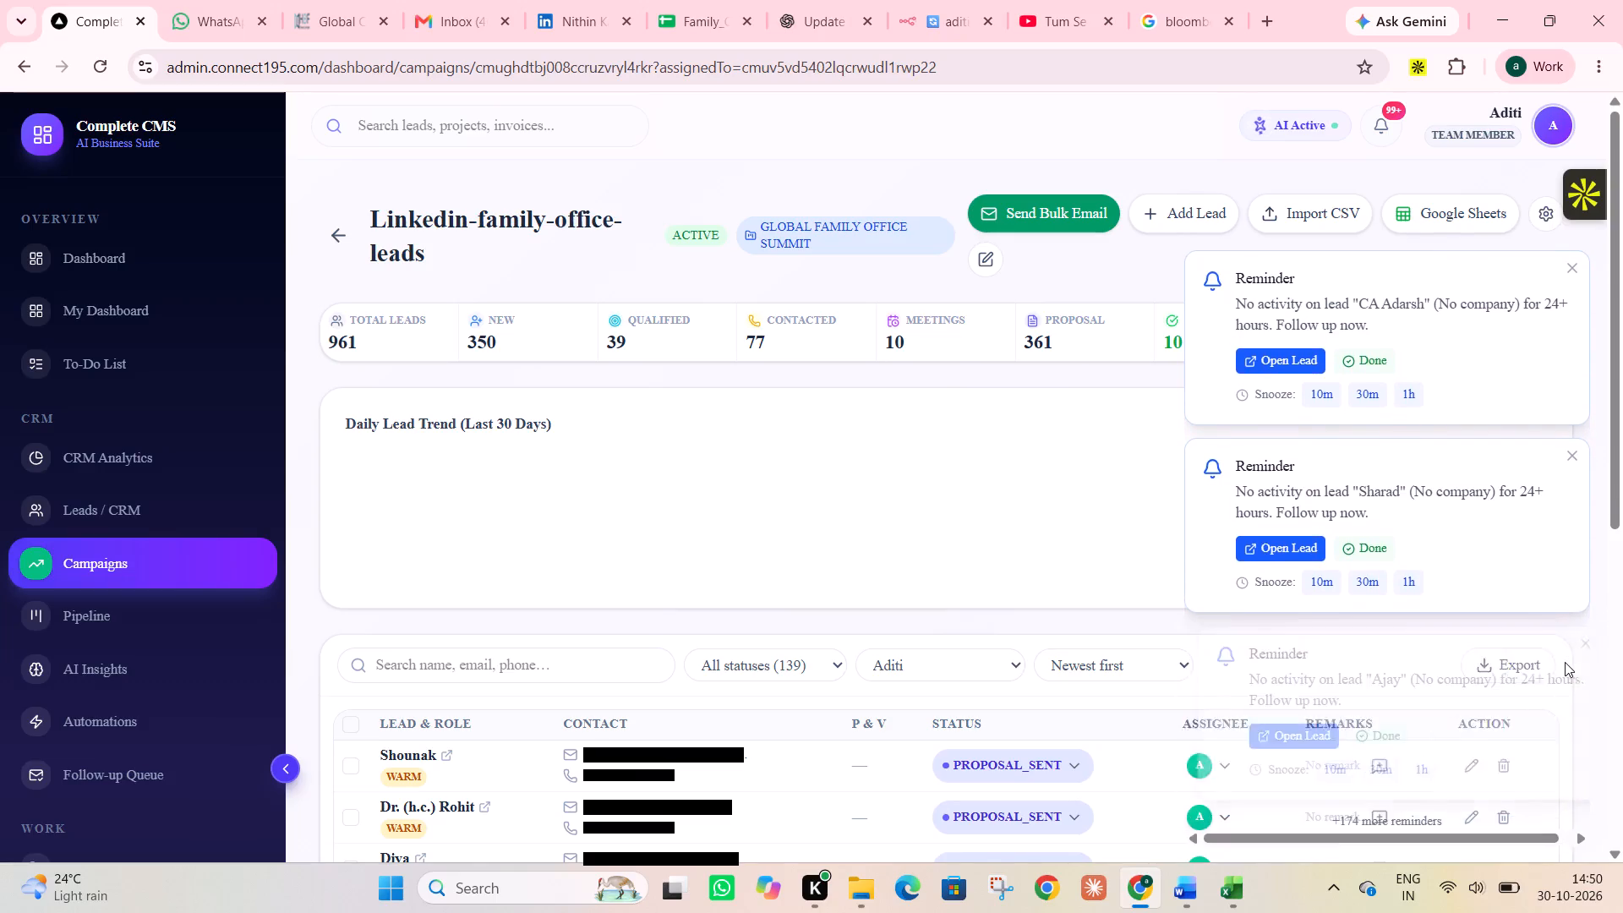
{"action": "left_click", "coordinate": [1565, 660]}
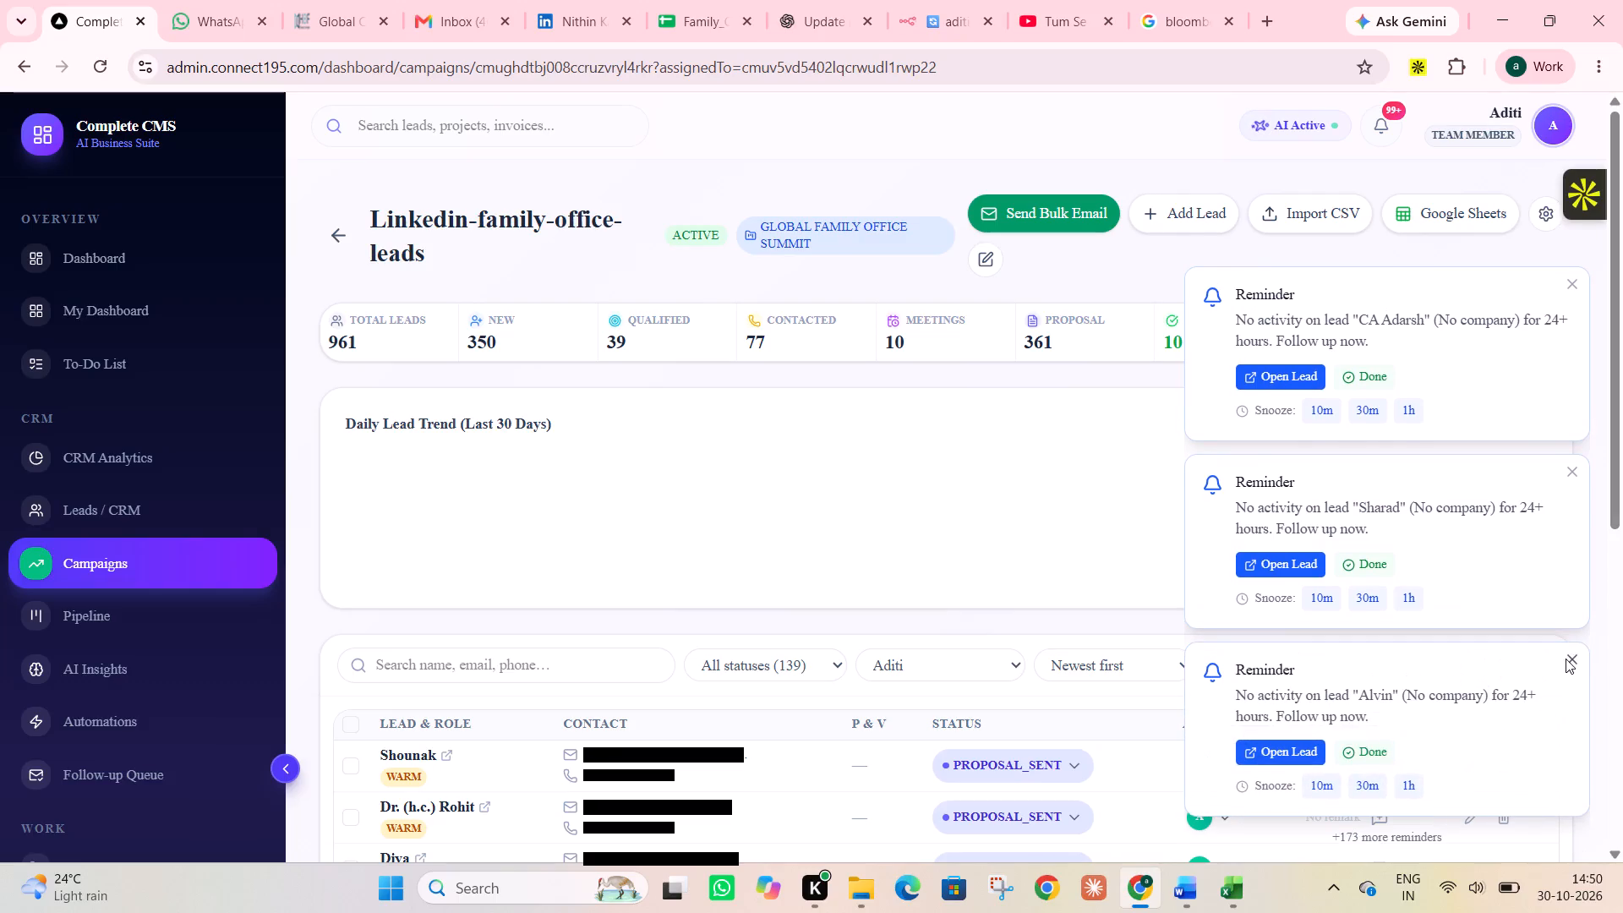
{"action": "left_click", "coordinate": [1566, 659]}
{"action": "triple_click", "coordinate": [1566, 659]}
{"action": "triple_click", "coordinate": [1566, 659]}
{"action": "triple_click", "coordinate": [1566, 659]}
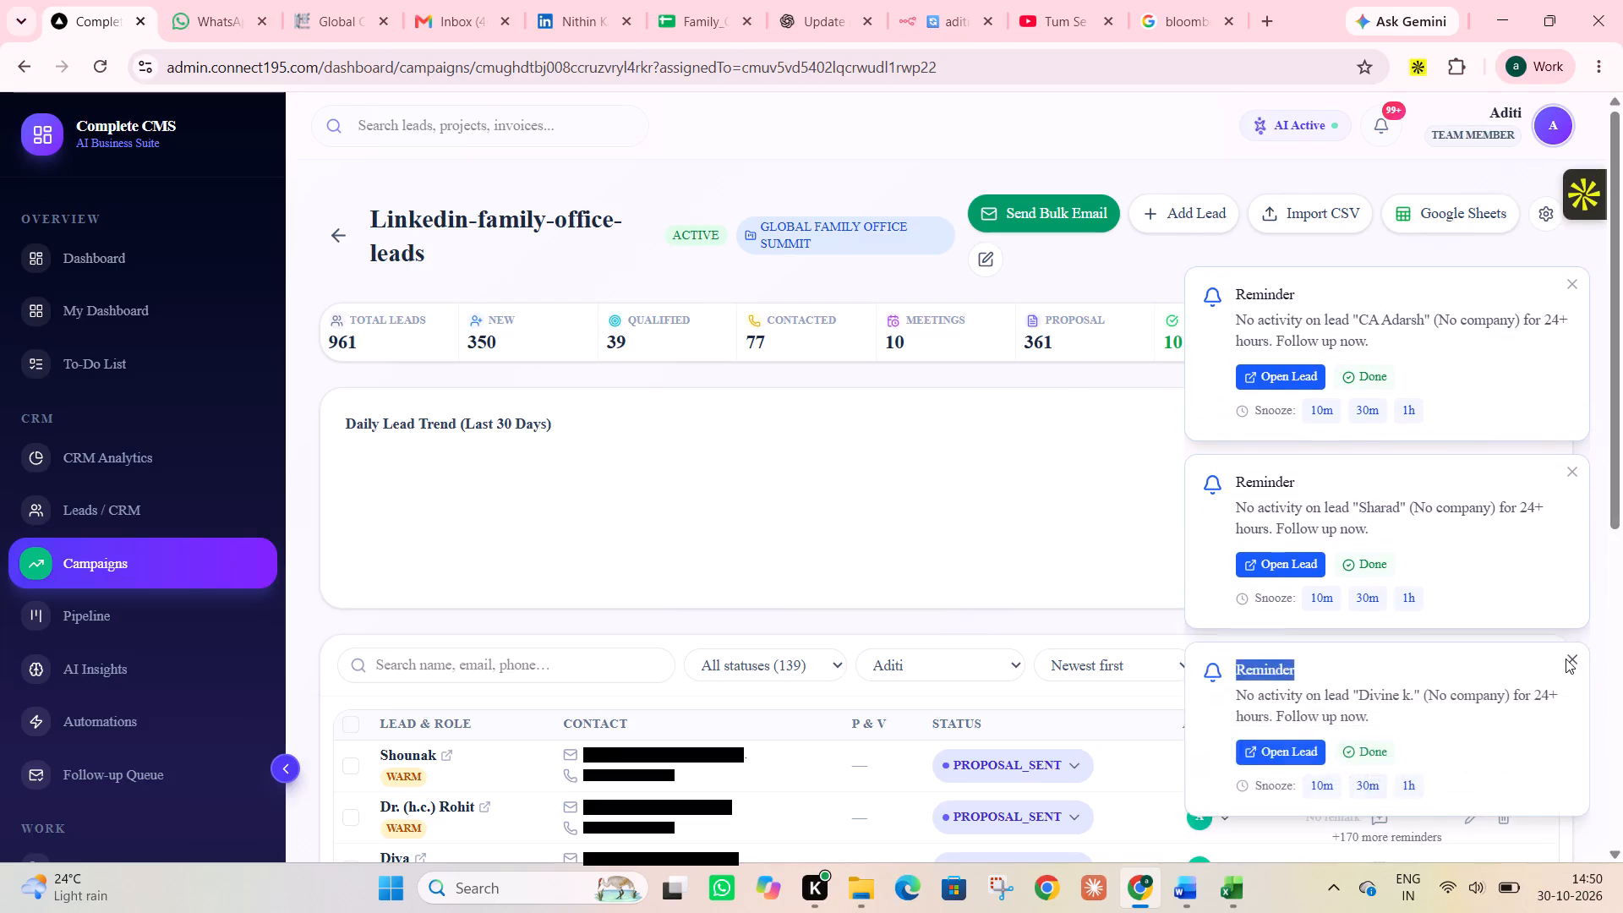
{"action": "triple_click", "coordinate": [1566, 659]}
{"action": "double_click", "coordinate": [1566, 659]}
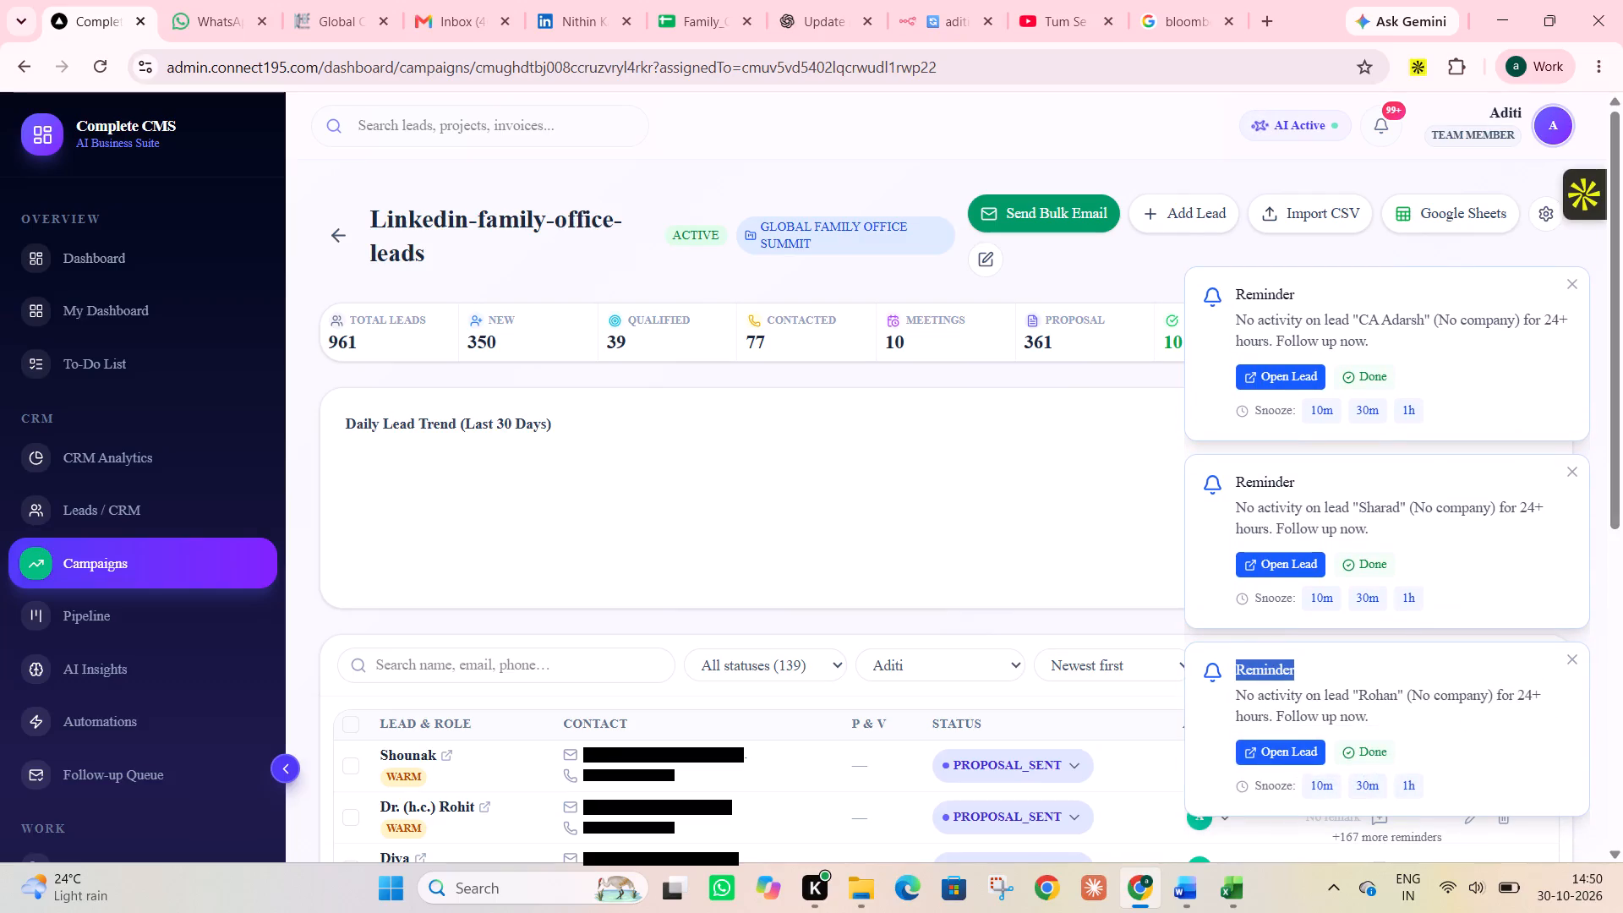
Return to the campaign list and open the Linkedin-family-office-leads-v2 campaign.
{"action": "left_click", "coordinate": [331, 228]}
{"action": "left_click", "coordinate": [481, 632]}
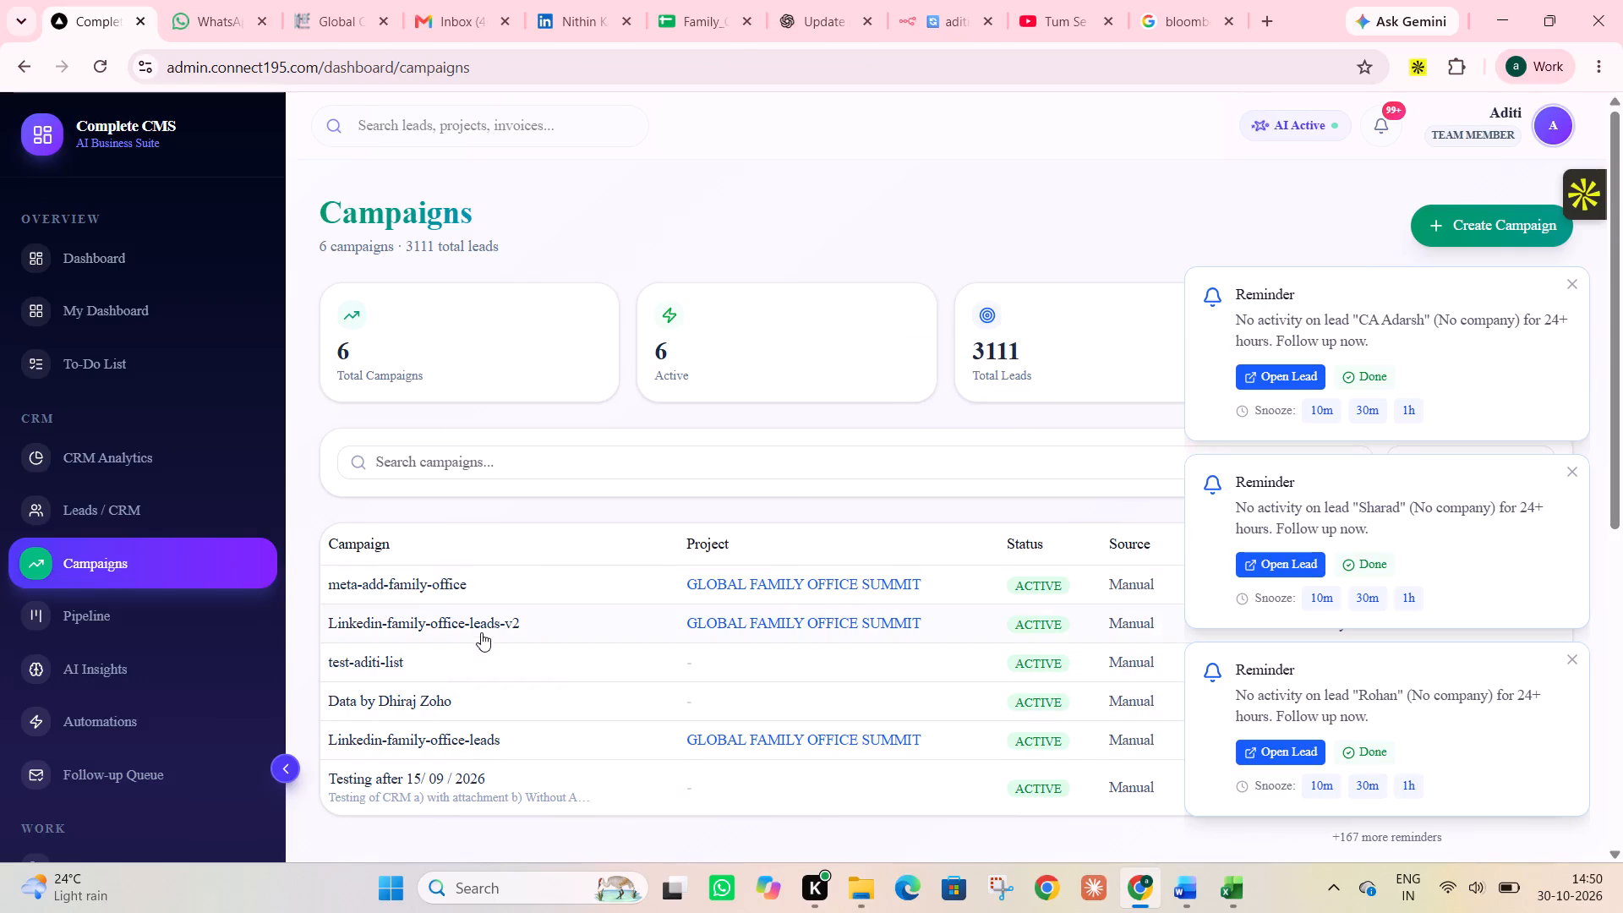
Dismiss the remaining queued lead-inactivity reminders from the topmost card, without opening, snoozing or completing any lead.
{"action": "left_click", "coordinate": [1572, 286]}
{"action": "triple_click", "coordinate": [1572, 286]}
{"action": "triple_click", "coordinate": [1572, 286]}
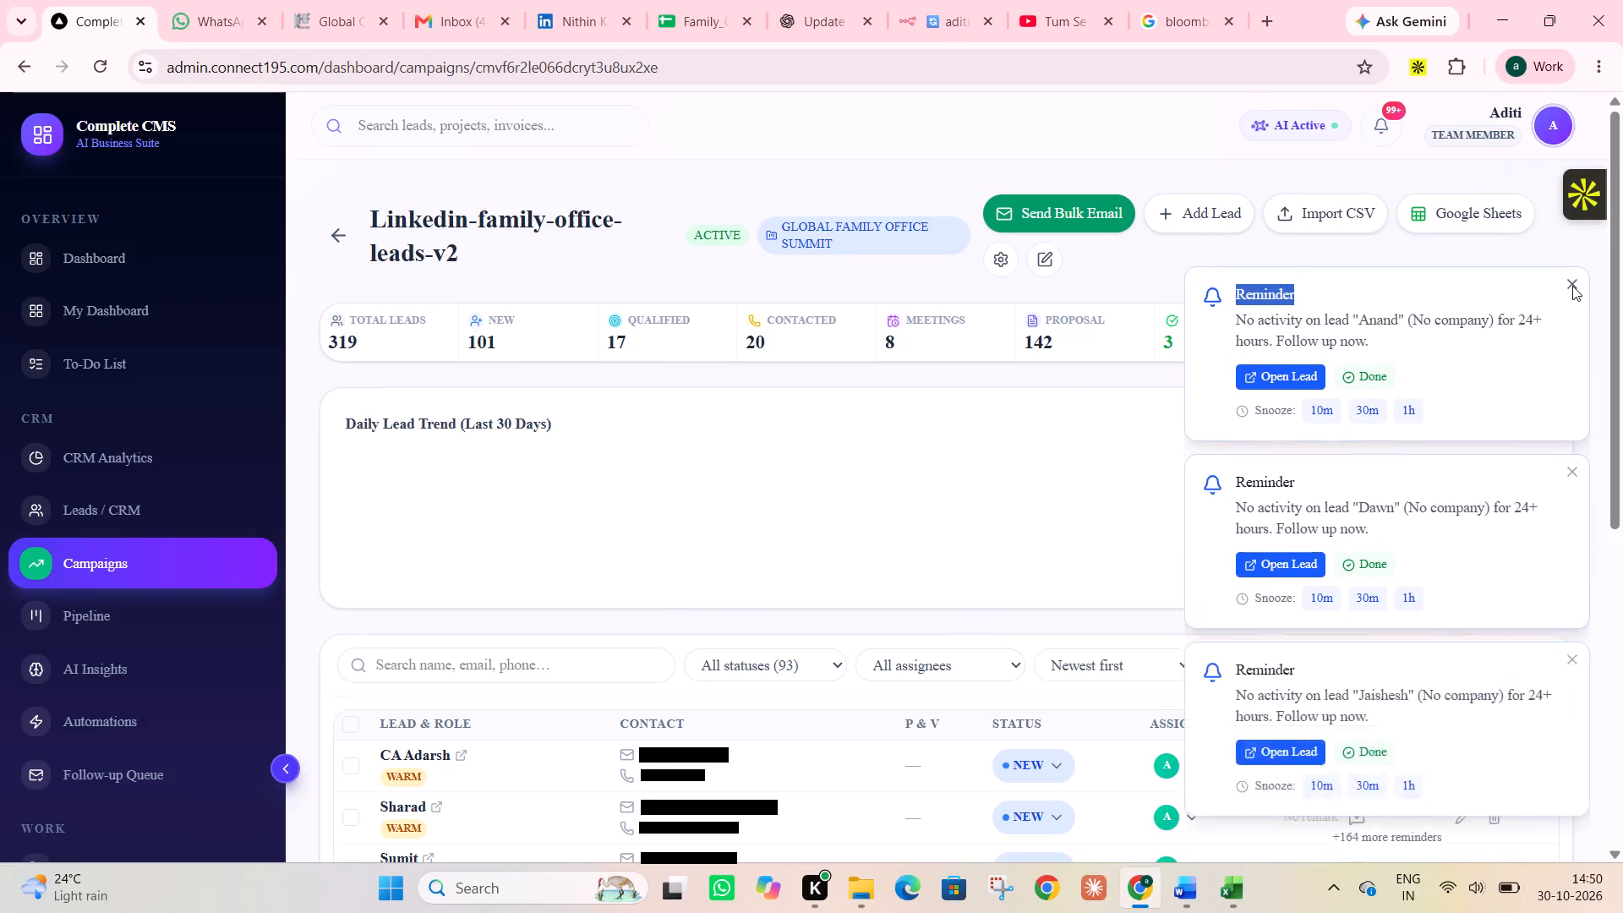
{"action": "triple_click", "coordinate": [1572, 286]}
{"action": "triple_click", "coordinate": [1572, 286]}
{"action": "triple_click", "coordinate": [1572, 286]}
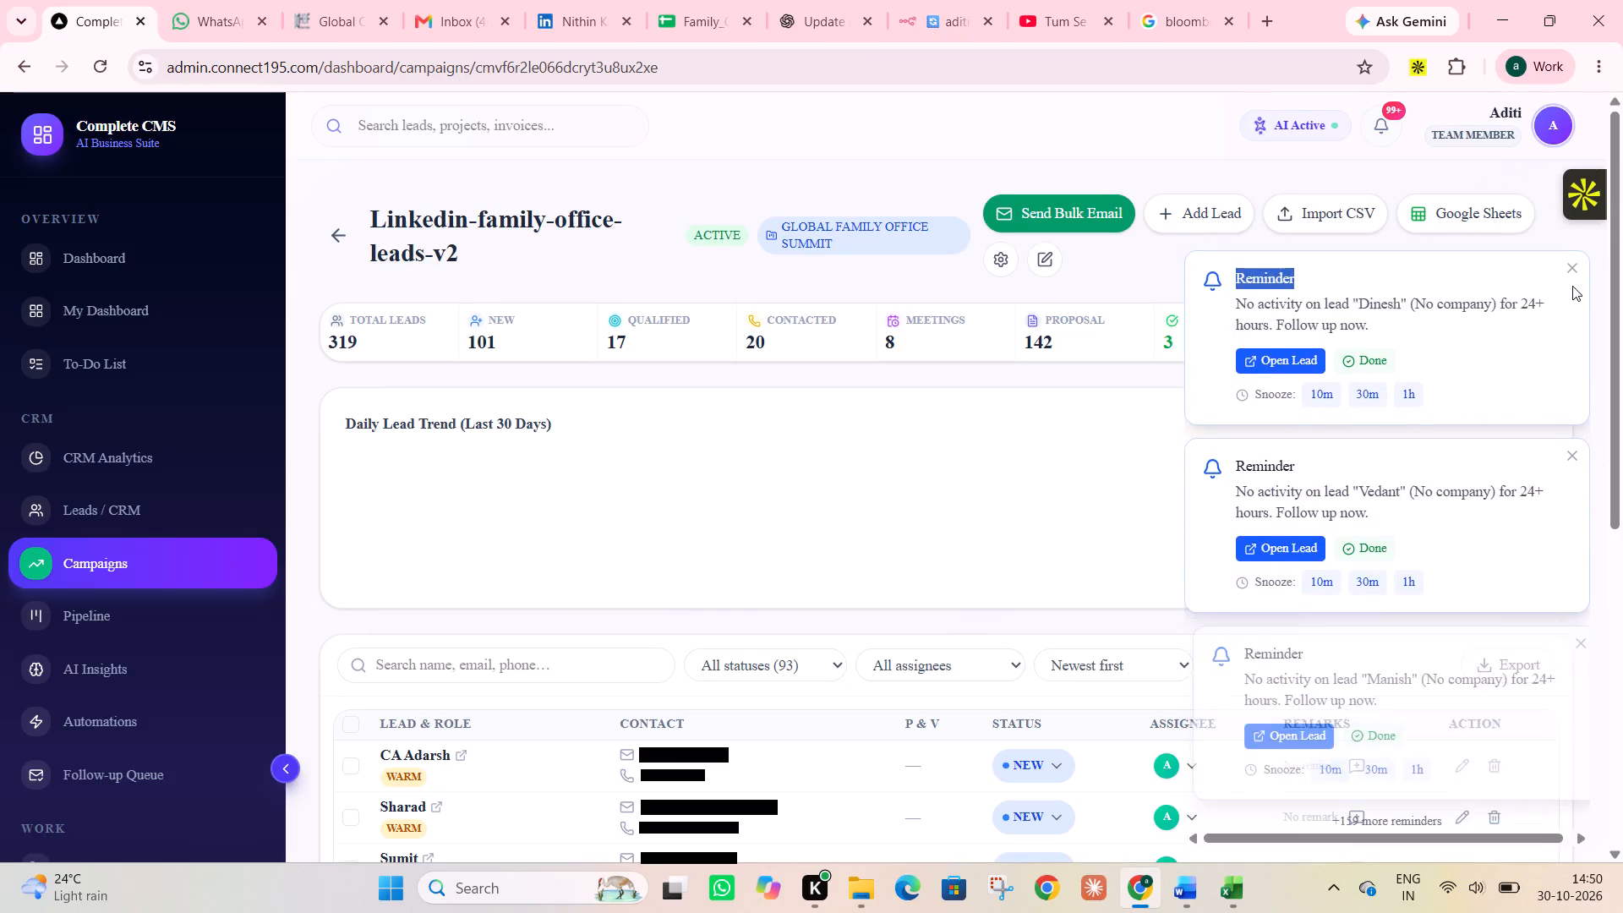
{"action": "triple_click", "coordinate": [1572, 286]}
{"action": "triple_click", "coordinate": [1572, 286]}
{"action": "triple_click", "coordinate": [1572, 286]}
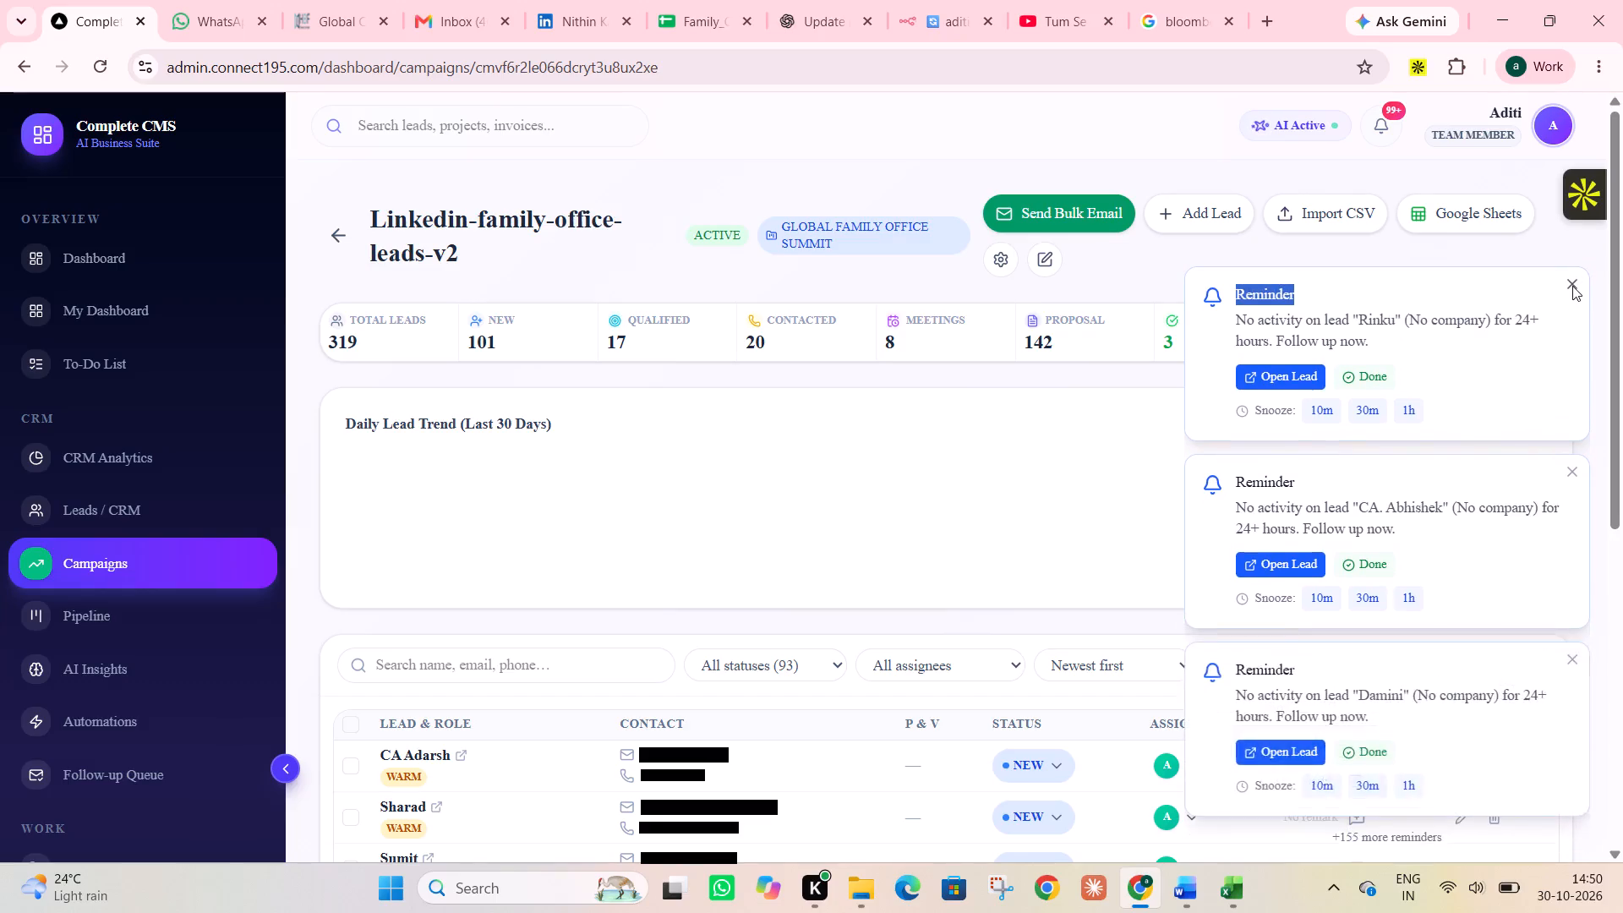
{"action": "triple_click", "coordinate": [1572, 286]}
{"action": "triple_click", "coordinate": [1572, 286]}
{"action": "triple_click", "coordinate": [1572, 286]}
{"action": "triple_click", "coordinate": [1572, 286]}
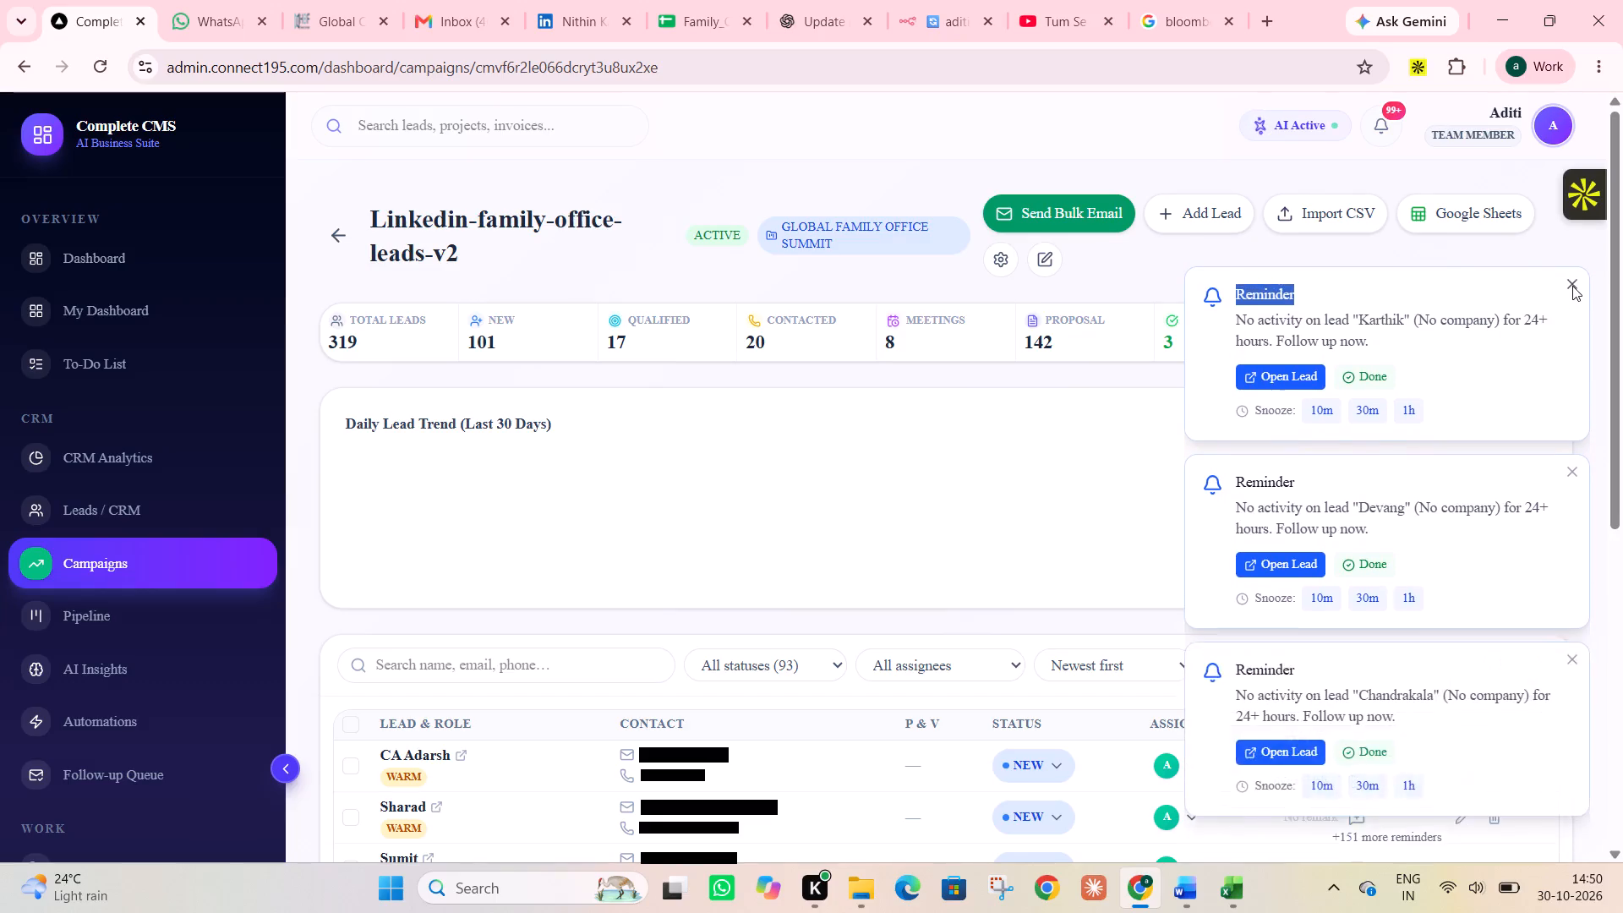
{"action": "triple_click", "coordinate": [1572, 286]}
{"action": "triple_click", "coordinate": [1572, 286]}
{"action": "triple_click", "coordinate": [1572, 286]}
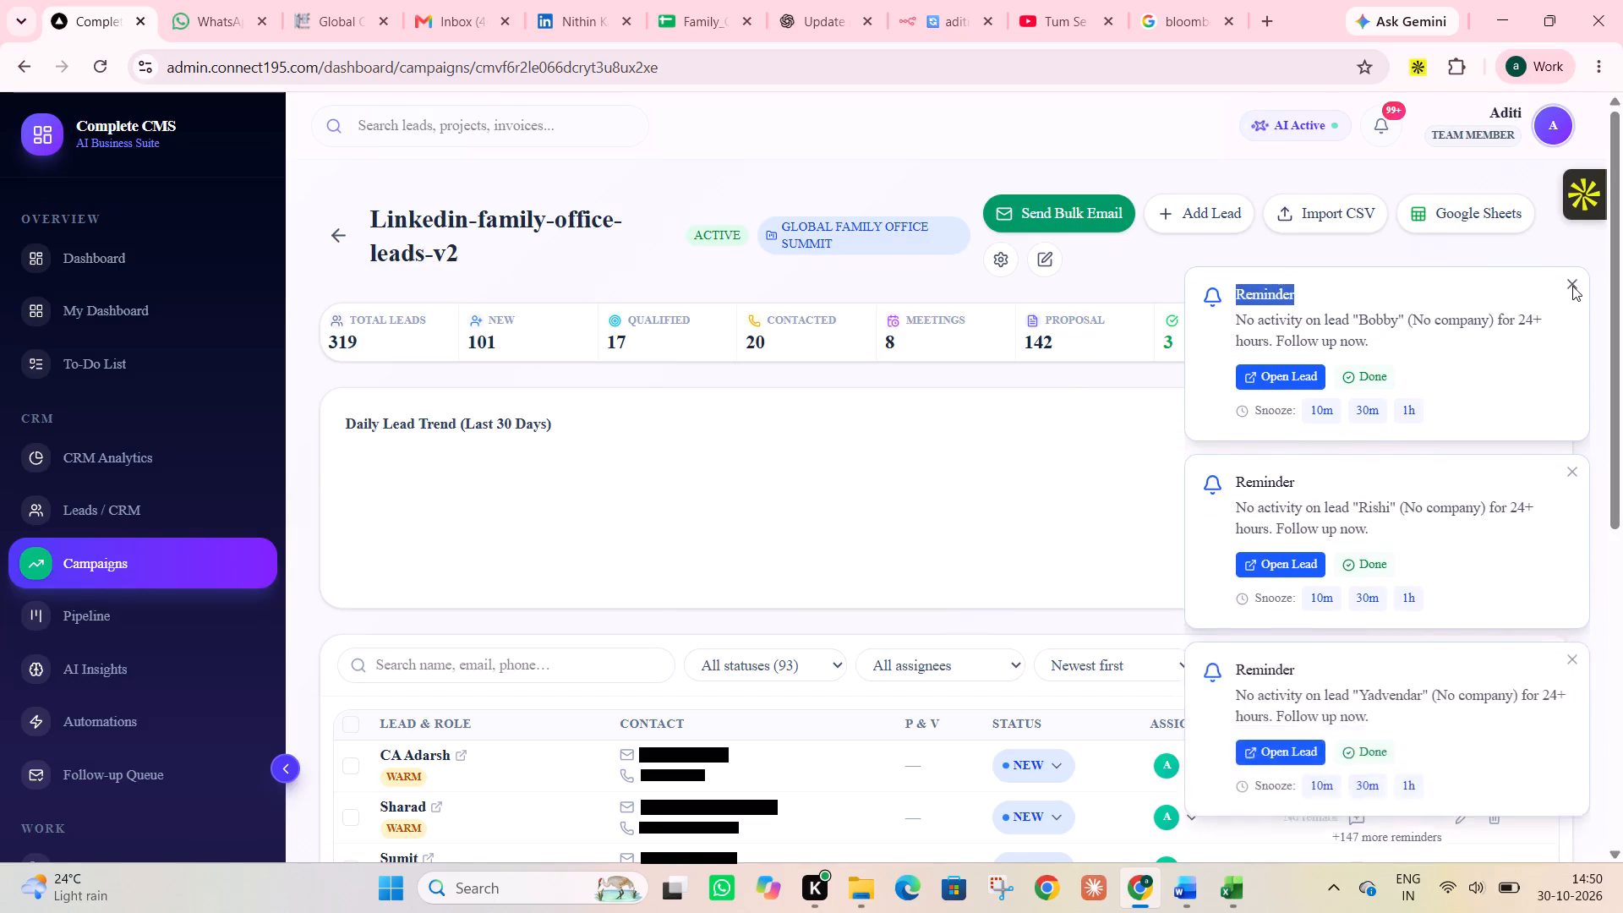
{"action": "triple_click", "coordinate": [1572, 286]}
{"action": "triple_click", "coordinate": [1572, 286]}
{"action": "triple_click", "coordinate": [1572, 286]}
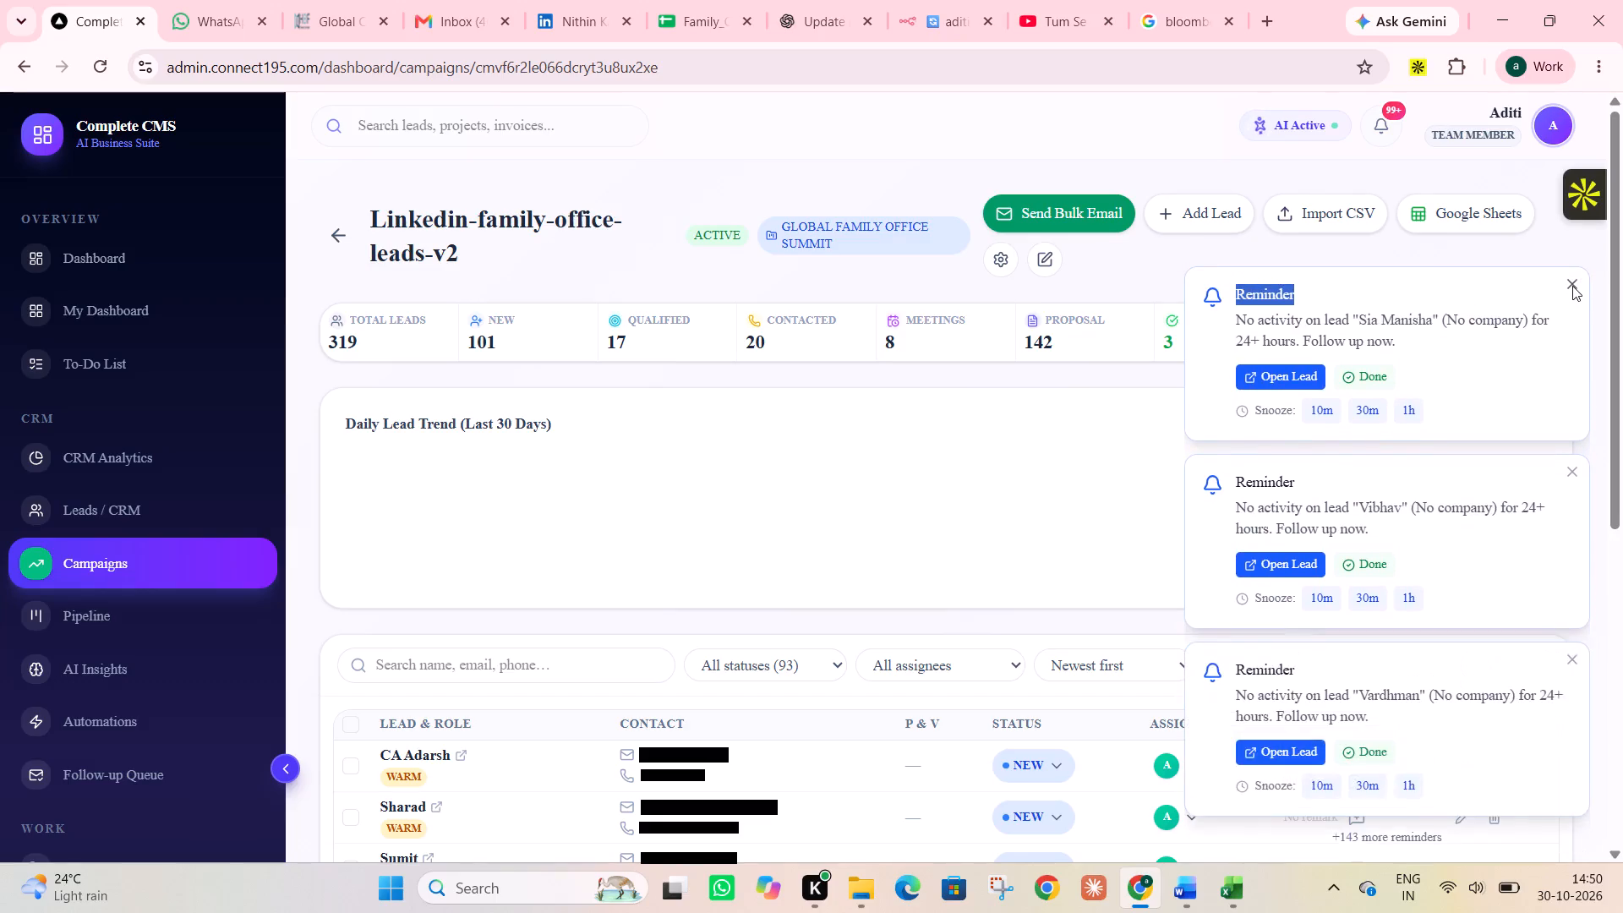
{"action": "triple_click", "coordinate": [1572, 286]}
{"action": "triple_click", "coordinate": [1572, 286]}
{"action": "triple_click", "coordinate": [1572, 286]}
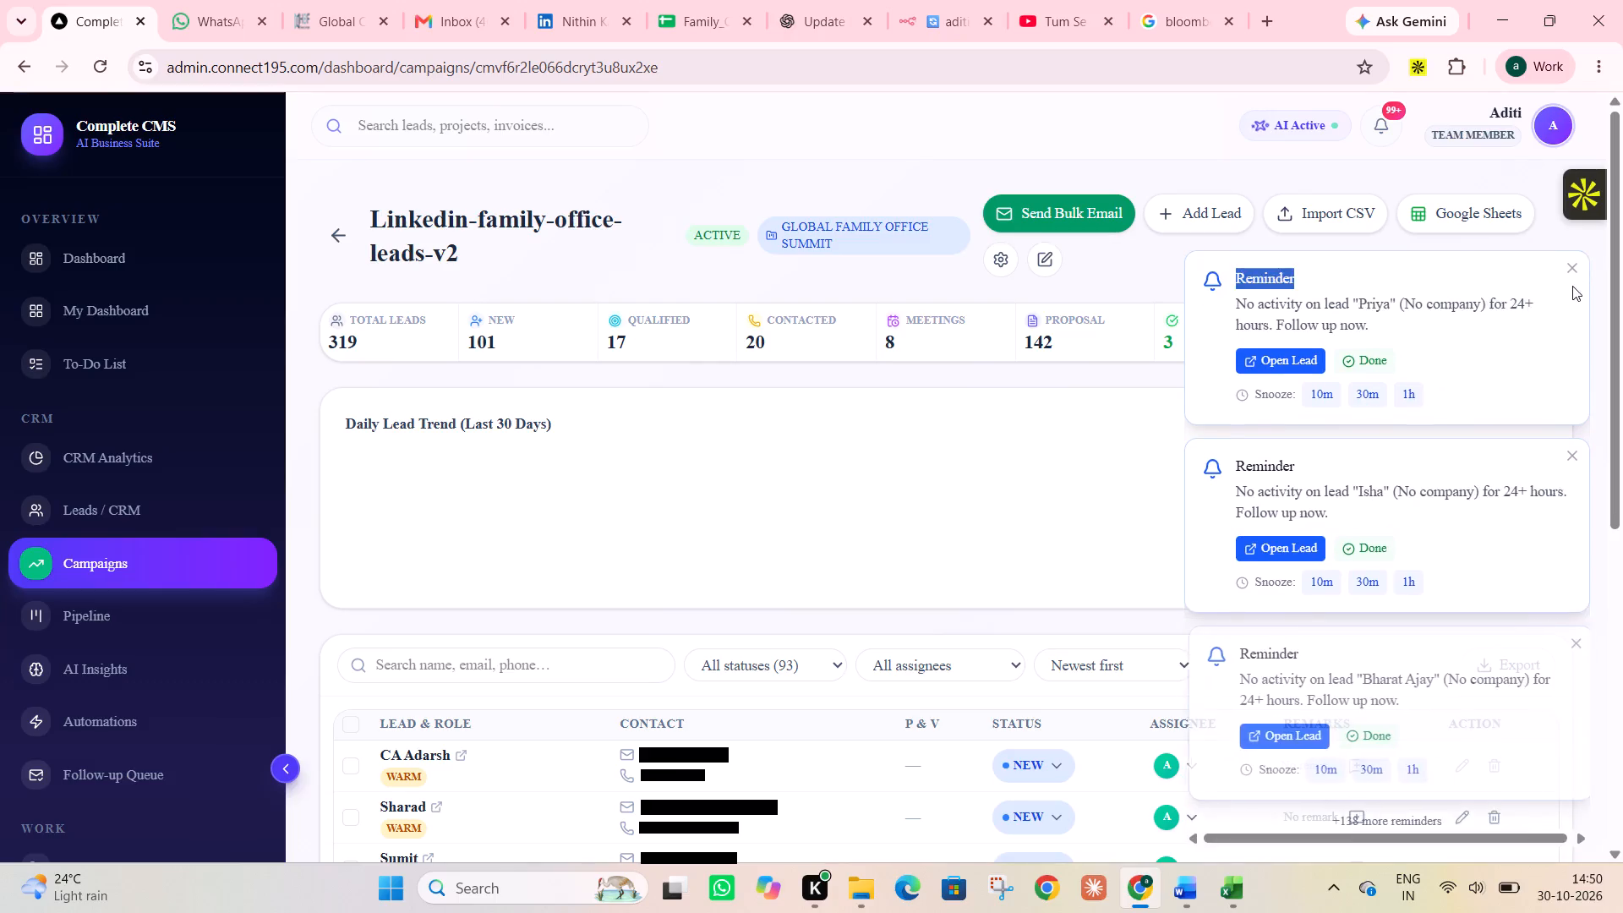
{"action": "triple_click", "coordinate": [1572, 286]}
{"action": "triple_click", "coordinate": [1572, 286]}
{"action": "triple_click", "coordinate": [1572, 286]}
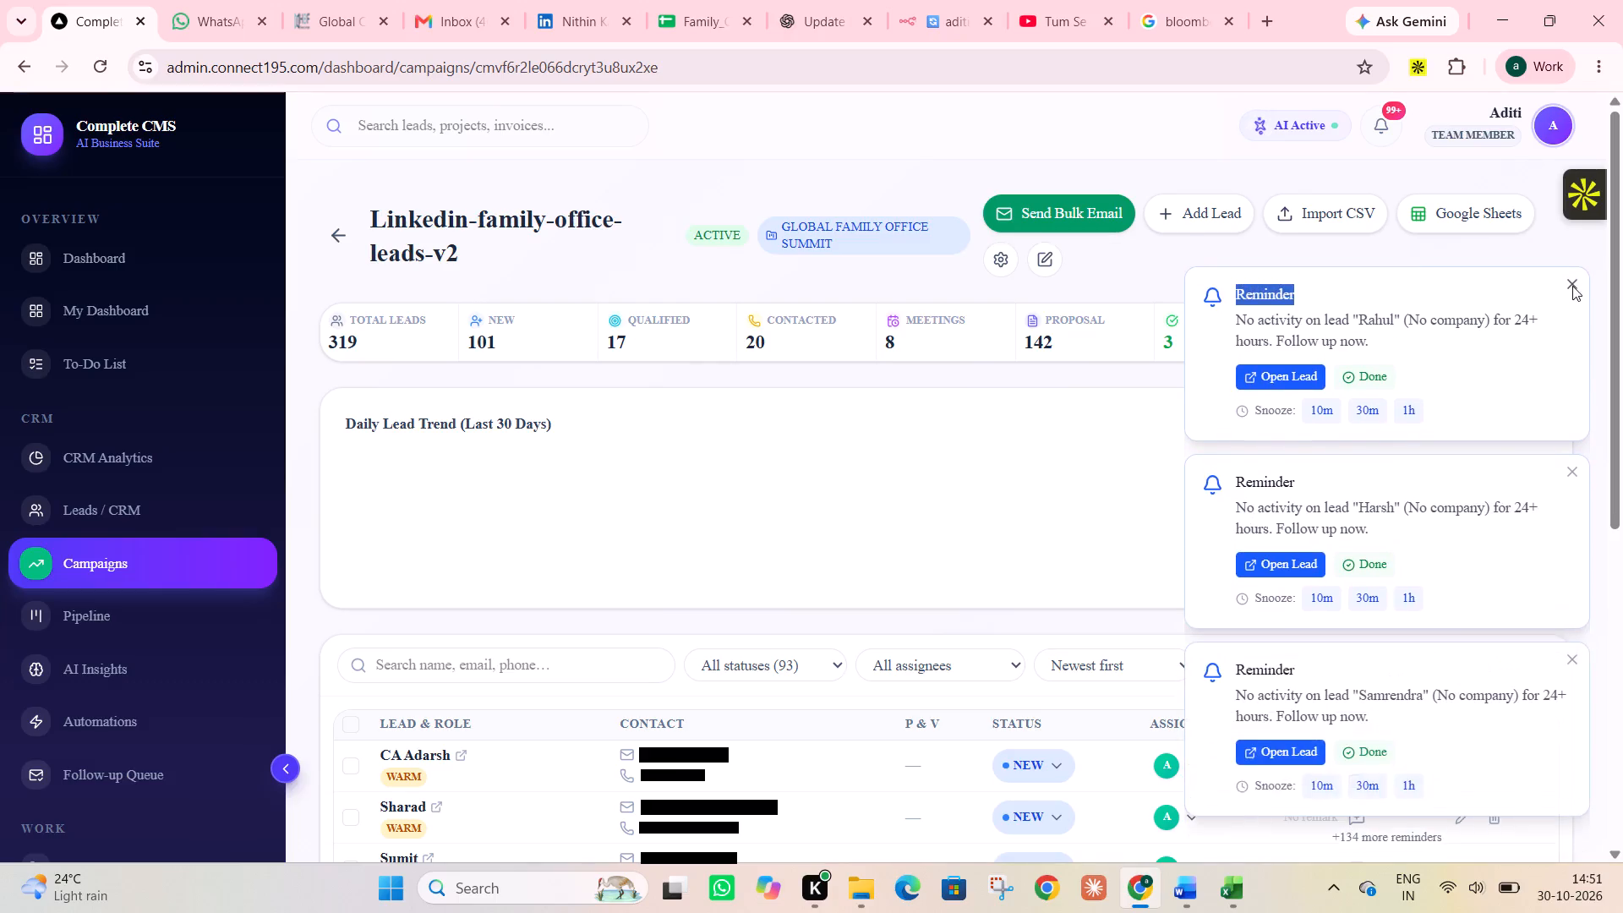
{"action": "triple_click", "coordinate": [1572, 286]}
{"action": "triple_click", "coordinate": [1572, 286]}
{"action": "triple_click", "coordinate": [1572, 286]}
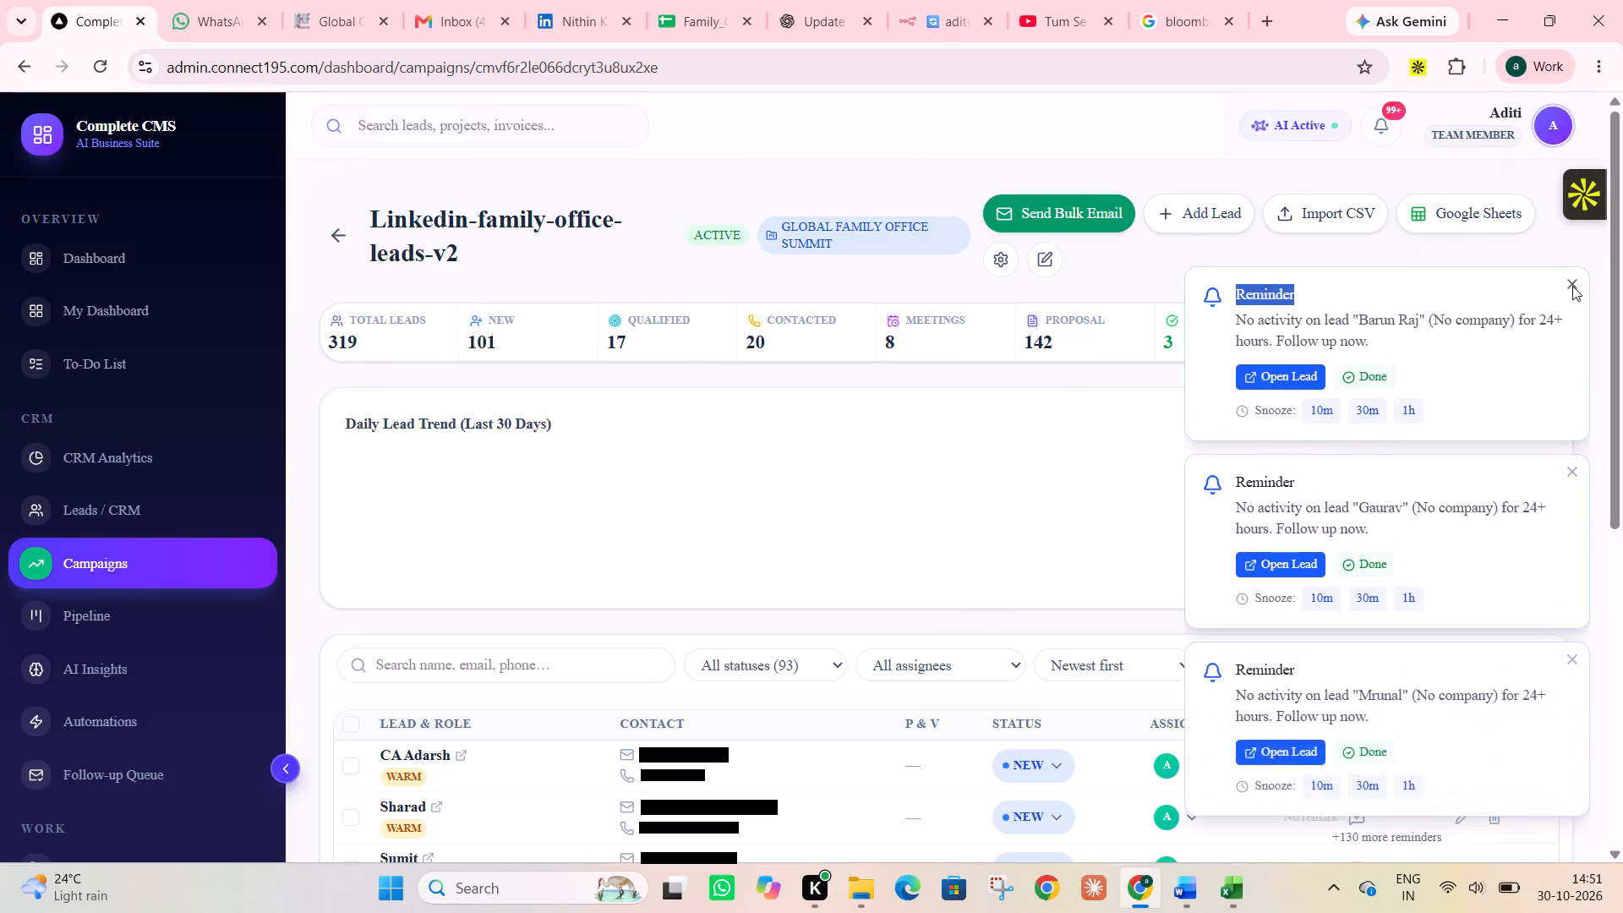
{"action": "triple_click", "coordinate": [1572, 286]}
{"action": "triple_click", "coordinate": [1572, 286]}
{"action": "triple_click", "coordinate": [1572, 286]}
{"action": "triple_click", "coordinate": [1572, 286]}
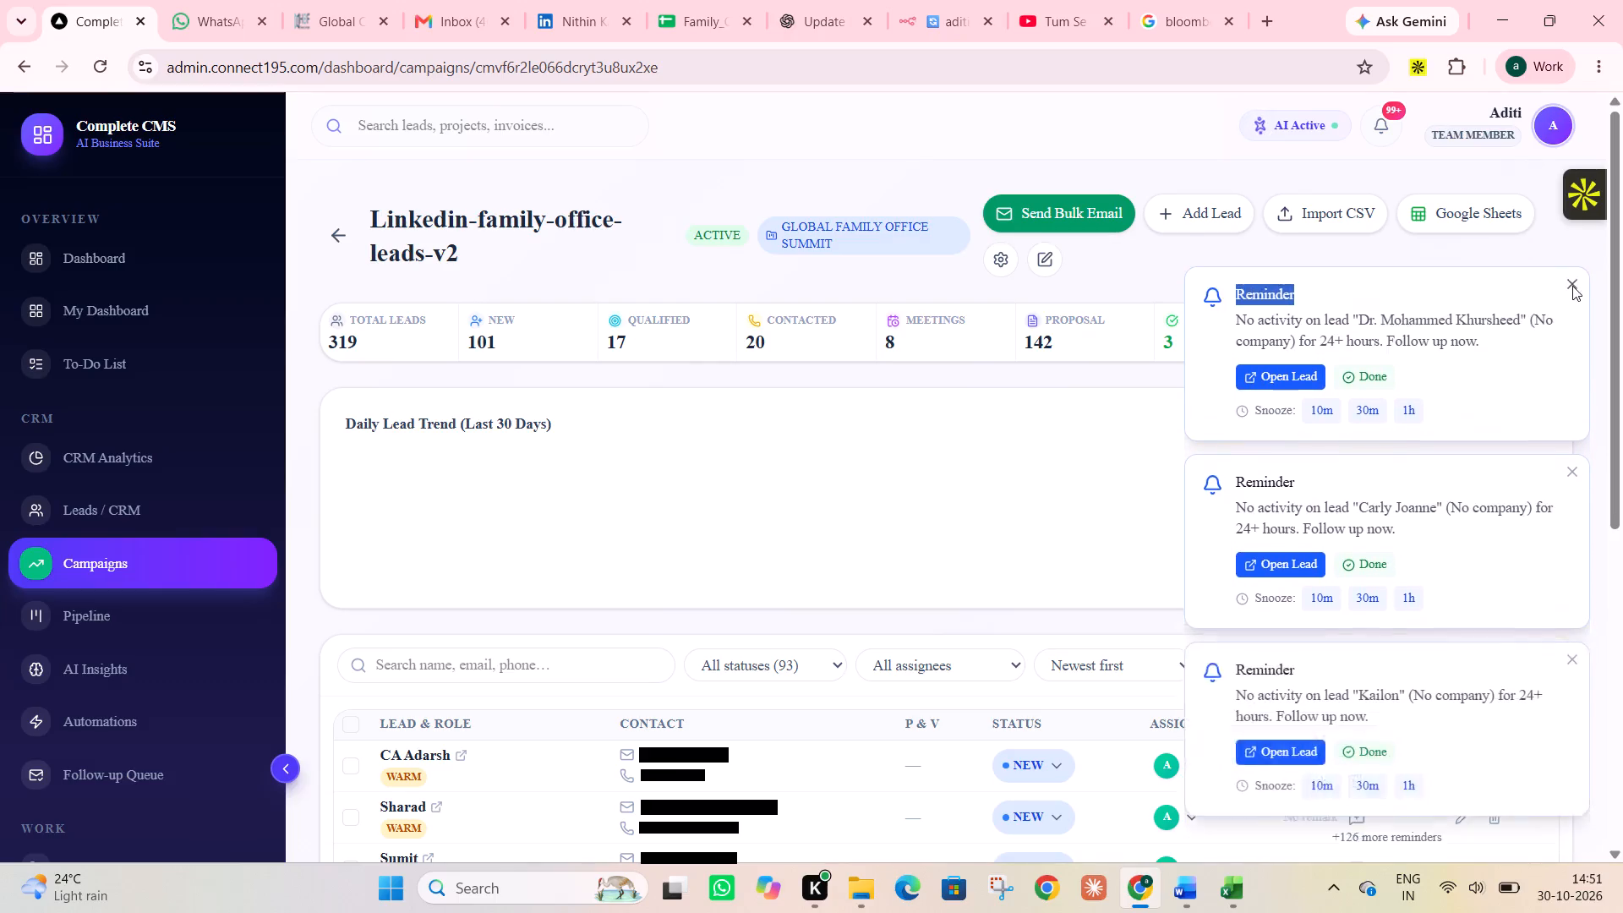
{"action": "triple_click", "coordinate": [1572, 286]}
{"action": "triple_click", "coordinate": [1572, 286]}
{"action": "triple_click", "coordinate": [1572, 286]}
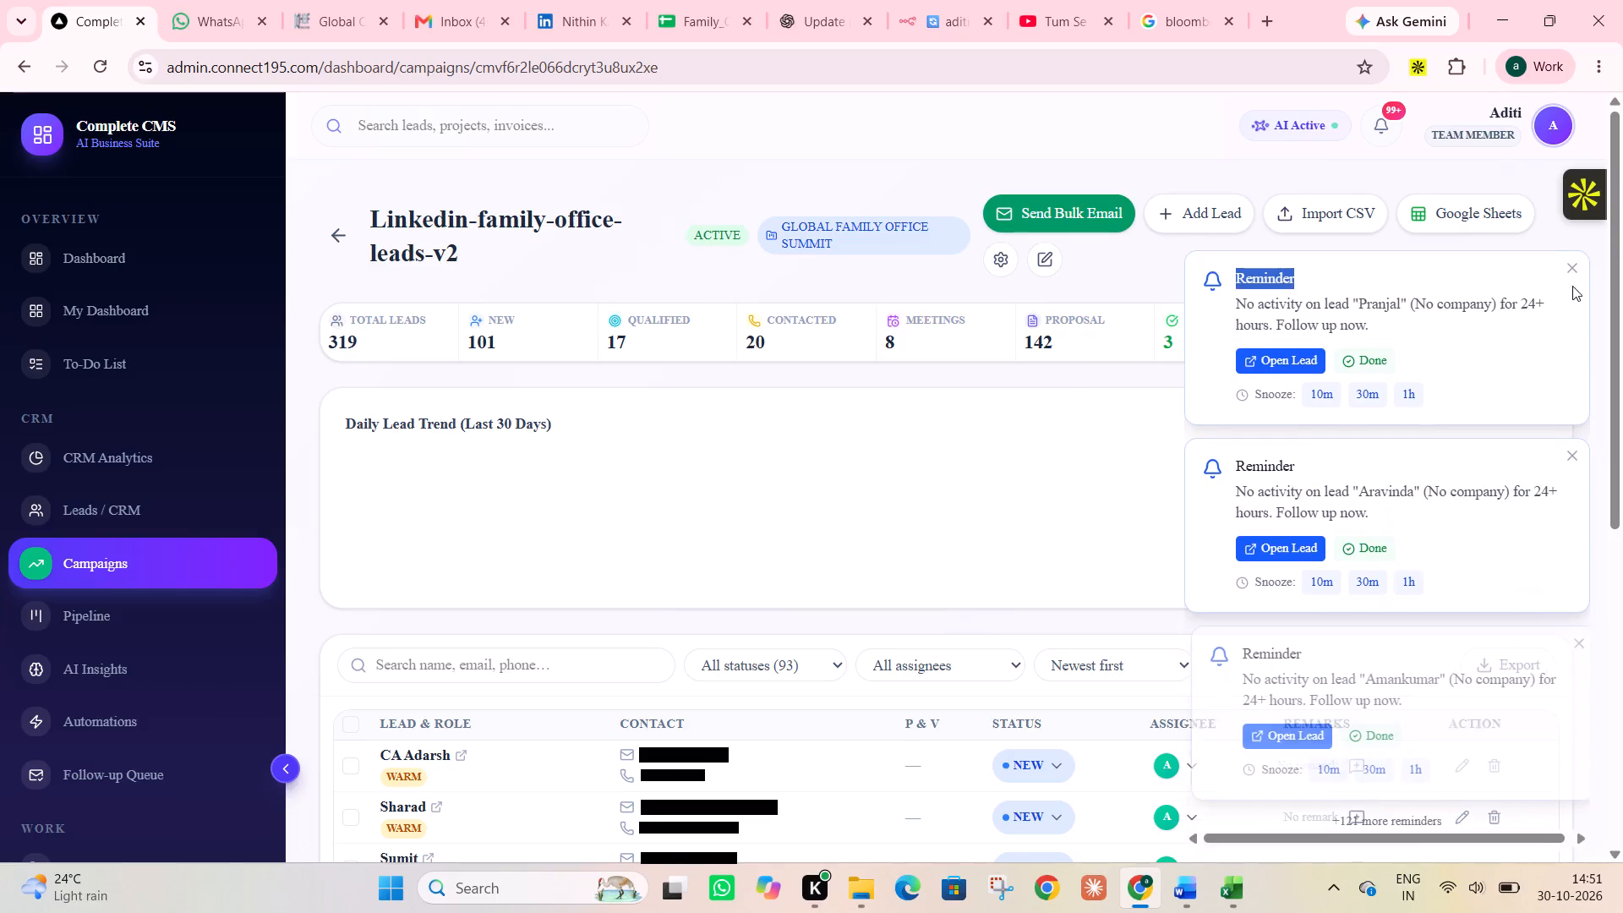
{"action": "triple_click", "coordinate": [1572, 286]}
{"action": "triple_click", "coordinate": [1572, 286]}
{"action": "triple_click", "coordinate": [1572, 286]}
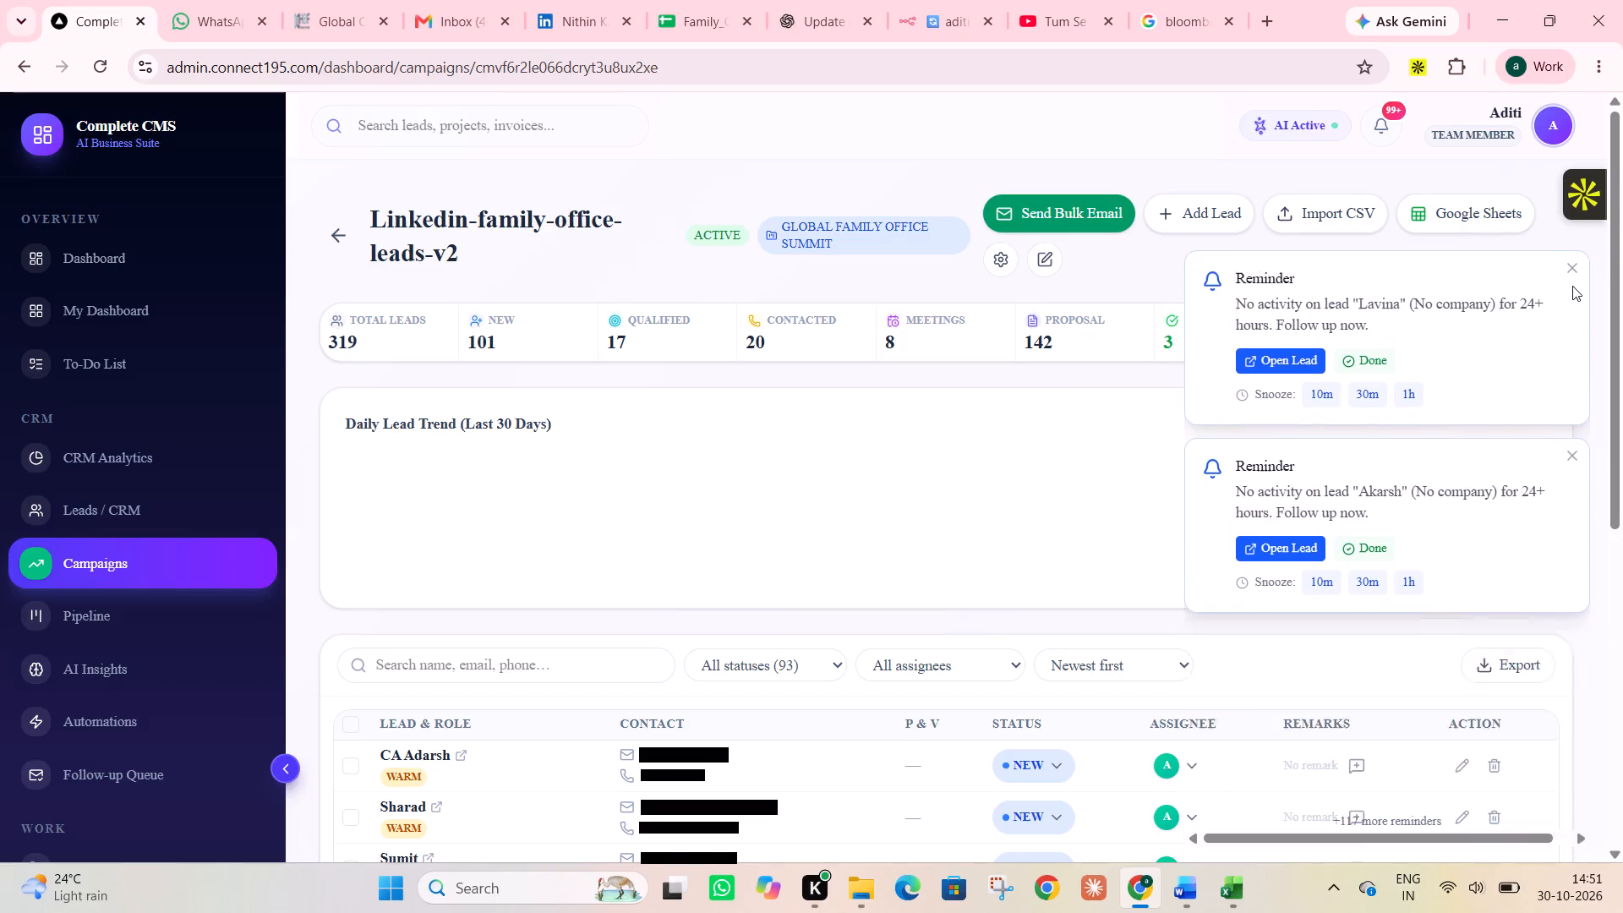
{"action": "triple_click", "coordinate": [1572, 286]}
{"action": "triple_click", "coordinate": [1572, 286]}
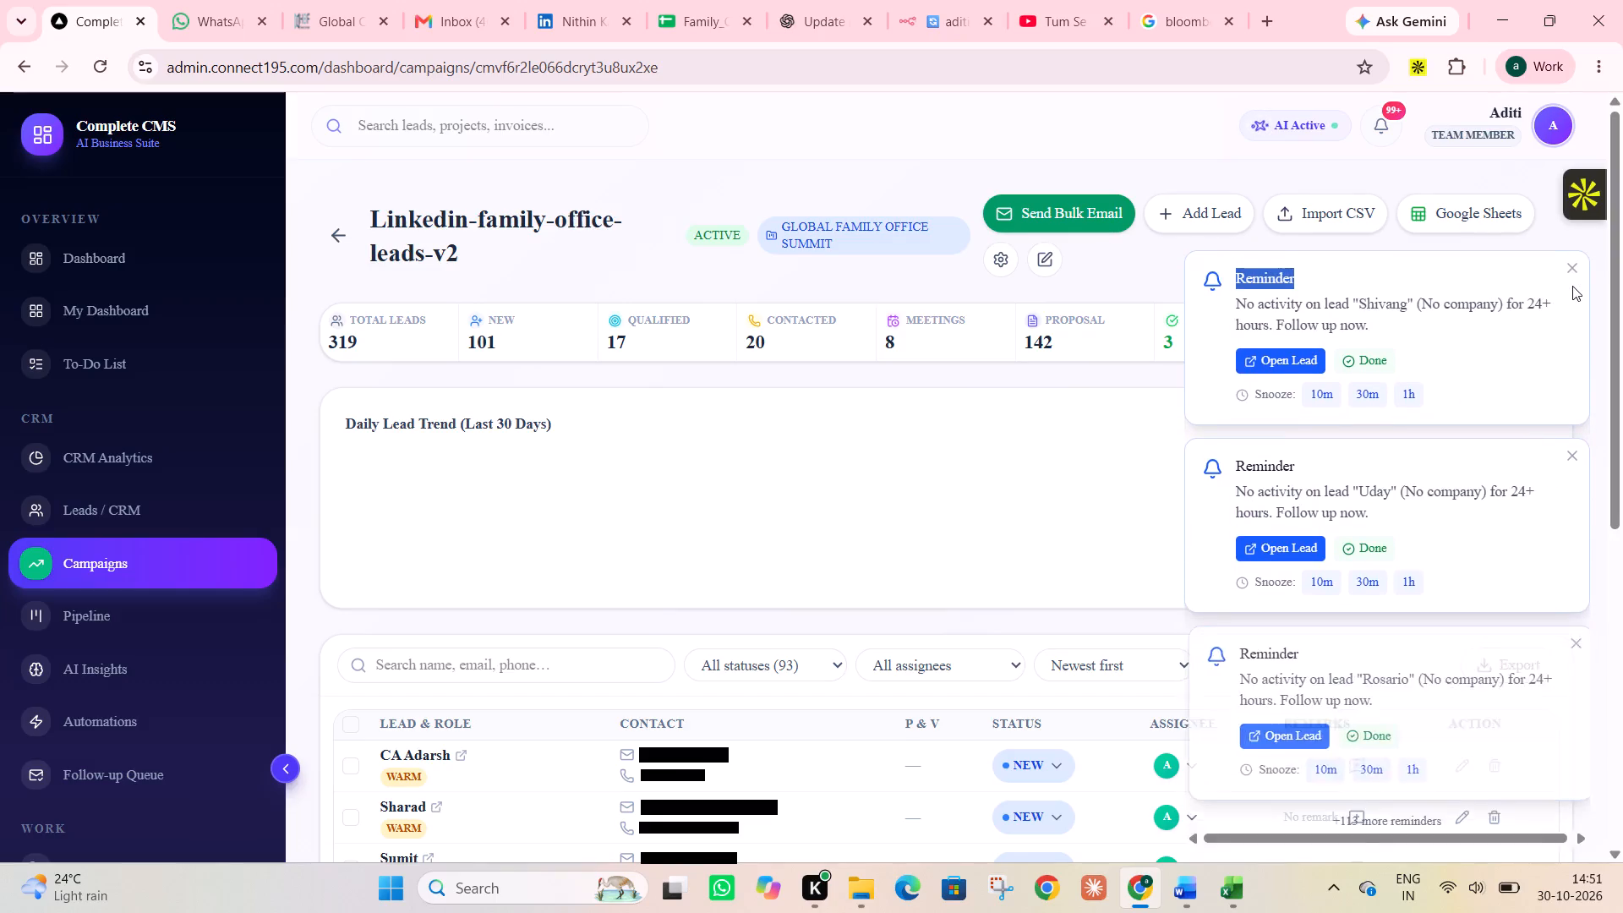
{"action": "triple_click", "coordinate": [1572, 286]}
{"action": "triple_click", "coordinate": [1572, 286]}
{"action": "triple_click", "coordinate": [1572, 286]}
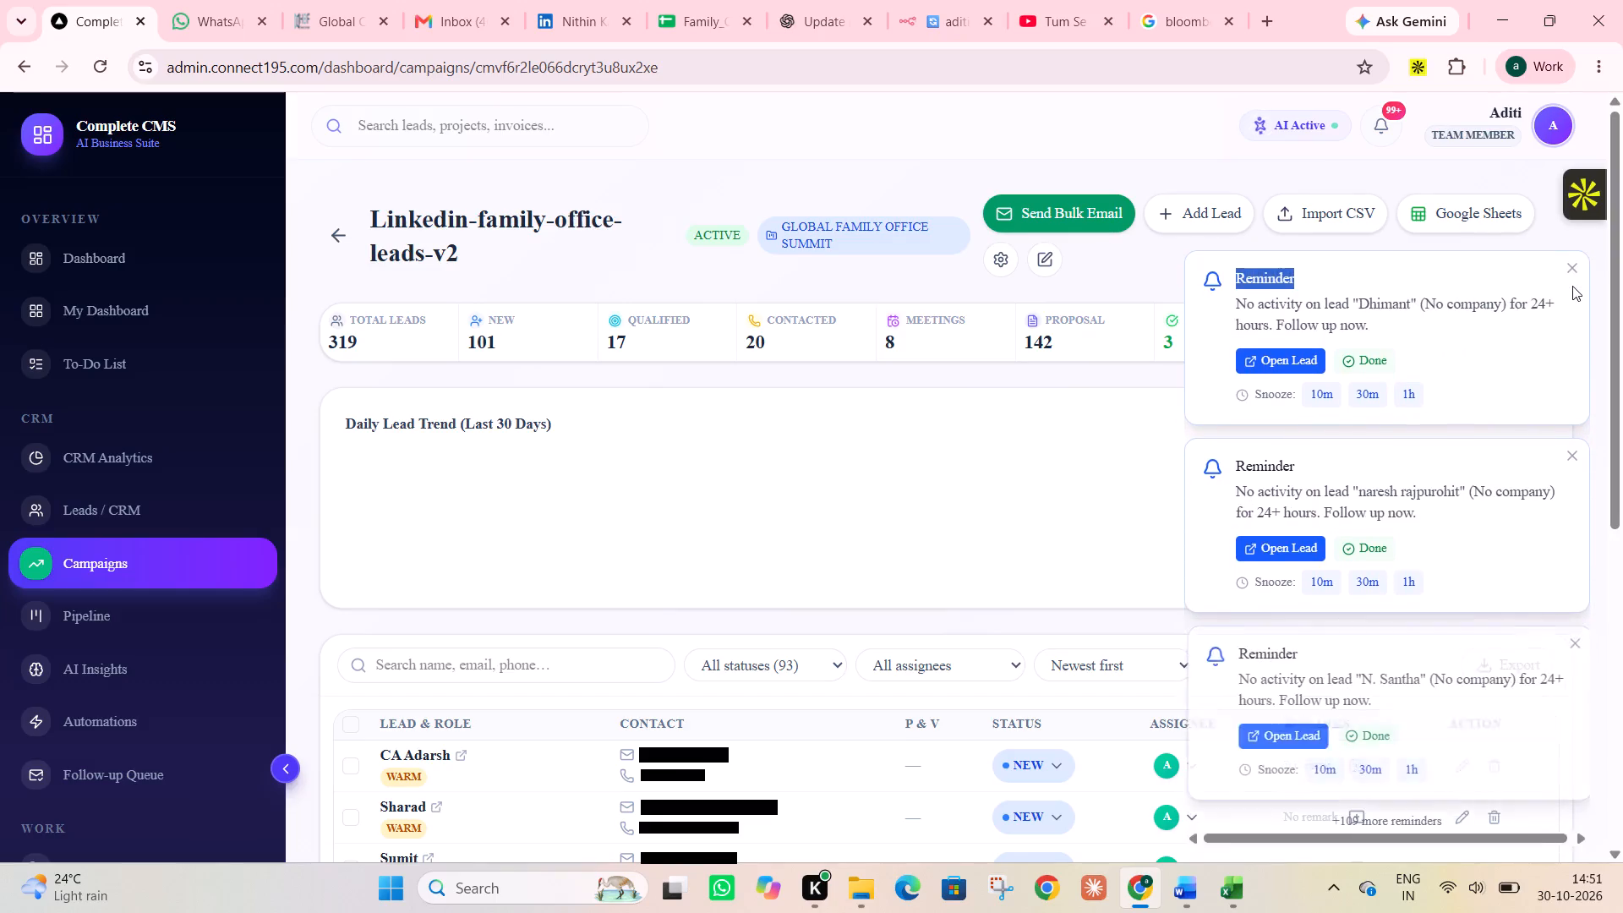
{"action": "triple_click", "coordinate": [1572, 286]}
{"action": "triple_click", "coordinate": [1572, 286]}
{"action": "triple_click", "coordinate": [1572, 286]}
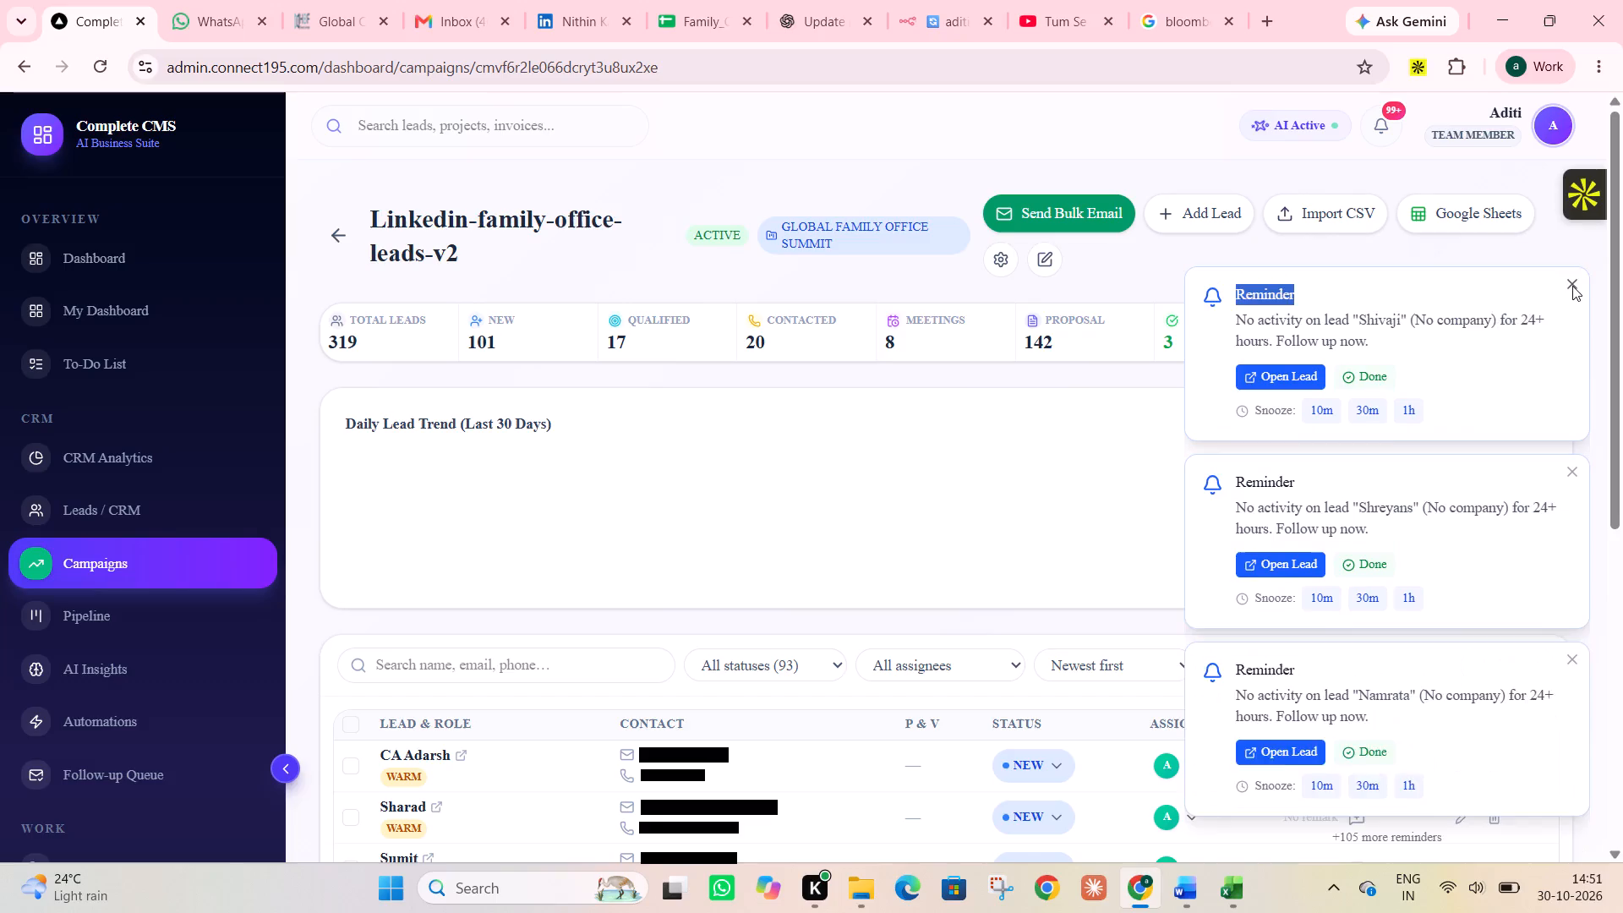
{"action": "triple_click", "coordinate": [1572, 286]}
{"action": "triple_click", "coordinate": [1572, 286]}
{"action": "triple_click", "coordinate": [1572, 286]}
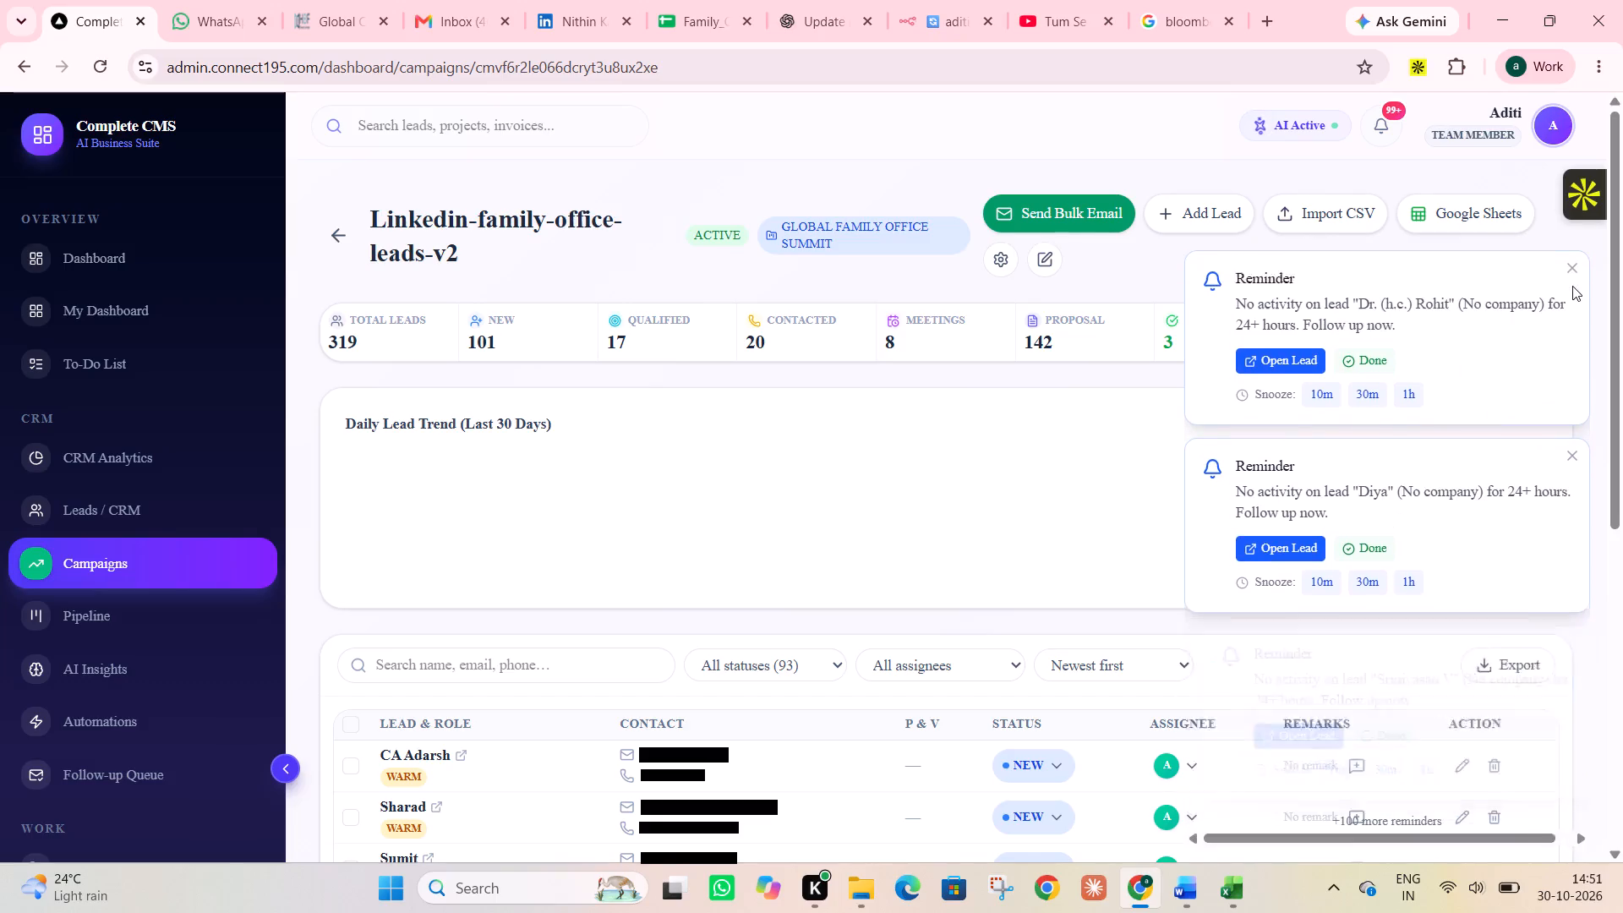
{"action": "triple_click", "coordinate": [1572, 286]}
{"action": "triple_click", "coordinate": [1572, 286]}
{"action": "triple_click", "coordinate": [1572, 286]}
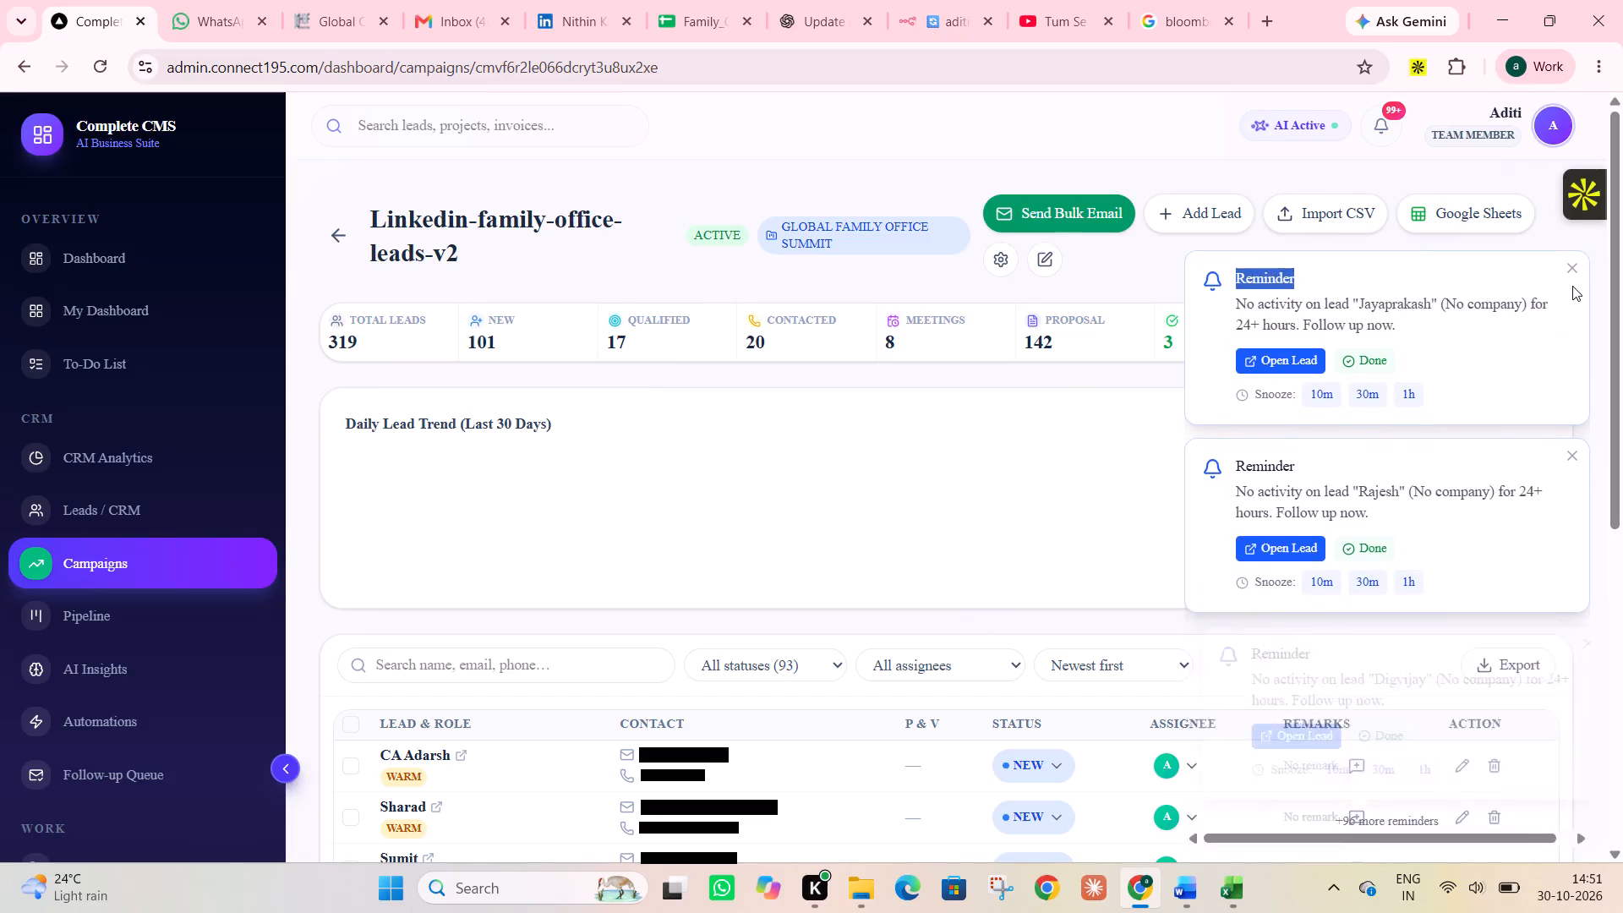
{"action": "triple_click", "coordinate": [1572, 286]}
{"action": "triple_click", "coordinate": [1572, 286]}
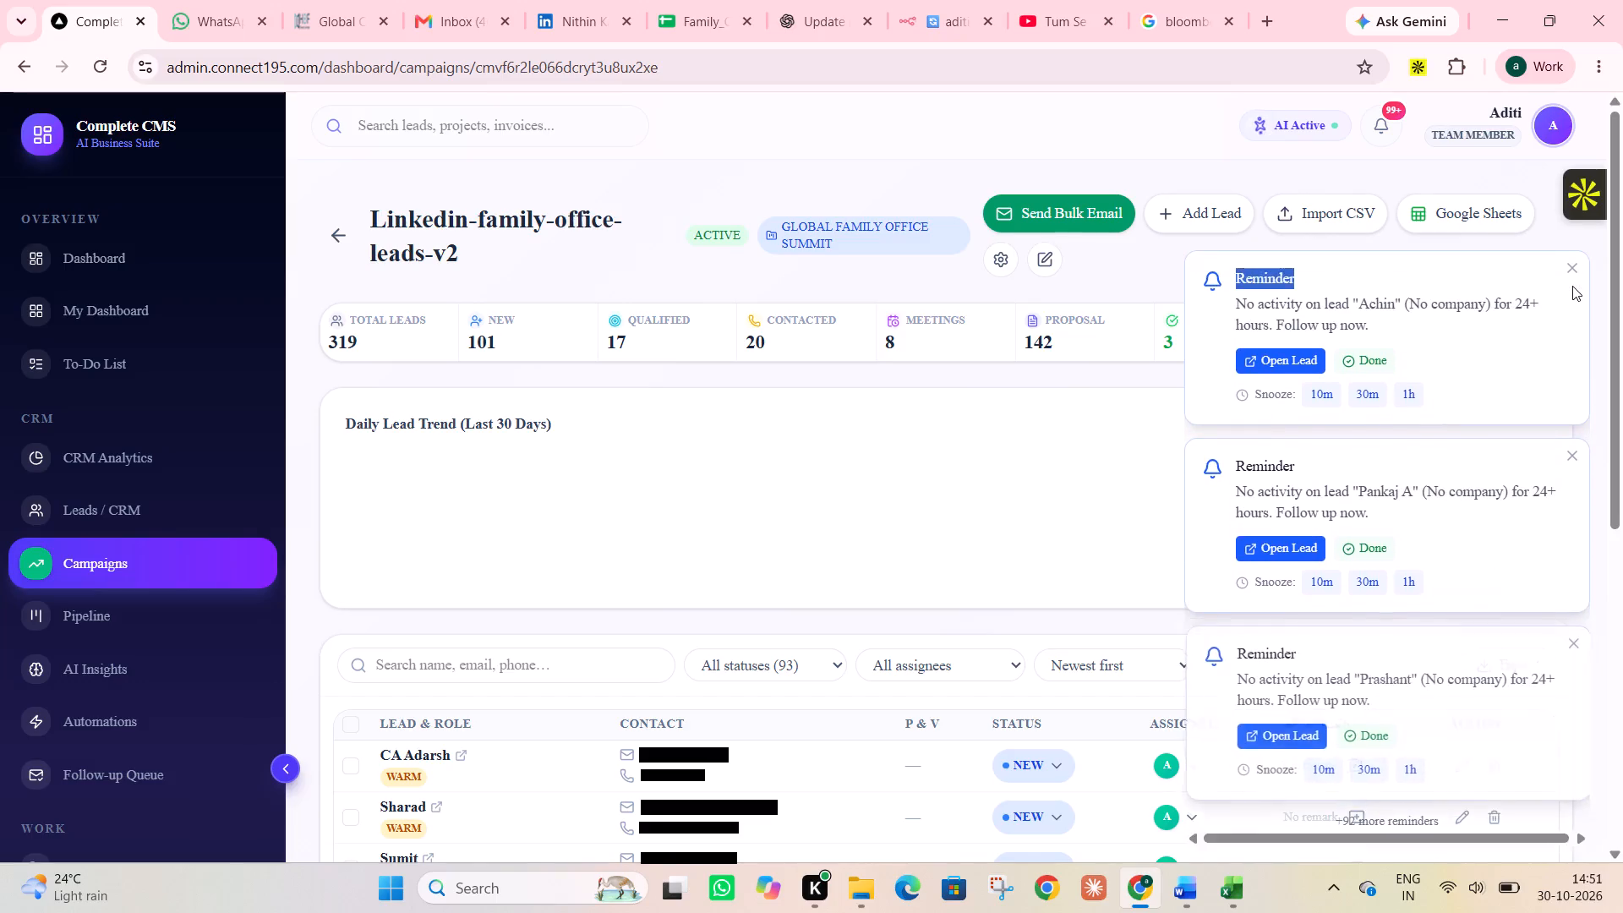
{"action": "triple_click", "coordinate": [1572, 286]}
{"action": "triple_click", "coordinate": [1572, 286]}
{"action": "triple_click", "coordinate": [1572, 286]}
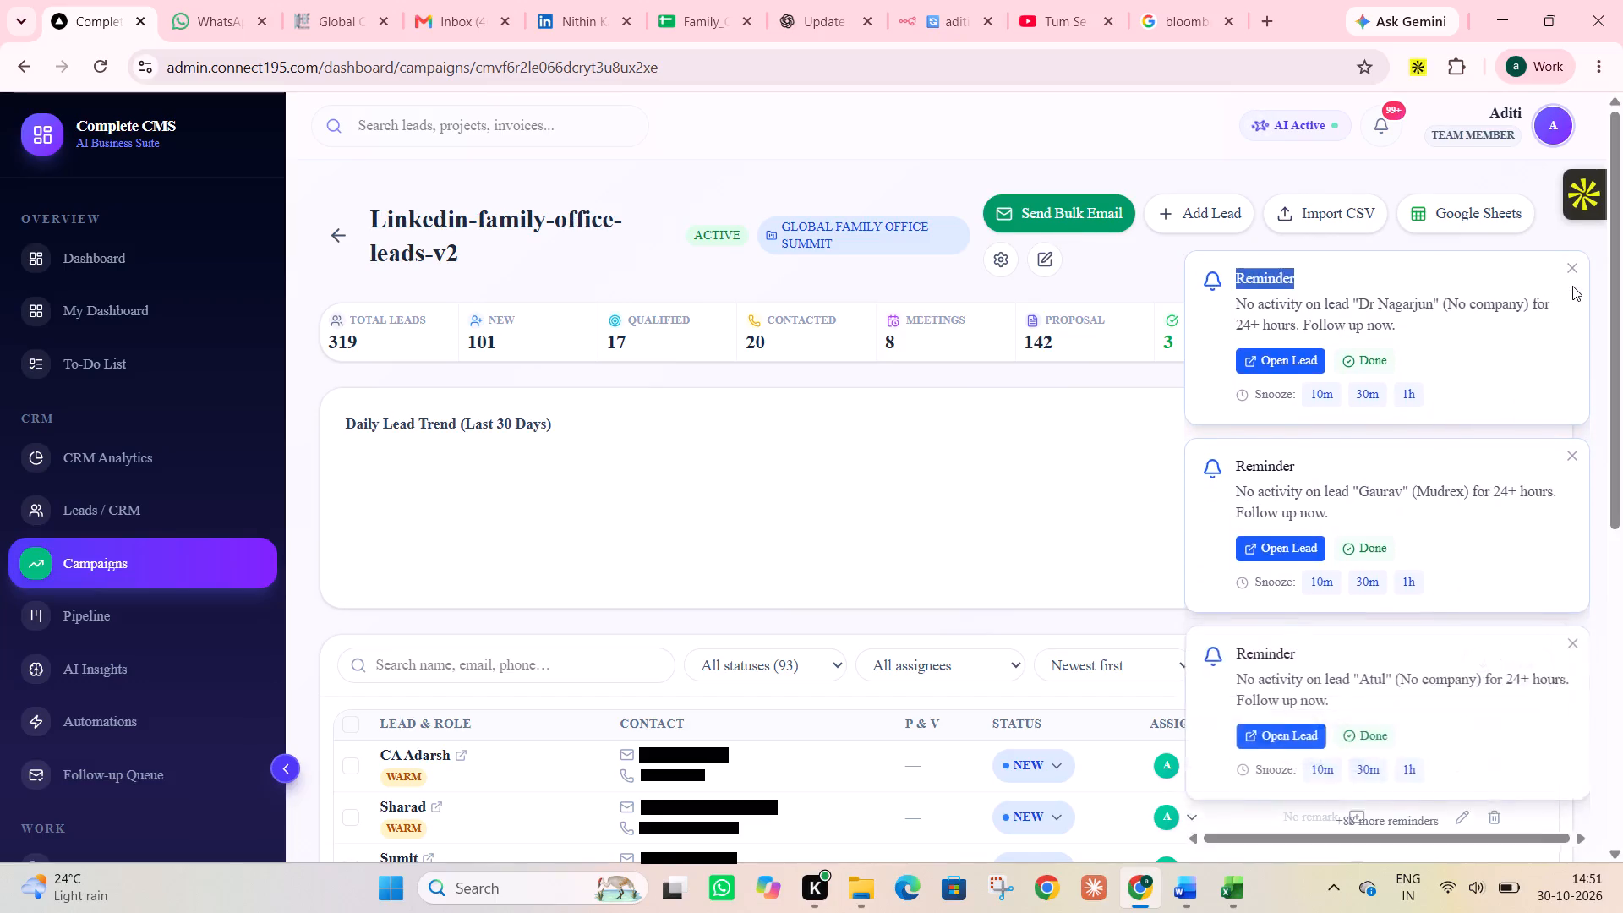
Continue dismissing the queued lead-inactivity reminders from the topmost card, without opening, snoozing or completing any lead.
{"action": "triple_click", "coordinate": [1572, 286]}
{"action": "double_click", "coordinate": [1572, 286]}
{"action": "scroll", "coordinate": [1572, 286], "scroll_direction": "up", "scroll_amount": 3}
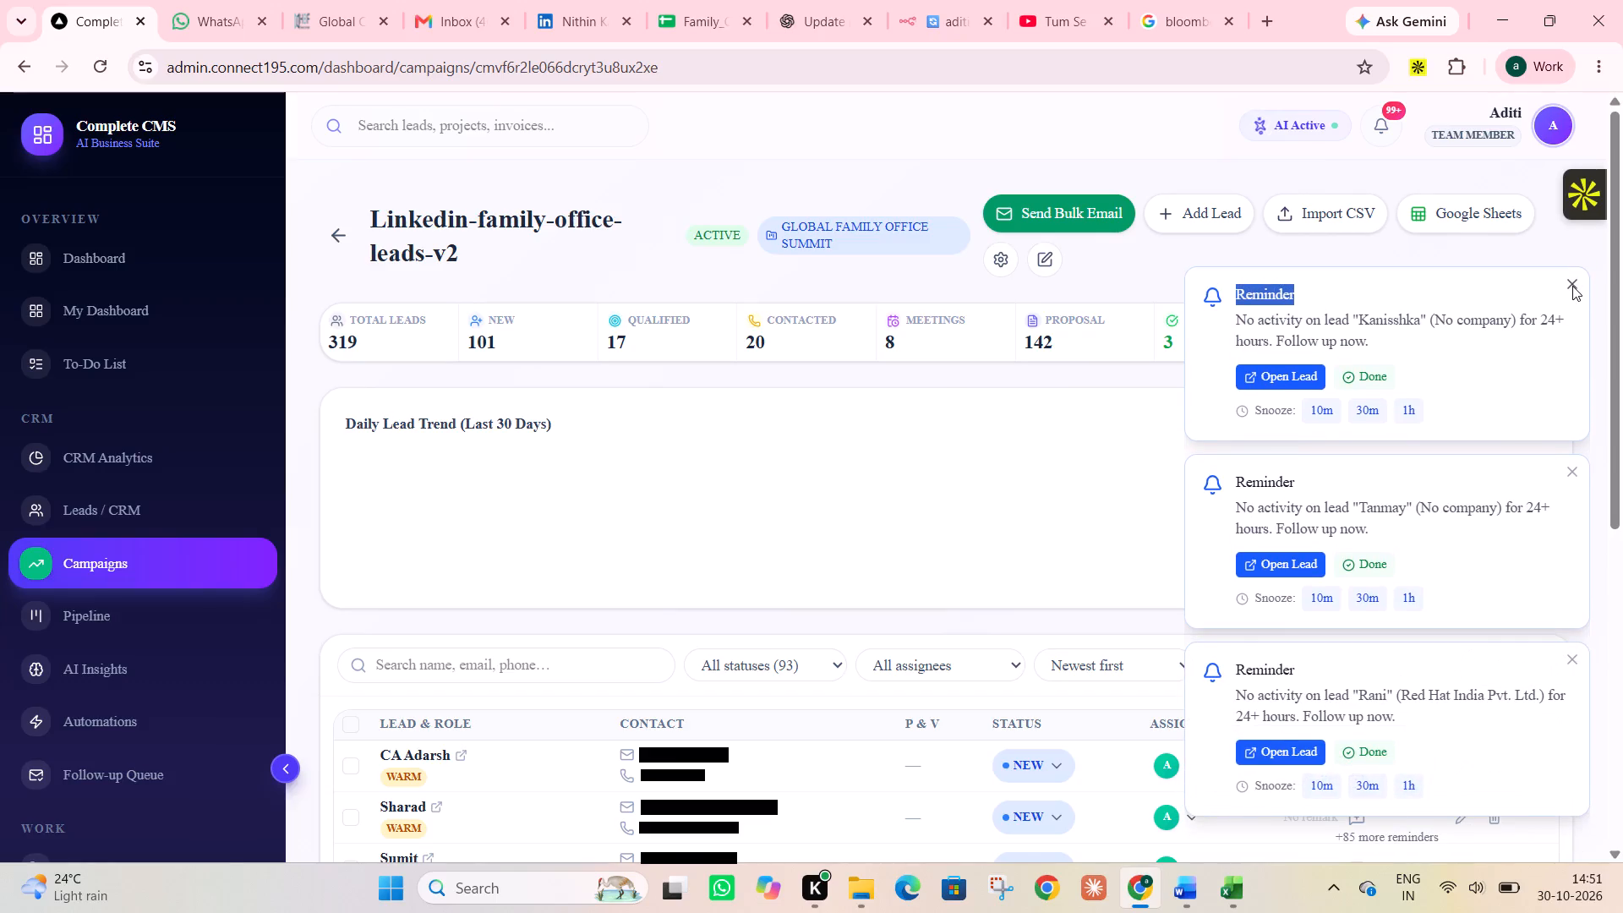
{"action": "scroll", "coordinate": [1572, 286], "scroll_direction": "up", "scroll_amount": 3}
{"action": "scroll", "coordinate": [1602, 651], "scroll_direction": "down", "scroll_amount": 6}
{"action": "scroll", "coordinate": [1454, 670], "scroll_direction": "down", "scroll_amount": 4}
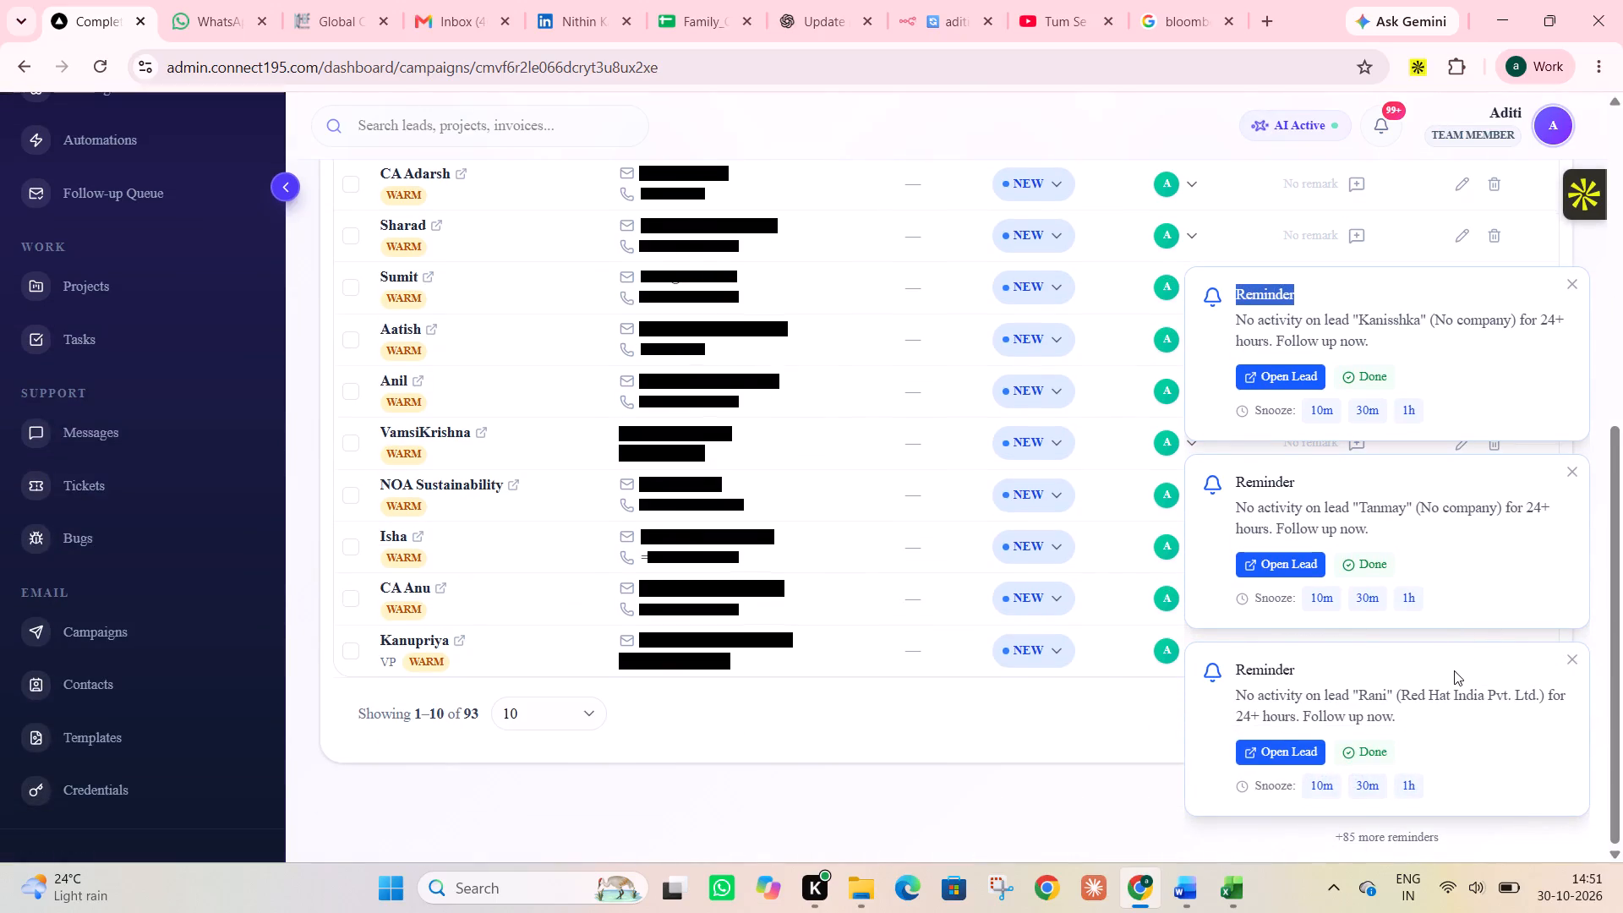
{"action": "scroll", "coordinate": [1454, 670], "scroll_direction": "up", "scroll_amount": 10}
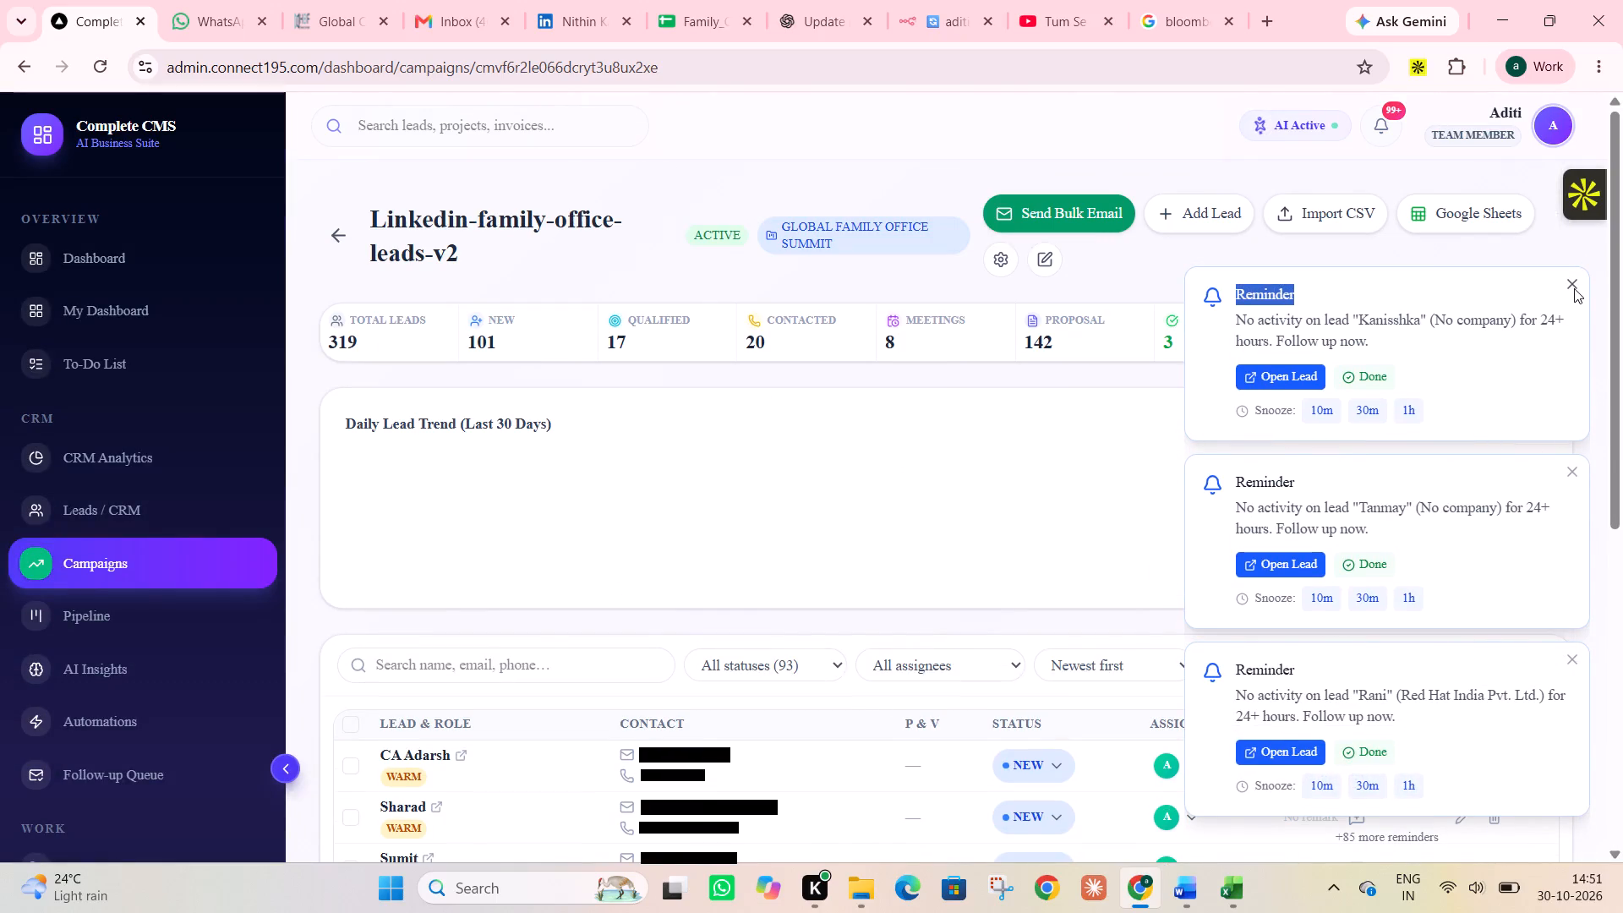
{"action": "left_click", "coordinate": [1574, 288]}
{"action": "triple_click", "coordinate": [1574, 288]}
{"action": "triple_click", "coordinate": [1574, 288]}
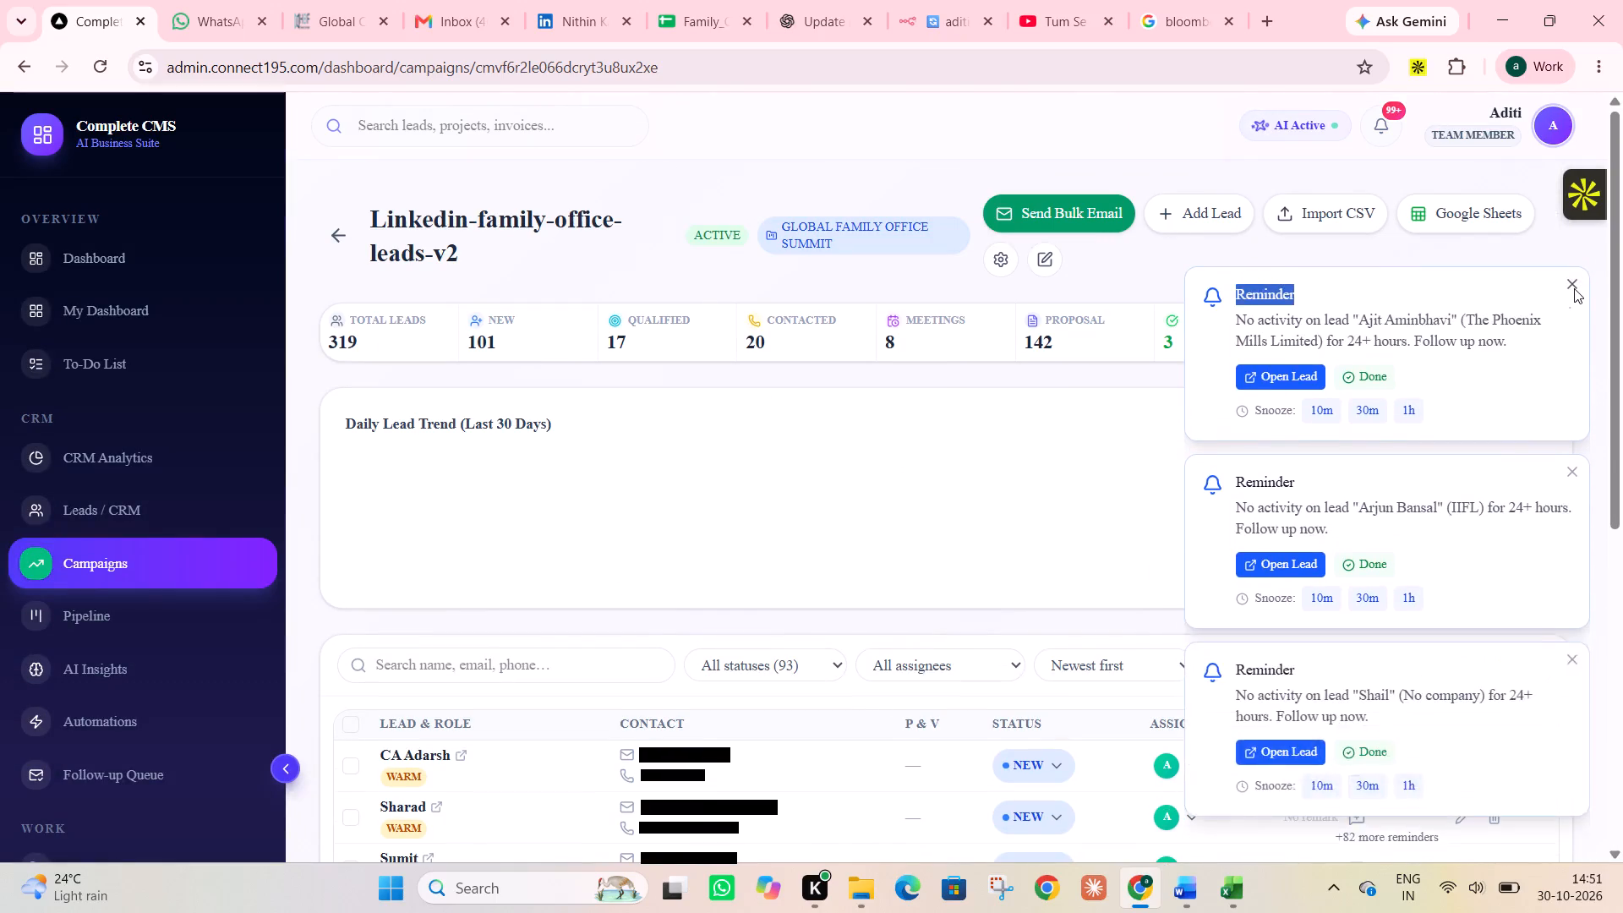
{"action": "triple_click", "coordinate": [1574, 288]}
{"action": "triple_click", "coordinate": [1574, 288]}
{"action": "triple_click", "coordinate": [1574, 288]}
{"action": "triple_click", "coordinate": [1574, 288]}
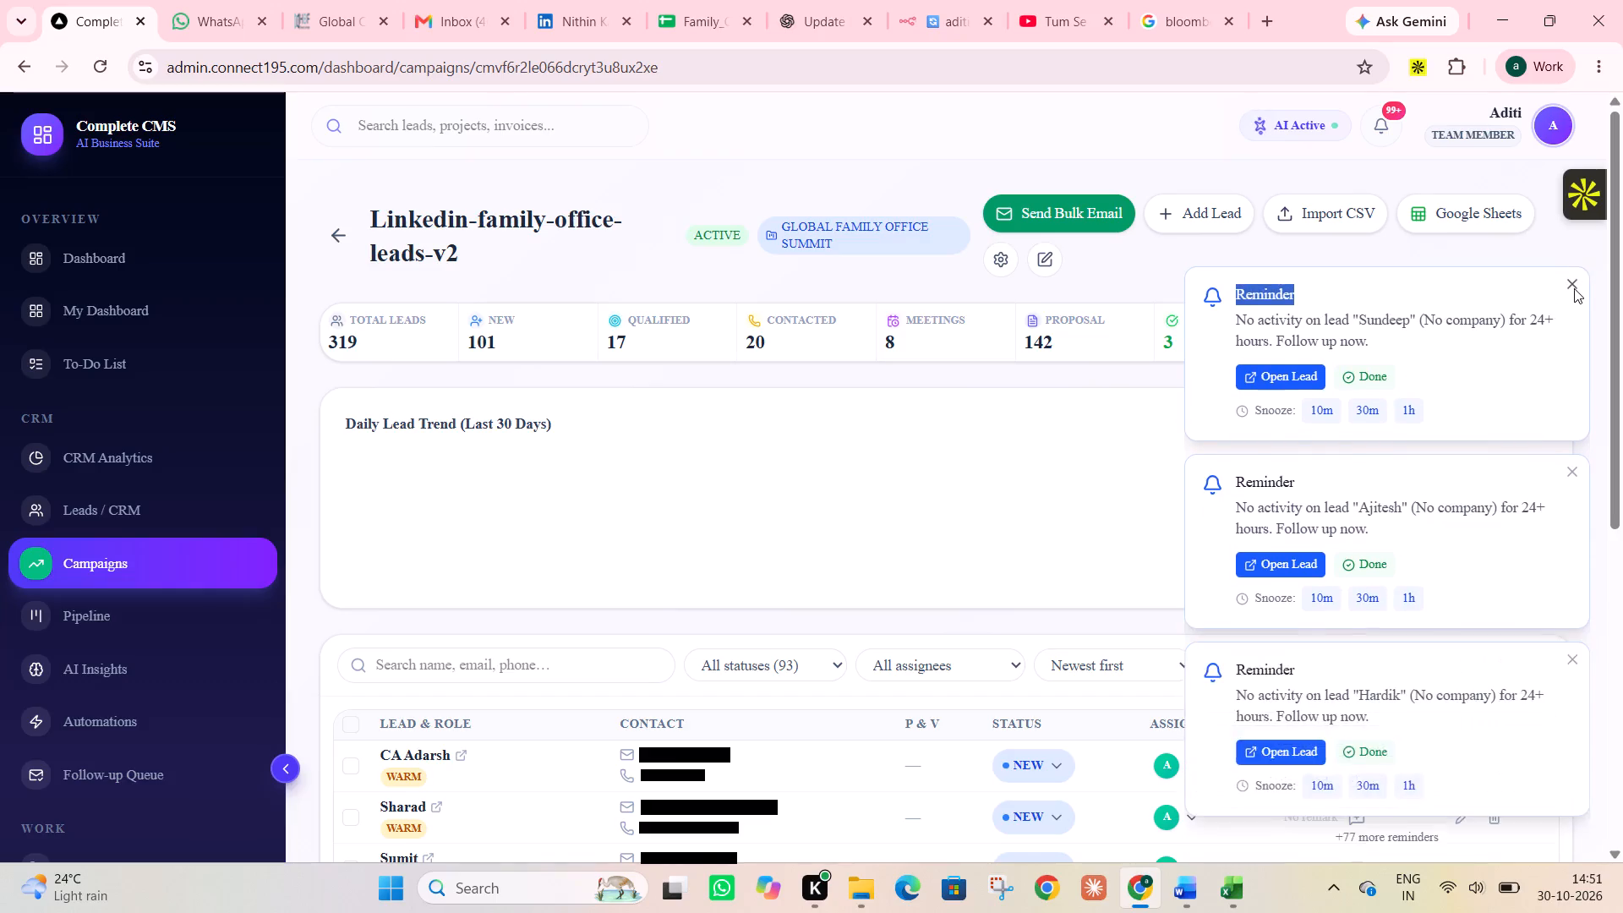
{"action": "triple_click", "coordinate": [1574, 288]}
{"action": "left_click", "coordinate": [1574, 288]}
{"action": "left_click_drag", "start_coordinate": [1574, 288], "coordinate": [1572, 280]}
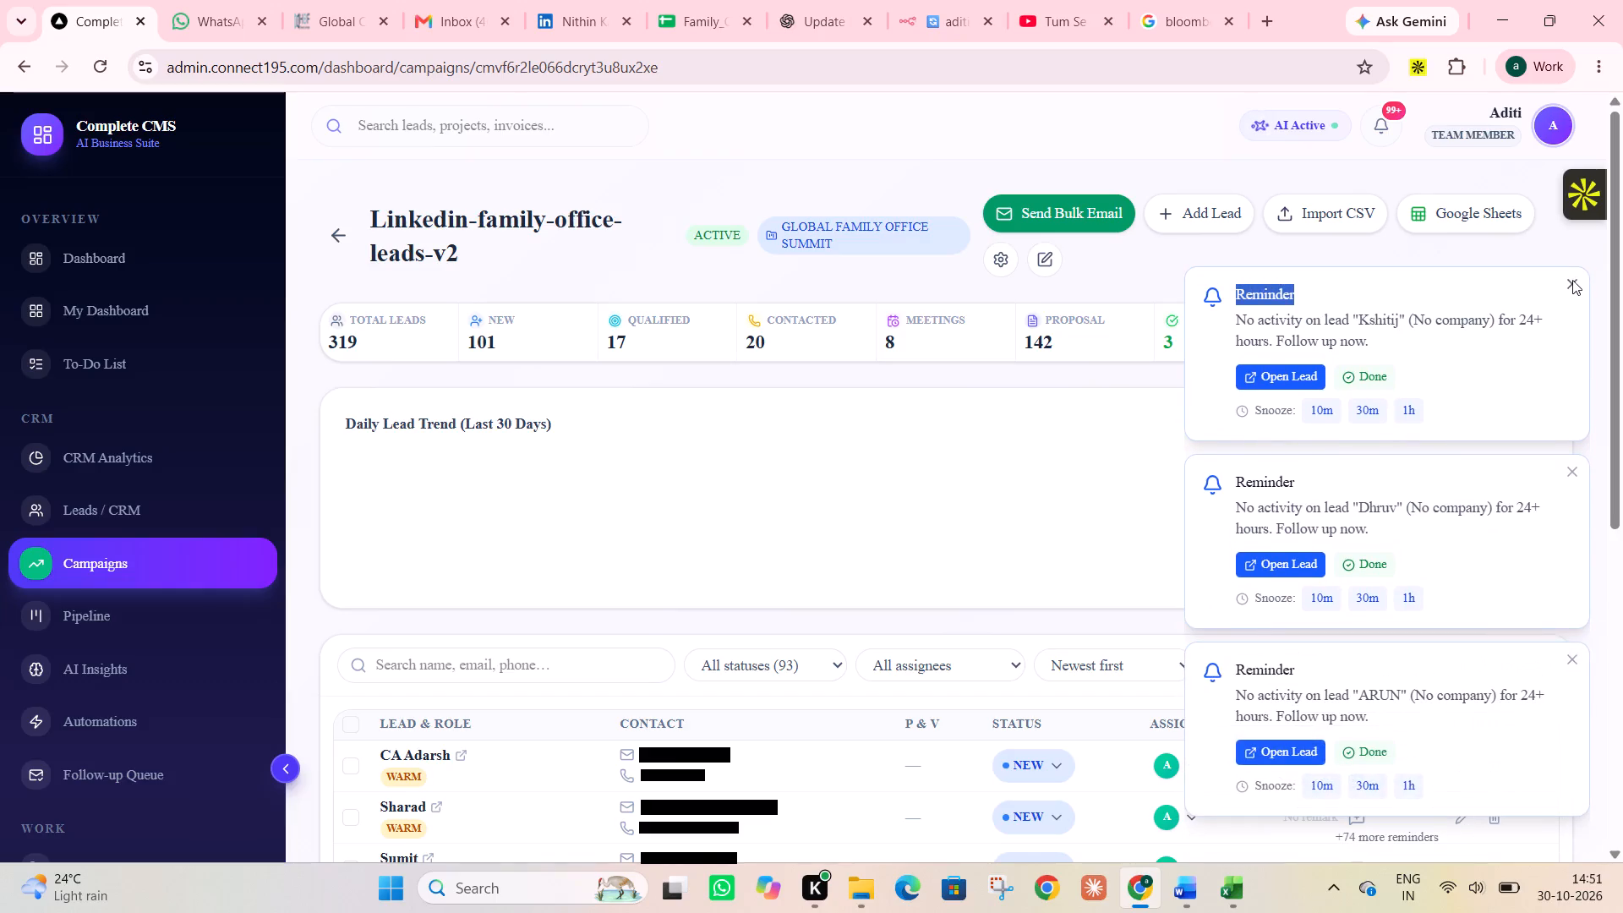
{"action": "left_click_drag", "start_coordinate": [1572, 280], "coordinate": [1571, 280]}
{"action": "double_click", "coordinate": [1571, 280]}
{"action": "left_click_drag", "start_coordinate": [1571, 280], "coordinate": [839, 500]}
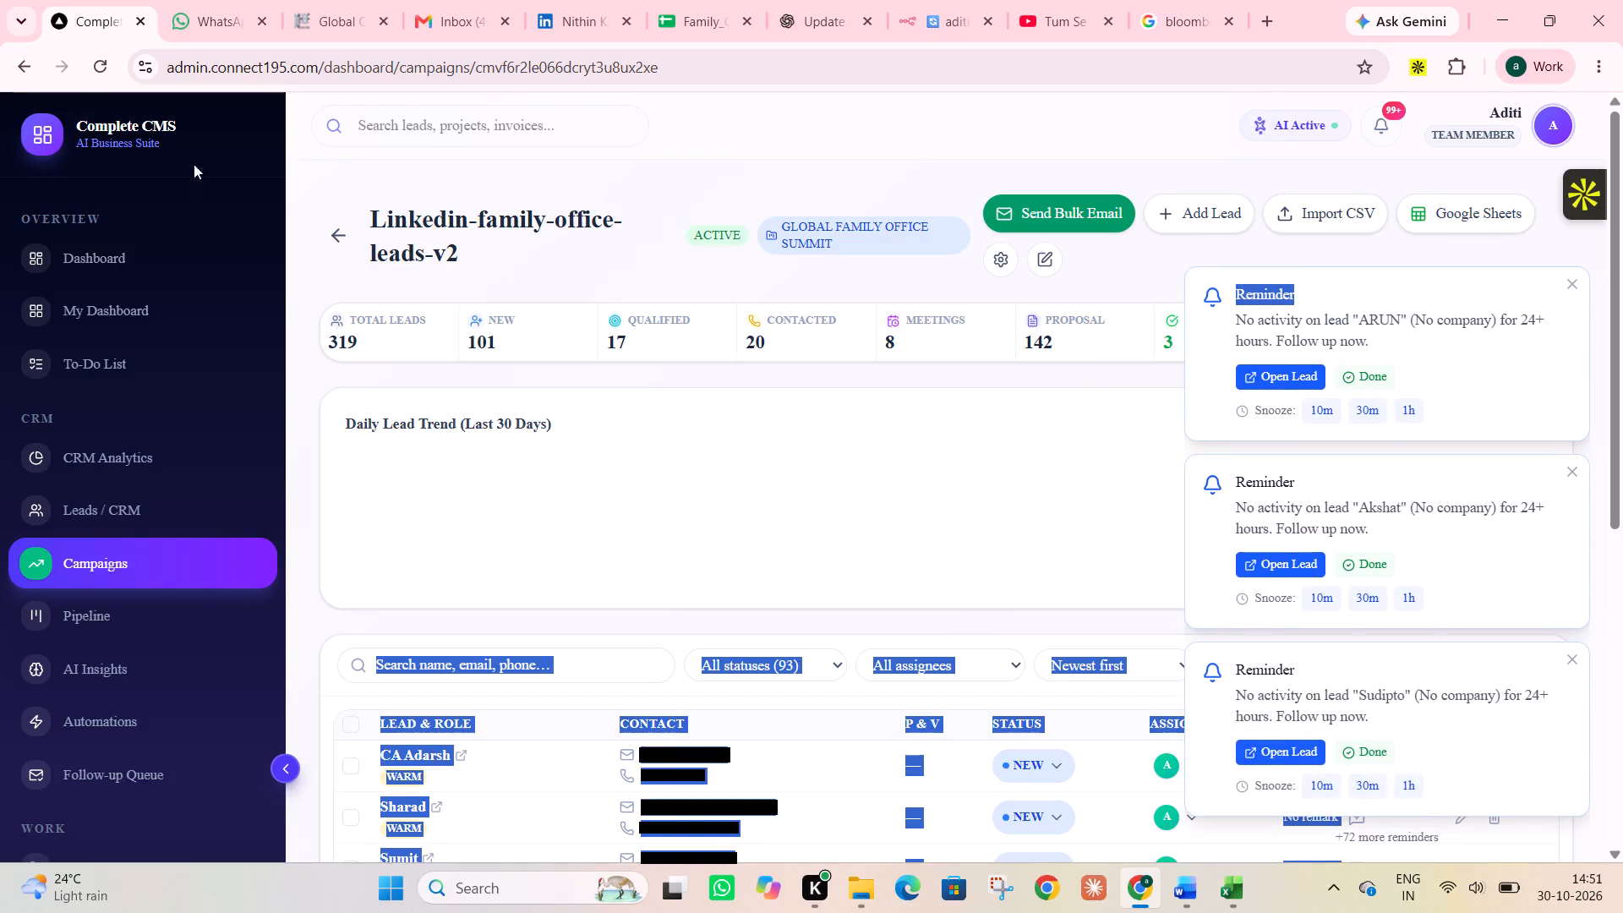
Reload the Linkedin-family-office-leads-v2 campaign page and look over its lead table down to the pagination.
{"action": "left_click", "coordinate": [88, 65]}
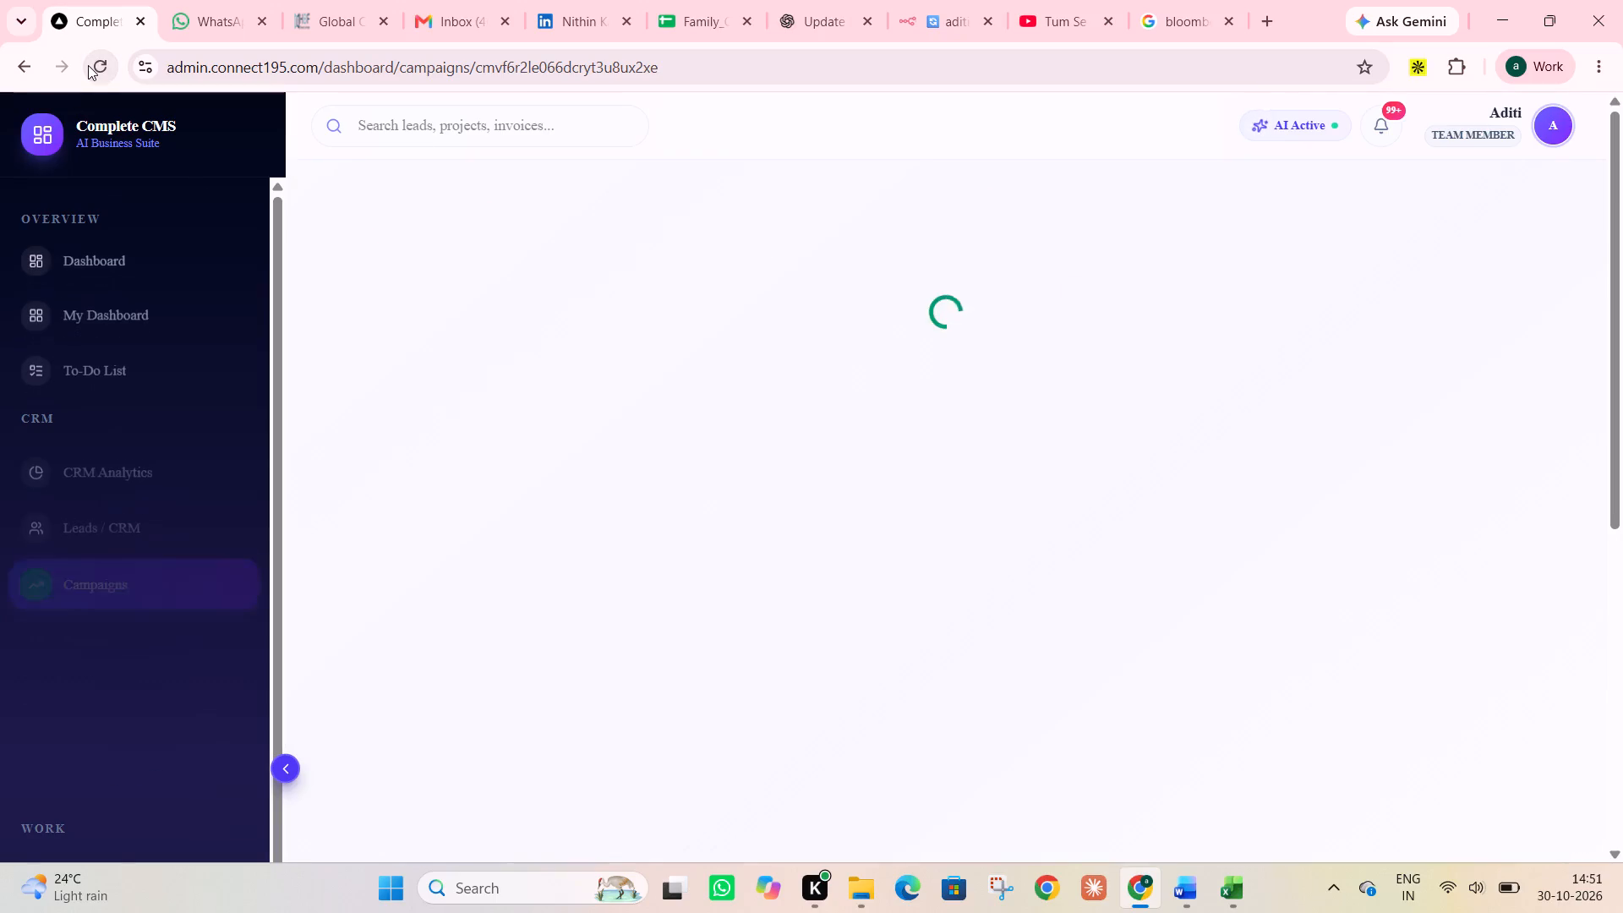
{"action": "scroll", "coordinate": [798, 571], "scroll_direction": "down", "scroll_amount": 3}
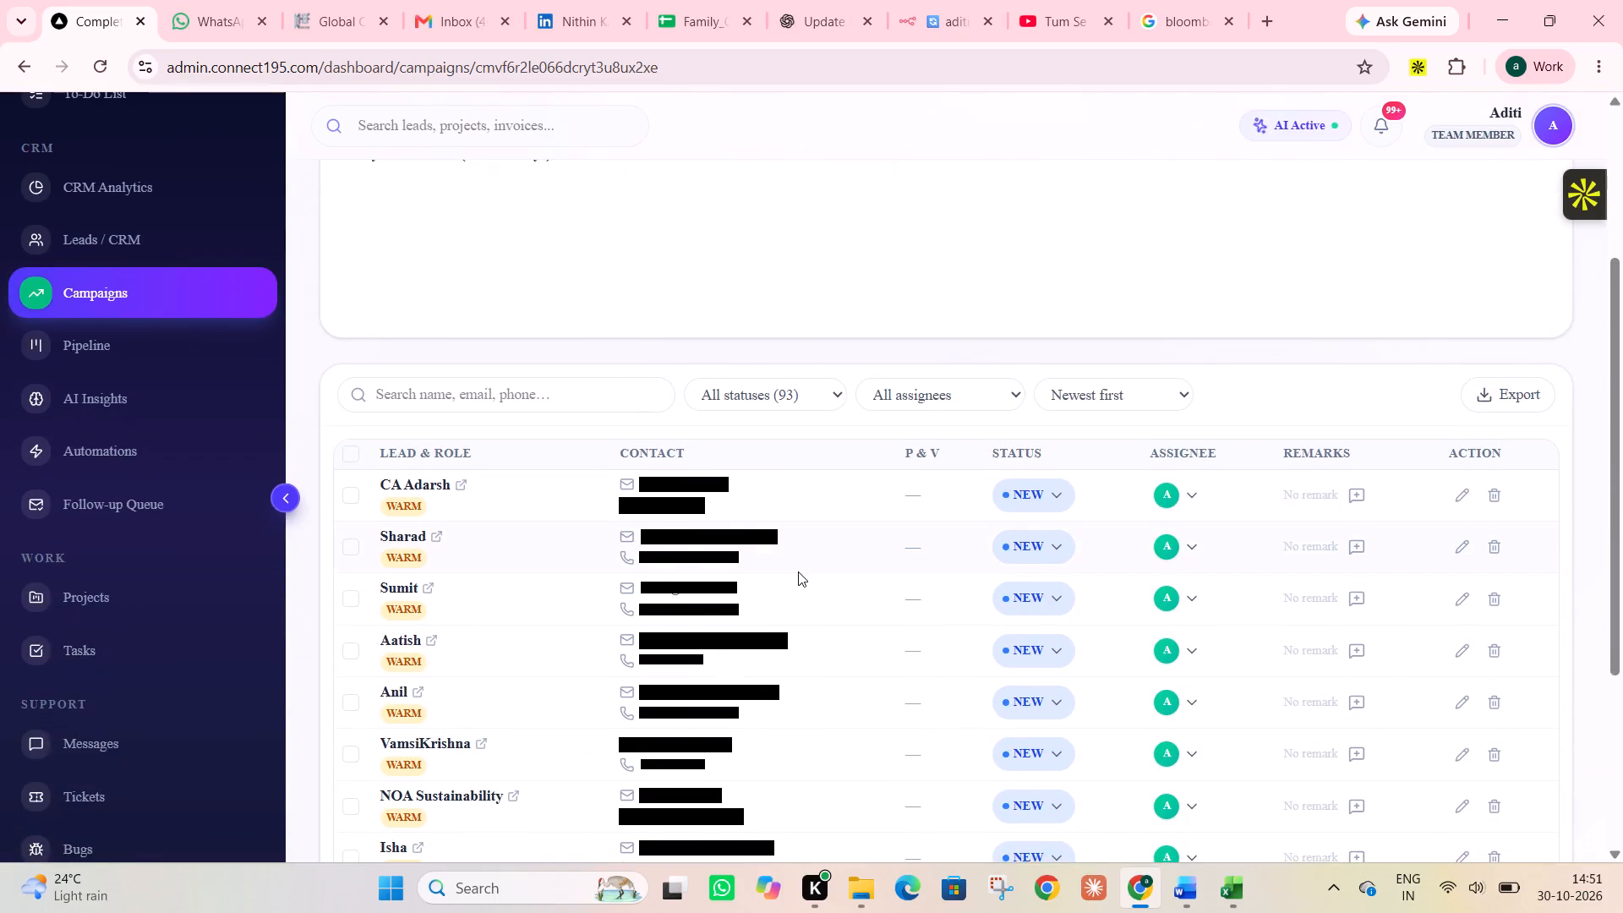
{"action": "scroll", "coordinate": [798, 571], "scroll_direction": "down", "scroll_amount": 2}
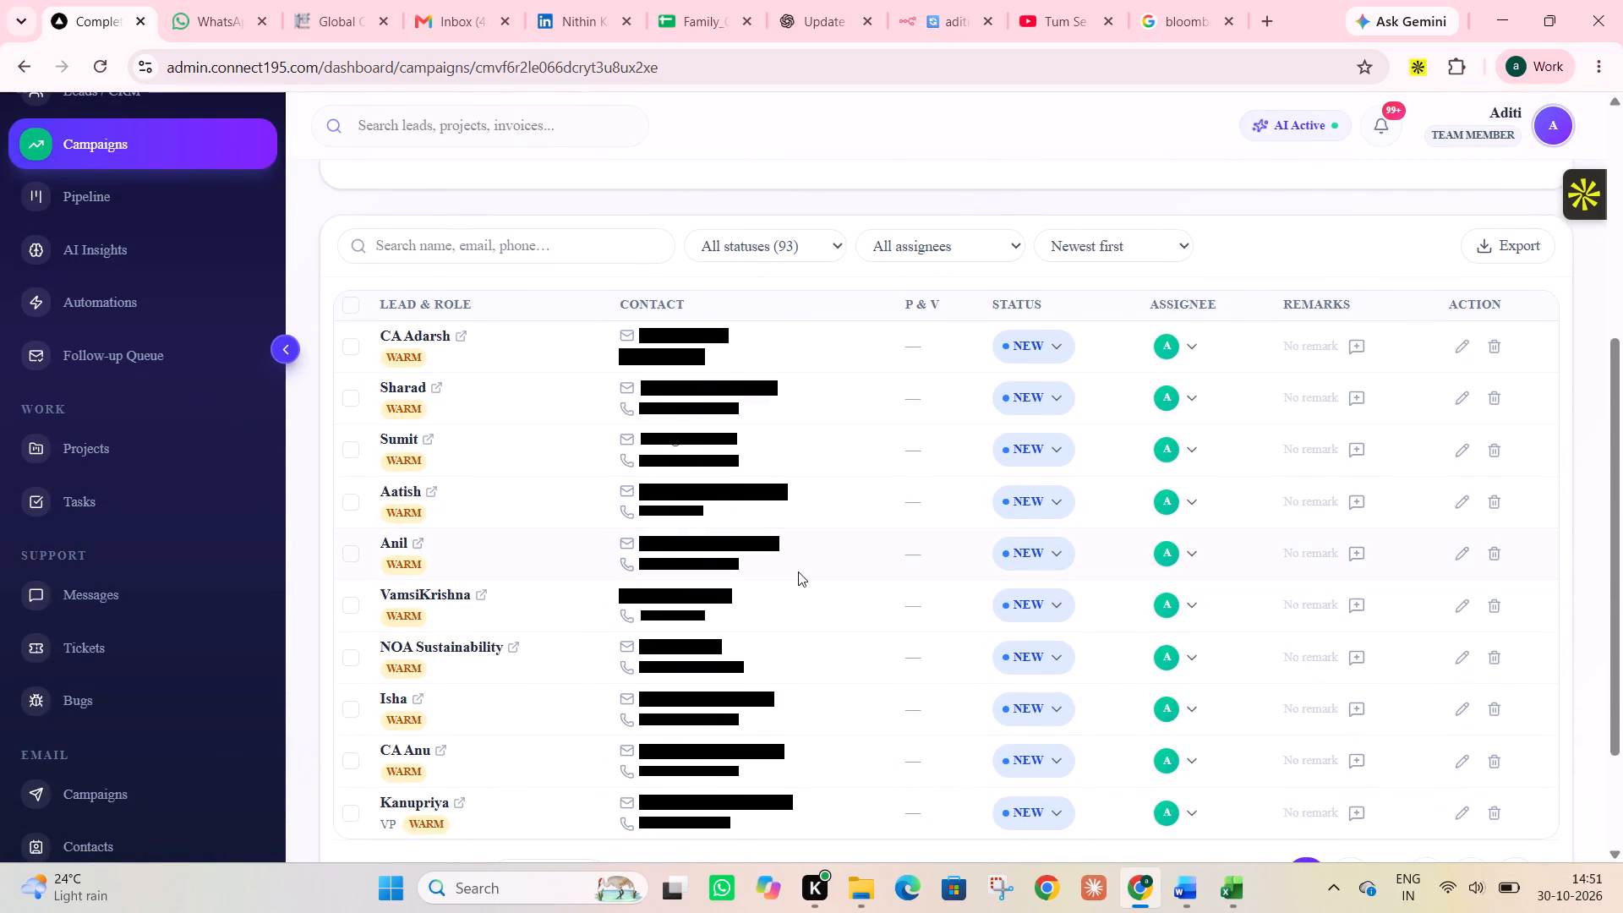
{"action": "scroll", "coordinate": [798, 571], "scroll_direction": "down", "scroll_amount": 2}
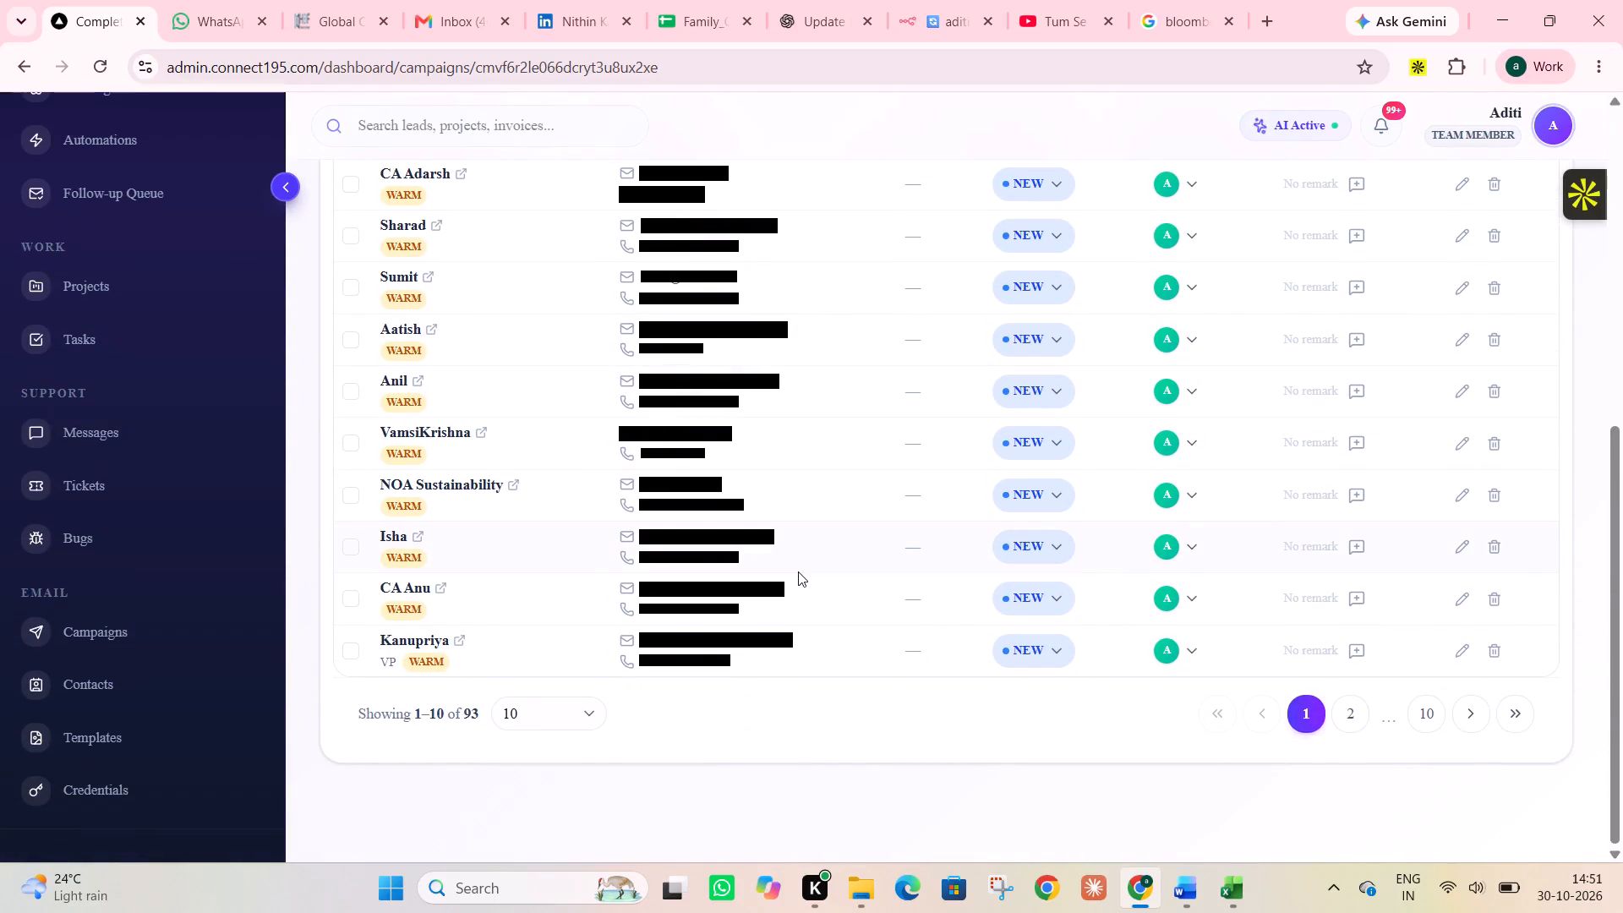
{"action": "scroll", "coordinate": [798, 571], "scroll_direction": "right", "scroll_amount": 1}
Filter the campaign's lead table to the leads assigned to Aditi.
{"action": "scroll", "coordinate": [798, 571], "scroll_direction": "up", "scroll_amount": 1}
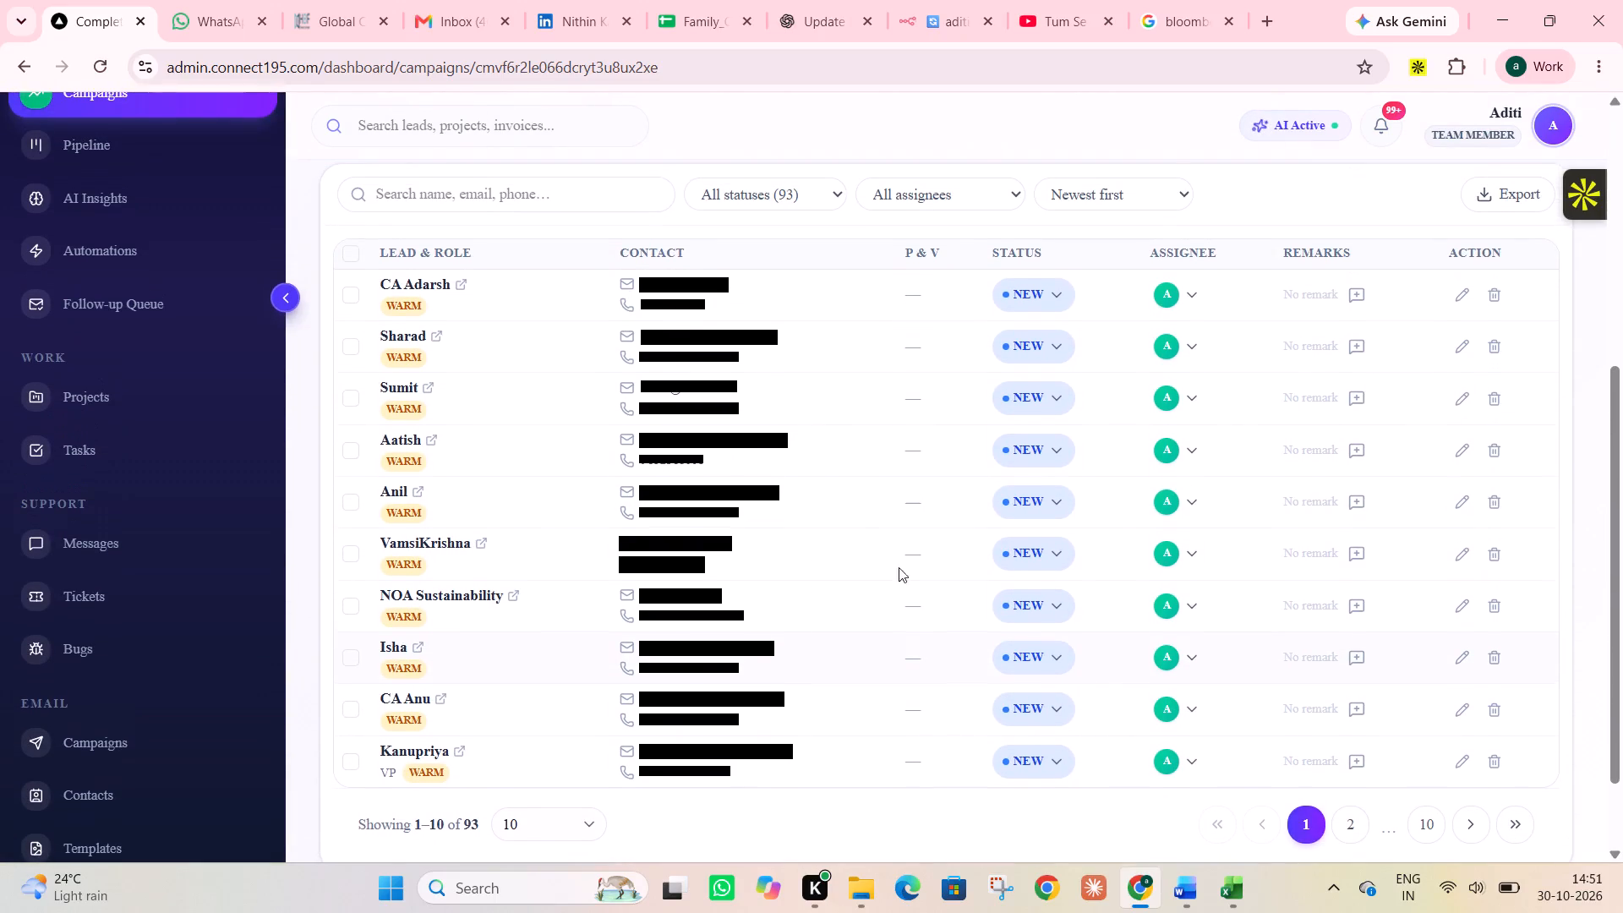
{"action": "left_click", "coordinate": [943, 205]}
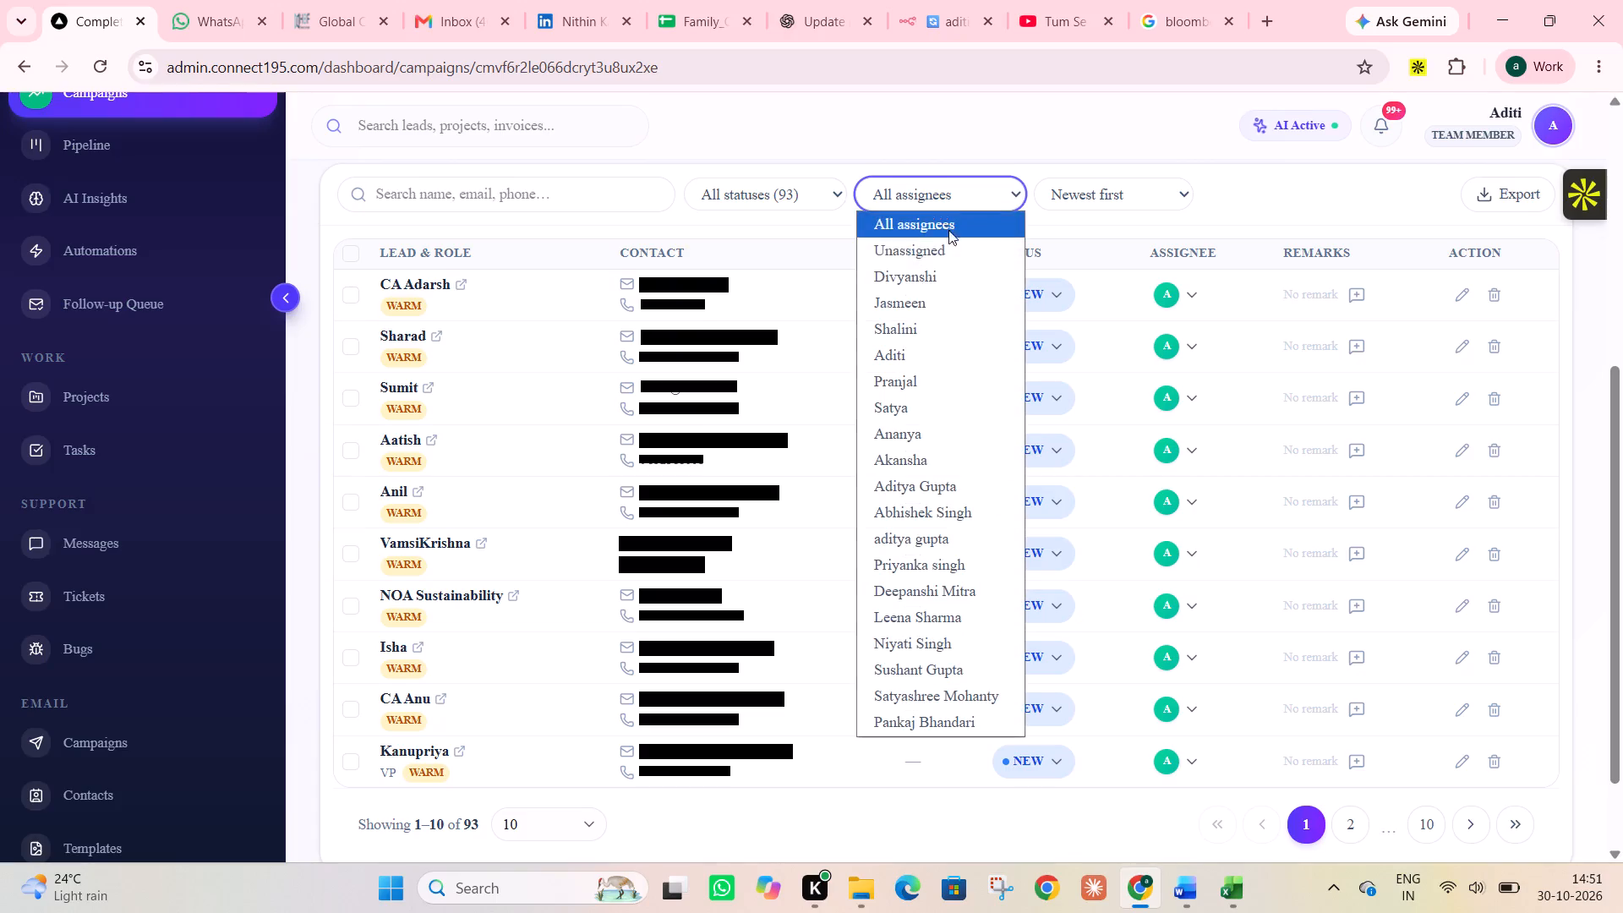
{"action": "left_click", "coordinate": [959, 354]}
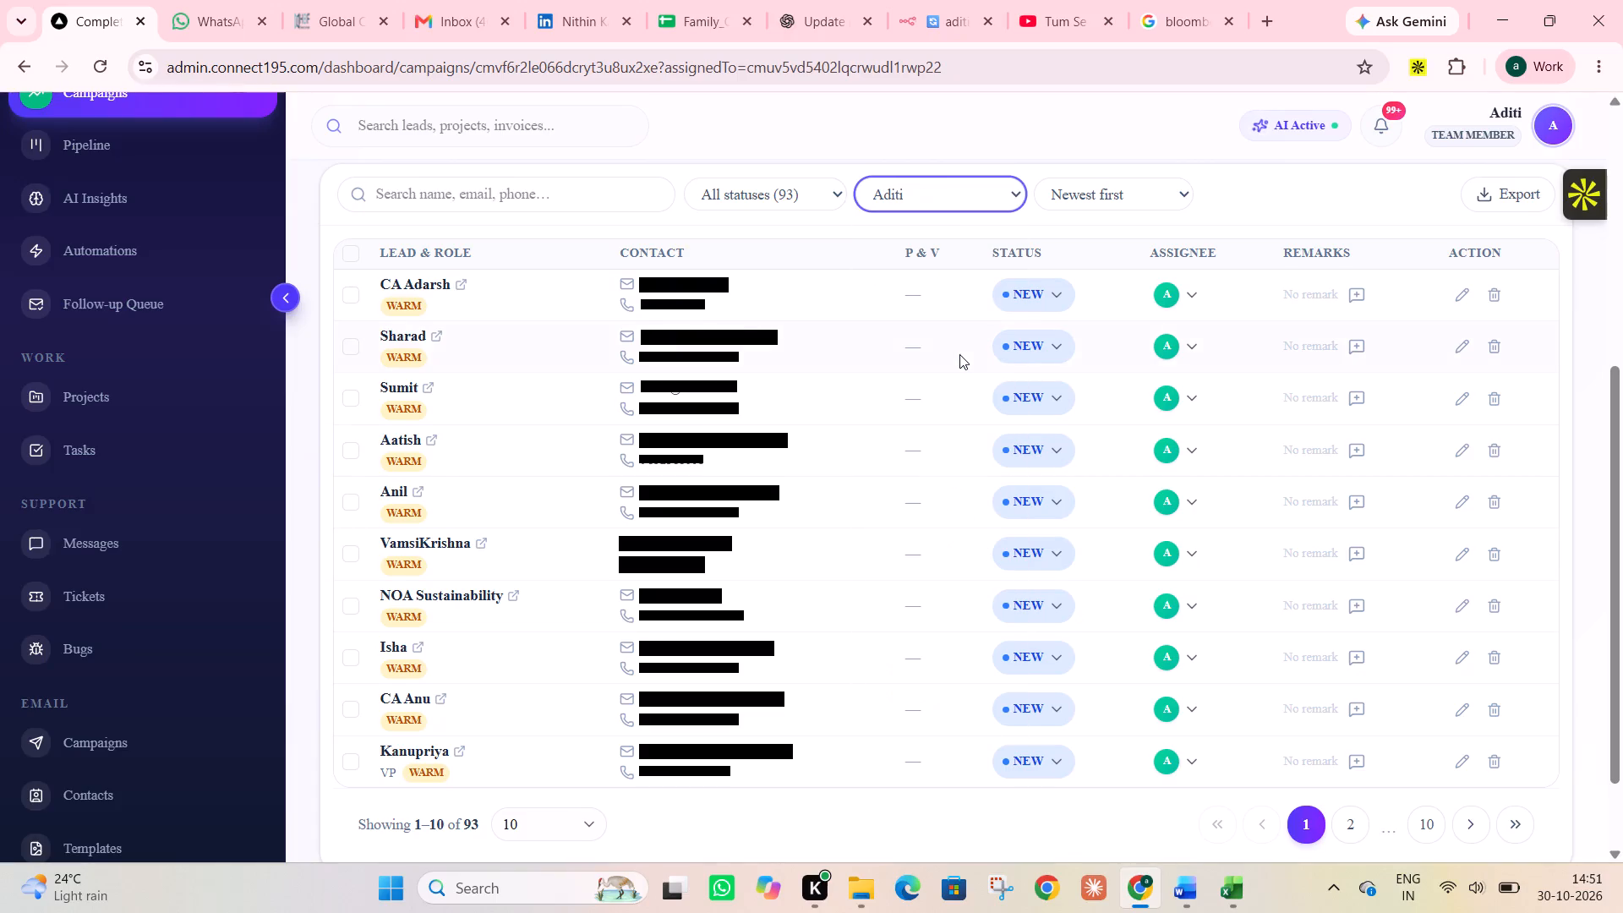
Look over the campaign's summary statistics and the table of leads assigned to Aditi.
{"action": "scroll", "coordinate": [959, 354], "scroll_direction": "down", "scroll_amount": 1}
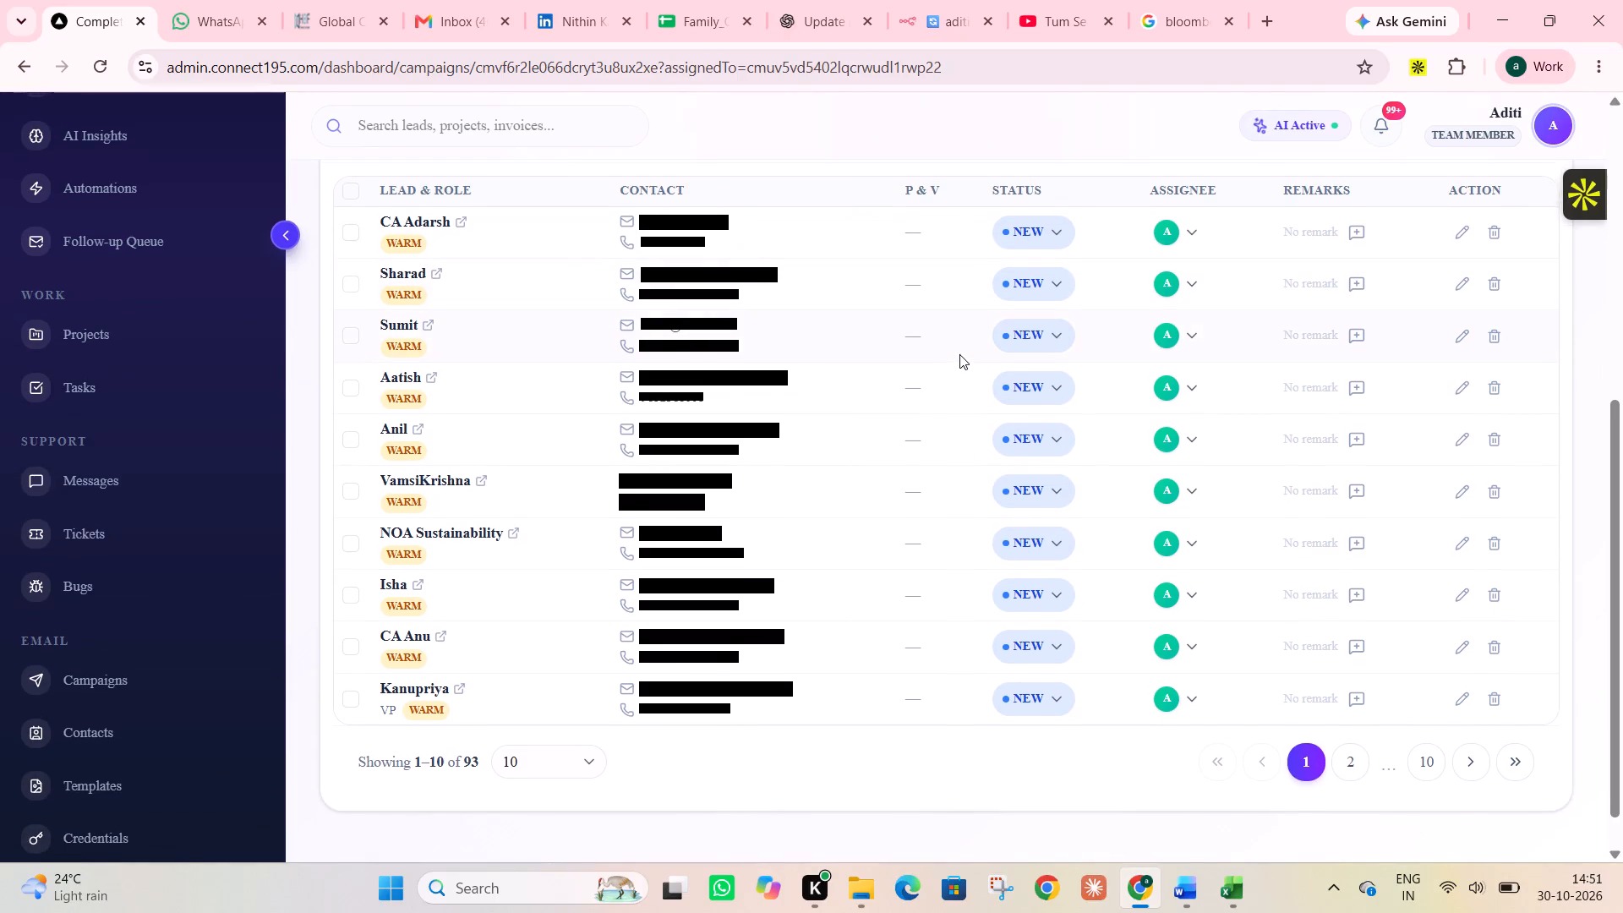
{"action": "scroll", "coordinate": [959, 354], "scroll_direction": "up", "scroll_amount": 2}
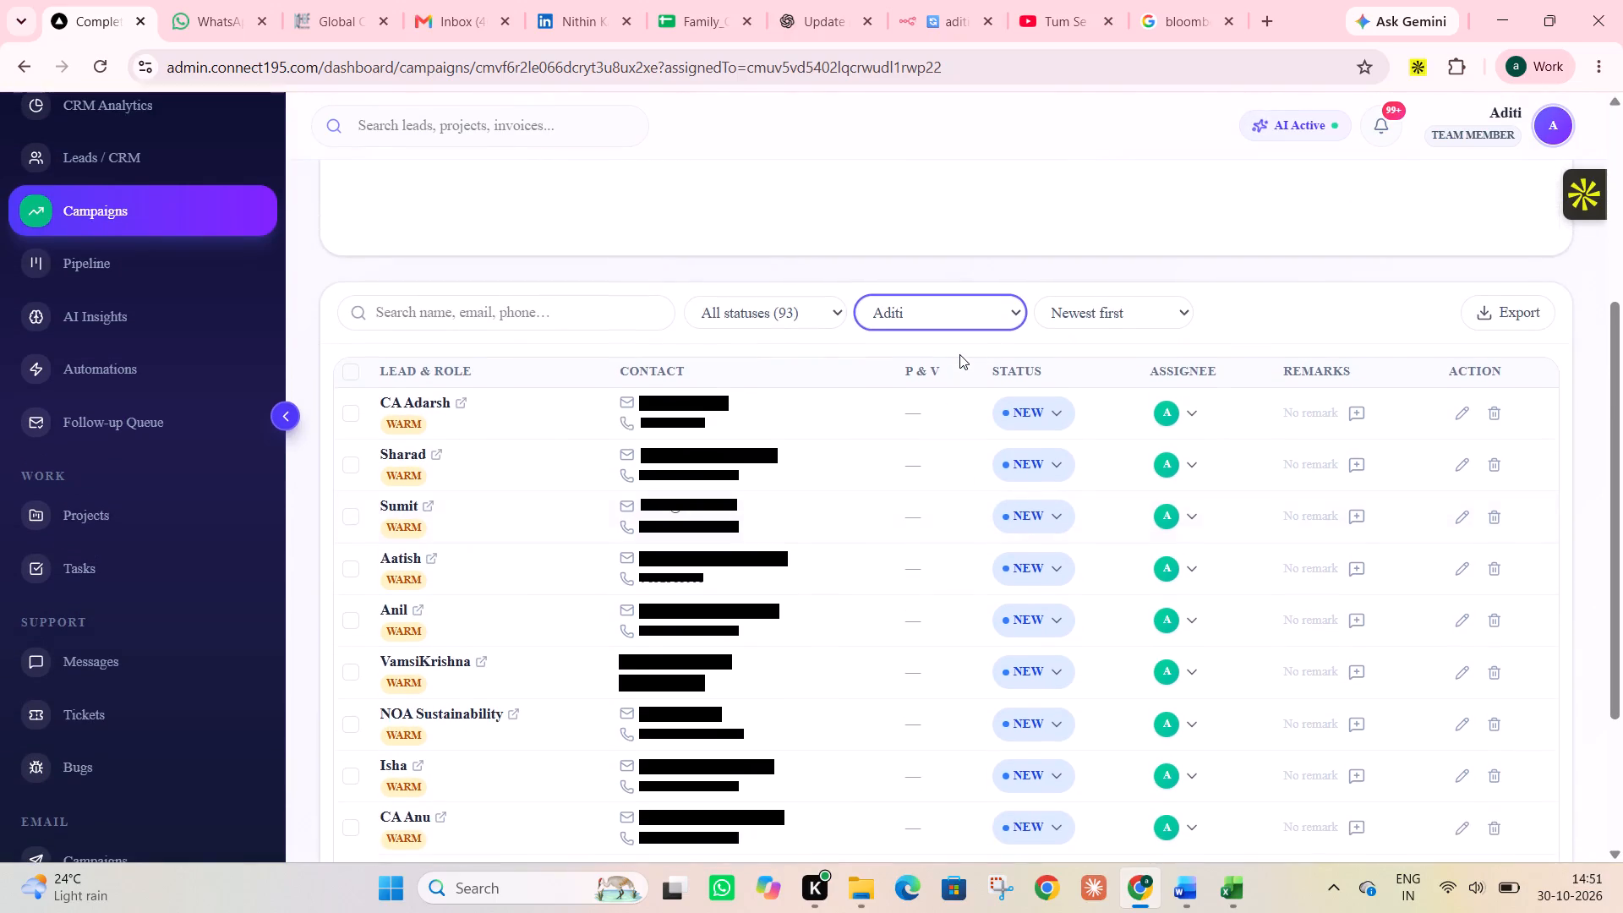
{"action": "scroll", "coordinate": [959, 354], "scroll_direction": "up", "scroll_amount": 2}
{"action": "scroll", "coordinate": [959, 354], "scroll_direction": "down", "scroll_amount": 1}
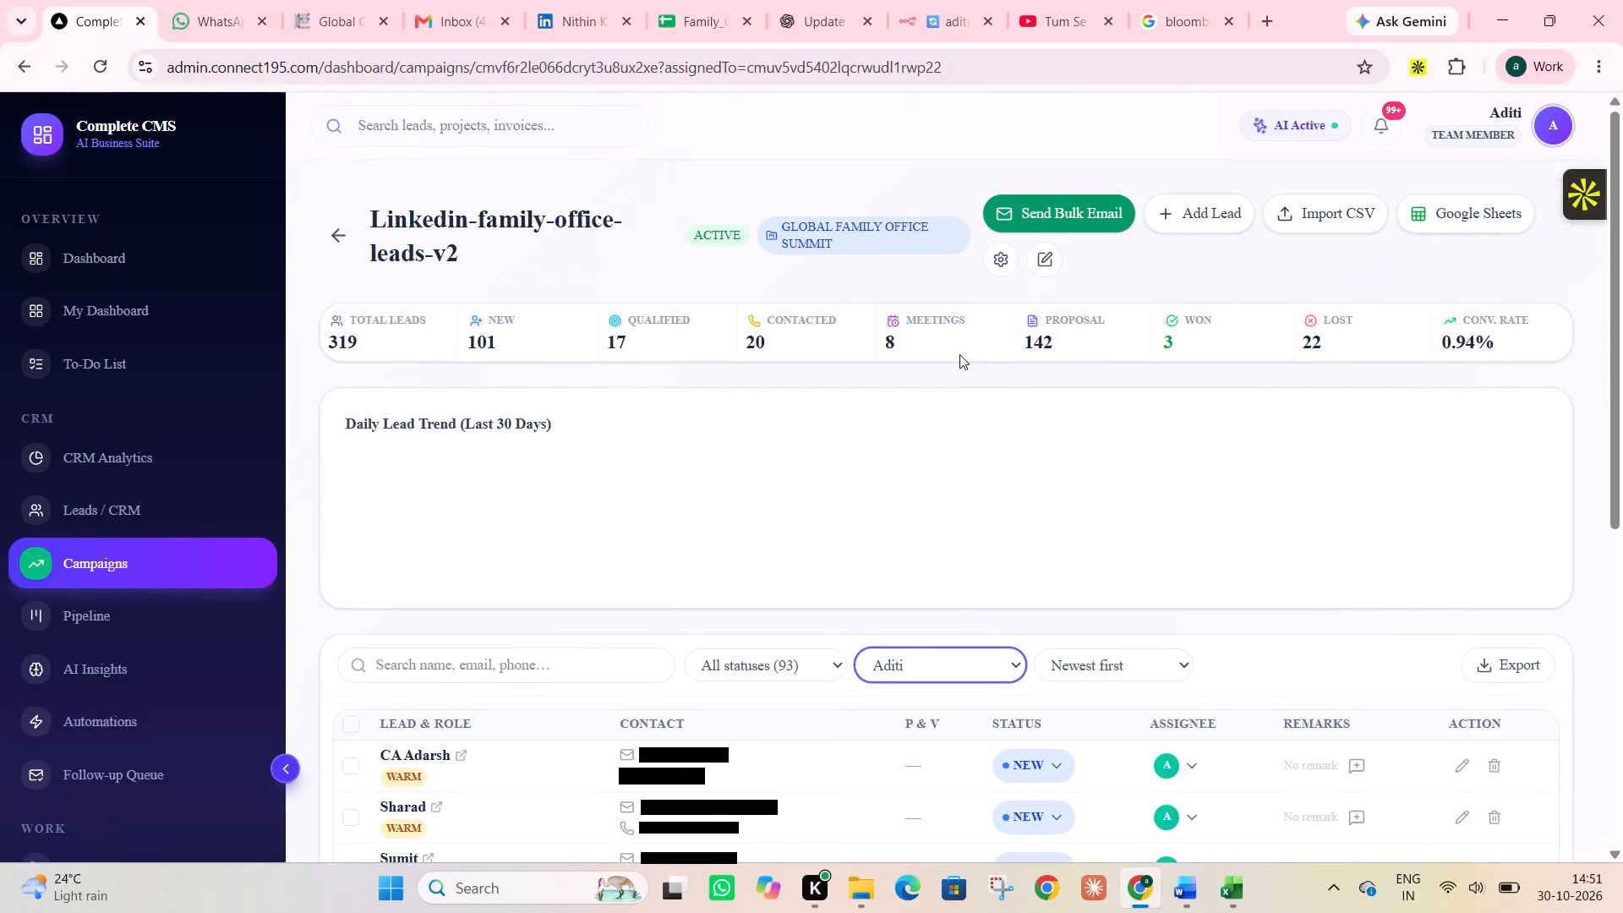
{"action": "scroll", "coordinate": [959, 354], "scroll_direction": "down", "scroll_amount": 1}
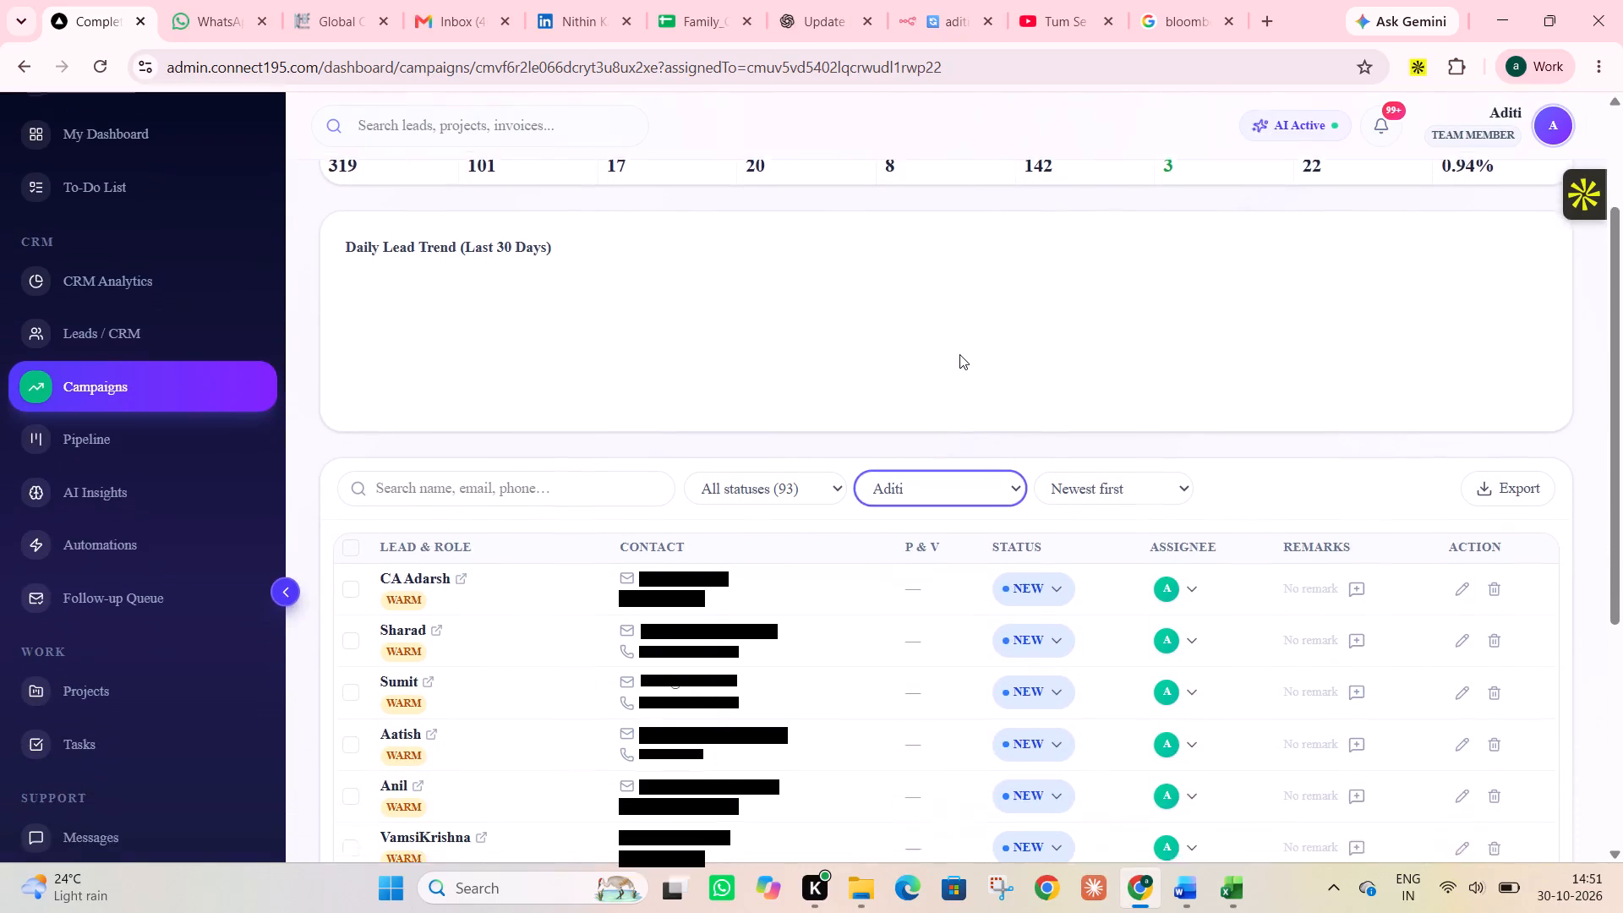
{"action": "scroll", "coordinate": [998, 507], "scroll_direction": "down", "scroll_amount": 5}
{"action": "scroll", "coordinate": [998, 507], "scroll_direction": "left", "scroll_amount": 1}
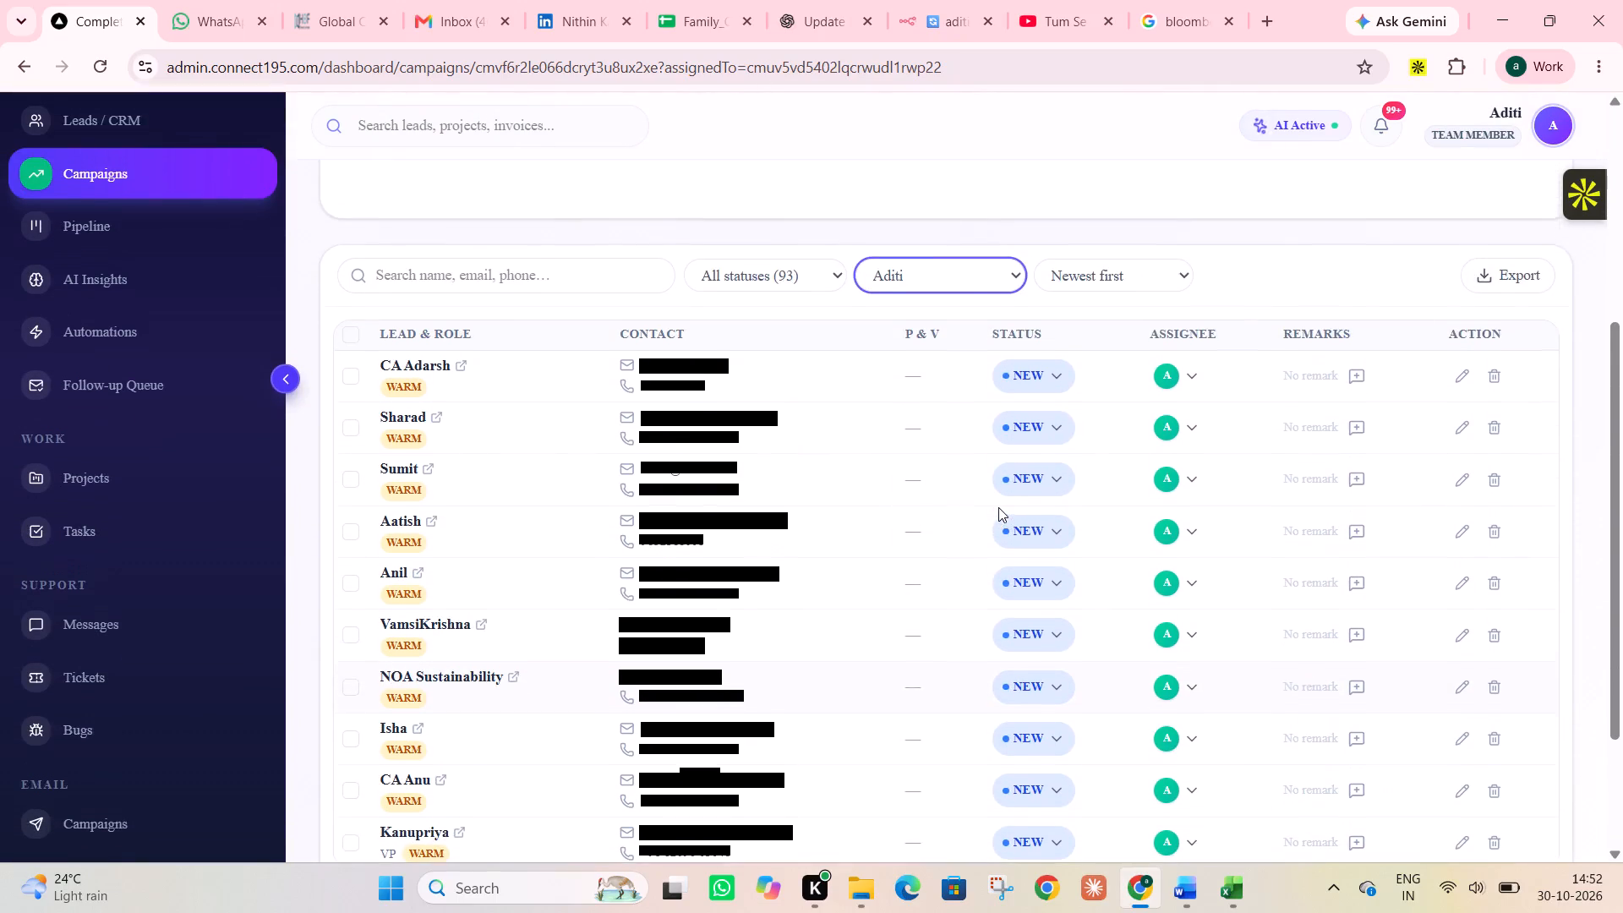
{"action": "scroll", "coordinate": [998, 507], "scroll_direction": "left", "scroll_amount": 1}
Filter Aditi's leads to the New status and look through the list.
{"action": "scroll", "coordinate": [661, 417], "scroll_direction": "up", "scroll_amount": 1}
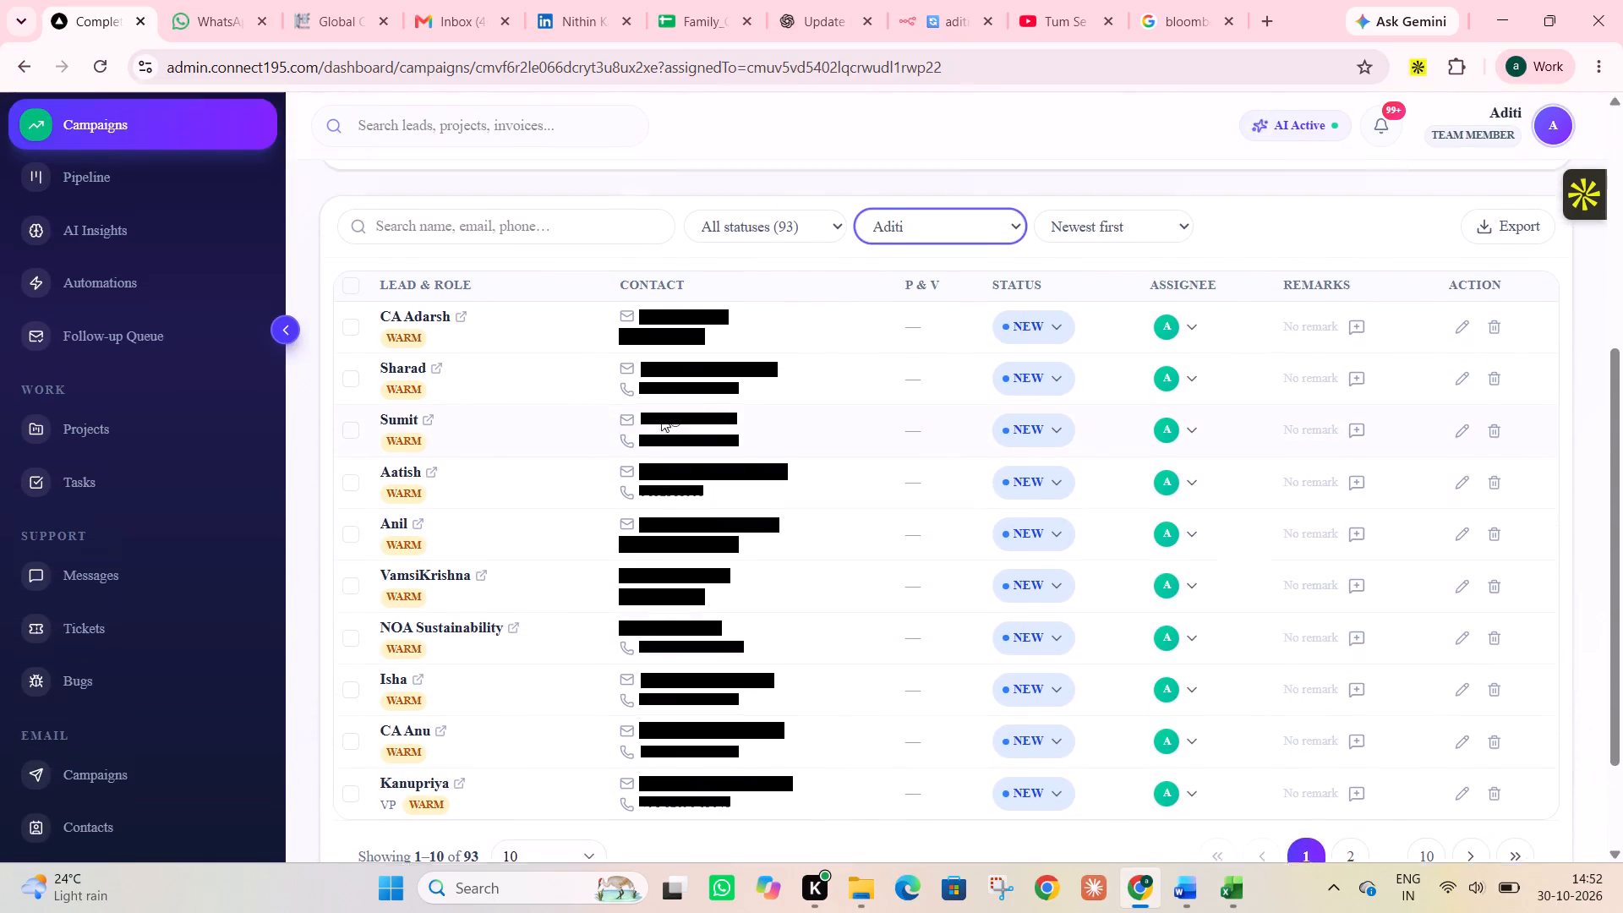
{"action": "left_click", "coordinate": [719, 253]}
{"action": "left_click", "coordinate": [723, 312]}
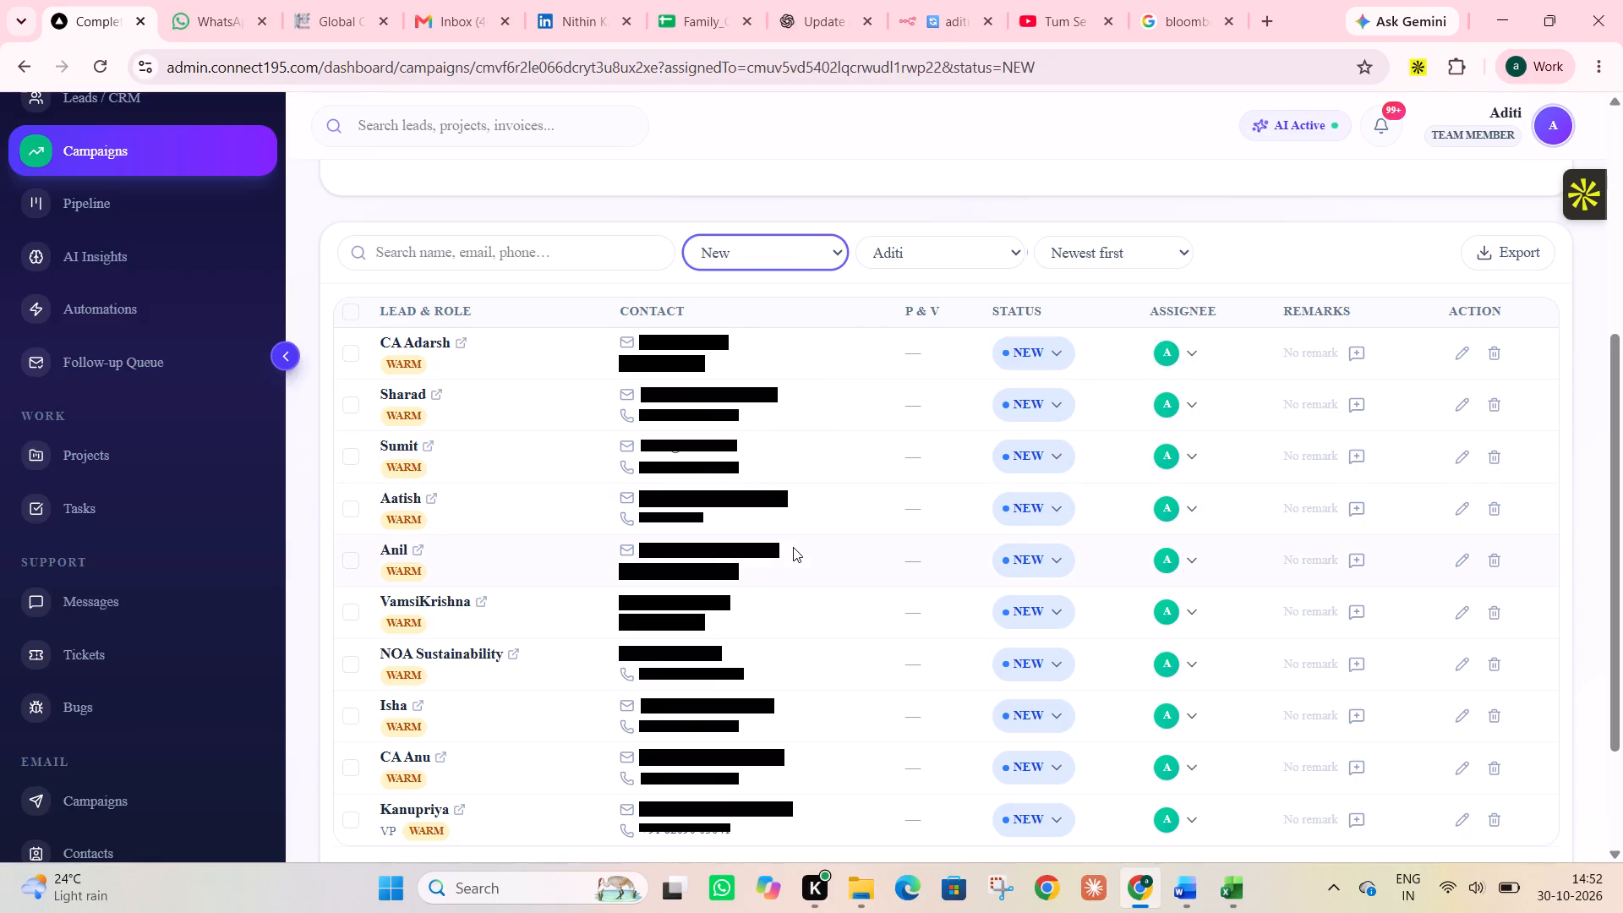
{"action": "scroll", "coordinate": [793, 547], "scroll_direction": "down", "scroll_amount": 2}
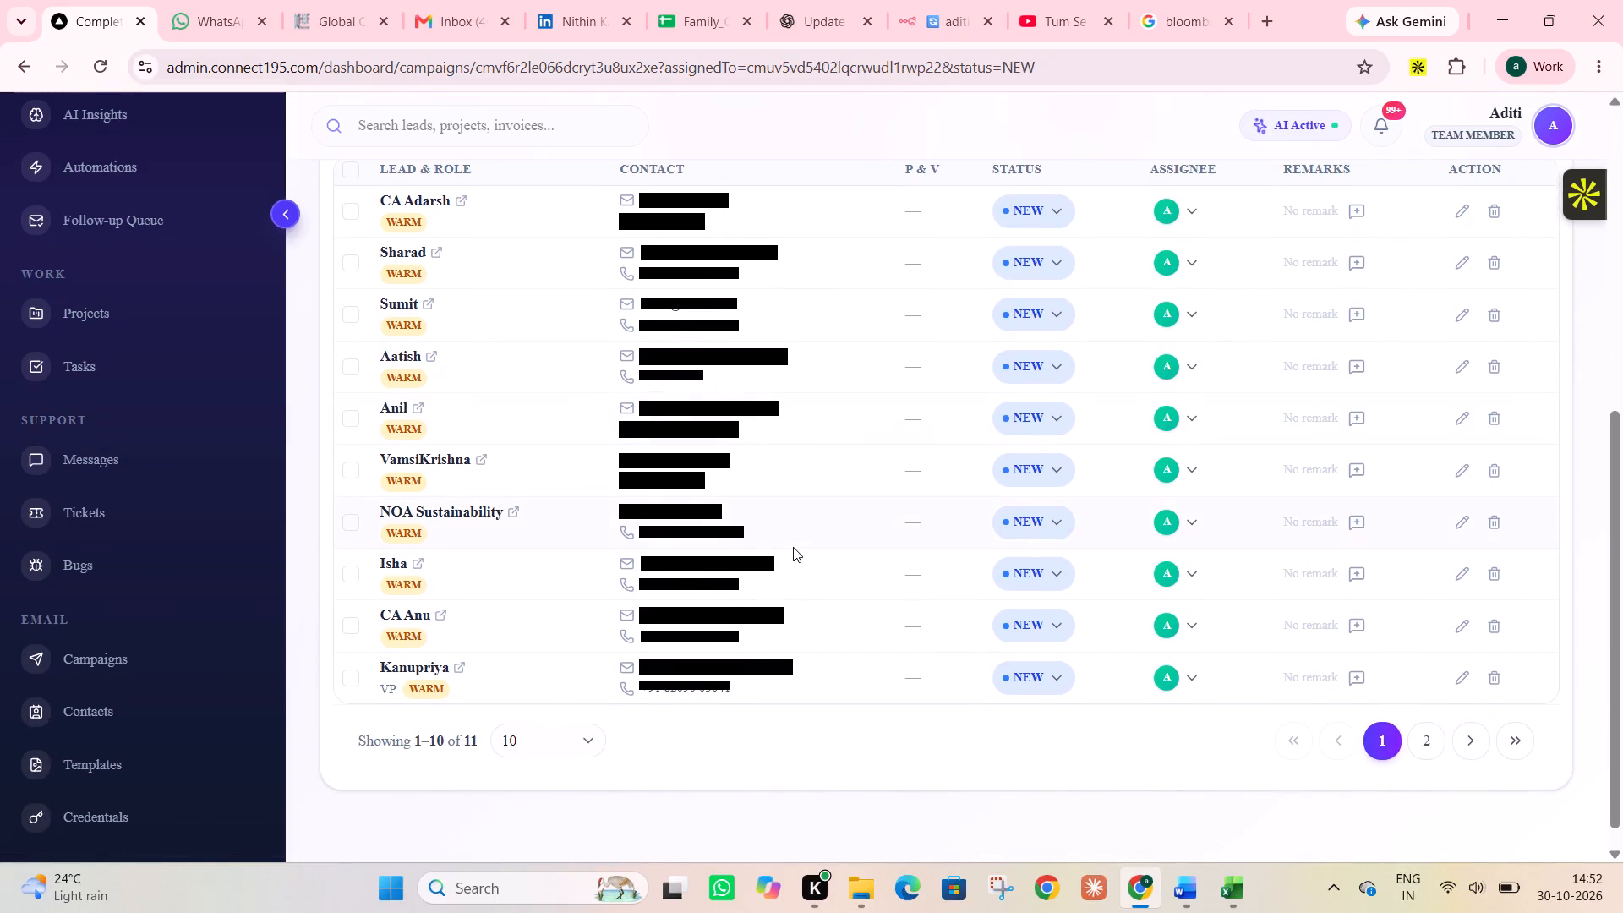
Set the lead status filter to Proposal Sent and sort the list by Recently updated.
{"action": "scroll", "coordinate": [793, 547], "scroll_direction": "up", "scroll_amount": 1}
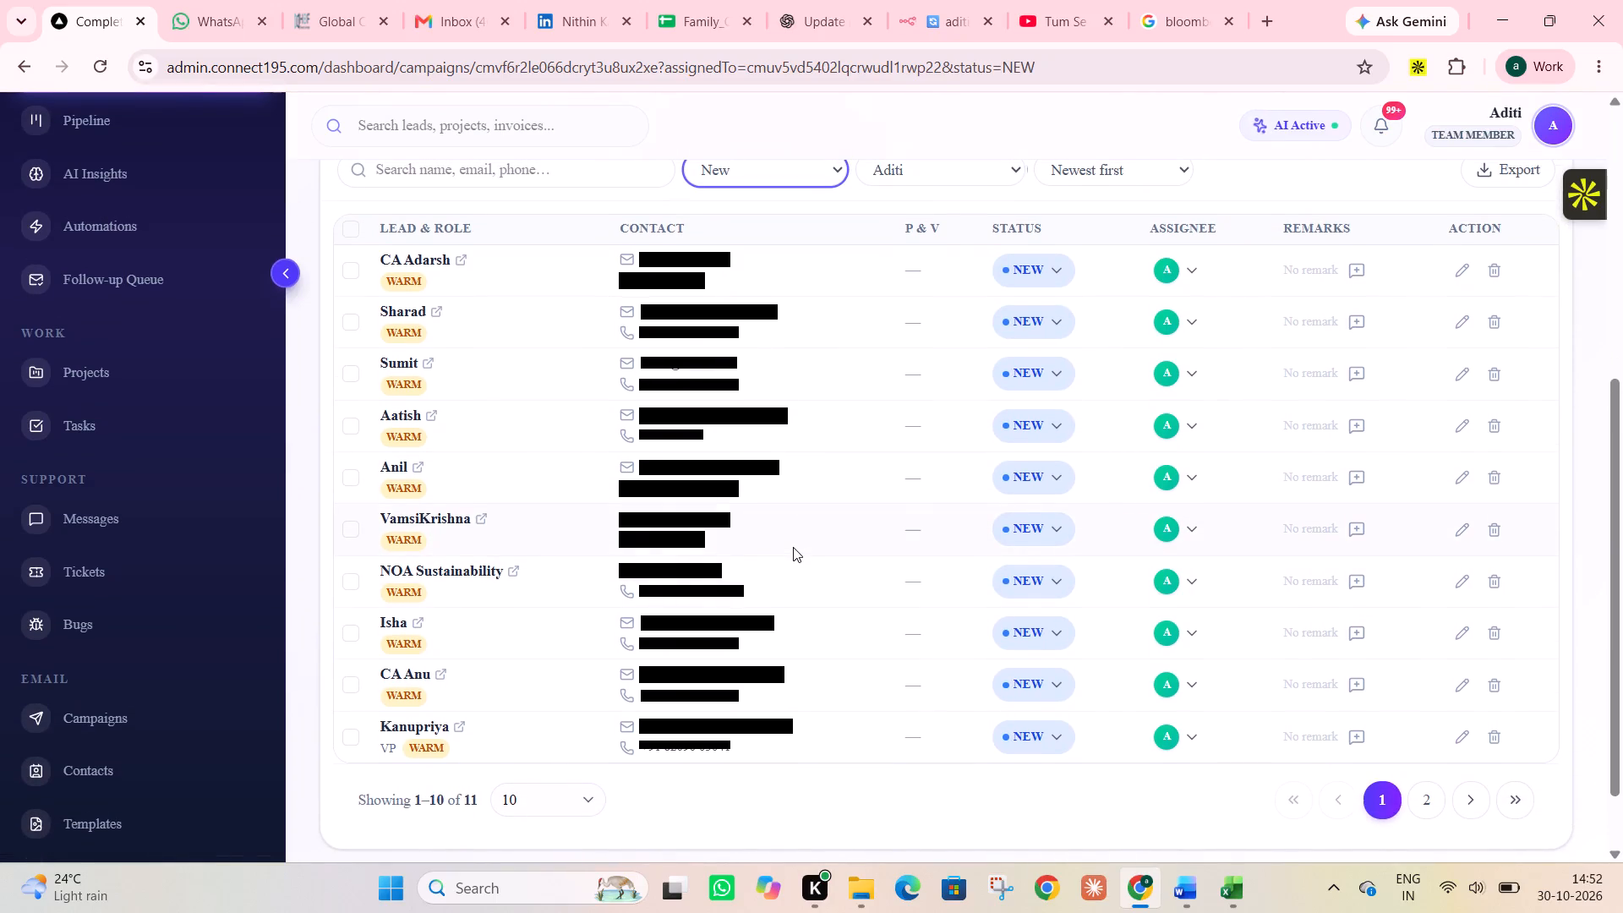
{"action": "left_click", "coordinate": [783, 179]}
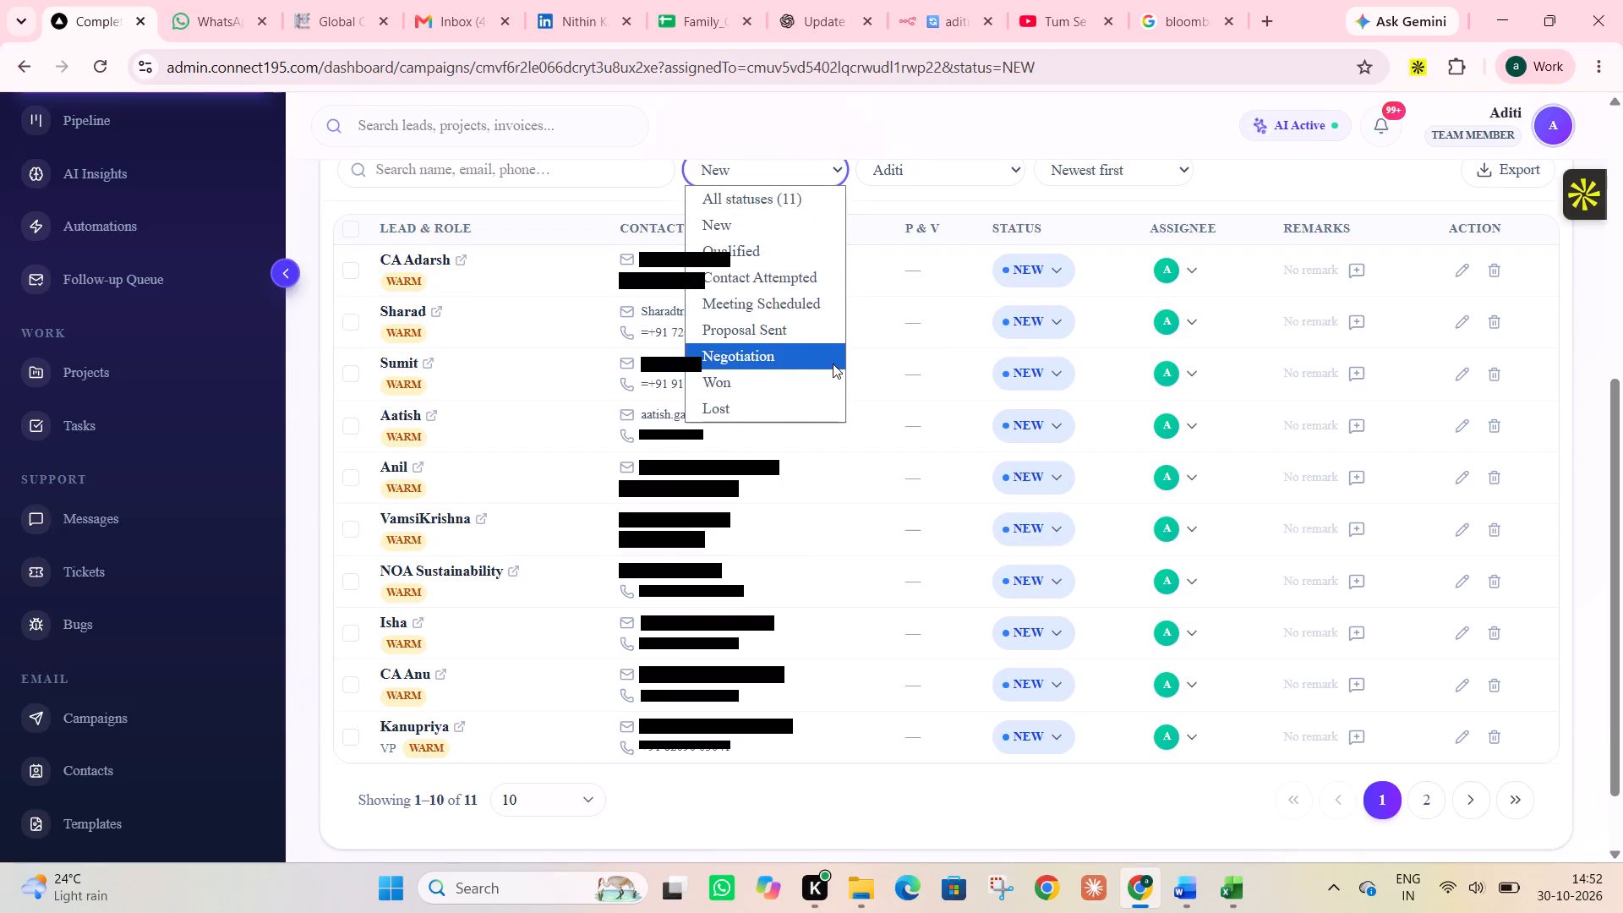
{"action": "left_click", "coordinate": [790, 331]}
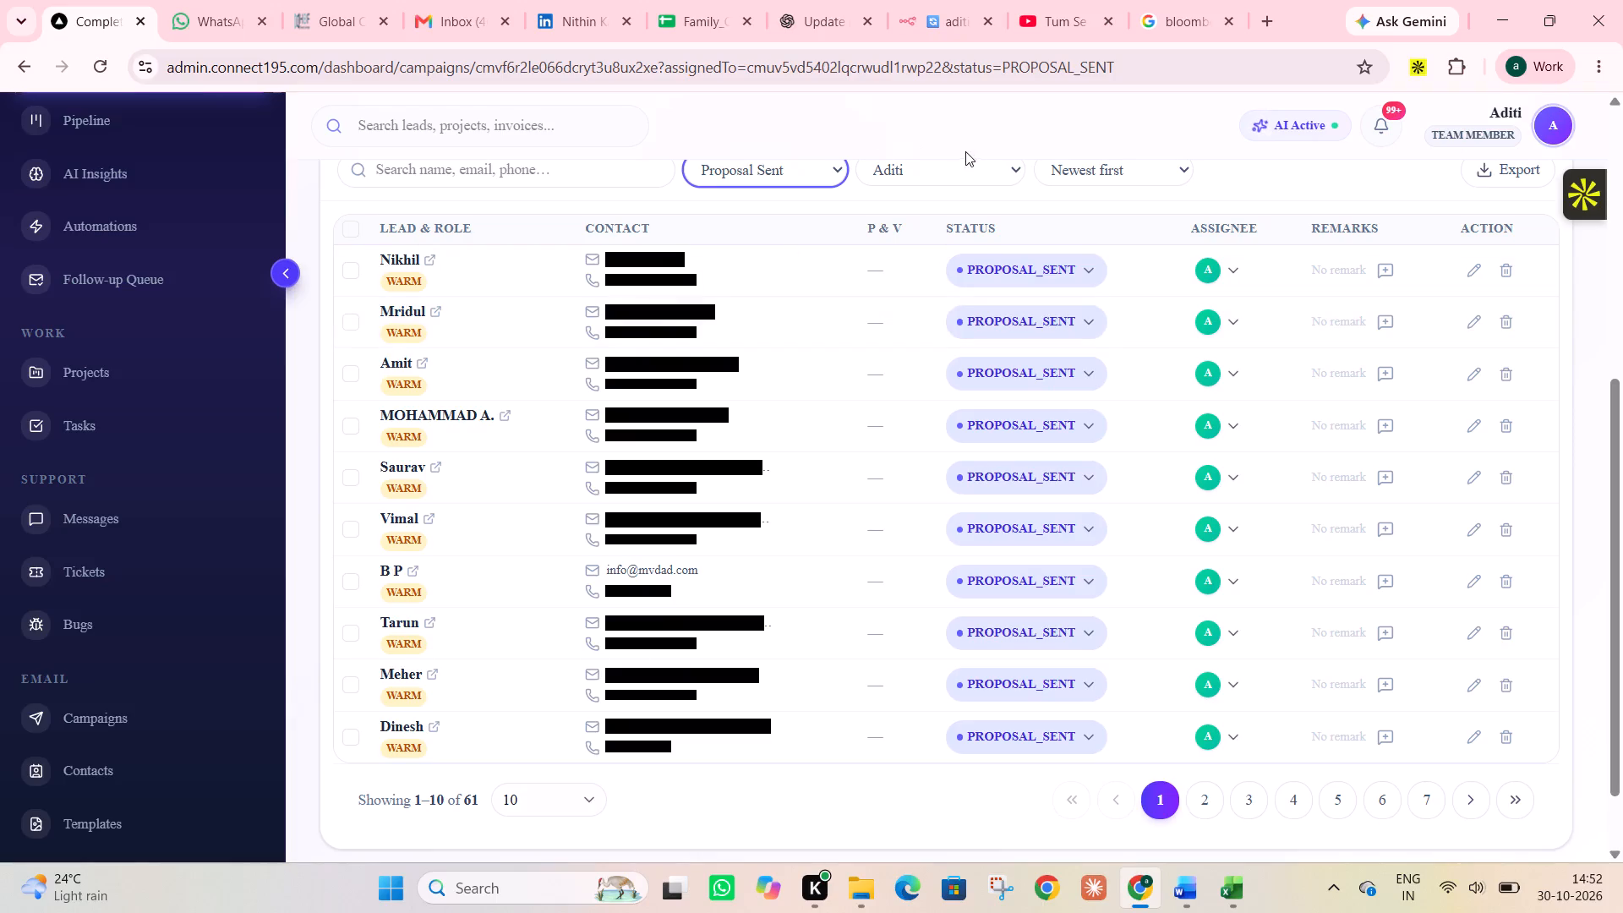
{"action": "left_click", "coordinate": [1063, 172]}
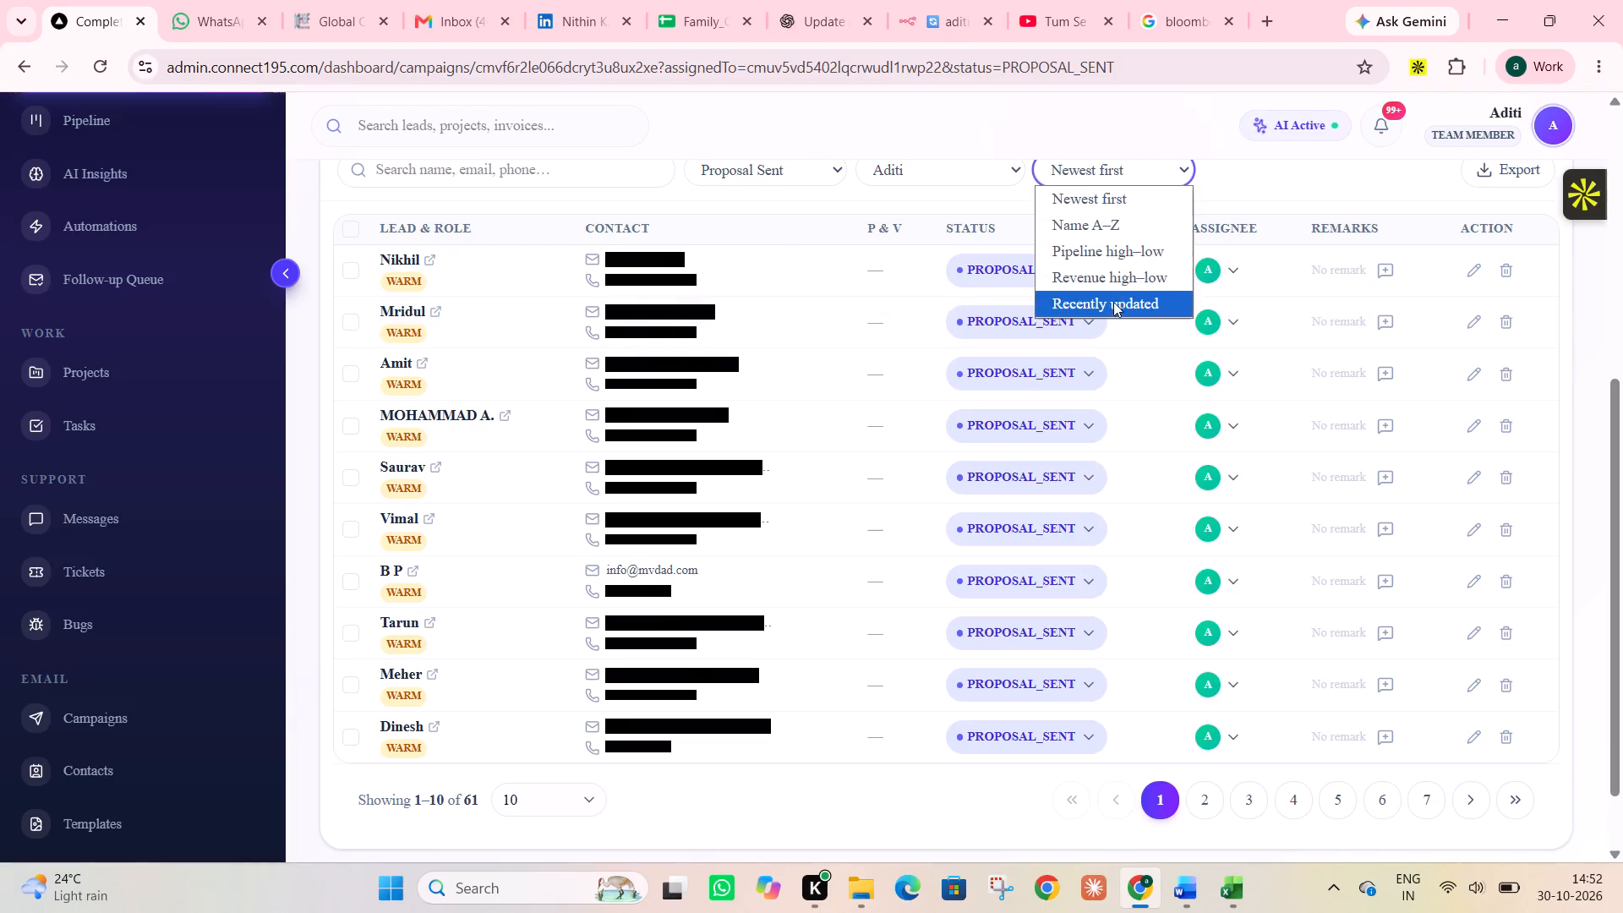
{"action": "left_click", "coordinate": [1115, 305]}
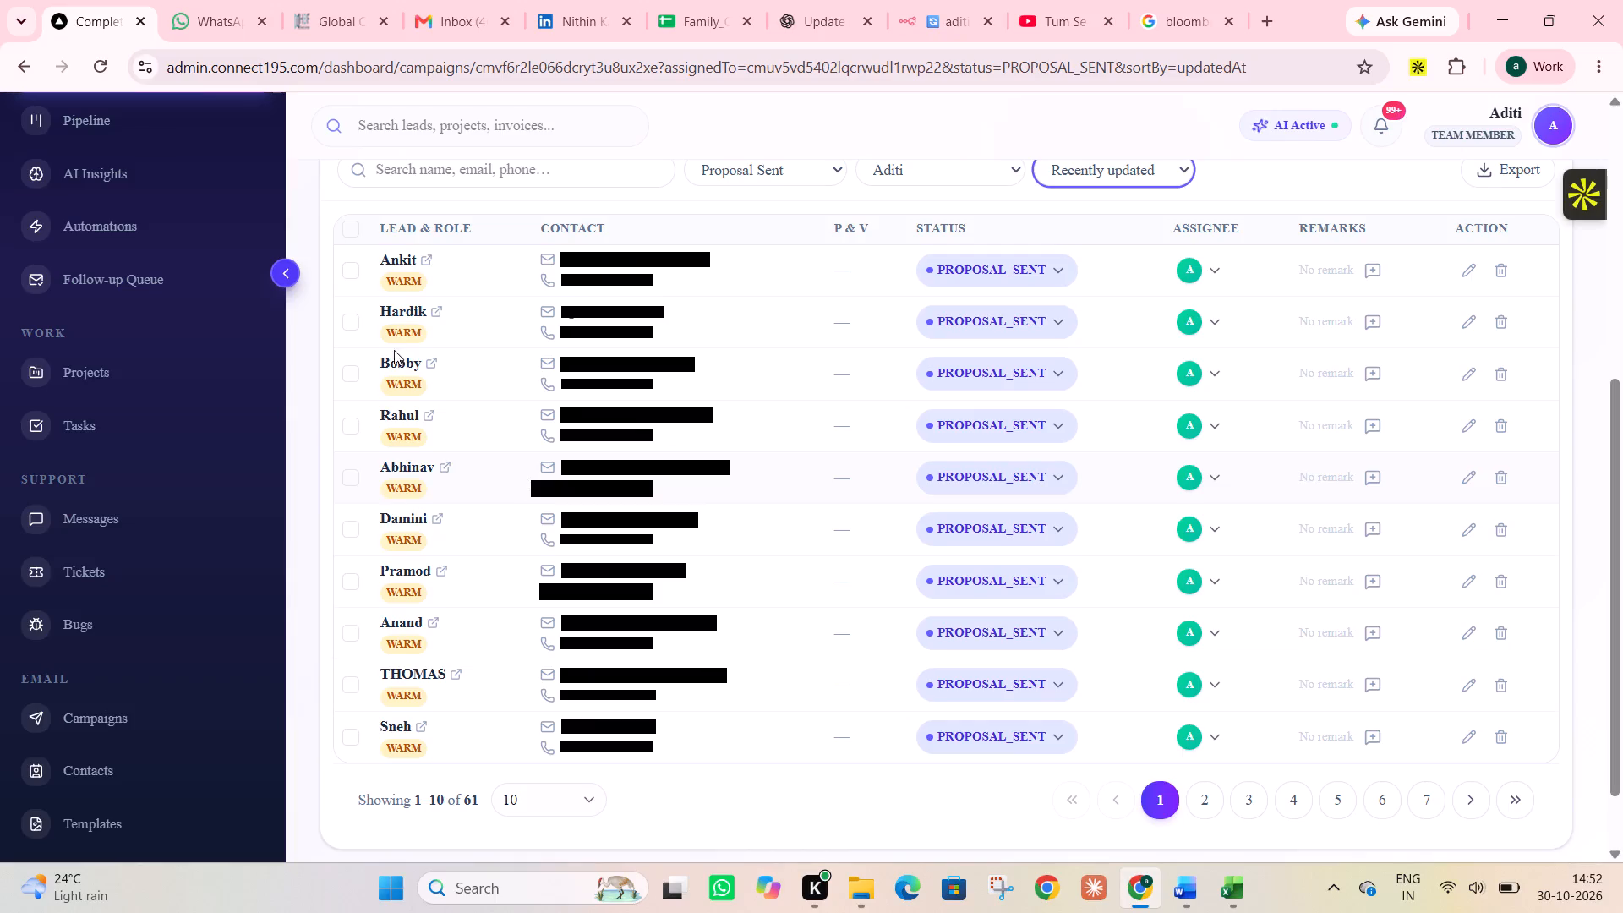
Open the lead Hardik, check the activity timeline and dates, and return to the filtered campaign list.
{"action": "left_click", "coordinate": [415, 310]}
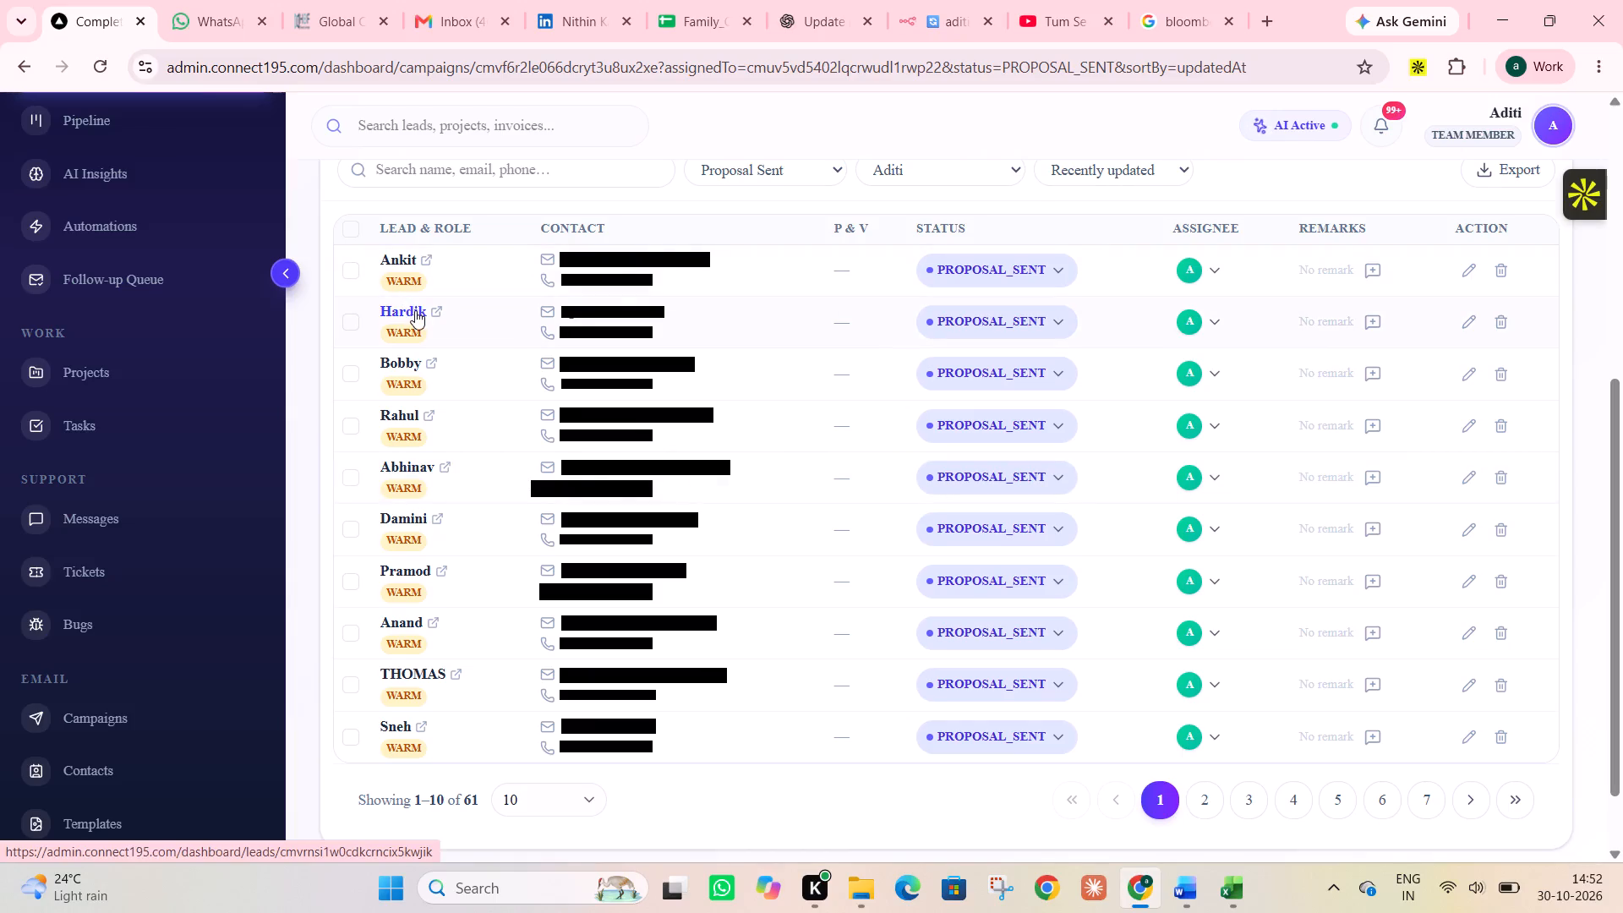
{"action": "scroll", "coordinate": [415, 310], "scroll_direction": "down", "scroll_amount": 6}
{"action": "scroll", "coordinate": [415, 310], "scroll_direction": "up", "scroll_amount": 1}
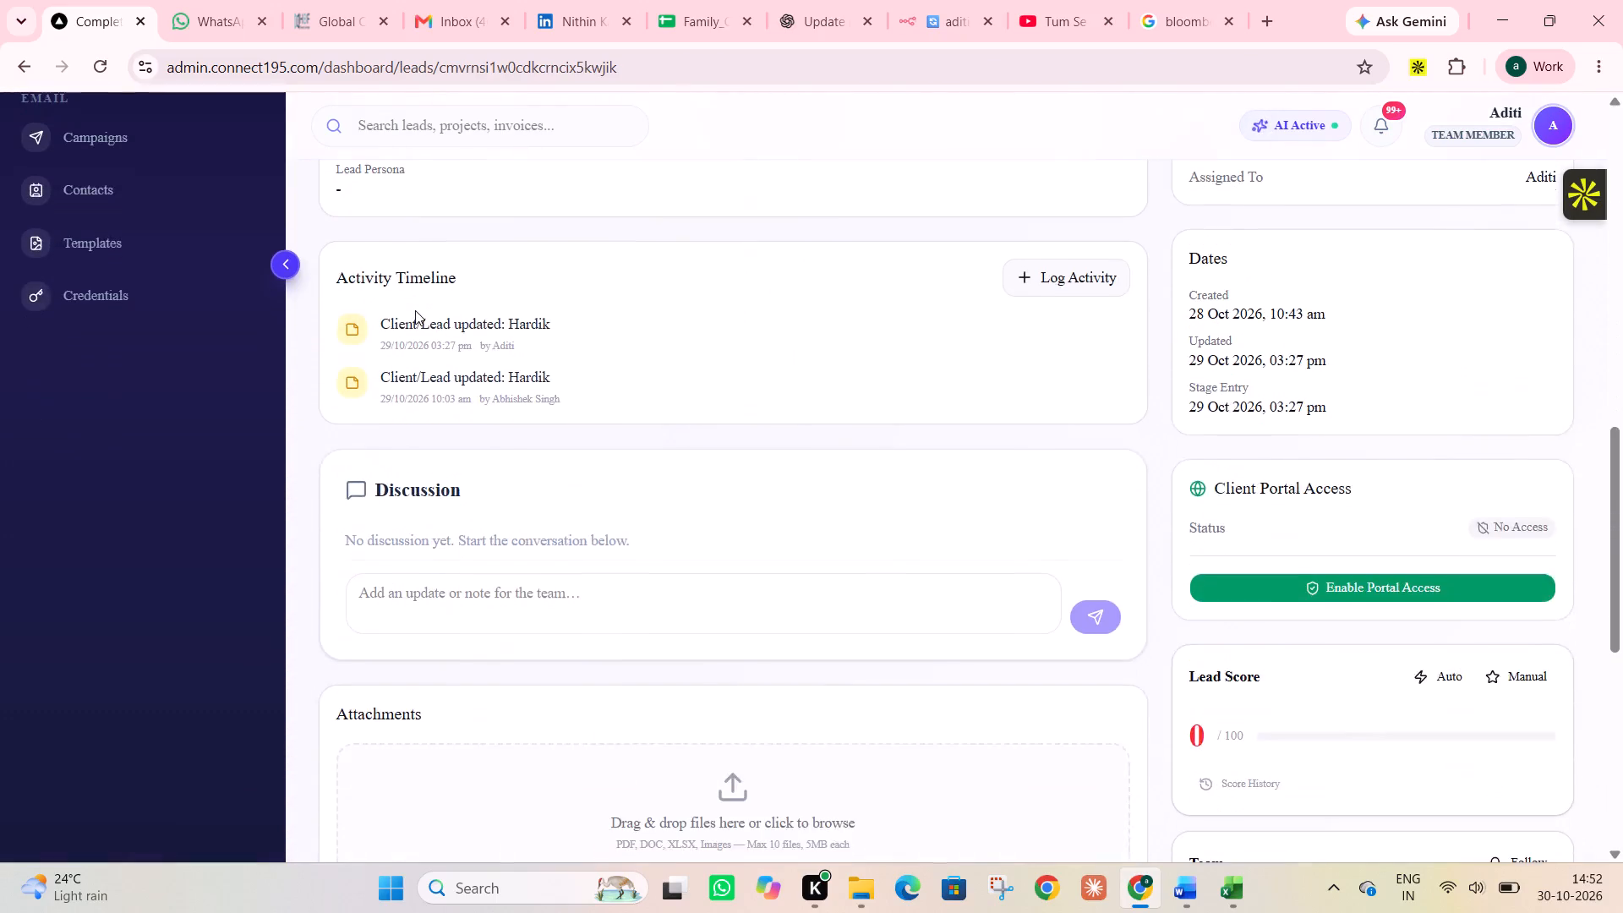
{"action": "scroll", "coordinate": [415, 310], "scroll_direction": "up", "scroll_amount": 1}
{"action": "left_click", "coordinate": [341, 228]}
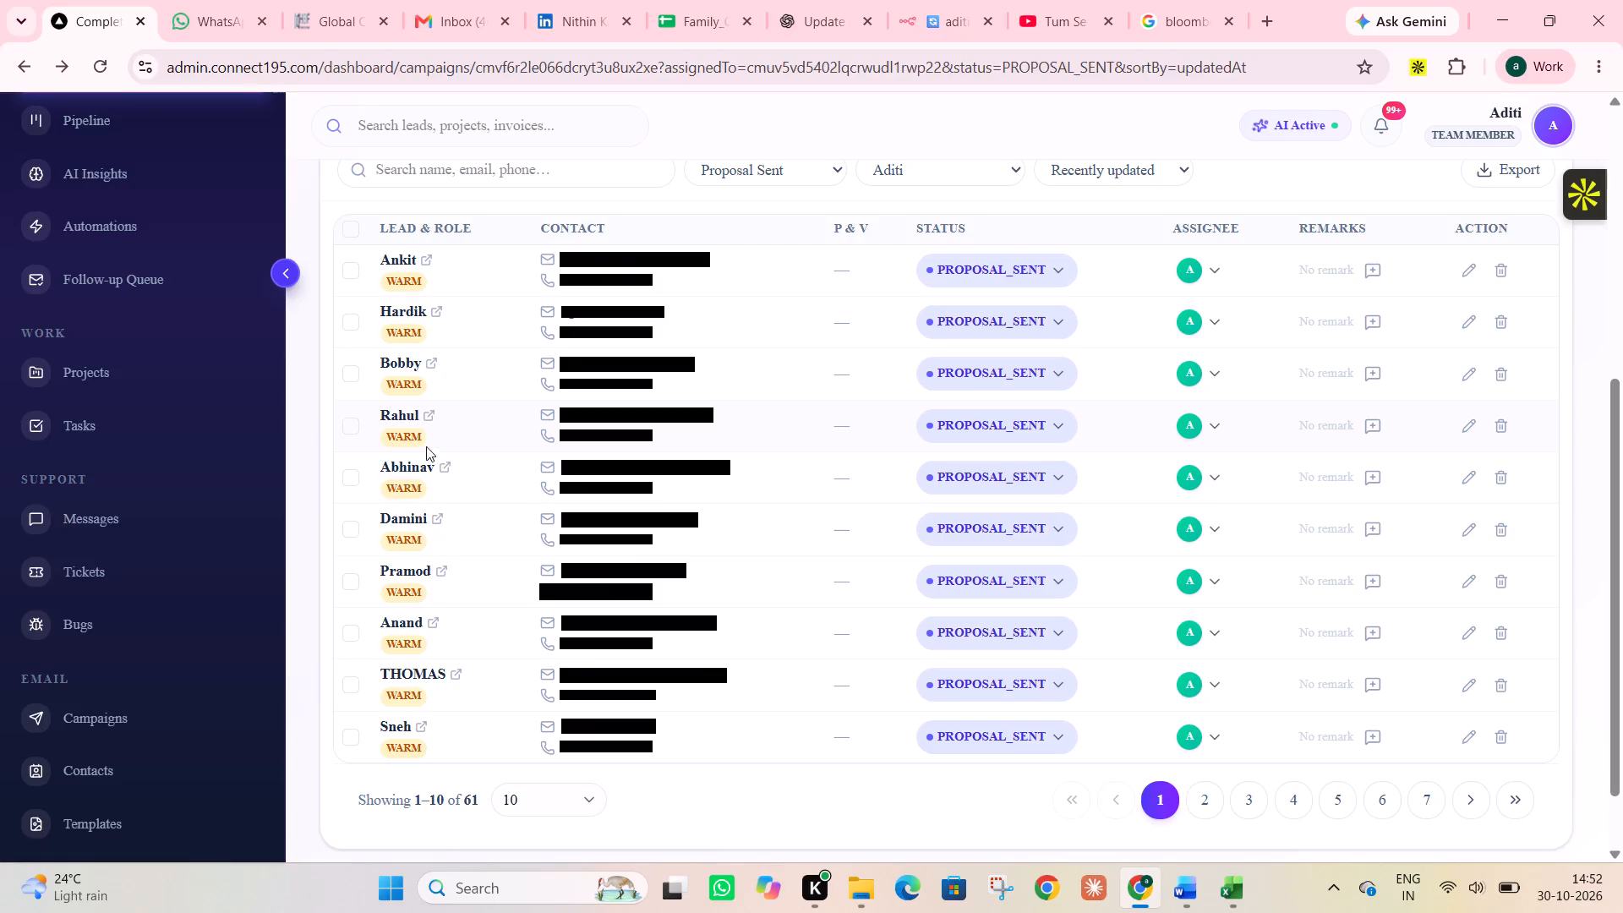
Open the lead Pramod and review the contact information, custom fields, deal information, activity timeline and discussion.
{"action": "left_click", "coordinate": [424, 565]}
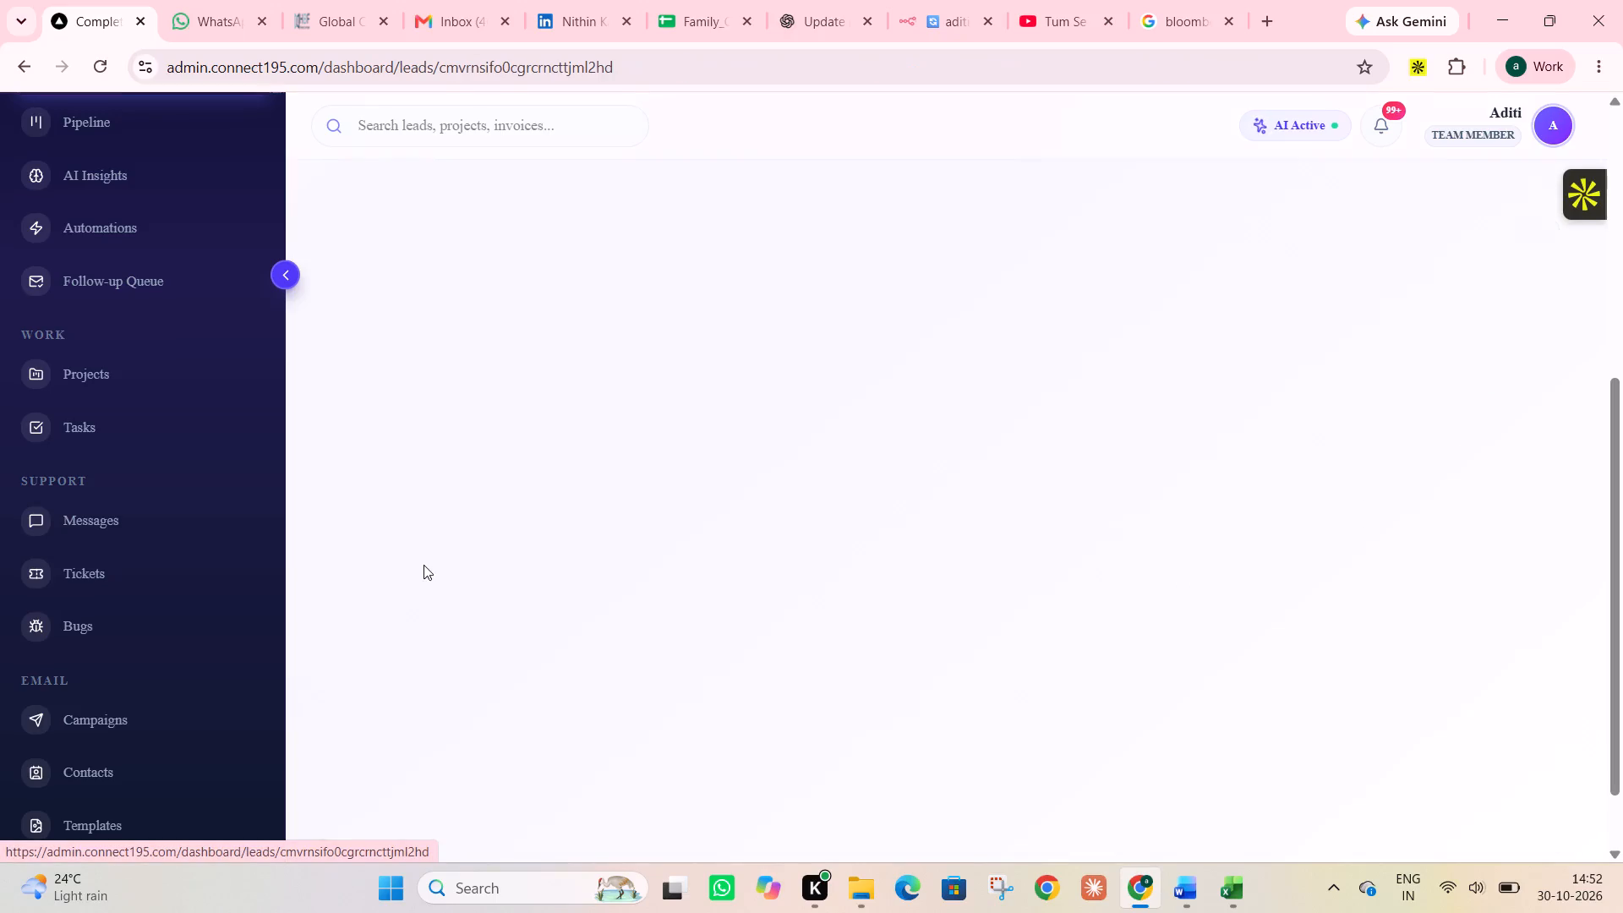
{"action": "scroll", "coordinate": [544, 637], "scroll_direction": "down", "scroll_amount": 6}
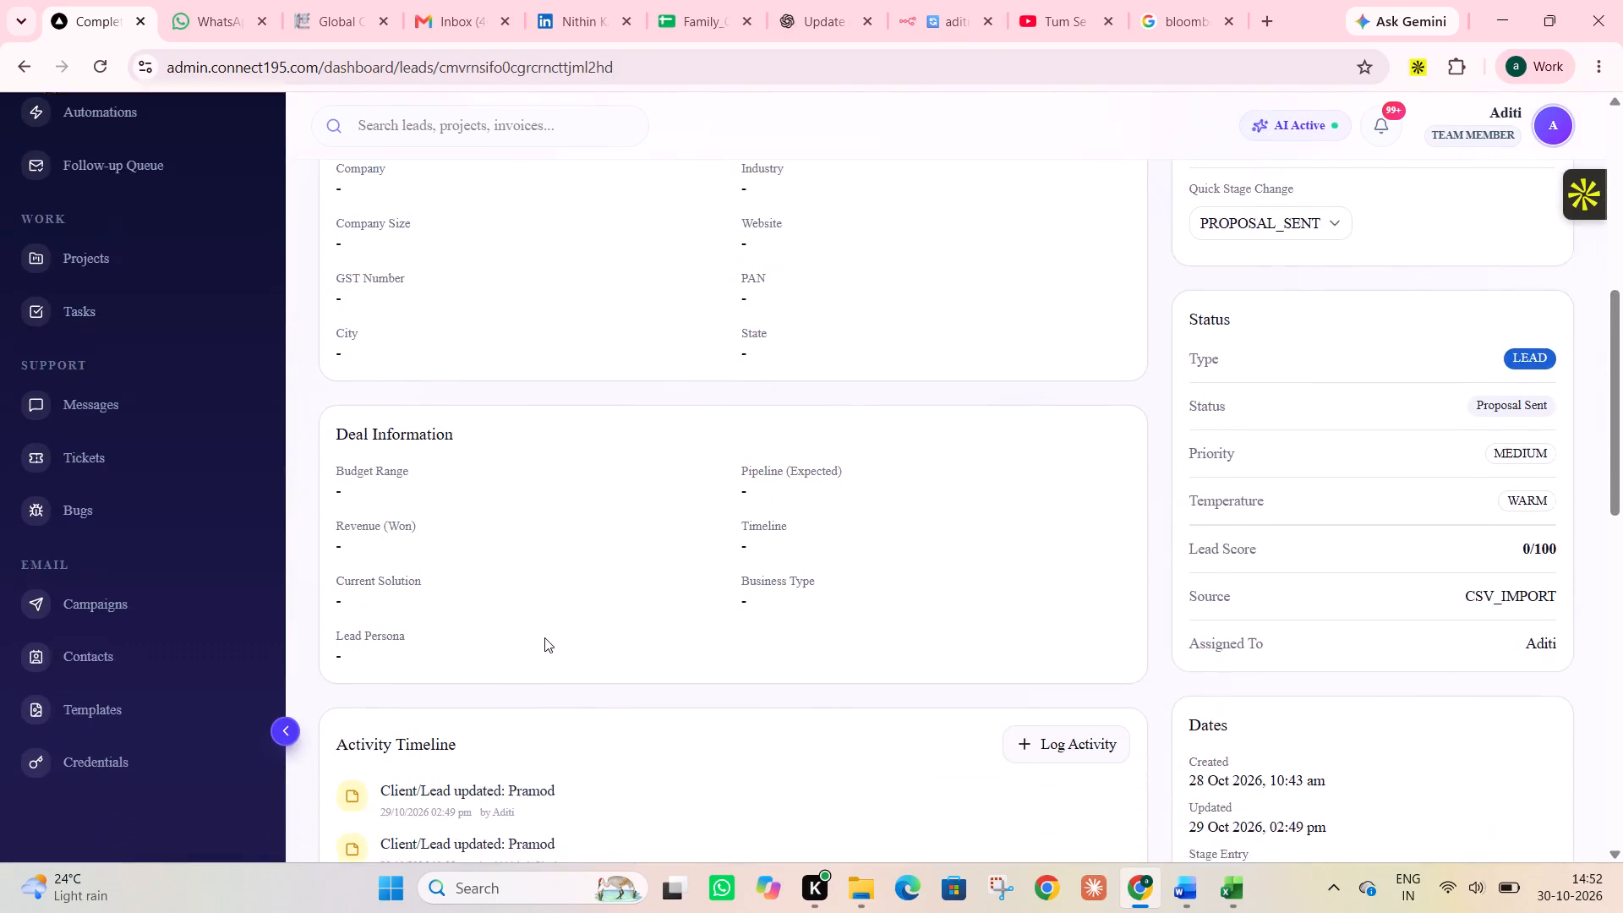
{"action": "scroll", "coordinate": [544, 637], "scroll_direction": "down", "scroll_amount": 6}
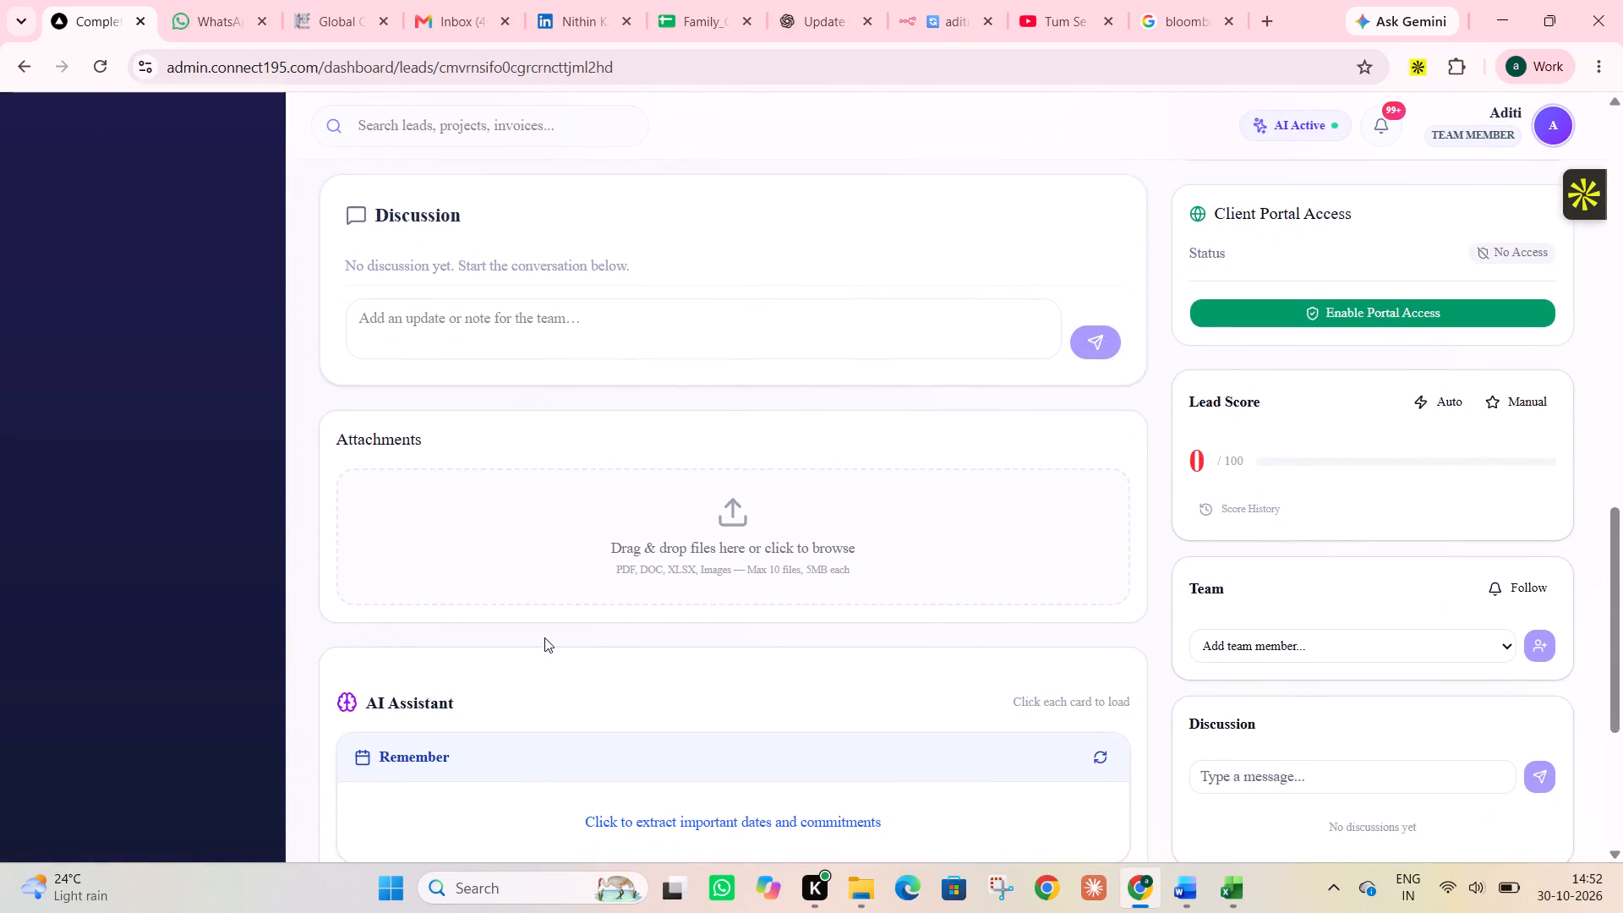
{"action": "scroll", "coordinate": [544, 637], "scroll_direction": "down", "scroll_amount": 1}
{"action": "scroll", "coordinate": [544, 637], "scroll_direction": "up", "scroll_amount": 4}
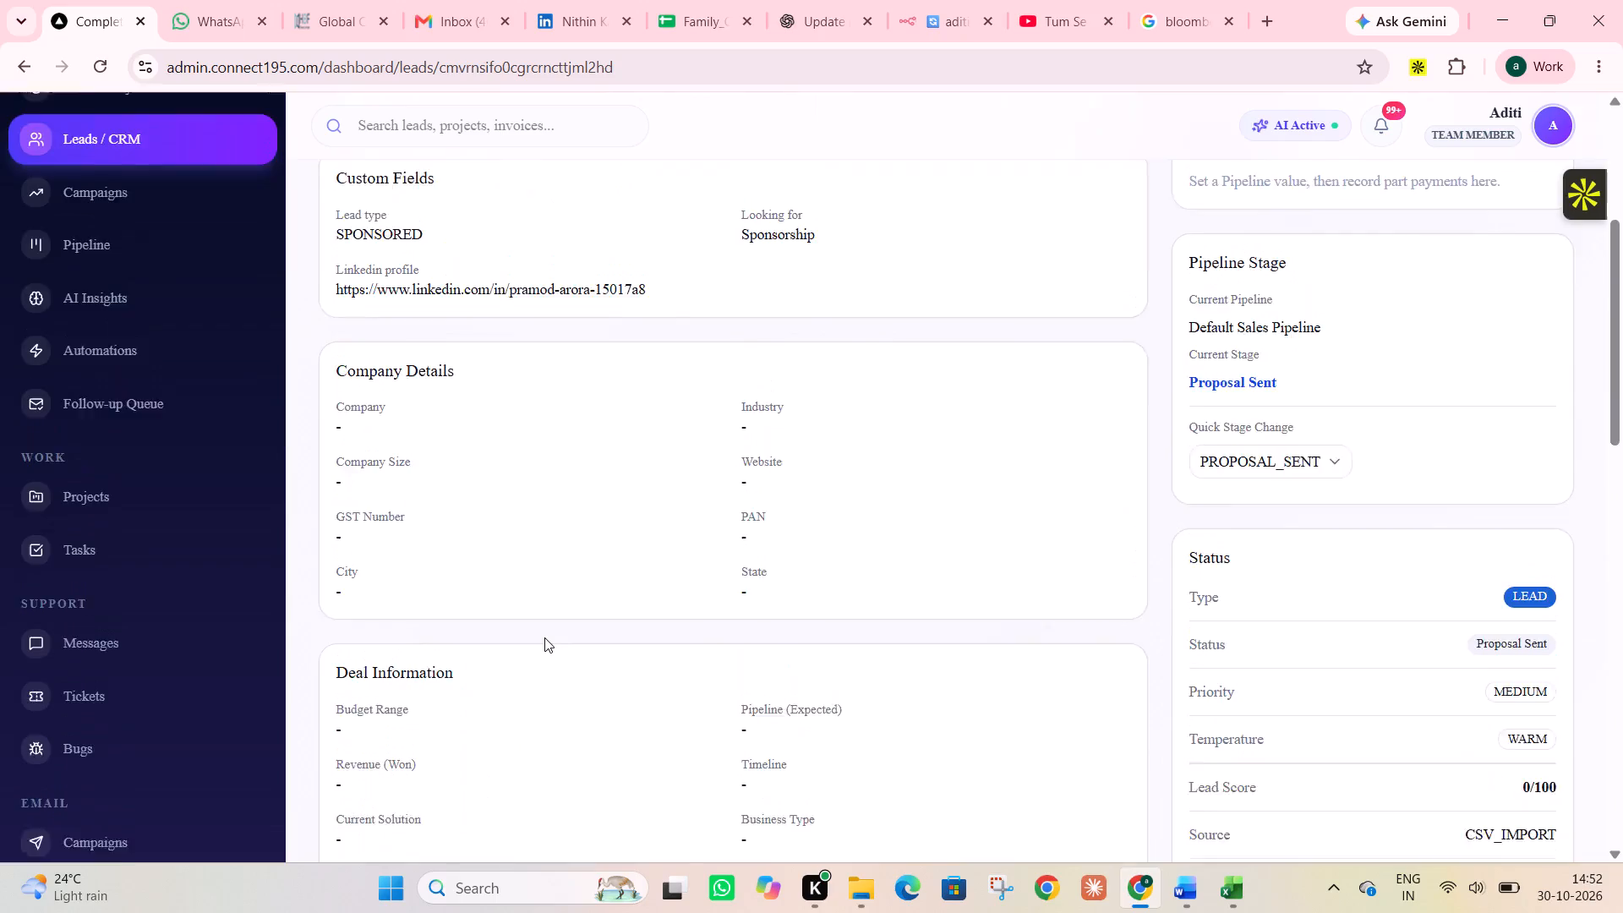
{"action": "scroll", "coordinate": [544, 637], "scroll_direction": "up", "scroll_amount": 6}
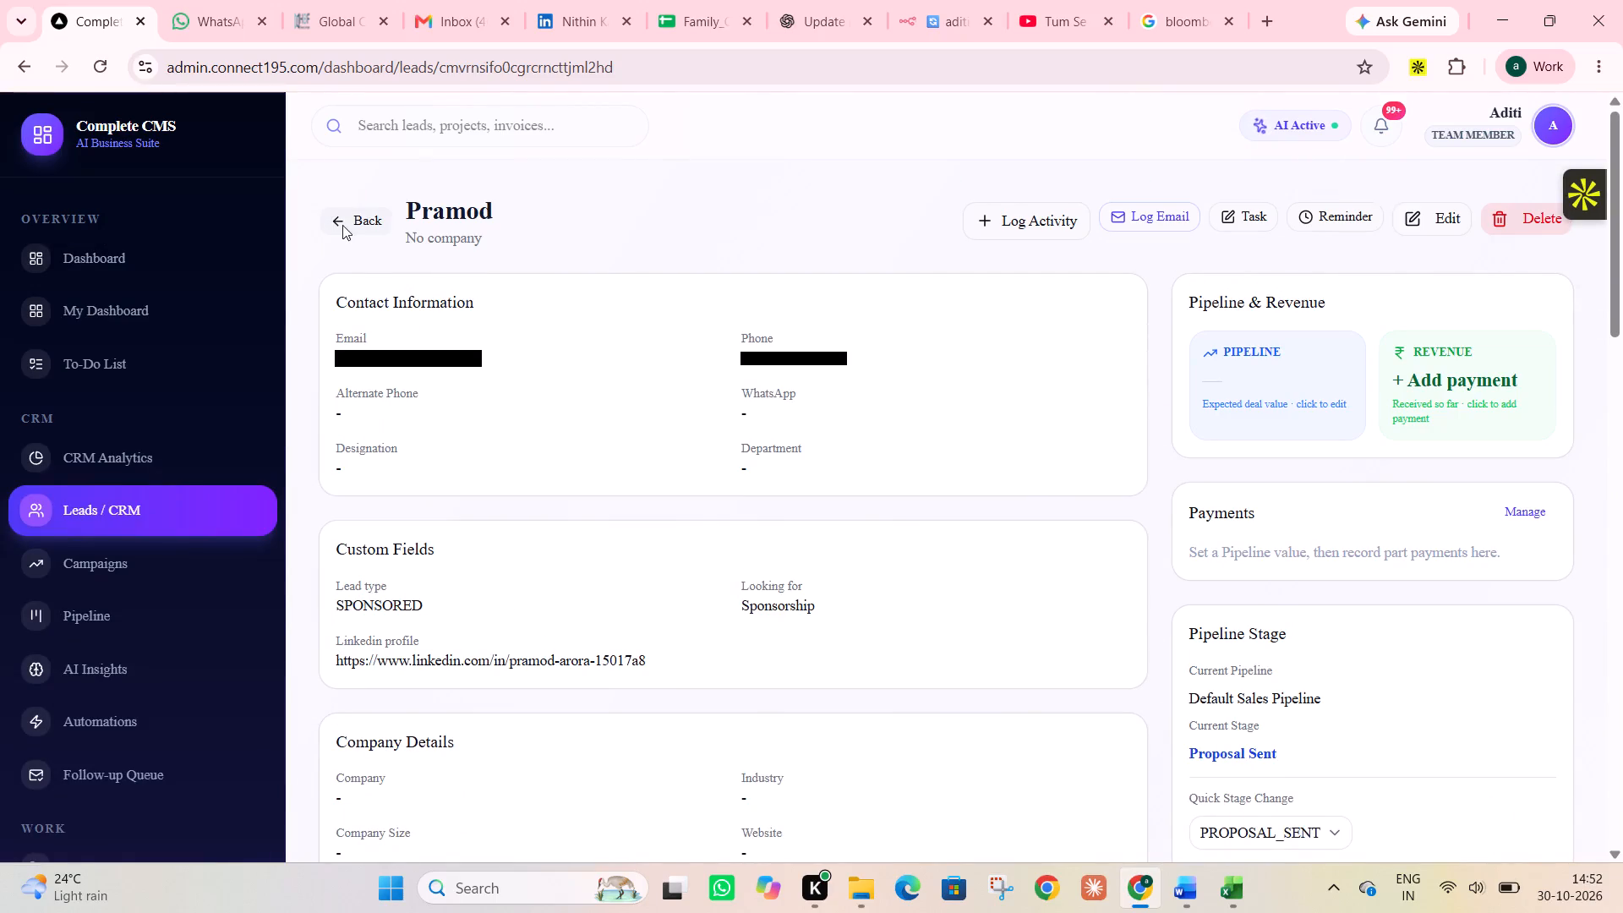
Return to the filtered campaign list, open the lead Sneh, review the activity timeline, dates and discussion, and go back to the list.
{"action": "left_click", "coordinate": [342, 225]}
{"action": "scroll", "coordinate": [536, 487], "scroll_direction": "down", "scroll_amount": 2}
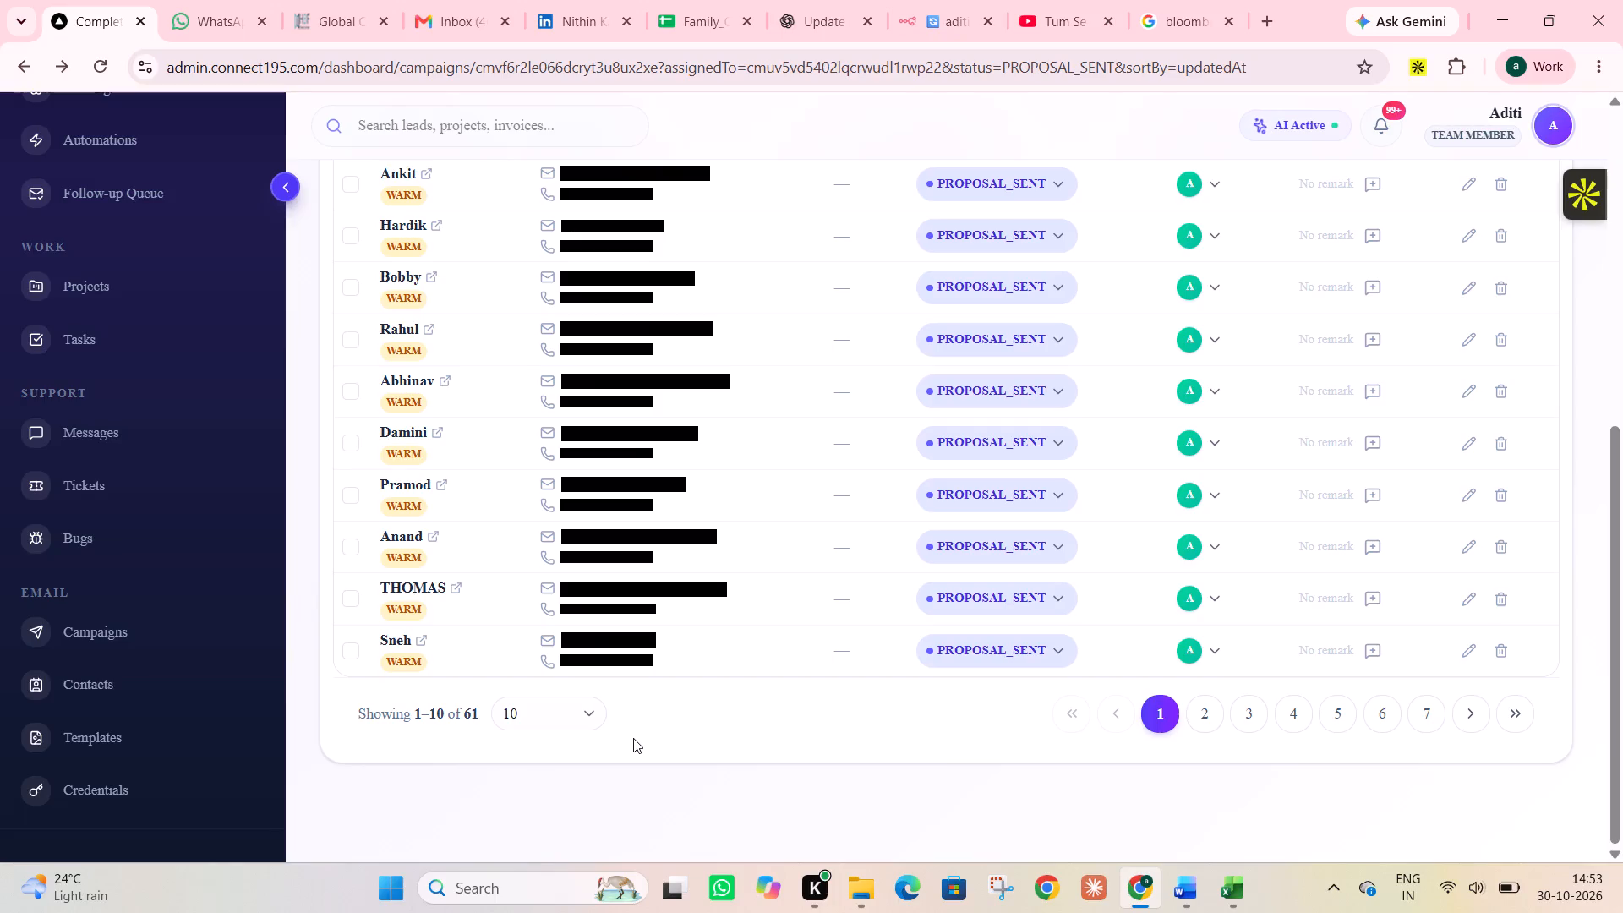
{"action": "left_click", "coordinate": [409, 642]}
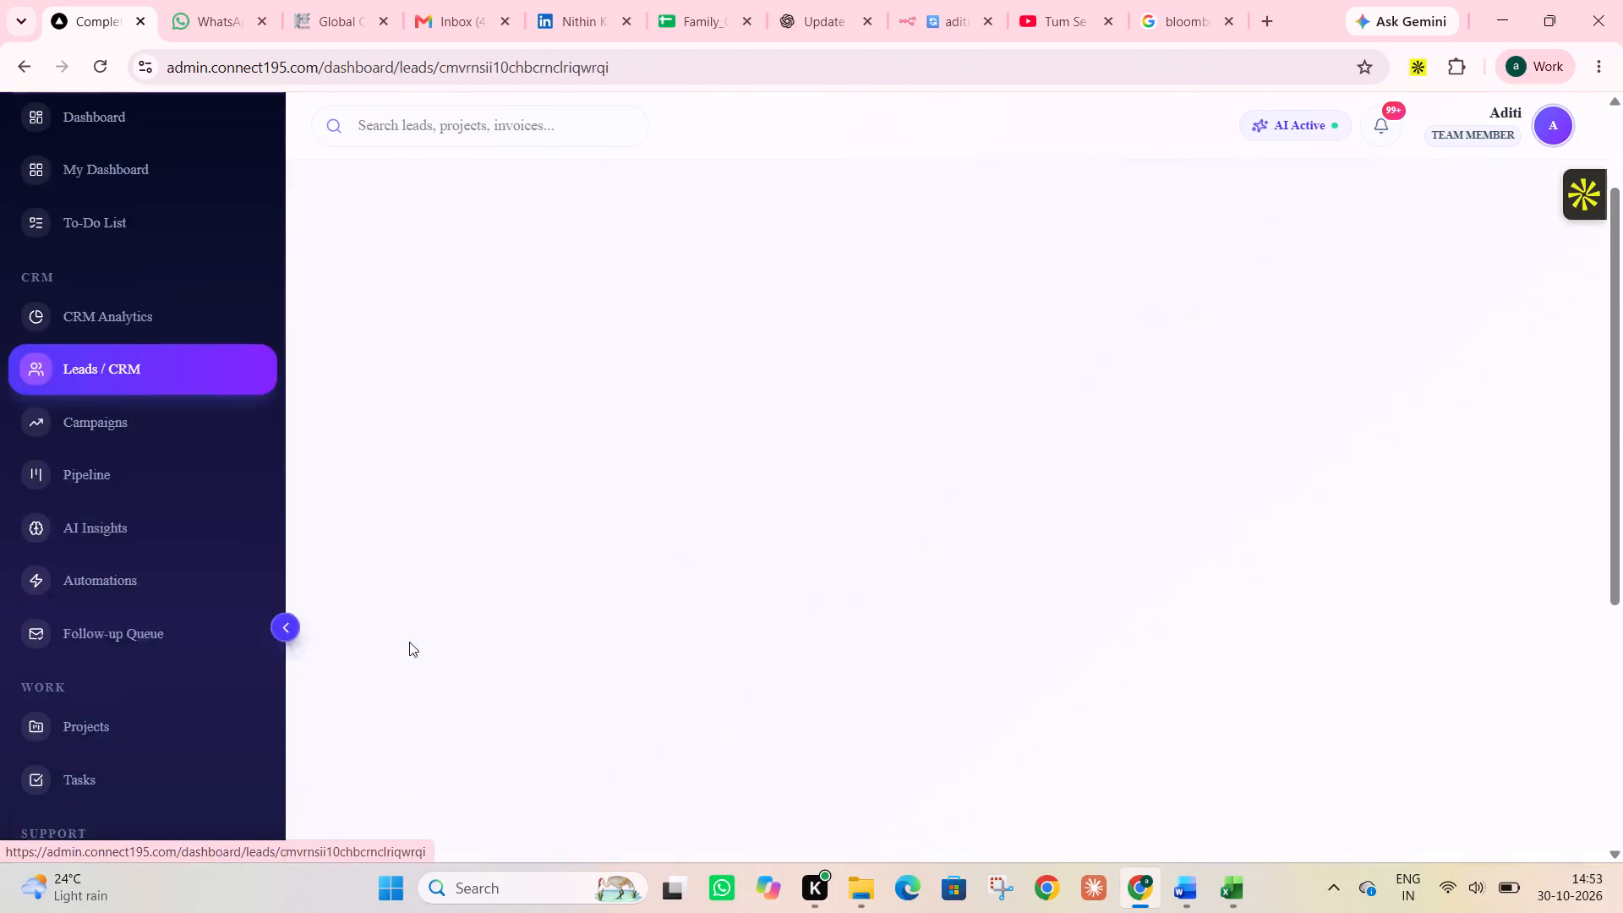
{"action": "scroll", "coordinate": [409, 642], "scroll_direction": "down", "scroll_amount": 5}
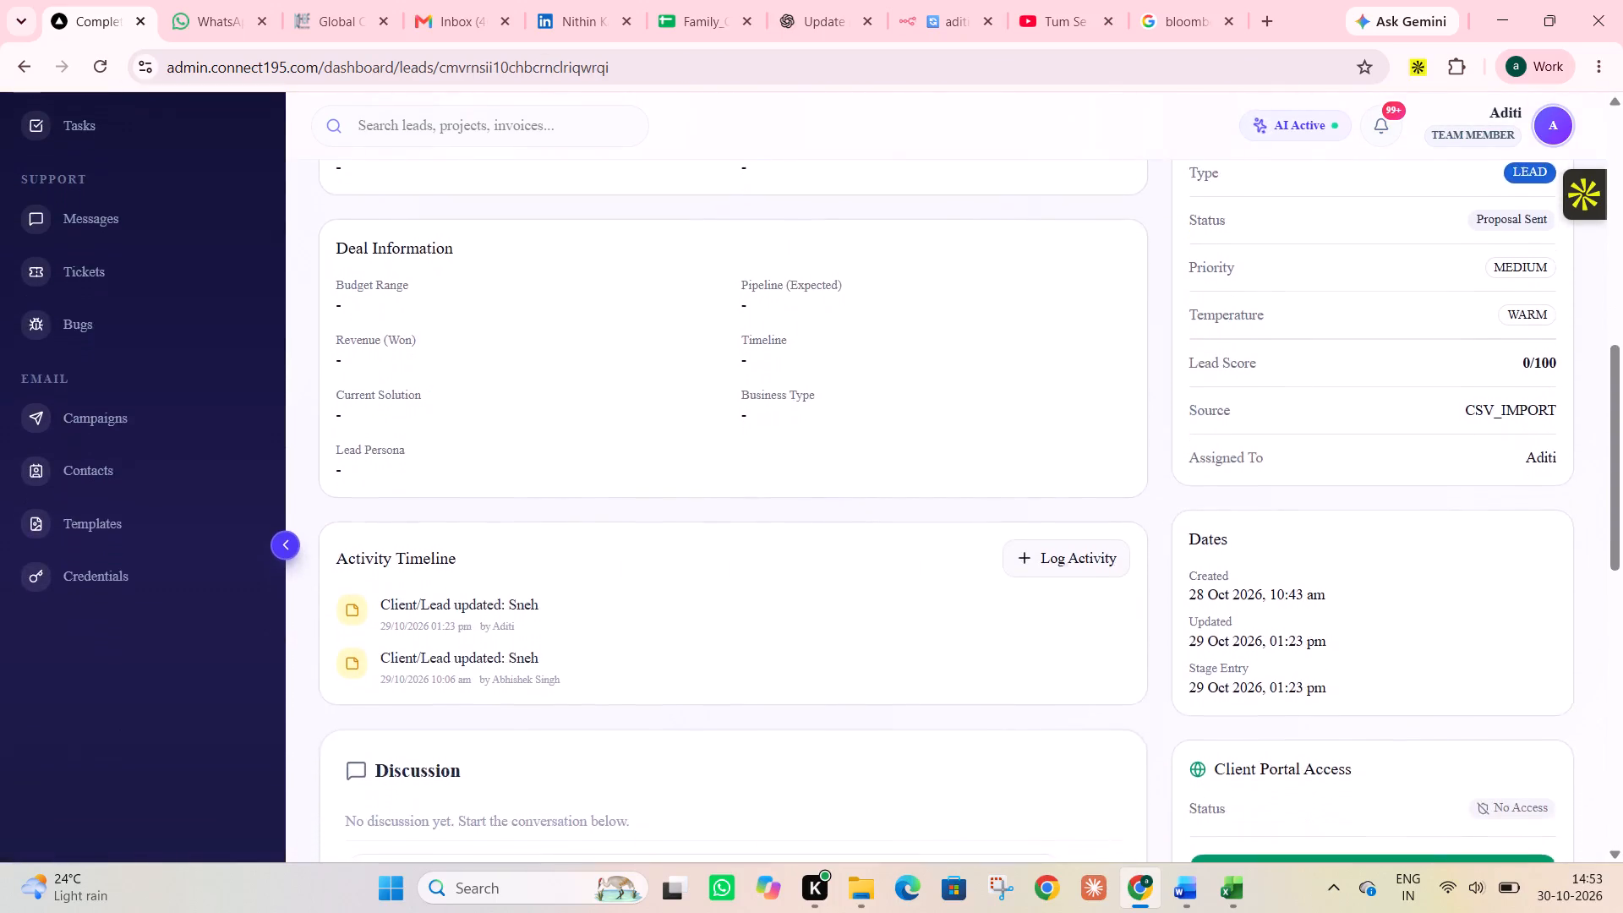
{"action": "scroll", "coordinate": [409, 642], "scroll_direction": "down", "scroll_amount": 1}
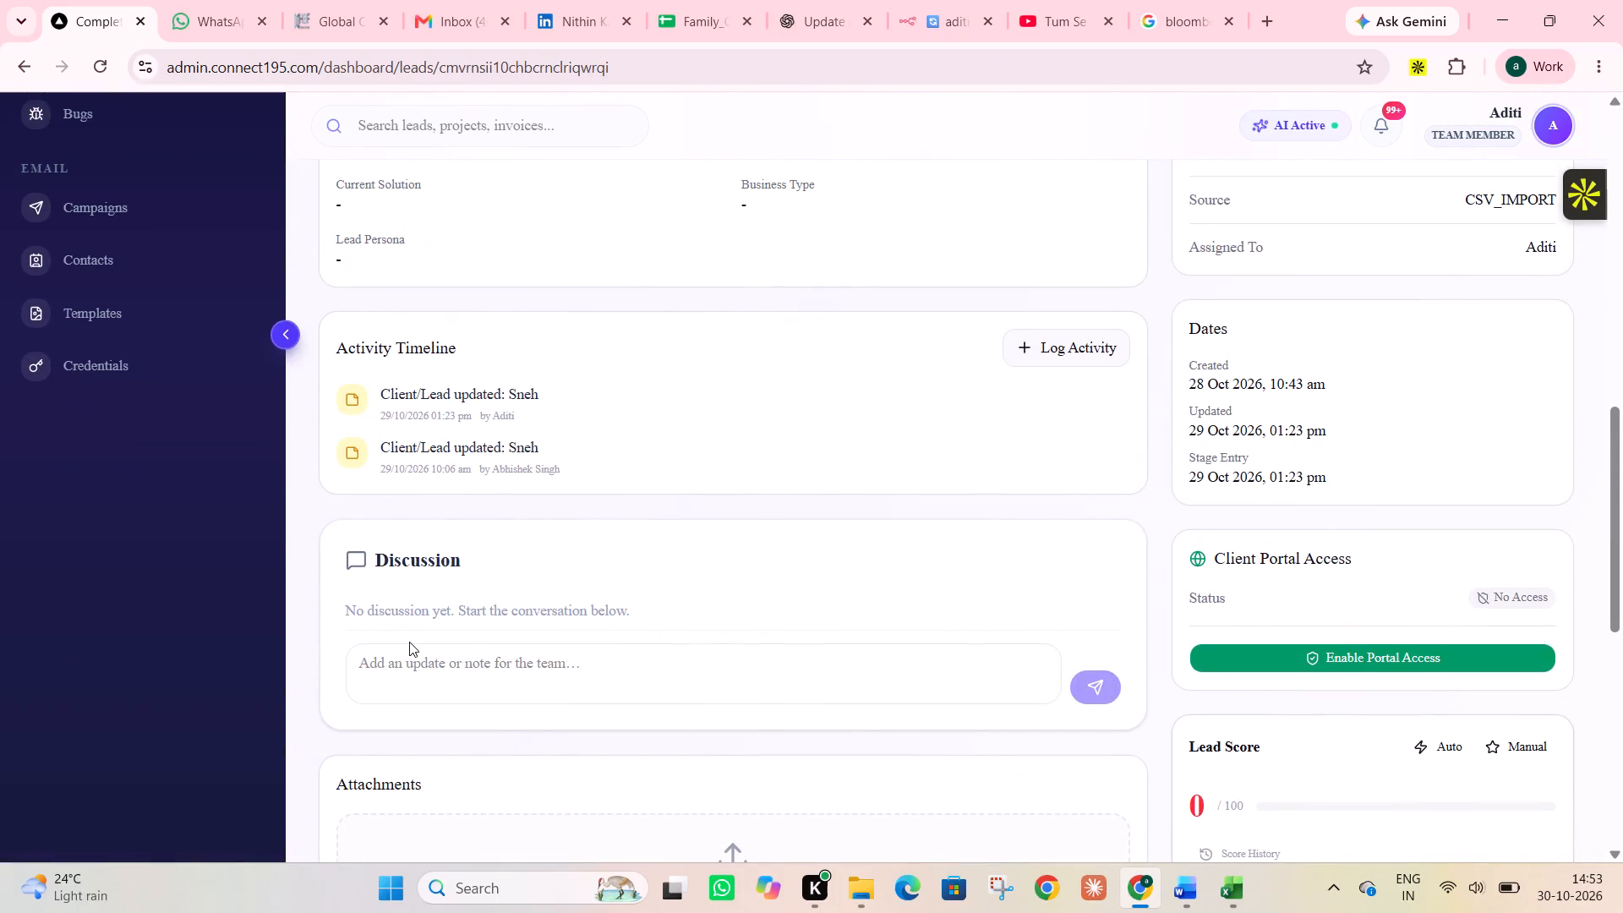
{"action": "scroll", "coordinate": [409, 642], "scroll_direction": "up", "scroll_amount": 11}
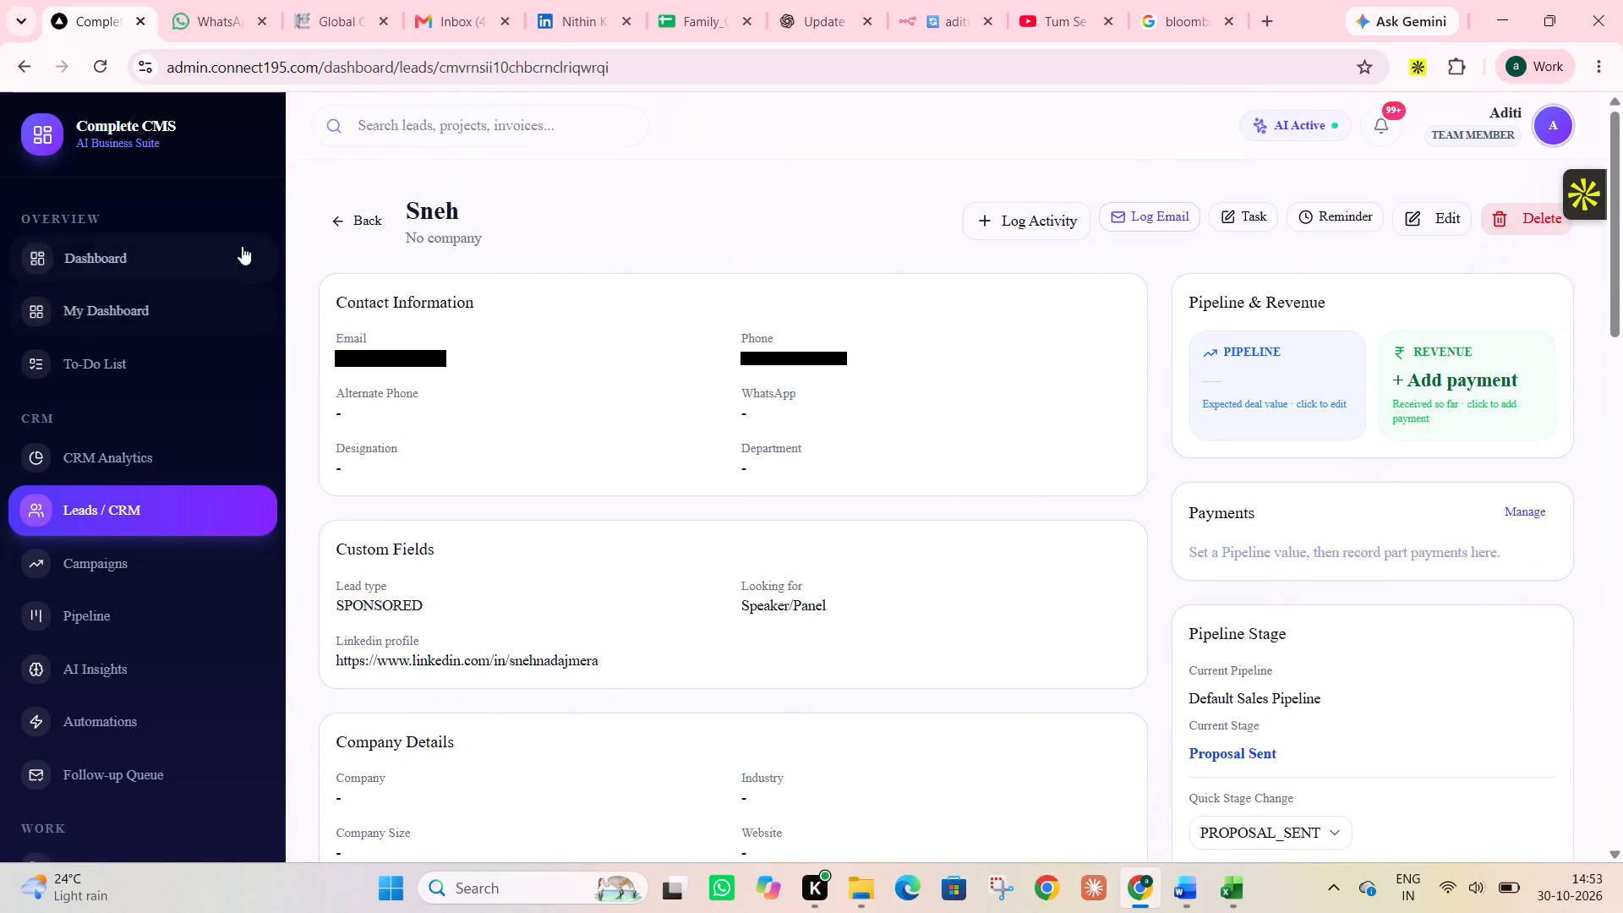
{"action": "left_click", "coordinate": [342, 218]}
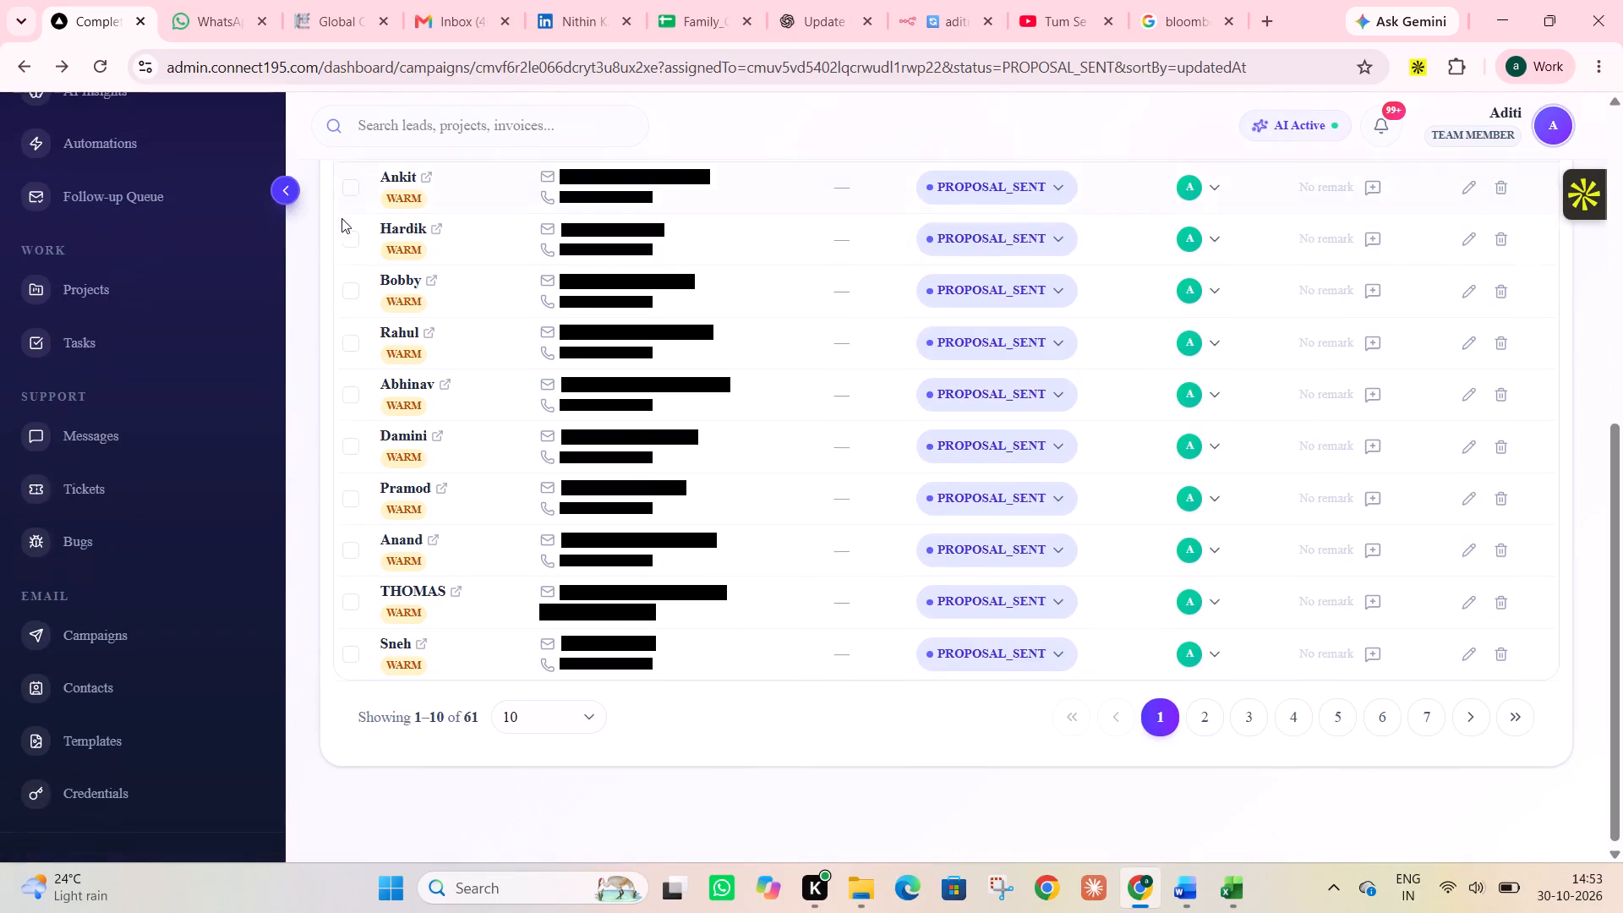
Go to page 2 of the Proposal Sent leads, open Dinesh, review the activity timeline and discussion, and return to the list.
{"action": "left_click", "coordinate": [1213, 703]}
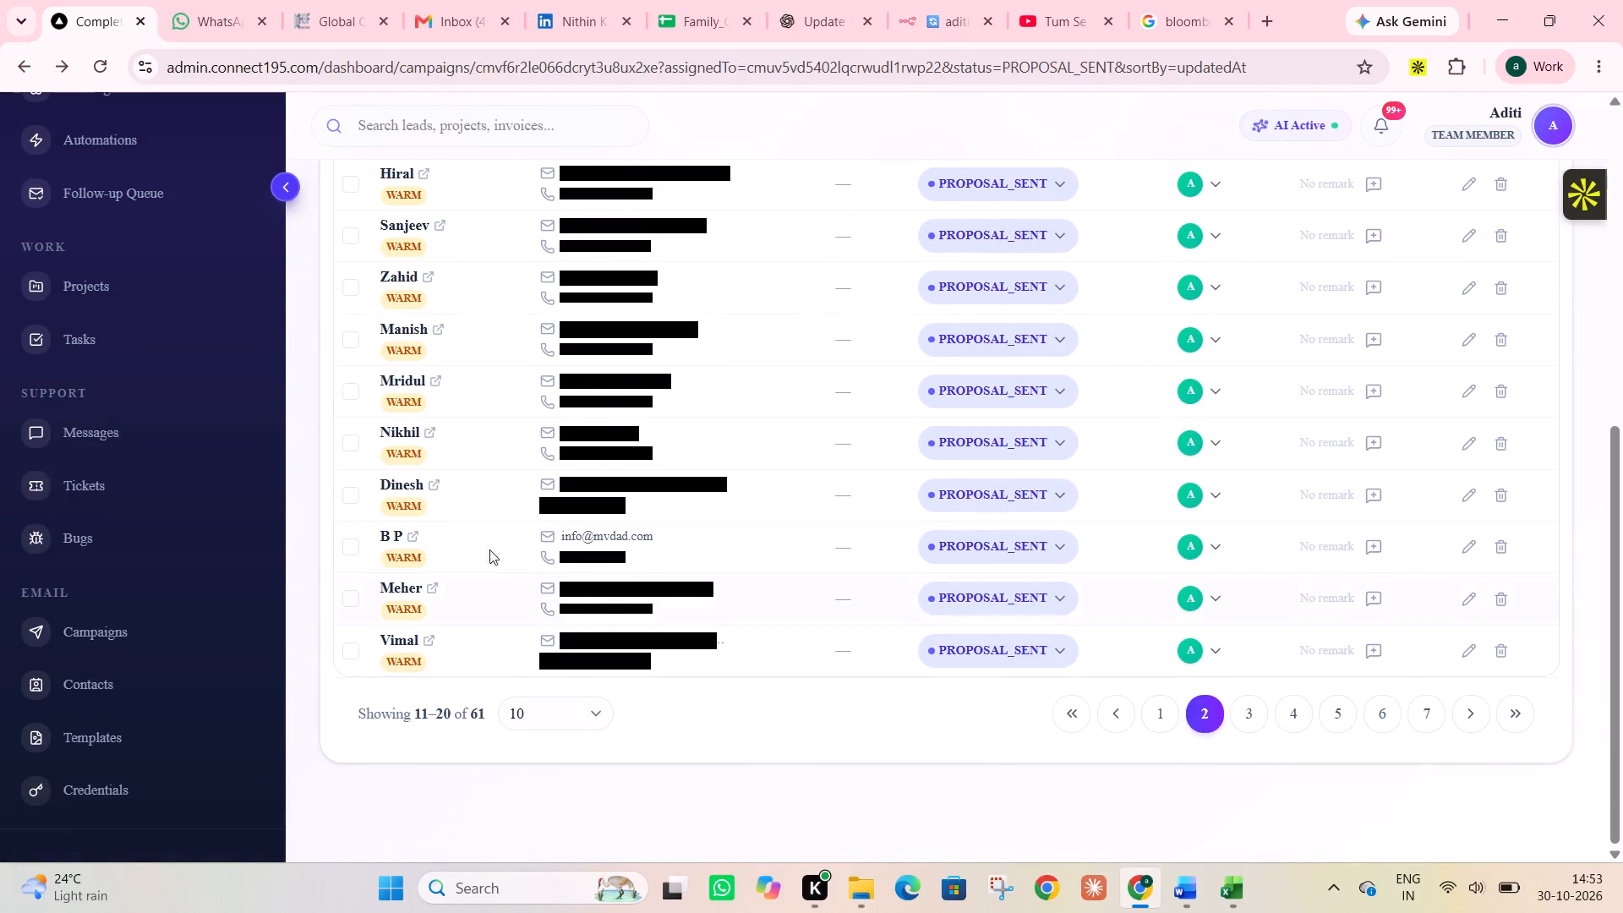
{"action": "left_click", "coordinate": [429, 486]}
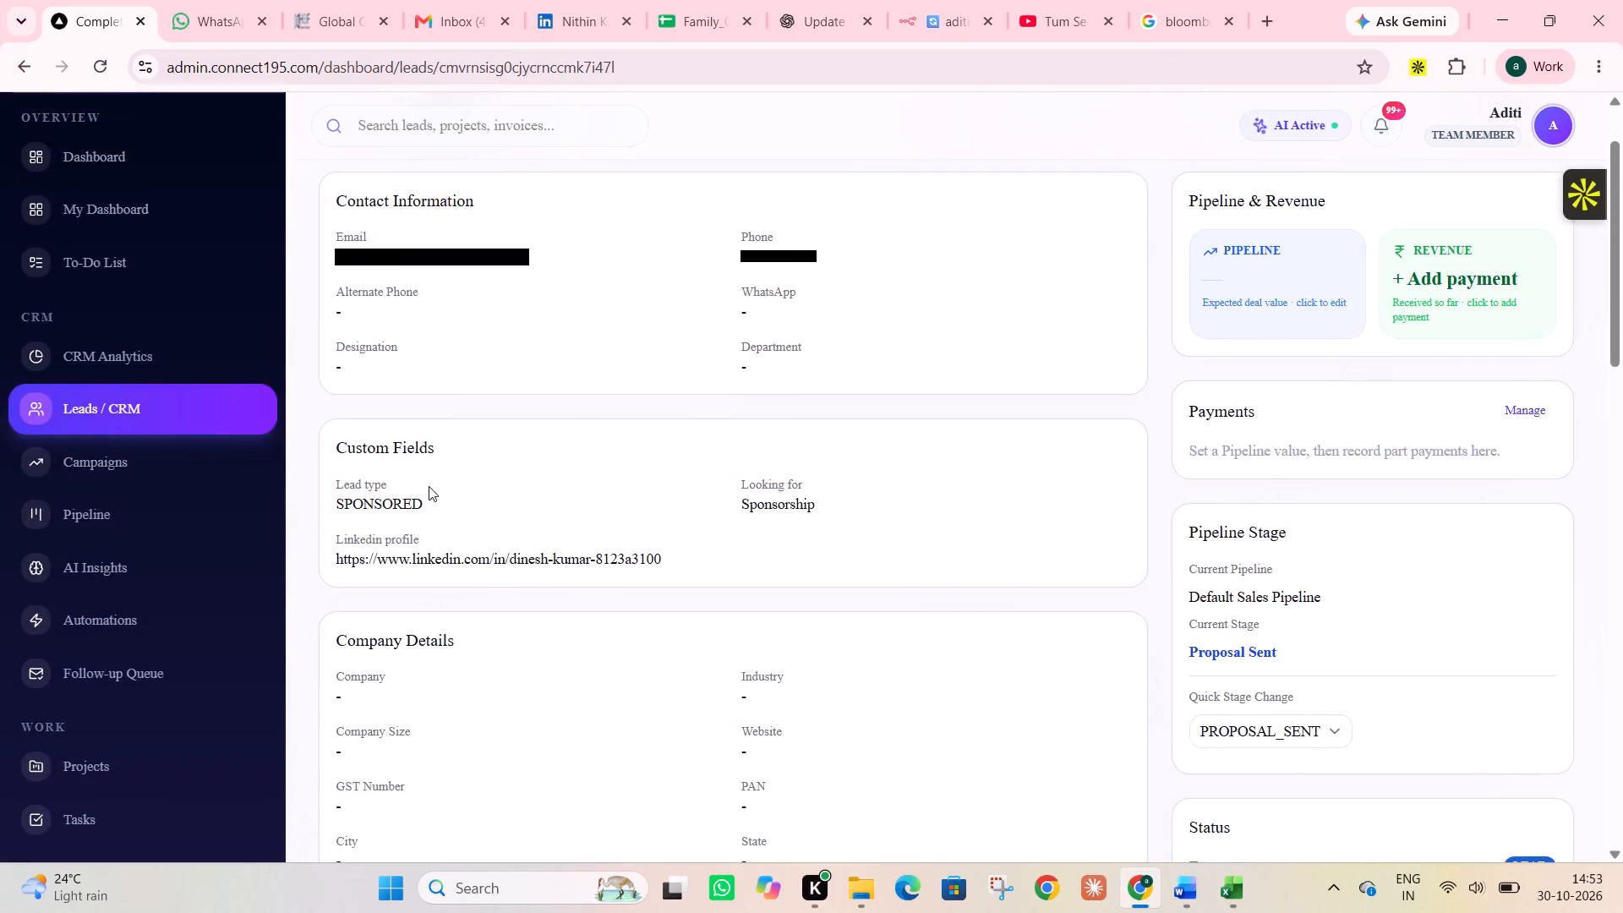
{"action": "scroll", "coordinate": [429, 486], "scroll_direction": "down", "scroll_amount": 8}
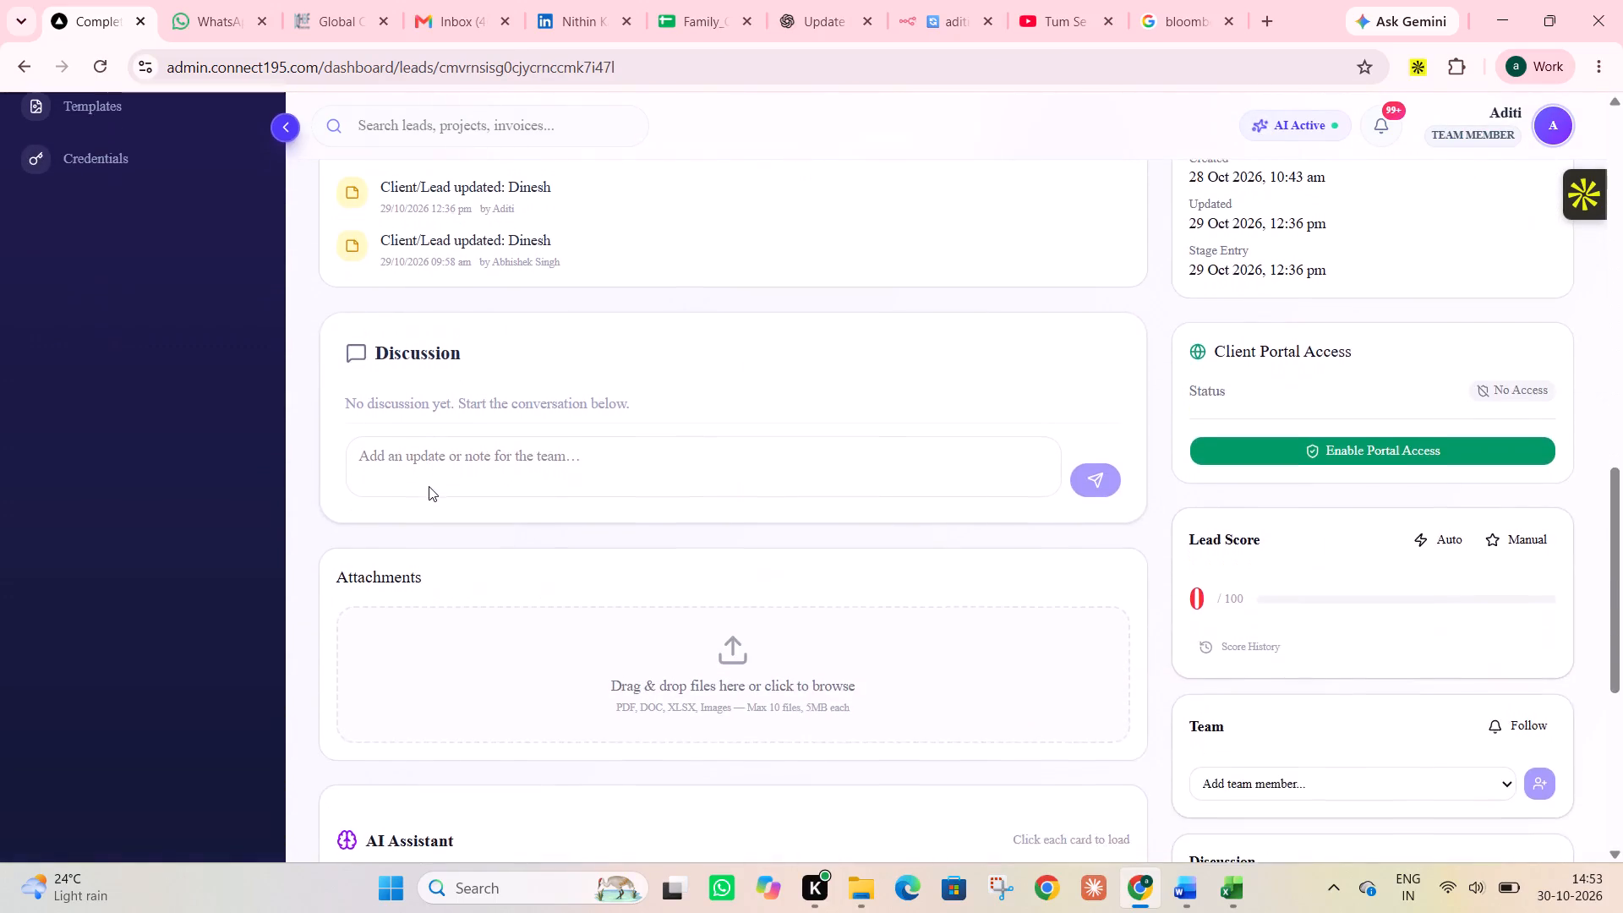
{"action": "scroll", "coordinate": [429, 486], "scroll_direction": "down", "scroll_amount": 2}
{"action": "scroll", "coordinate": [429, 486], "scroll_direction": "up", "scroll_amount": 11}
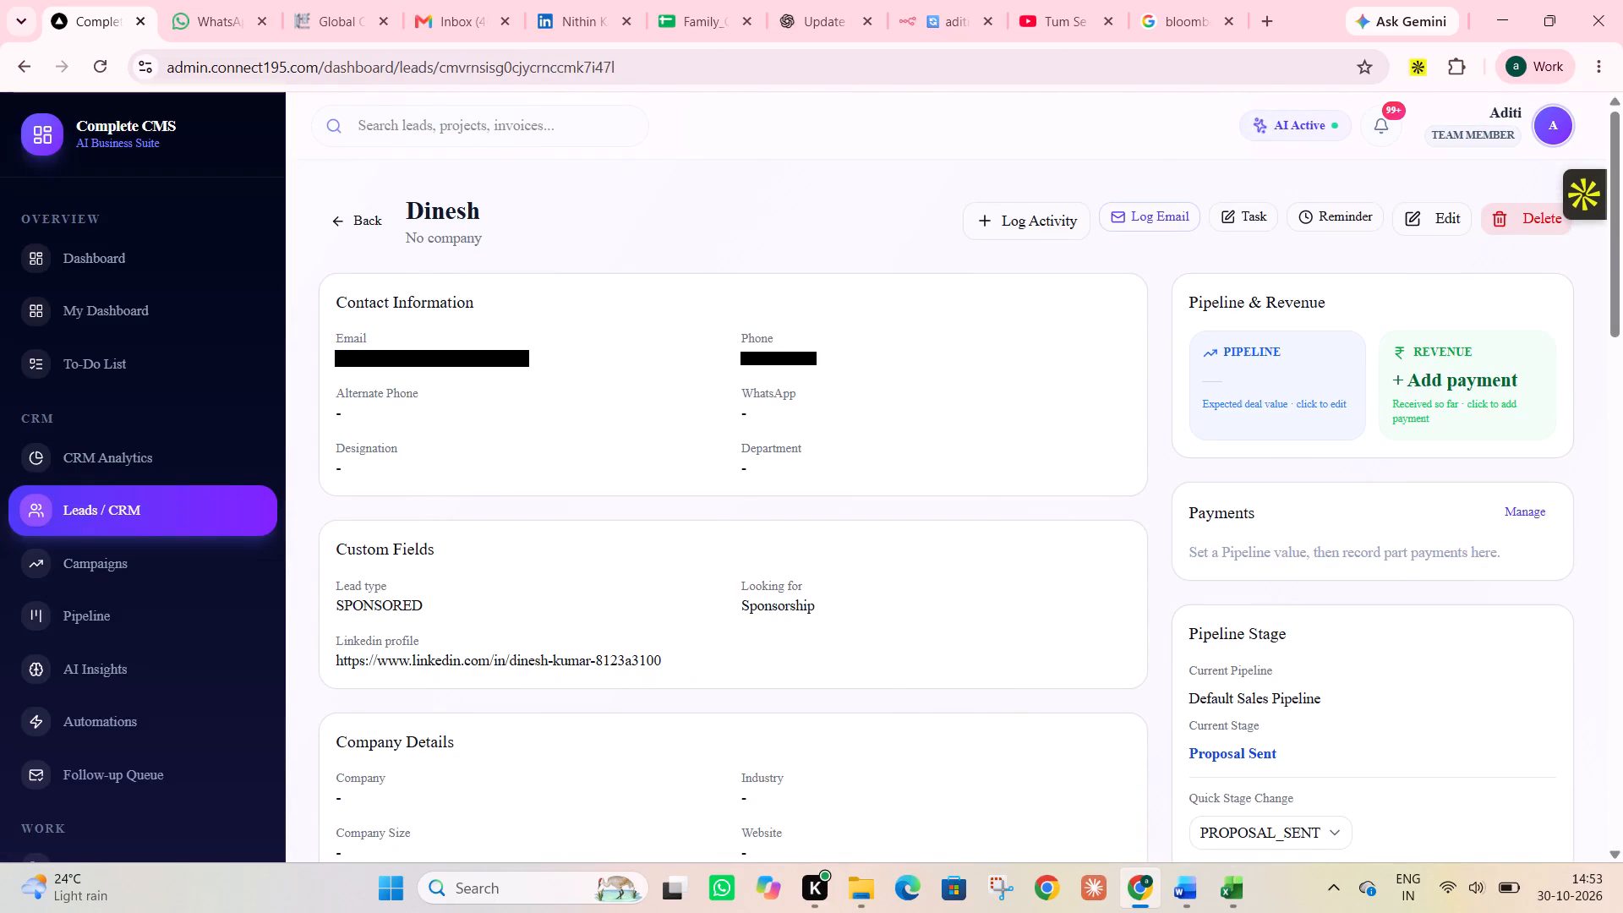
{"action": "left_click", "coordinate": [338, 216]}
Set the campaign's lead status filter to New and look through Aditi's leads.
{"action": "scroll", "coordinate": [338, 216], "scroll_direction": "up", "scroll_amount": 9}
{"action": "scroll", "coordinate": [478, 459], "scroll_direction": "down", "scroll_amount": 2}
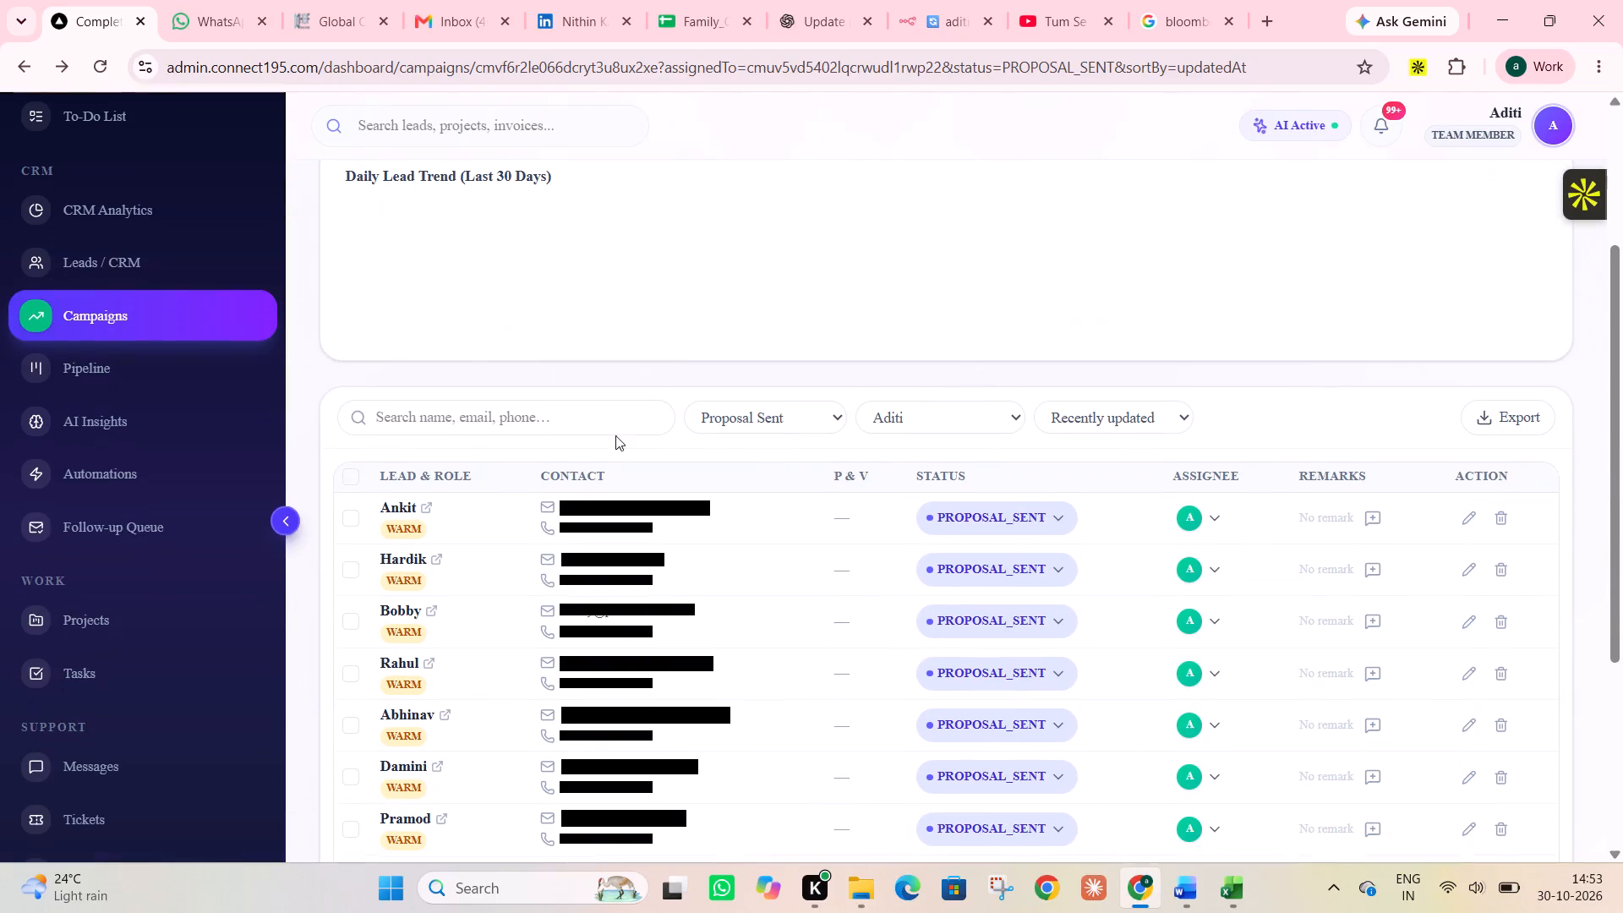
{"action": "left_click", "coordinate": [778, 426]}
{"action": "left_click", "coordinate": [771, 465]}
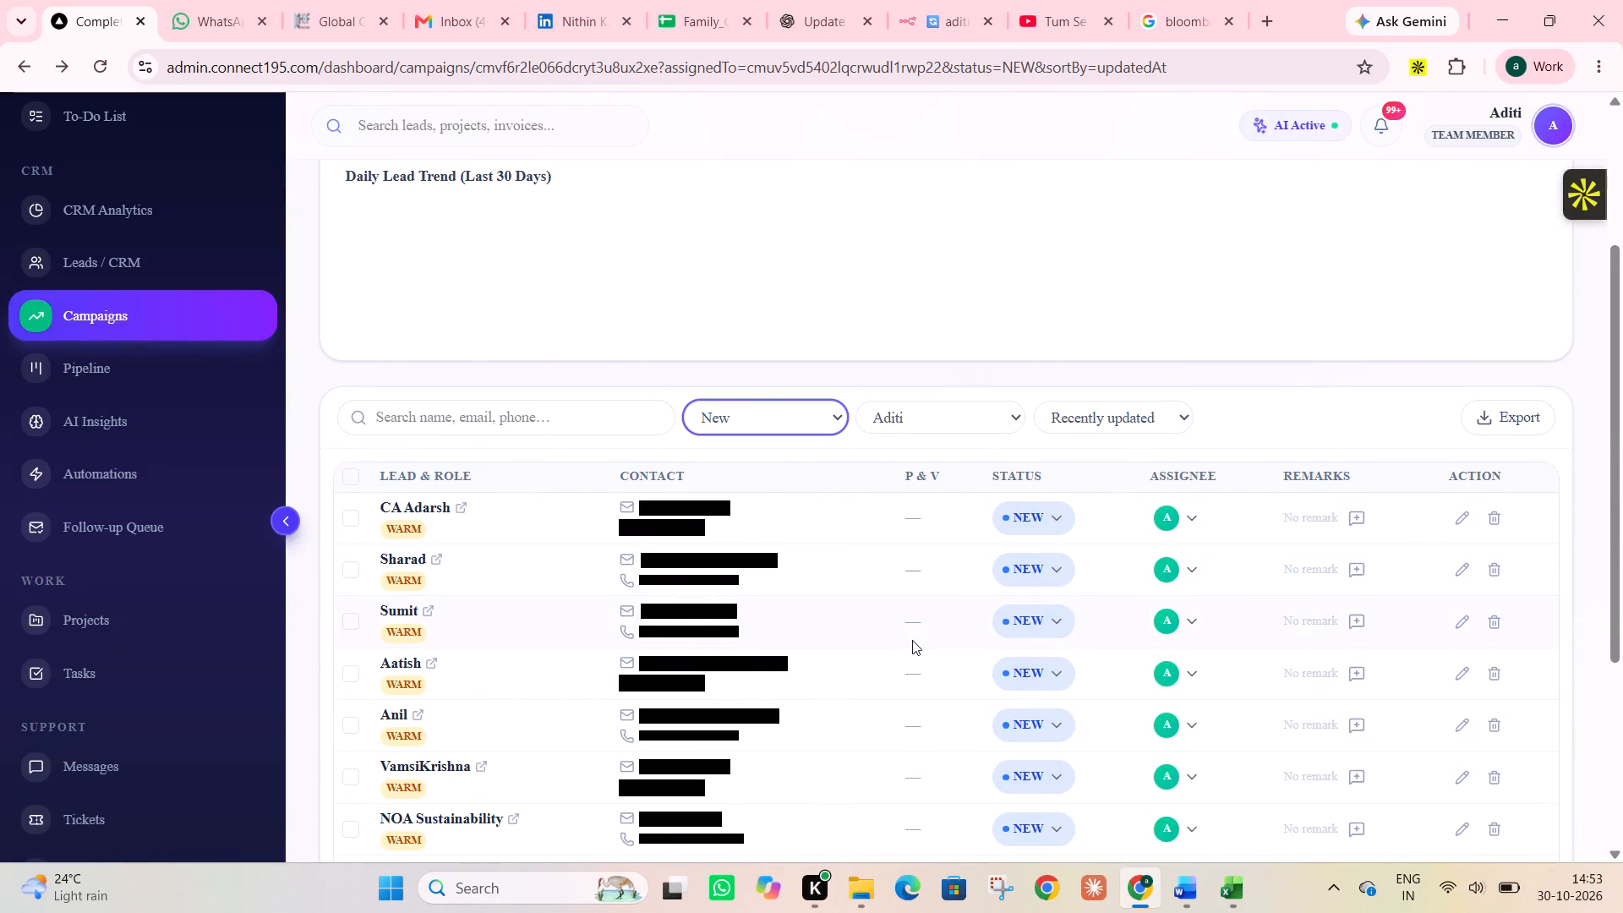
{"action": "scroll", "coordinate": [912, 640], "scroll_direction": "down", "scroll_amount": 2}
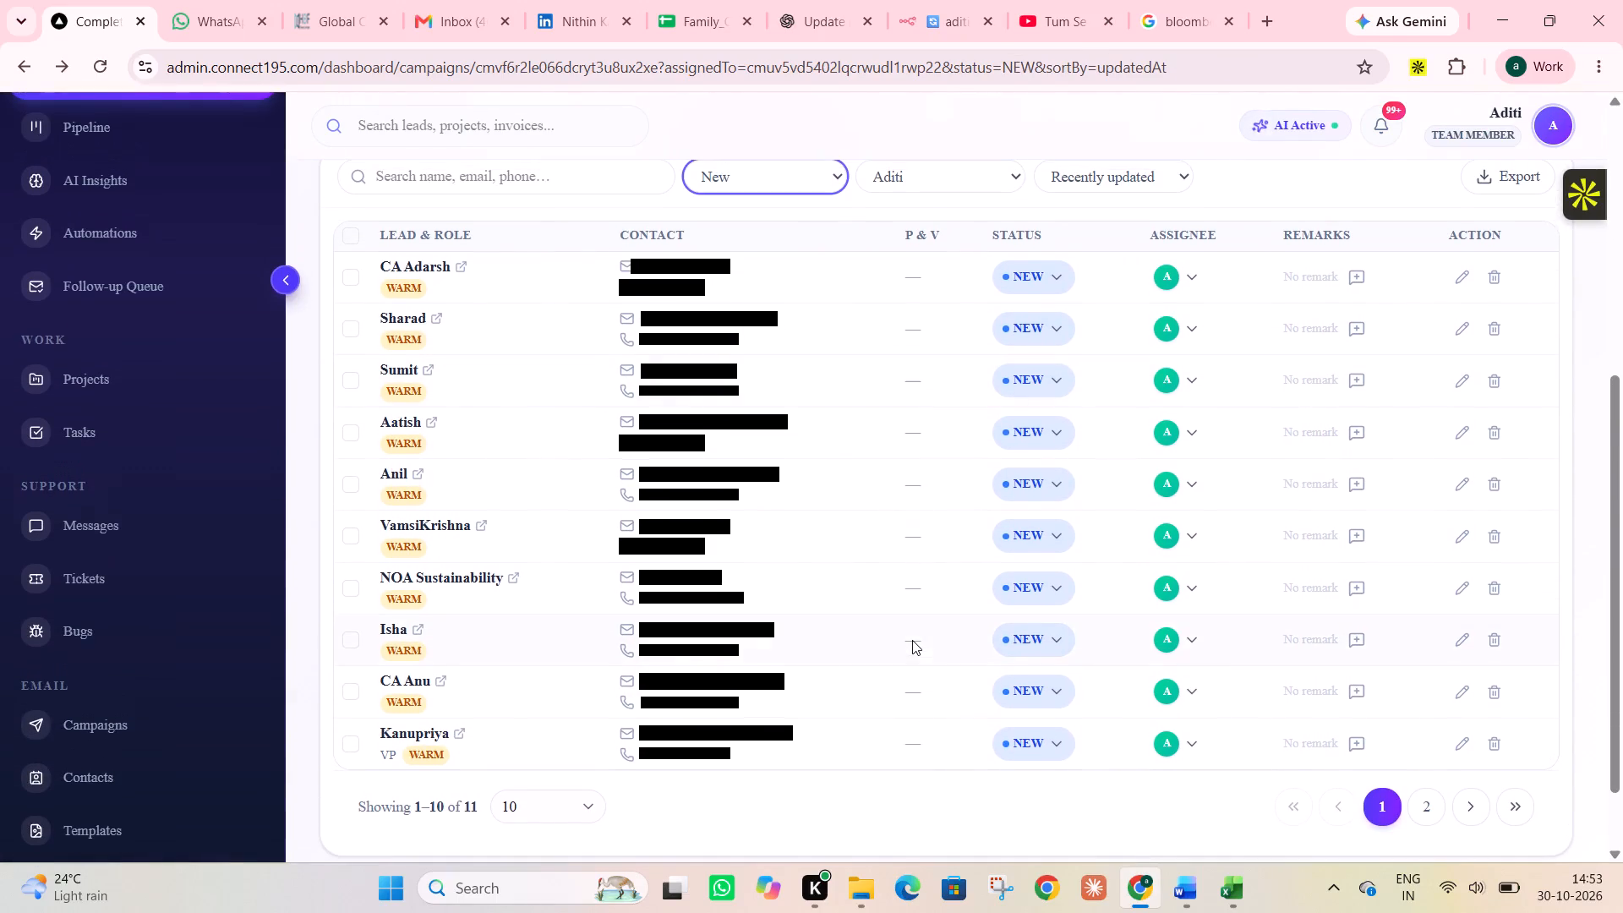
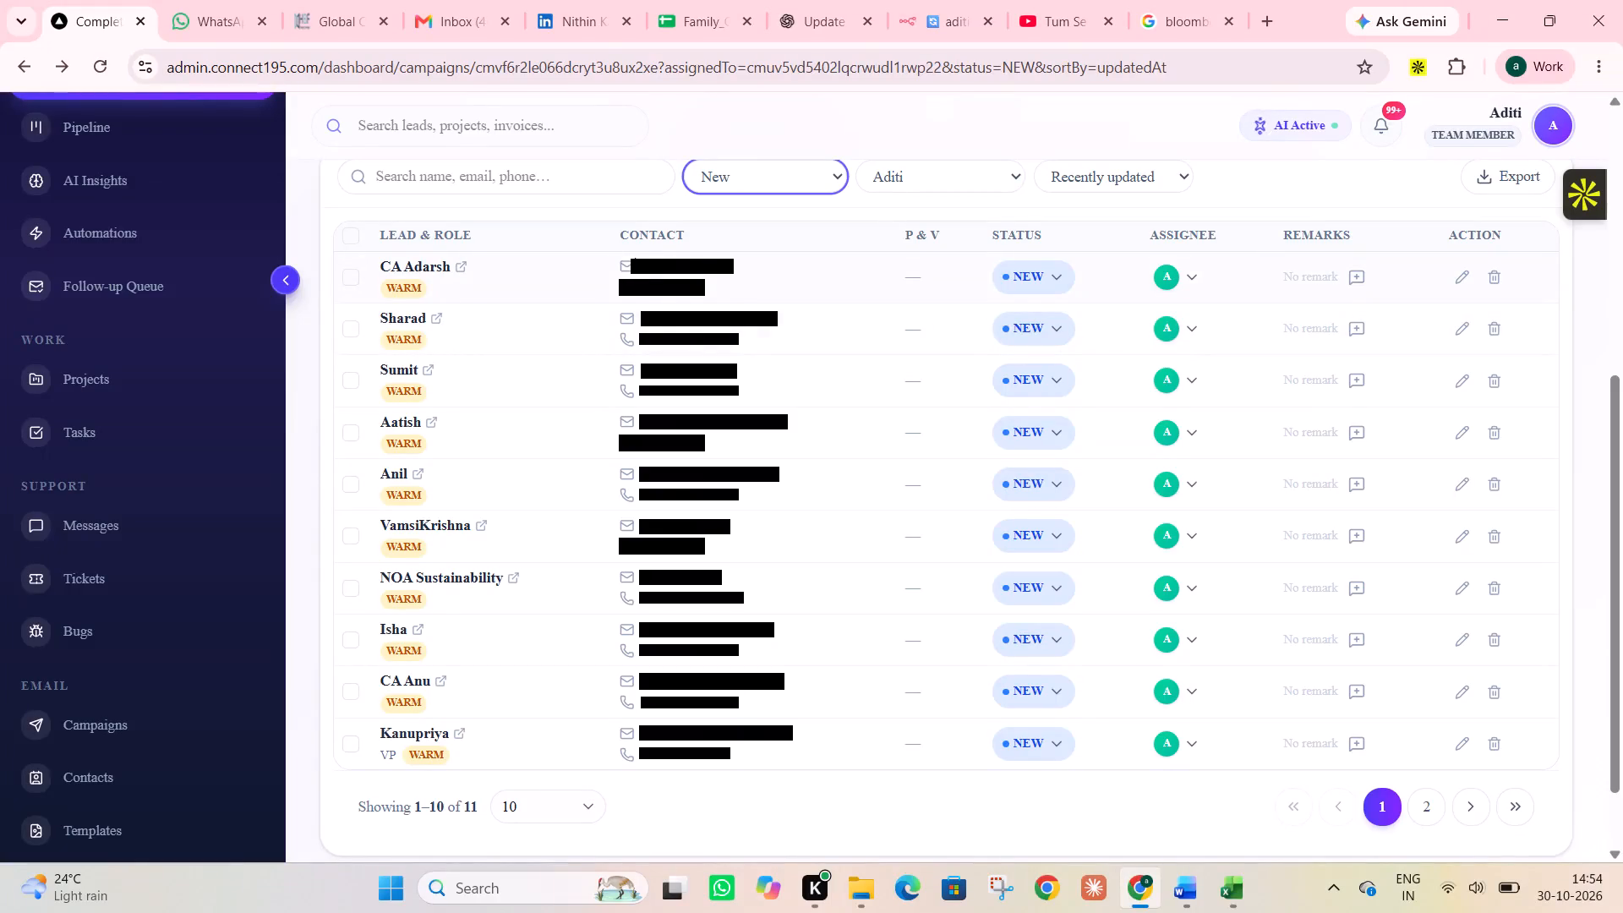
Copy the email address of the lead CA Adarsh from the campaign list.
{"action": "left_click_drag", "start_coordinate": [635, 258], "coordinate": [730, 265]}
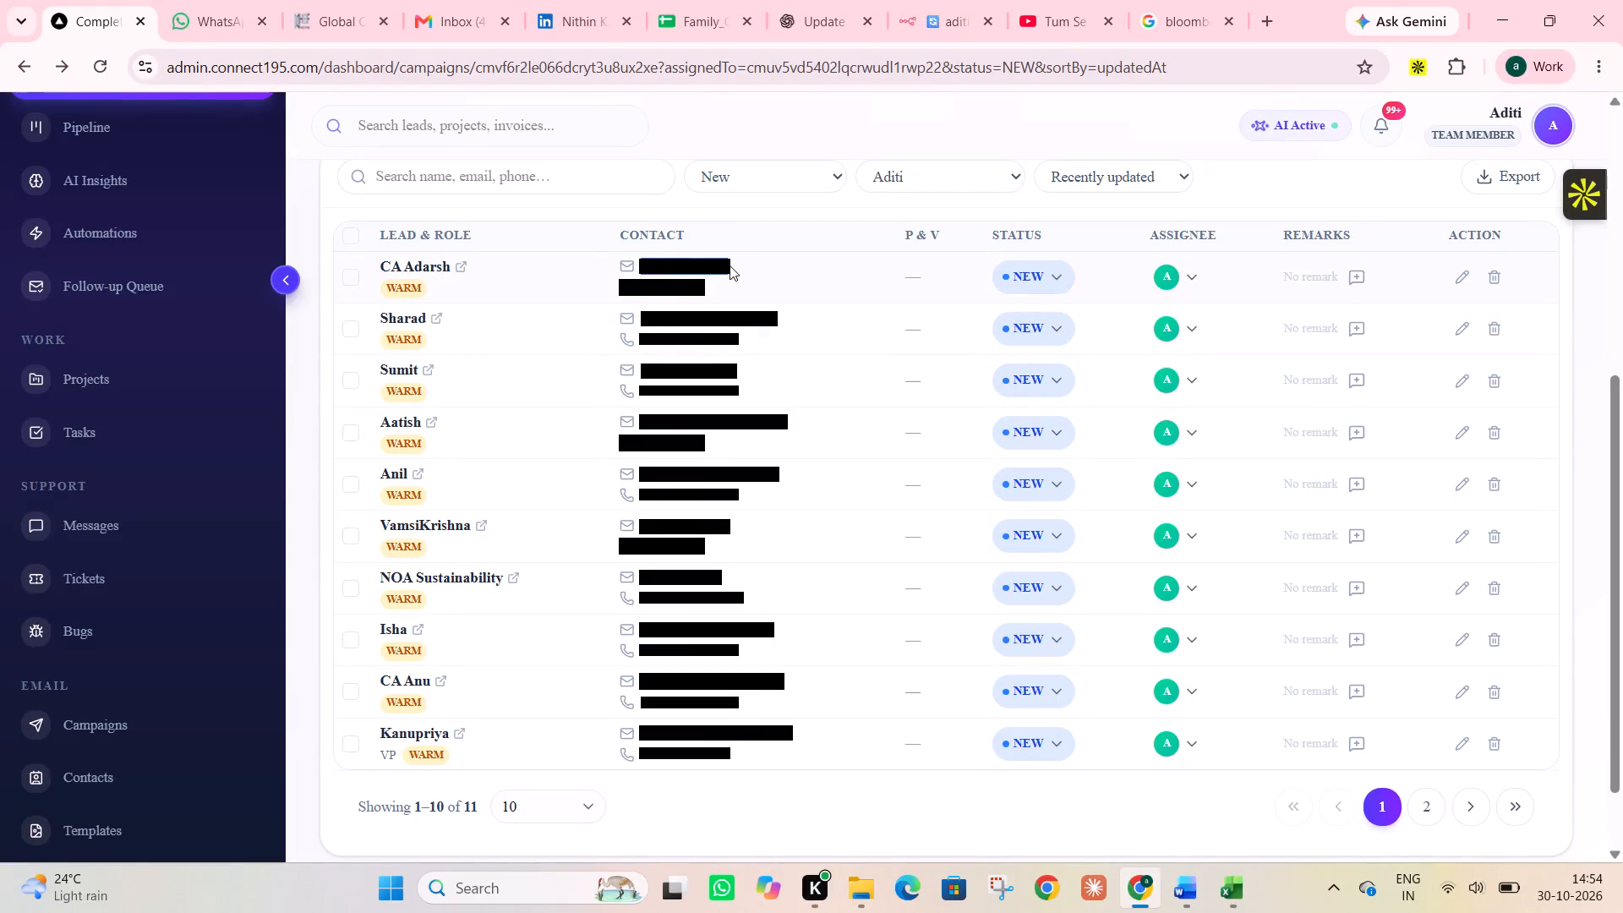
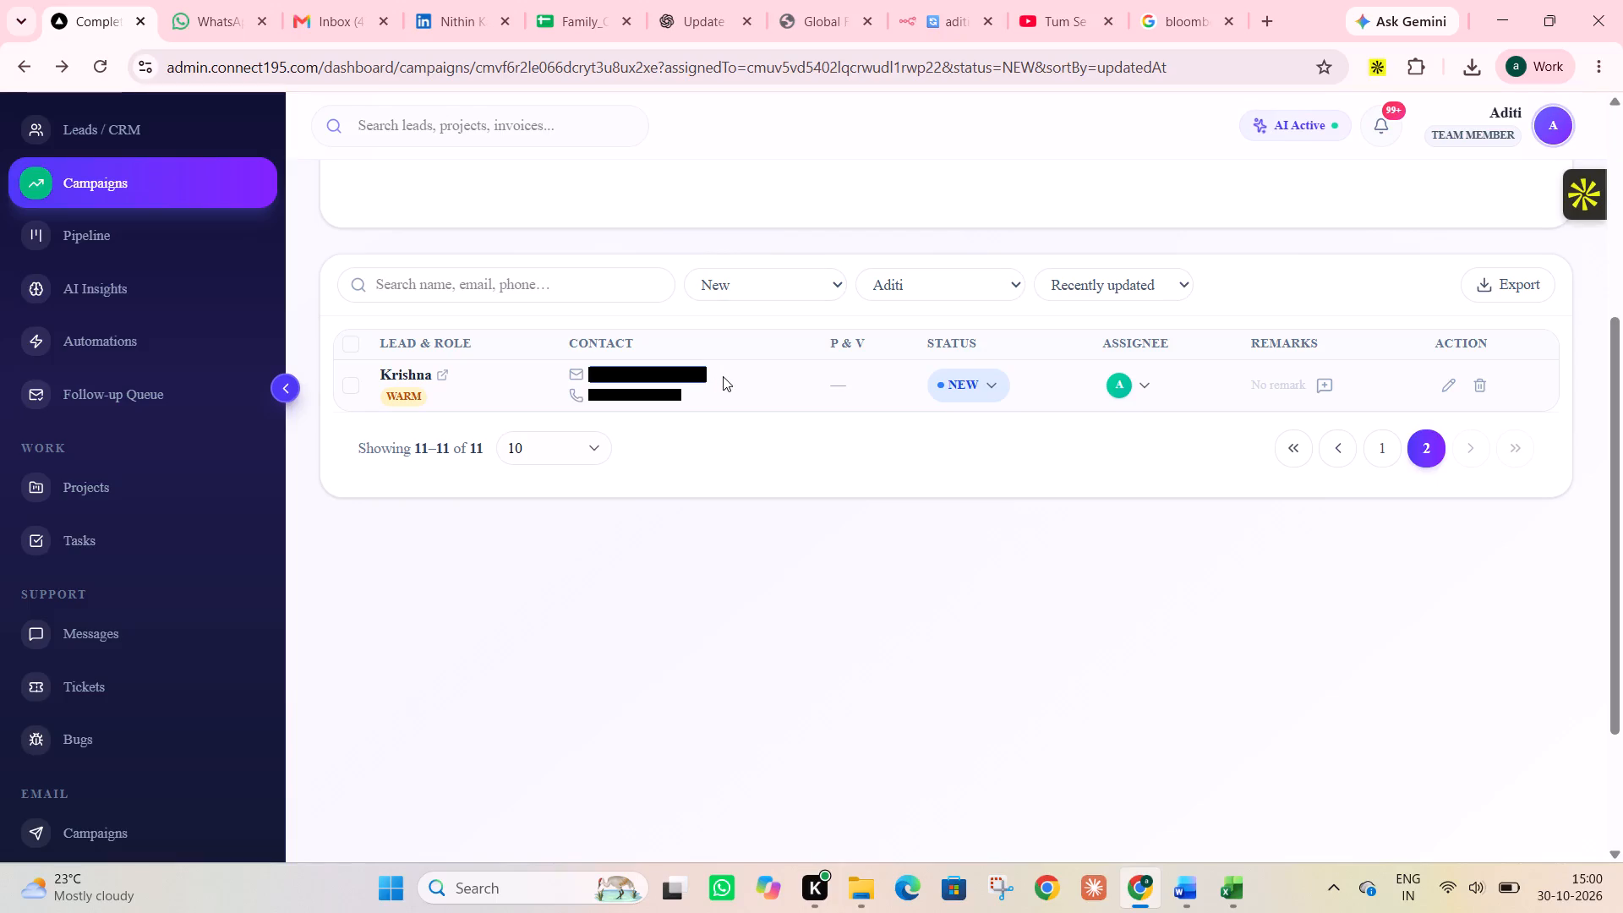
Change the status of the lead Krishna in the campaign list to Lost.
{"action": "left_click_drag", "start_coordinate": [723, 376], "coordinate": [872, 458]}
{"action": "left_click", "coordinate": [872, 458]}
{"action": "left_click", "coordinate": [963, 387]}
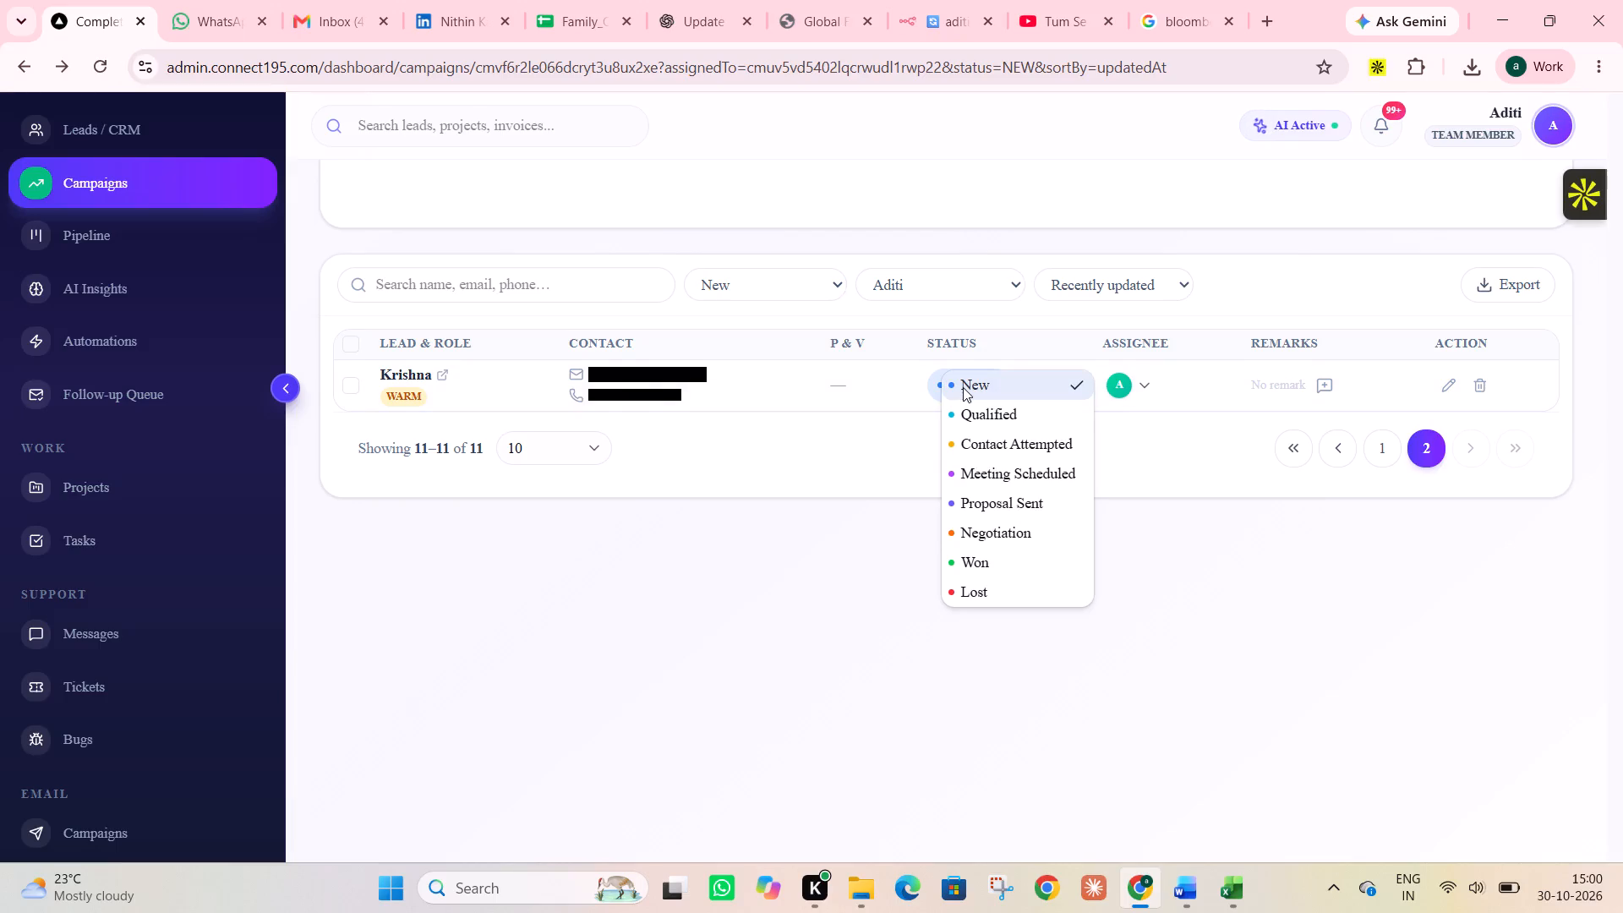
{"action": "left_click", "coordinate": [992, 589]}
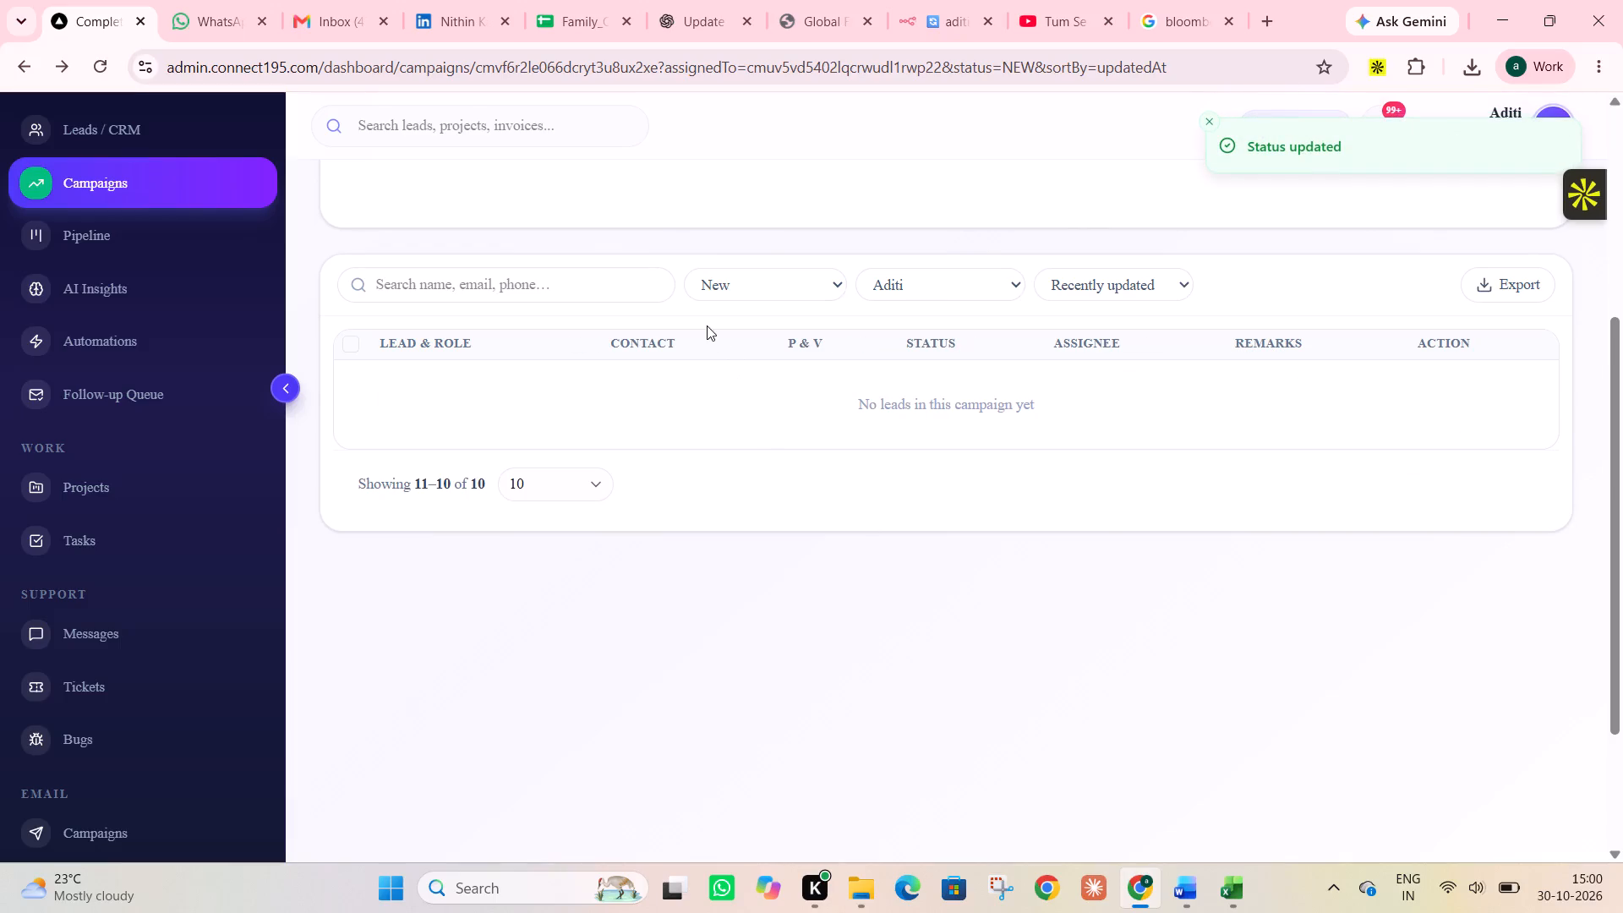
{"action": "scroll", "coordinate": [1217, 538], "scroll_direction": "up", "scroll_amount": 3}
{"action": "scroll", "coordinate": [975, 489], "scroll_direction": "down", "scroll_amount": 2}
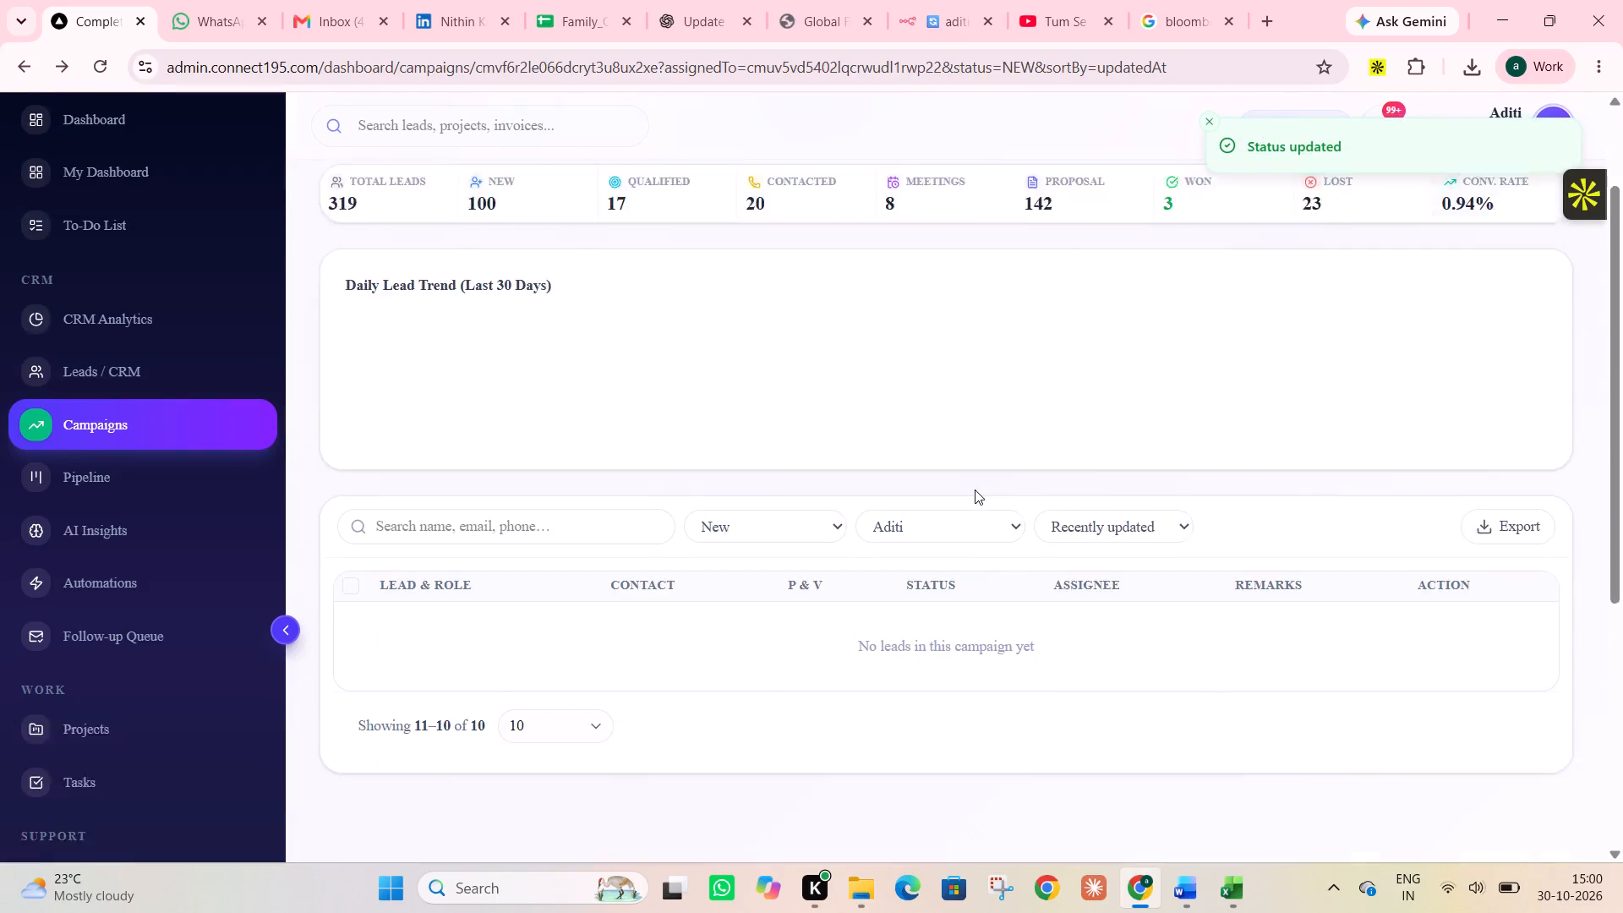
{"action": "scroll", "coordinate": [975, 489], "scroll_direction": "down", "scroll_amount": 2}
{"action": "scroll", "coordinate": [975, 489], "scroll_direction": "up", "scroll_amount": 1}
{"action": "scroll", "coordinate": [740, 554], "scroll_direction": "down", "scroll_amount": 2}
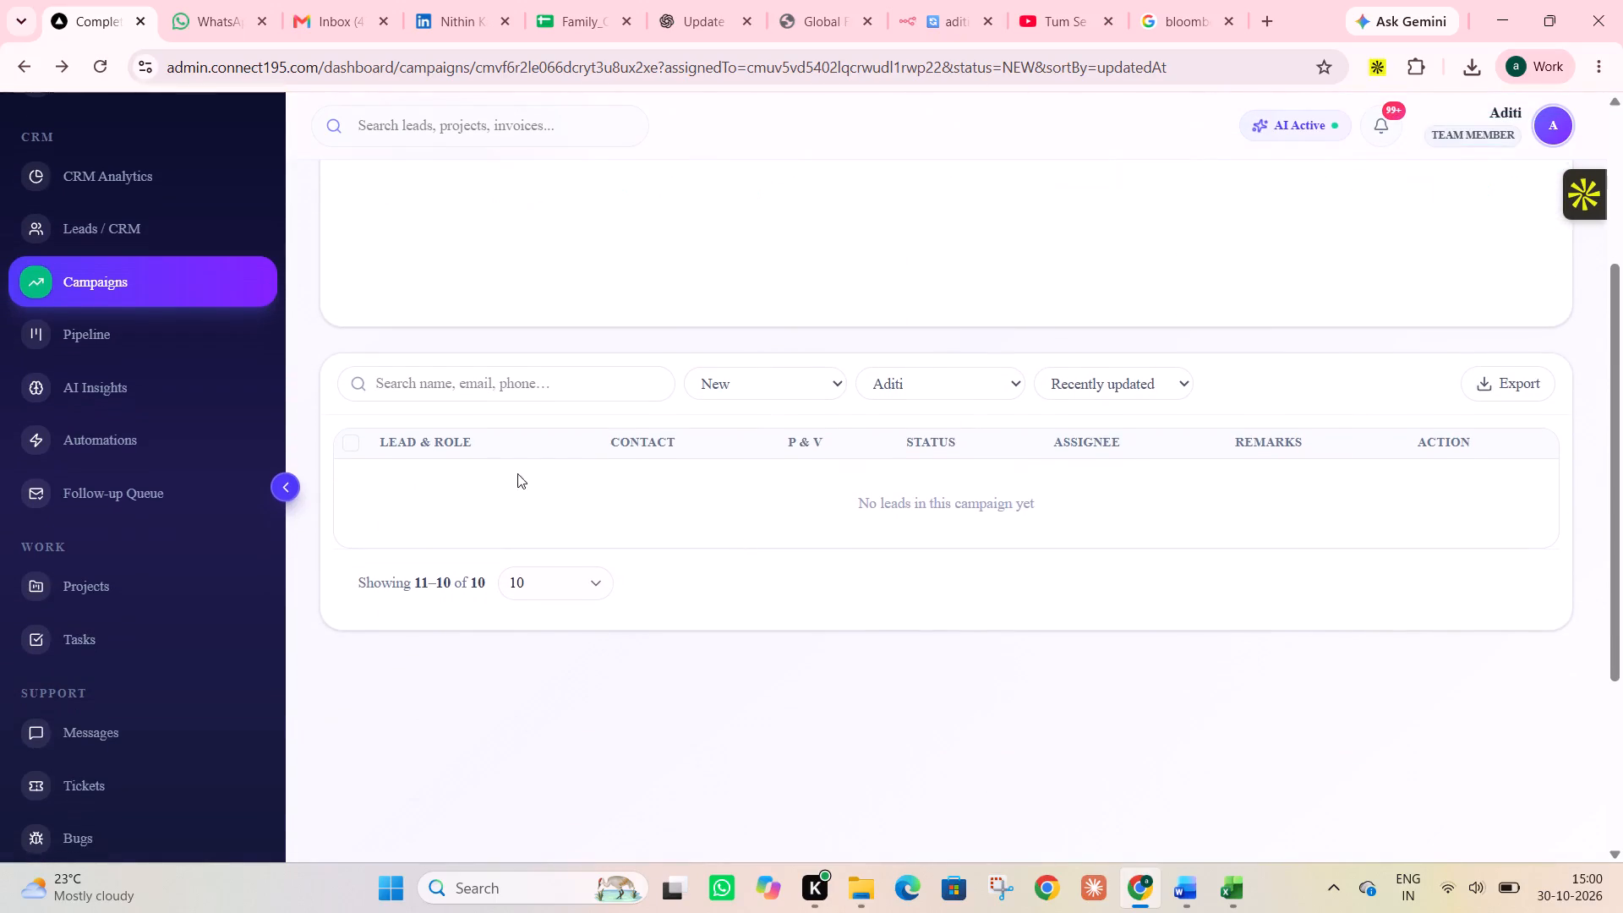
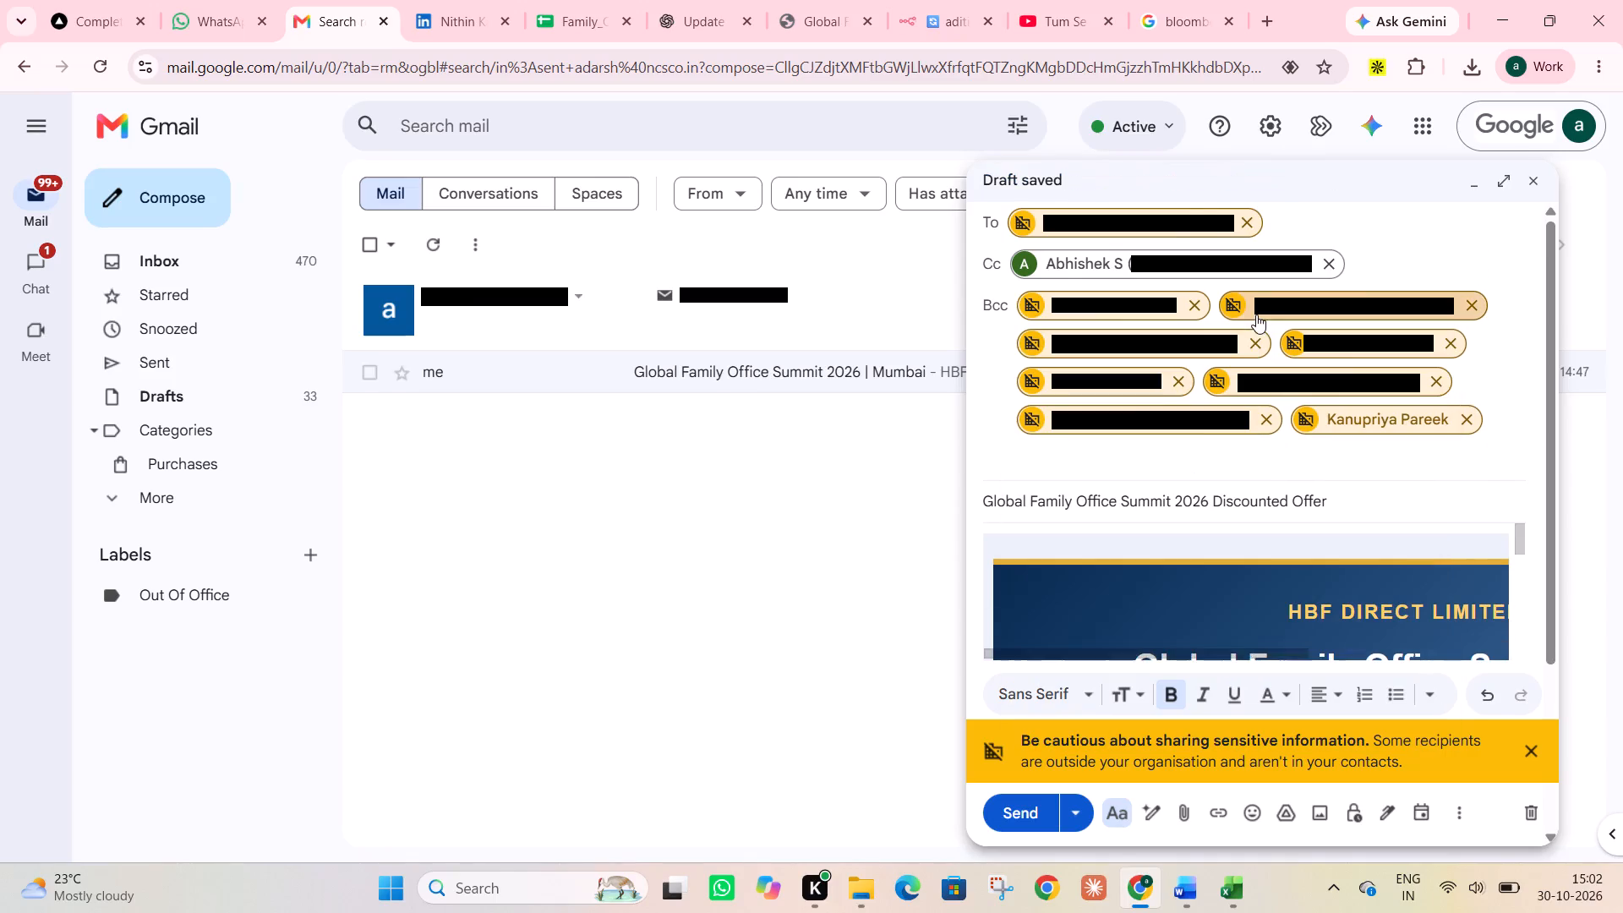
Check the body of the Global Family Office Summit 2026 Discounted Offer email through to its end and send it.
{"action": "scroll", "coordinate": [1196, 561], "scroll_direction": "down", "scroll_amount": 10}
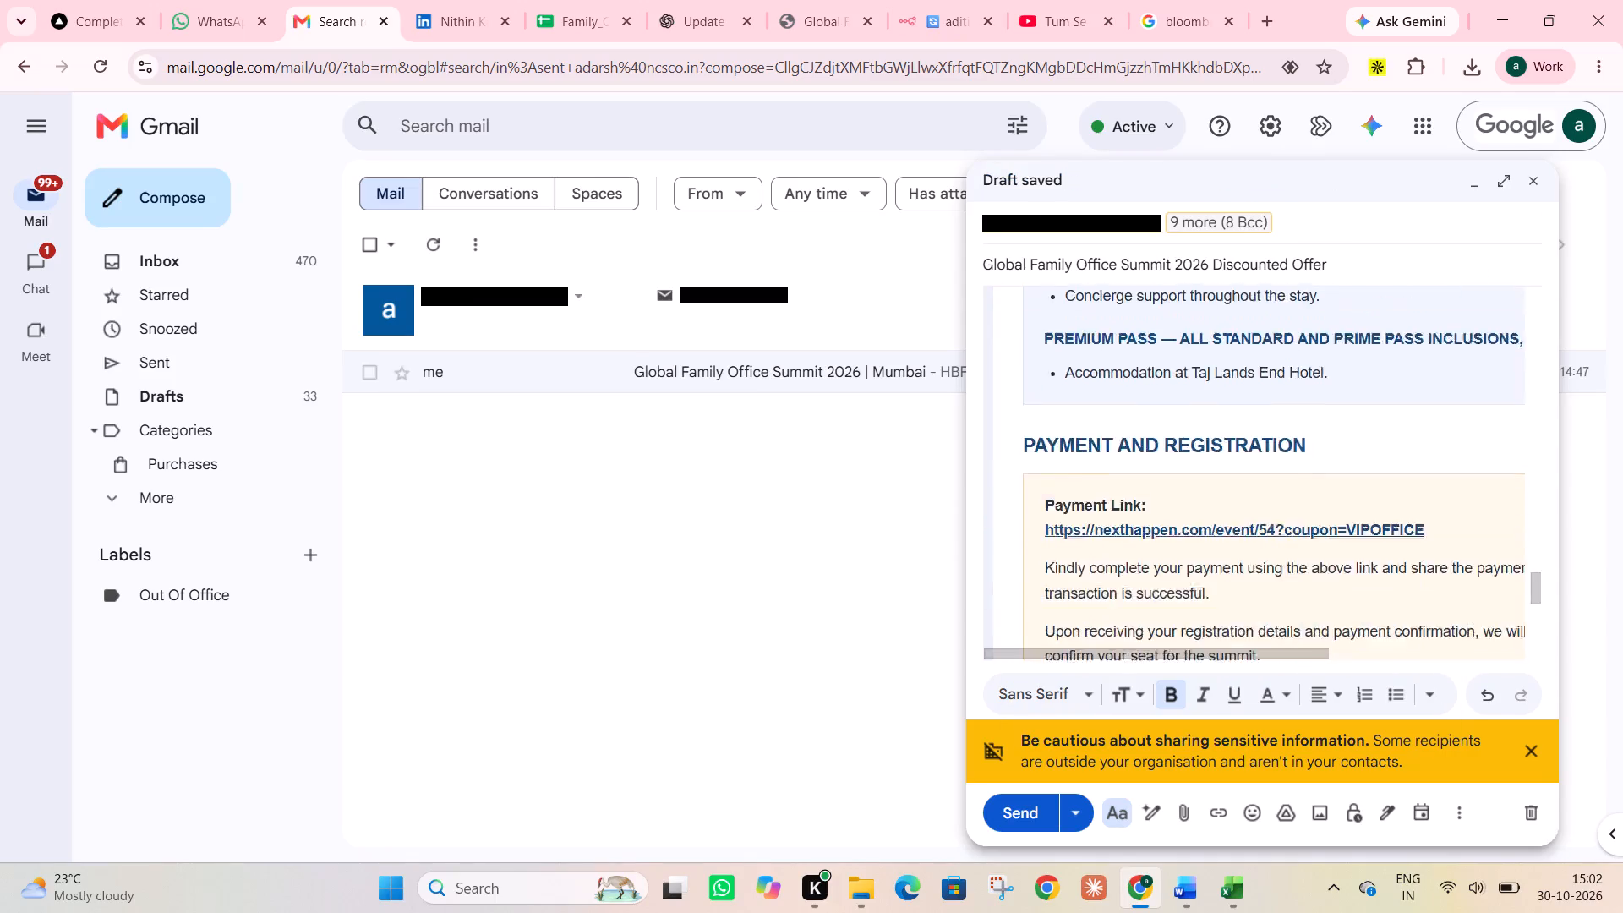
{"action": "scroll", "coordinate": [1196, 561], "scroll_direction": "down", "scroll_amount": 6}
{"action": "left_click", "coordinate": [1027, 827]}
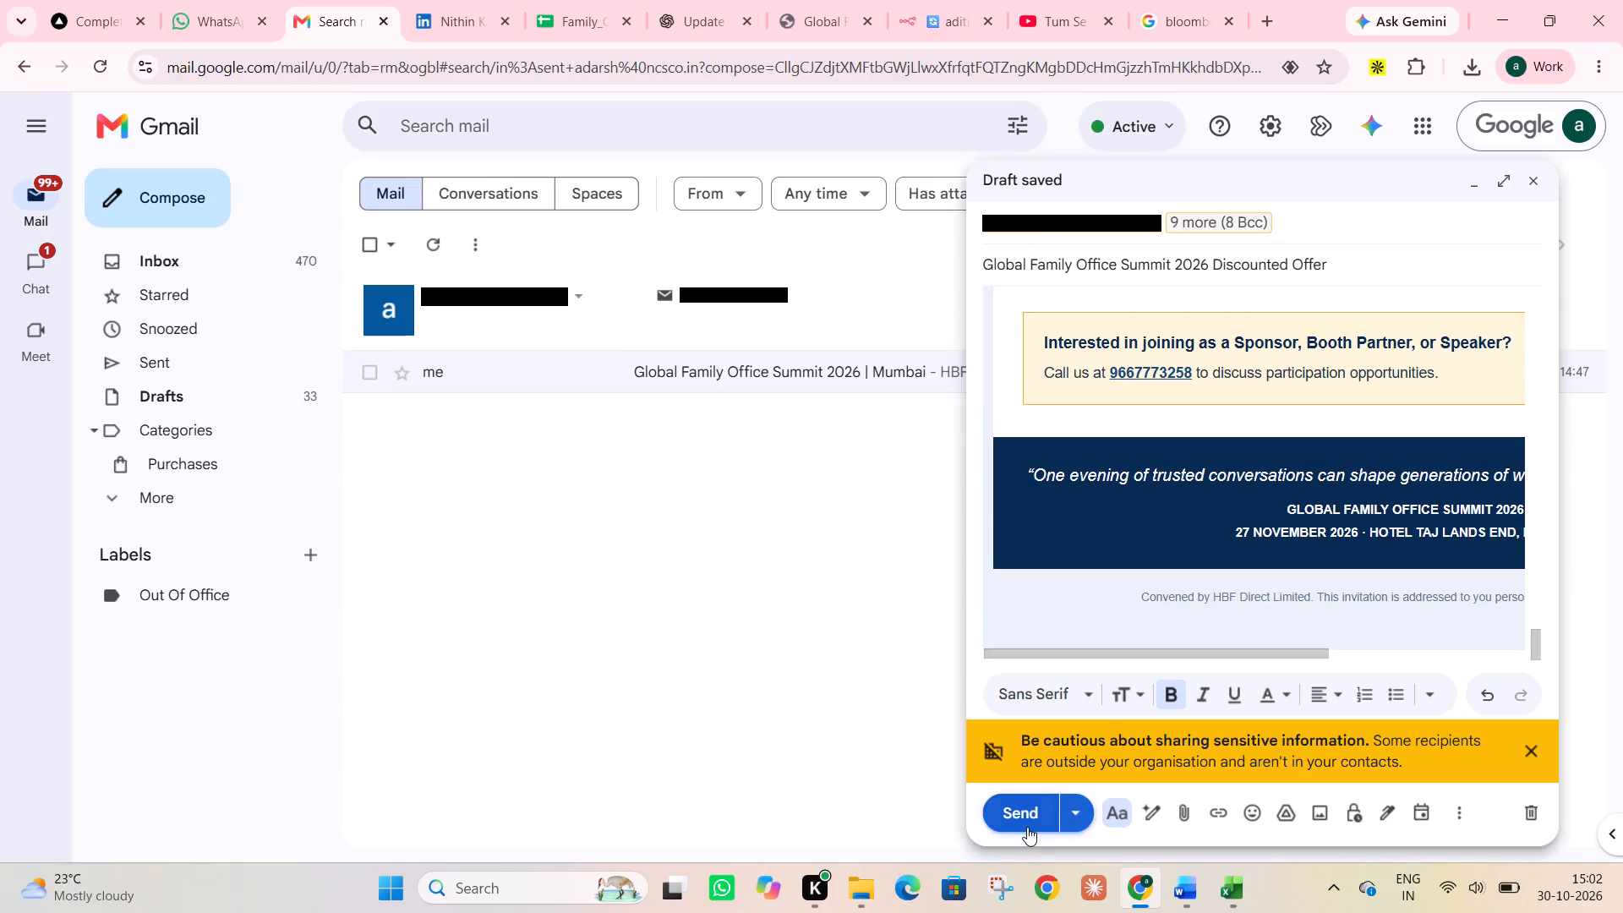
Switch to the campaign leads list and set the status of the lead CA Adarsh to Proposal Sent.
{"action": "left_click", "coordinate": [72, 0]}
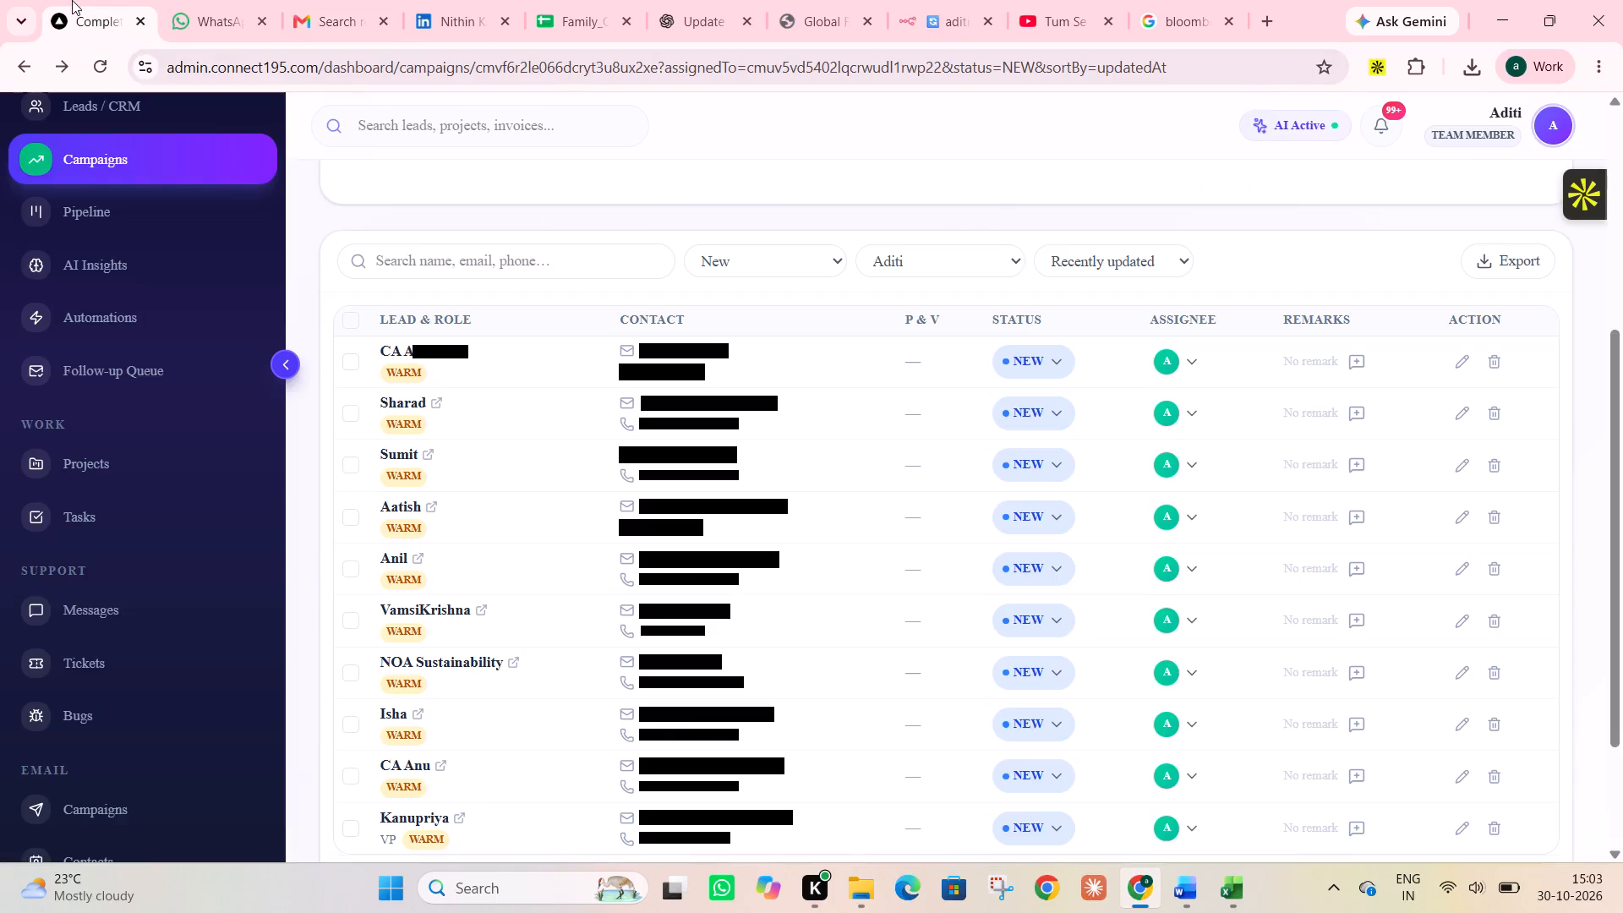
{"action": "left_click", "coordinate": [1055, 360]}
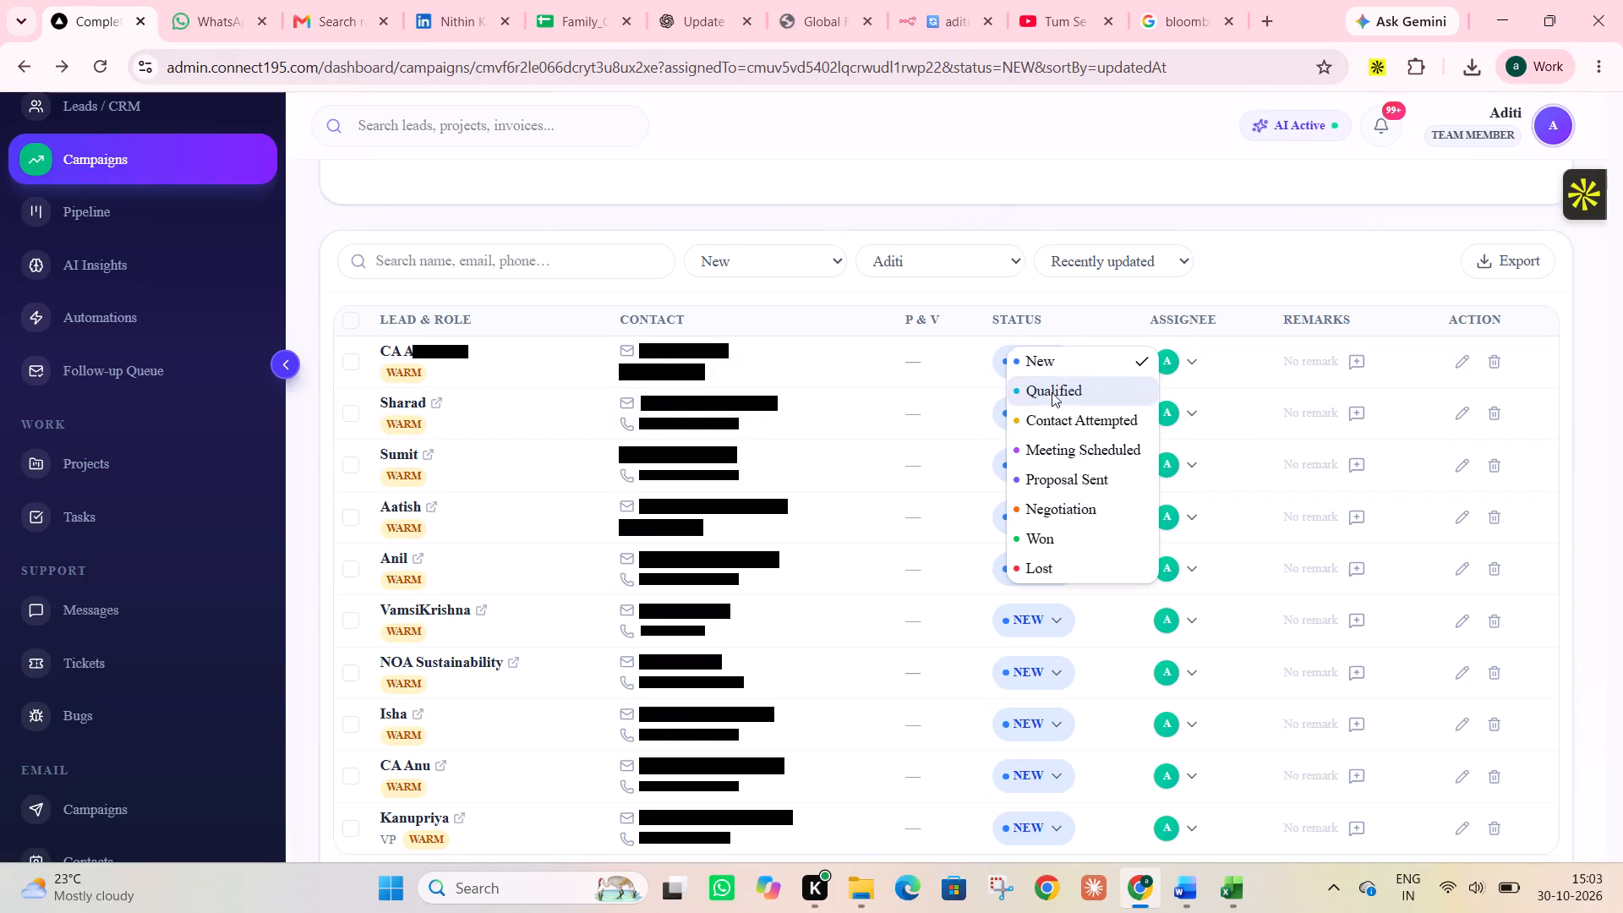
{"action": "left_click", "coordinate": [1071, 481]}
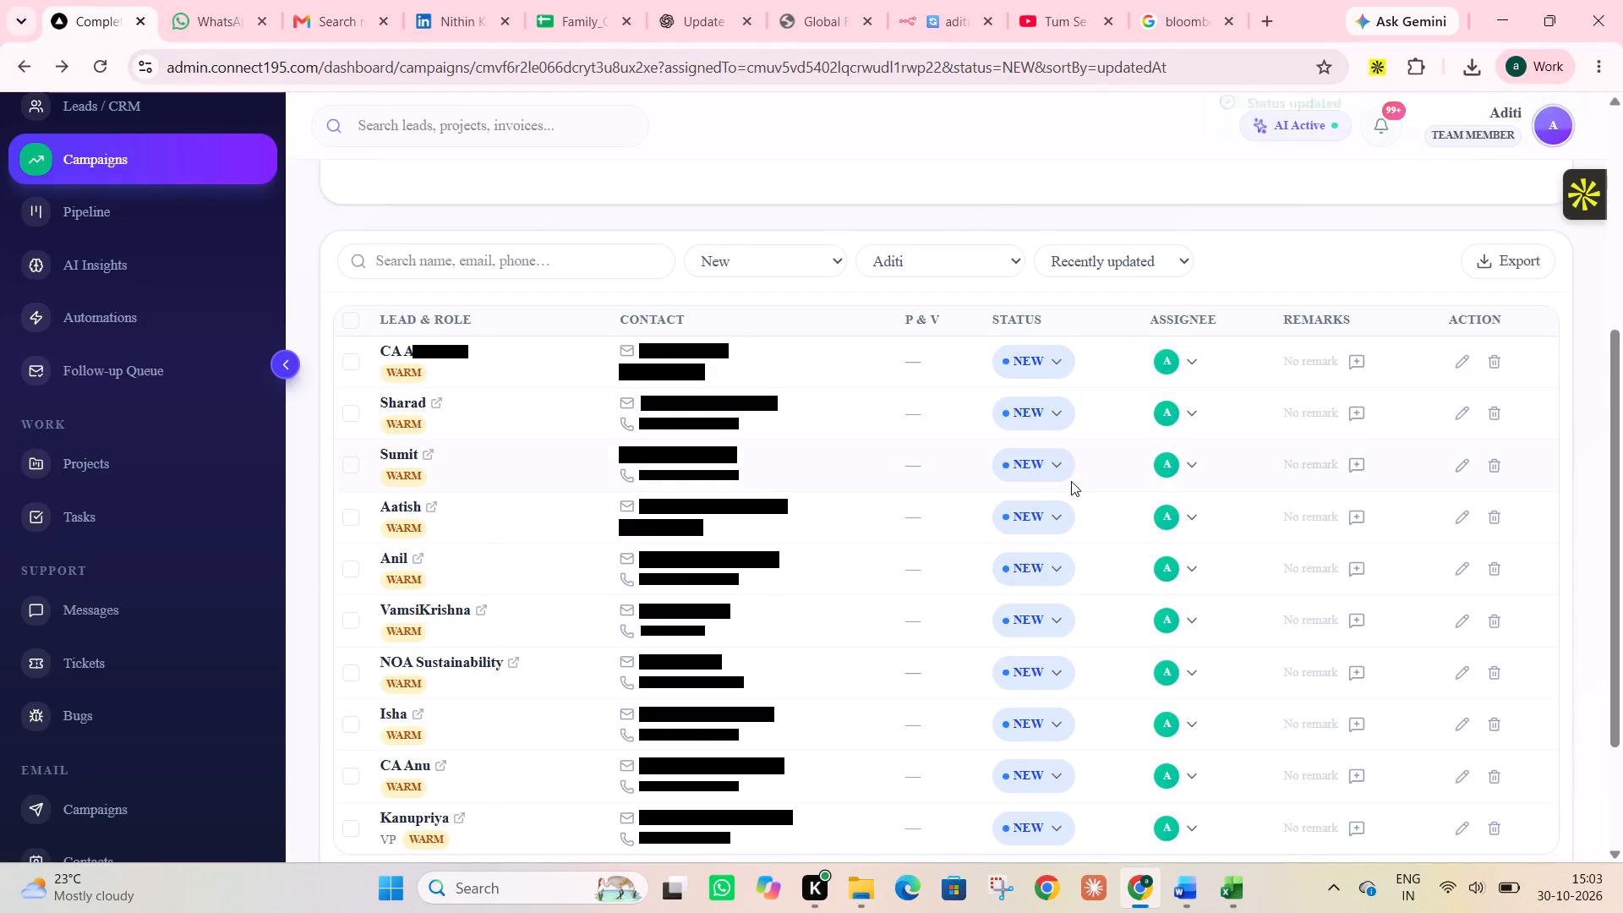
{"action": "left_click", "coordinate": [1251, 256]}
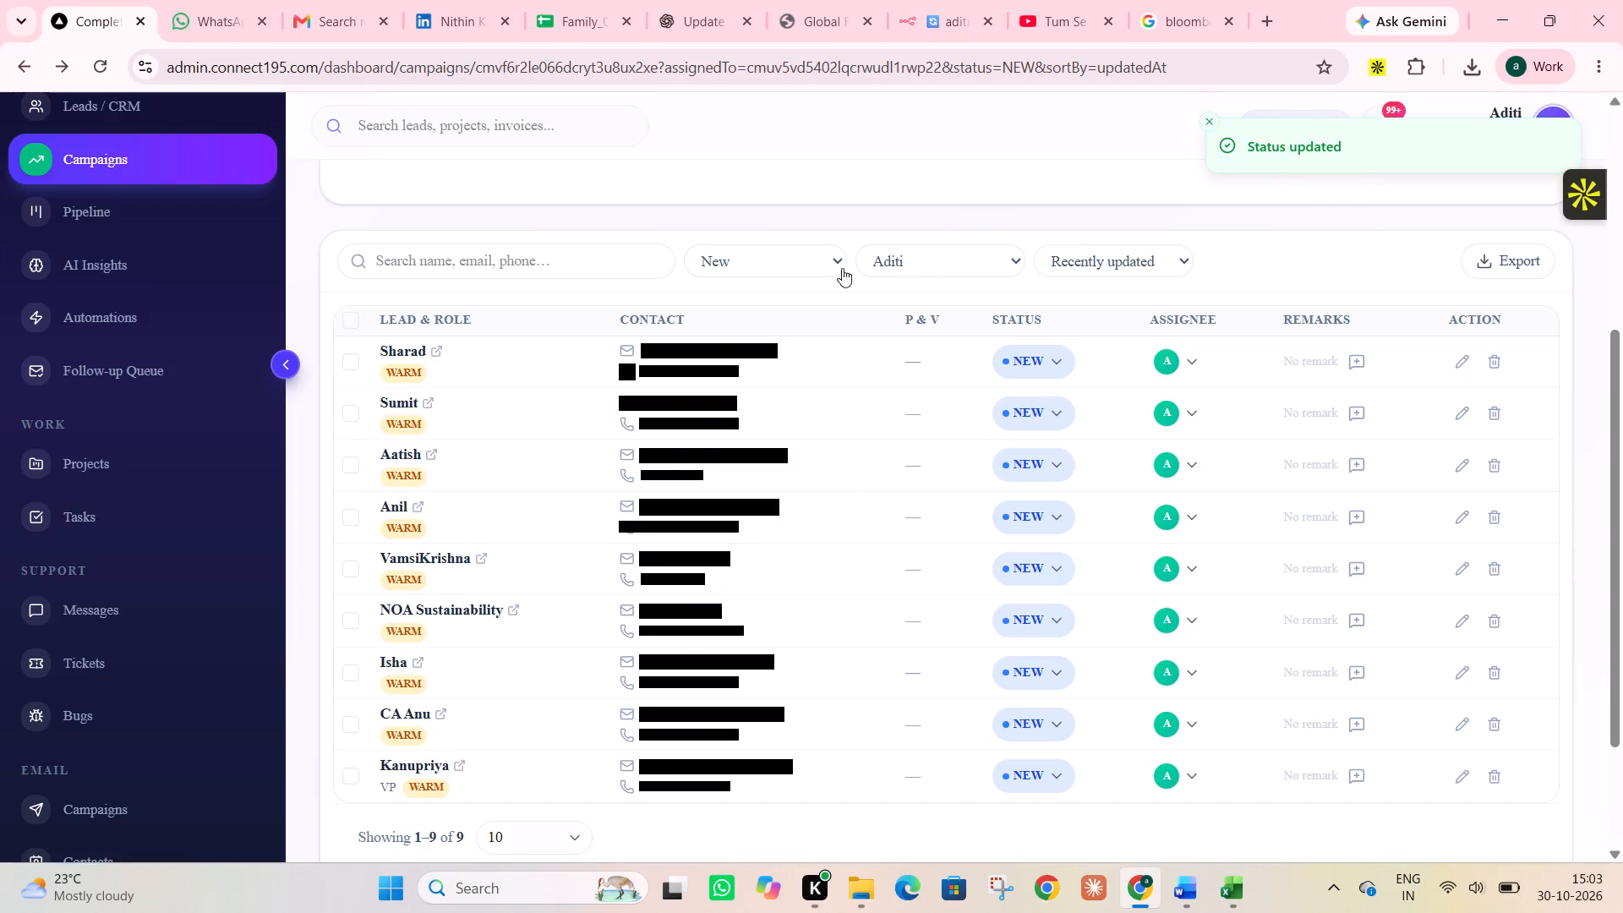
Filter the campaign leads by the Proposal Sent status and look through the list.
{"action": "left_click", "coordinate": [811, 263]}
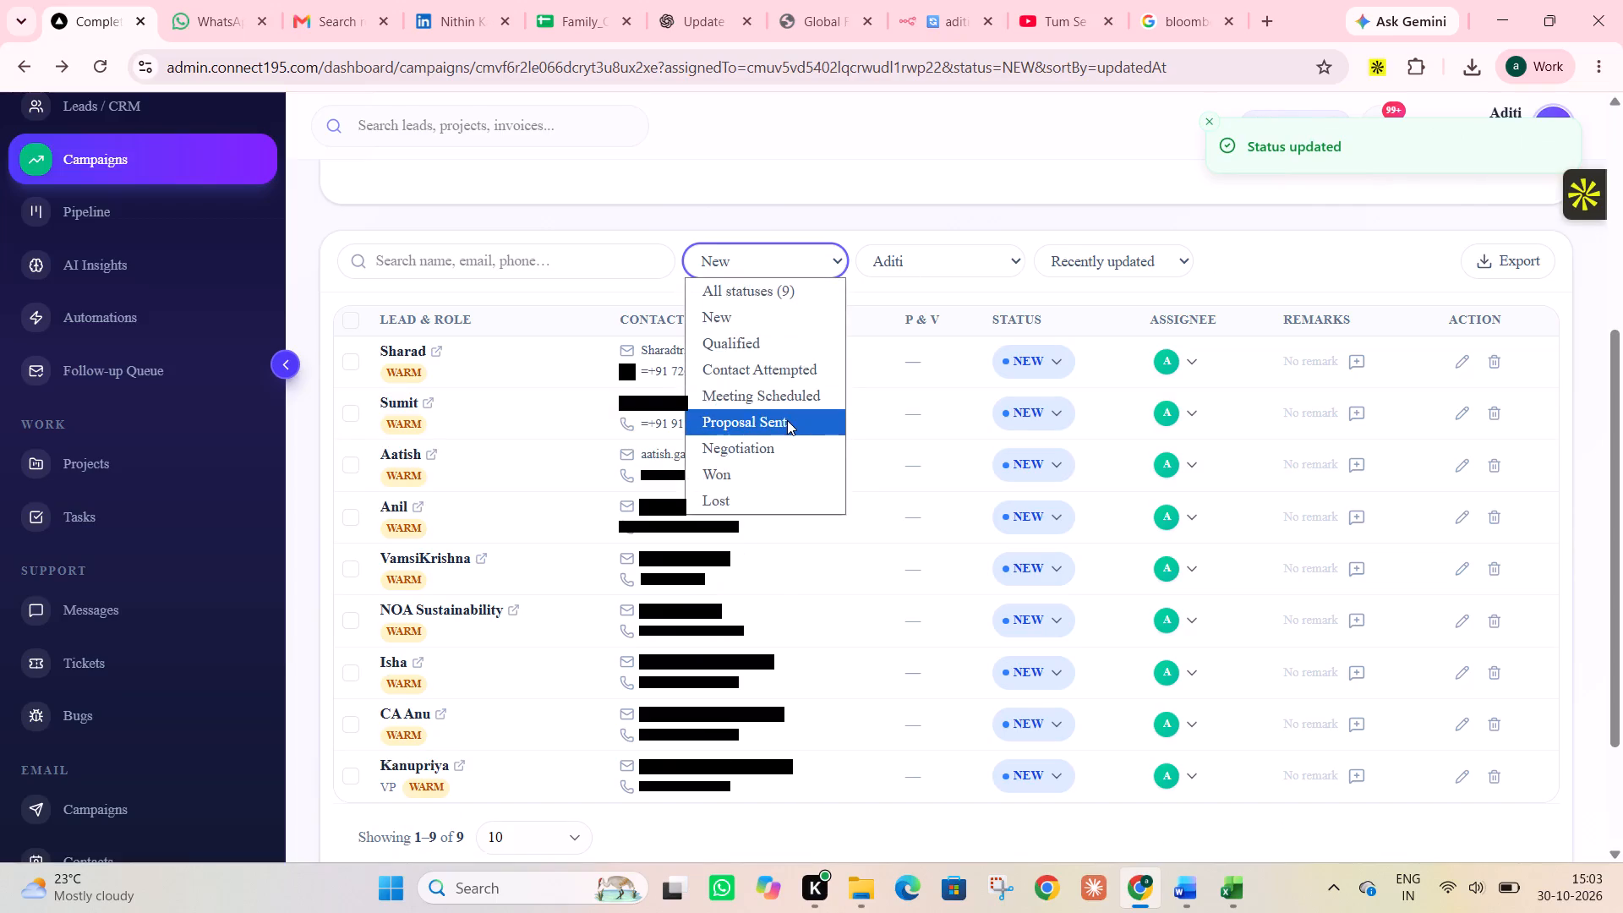
{"action": "left_click", "coordinate": [787, 420]}
{"action": "scroll", "coordinate": [787, 420], "scroll_direction": "down", "scroll_amount": 1}
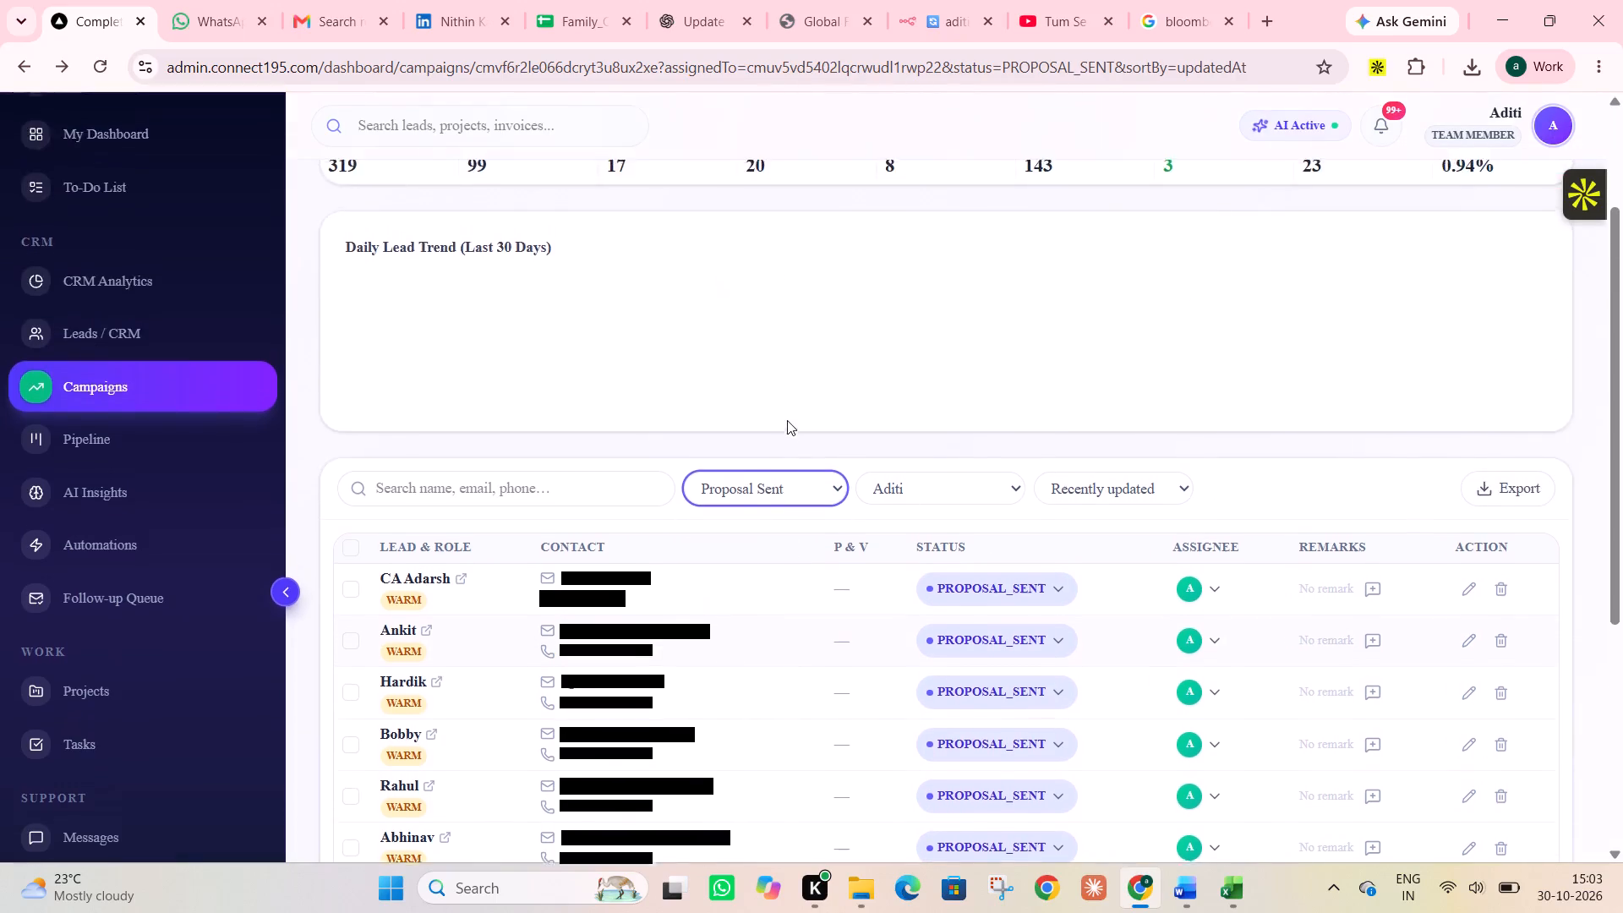
{"action": "scroll", "coordinate": [787, 420], "scroll_direction": "down", "scroll_amount": 1}
{"action": "scroll", "coordinate": [787, 420], "scroll_direction": "up", "scroll_amount": 1}
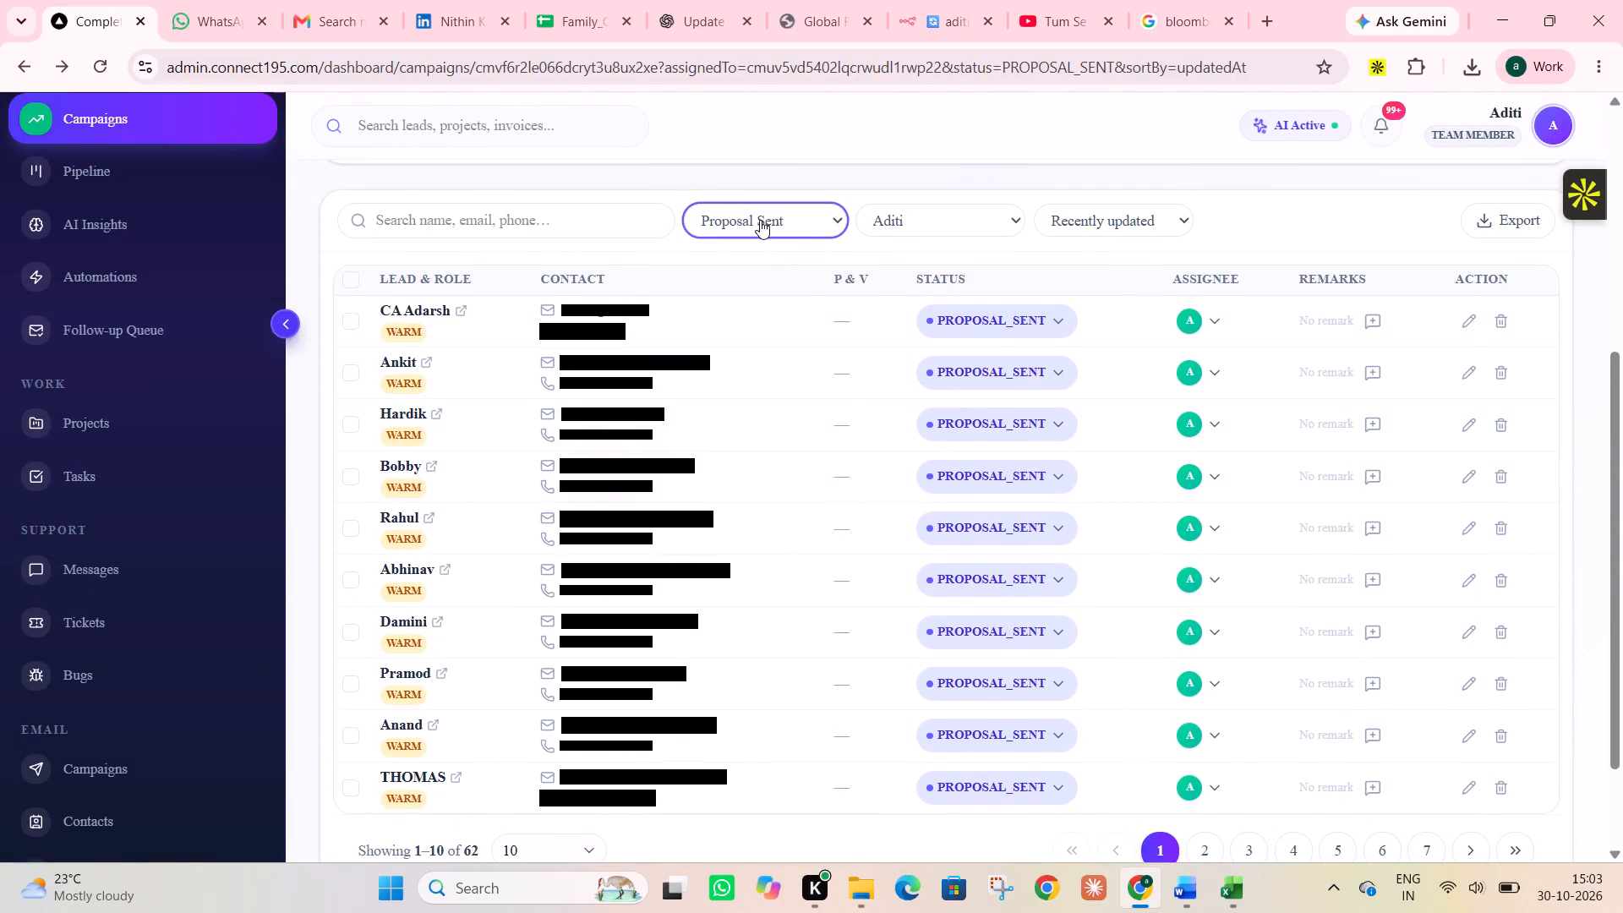
Show the assigned campaign leads of all statuses.
{"action": "left_click", "coordinate": [760, 220]}
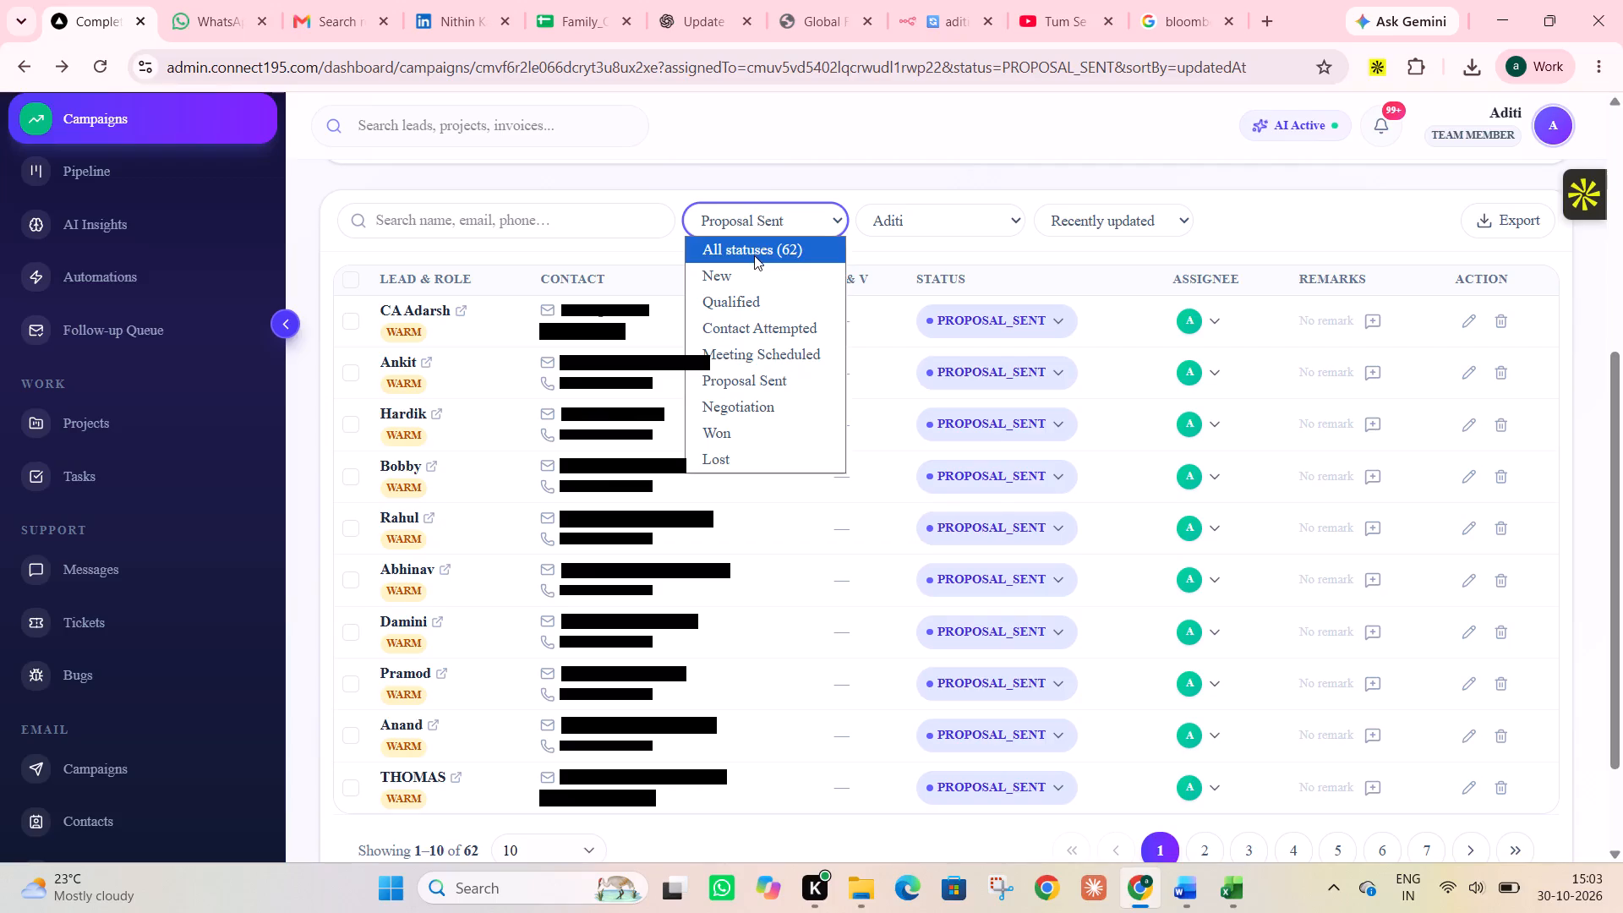
{"action": "left_click", "coordinate": [754, 255]}
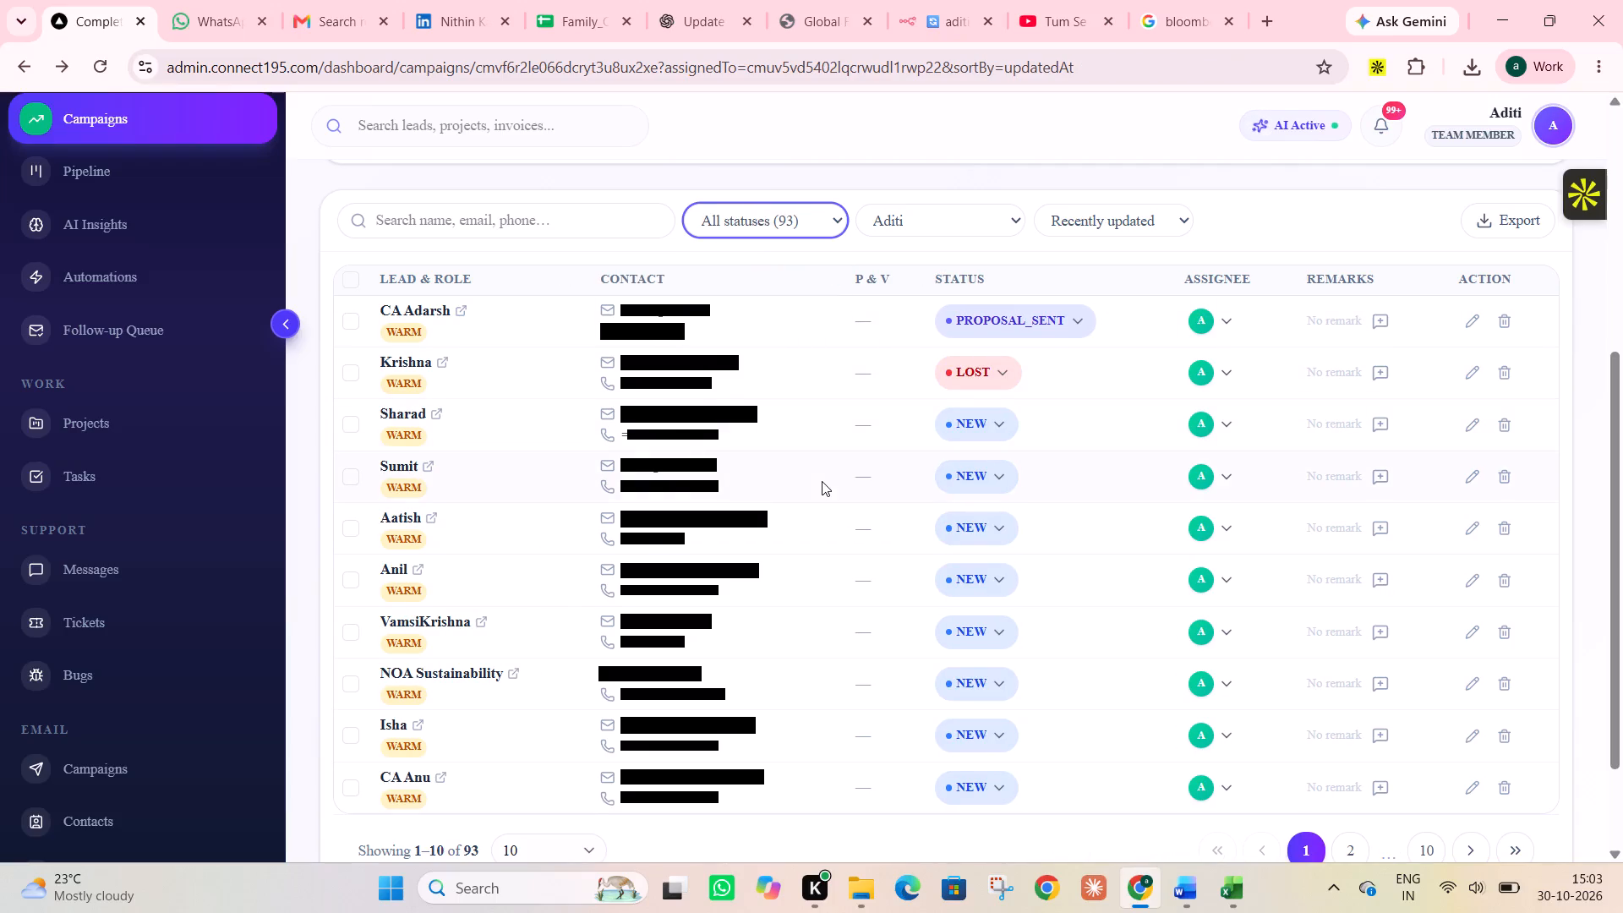
Export the filtered LinkedIn campaign leads as a CSV and open the downloaded file in Excel.
{"action": "scroll", "coordinate": [822, 481], "scroll_direction": "up", "scroll_amount": 2}
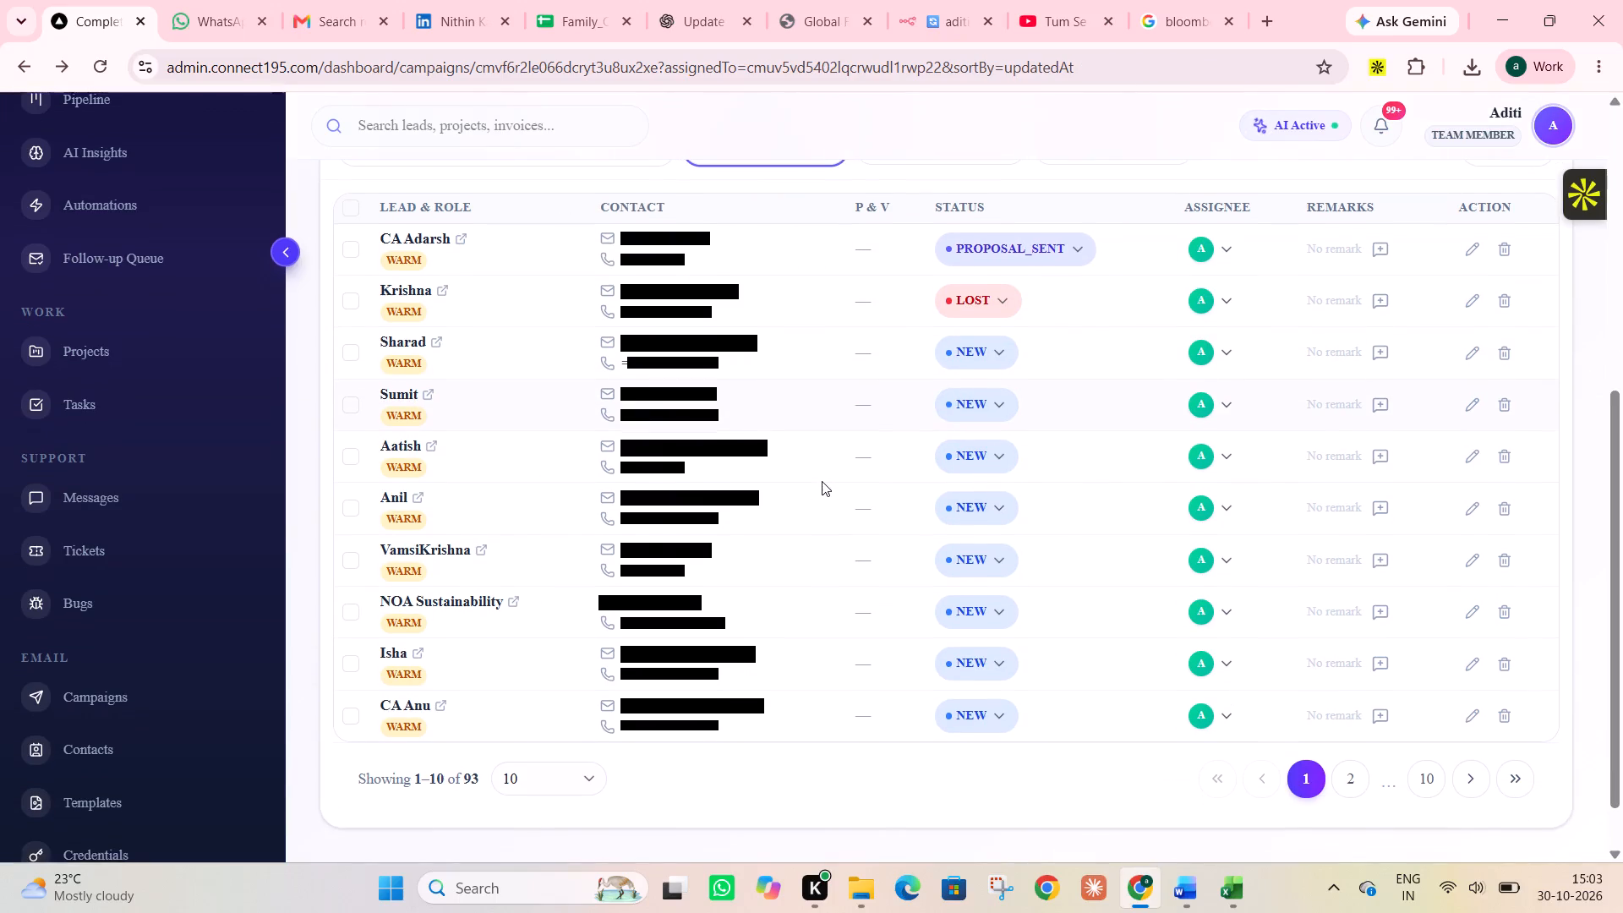
{"action": "scroll", "coordinate": [822, 481], "scroll_direction": "up", "scroll_amount": 1}
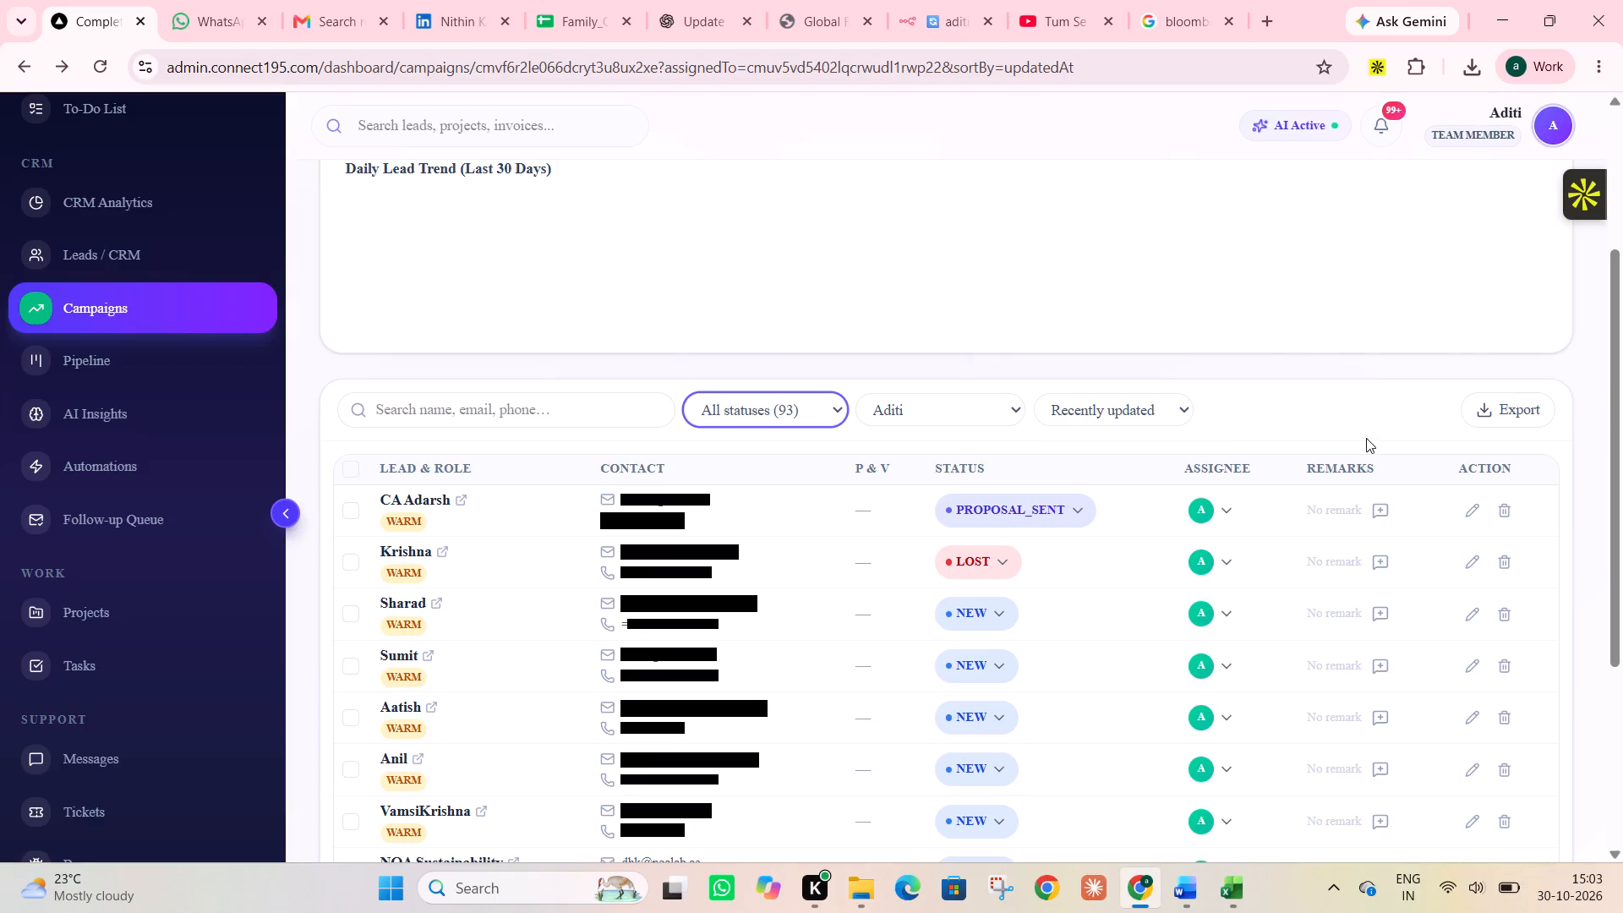
{"action": "left_click", "coordinate": [1519, 402]}
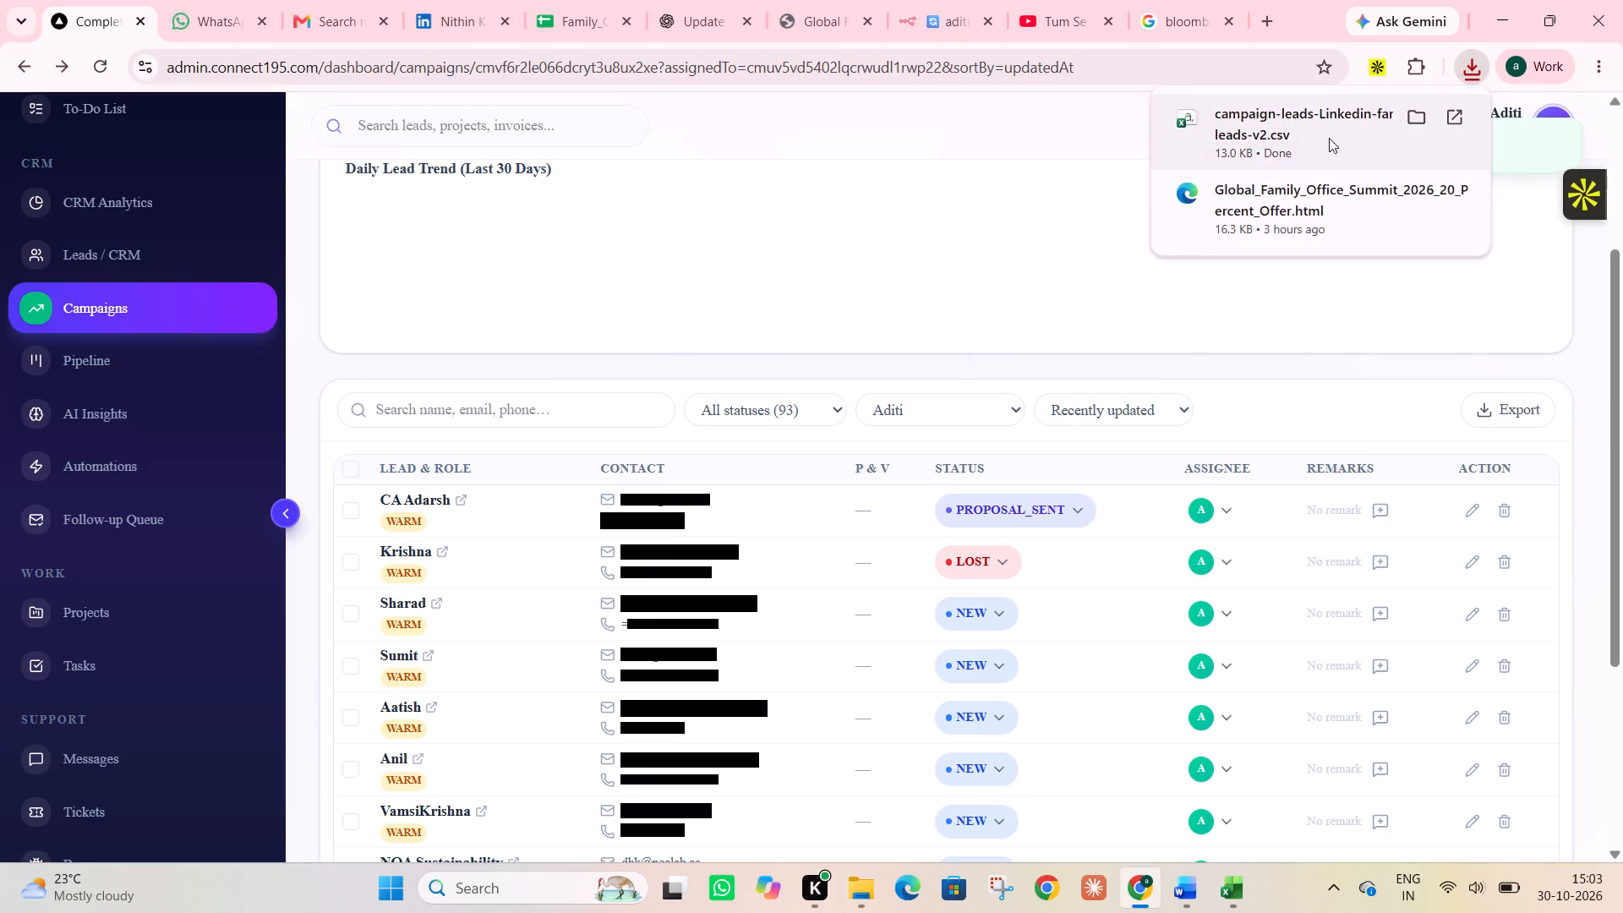
{"action": "double_click", "coordinate": [1303, 138]}
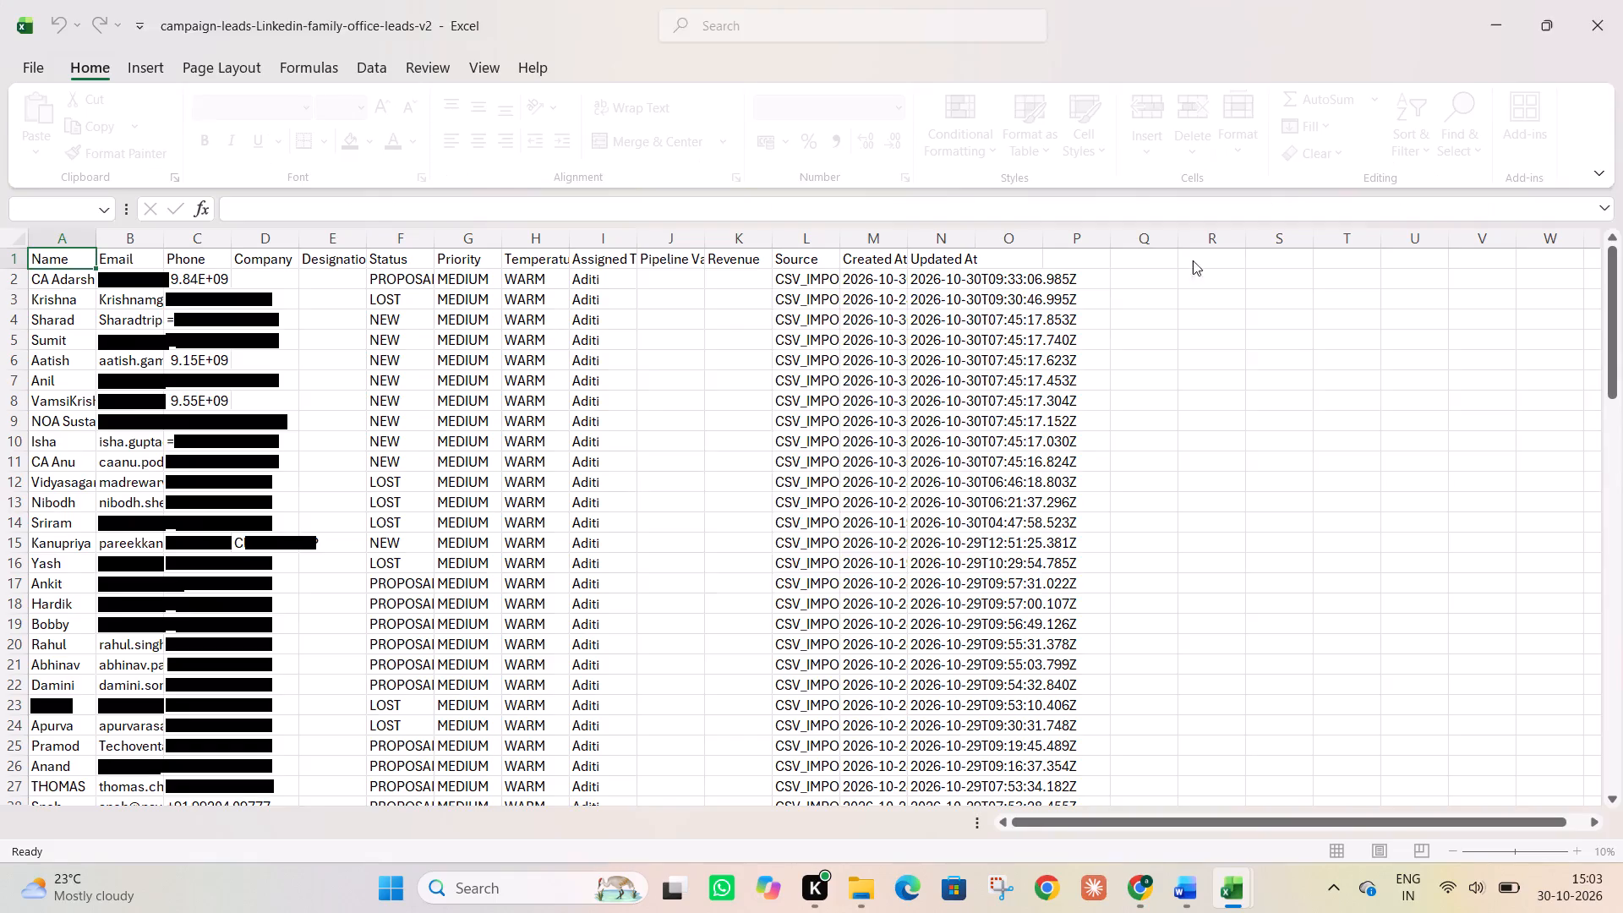
Delete the columns from Priority through Updated At in the exported leads sheet.
{"action": "left_click", "coordinate": [859, 531]}
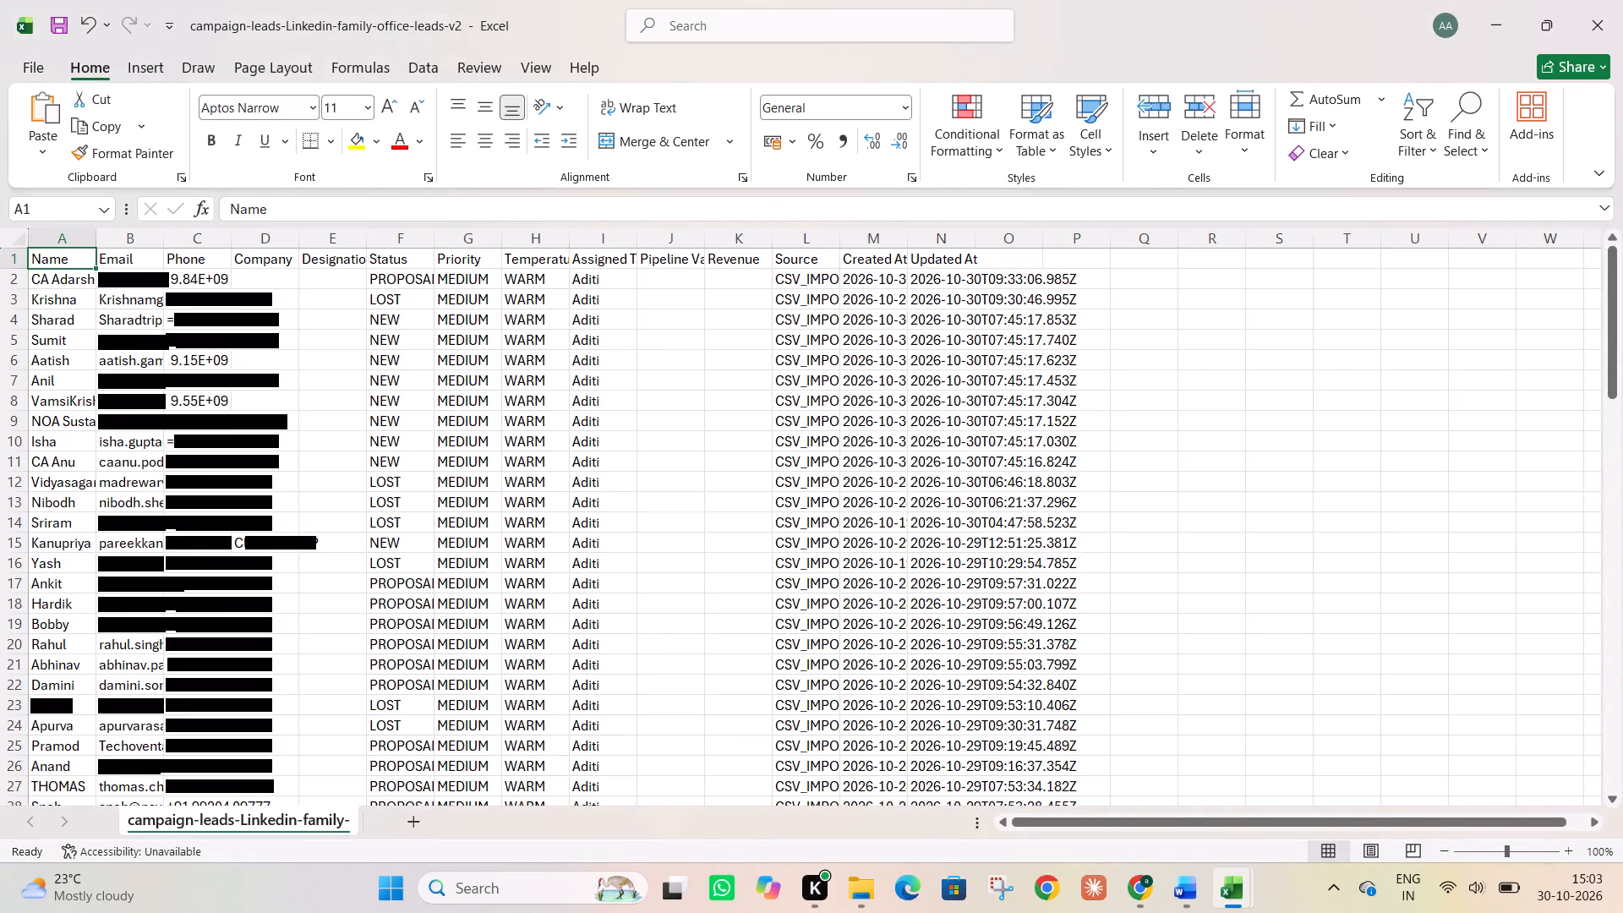
{"action": "left_click", "coordinate": [460, 241], "text": "shift"}
{"action": "left_click", "coordinate": [469, 244]}
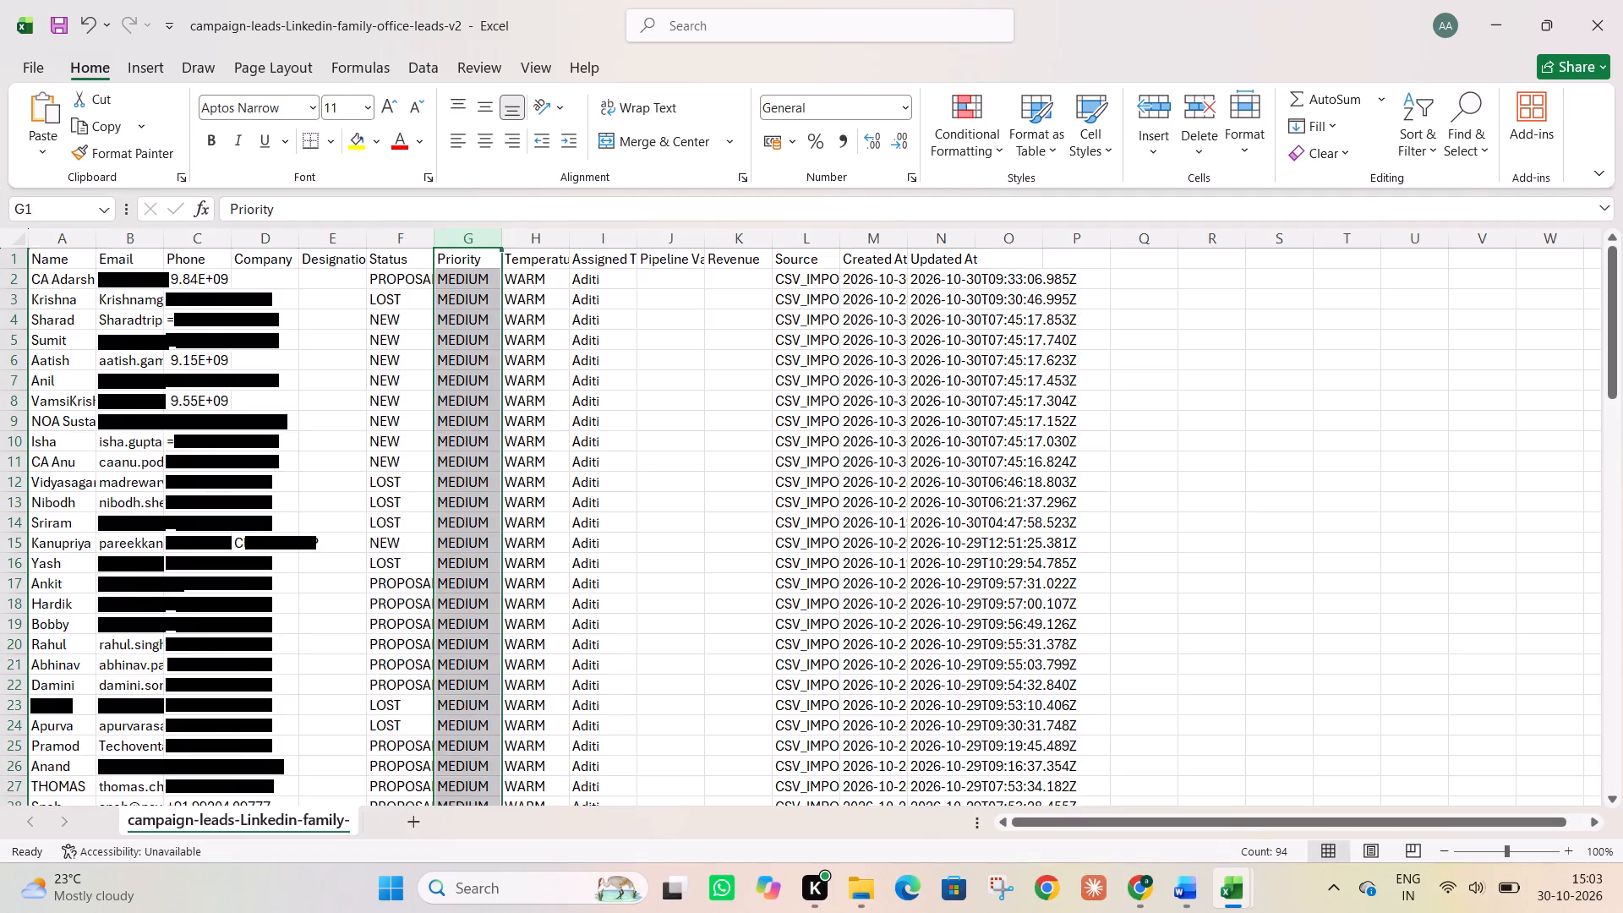
{"action": "left_click", "coordinate": [953, 234], "text": "shift"}
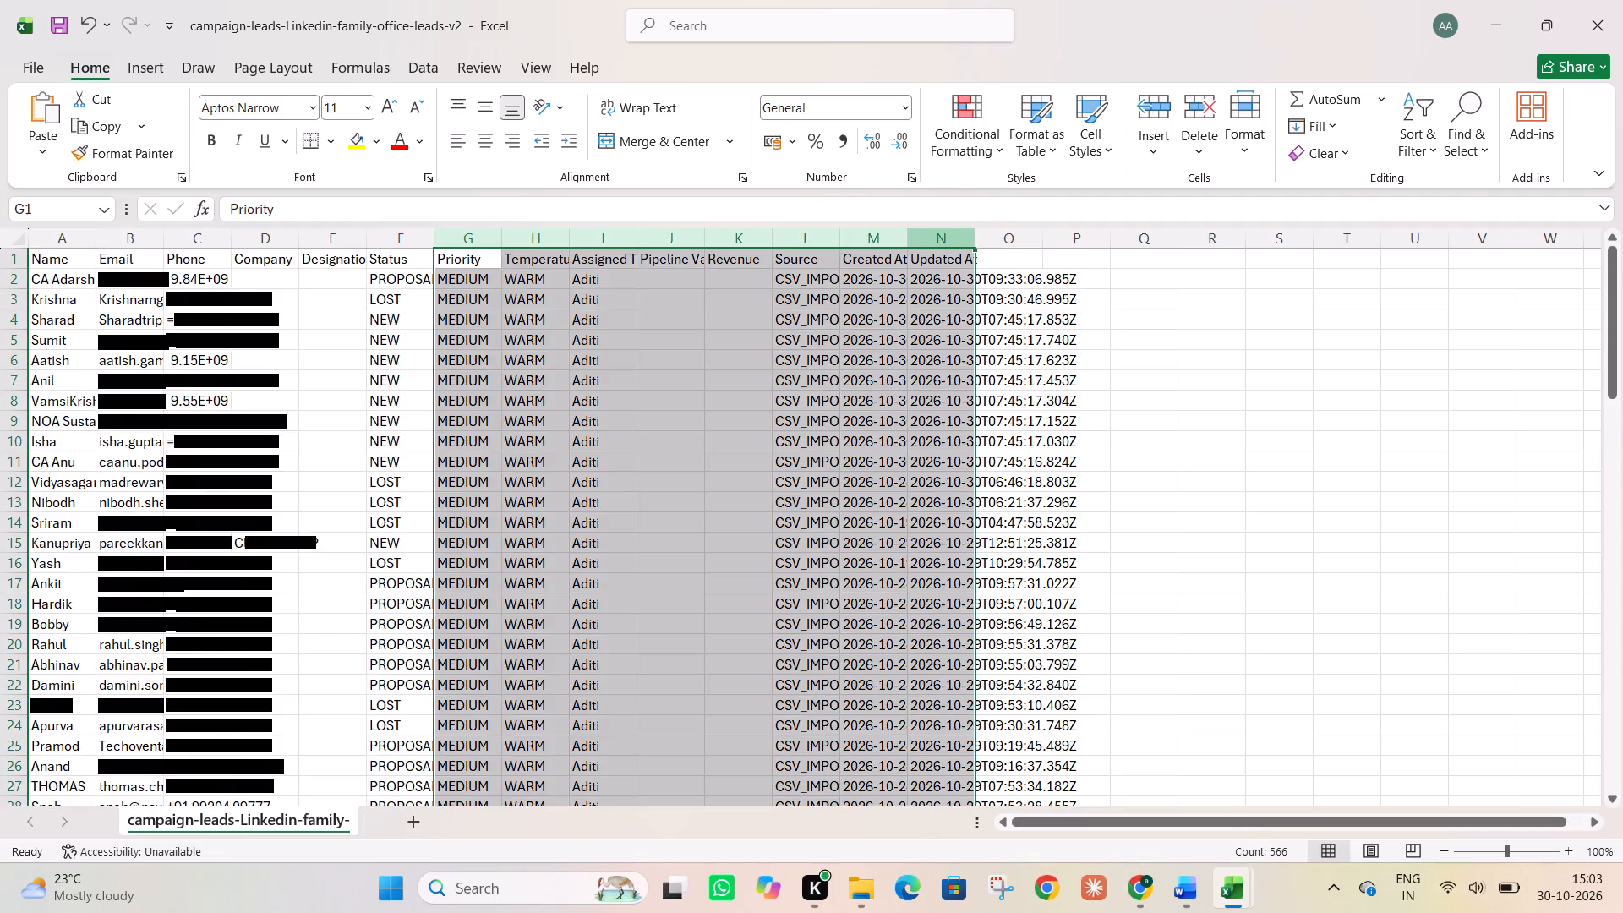
{"action": "key", "text": "ctrl+minus"}
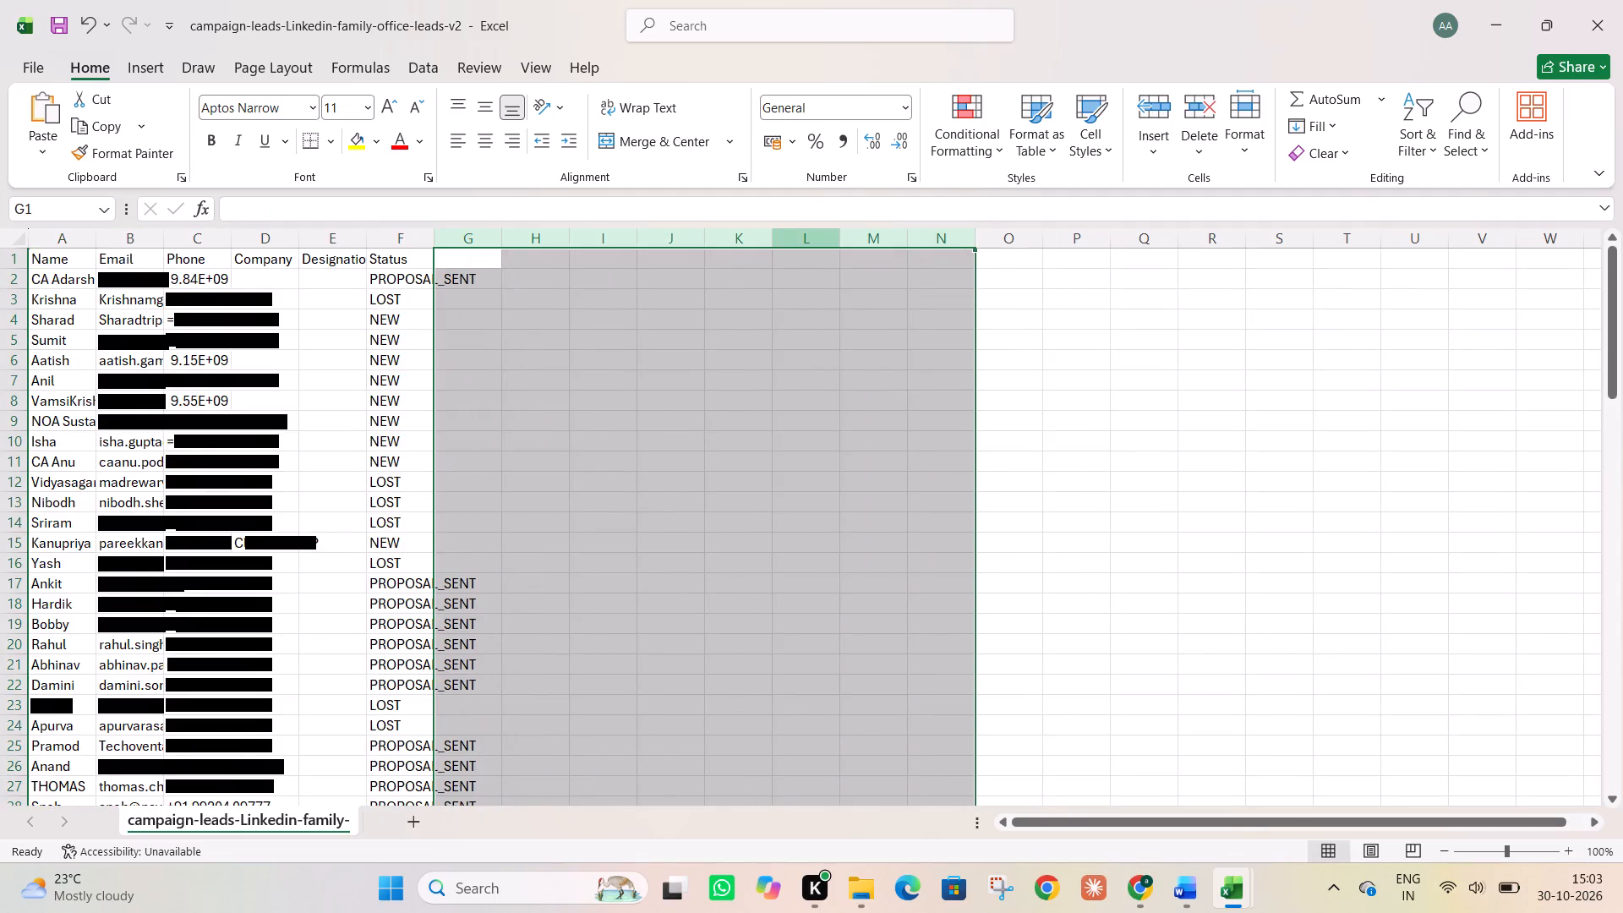
{"action": "scroll", "coordinate": [633, 381], "scroll_direction": "right", "scroll_amount": 2}
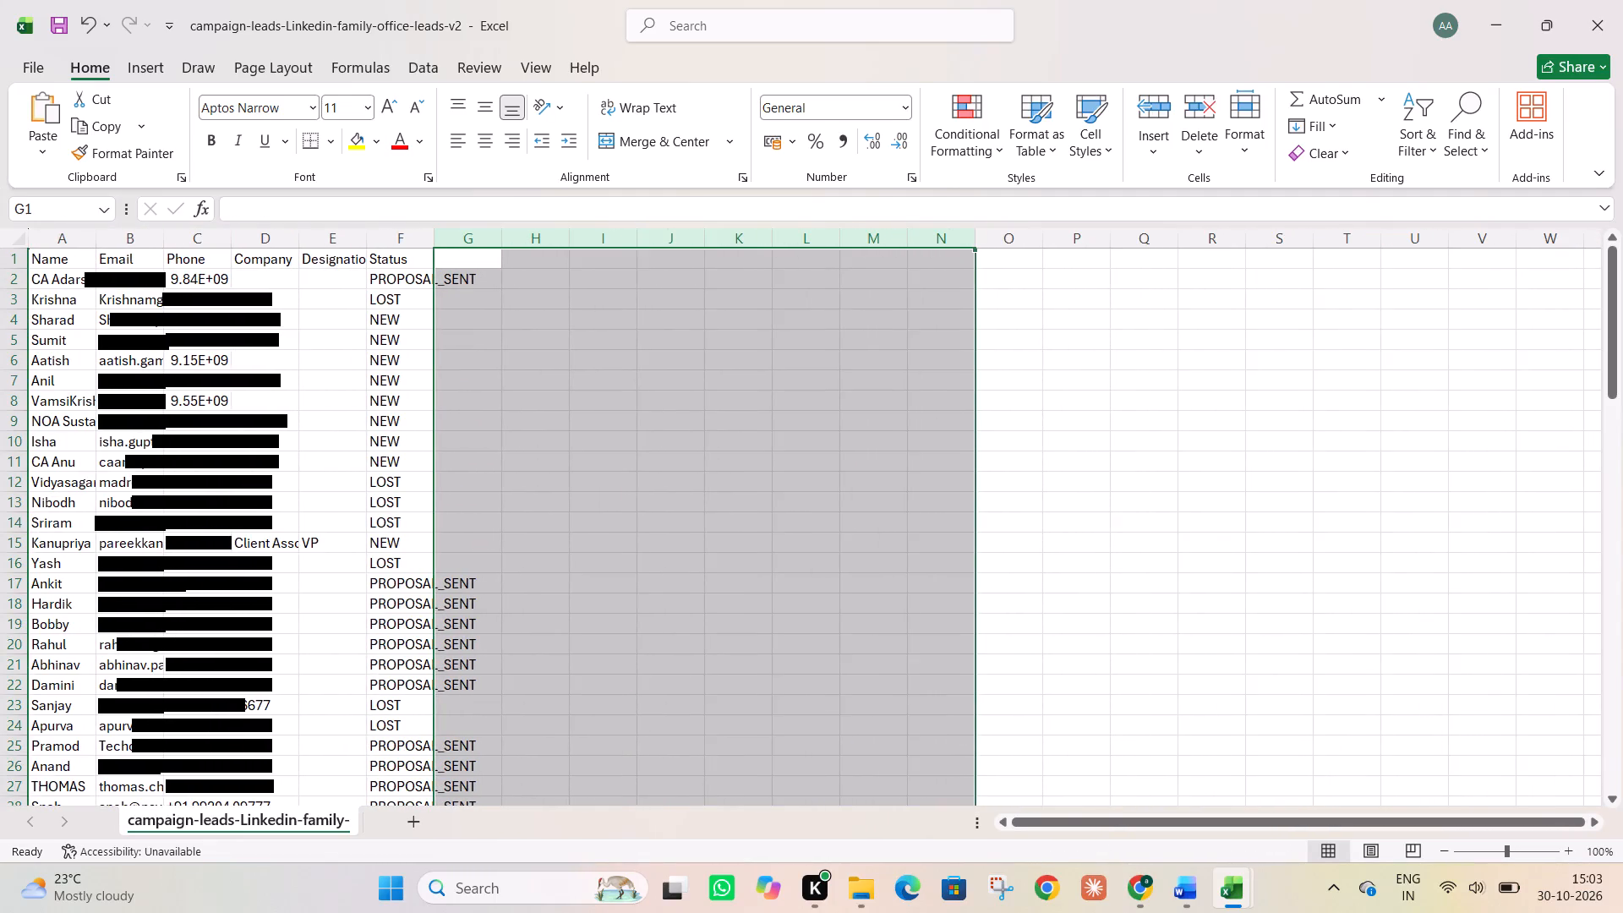
Auto-fit the width of all columns in the leads sheet.
{"action": "left_click", "coordinate": [14, 237]}
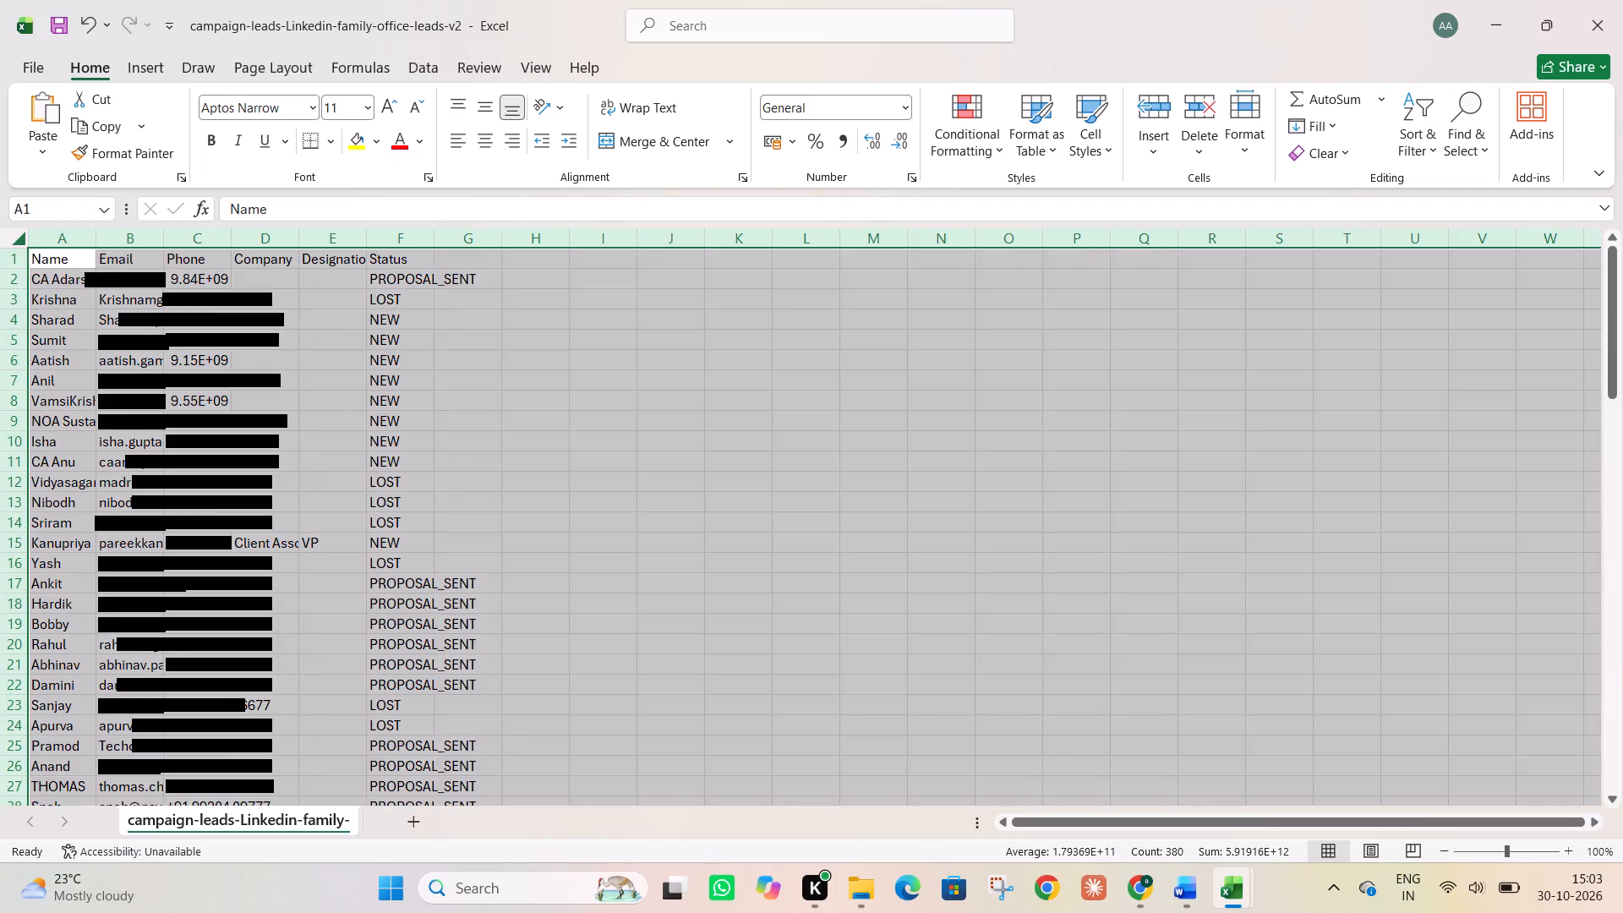
{"action": "left_click", "coordinate": [23, 238]}
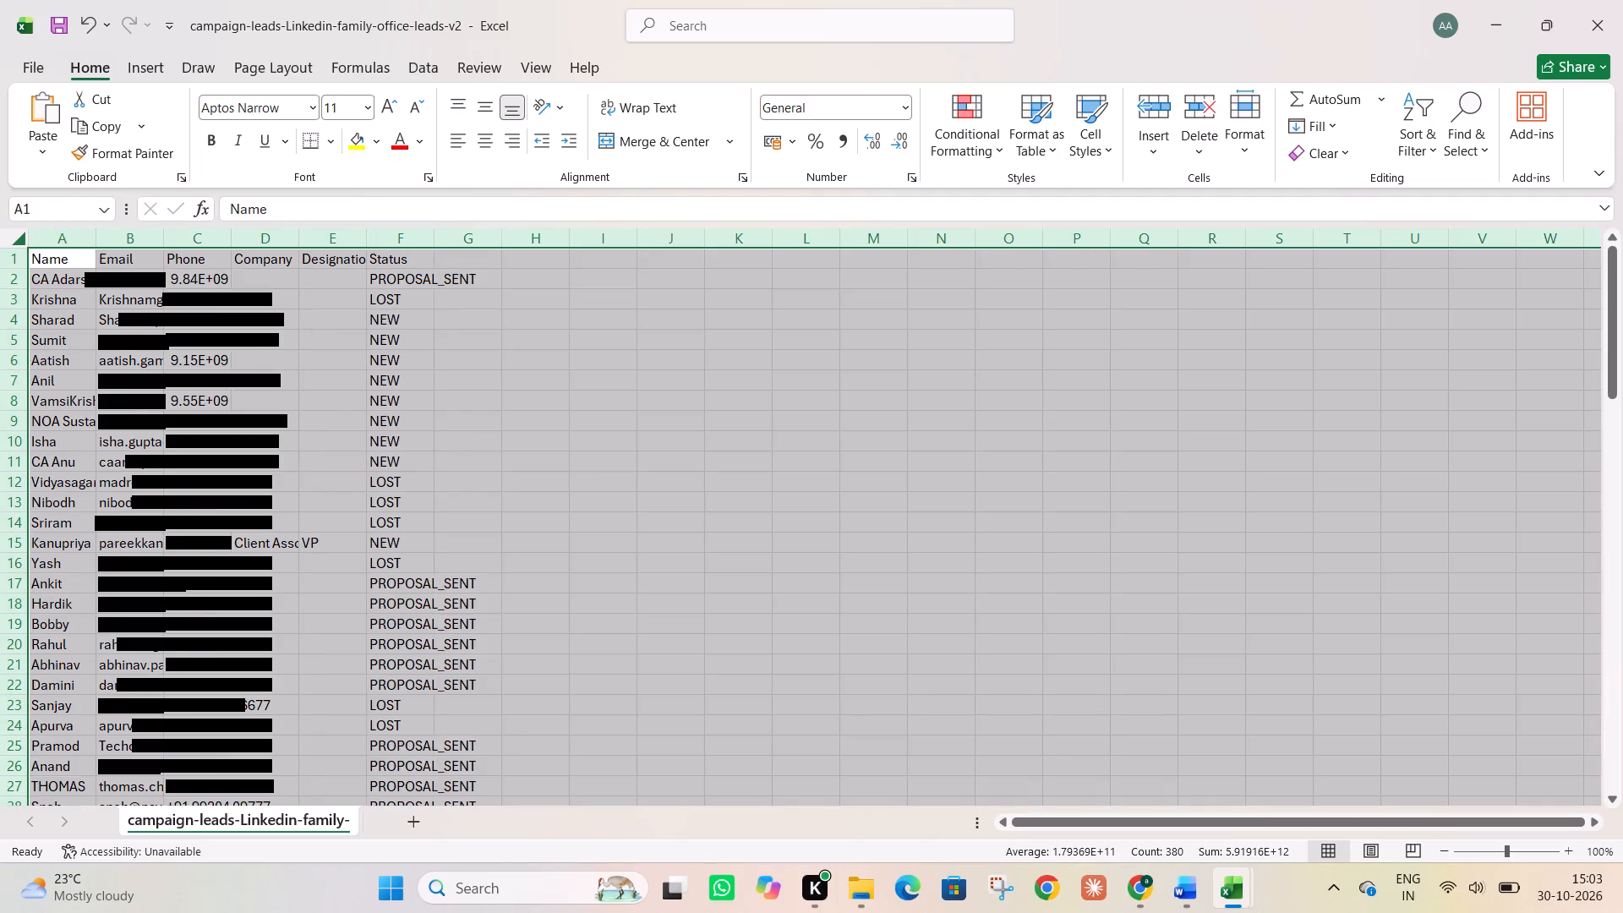
{"action": "double_click", "coordinate": [96, 241]}
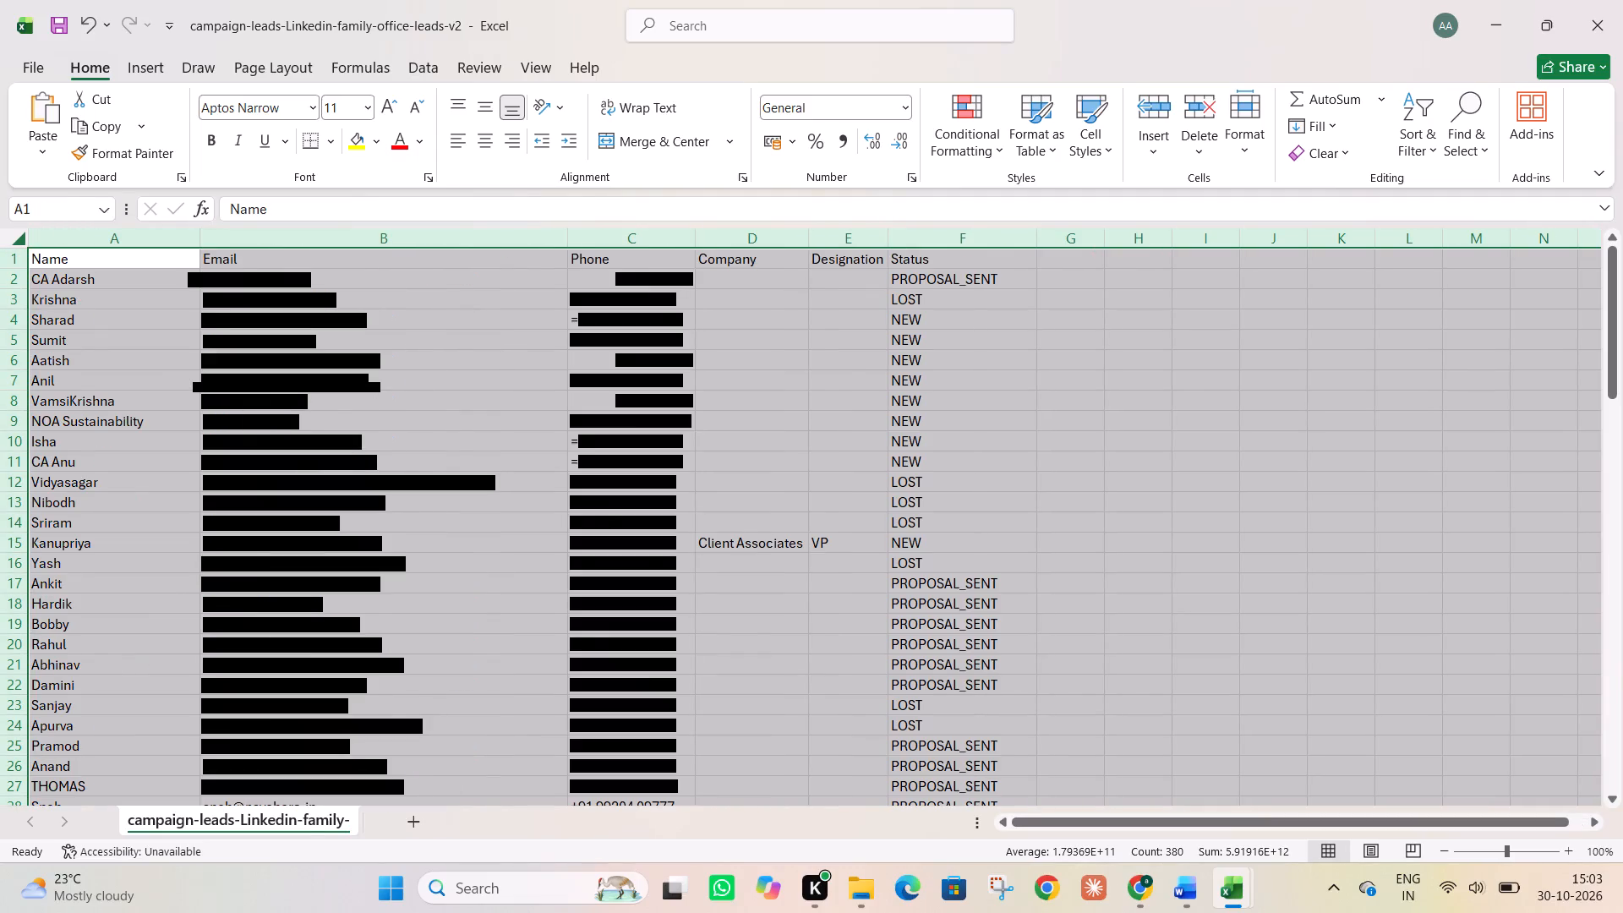
Sort the whole leads list by the Status column in A to Z order.
{"action": "left_click", "coordinate": [918, 247]}
{"action": "left_click_drag", "start_coordinate": [1442, 138], "coordinate": [1427, 138]}
{"action": "left_click", "coordinate": [1427, 138]}
{"action": "left_click", "coordinate": [1434, 173]}
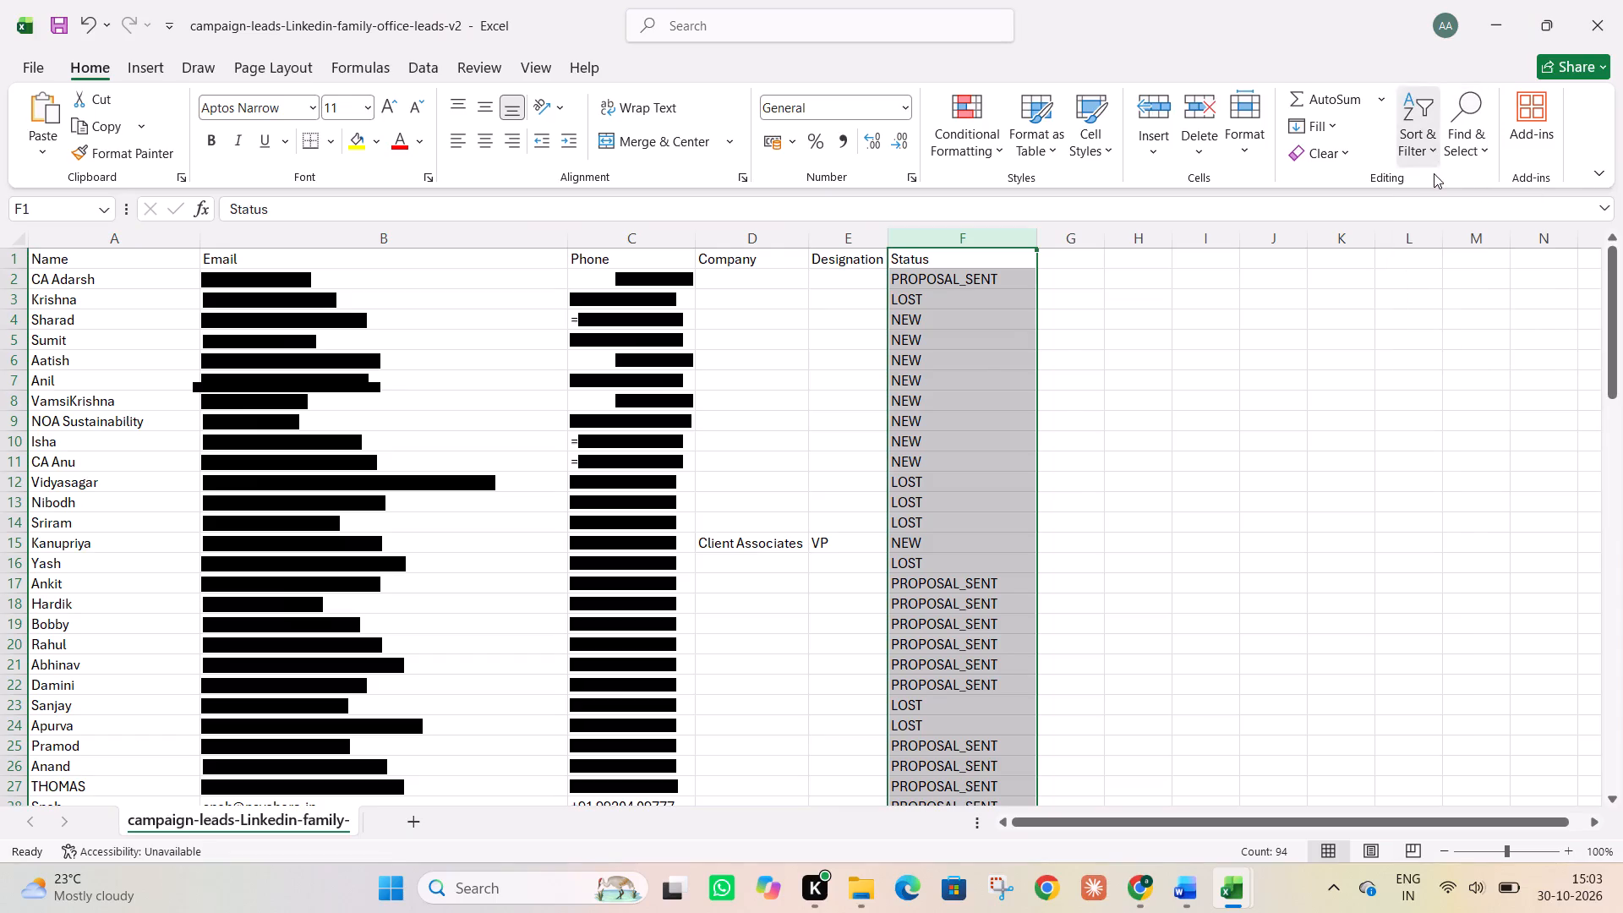
{"action": "left_click", "coordinate": [892, 486]}
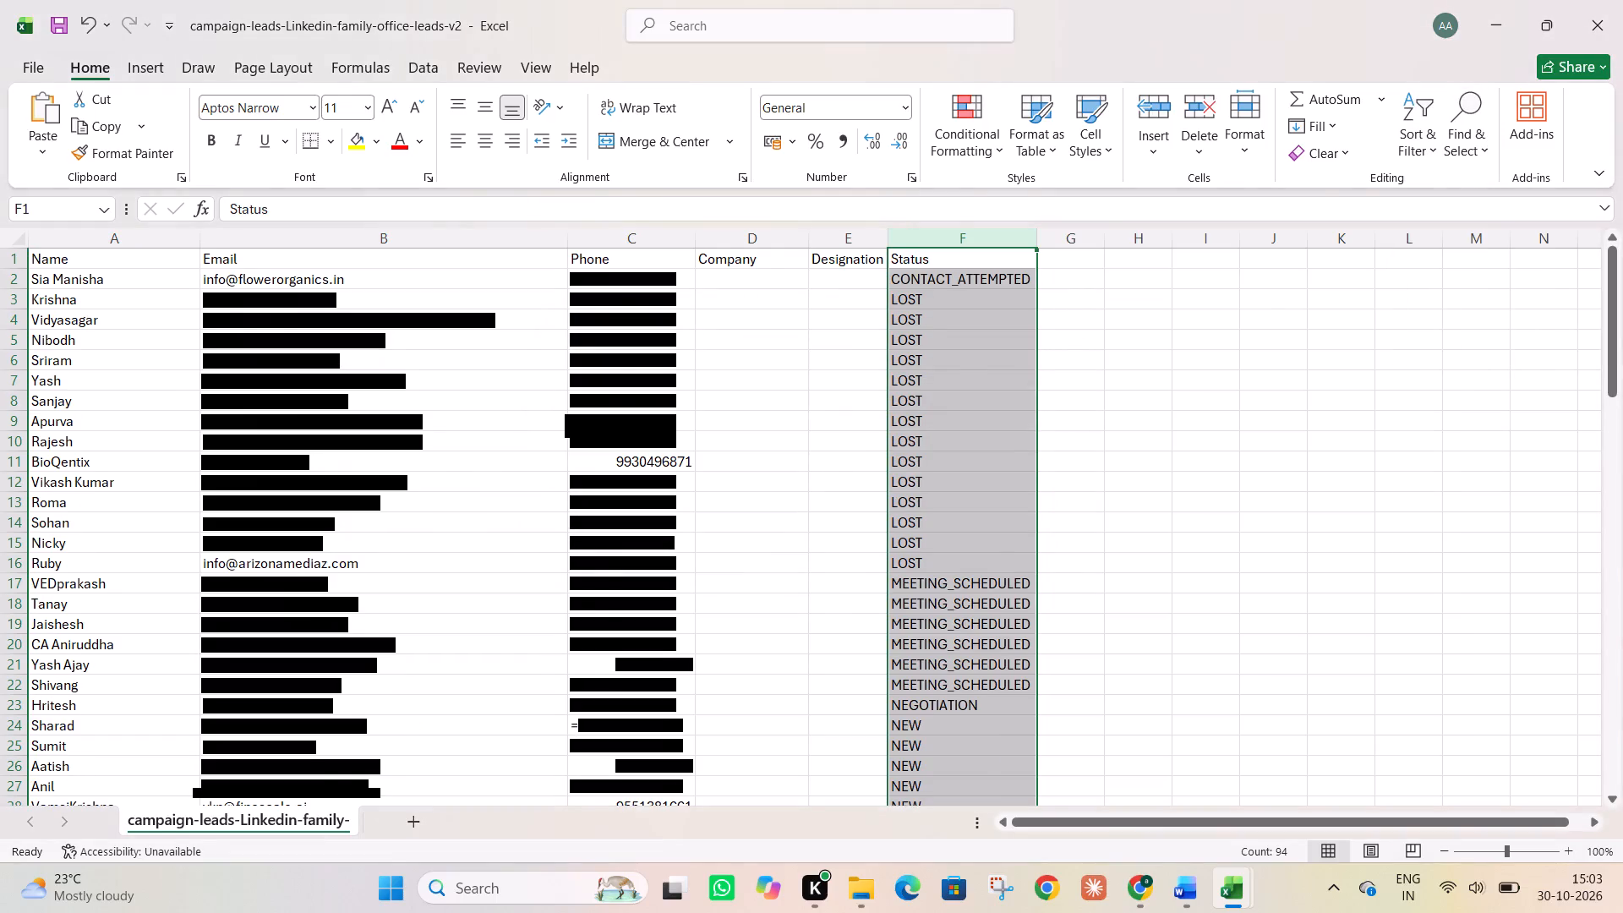
{"action": "left_click", "coordinate": [1046, 440]}
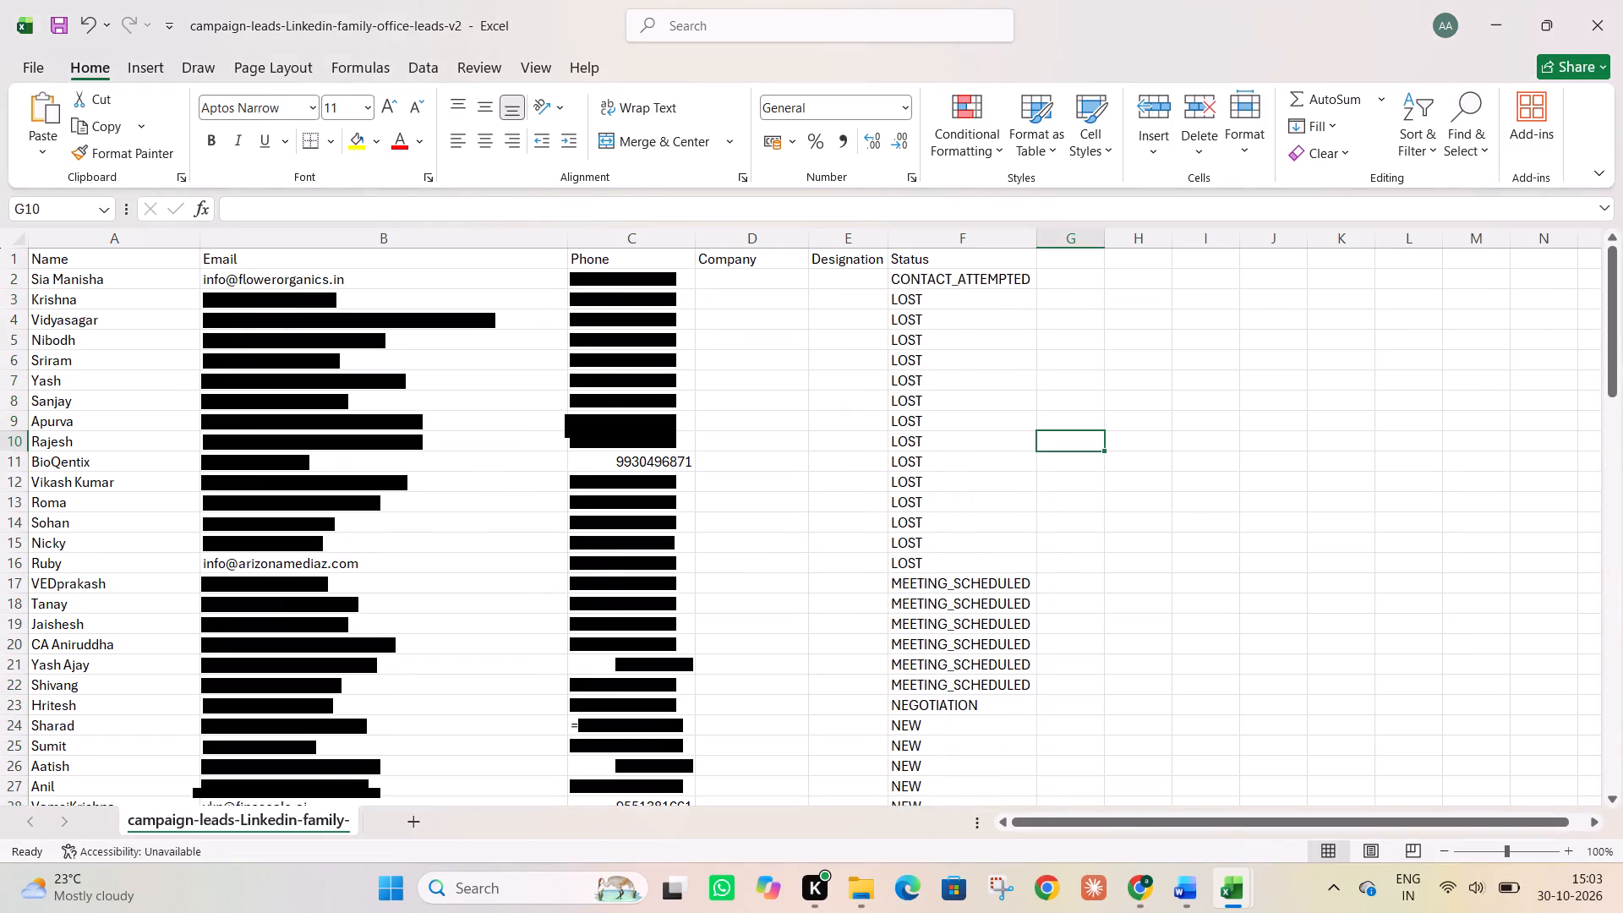
Delete the LOST lead rows 4 to 16, from Vidyasagar to Ruby, keeping Krishna's row.
{"action": "left_click_drag", "start_coordinate": [8, 301], "coordinate": [26, 391]}
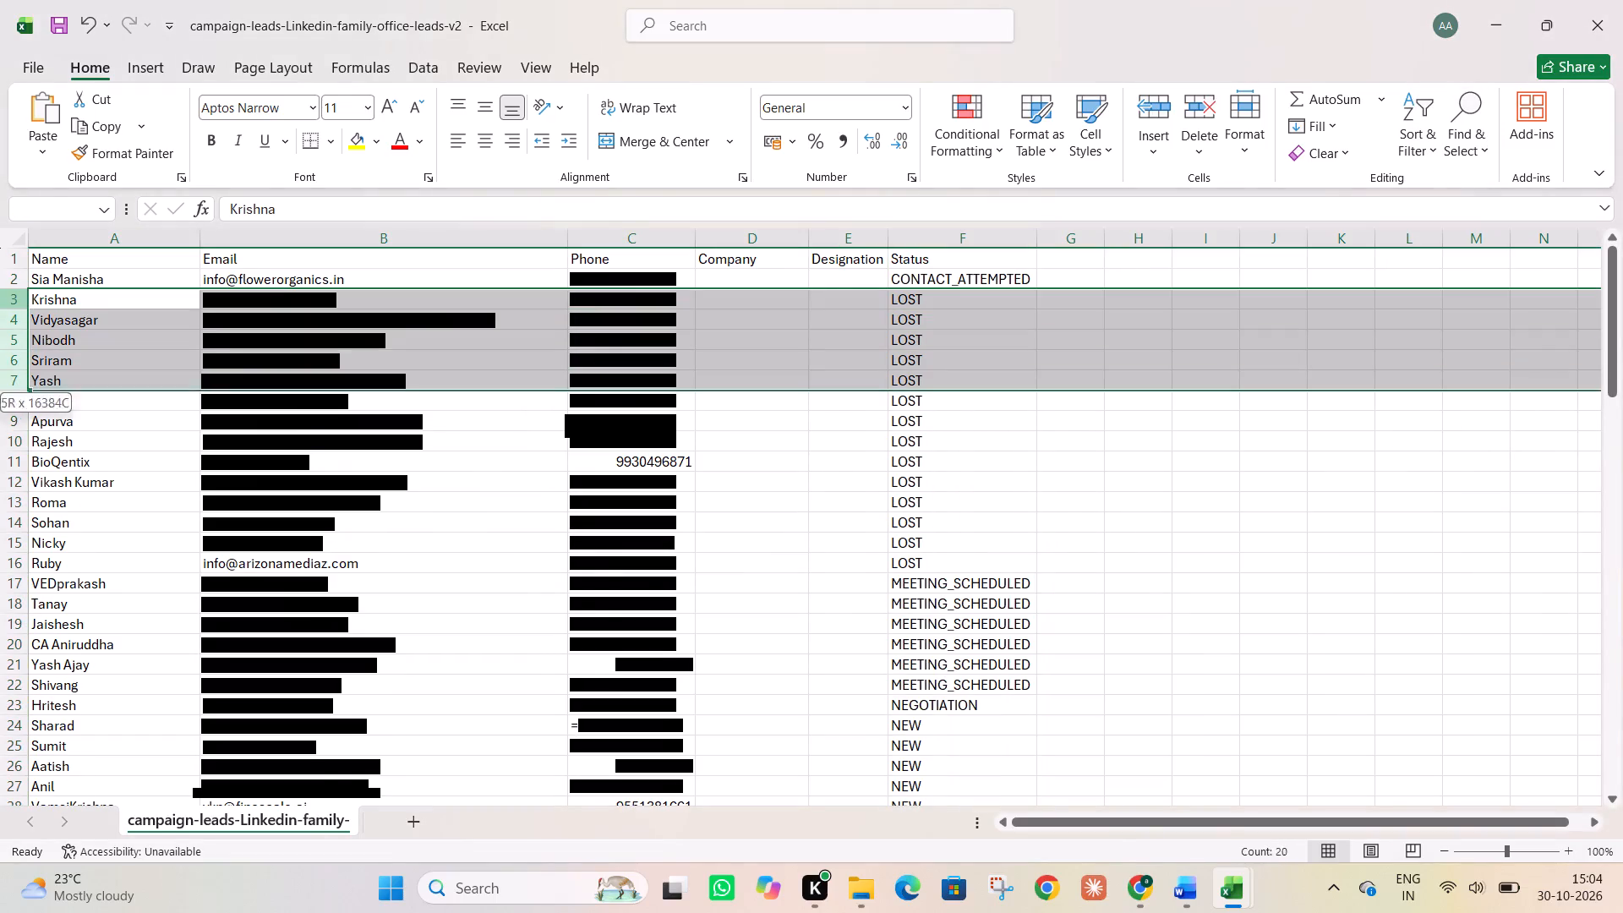
{"action": "left_click_drag", "start_coordinate": [26, 391], "coordinate": [38, 552]}
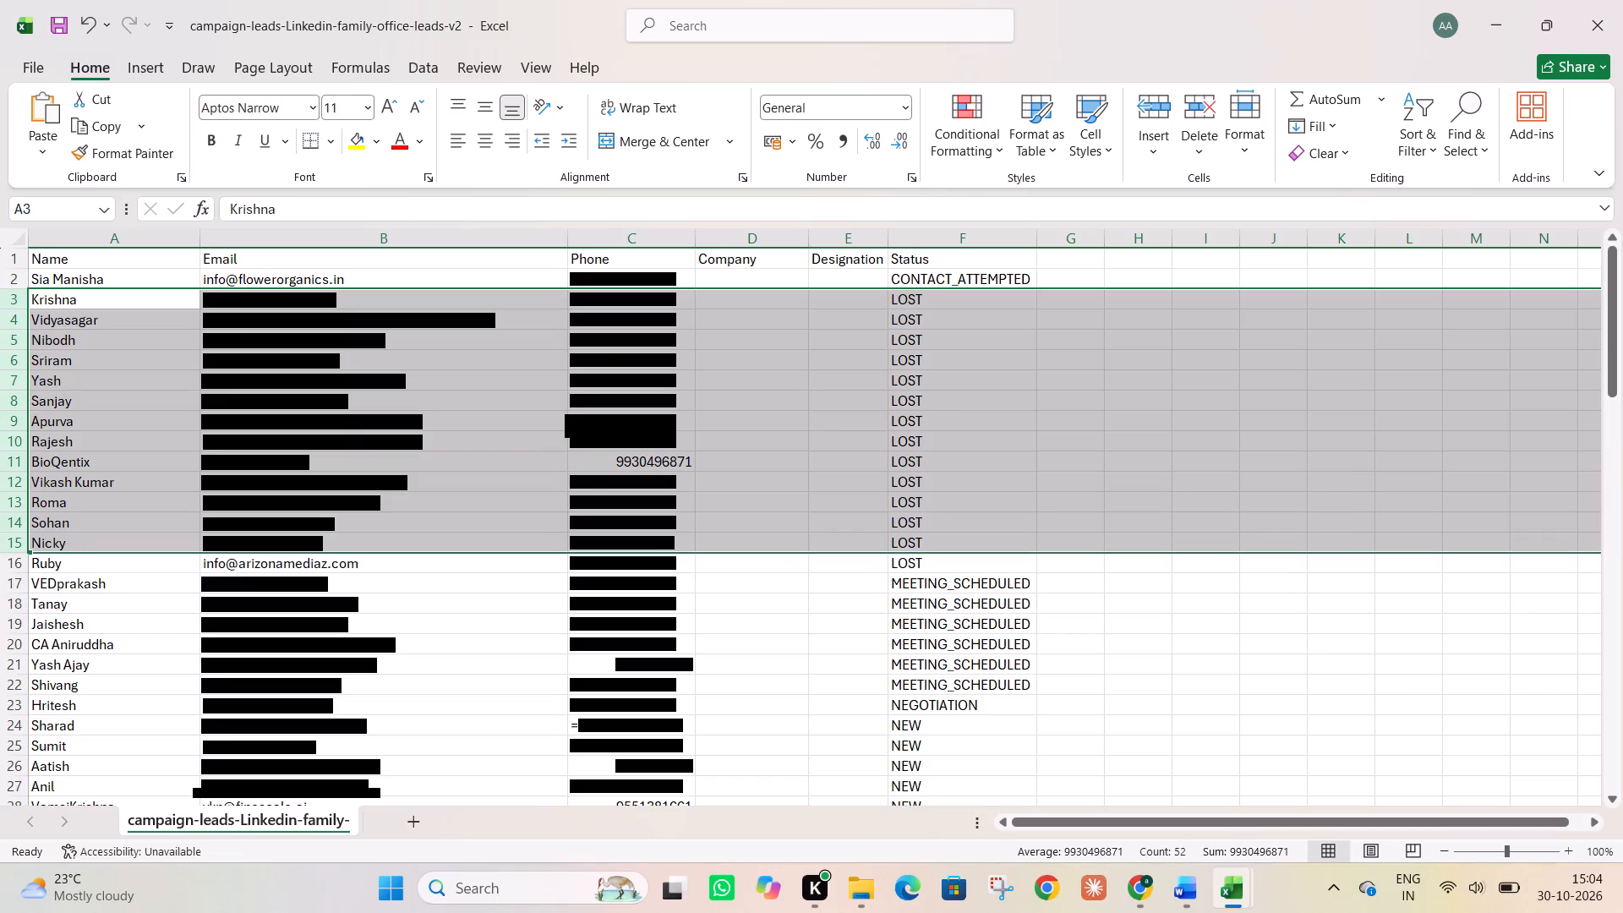
{"action": "left_click", "coordinate": [19, 303]}
{"action": "left_click_drag", "start_coordinate": [19, 303], "coordinate": [32, 546]}
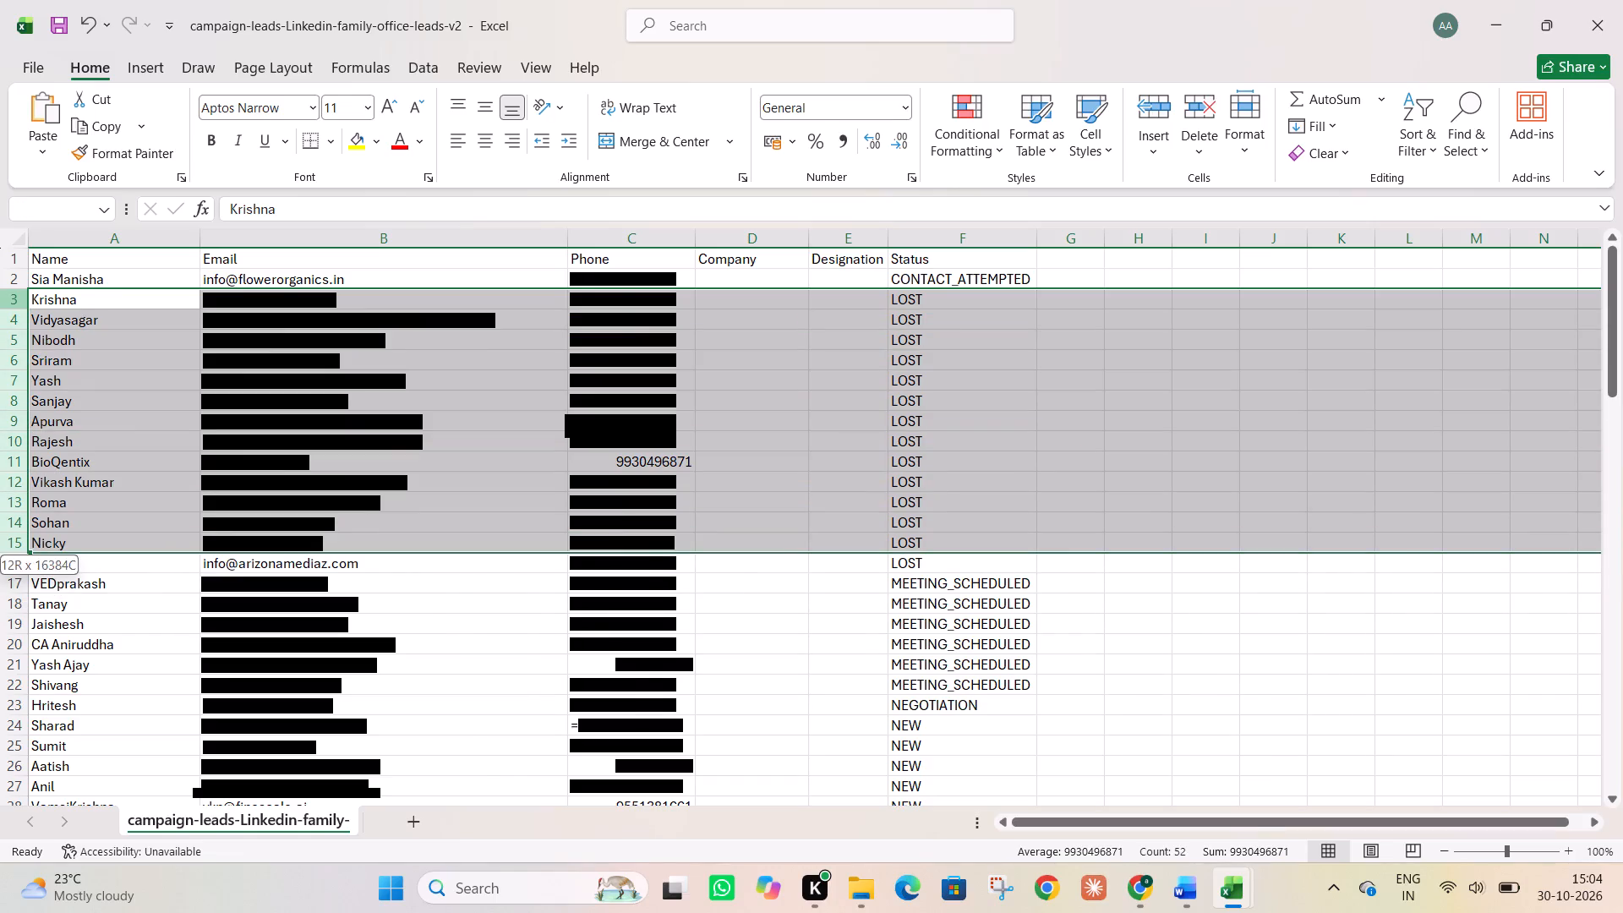
{"action": "left_click_drag", "start_coordinate": [32, 546], "coordinate": [33, 556]}
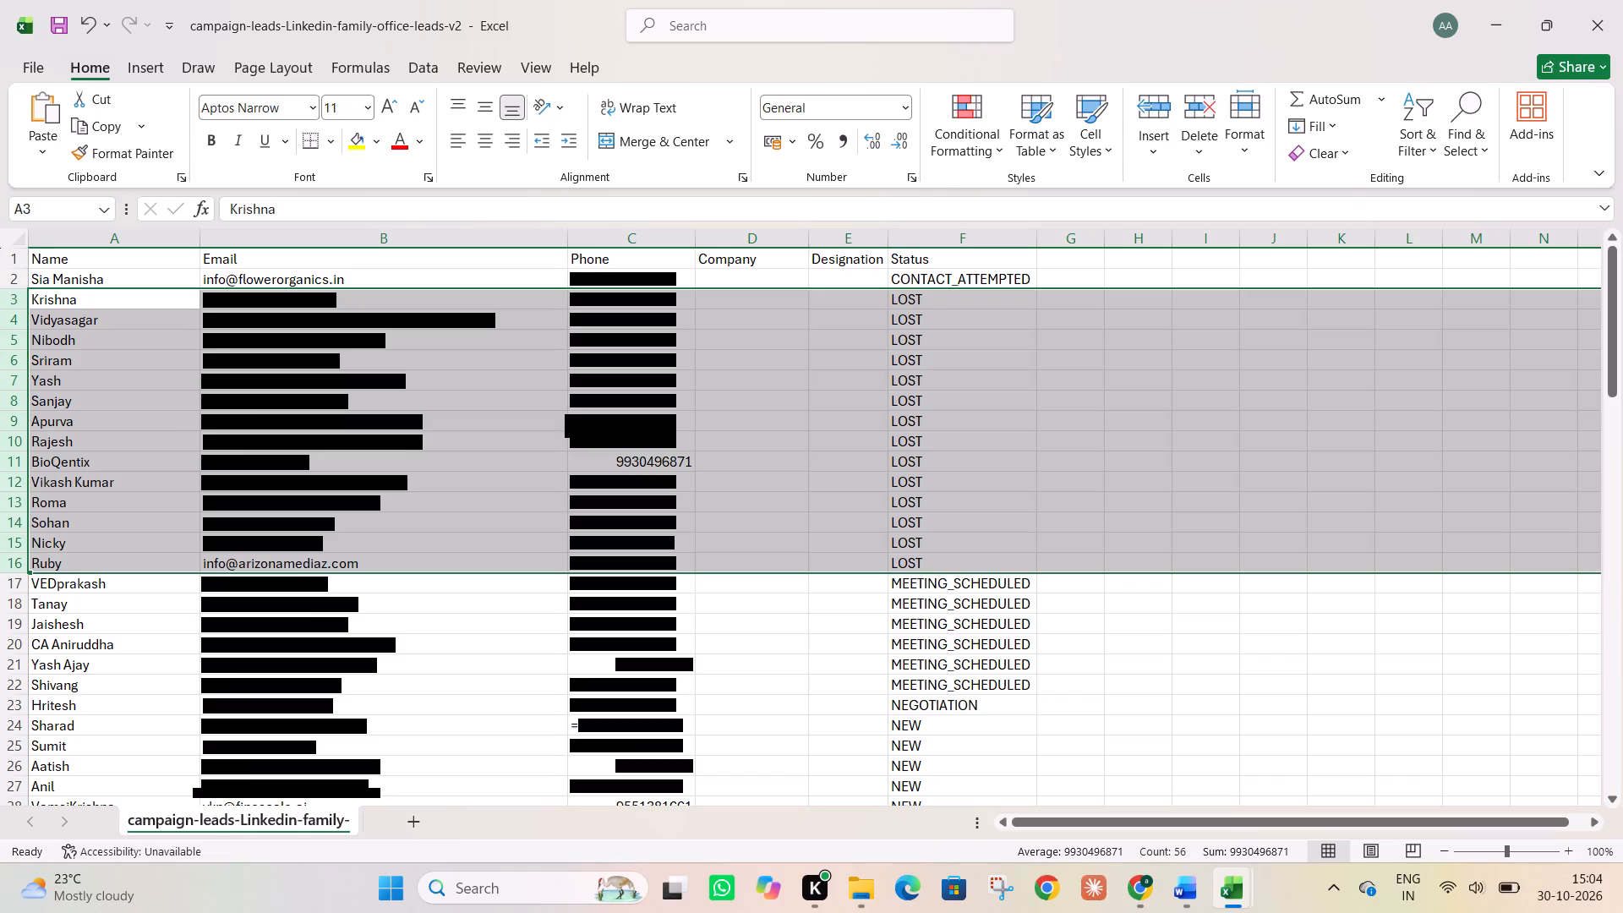
{"action": "left_click", "coordinate": [20, 316]}
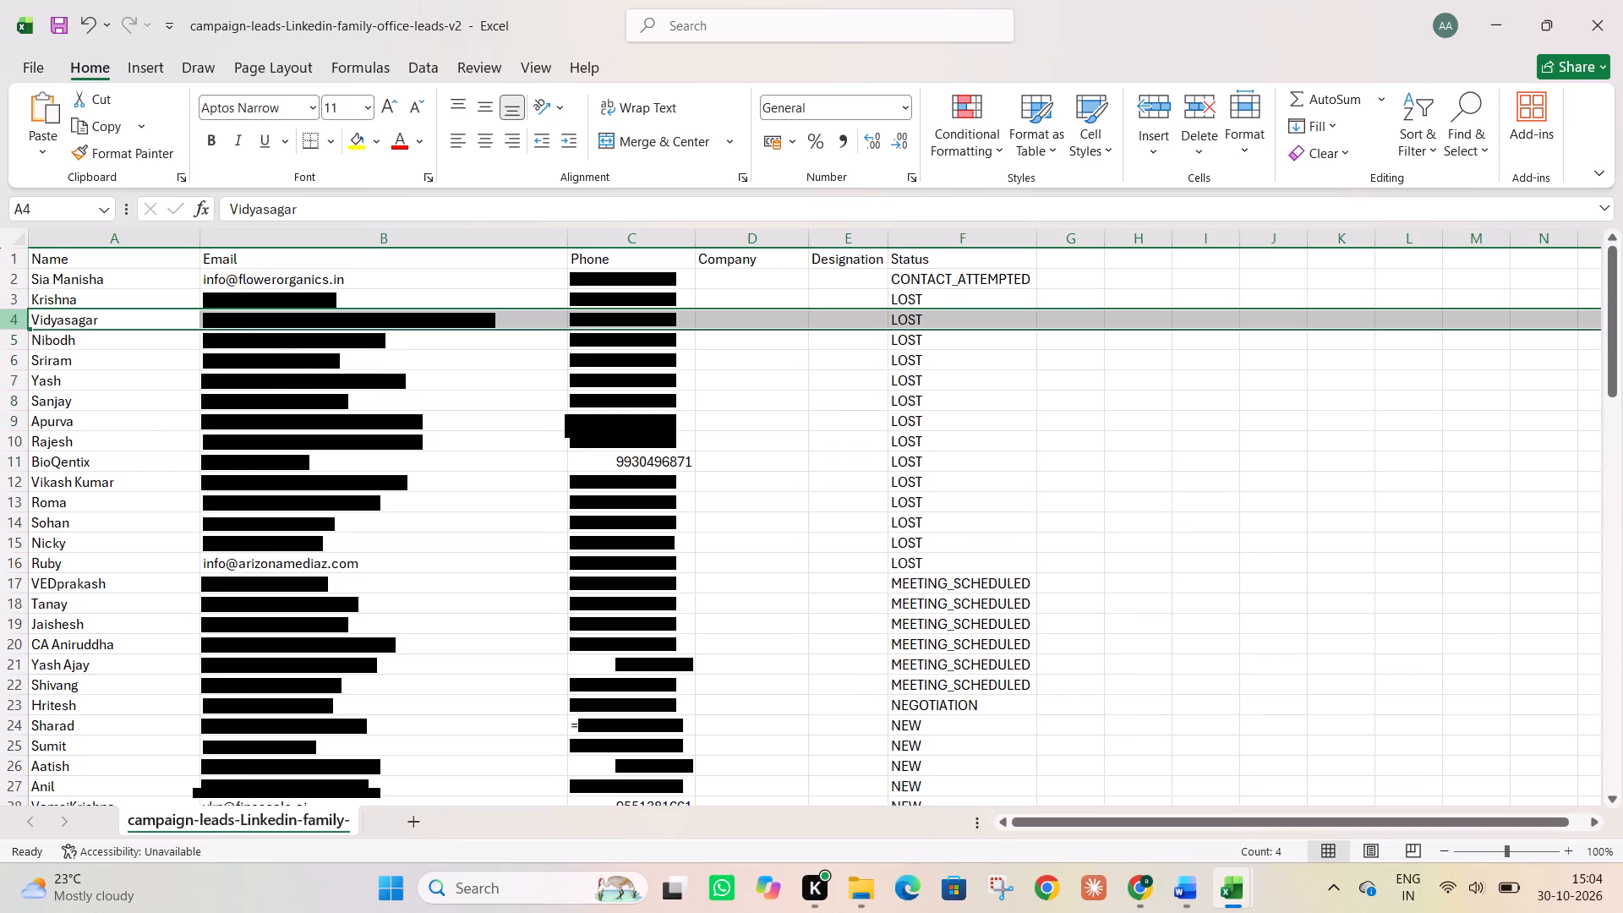
{"action": "left_click_drag", "start_coordinate": [20, 316], "coordinate": [25, 524]}
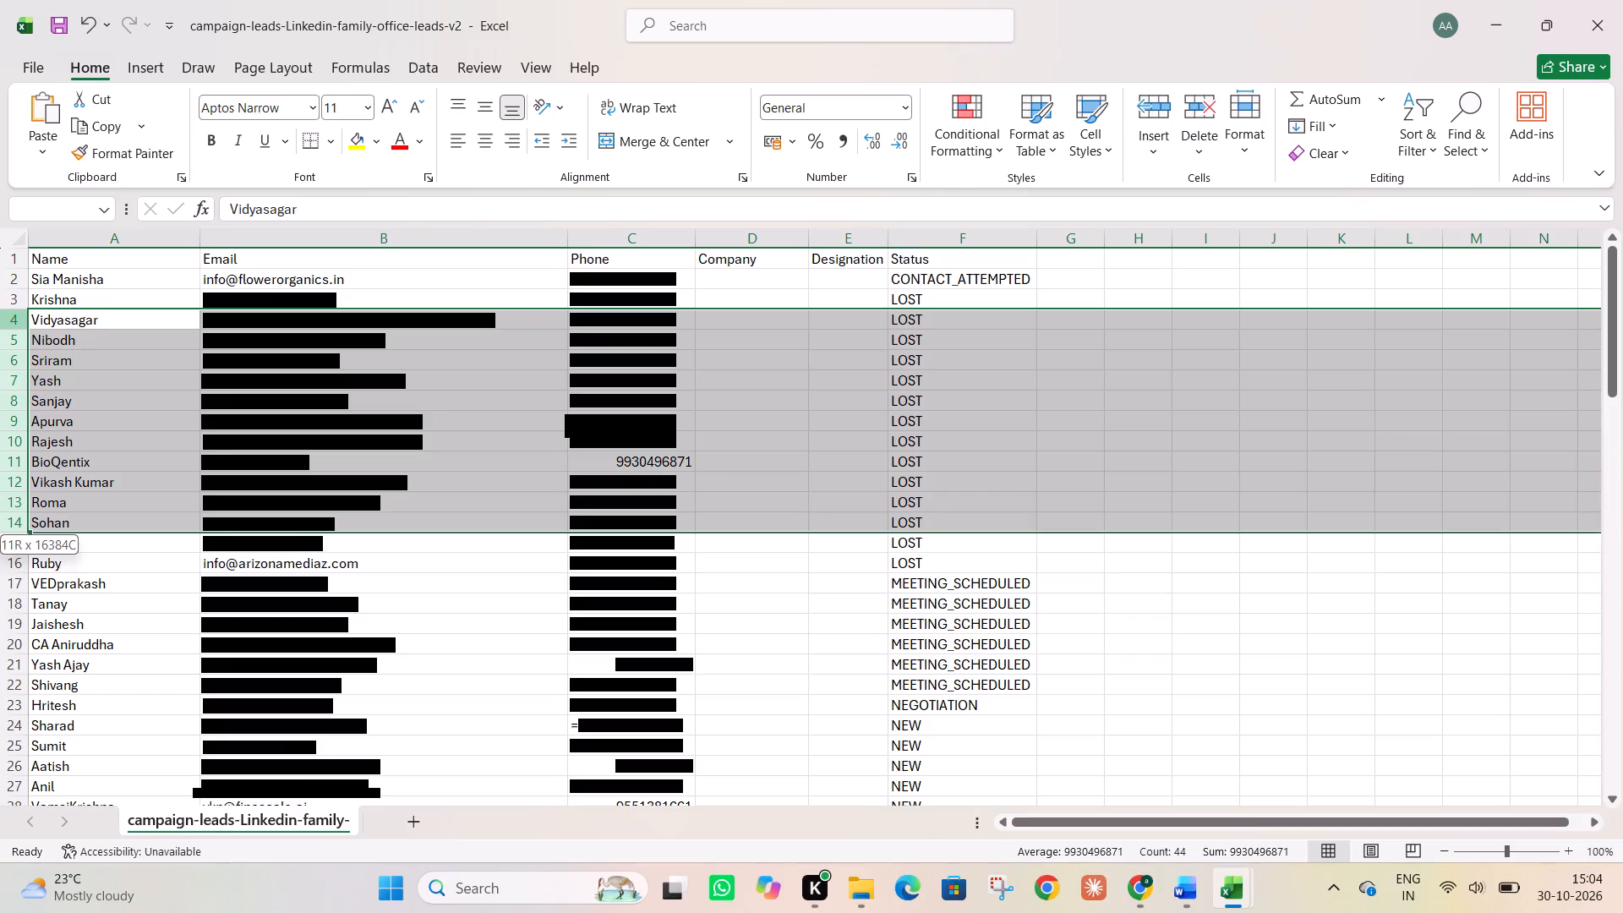
{"action": "left_click_drag", "start_coordinate": [25, 524], "coordinate": [30, 555]}
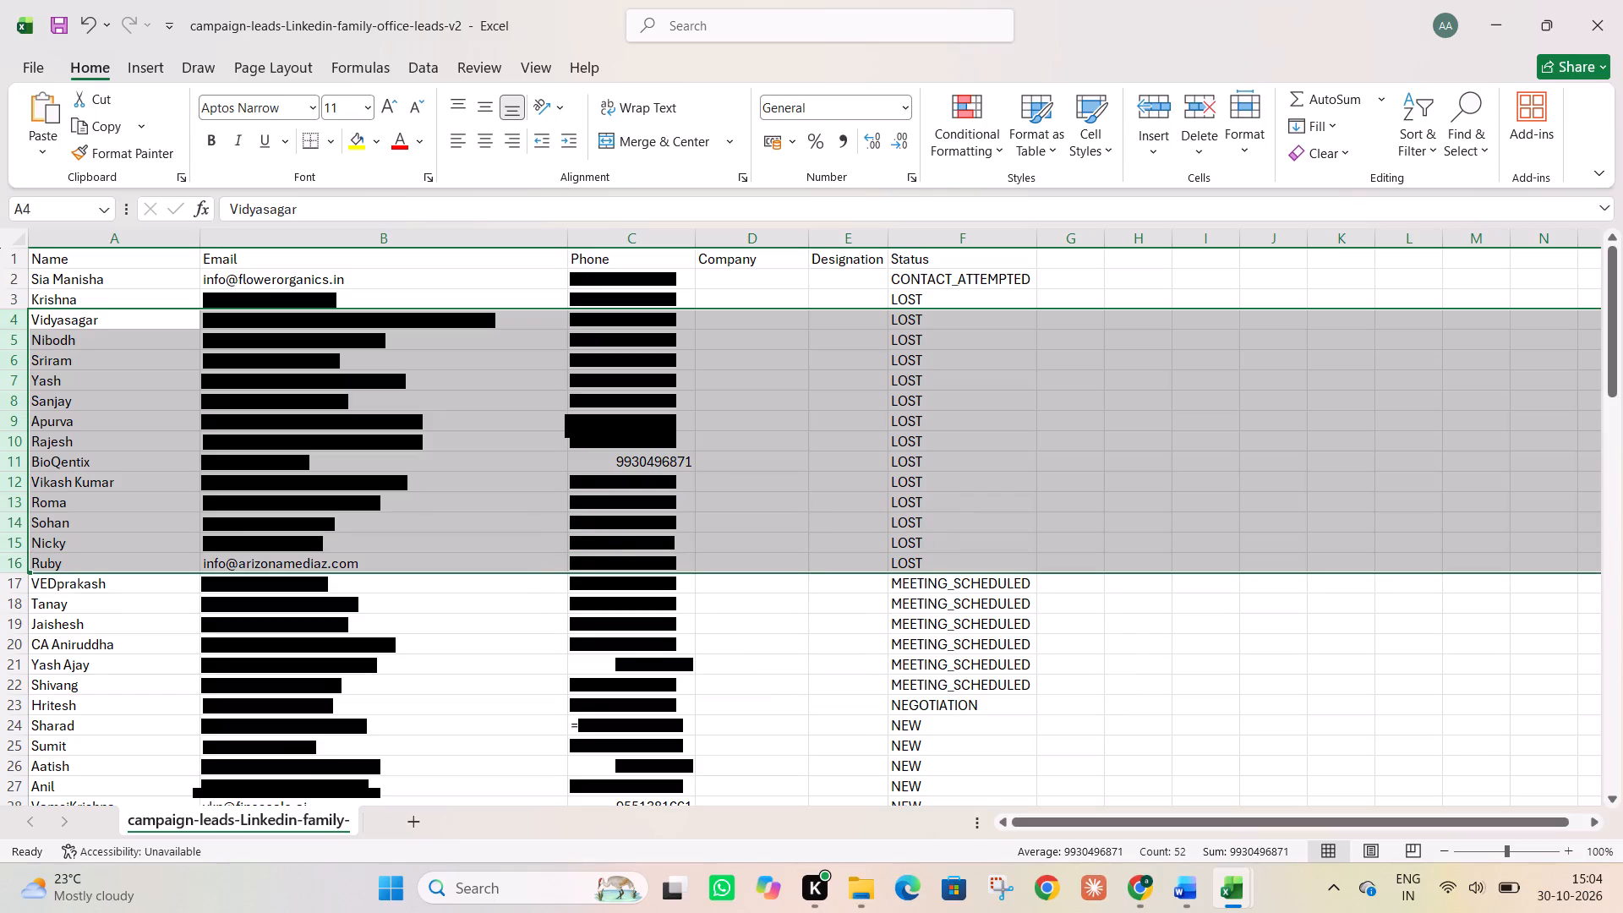
{"action": "key", "text": "ctrl+minus"}
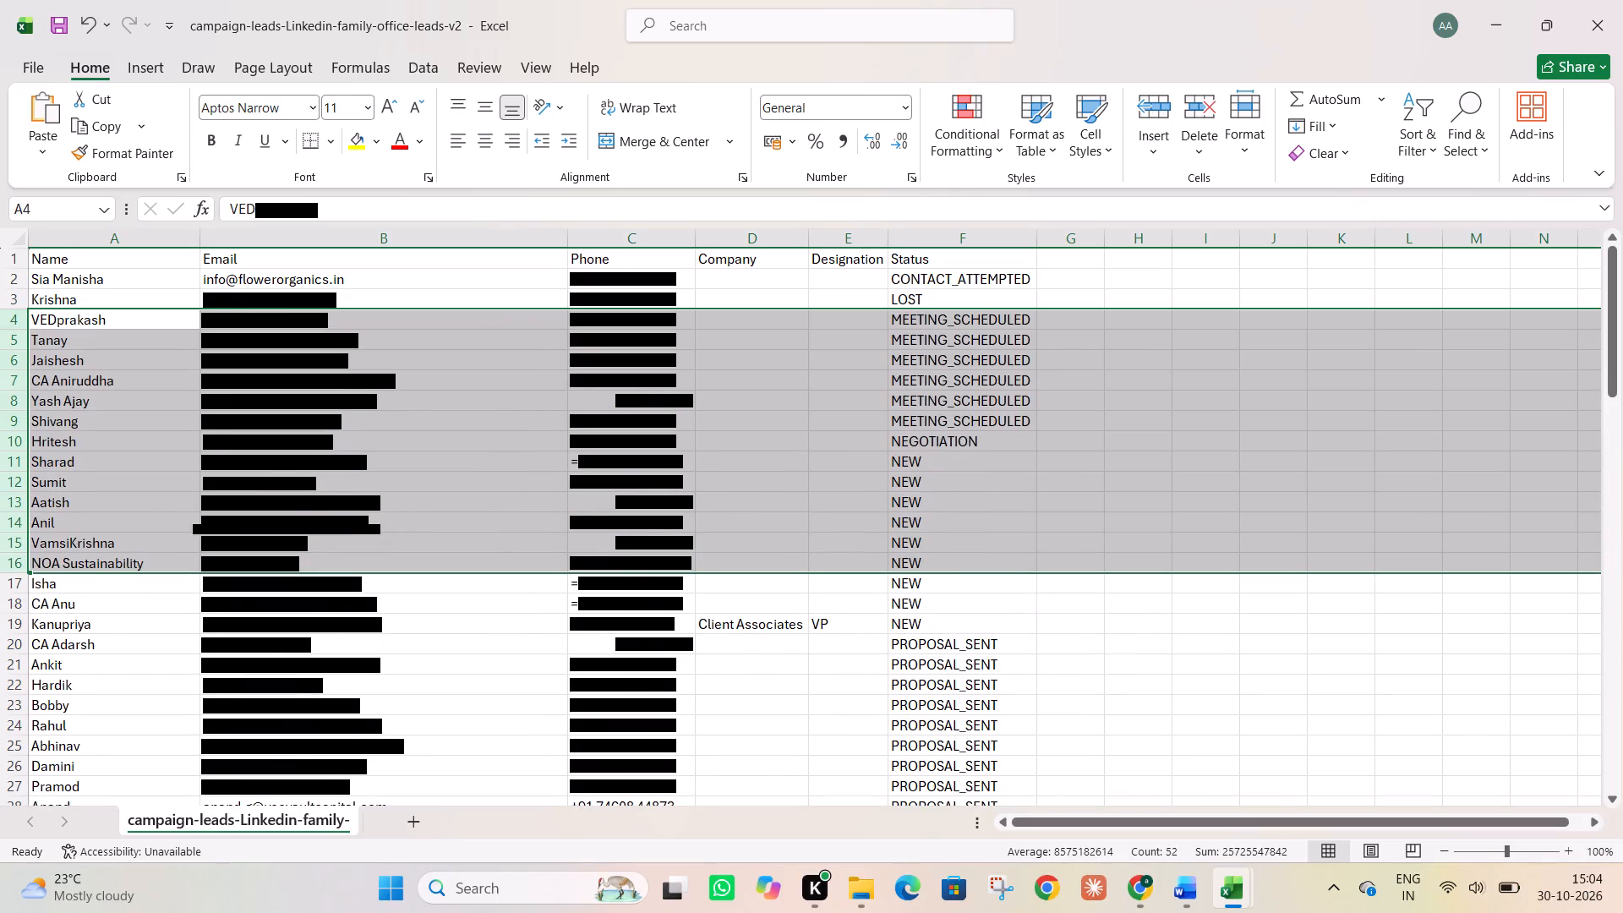
Look through the remaining leads in the sheet and their statuses.
{"action": "scroll", "coordinate": [30, 555], "scroll_direction": "down", "scroll_amount": 3}
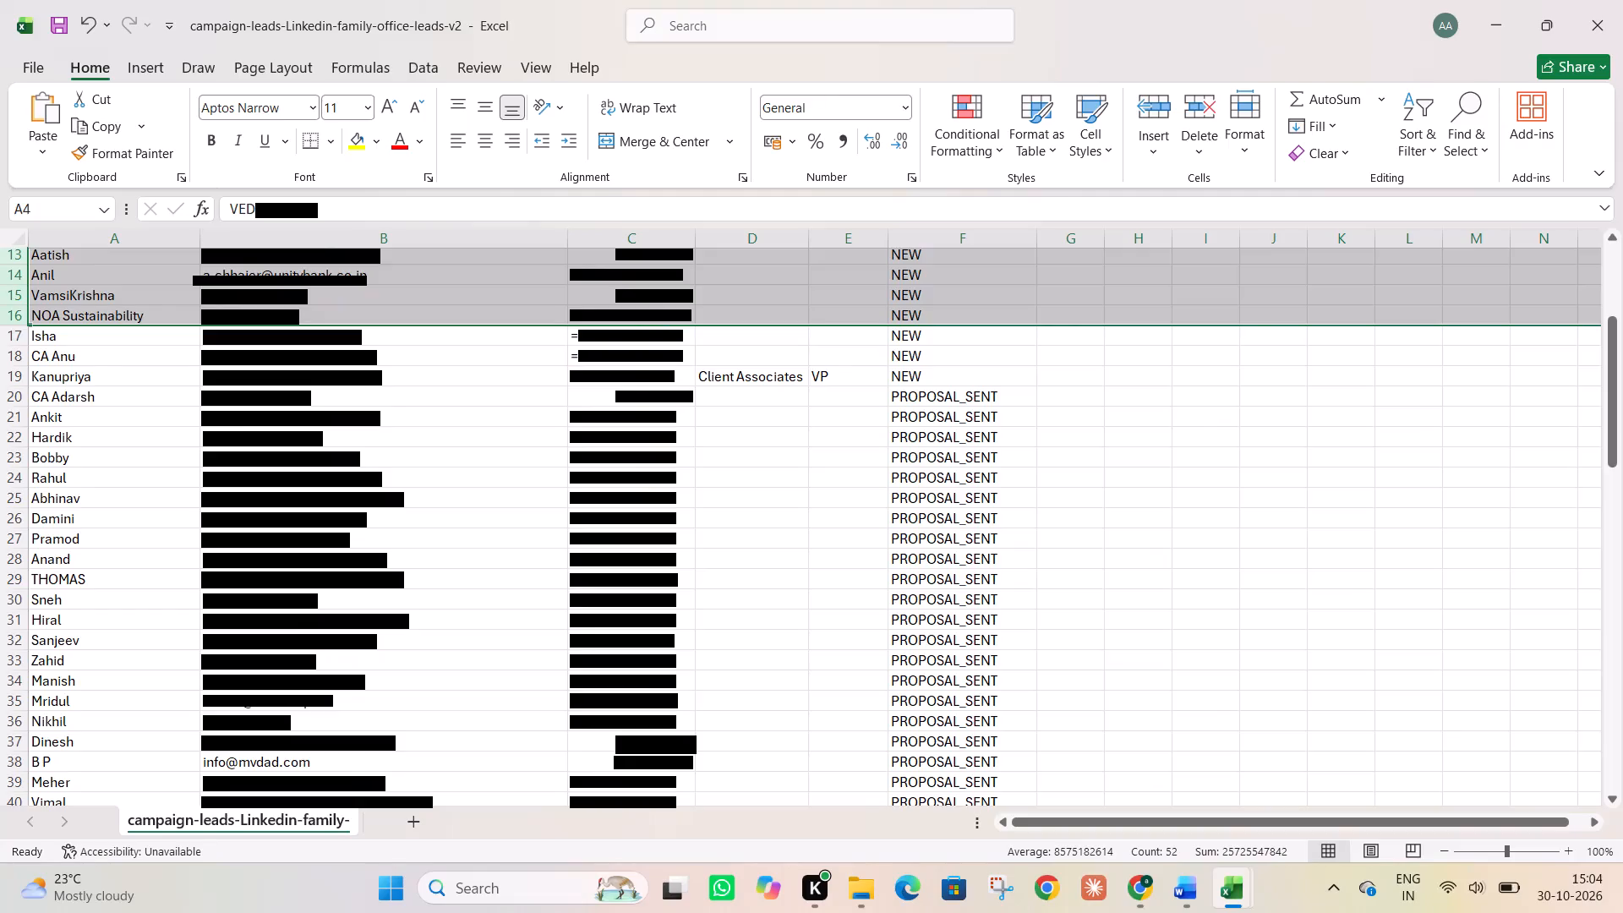
{"action": "scroll", "coordinate": [30, 555], "scroll_direction": "down", "scroll_amount": 4}
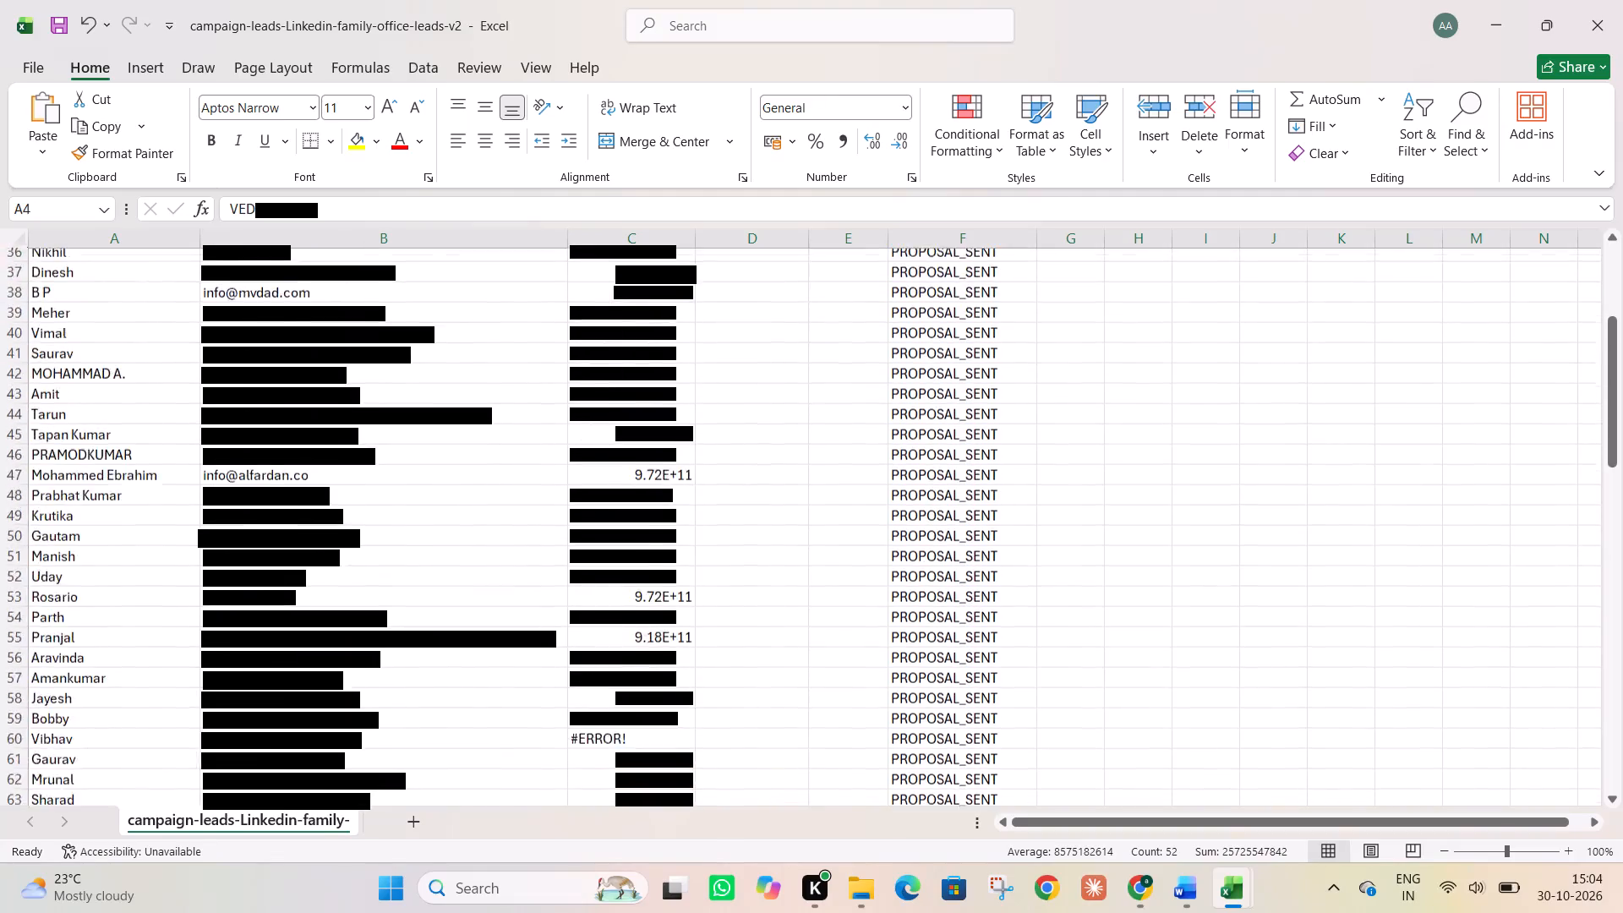
{"action": "scroll", "coordinate": [30, 555], "scroll_direction": "down", "scroll_amount": 3}
{"action": "scroll", "coordinate": [30, 555], "scroll_direction": "up", "scroll_amount": 8}
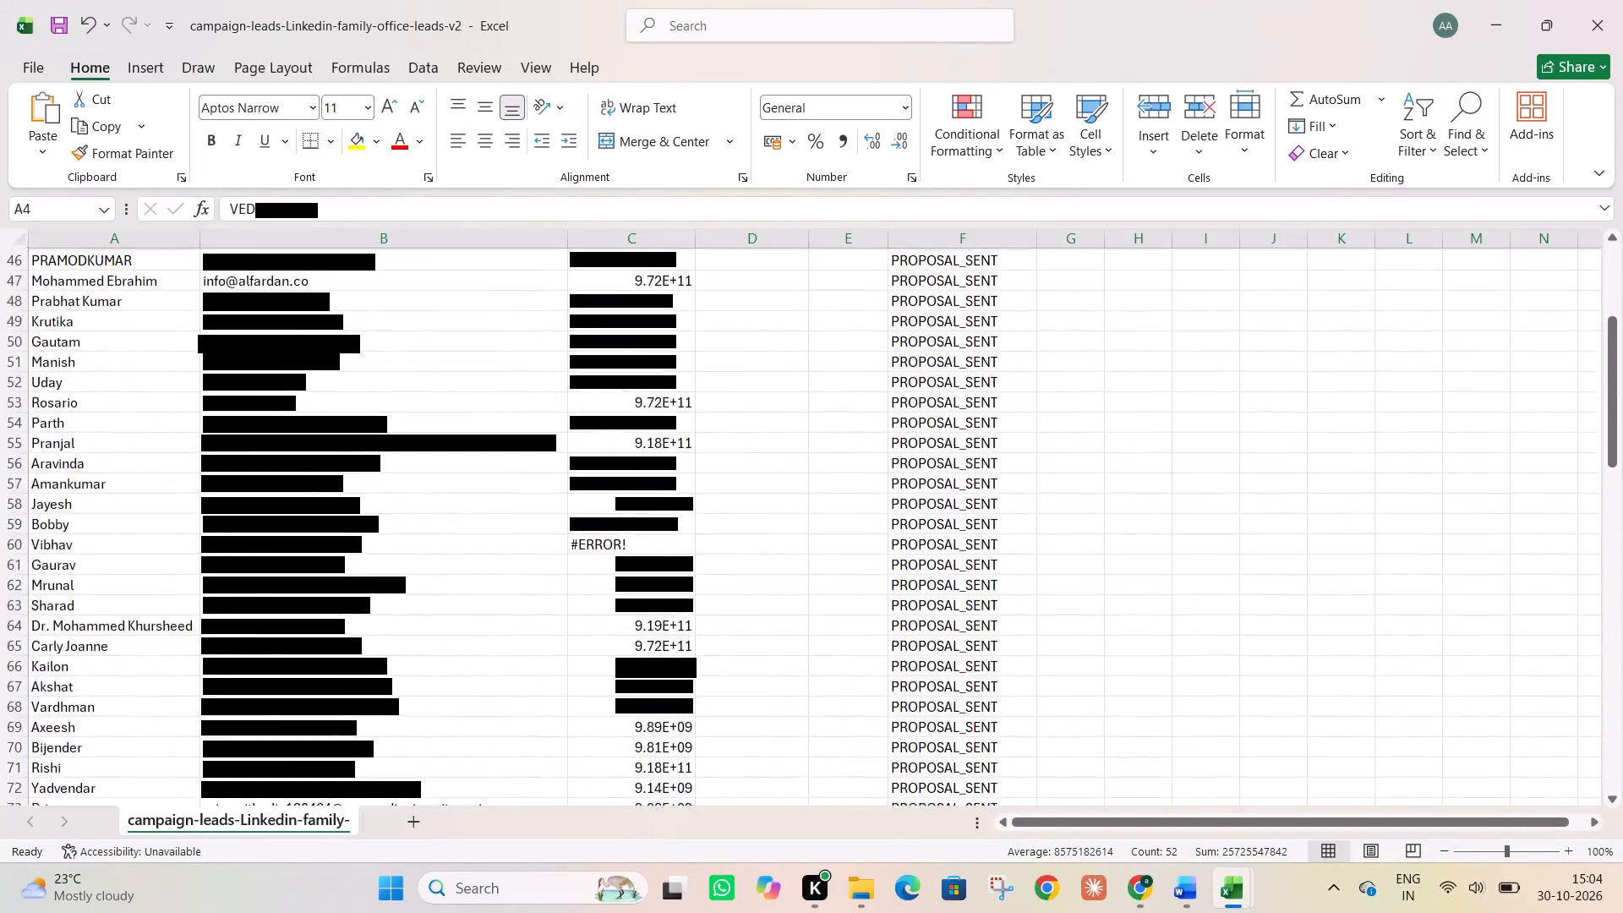
{"action": "scroll", "coordinate": [30, 555], "scroll_direction": "up", "scroll_amount": 7}
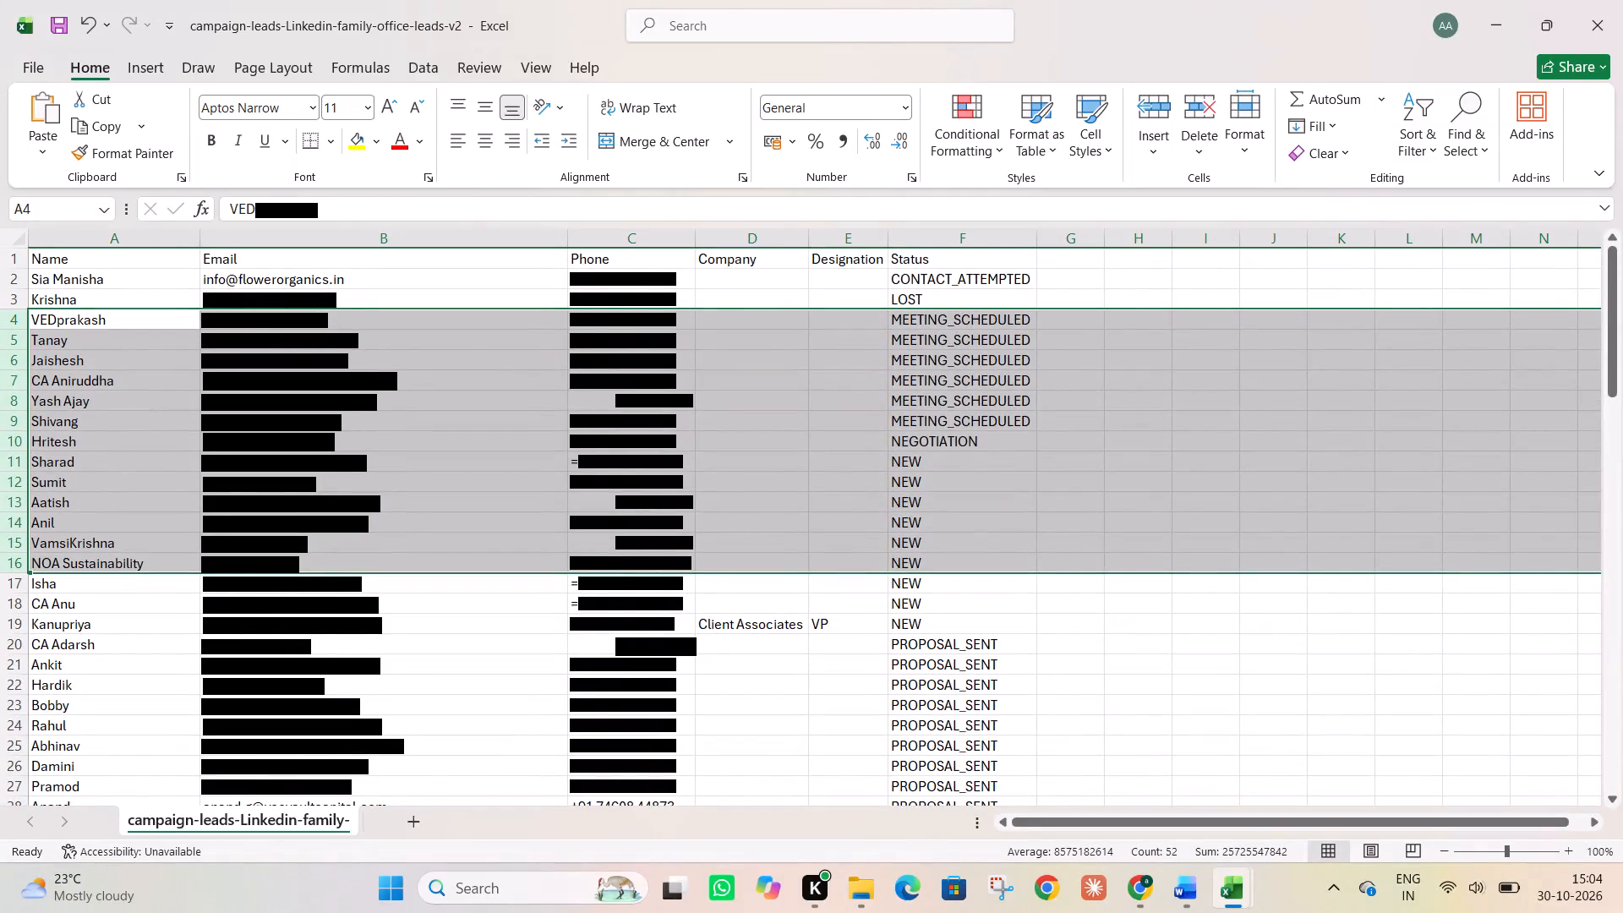
Delete the Company and Designation columns from the leads sheet.
{"action": "left_click", "coordinate": [740, 238]}
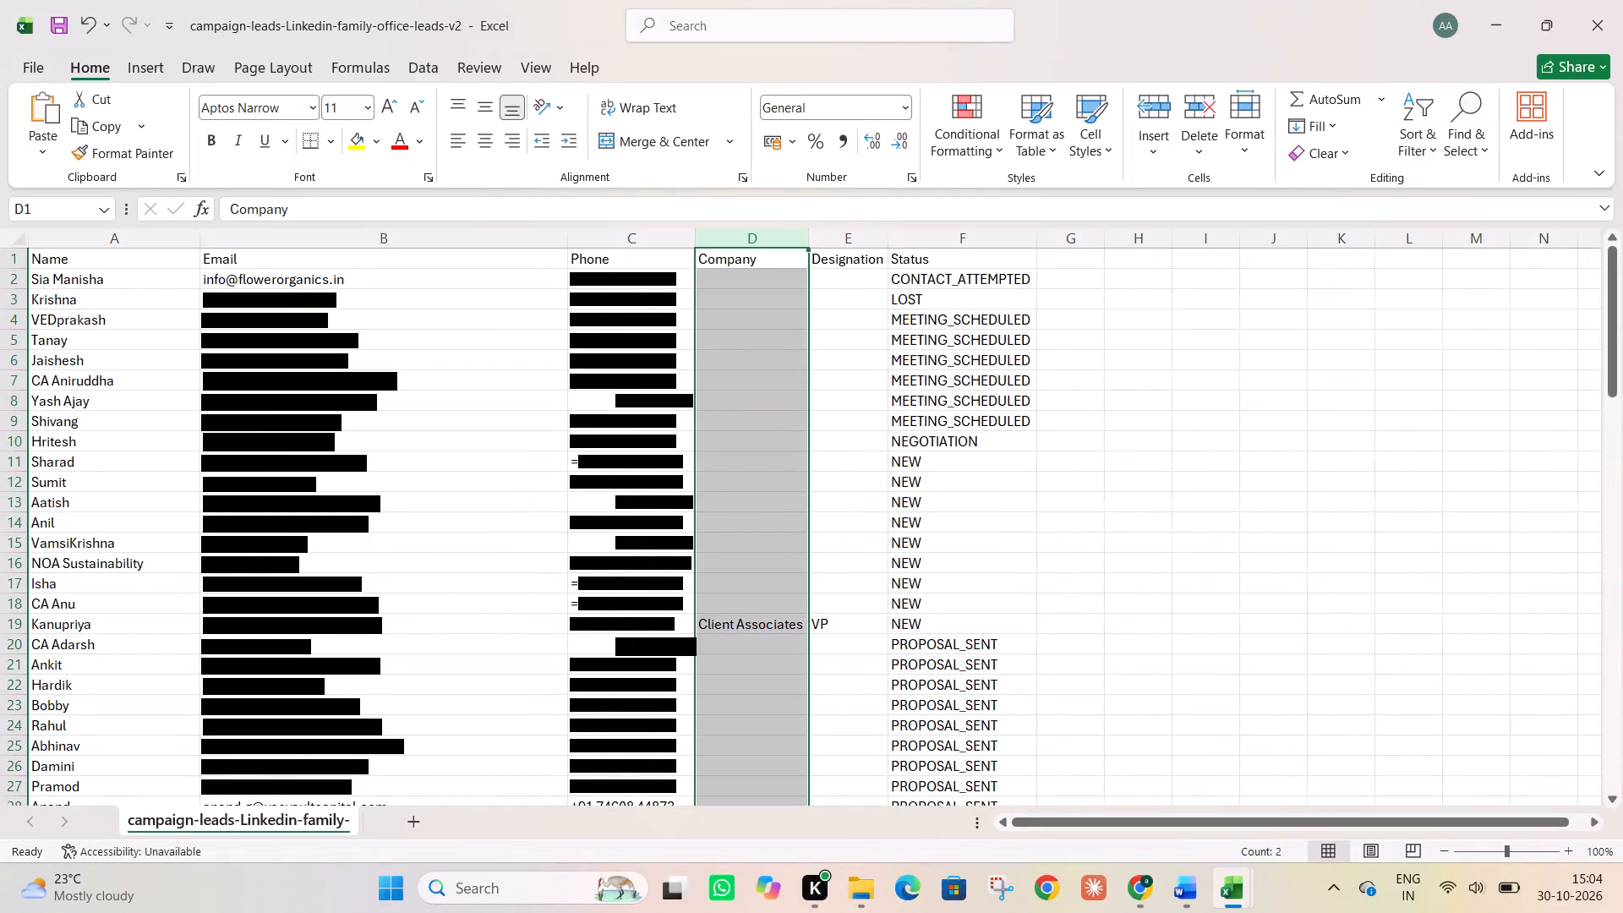
{"action": "key", "text": "ctrl+minus"}
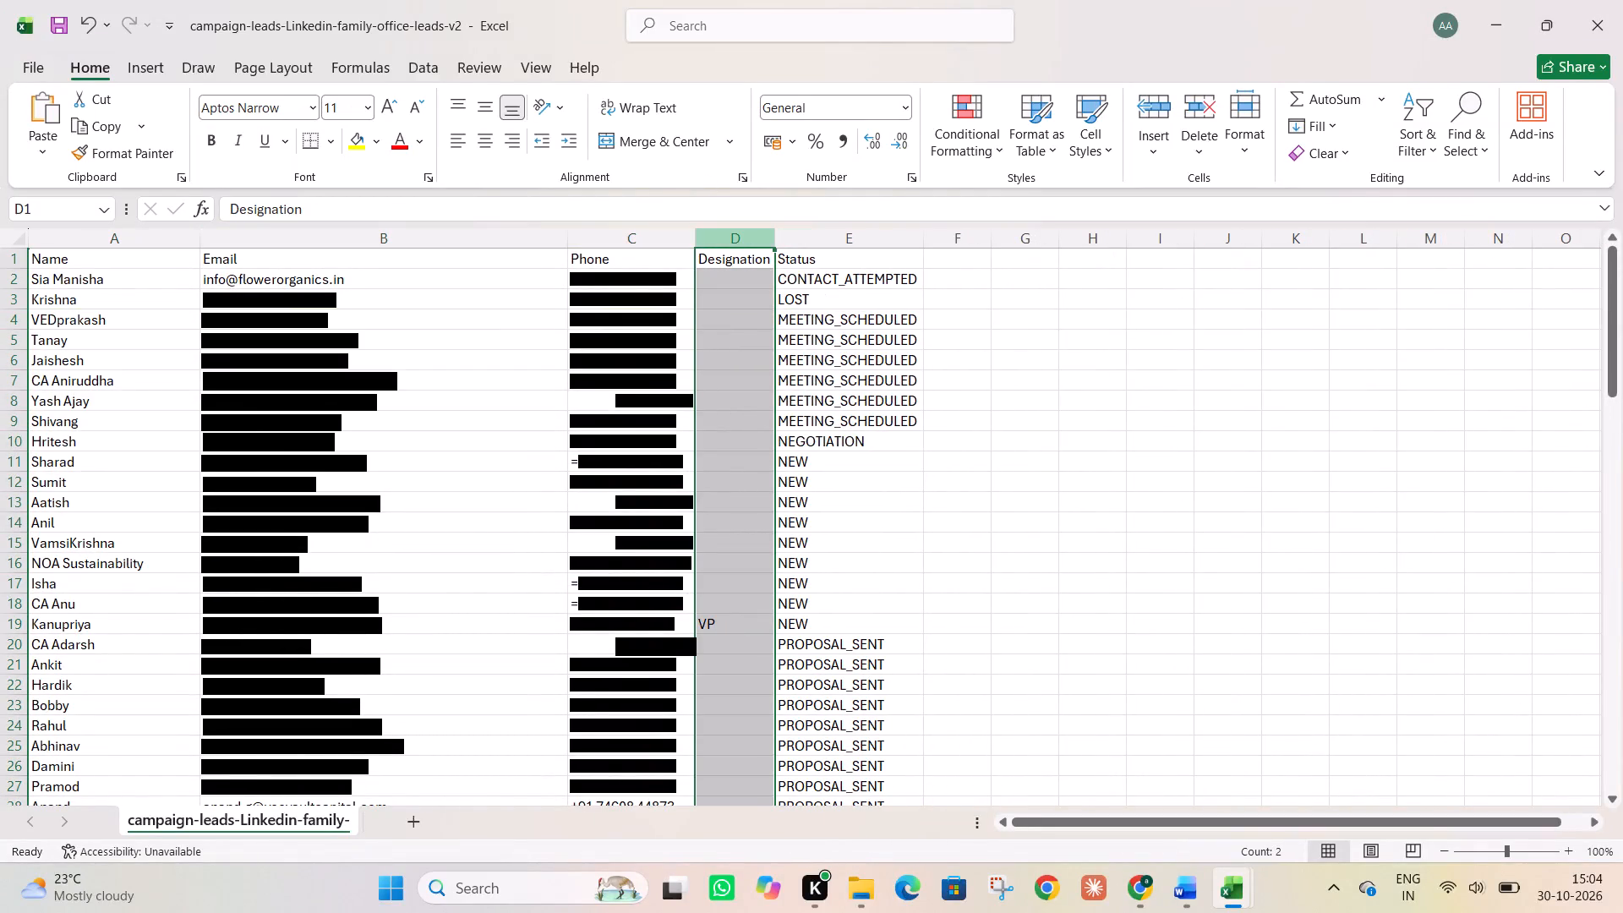
{"action": "left_click", "coordinate": [747, 238]}
{"action": "key", "text": "ctrl+minus"}
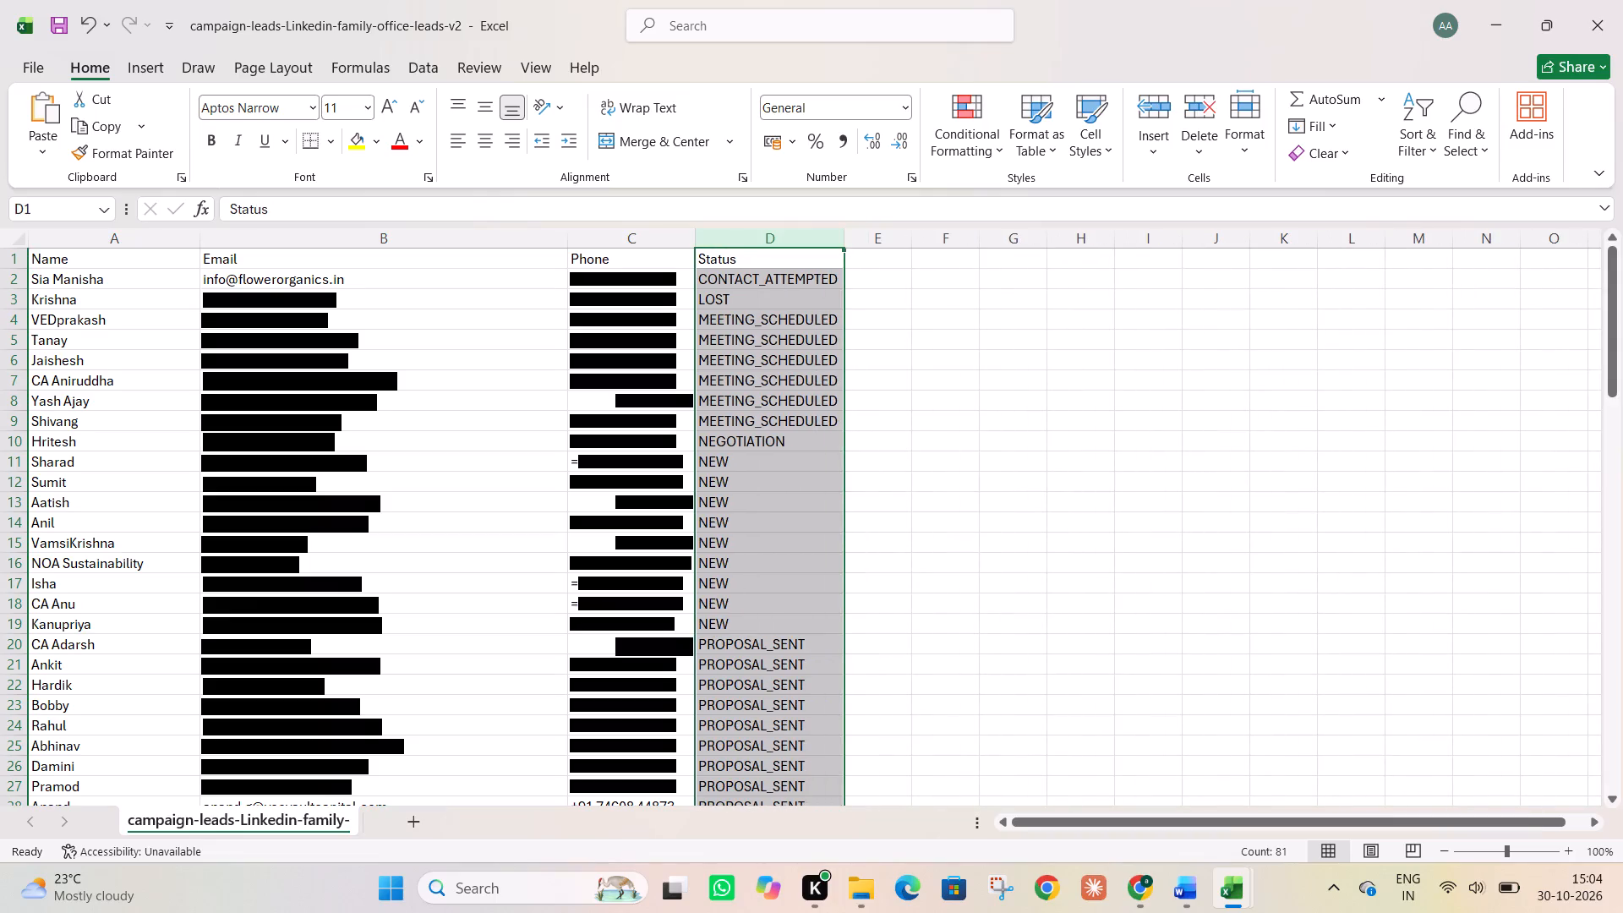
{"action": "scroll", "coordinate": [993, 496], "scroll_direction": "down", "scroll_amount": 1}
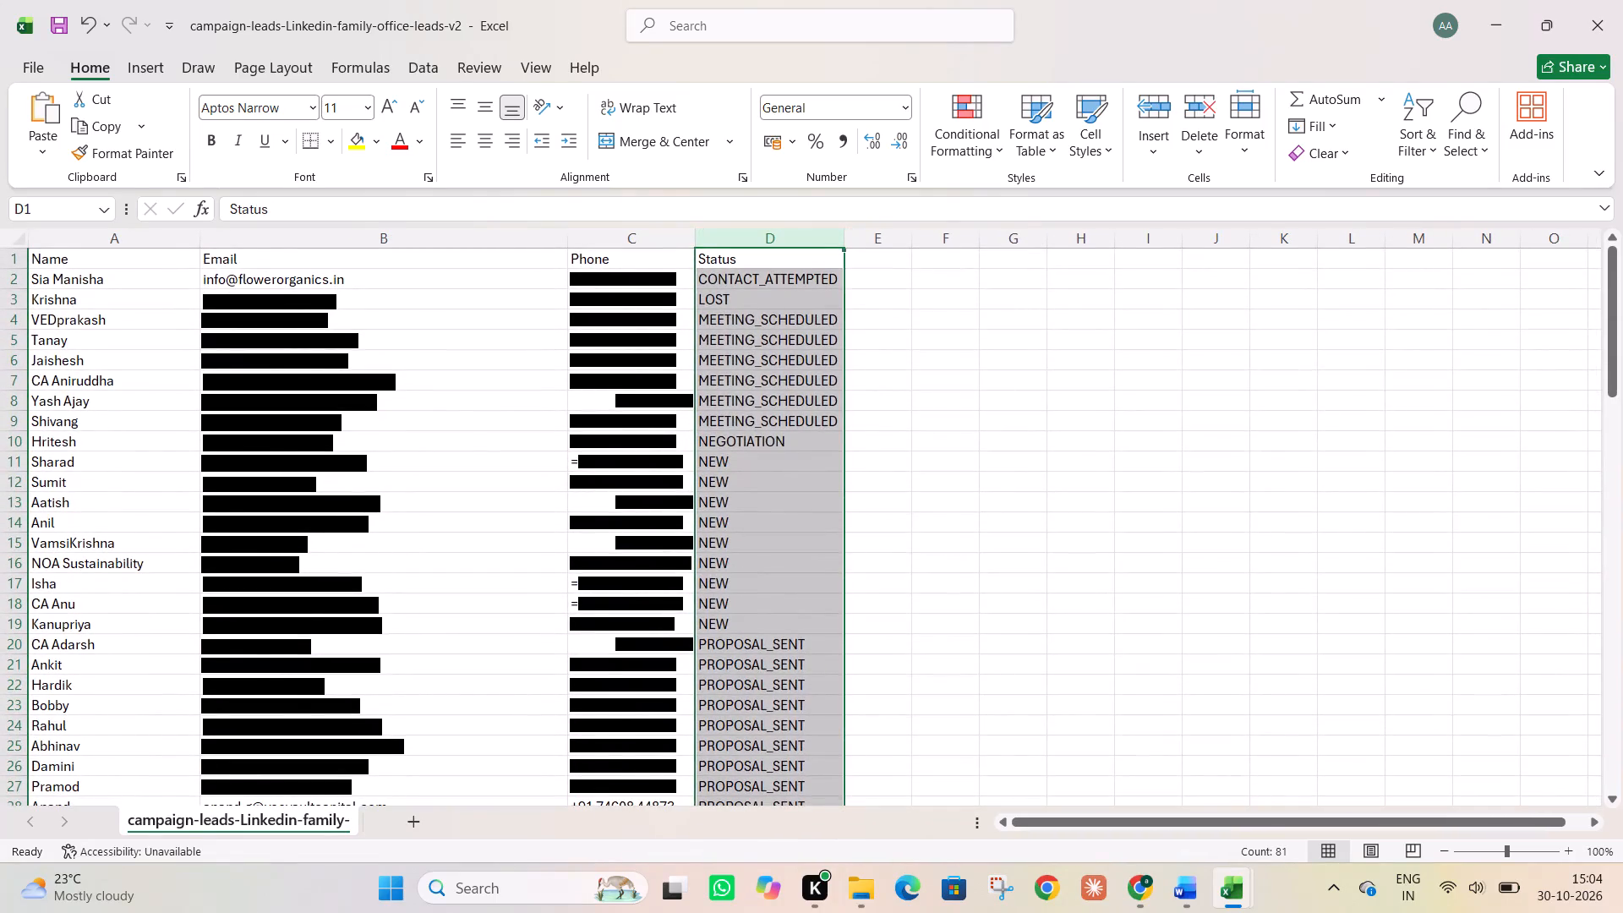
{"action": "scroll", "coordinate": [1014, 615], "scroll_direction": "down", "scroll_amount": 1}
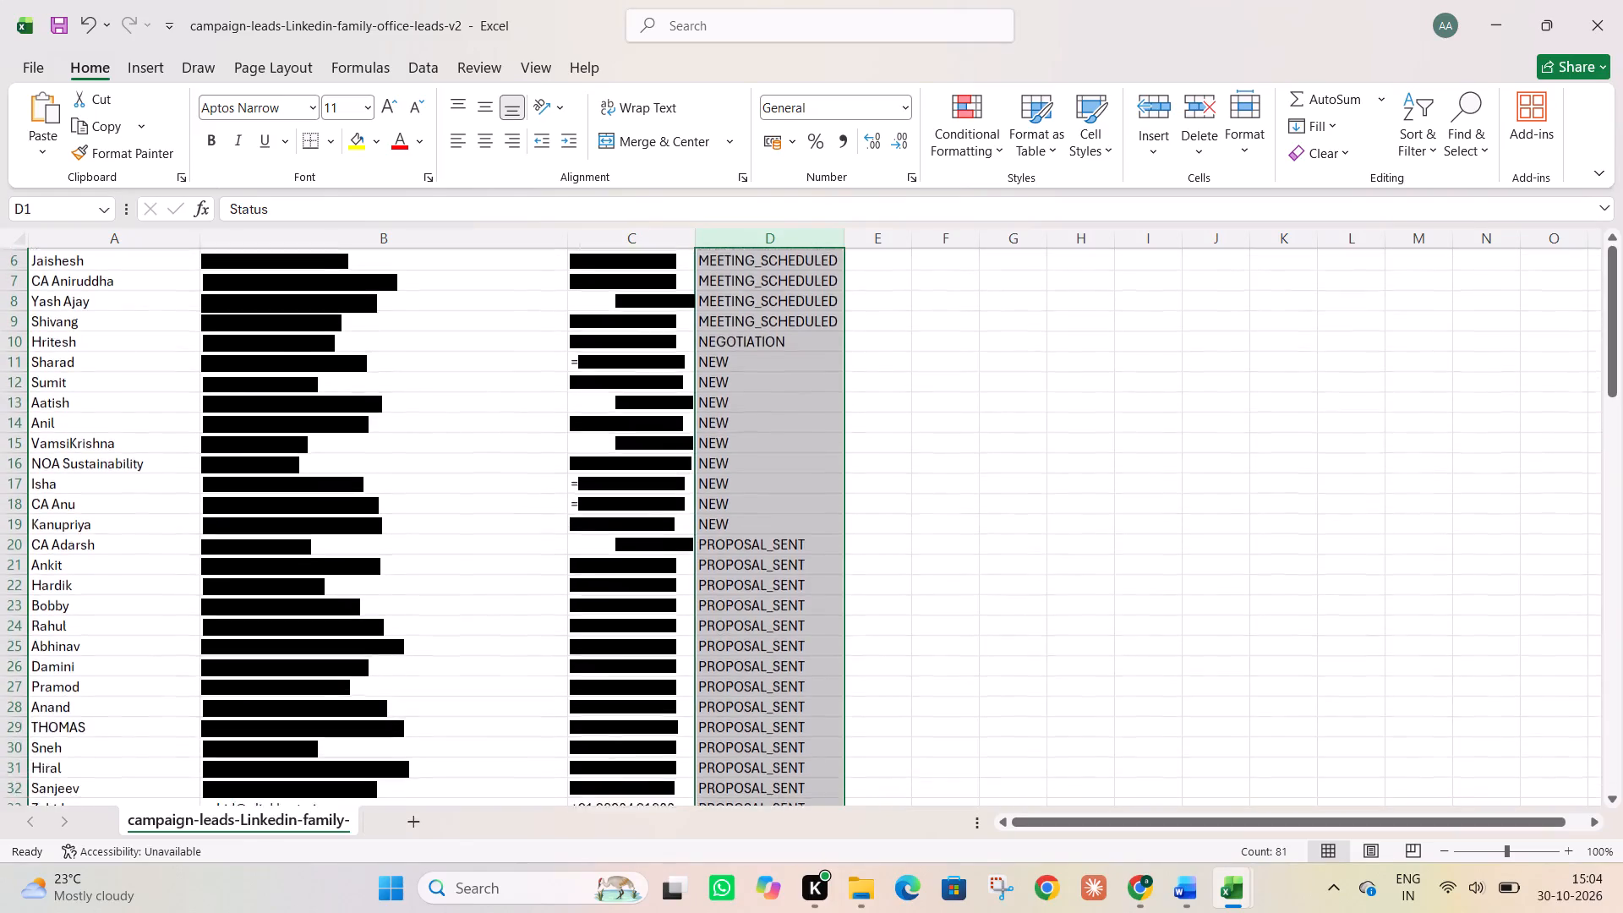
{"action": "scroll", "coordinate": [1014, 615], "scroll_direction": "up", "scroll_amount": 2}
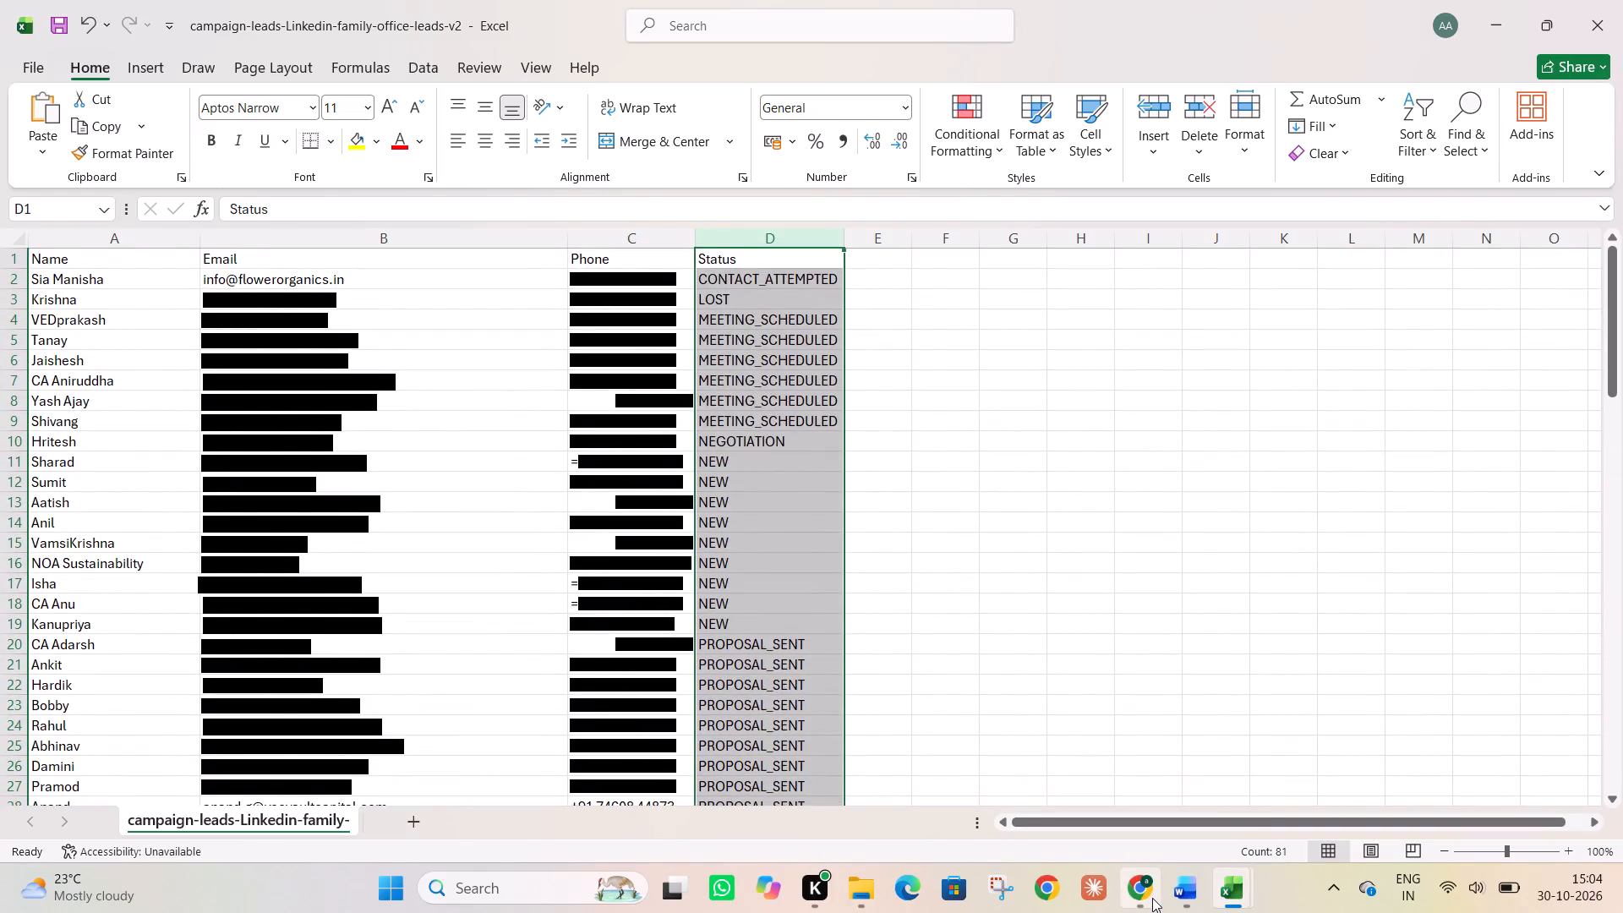
Switch to the campaign page in Chrome and filter its leads by the Negotiation status.
{"action": "left_click", "coordinate": [1149, 898]}
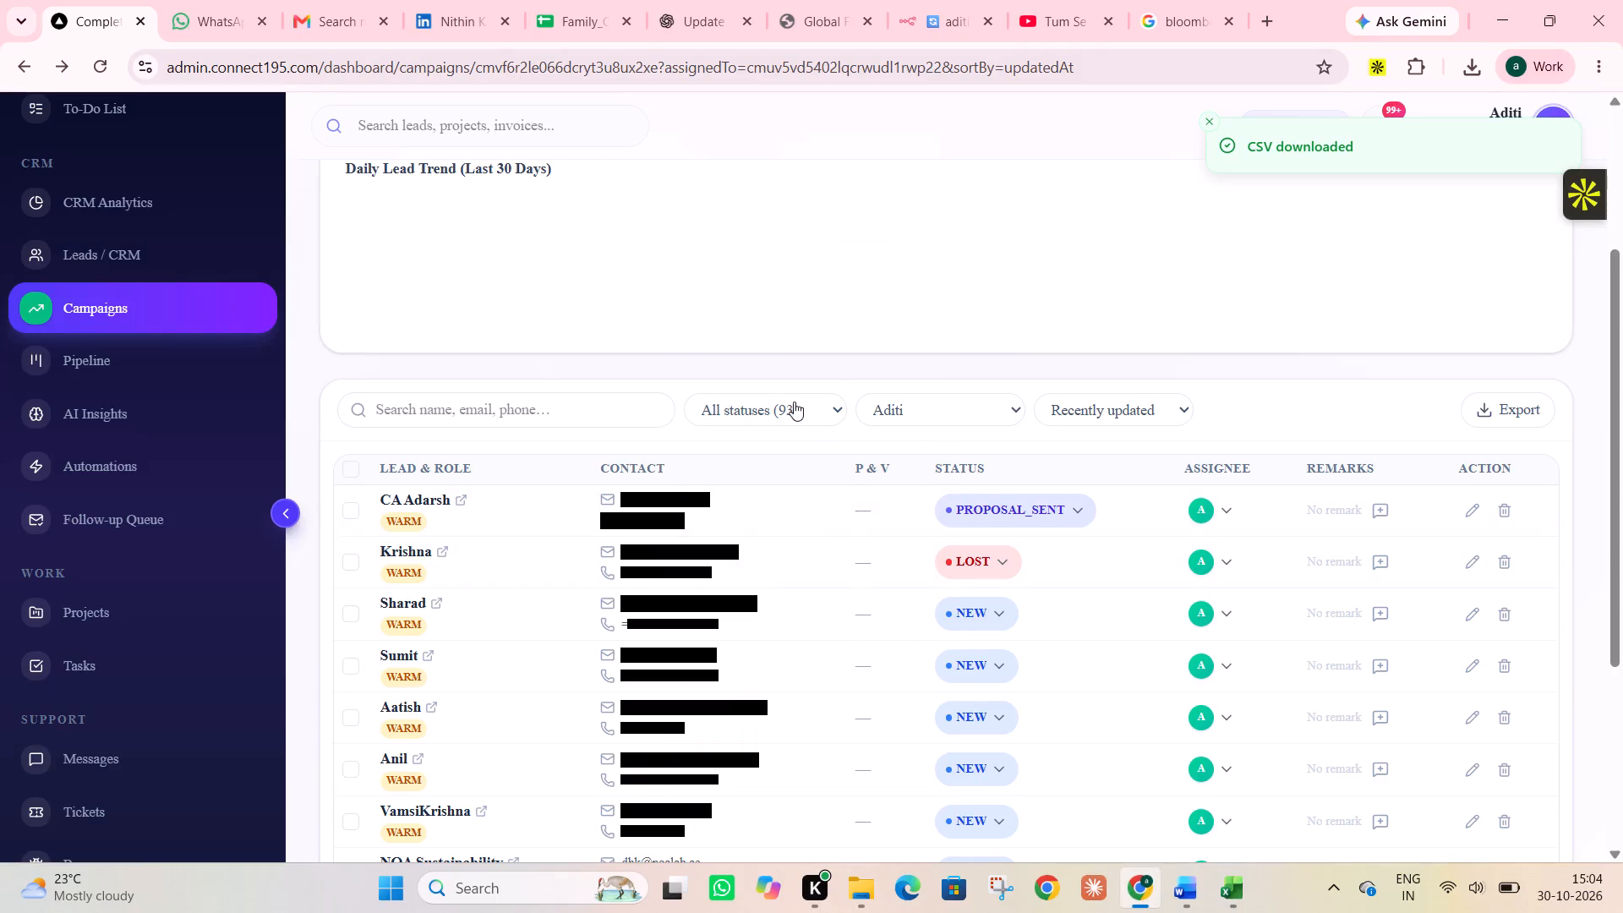
{"action": "left_click", "coordinate": [794, 402]}
{"action": "left_click", "coordinate": [768, 594]}
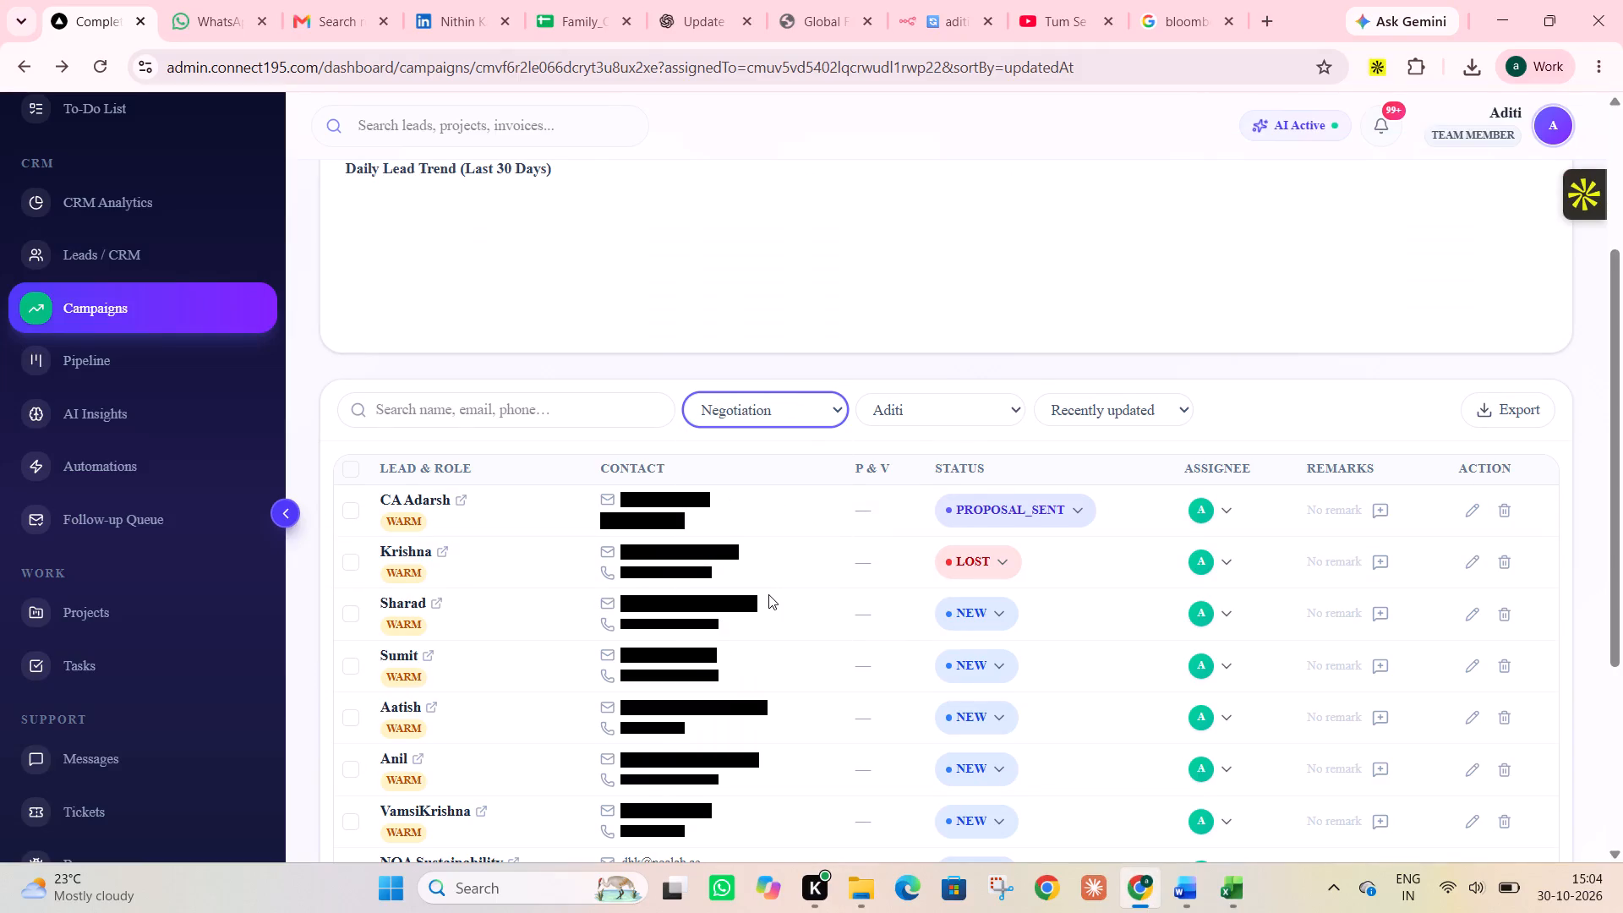
Open the record of Hritesh, the lead in Negotiation, and read its details, activity timeline and discussion.
{"action": "scroll", "coordinate": [768, 594], "scroll_direction": "down", "scroll_amount": 1}
{"action": "left_click", "coordinate": [437, 475]}
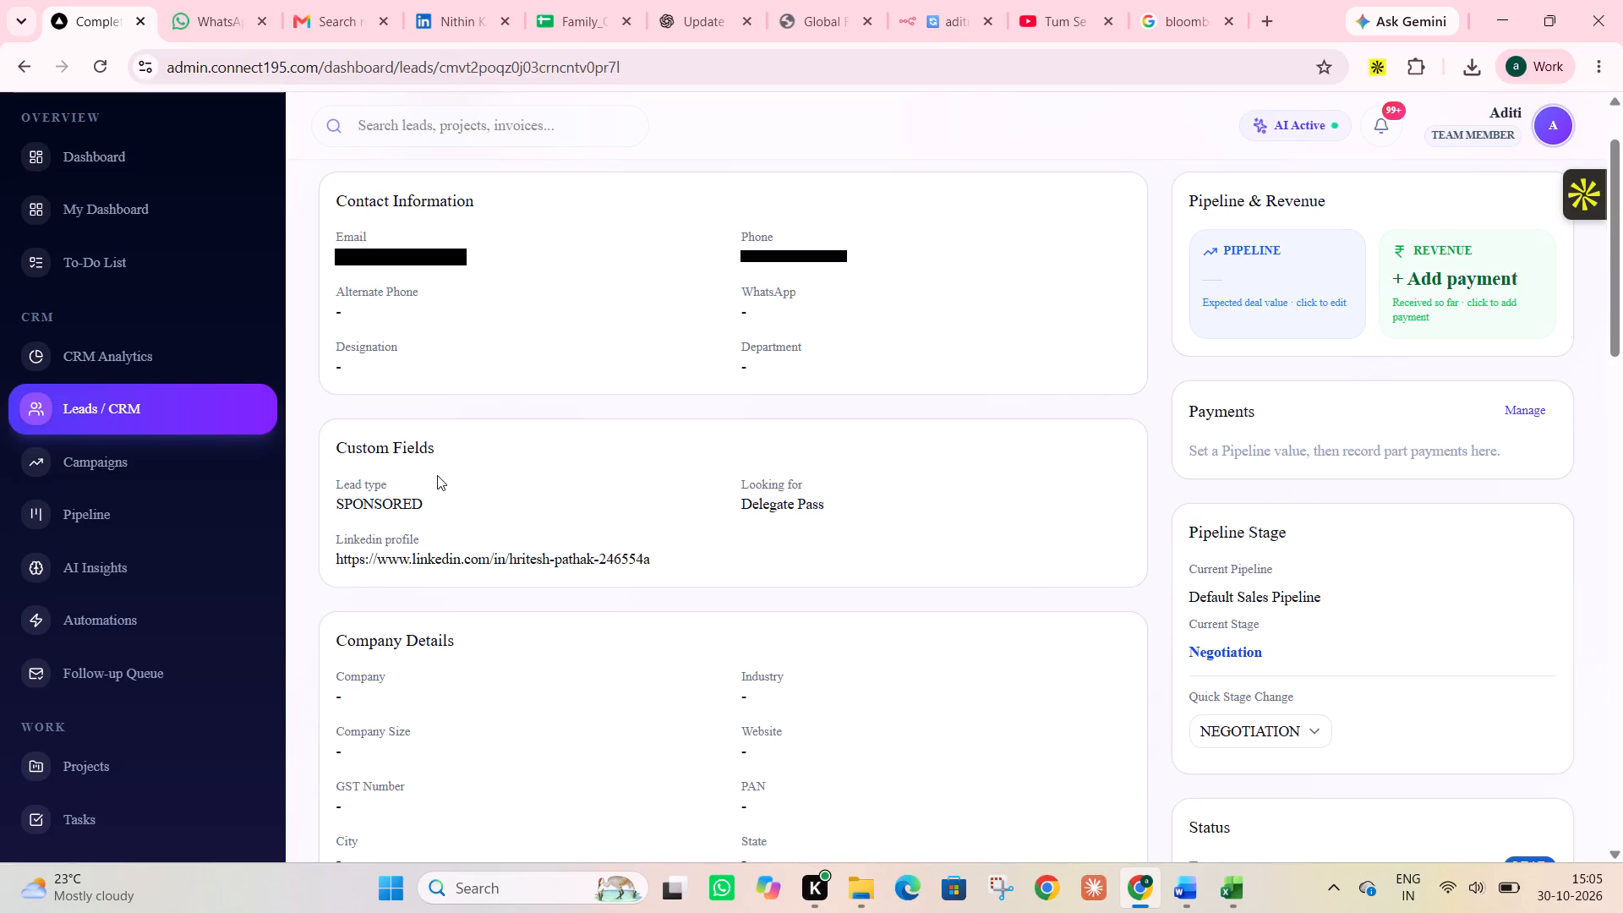
{"action": "scroll", "coordinate": [437, 475], "scroll_direction": "down", "scroll_amount": 5}
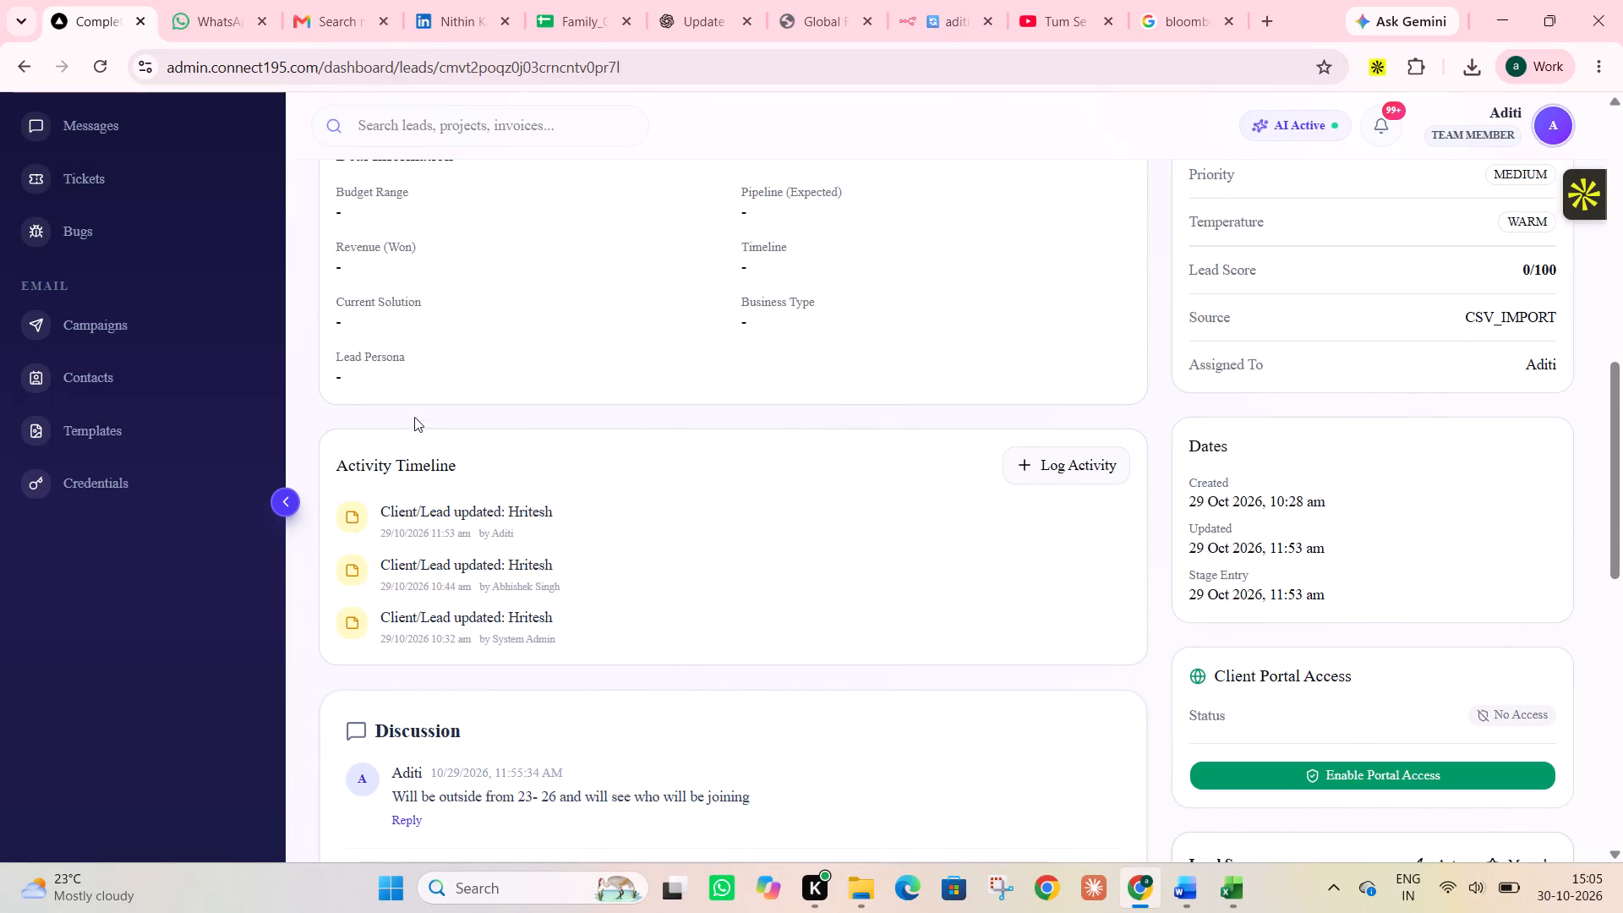
Examine the Google Form Follow up and Aditi- Linkedin 2 sheets of the Family_Office_n8n_Automation_1st_Mail_sheet_CLEANED spreadsheet for their columns and statuses.
{"action": "left_click", "coordinate": [563, 1]}
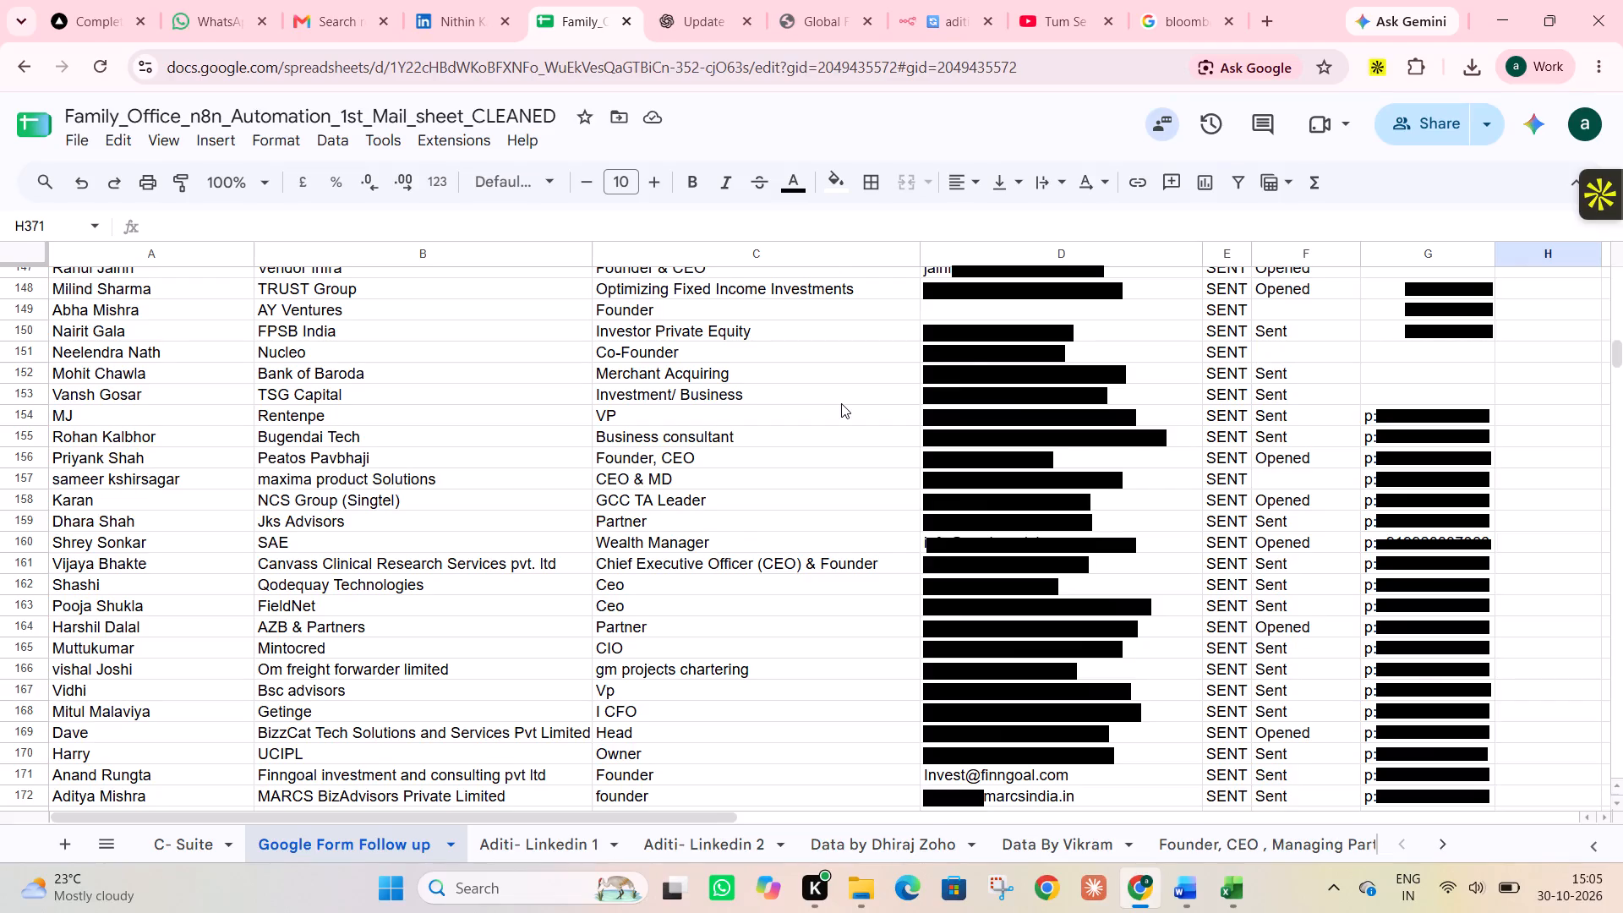
{"action": "scroll", "coordinate": [841, 403], "scroll_direction": "down", "scroll_amount": 7}
{"action": "scroll", "coordinate": [841, 403], "scroll_direction": "up", "scroll_amount": 1}
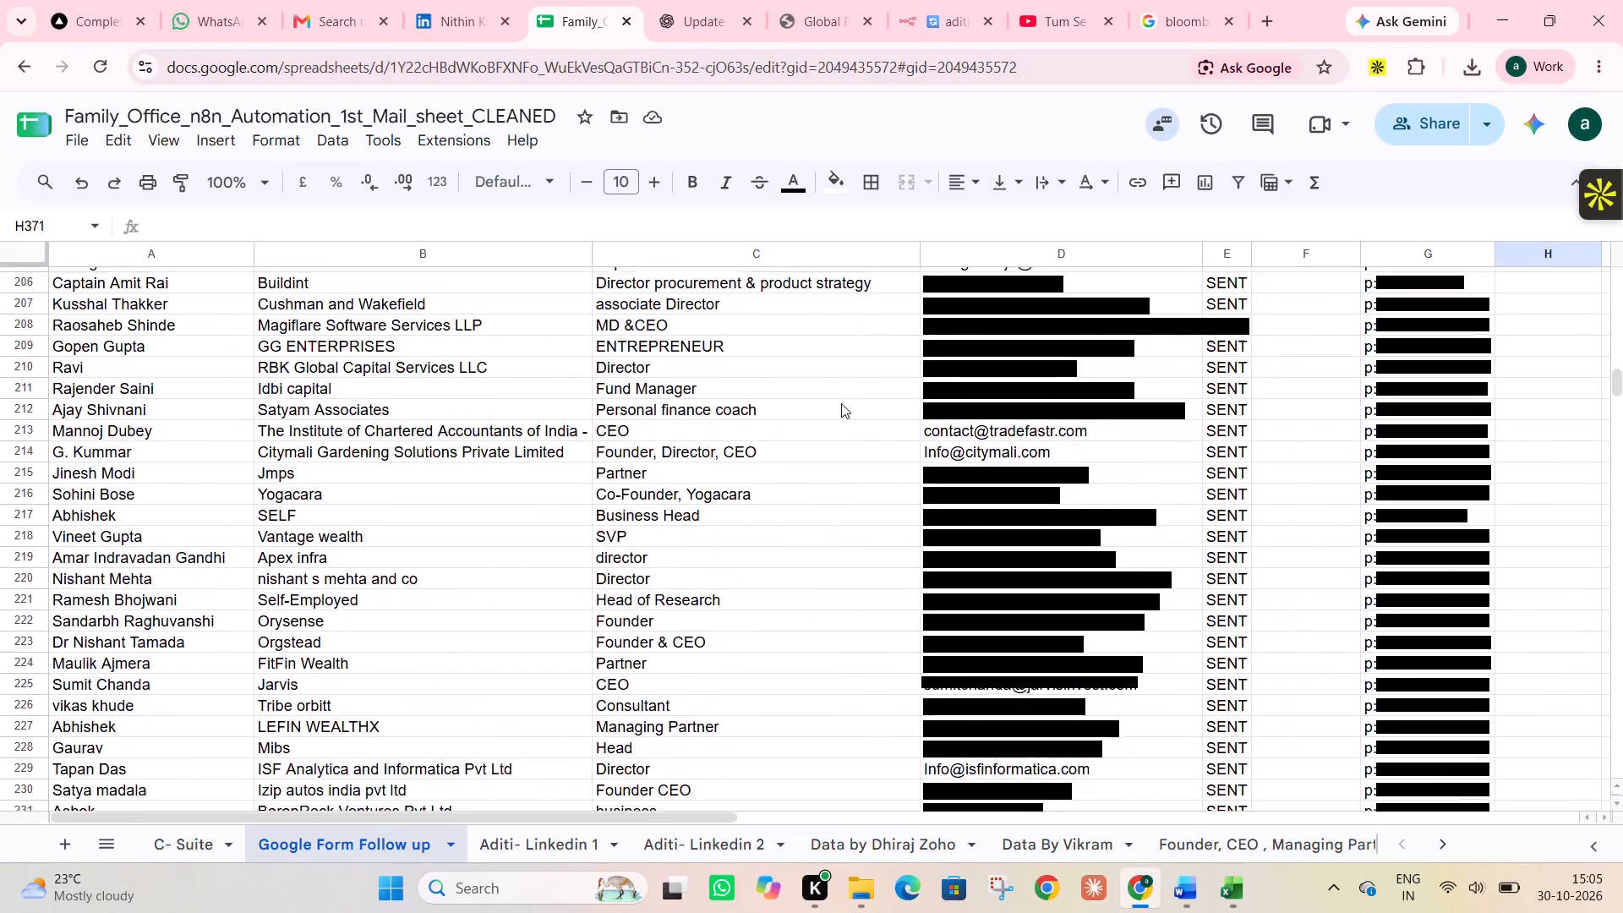
{"action": "scroll", "coordinate": [841, 403], "scroll_direction": "up", "scroll_amount": 4}
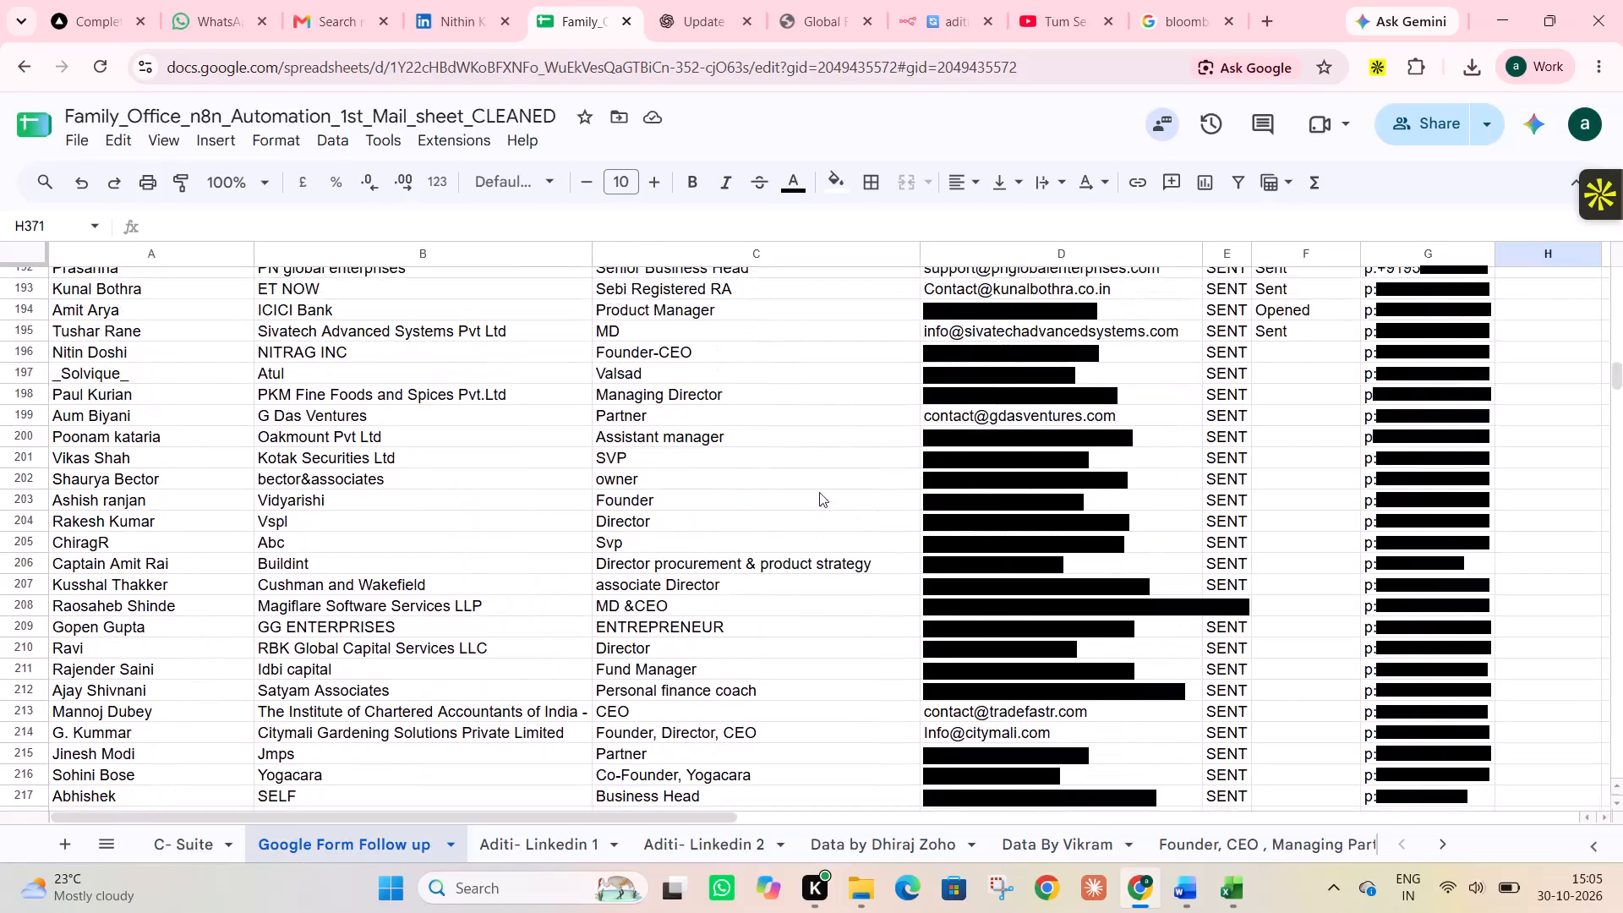
{"action": "left_click", "coordinate": [705, 835]}
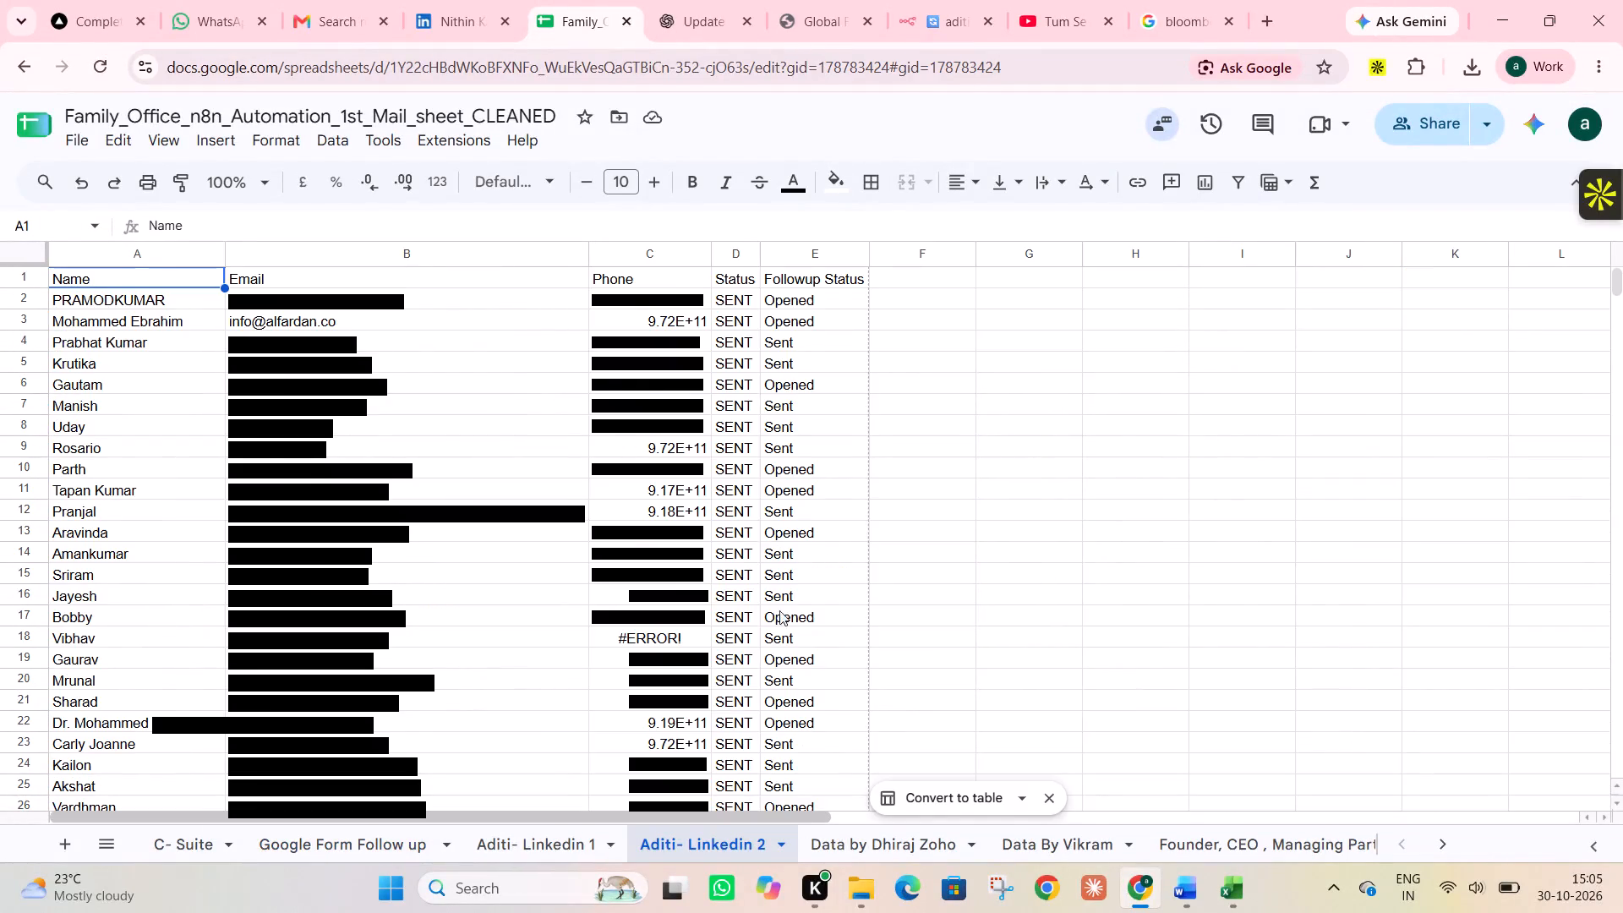
{"action": "scroll", "coordinate": [879, 524], "scroll_direction": "up", "scroll_amount": 1}
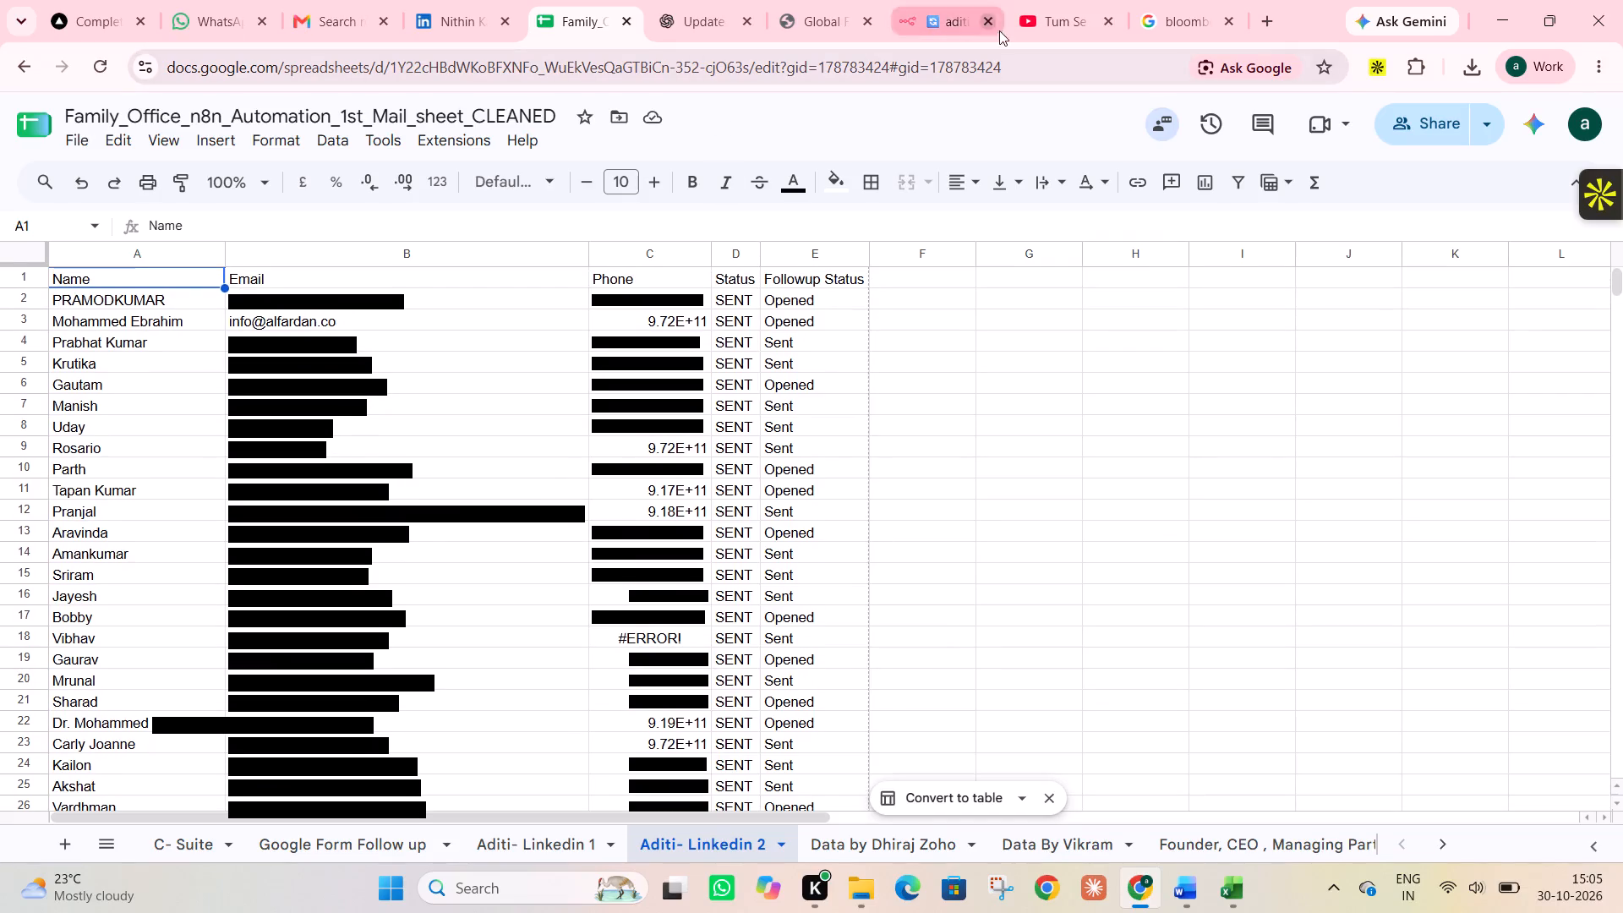
Switch to Excel, look through the campaign-leads-Linkedin-family-office-leads workbook's rows and status columns, and close that workbook.
{"action": "left_click", "coordinate": [1260, 900]}
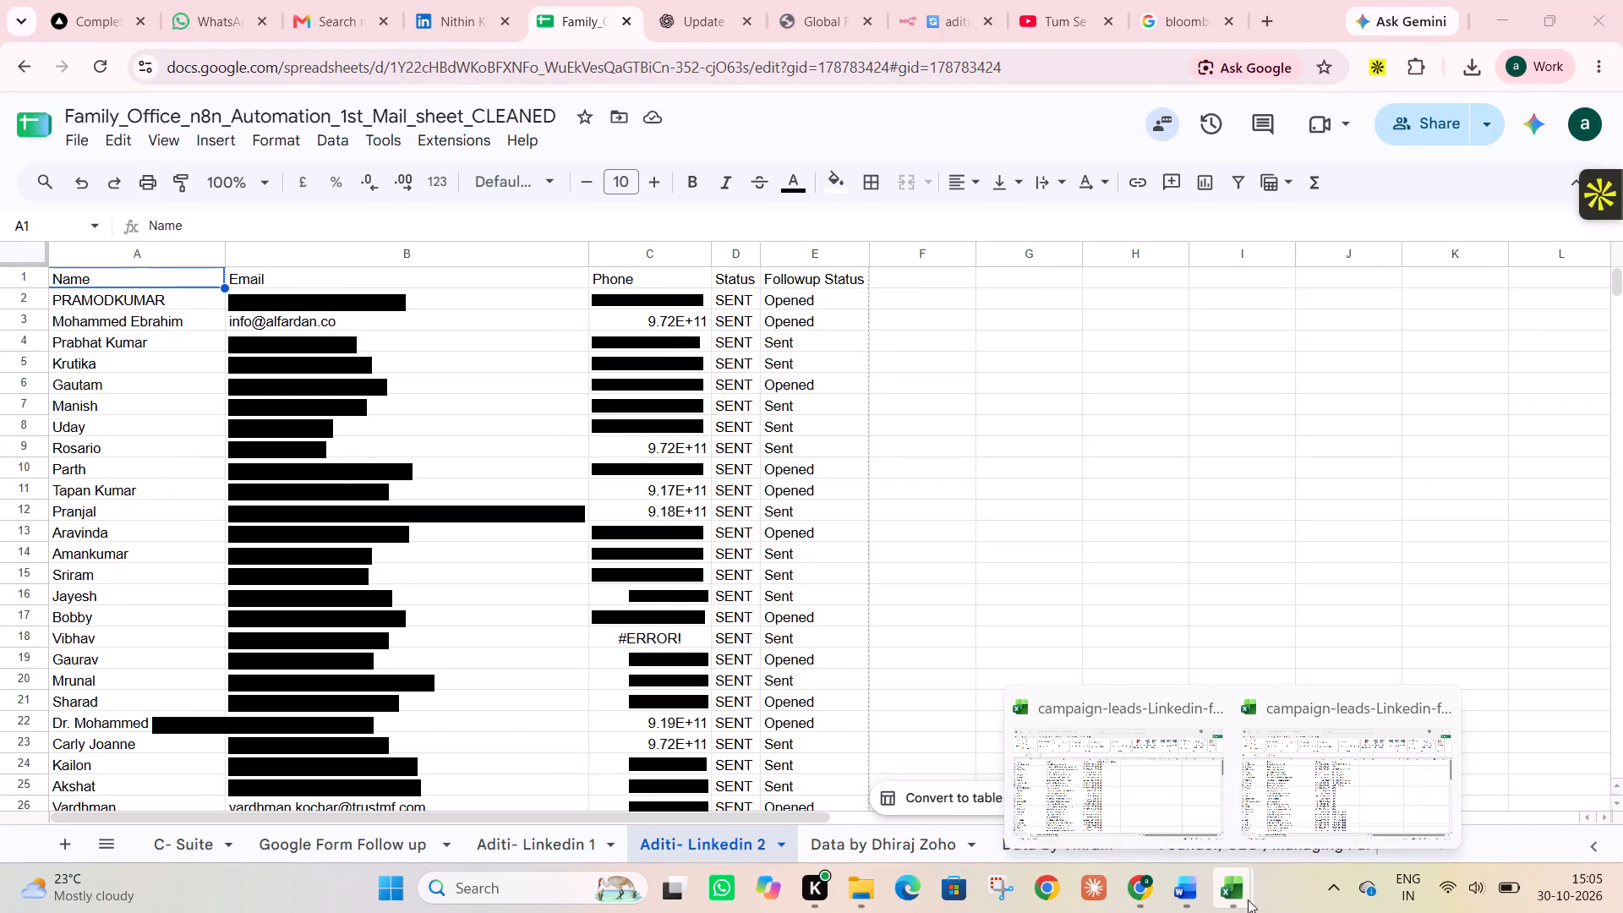
{"action": "left_click", "coordinate": [1248, 899]}
{"action": "left_click", "coordinate": [1137, 768]}
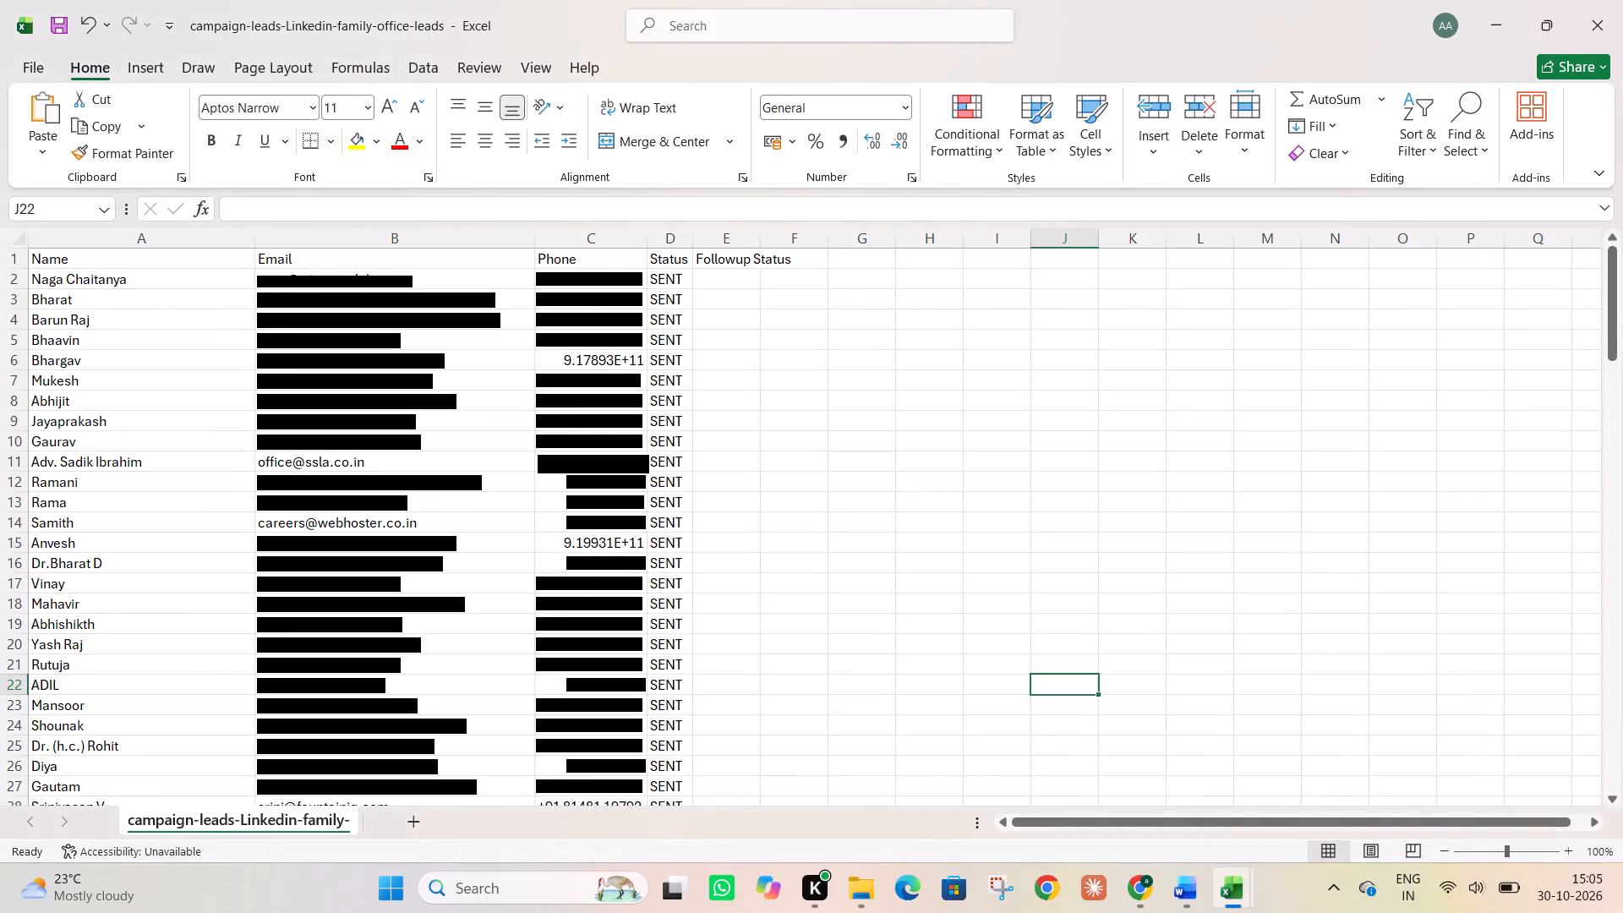
{"action": "left_click", "coordinate": [1137, 768]}
{"action": "scroll", "coordinate": [1265, 675], "scroll_direction": "up", "scroll_amount": 1}
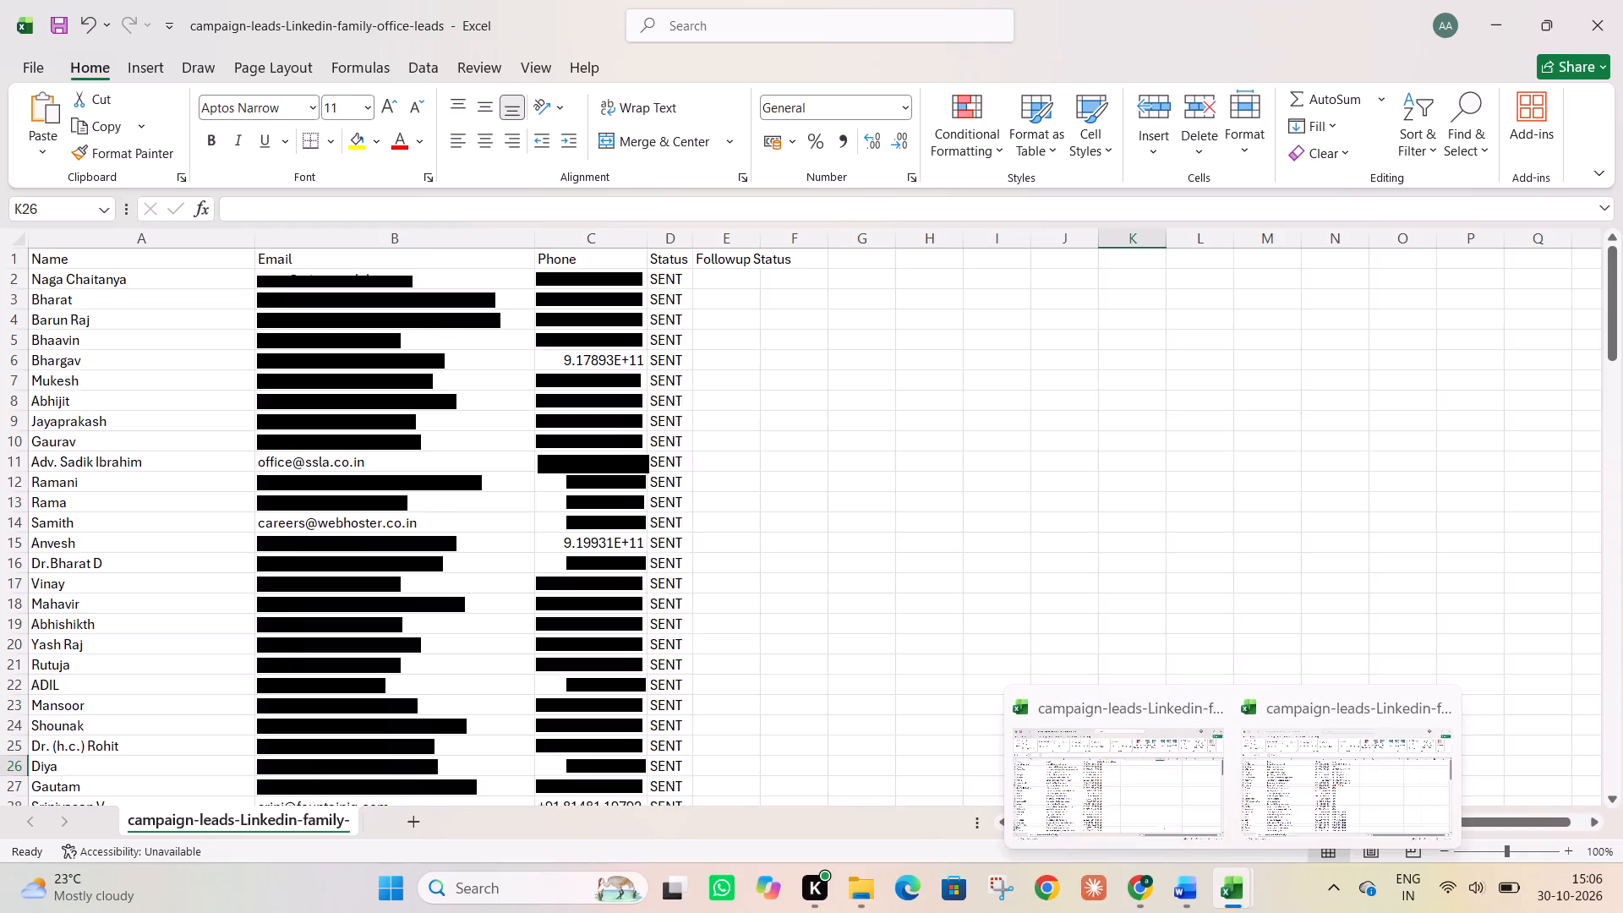
{"action": "scroll", "coordinate": [911, 614], "scroll_direction": "down", "scroll_amount": 9}
{"action": "scroll", "coordinate": [911, 614], "scroll_direction": "up", "scroll_amount": 3}
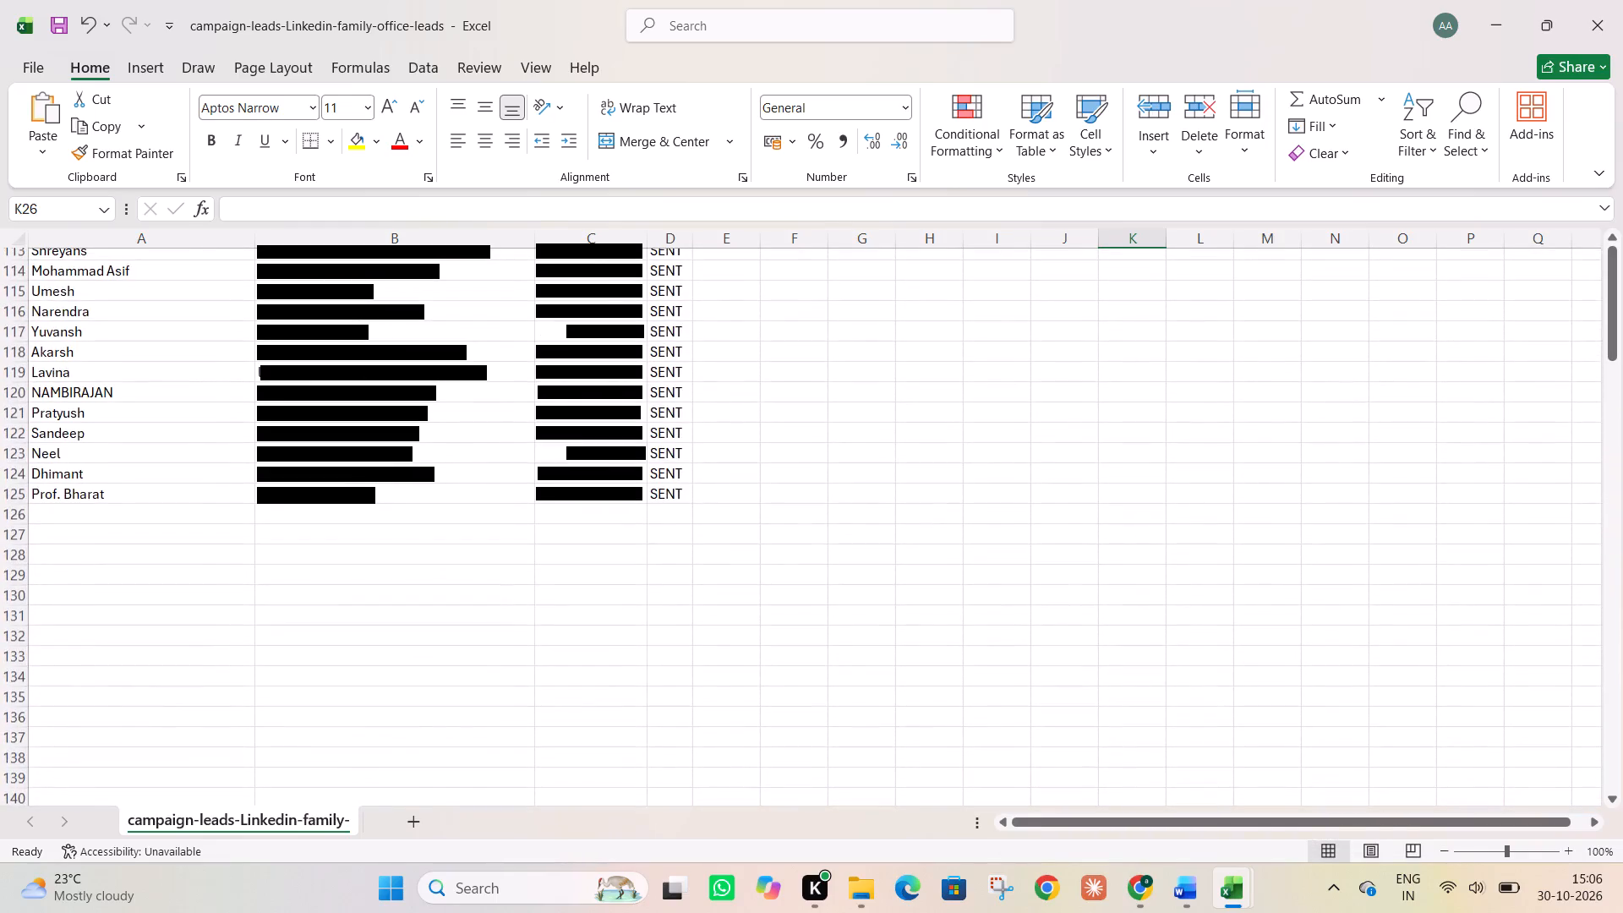
{"action": "scroll", "coordinate": [911, 614], "scroll_direction": "up", "scroll_amount": 3}
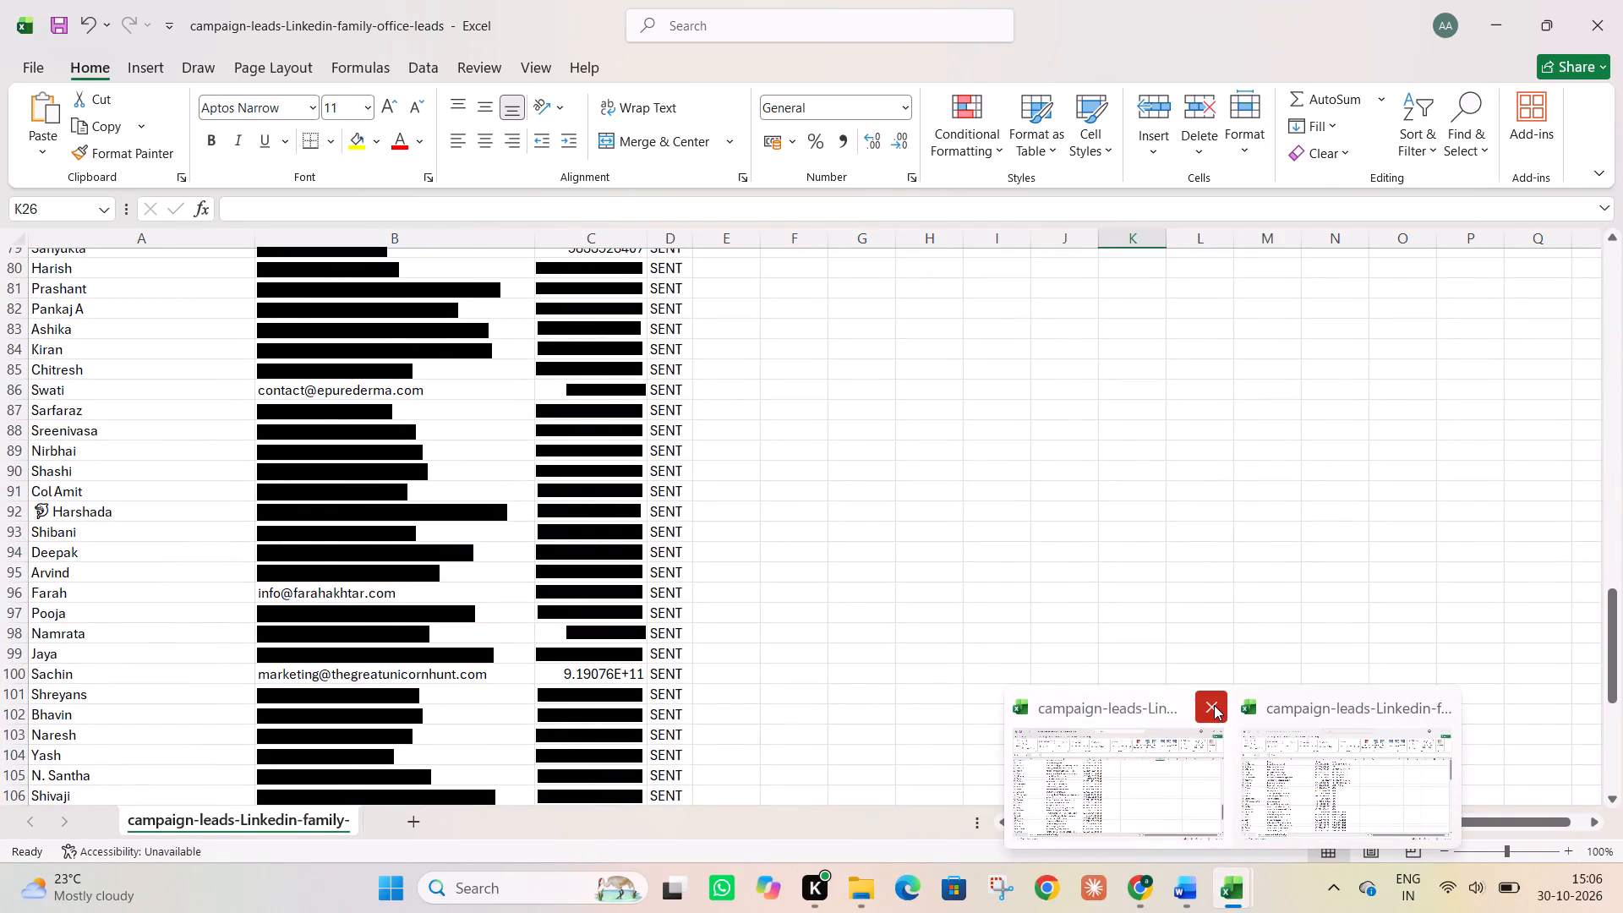
{"action": "left_click", "coordinate": [1214, 705]}
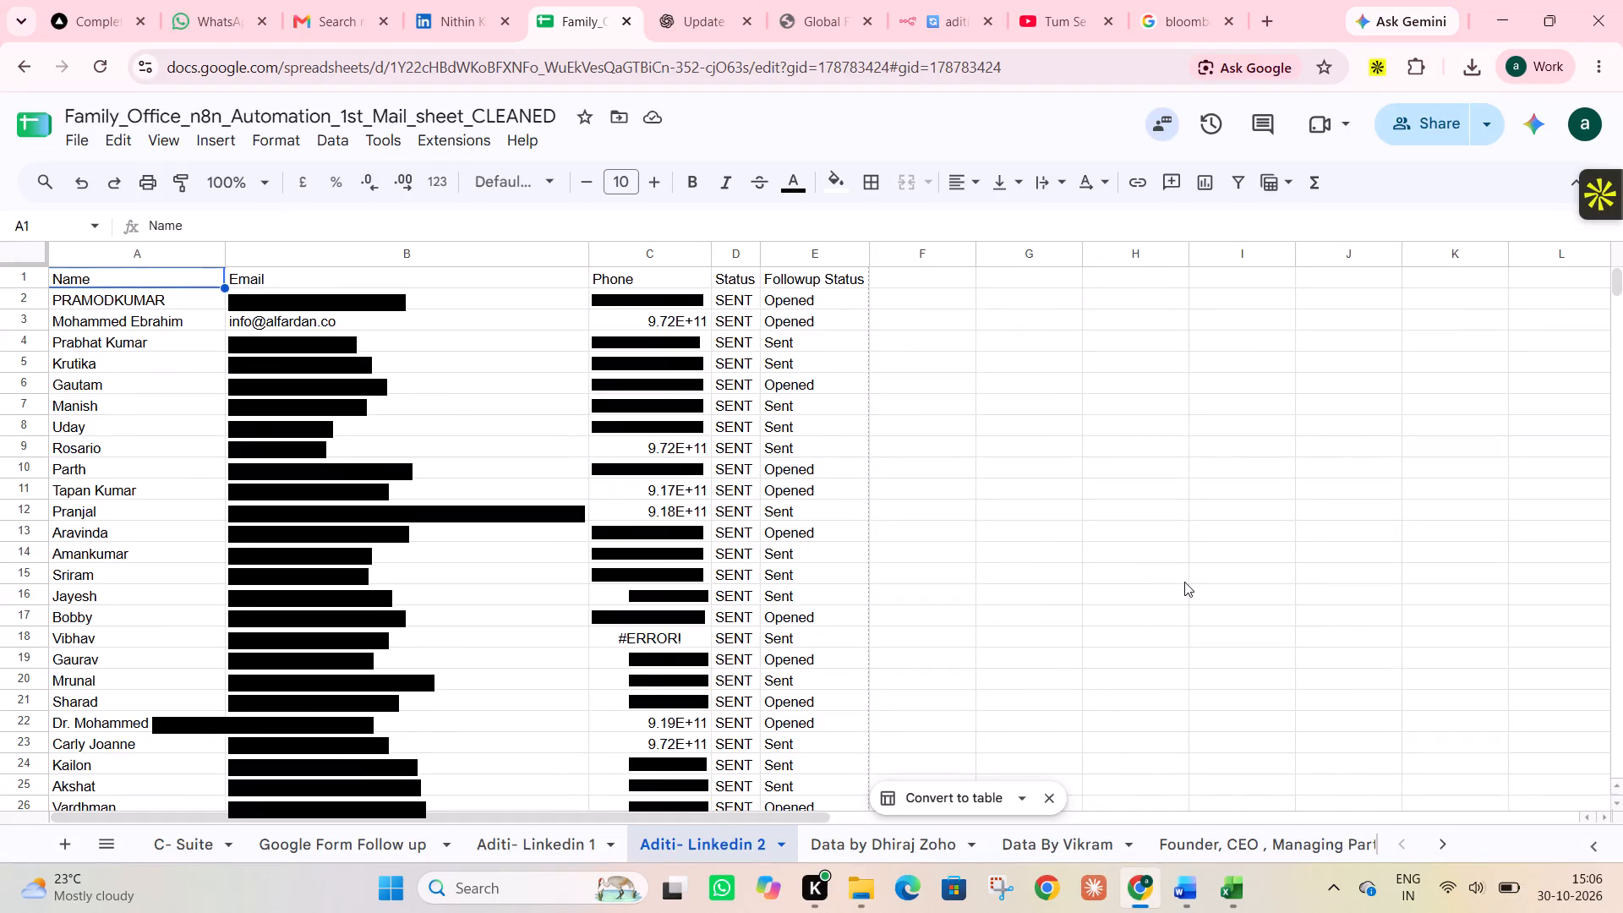
Switch to the campaign-leads-Linkedin-family-office-leads-v2 workbook in Excel and look through its leads and their statuses.
{"action": "scroll", "coordinate": [1184, 582], "scroll_direction": "down", "scroll_amount": 1}
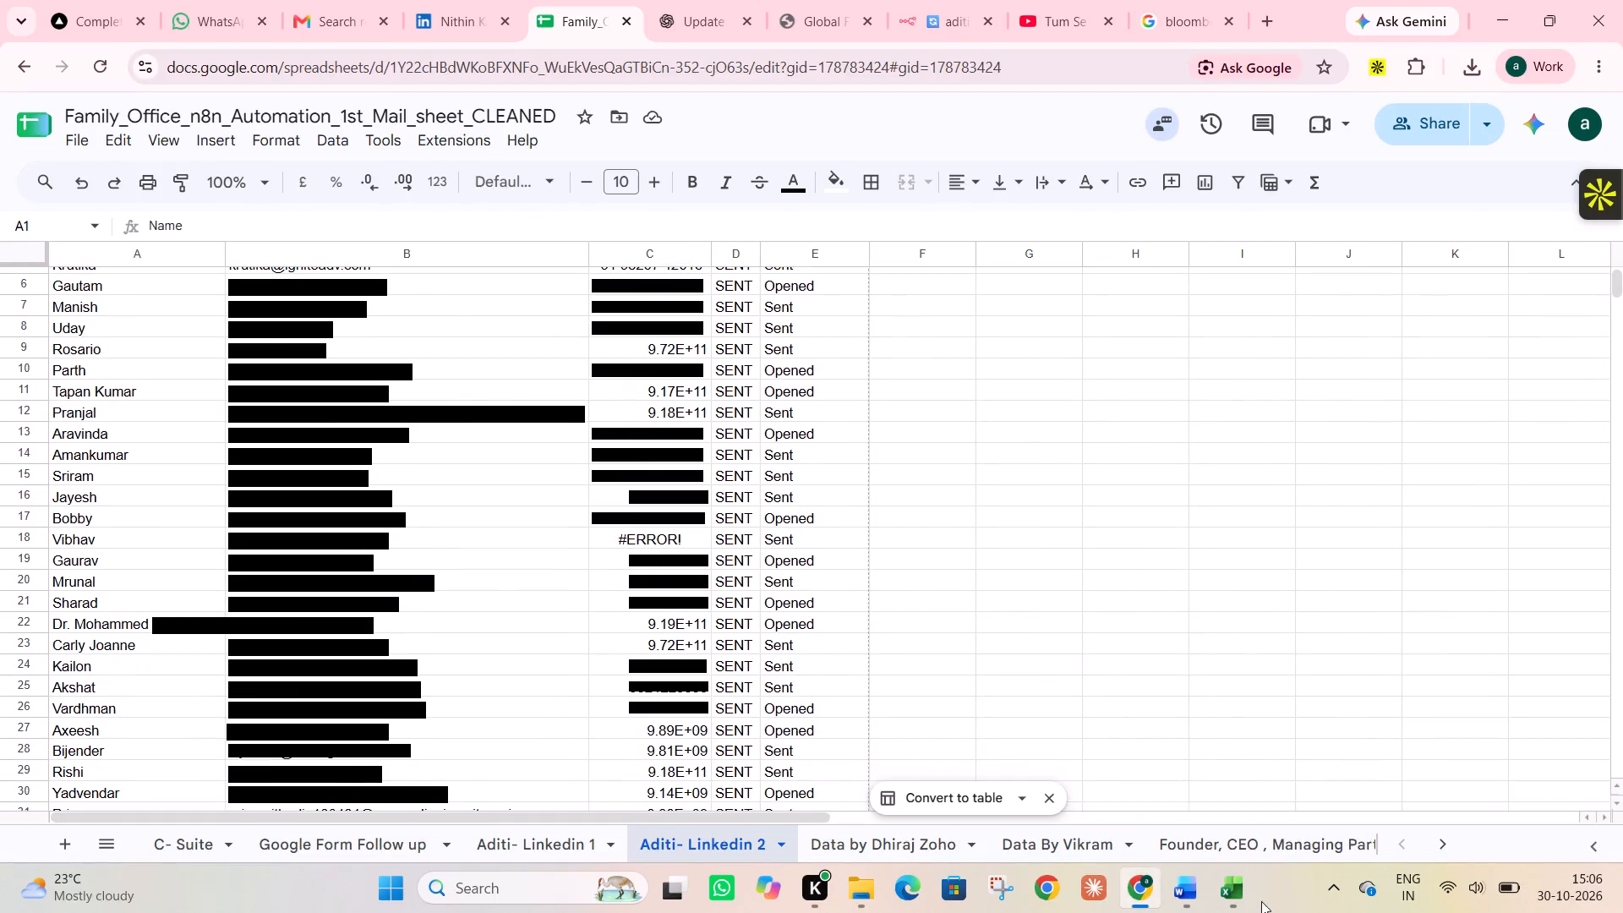
{"action": "left_click", "coordinate": [1237, 905]}
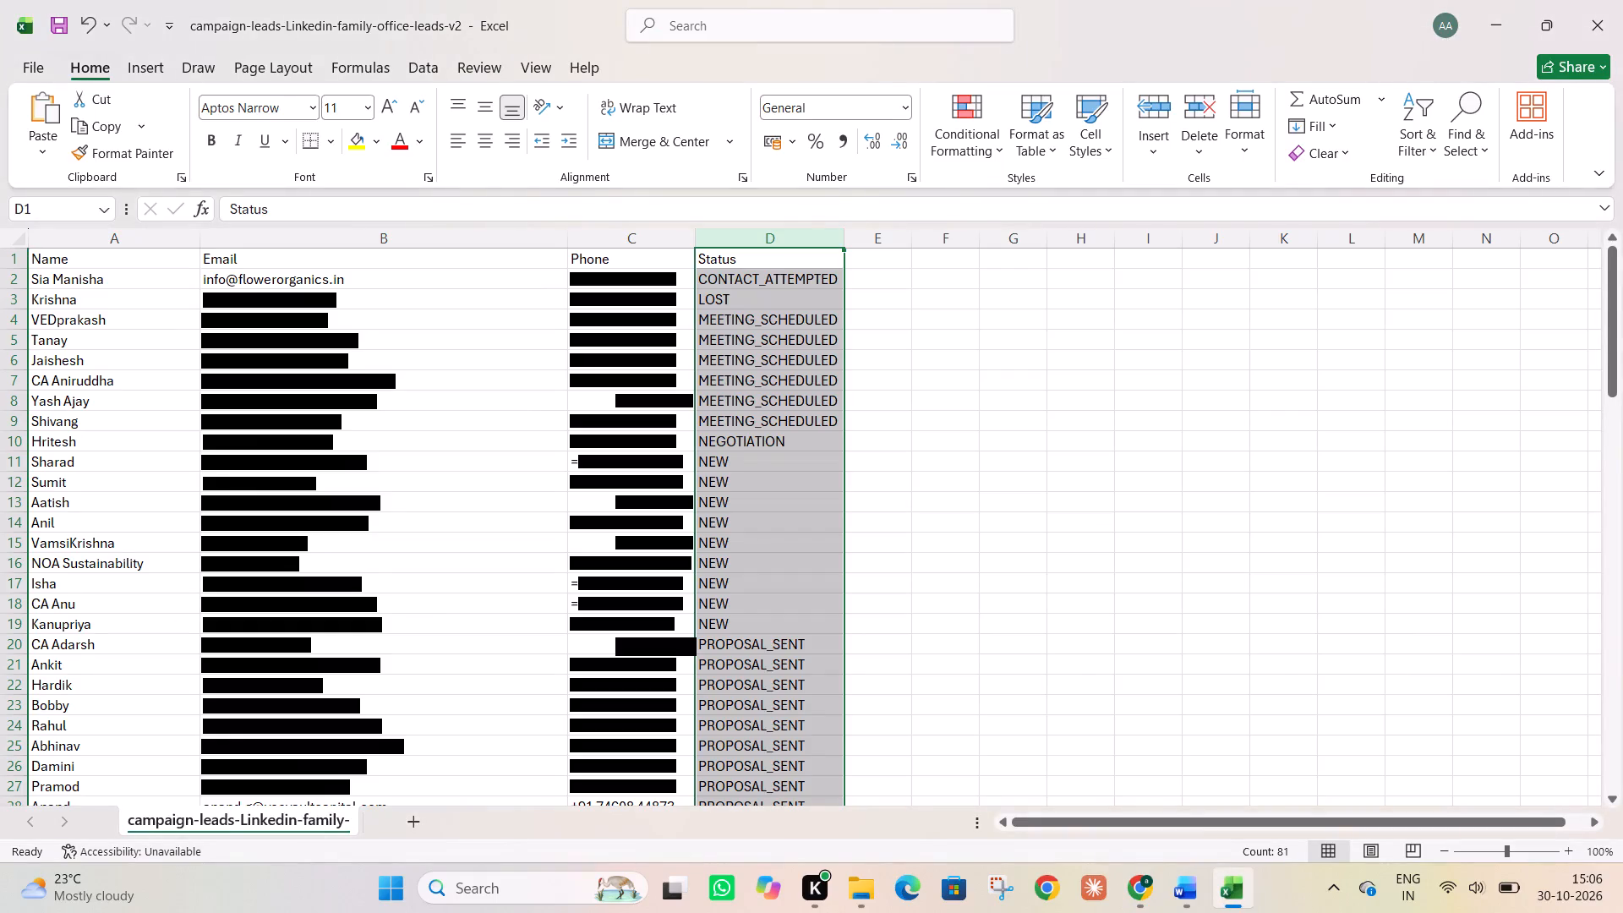
{"action": "left_click_drag", "start_coordinate": [1192, 658], "coordinate": [1198, 715]}
{"action": "scroll", "coordinate": [1198, 715], "scroll_direction": "down", "scroll_amount": 1}
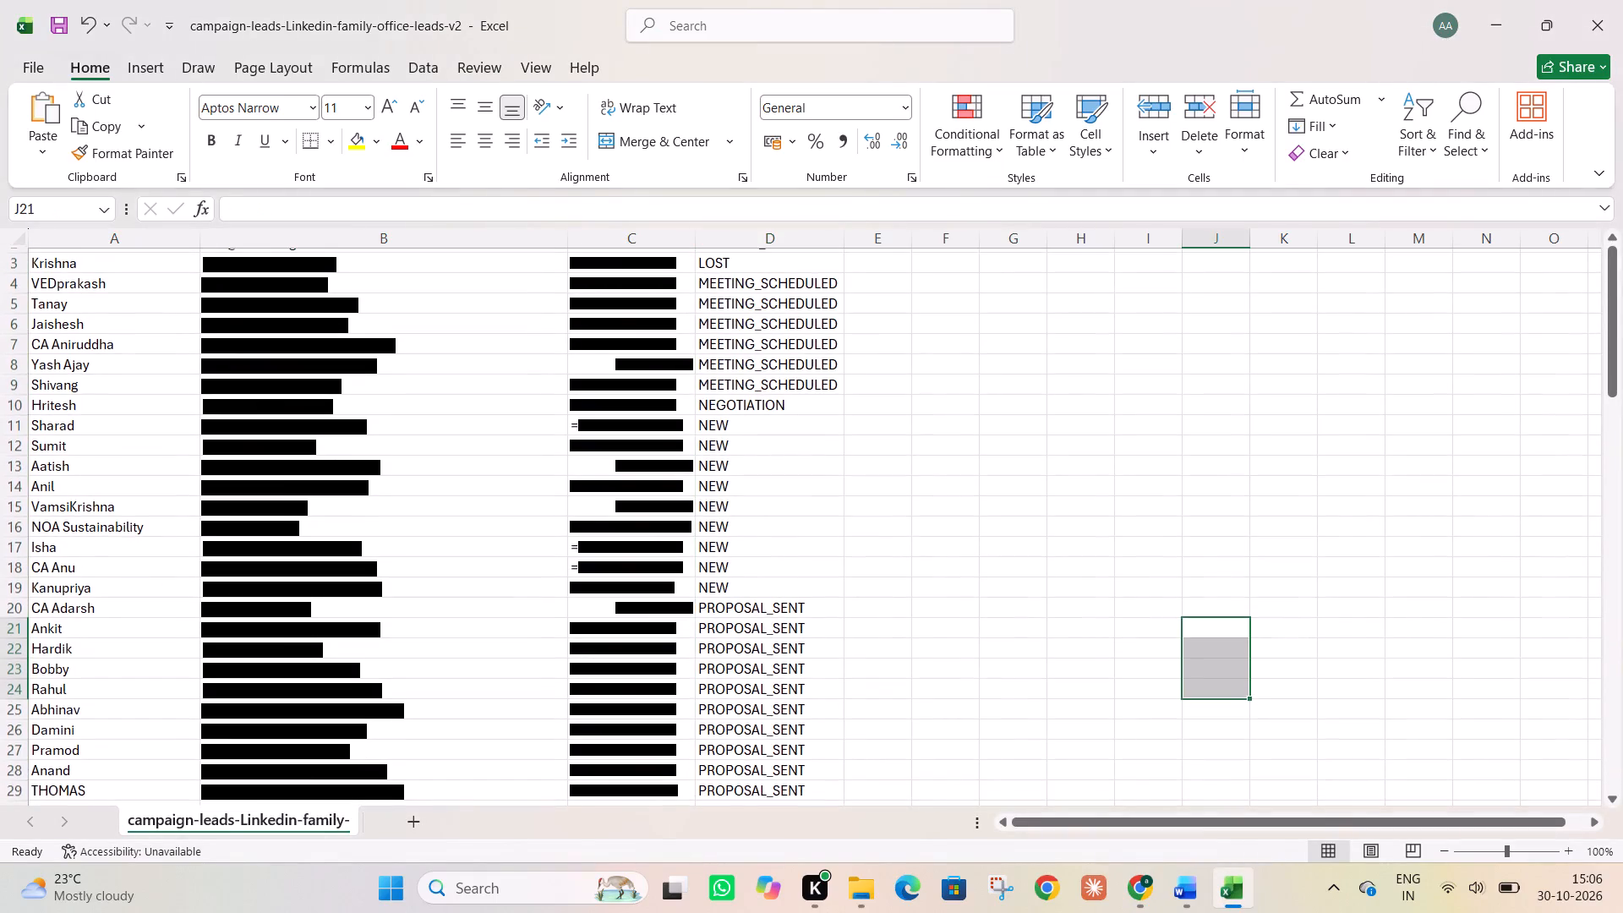
{"action": "scroll", "coordinate": [1198, 715], "scroll_direction": "down", "scroll_amount": 3}
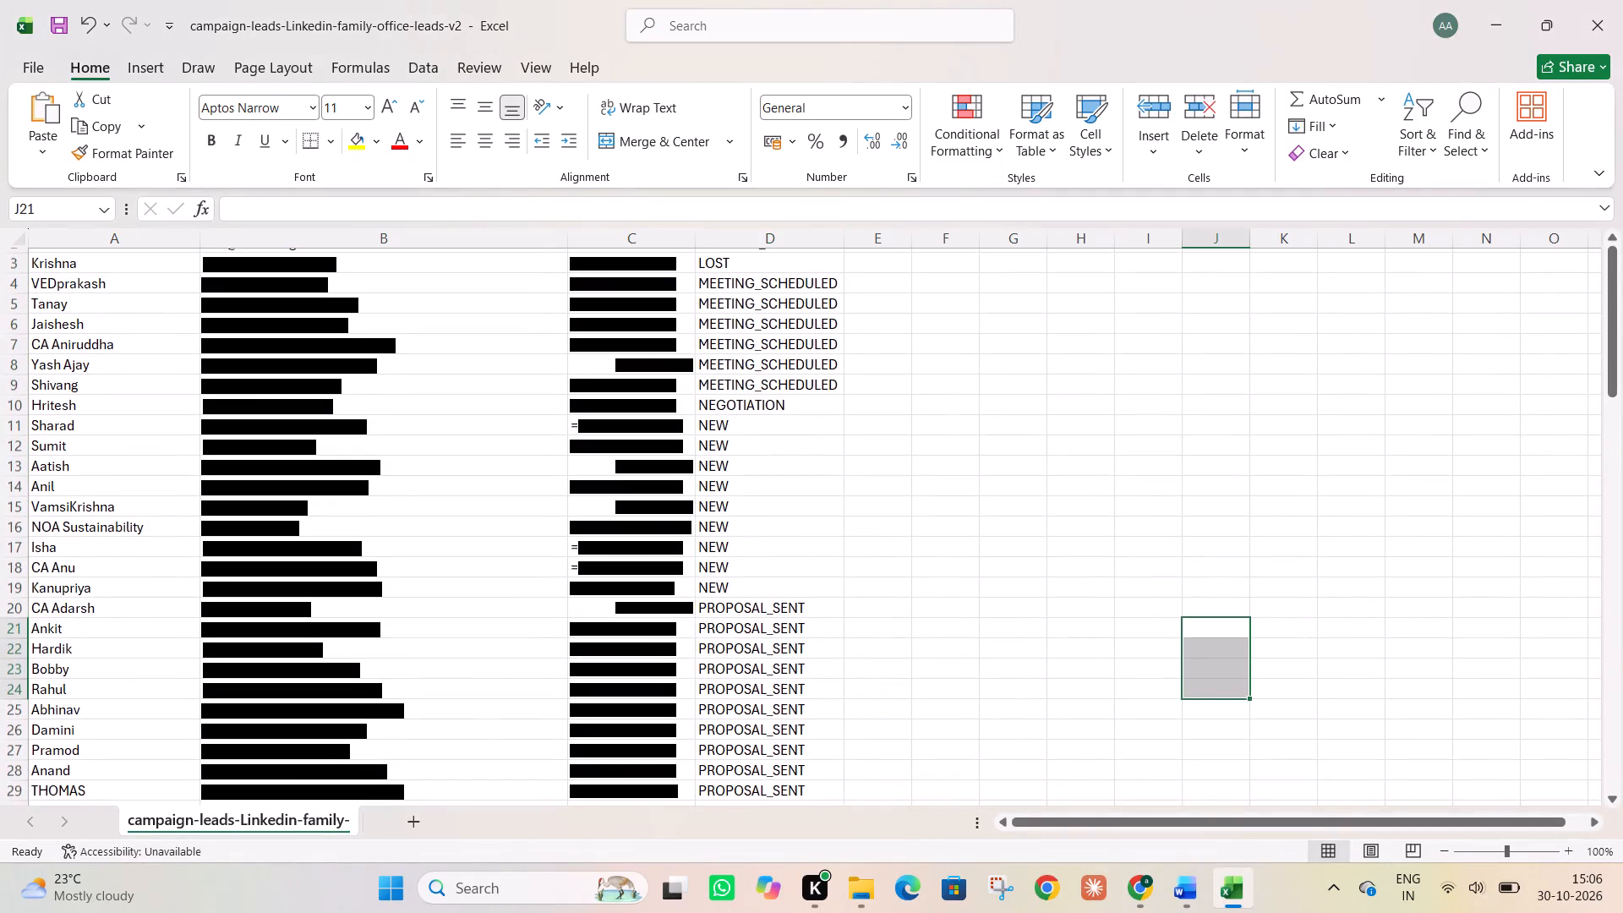
{"action": "scroll", "coordinate": [1198, 715], "scroll_direction": "down", "scroll_amount": 1}
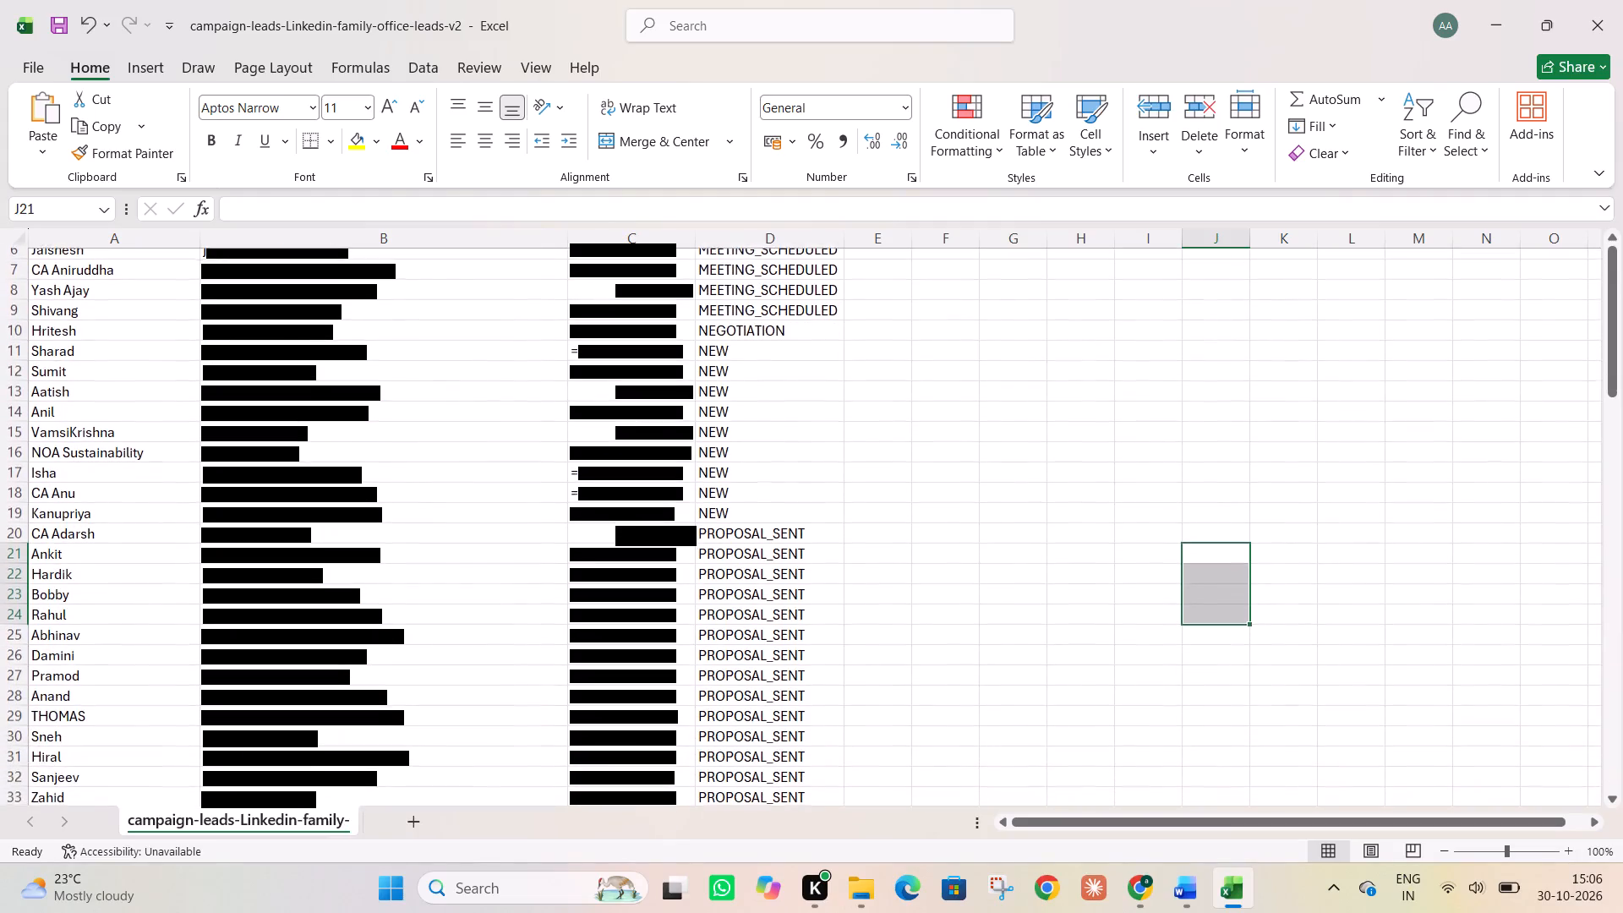
{"action": "scroll", "coordinate": [1198, 715], "scroll_direction": "down", "scroll_amount": 2}
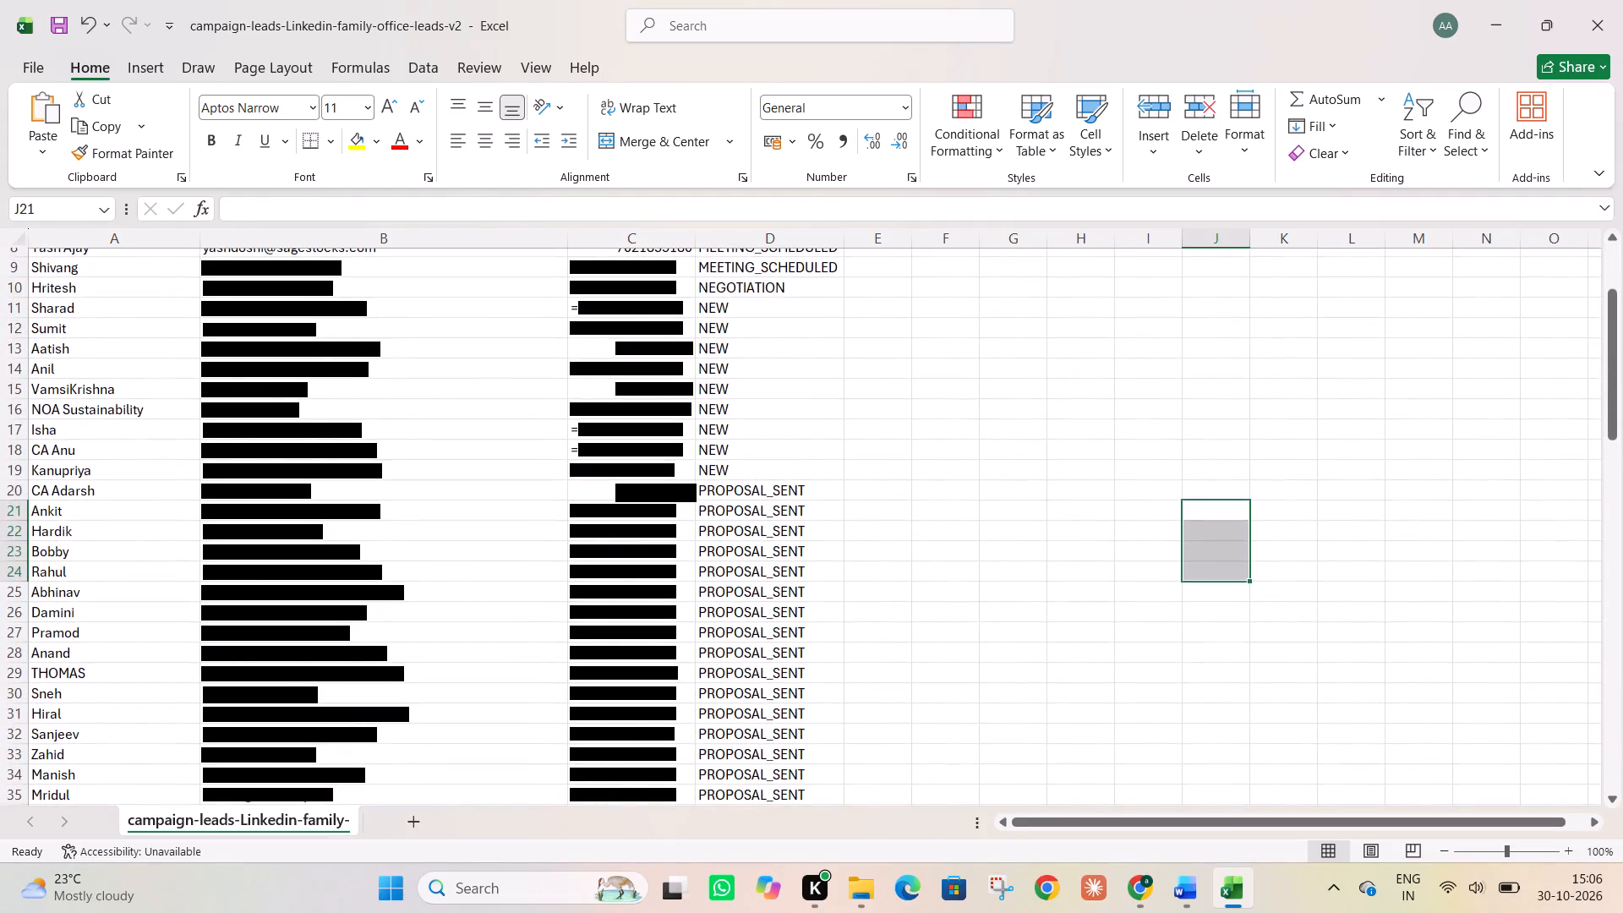
{"action": "scroll", "coordinate": [1198, 715], "scroll_direction": "down", "scroll_amount": 4}
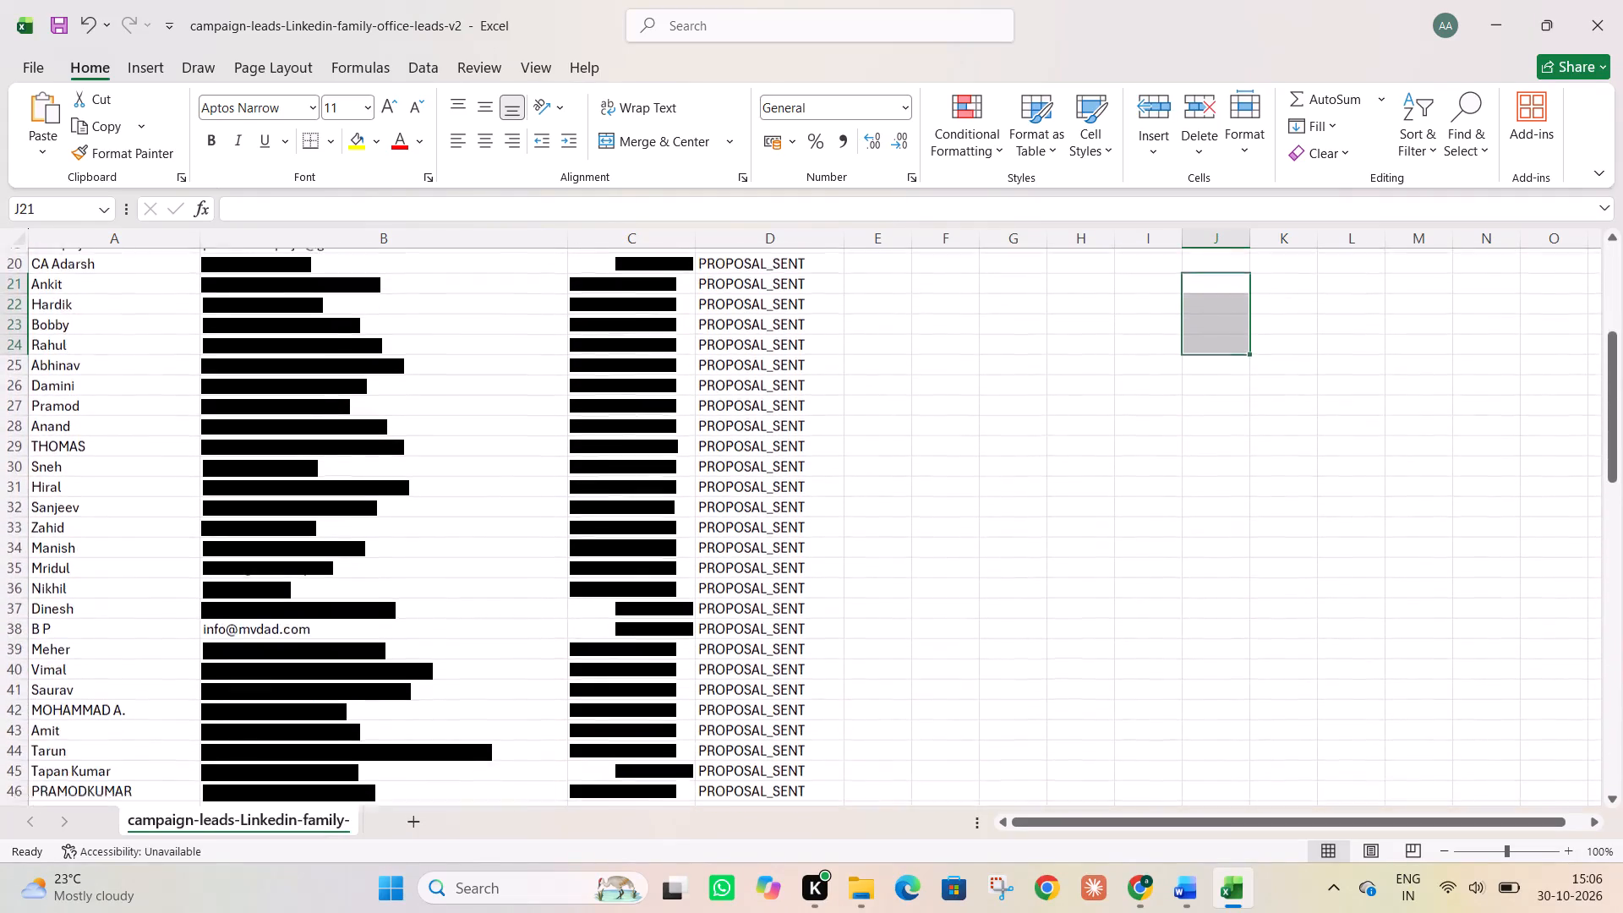
{"action": "scroll", "coordinate": [1198, 715], "scroll_direction": "down", "scroll_amount": 4}
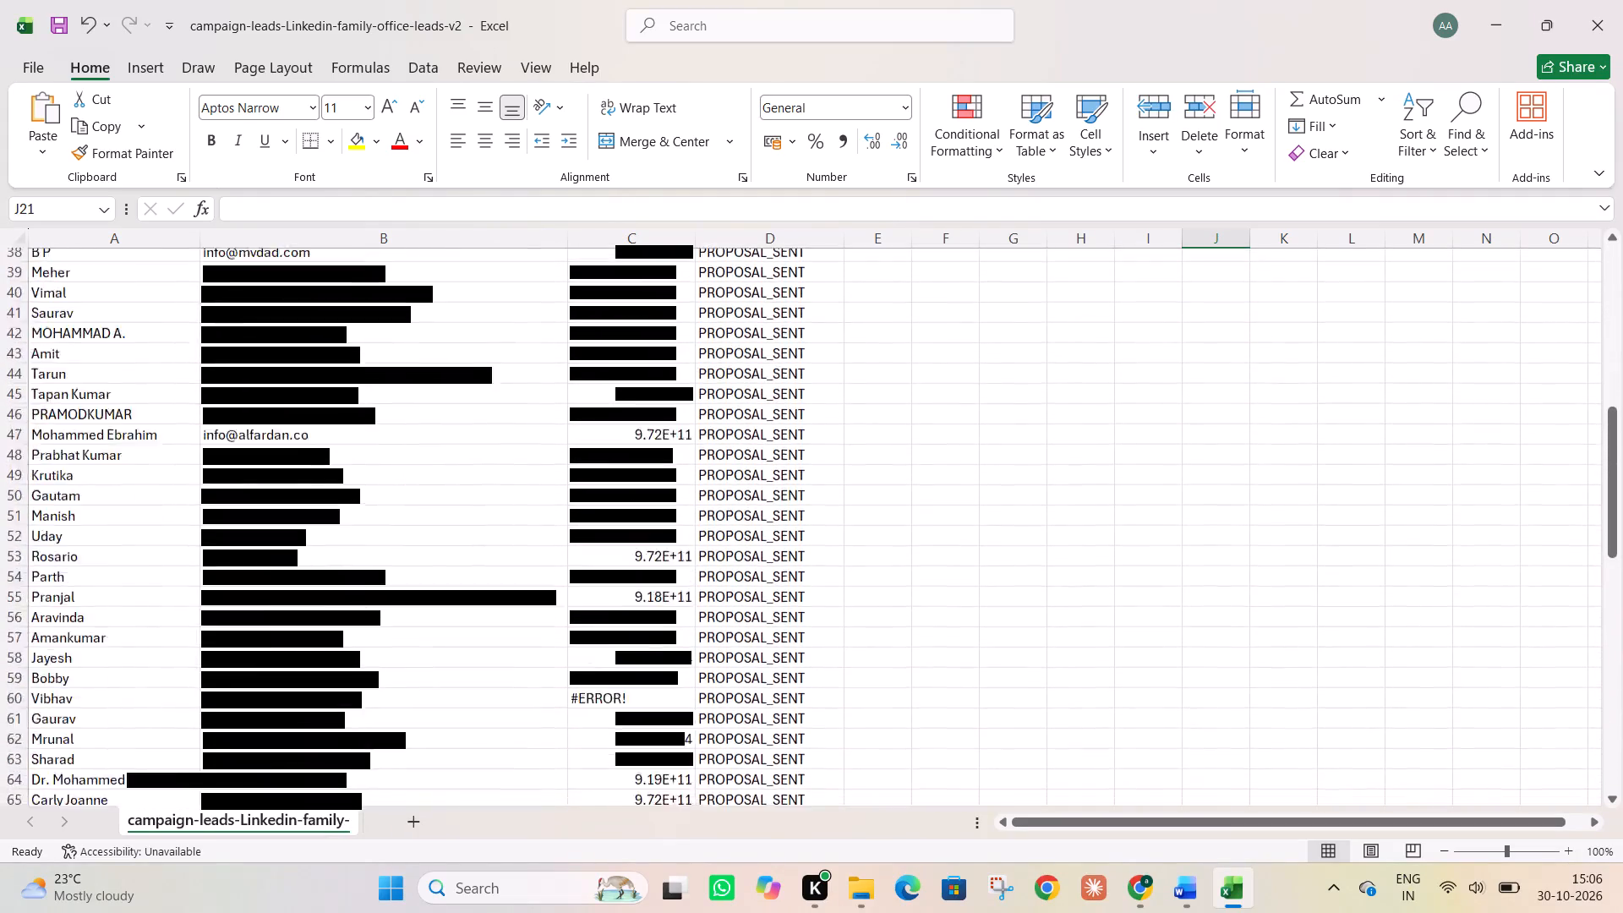
{"action": "scroll", "coordinate": [1198, 715], "scroll_direction": "down", "scroll_amount": 3}
{"action": "scroll", "coordinate": [1198, 715], "scroll_direction": "up", "scroll_amount": 10}
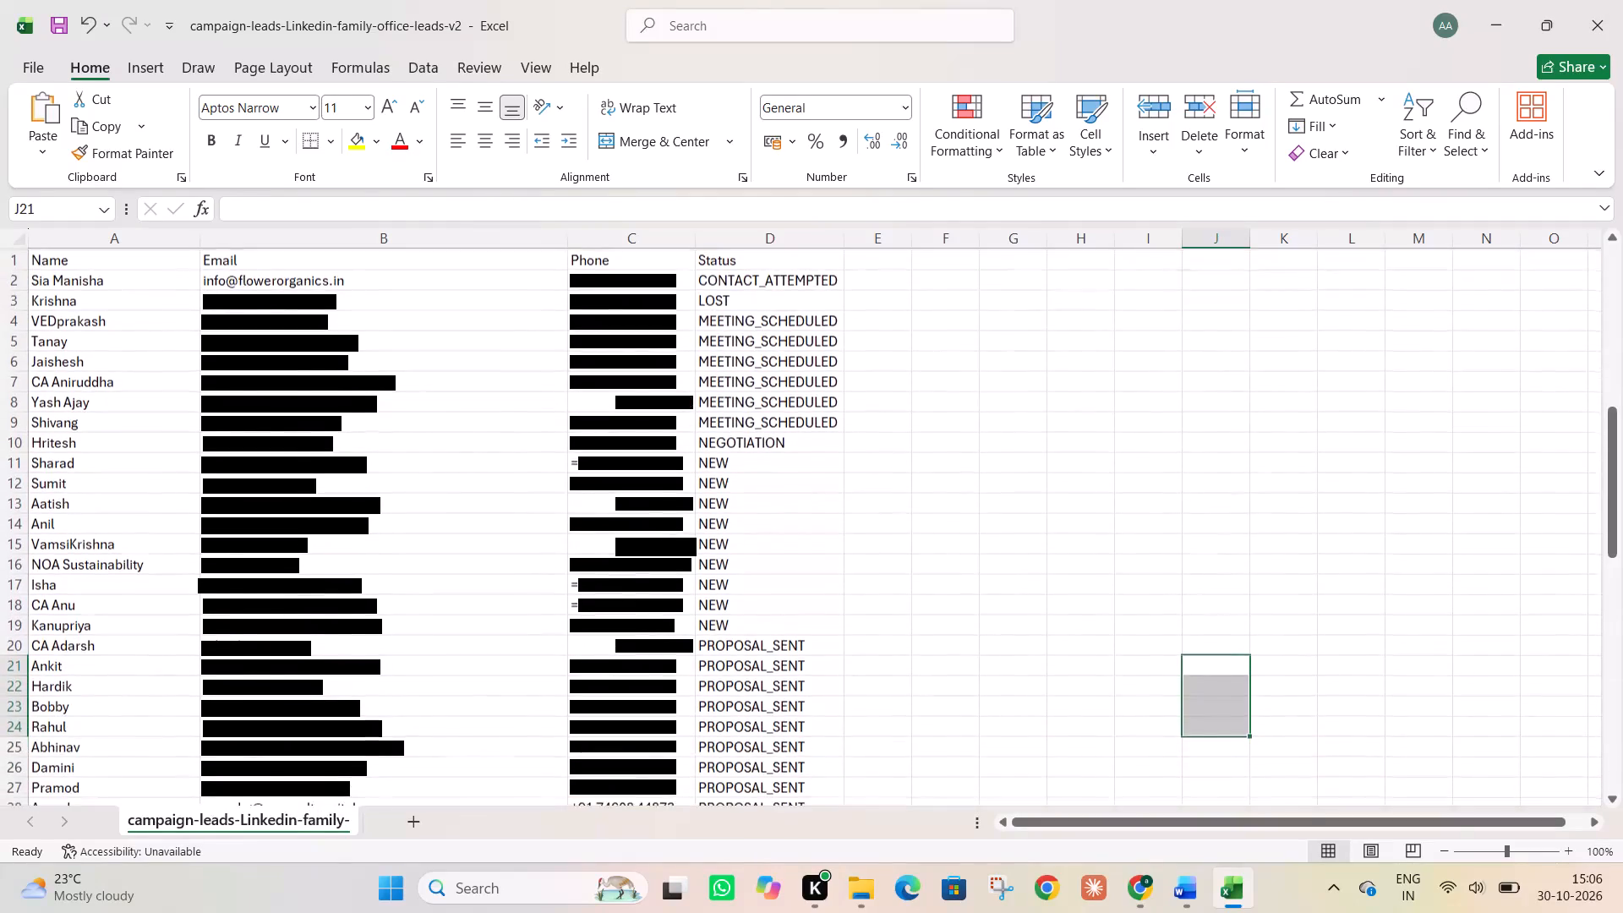
Add the column headers Status in E1 and Followup in F1, beside the existing Status column.
{"action": "left_click", "coordinate": [883, 259]}
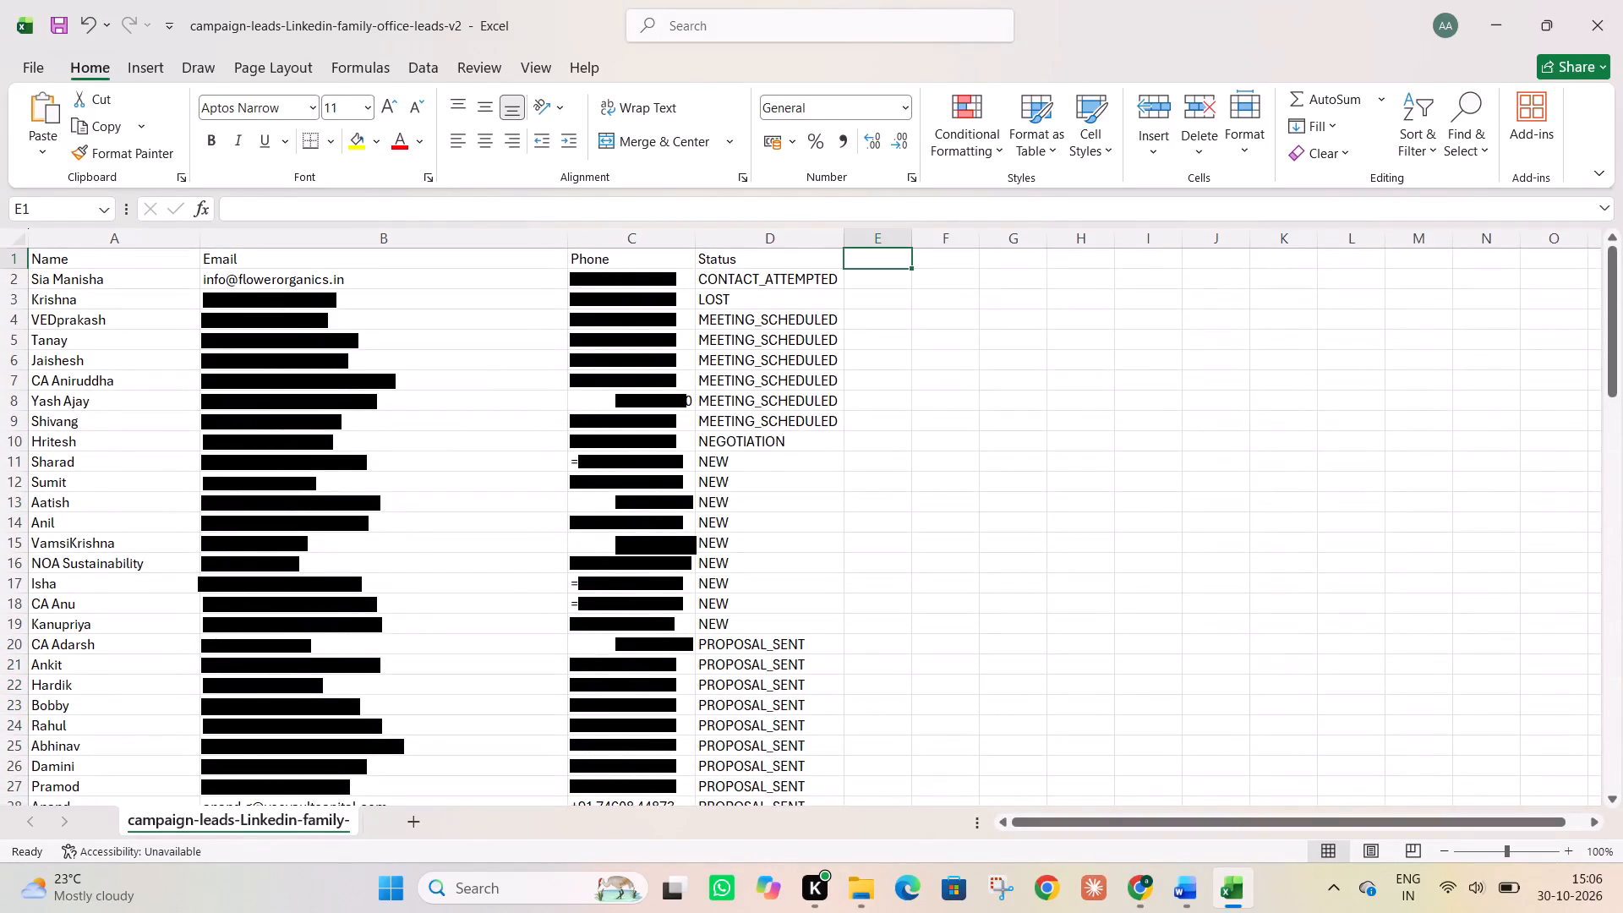
{"action": "type", "text": "Stau"}
{"action": "key", "text": "BackSpace"}
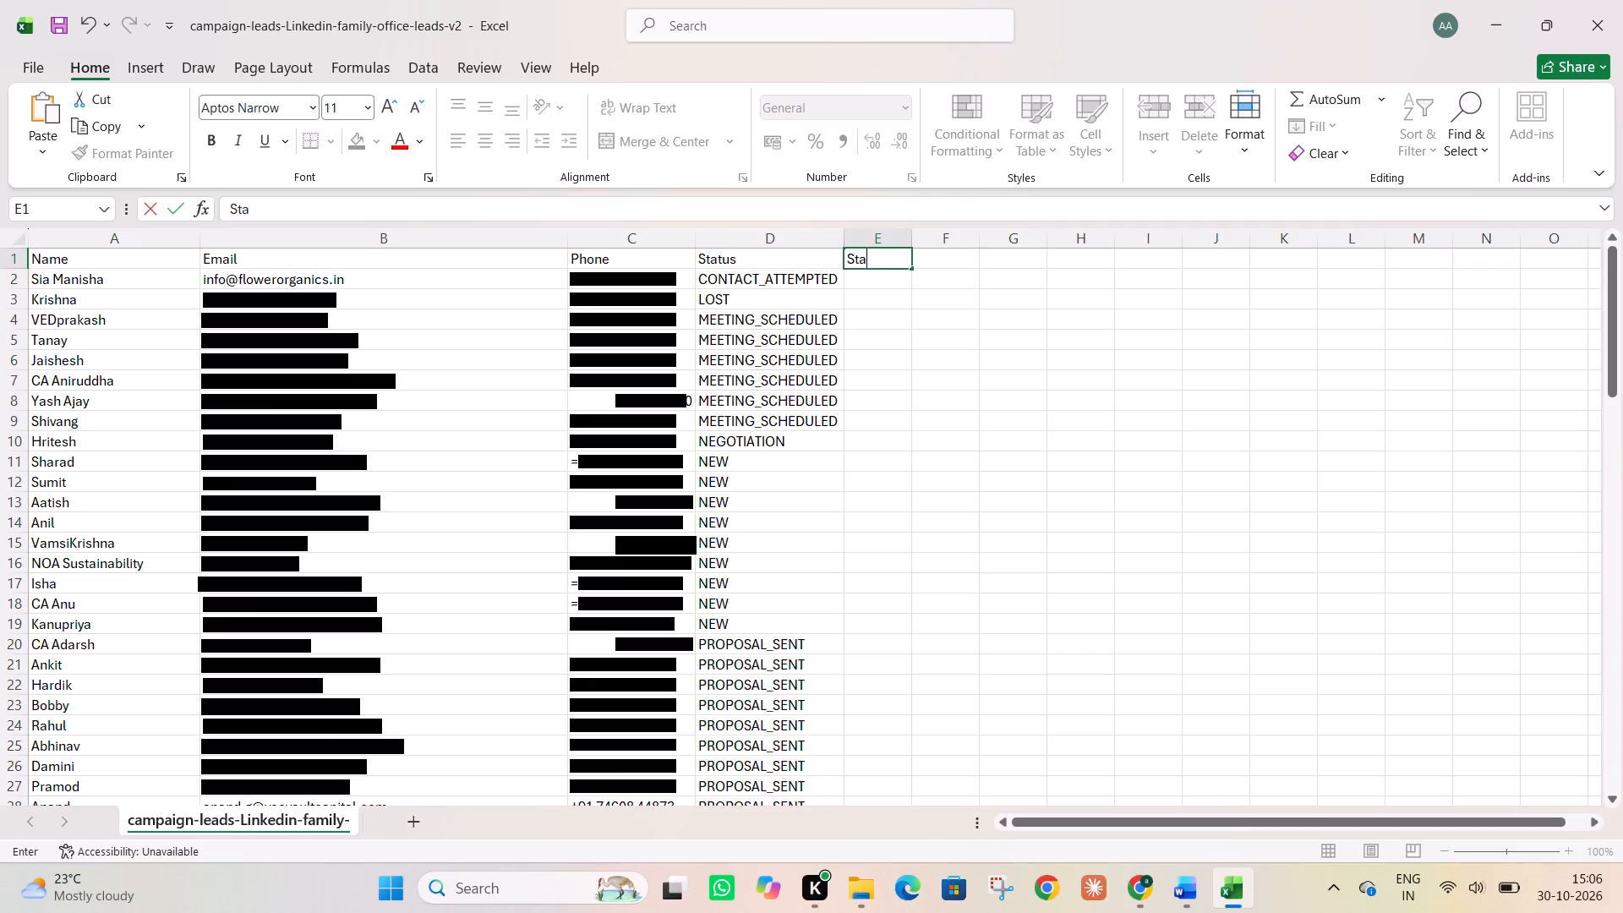
{"action": "type", "text": "tus"}
{"action": "key", "text": "space"}
{"action": "left_click", "coordinate": [943, 262]}
{"action": "type", "text": "Fo"}
{"action": "type", "text": "llowup"}
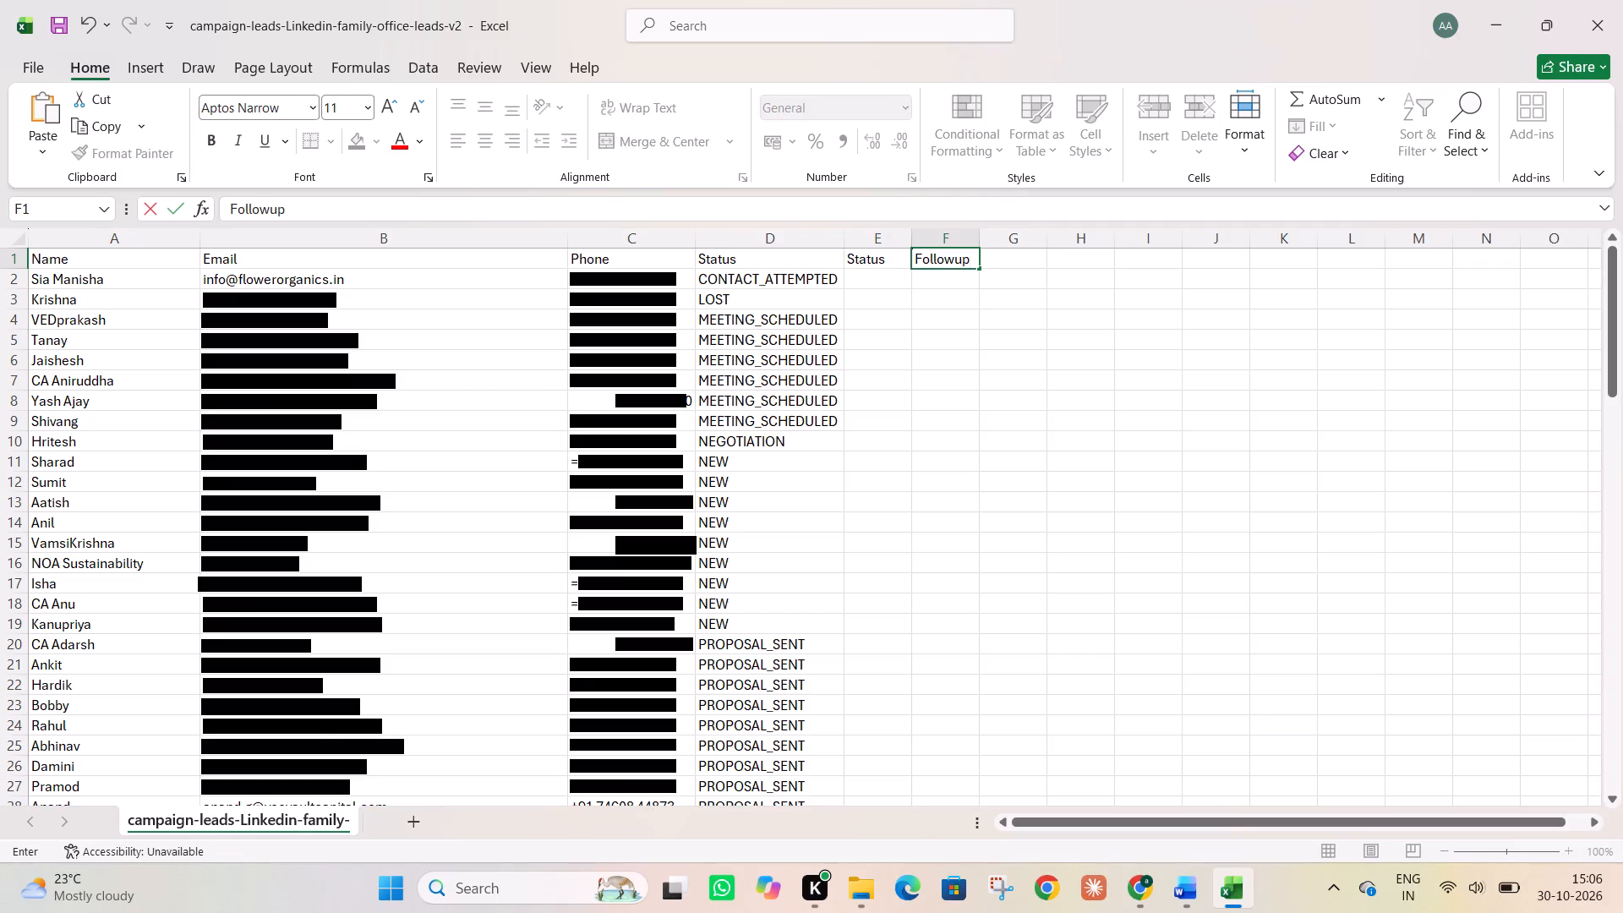
{"action": "key", "text": "space"}
{"action": "scroll", "coordinate": [864, 351], "scroll_direction": "down", "scroll_amount": 5}
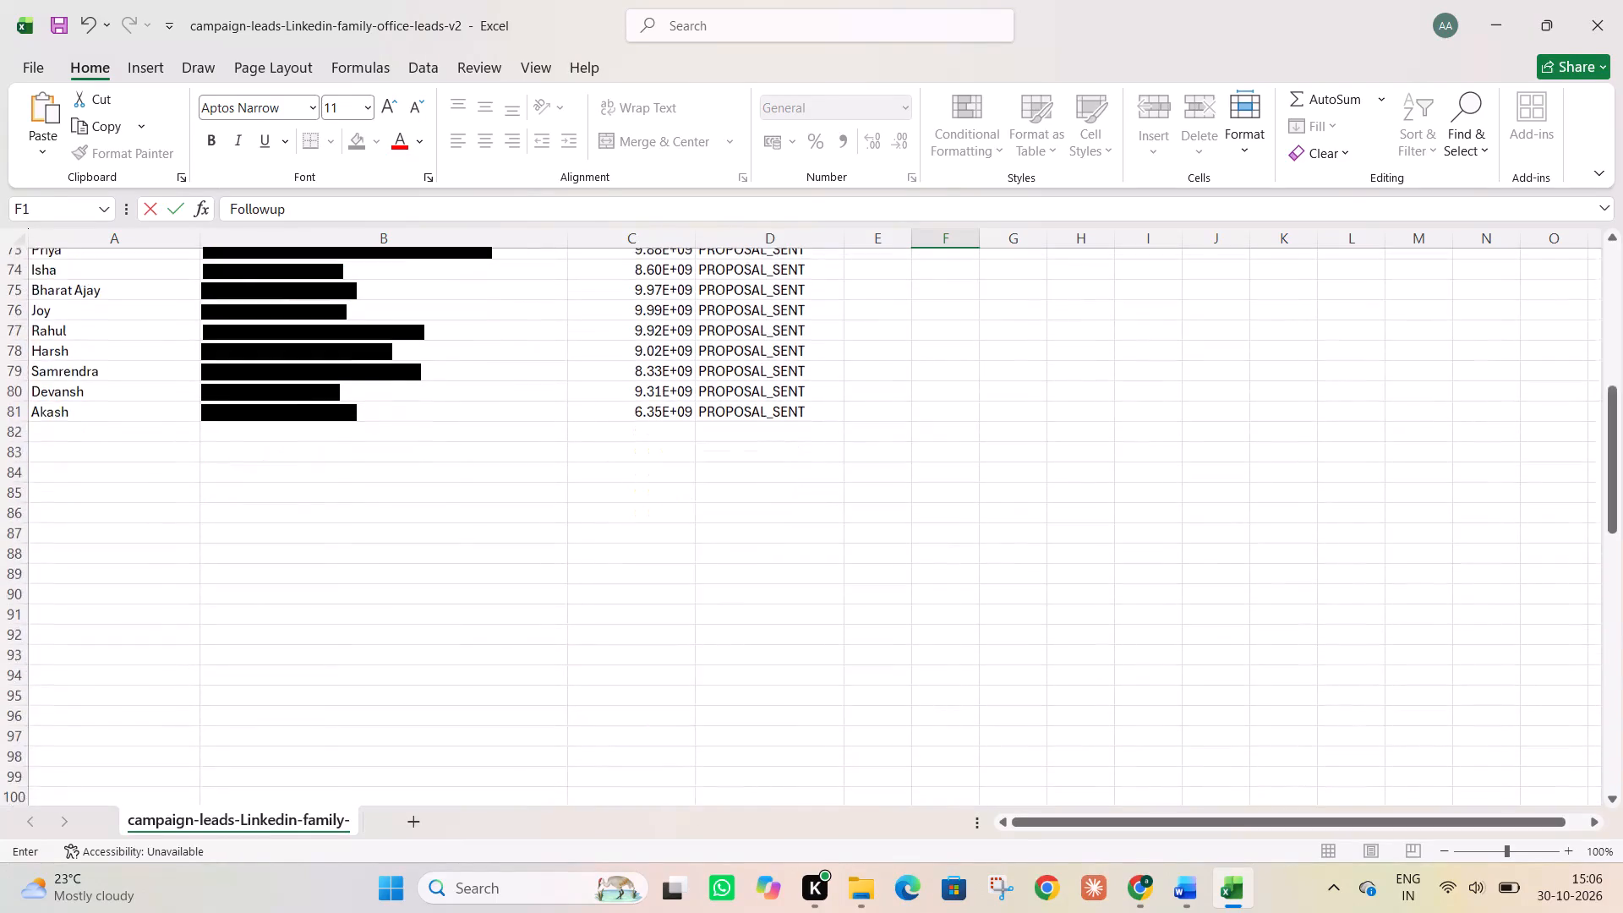
{"action": "scroll", "coordinate": [896, 387], "scroll_direction": "up", "scroll_amount": 4}
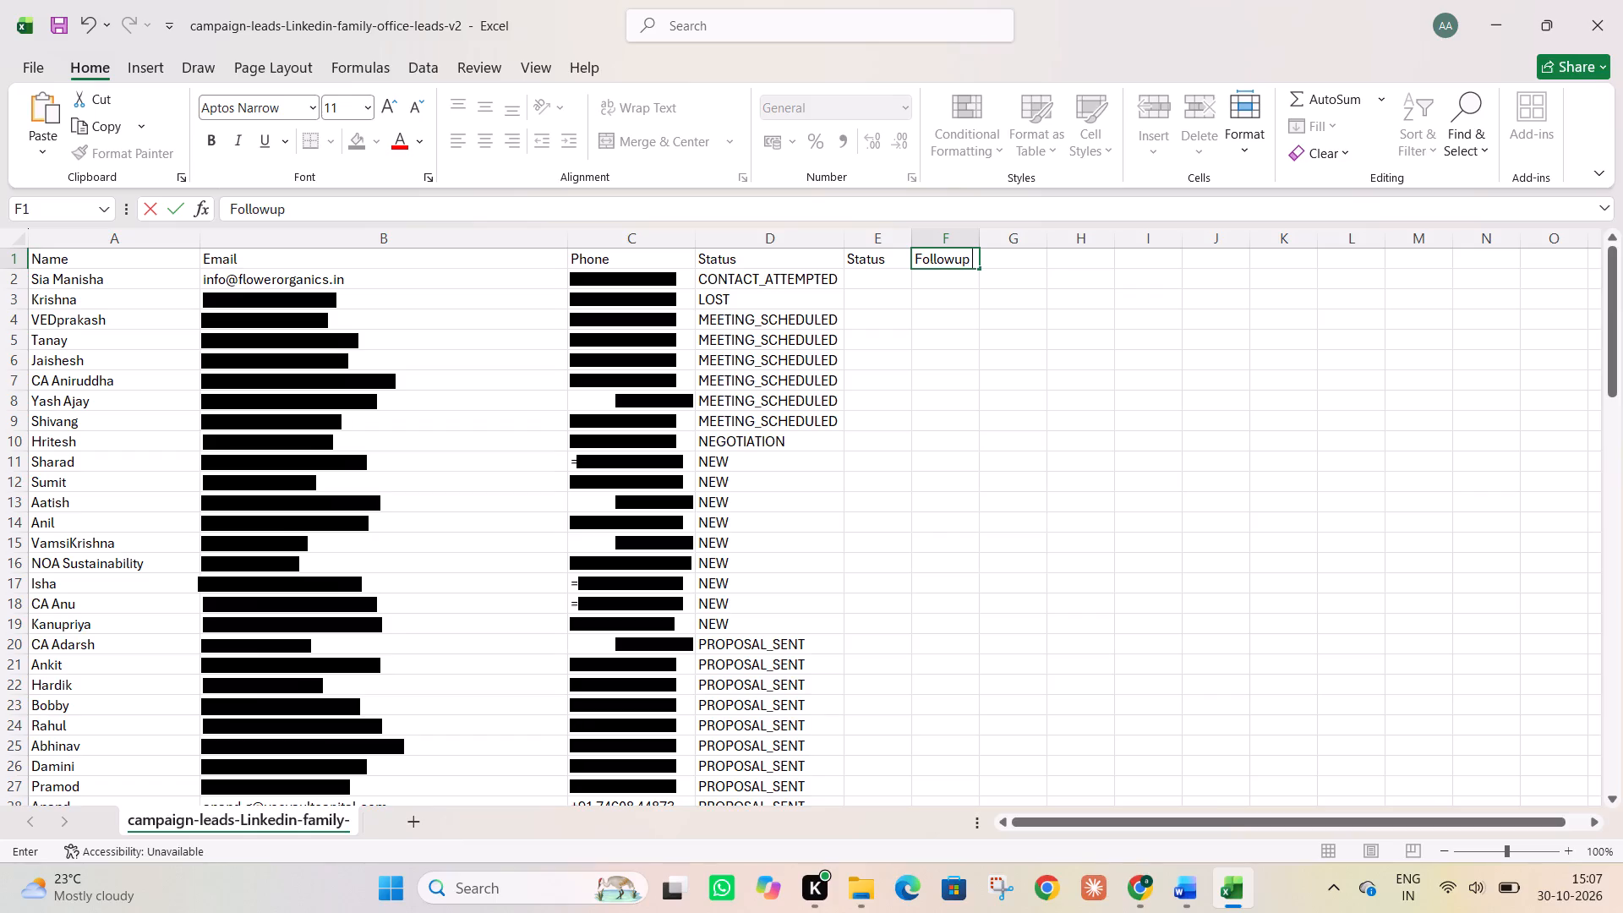
Enter SENT in cell E2 of the new Status column, for the first lead.
{"action": "double_click", "coordinate": [868, 279]}
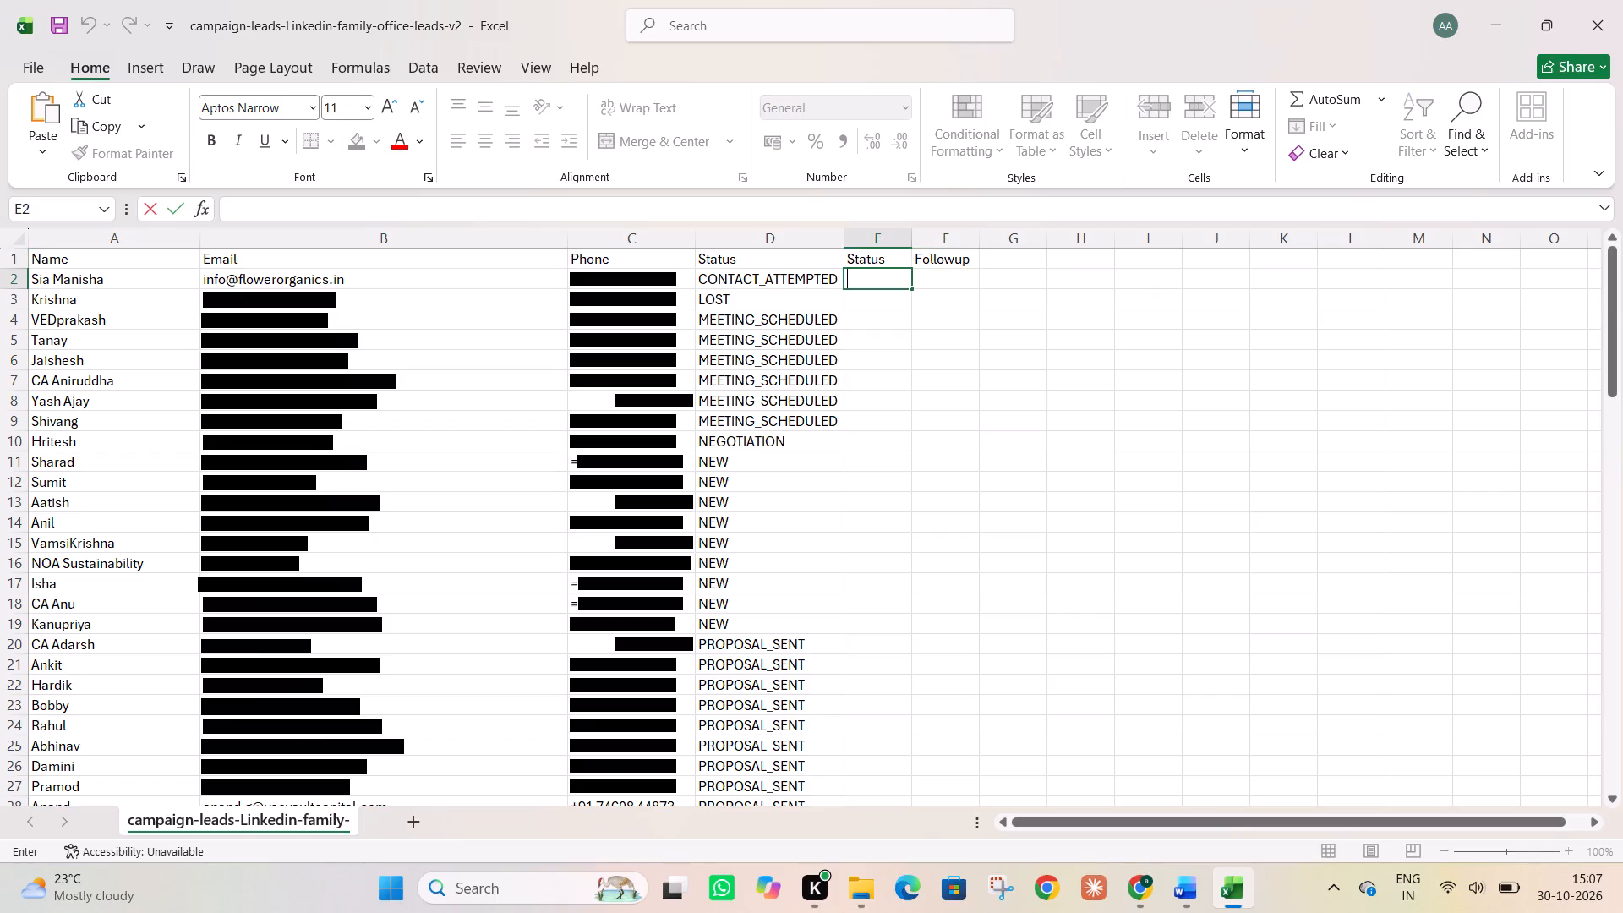
{"action": "type", "text": "SE"}
{"action": "key", "text": "shift+n"}
{"action": "key", "text": "z"}
{"action": "key", "text": "BackSpace"}
{"action": "key", "text": "shift+t"}
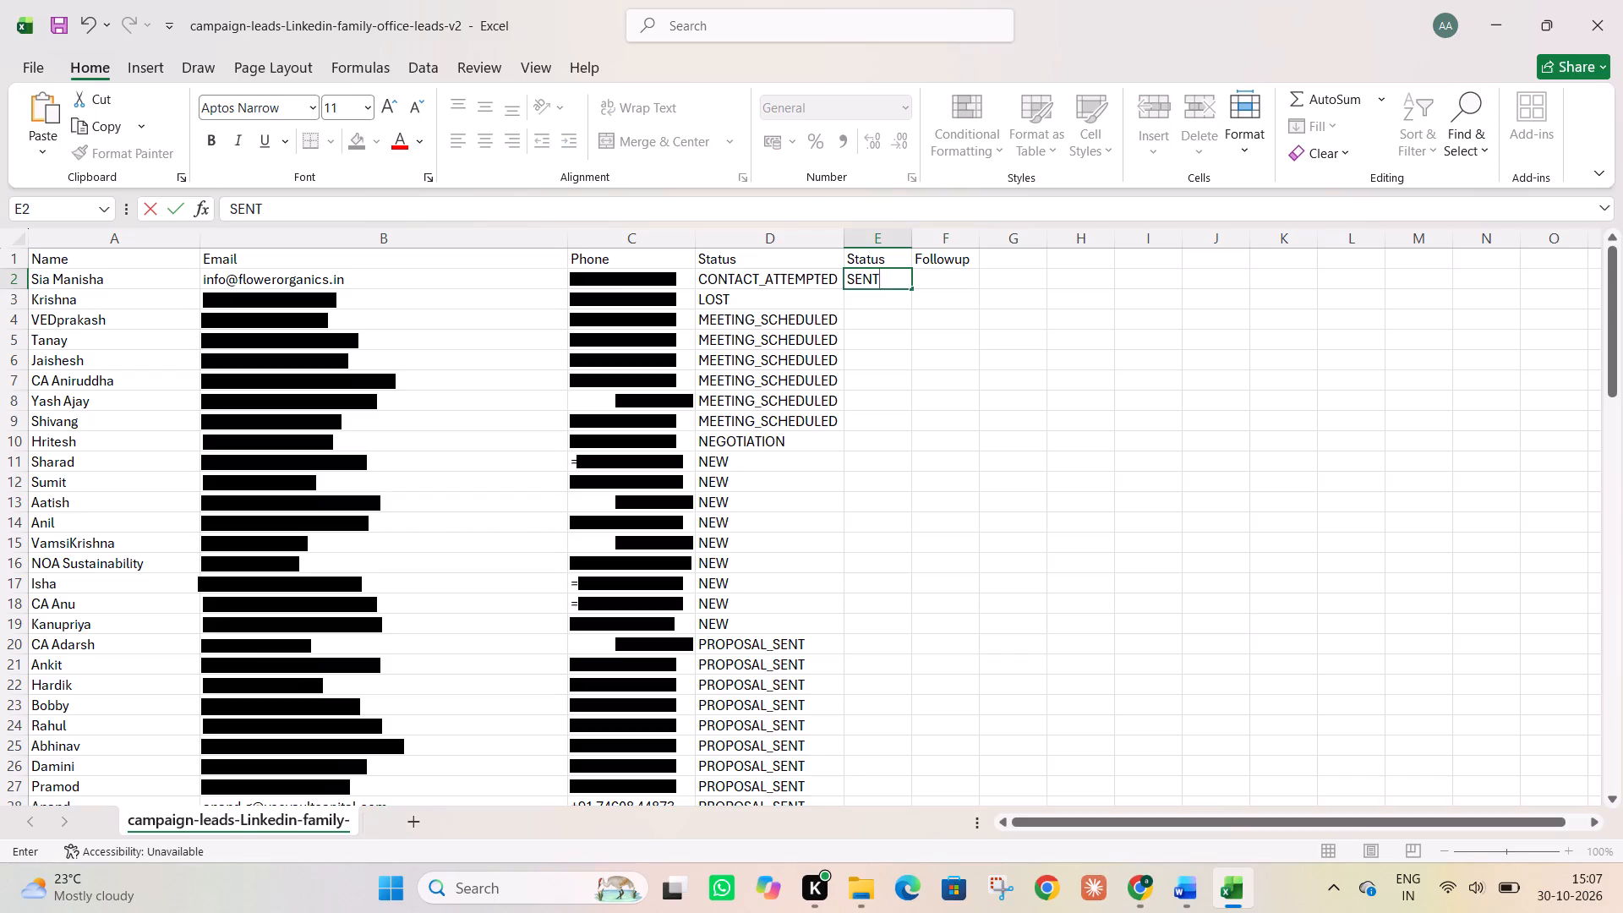
{"action": "left_click", "coordinate": [898, 312]}
{"action": "left_click", "coordinate": [895, 283]}
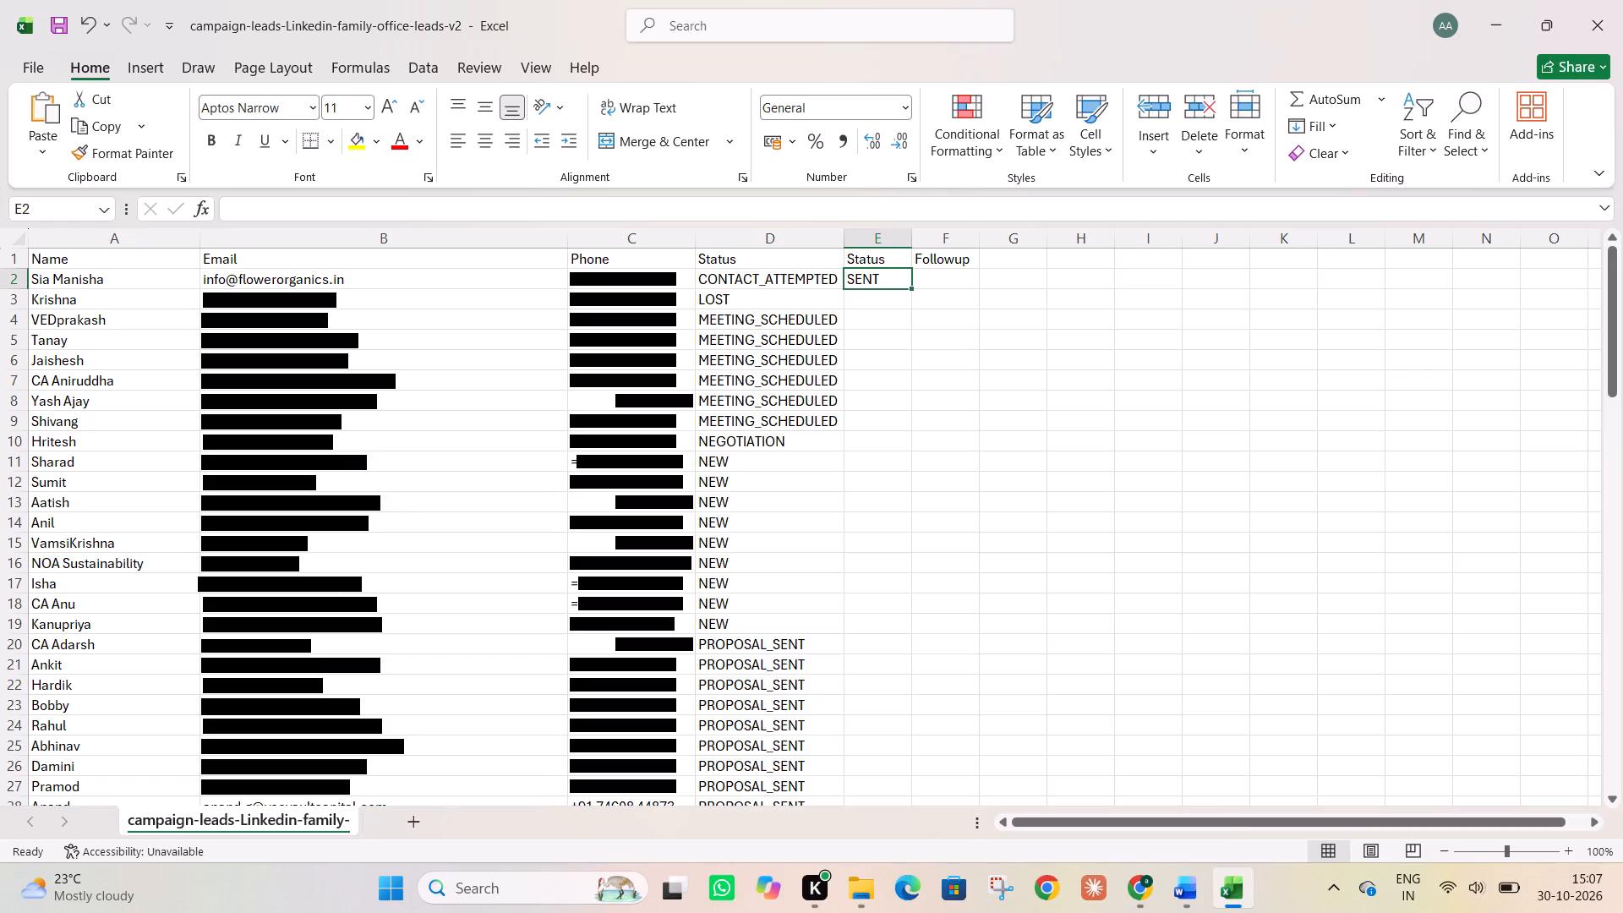
Fill SENT from E2 down the new Status column for all the leads in the list.
{"action": "left_click", "coordinate": [909, 283]}
{"action": "left_click", "coordinate": [910, 285]}
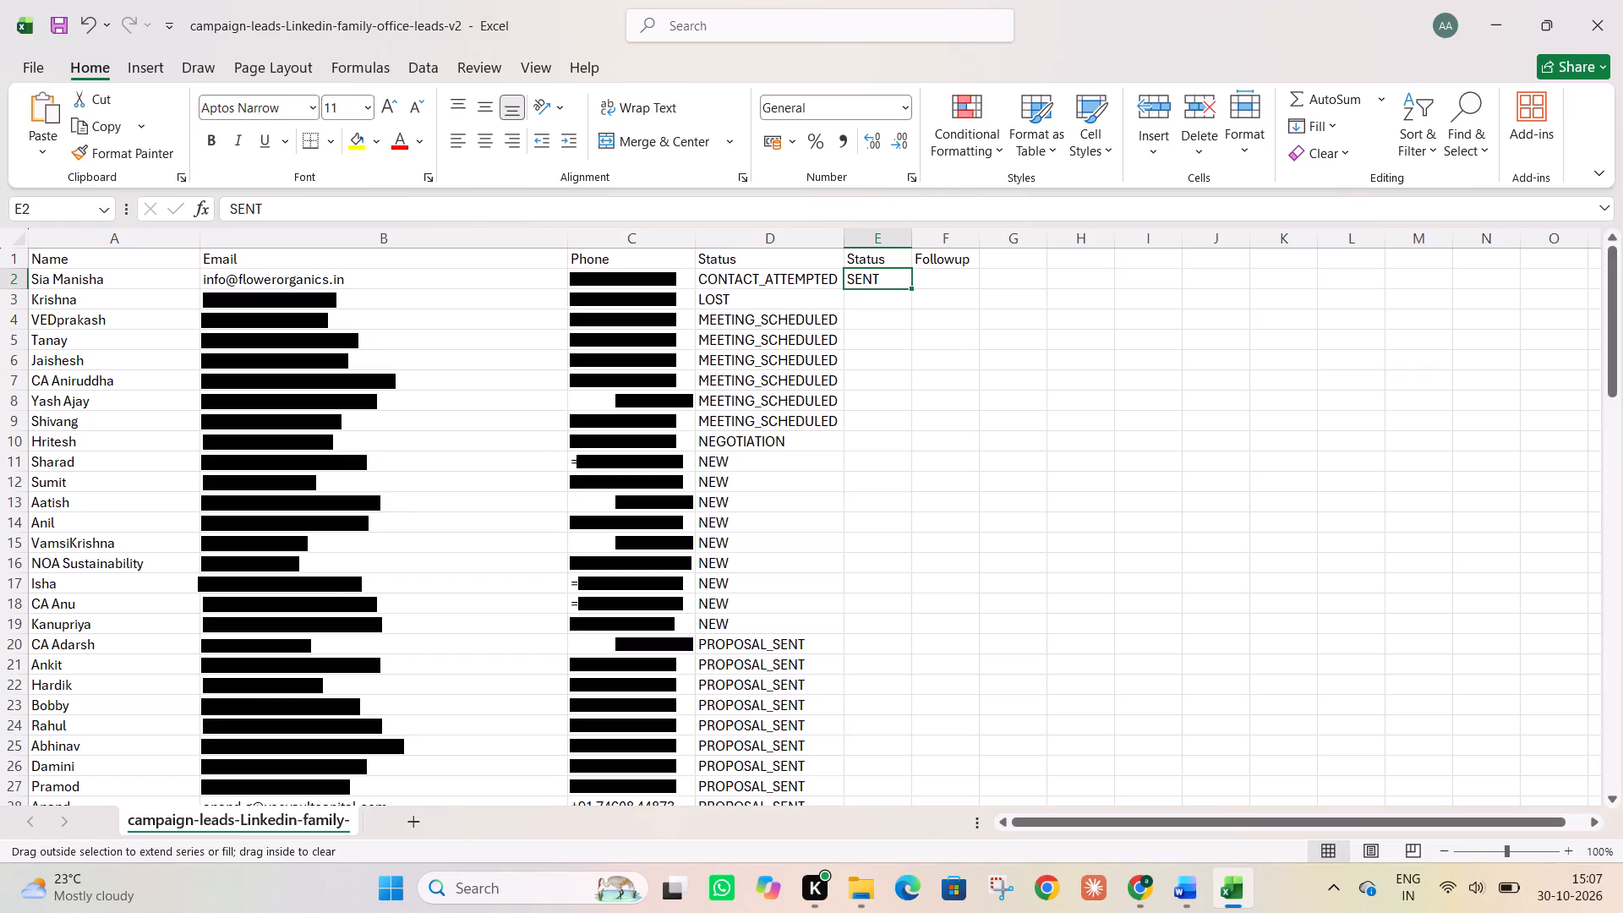
{"action": "double_click", "coordinate": [910, 287]}
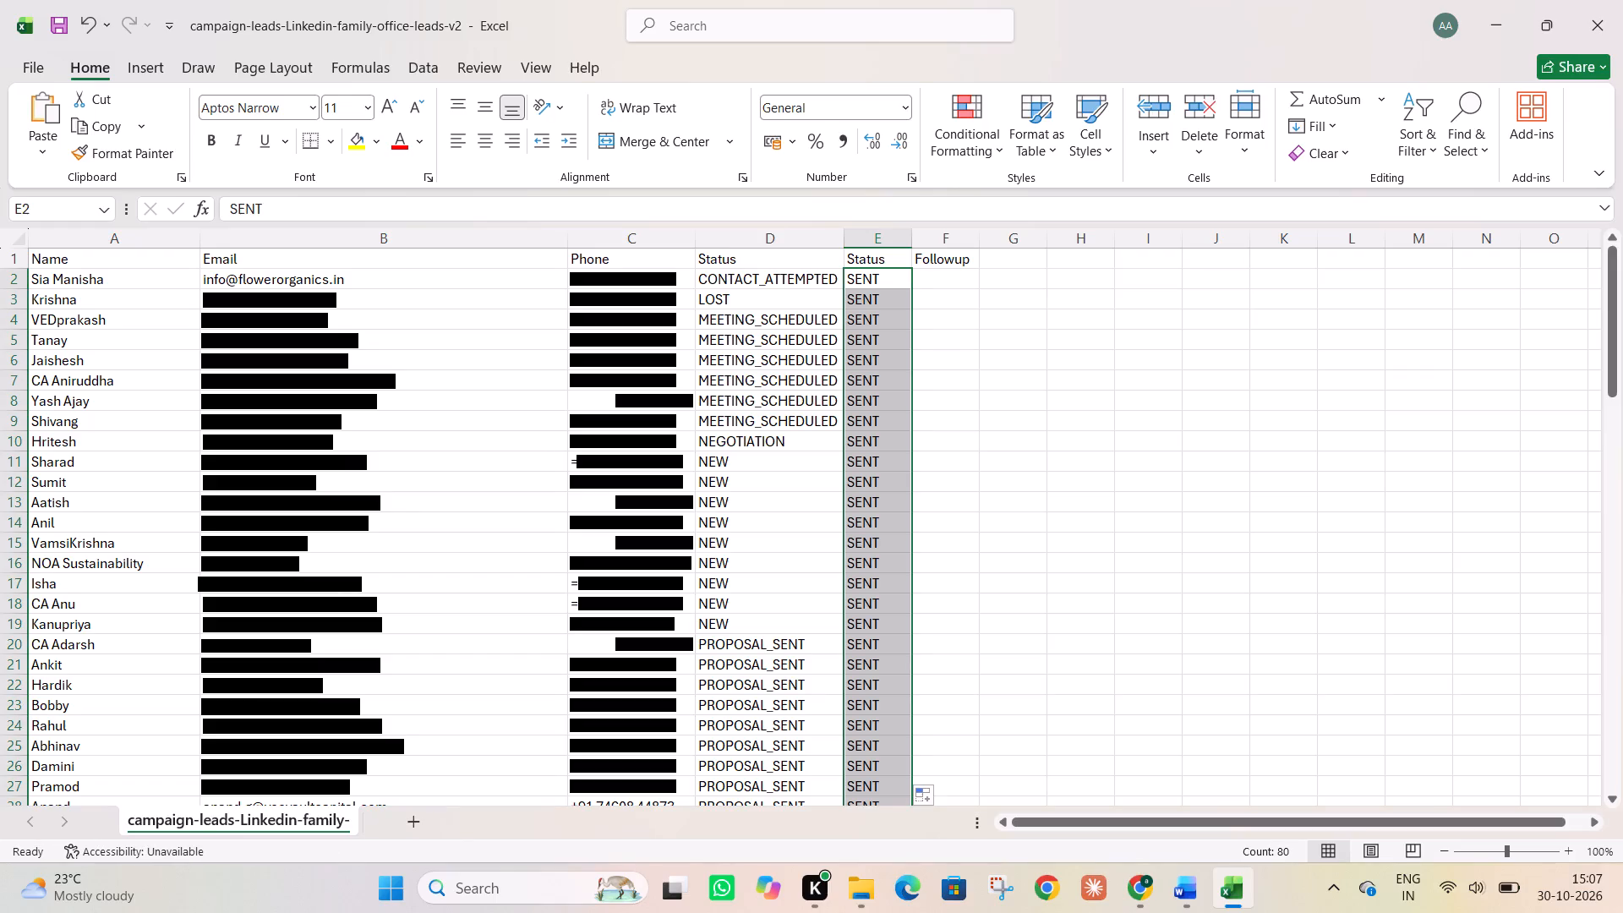
Delete the old Status column D, which holds values such as NEW and PROPOSAL_SENT, from the lead list.
{"action": "left_click", "coordinate": [745, 231]}
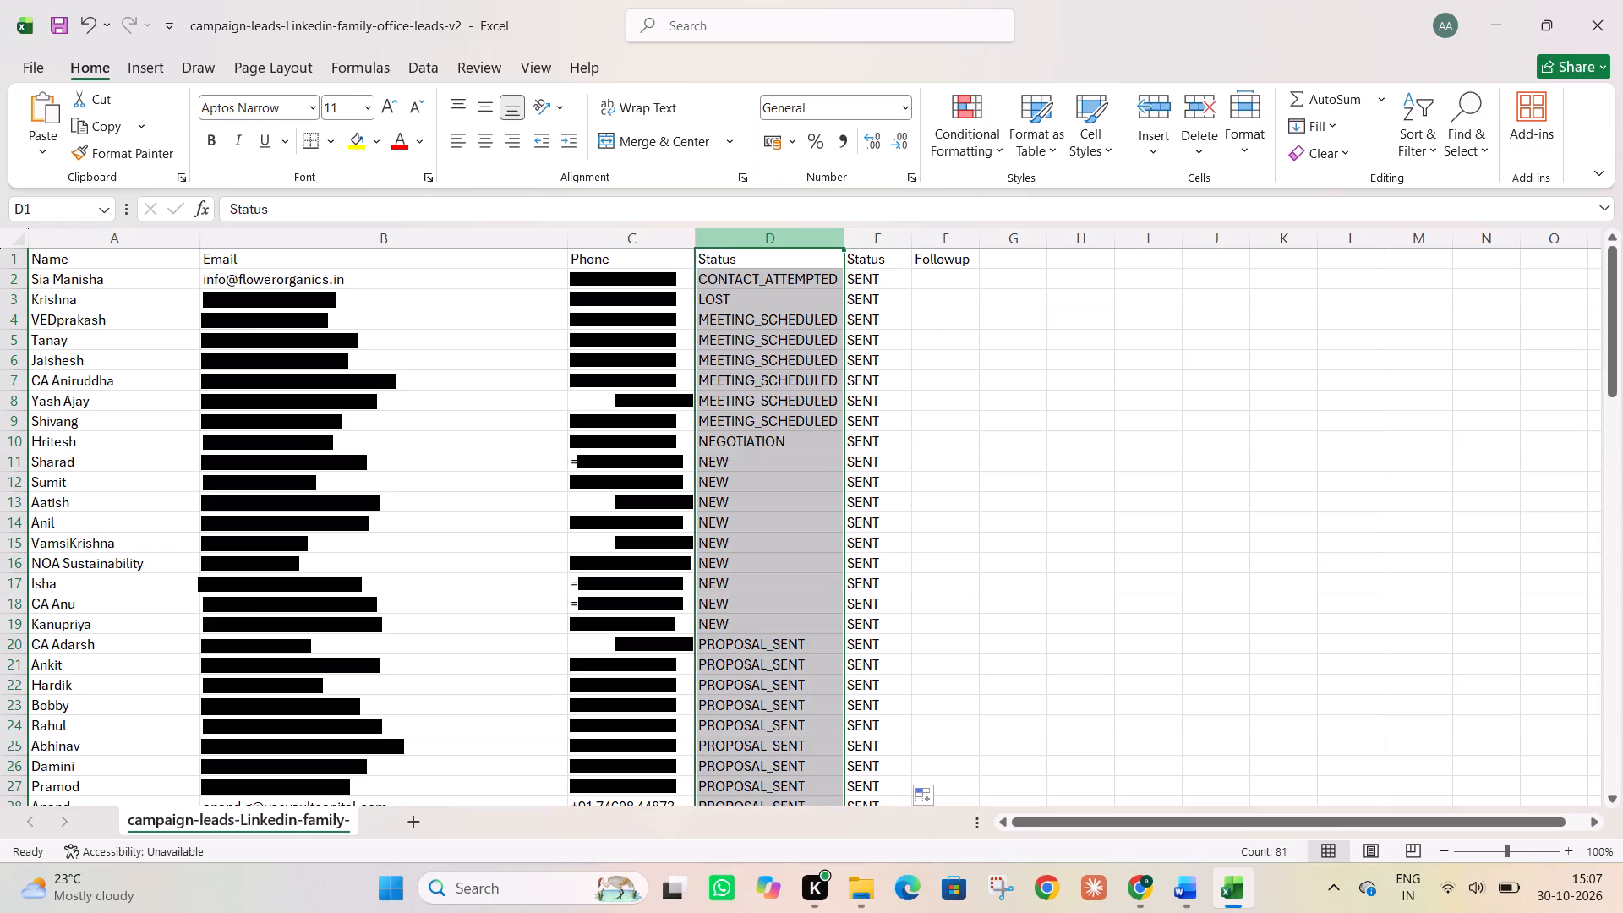
{"action": "scroll", "coordinate": [820, 652], "scroll_direction": "down", "scroll_amount": 5}
{"action": "scroll", "coordinate": [820, 652], "scroll_direction": "up", "scroll_amount": 1}
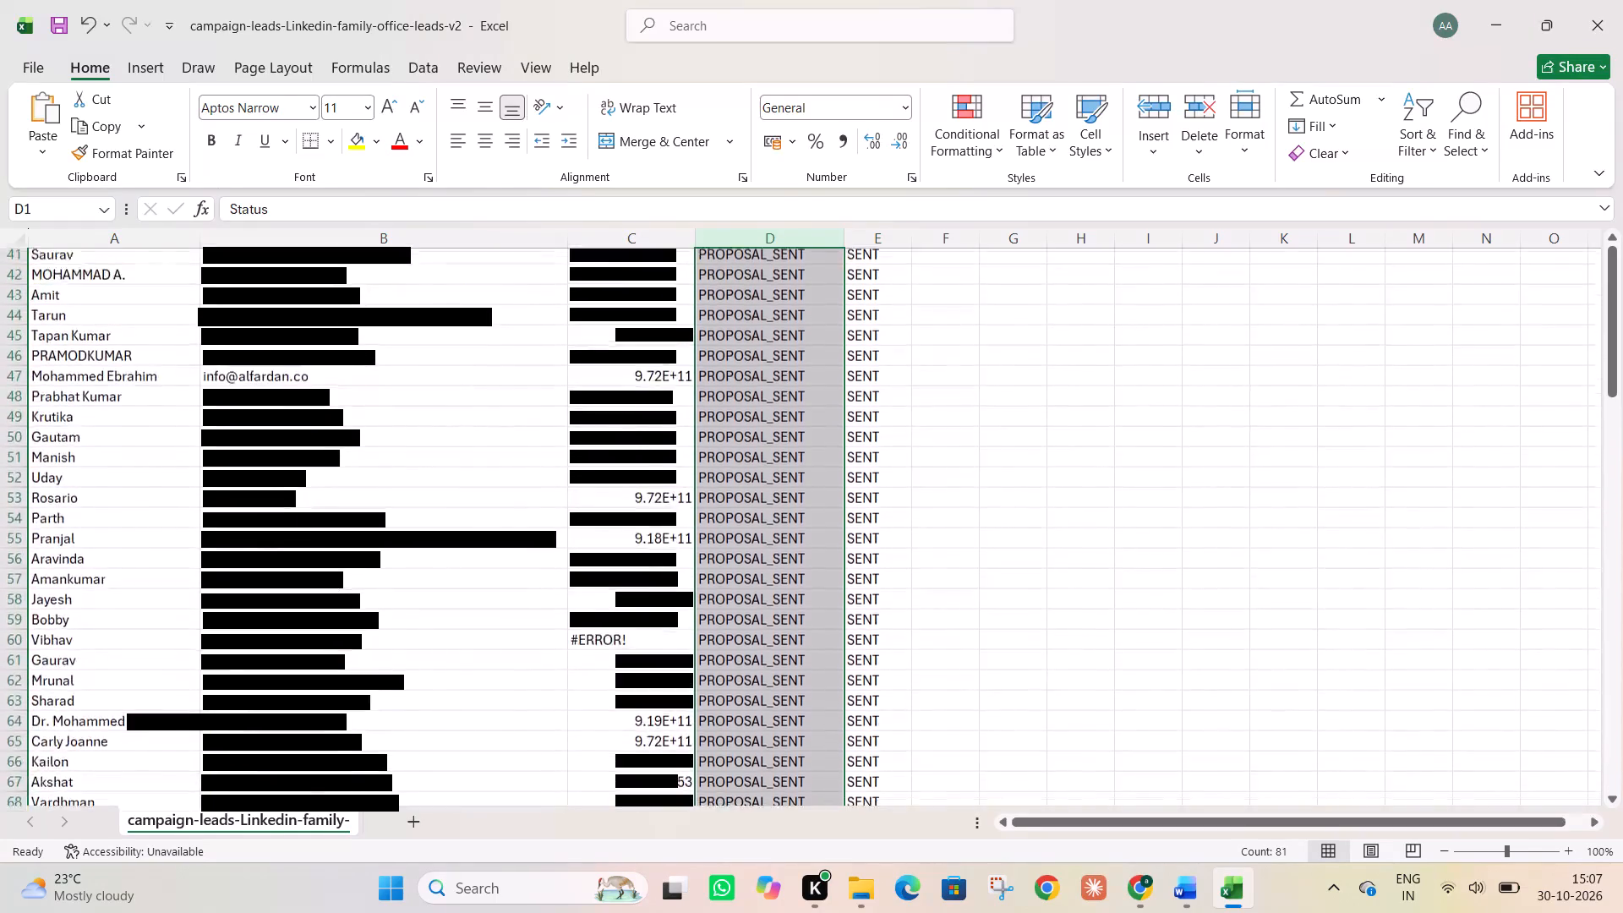
{"action": "key", "text": "minus"}
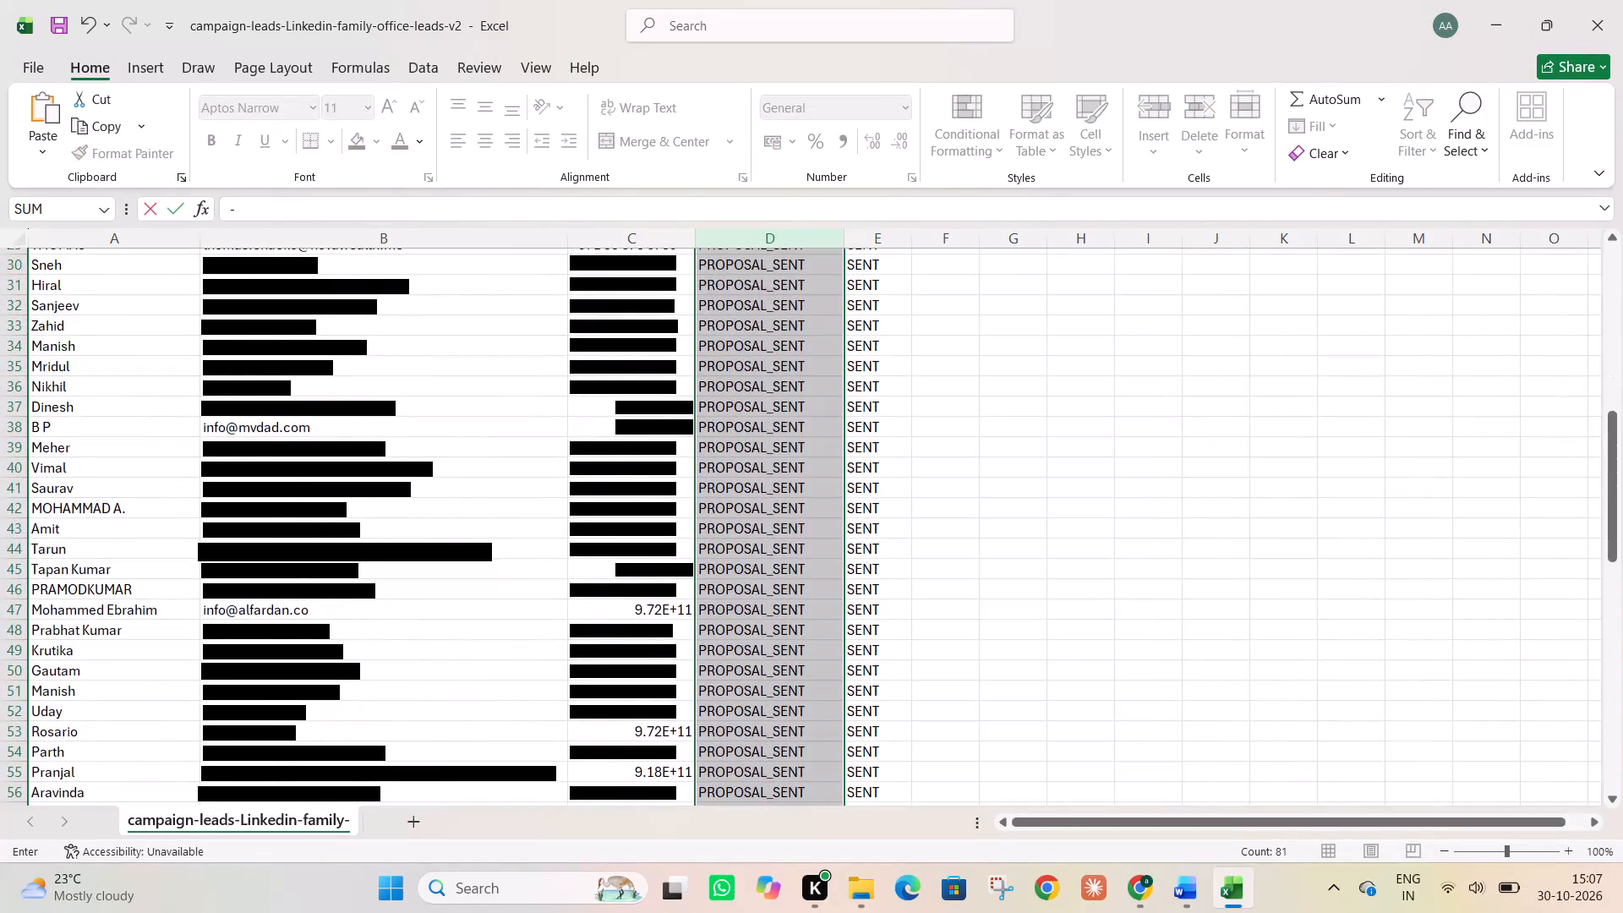
{"action": "scroll", "coordinate": [820, 652], "scroll_direction": "up", "scroll_amount": 7}
{"action": "scroll", "coordinate": [820, 652], "scroll_direction": "down", "scroll_amount": 5}
{"action": "scroll", "coordinate": [820, 652], "scroll_direction": "up", "scroll_amount": 2}
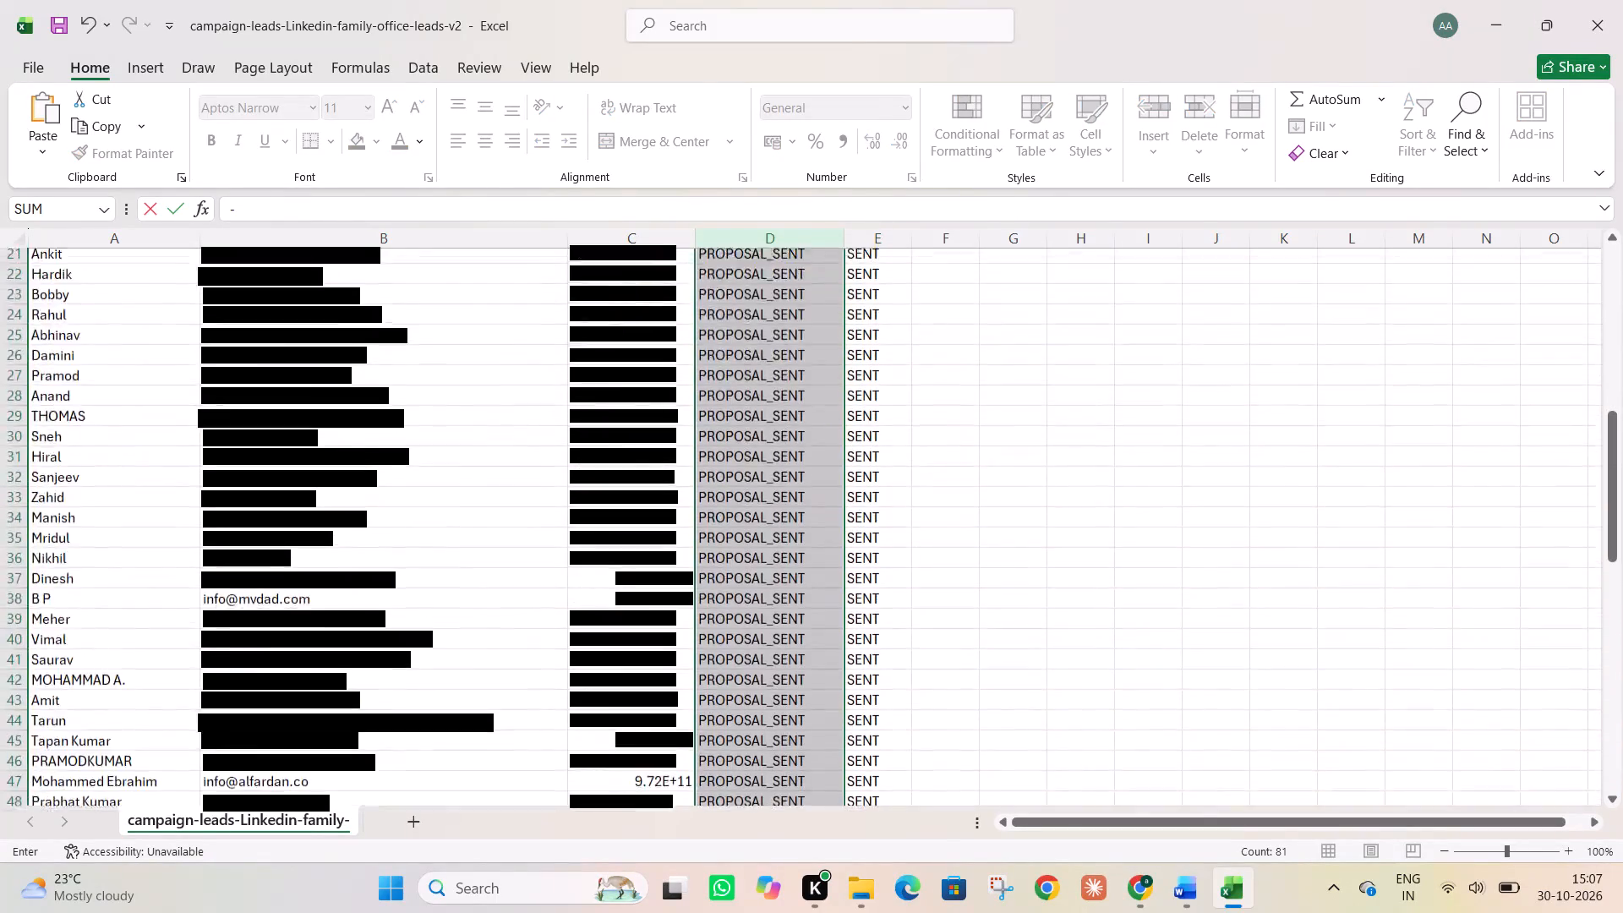
{"action": "scroll", "coordinate": [820, 652], "scroll_direction": "up", "scroll_amount": 2}
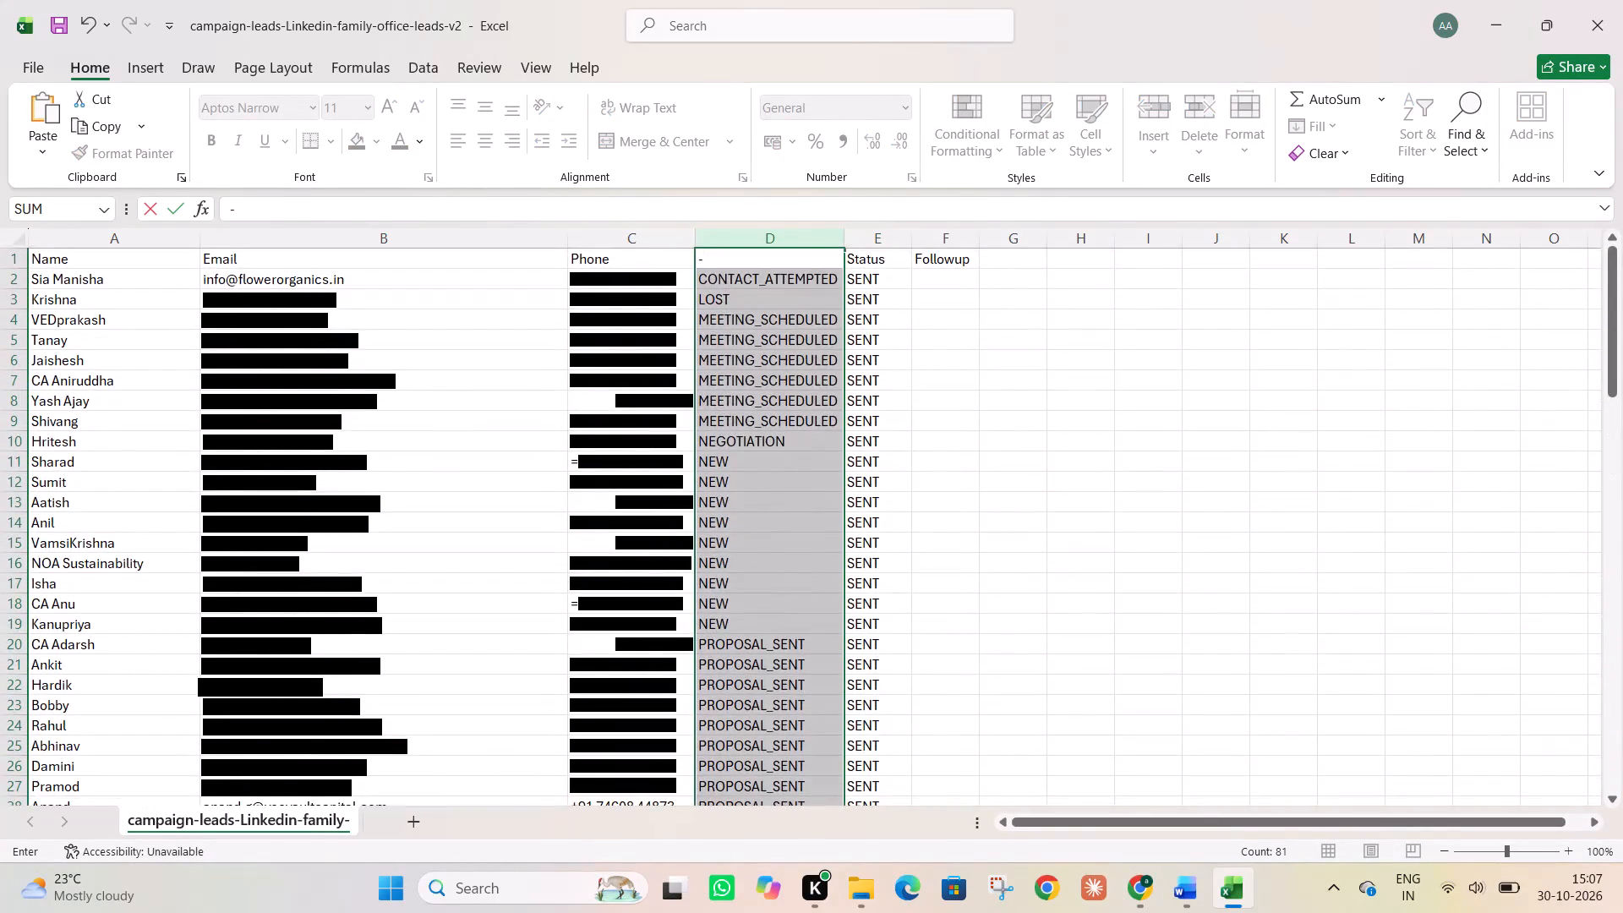
{"action": "key", "text": "ctrl+minus"}
{"action": "key", "text": "BackSpace"}
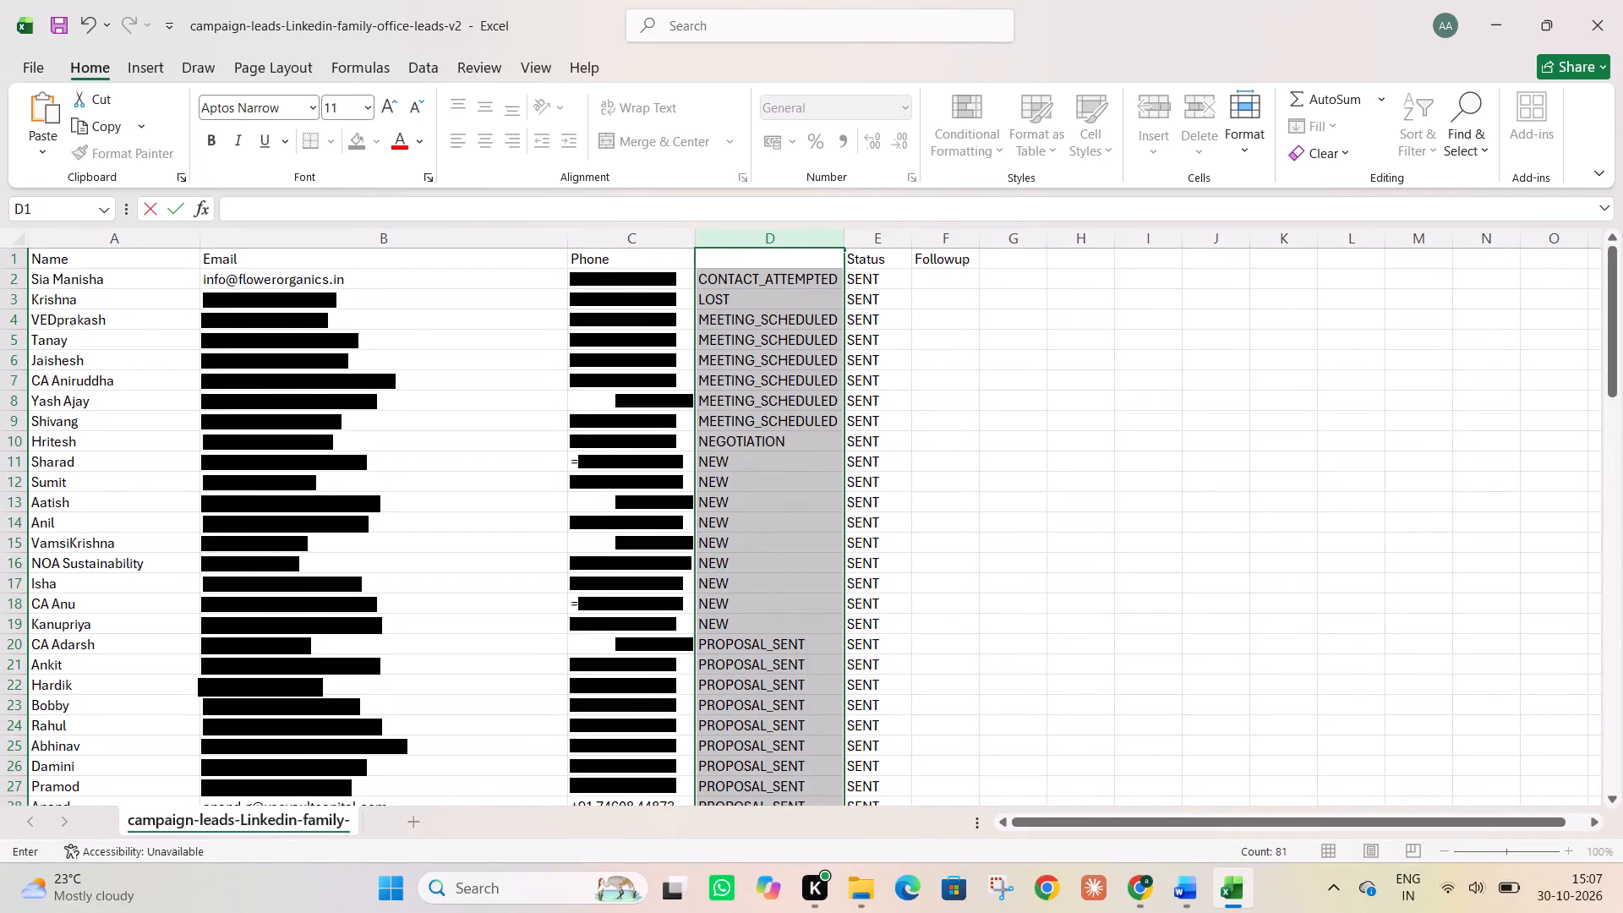
{"action": "key", "text": "ctrl+minus"}
{"action": "left_click", "coordinate": [759, 240]}
{"action": "key", "text": "ctrl+minus"}
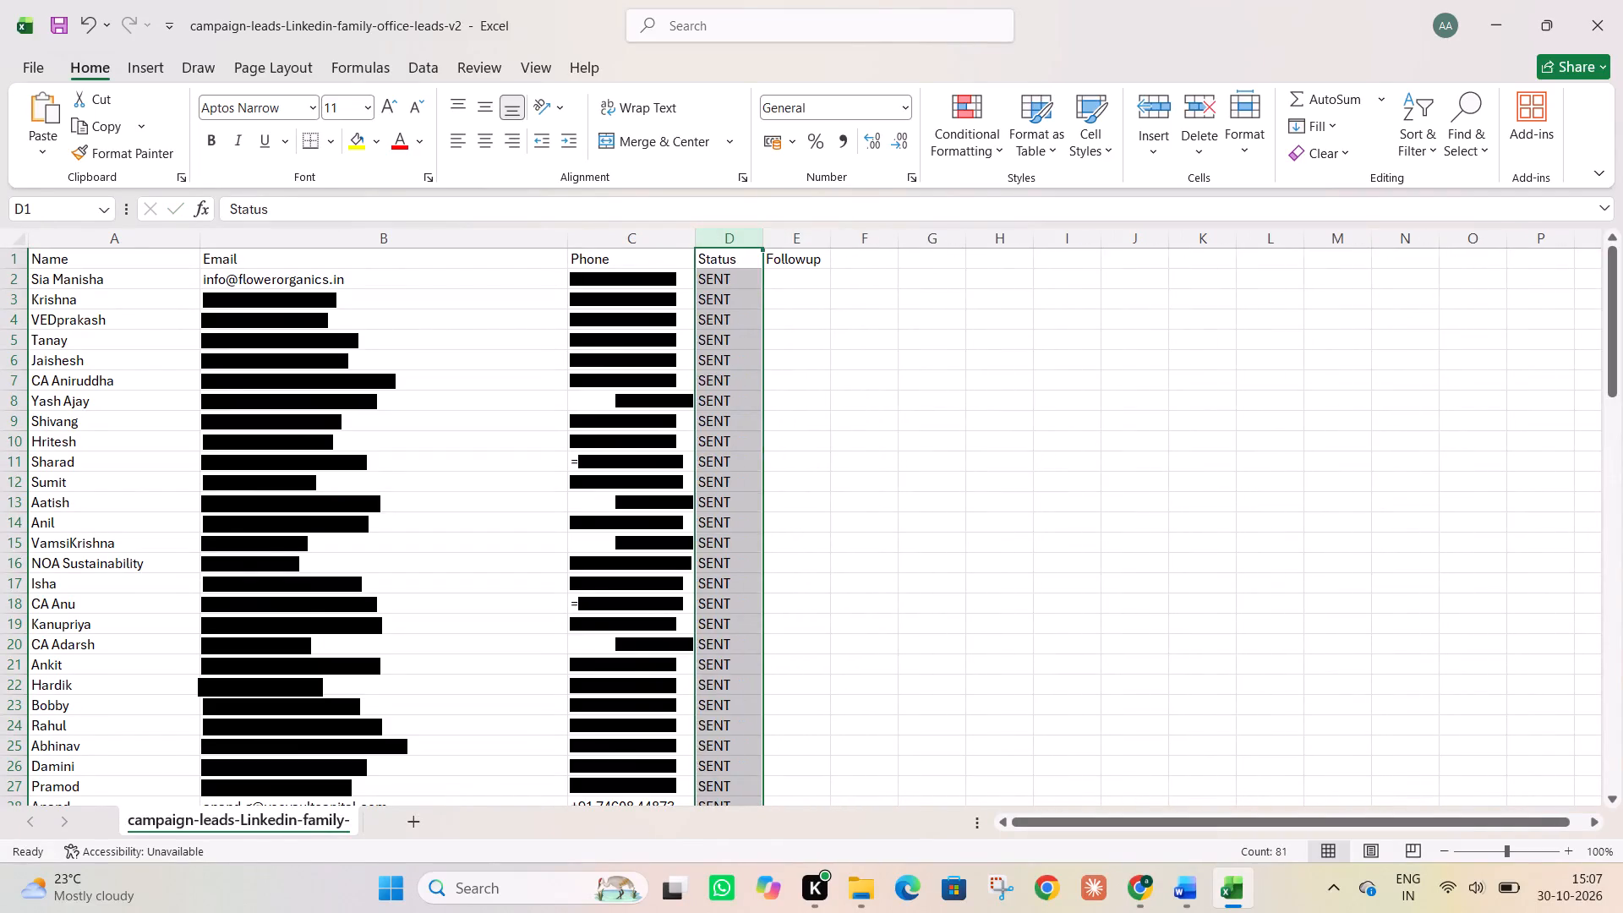
Check the remaining columns down to the last lead and save the campaign-leads-Linkedin-family-office-leads-v2 workbook.
{"action": "left_click", "coordinate": [826, 303]}
{"action": "scroll", "coordinate": [795, 429], "scroll_direction": "down", "scroll_amount": 1}
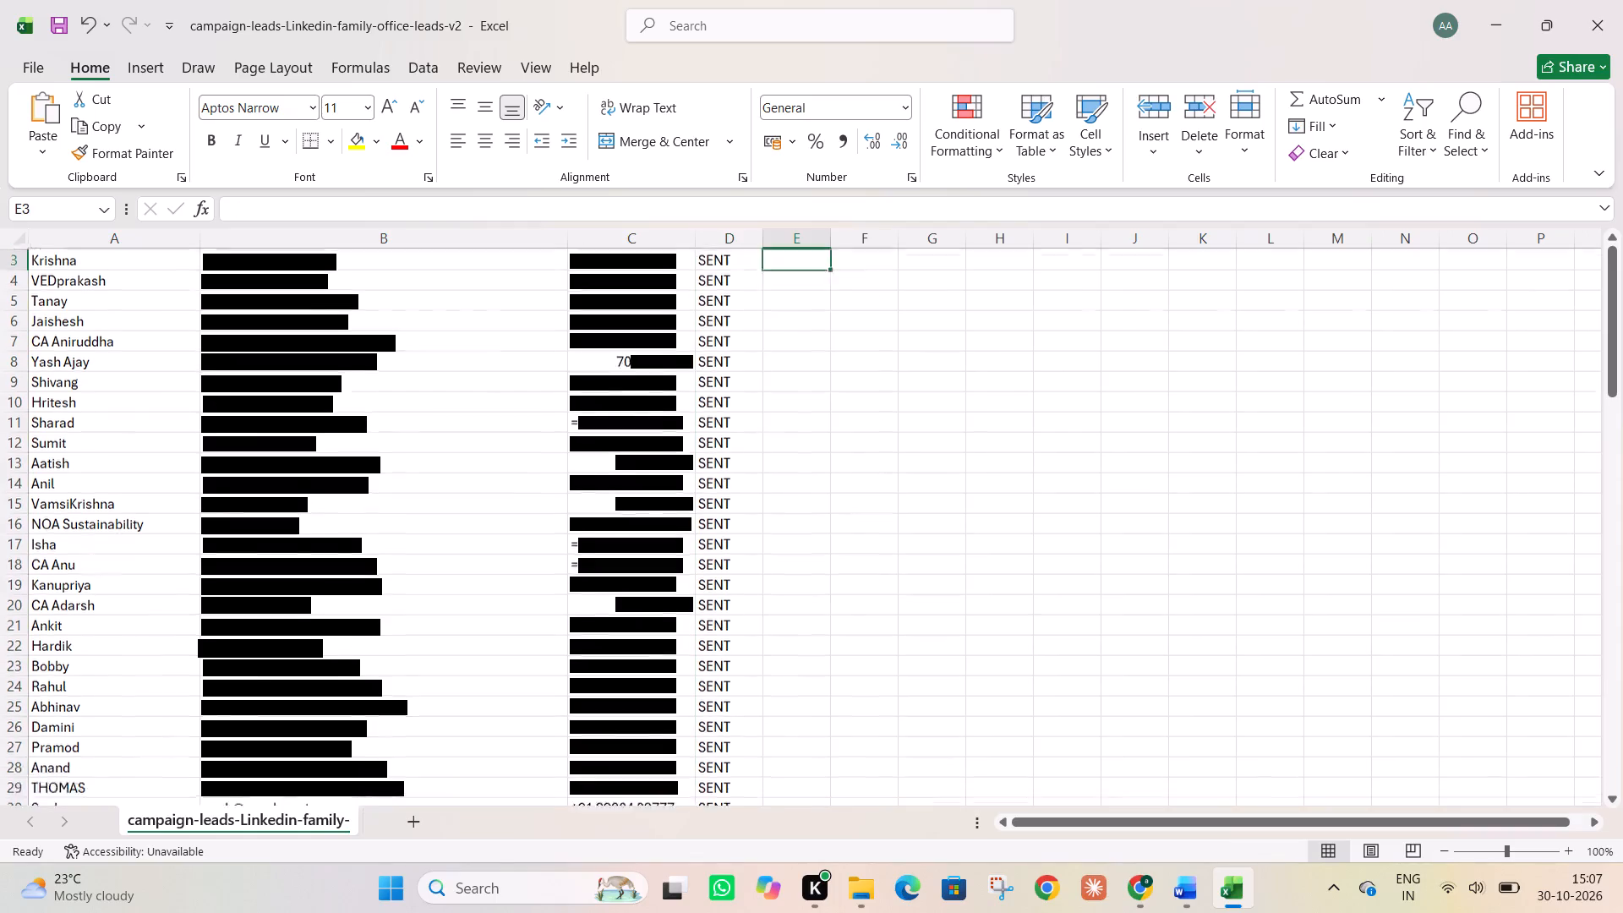
{"action": "scroll", "coordinate": [795, 429], "scroll_direction": "down", "scroll_amount": 4}
{"action": "scroll", "coordinate": [795, 429], "scroll_direction": "up", "scroll_amount": 1}
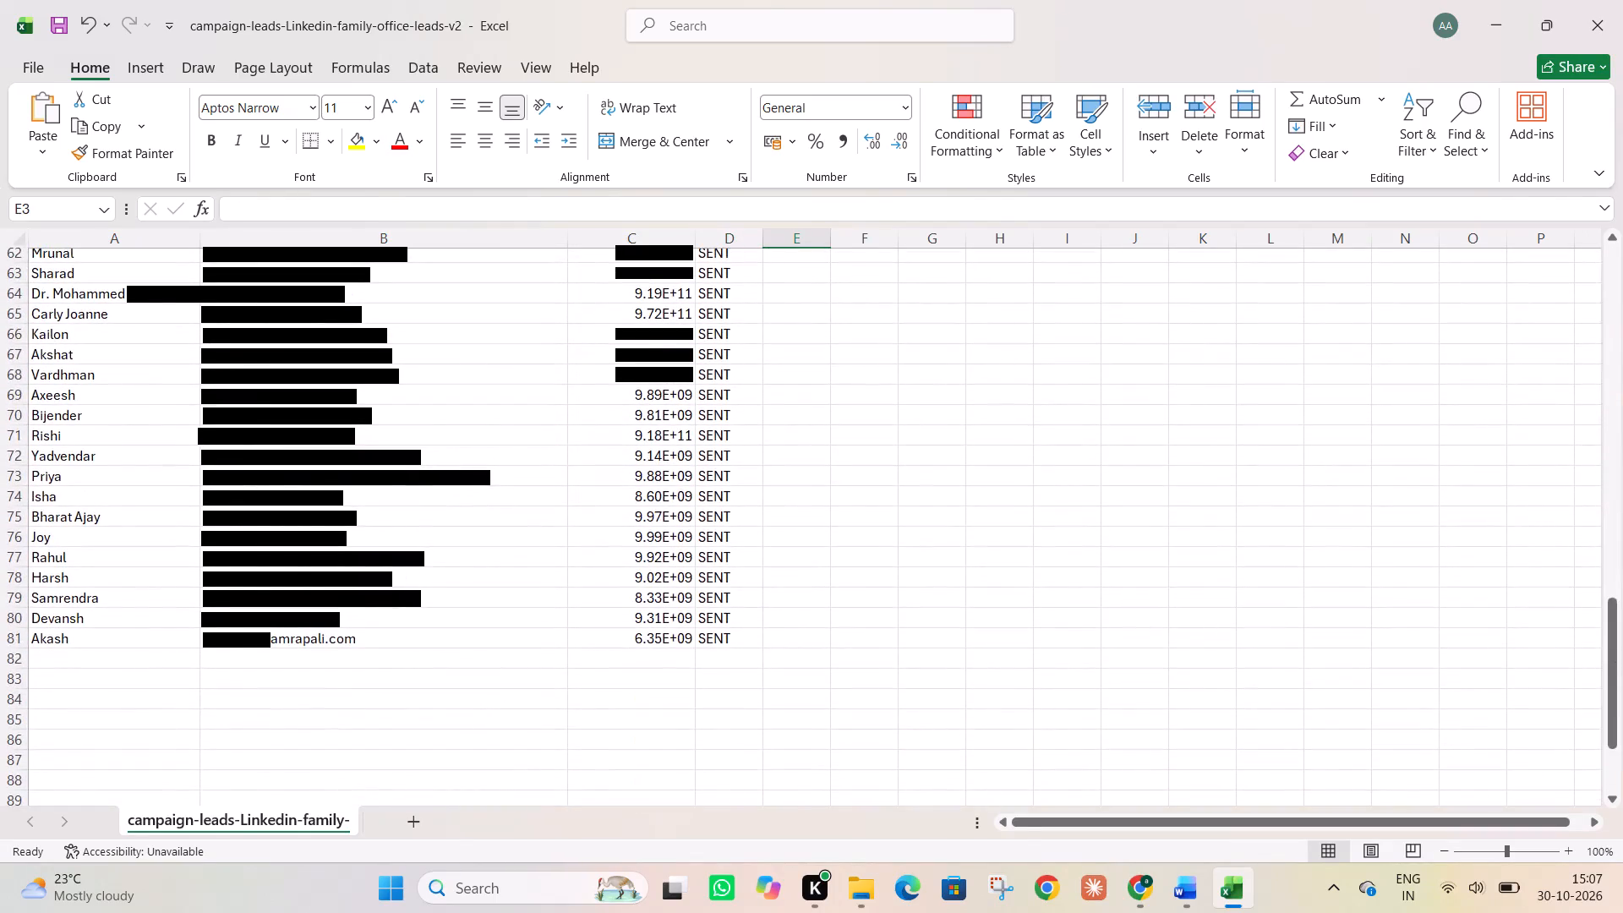
{"action": "left_click", "coordinate": [1069, 702]}
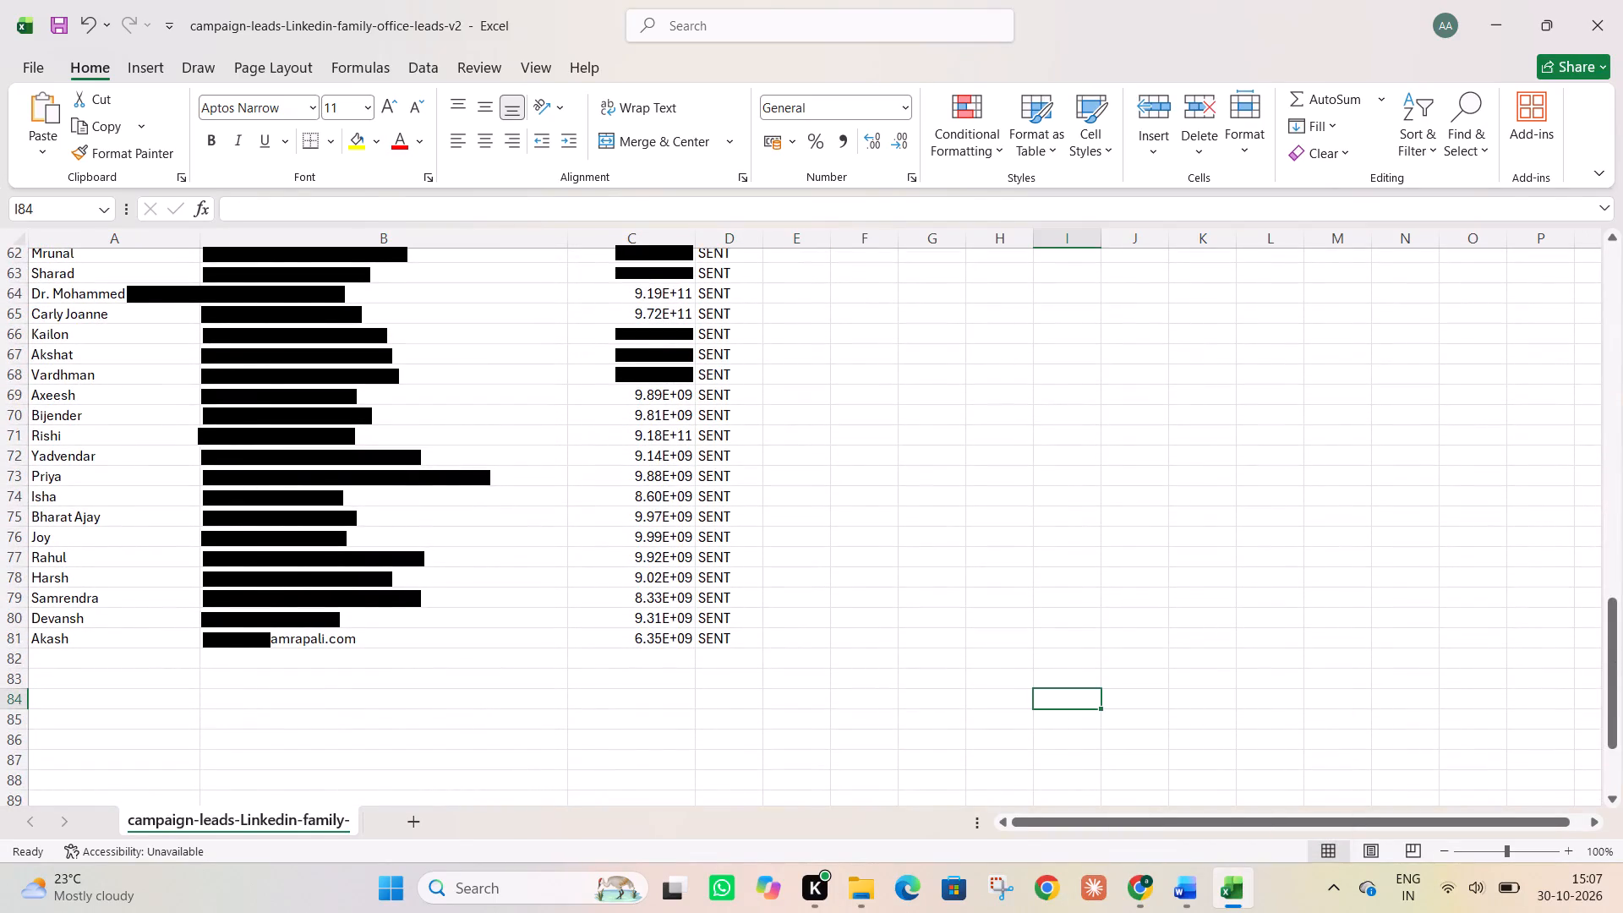
{"action": "key", "text": "ctrl+s"}
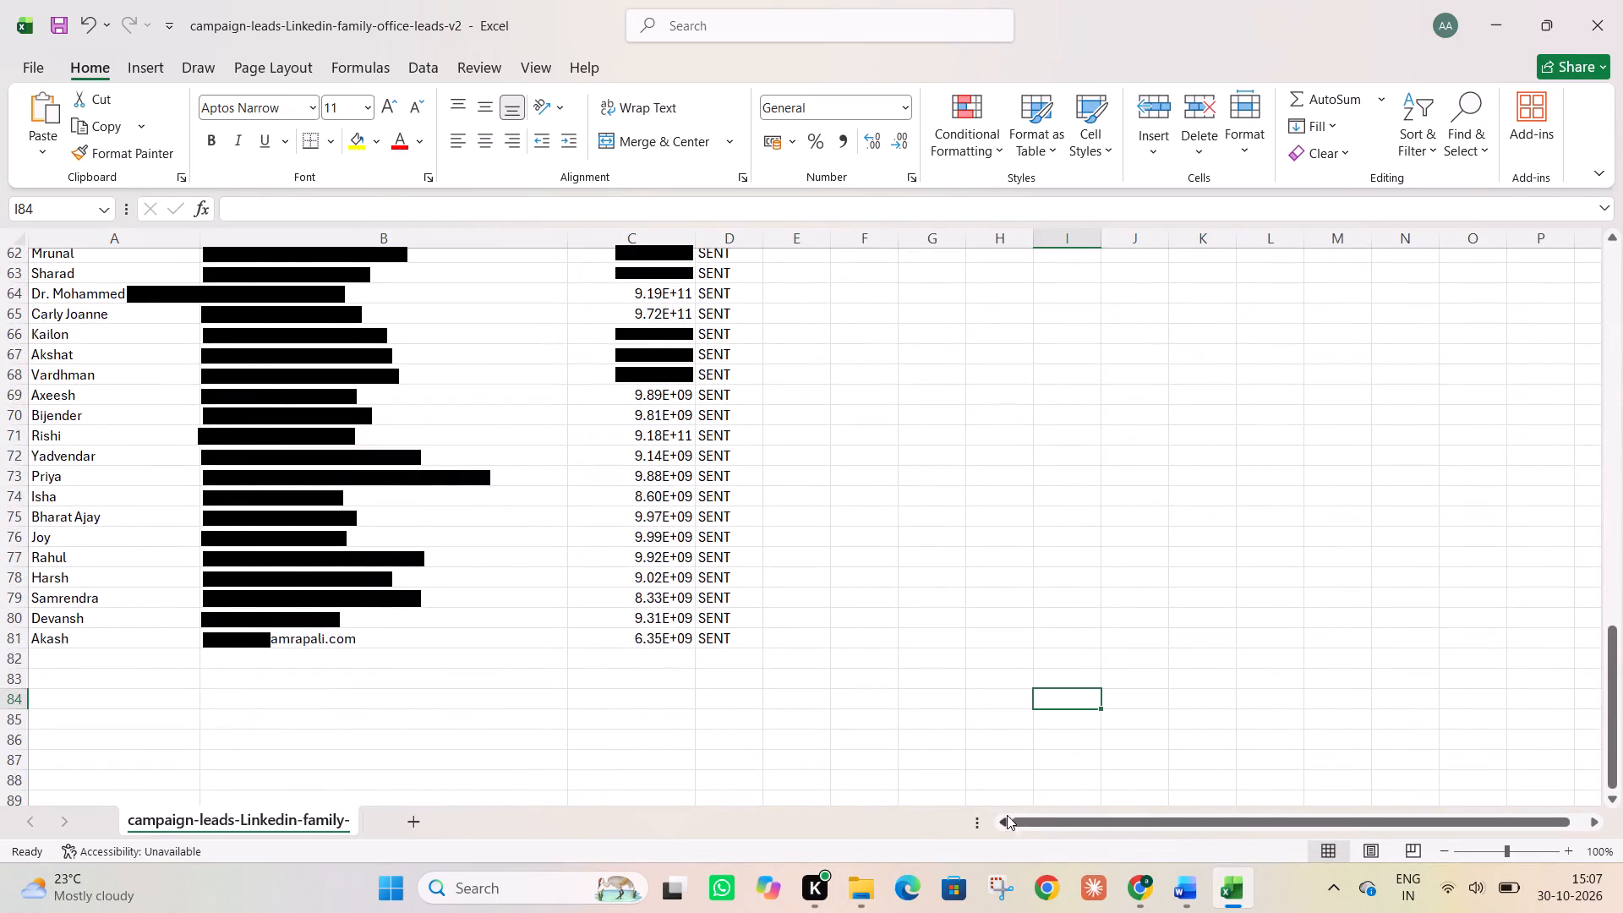
Switch to File Explorer and look through the files in the Downloads folder.
{"action": "left_click", "coordinate": [855, 889]}
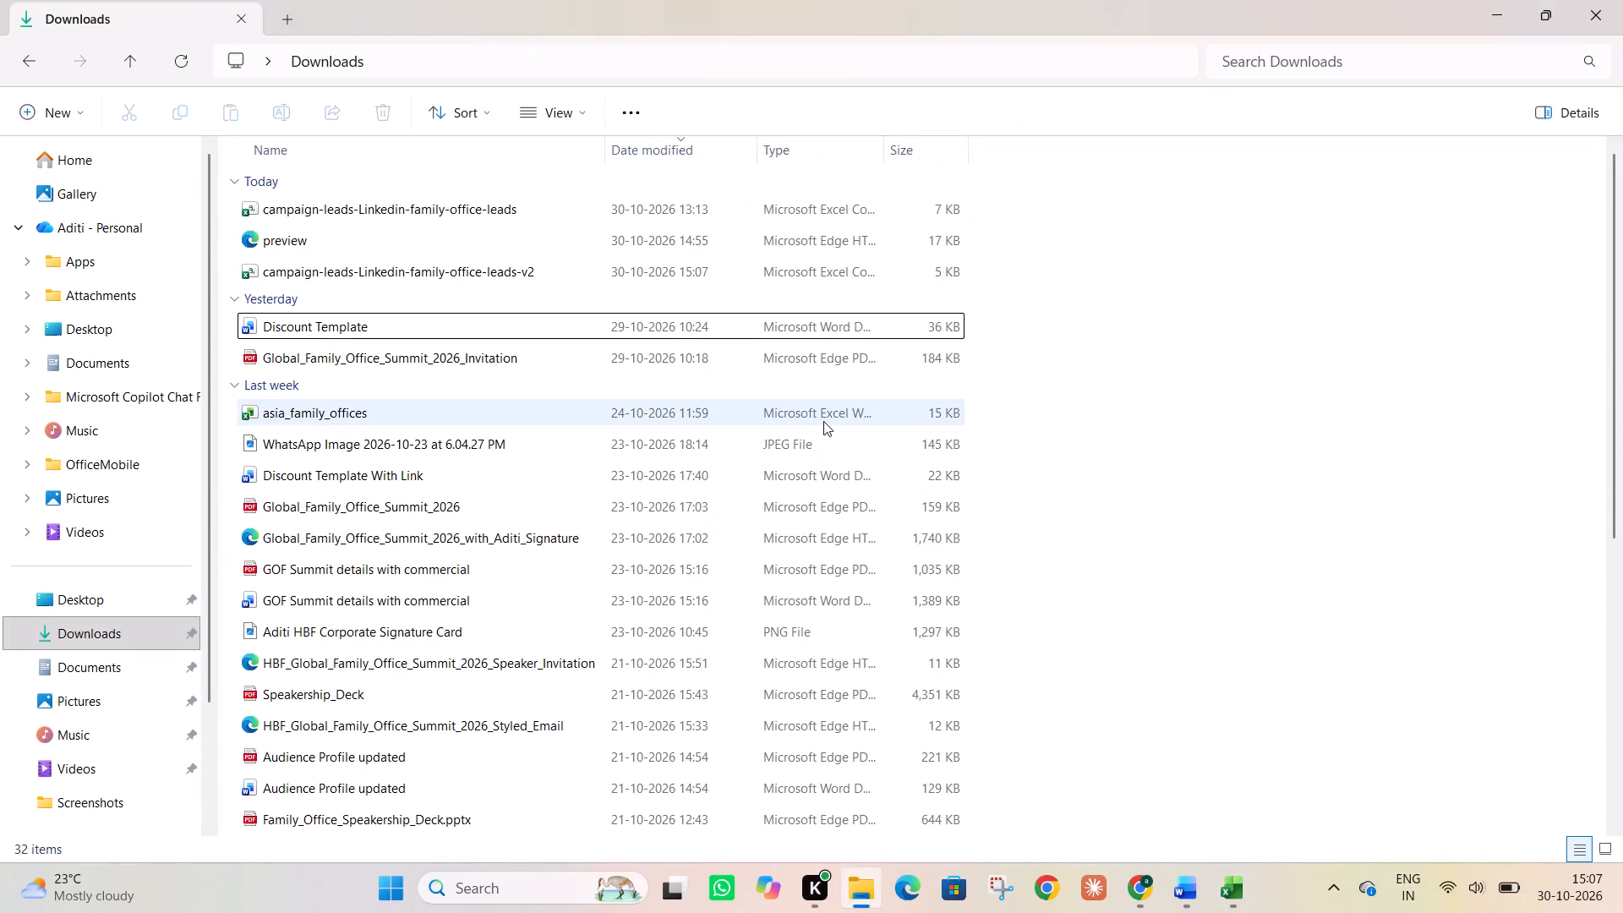
{"action": "scroll", "coordinate": [717, 255], "scroll_direction": "right", "scroll_amount": 1}
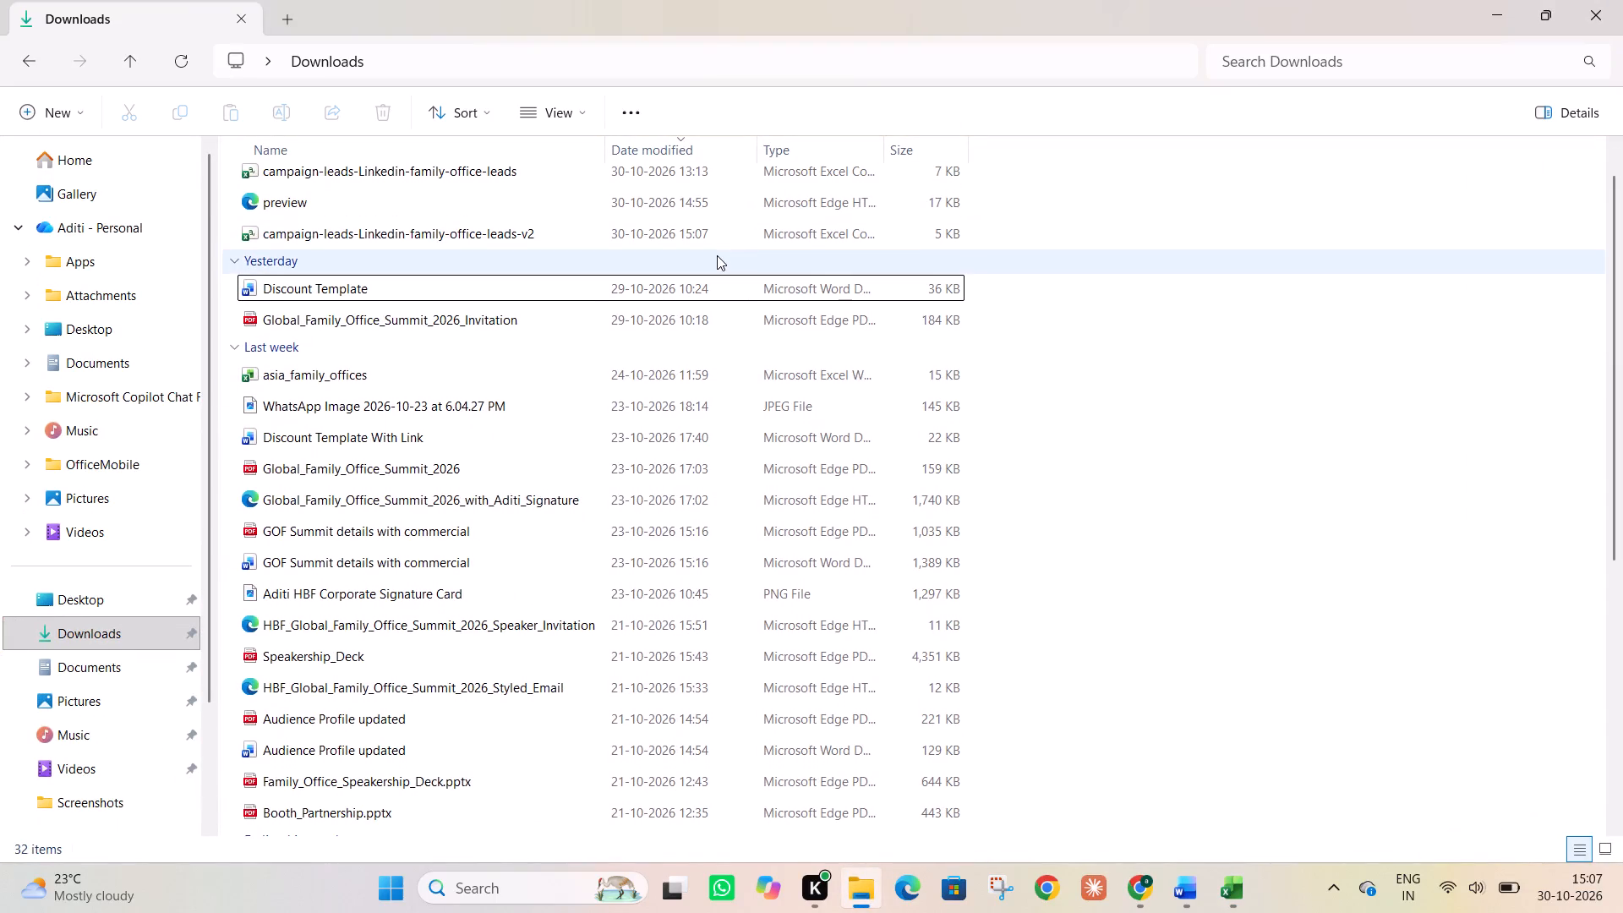
{"action": "scroll", "coordinate": [717, 255], "scroll_direction": "right", "scroll_amount": 2}
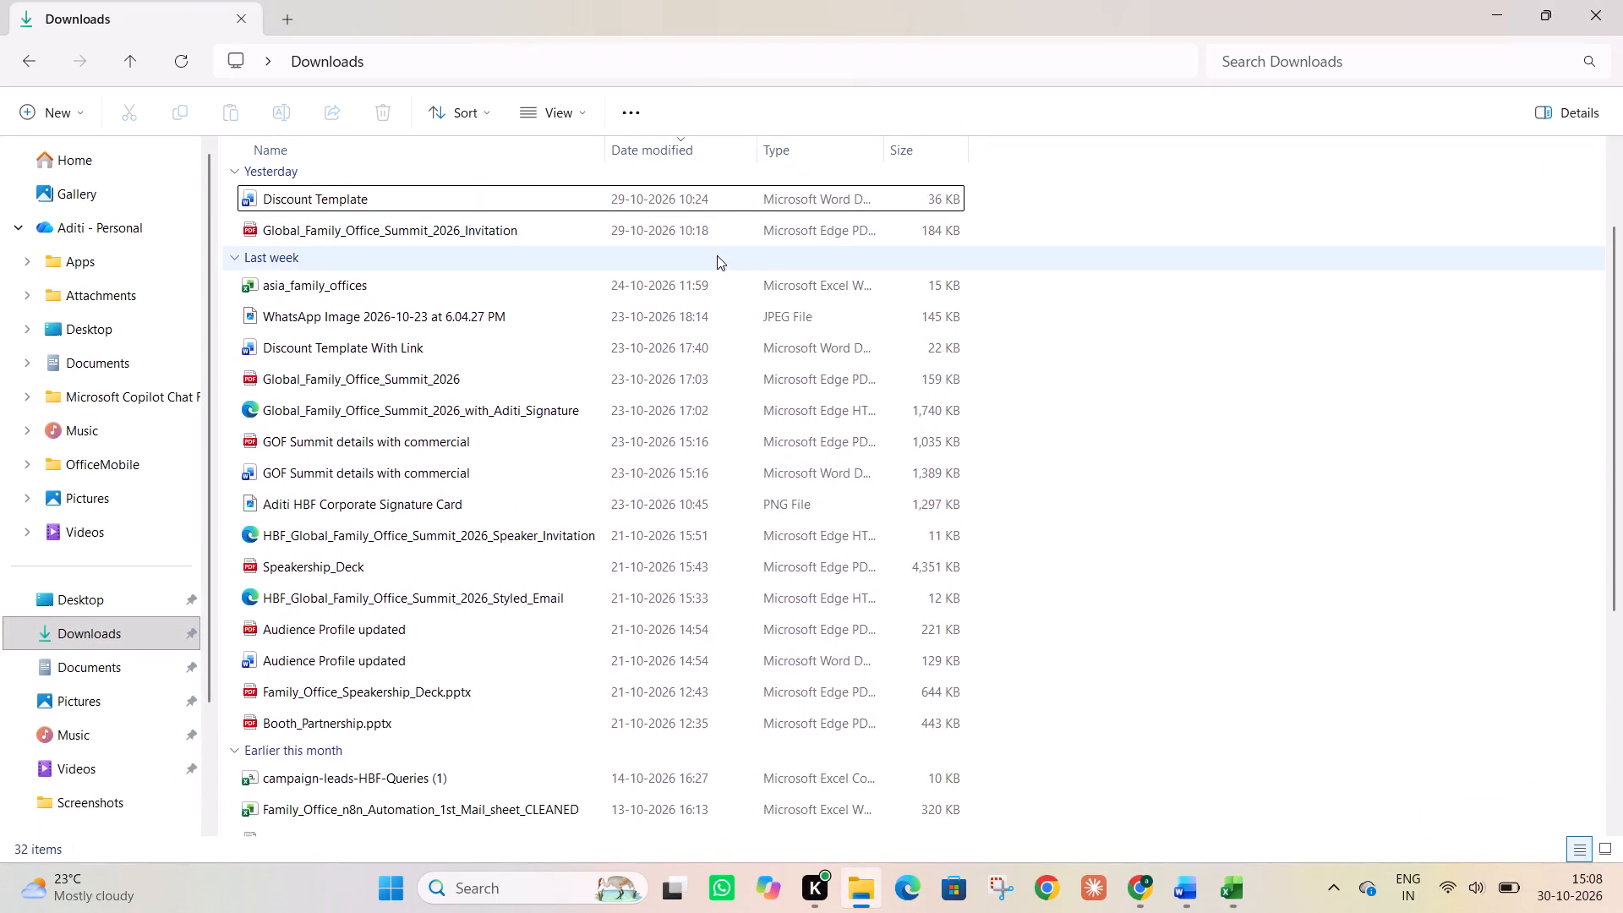
{"action": "scroll", "coordinate": [717, 255], "scroll_direction": "right", "scroll_amount": 1}
Switch to the Family_Office_n8n_Automation_1st_Mail_sheet_CLEANED spreadsheet in Chrome and examine the Aditi- Linkedin 2 sheet's leads and follow-up statuses.
{"action": "left_click", "coordinate": [1145, 910]}
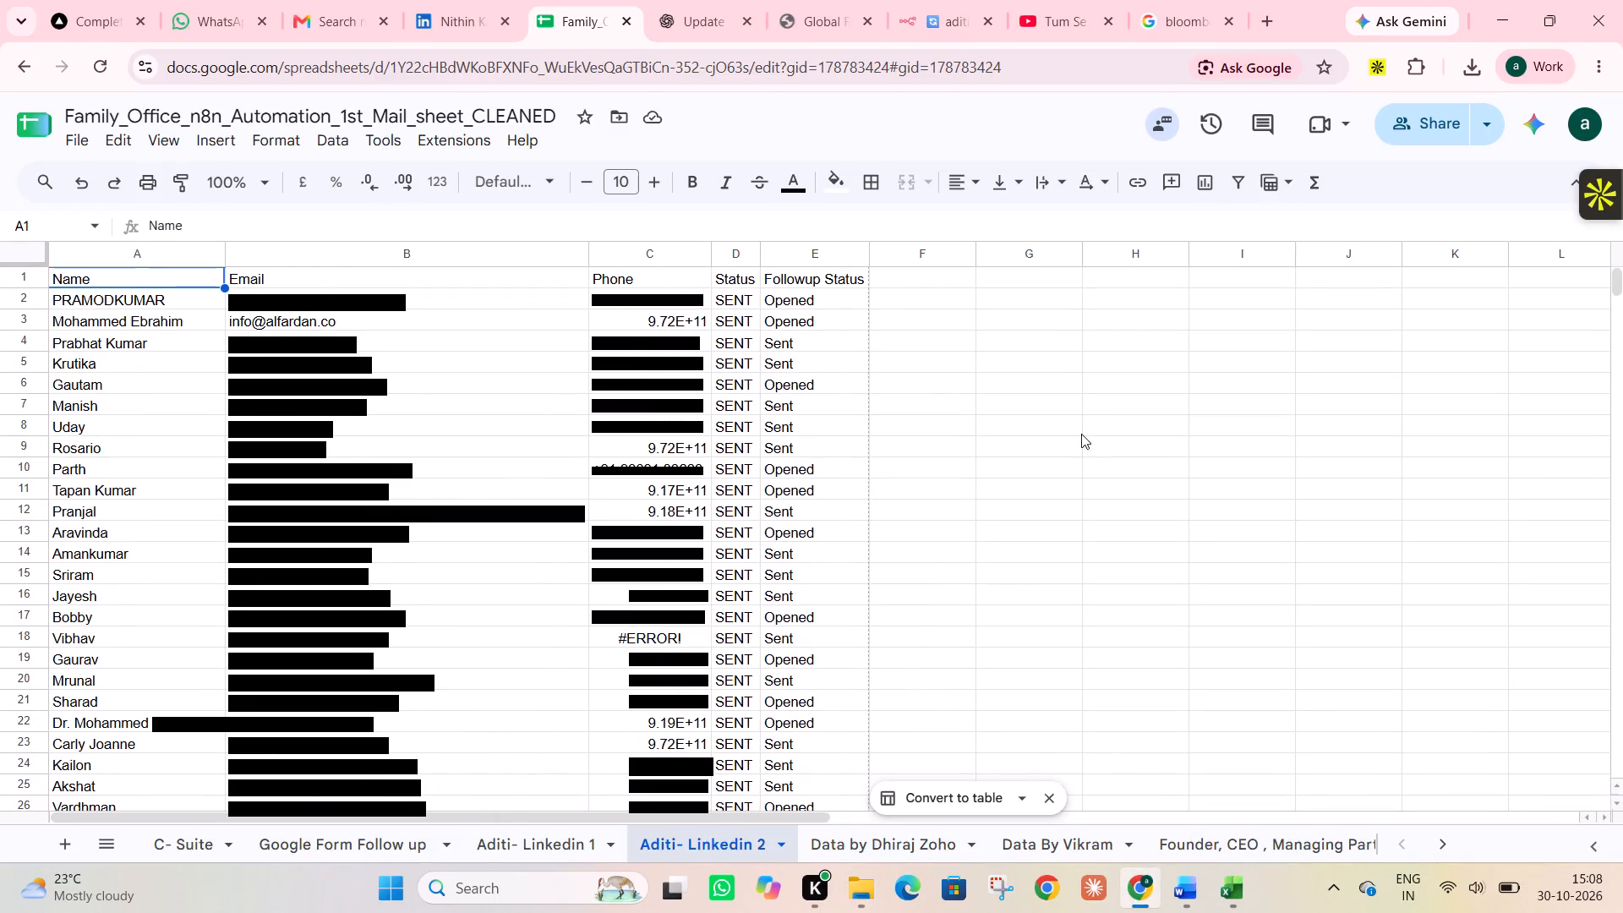
{"action": "scroll", "coordinate": [1081, 434], "scroll_direction": "down", "scroll_amount": 2}
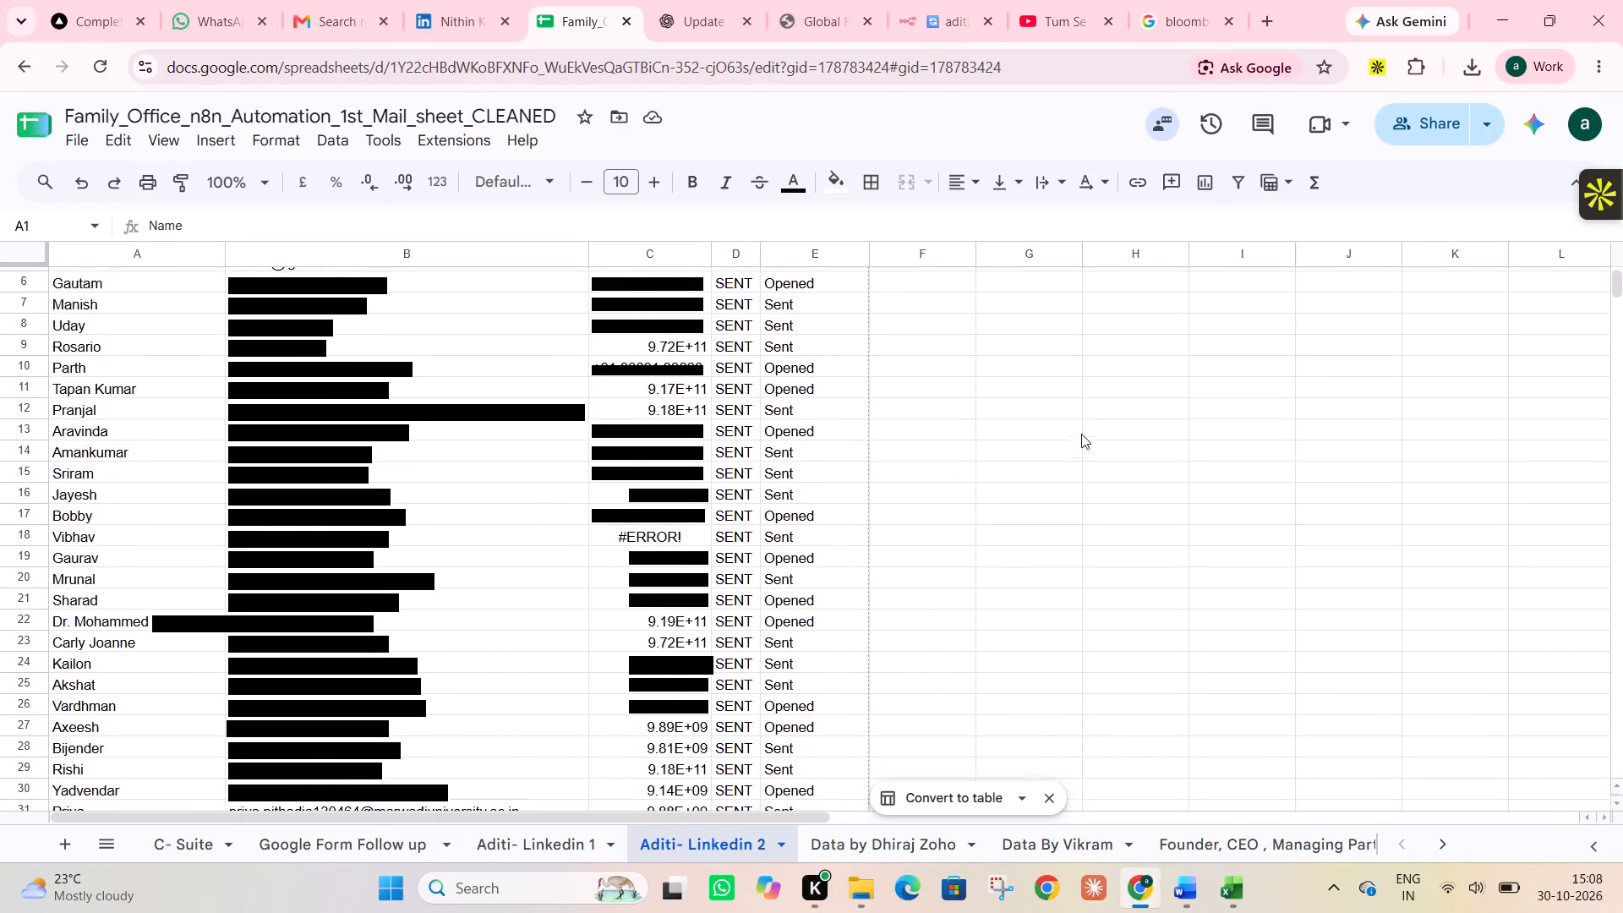
{"action": "scroll", "coordinate": [1081, 434], "scroll_direction": "down", "scroll_amount": 6}
{"action": "scroll", "coordinate": [1081, 434], "scroll_direction": "up", "scroll_amount": 4}
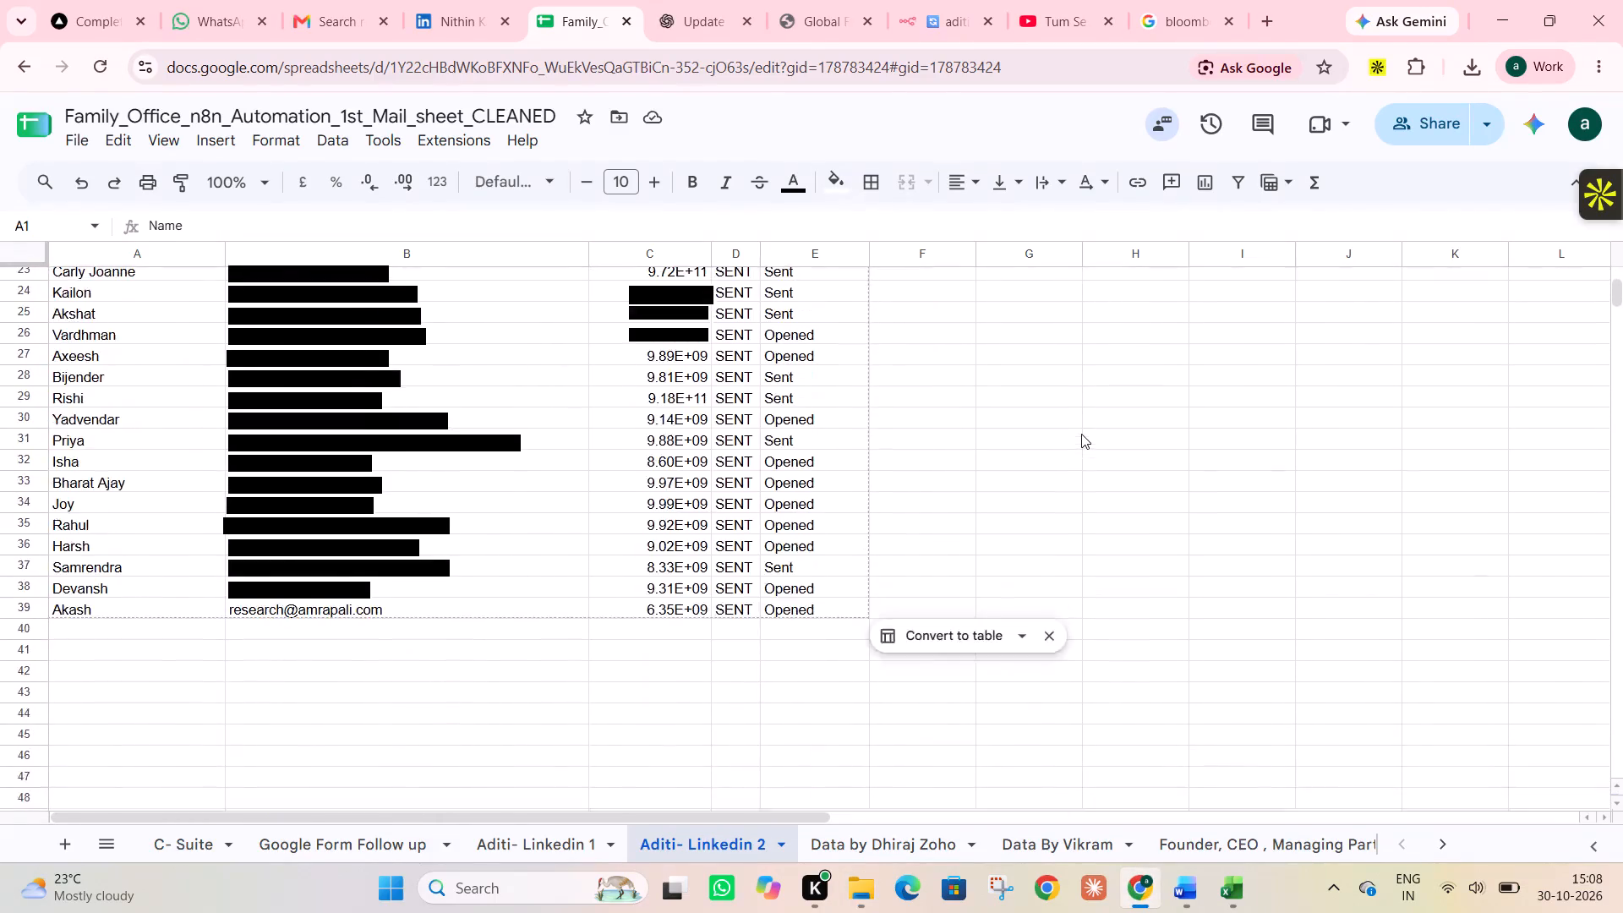
{"action": "scroll", "coordinate": [1081, 434], "scroll_direction": "up", "scroll_amount": 2}
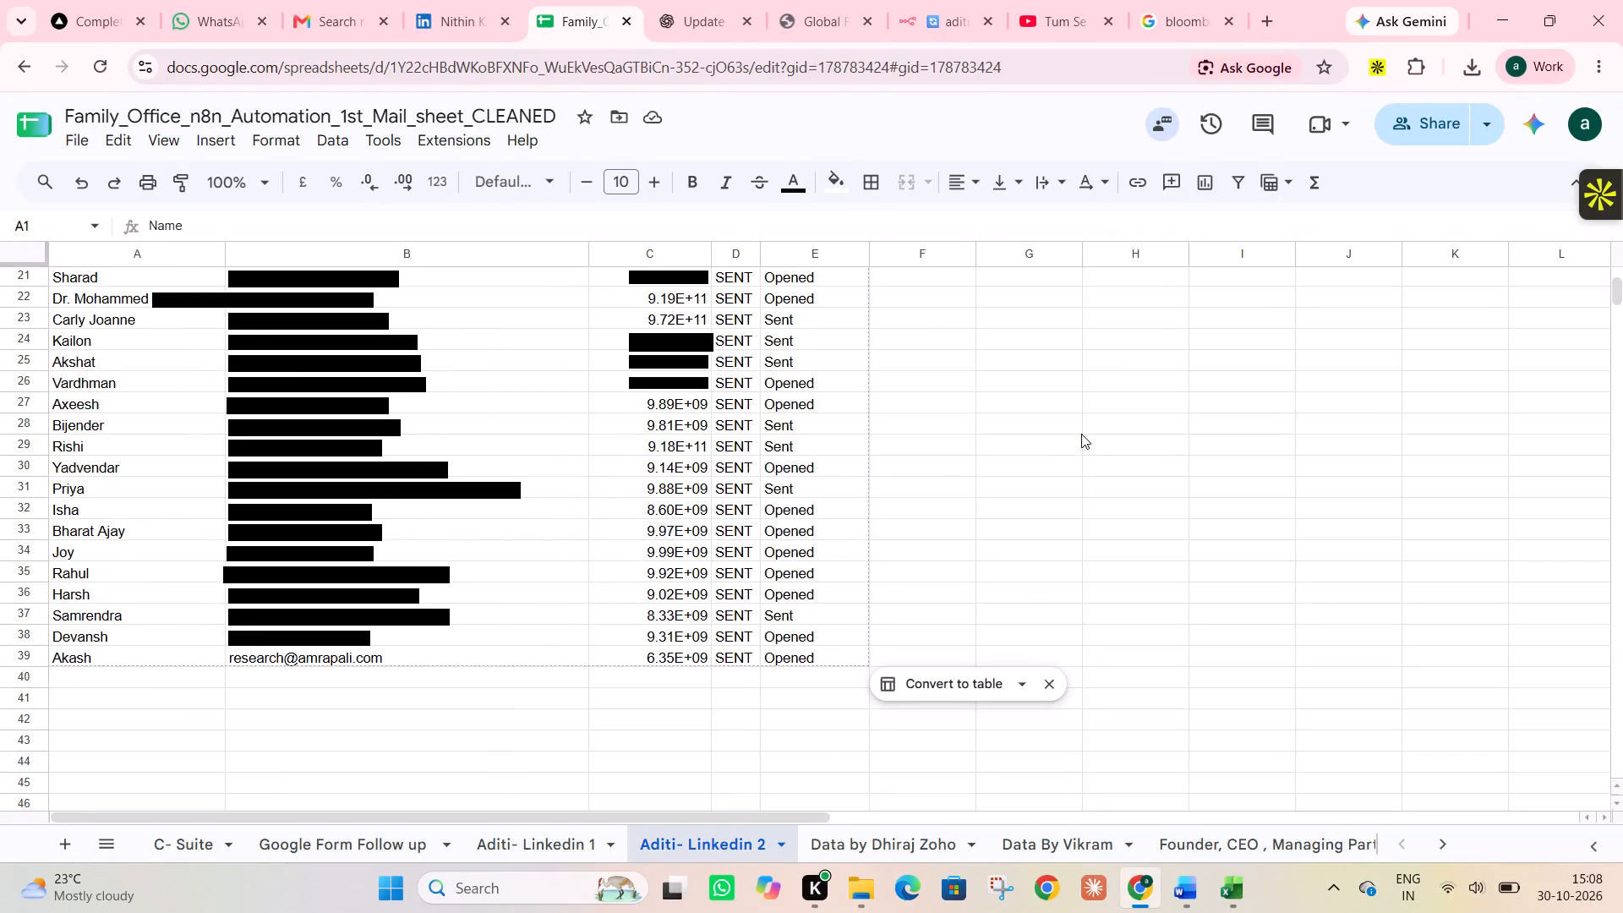
{"action": "scroll", "coordinate": [1081, 434], "scroll_direction": "up", "scroll_amount": 3}
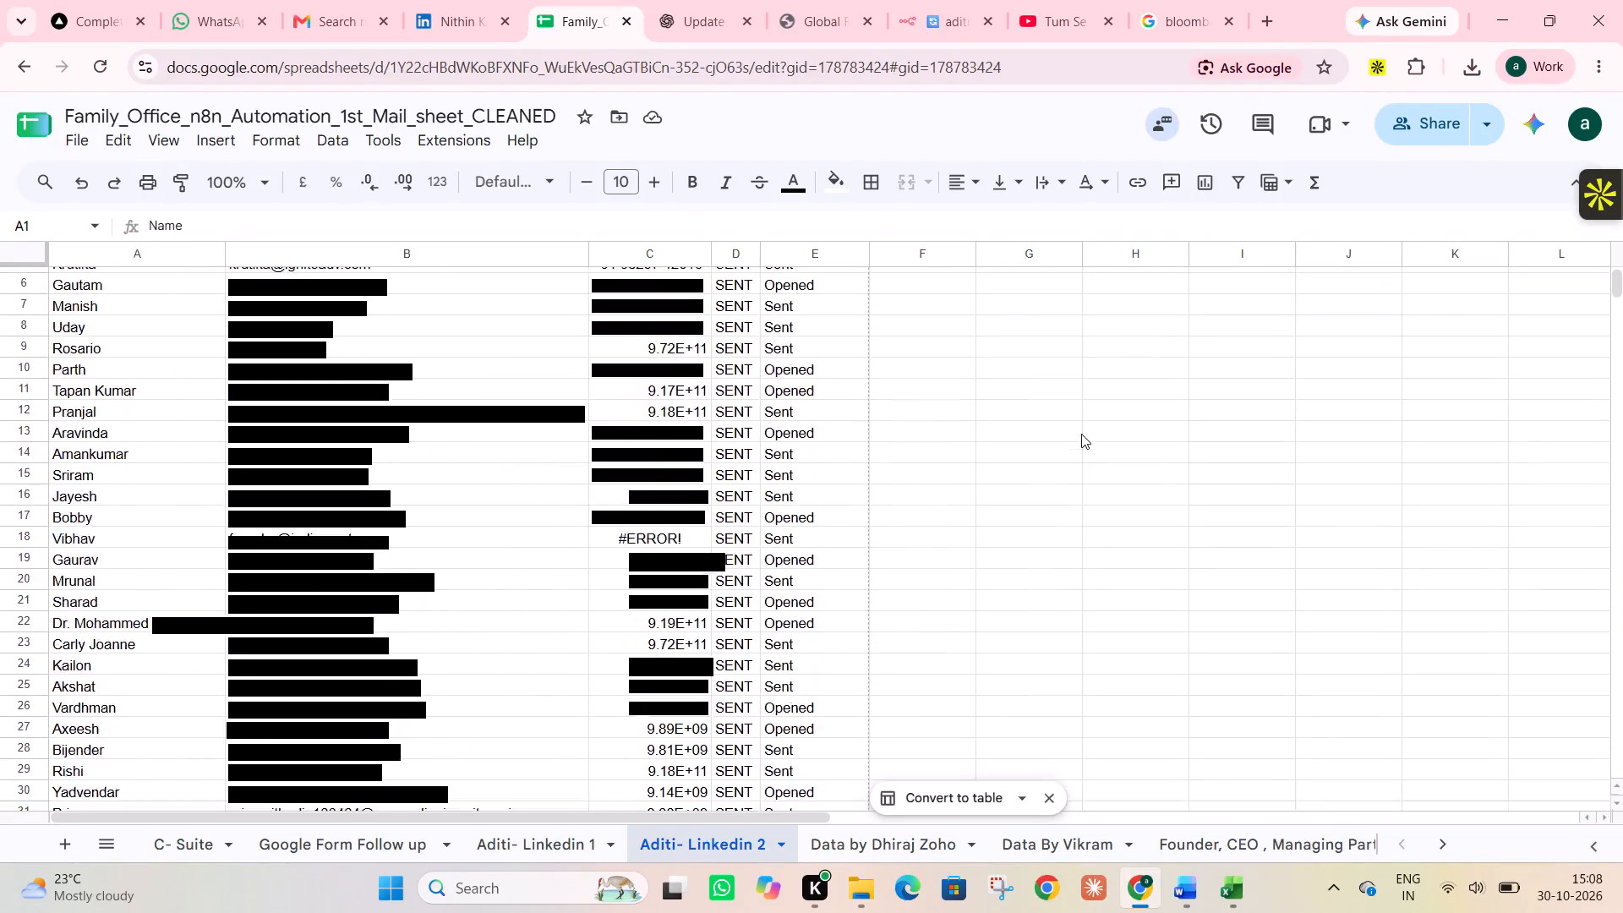
{"action": "scroll", "coordinate": [1081, 434], "scroll_direction": "up", "scroll_amount": 1}
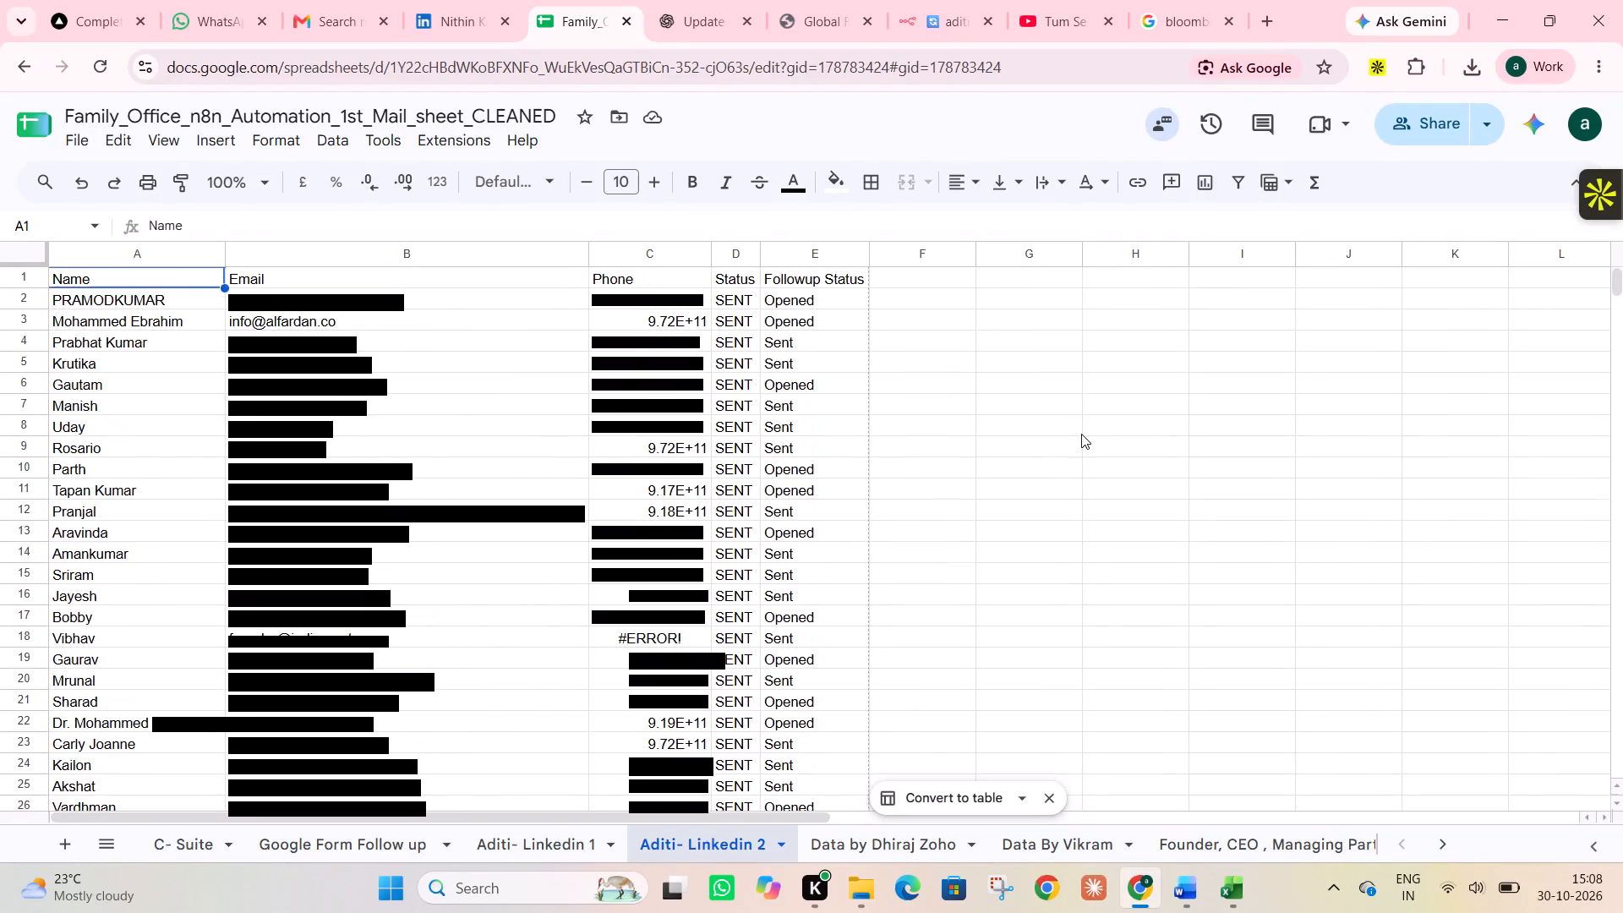
Check the progress of the aditi-follow-up-1 workflow in n8n.
{"action": "left_click", "coordinate": [967, 16]}
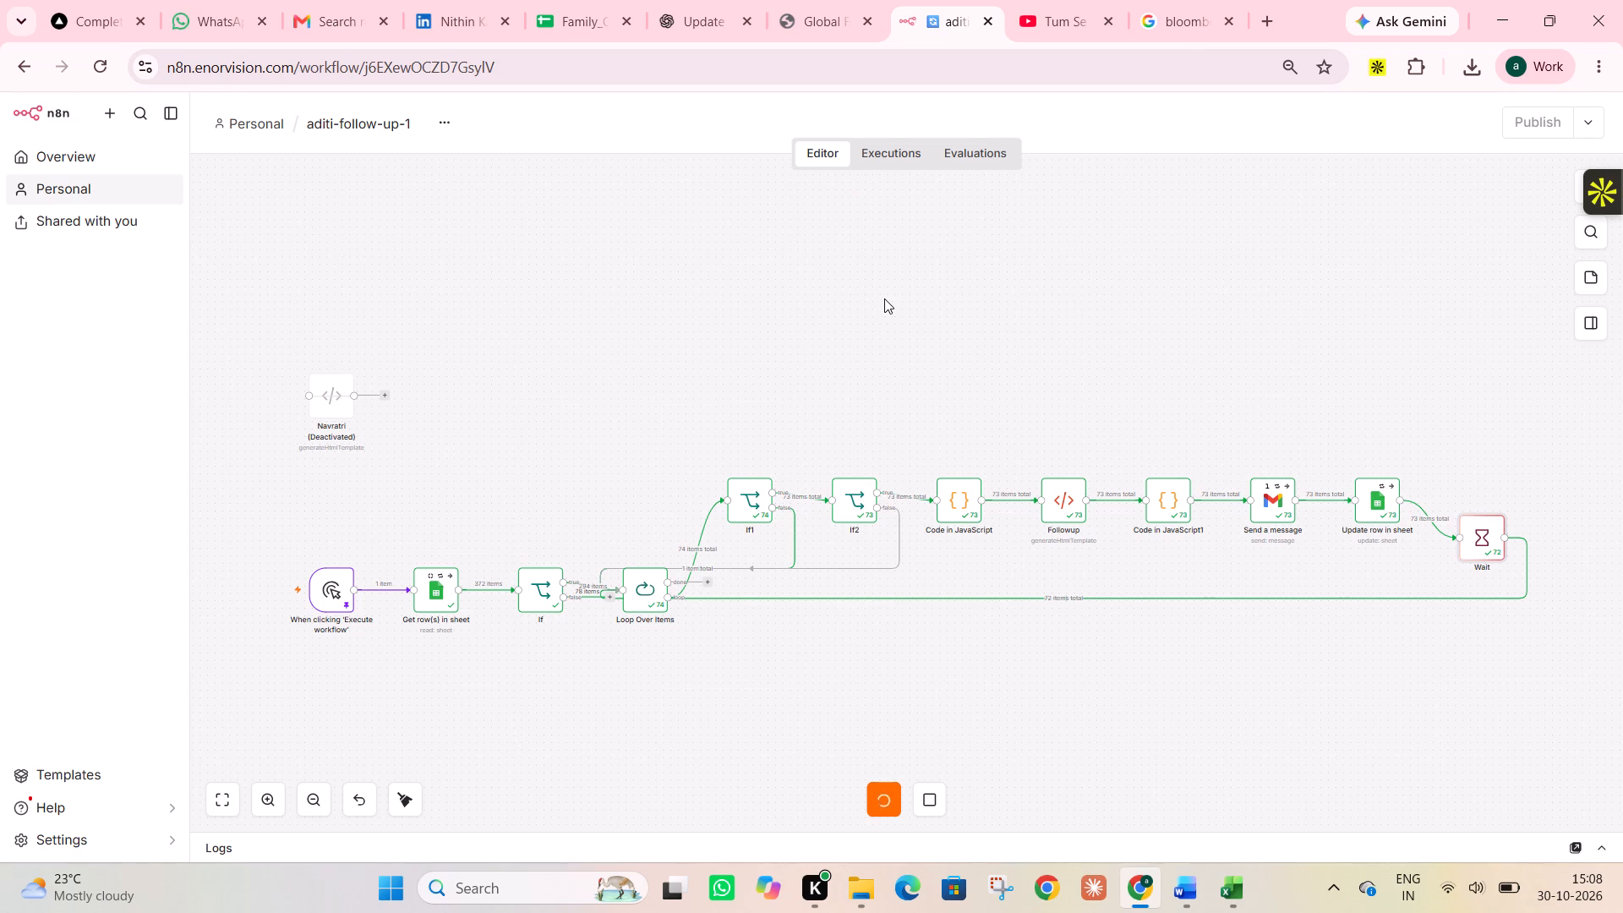
Return to the Family_Office_n8n_Automation spreadsheet and look through the leads and statuses on the Aditi- Linkedin 1 sheet.
{"action": "left_click", "coordinate": [565, 3]}
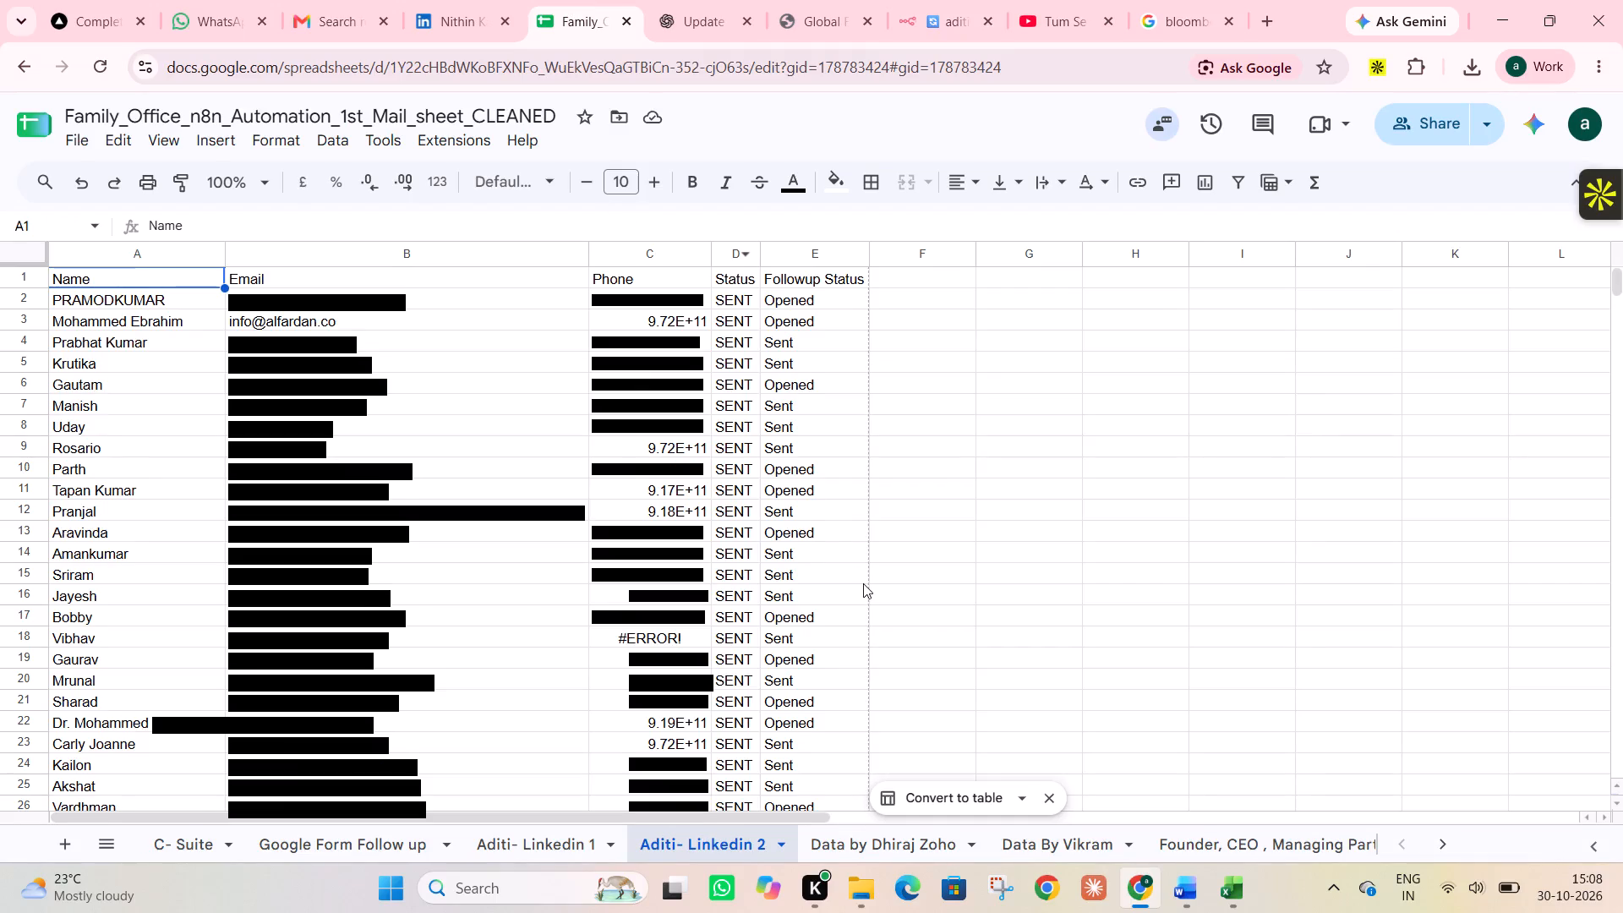
{"action": "scroll", "coordinate": [863, 583], "scroll_direction": "down", "scroll_amount": 2}
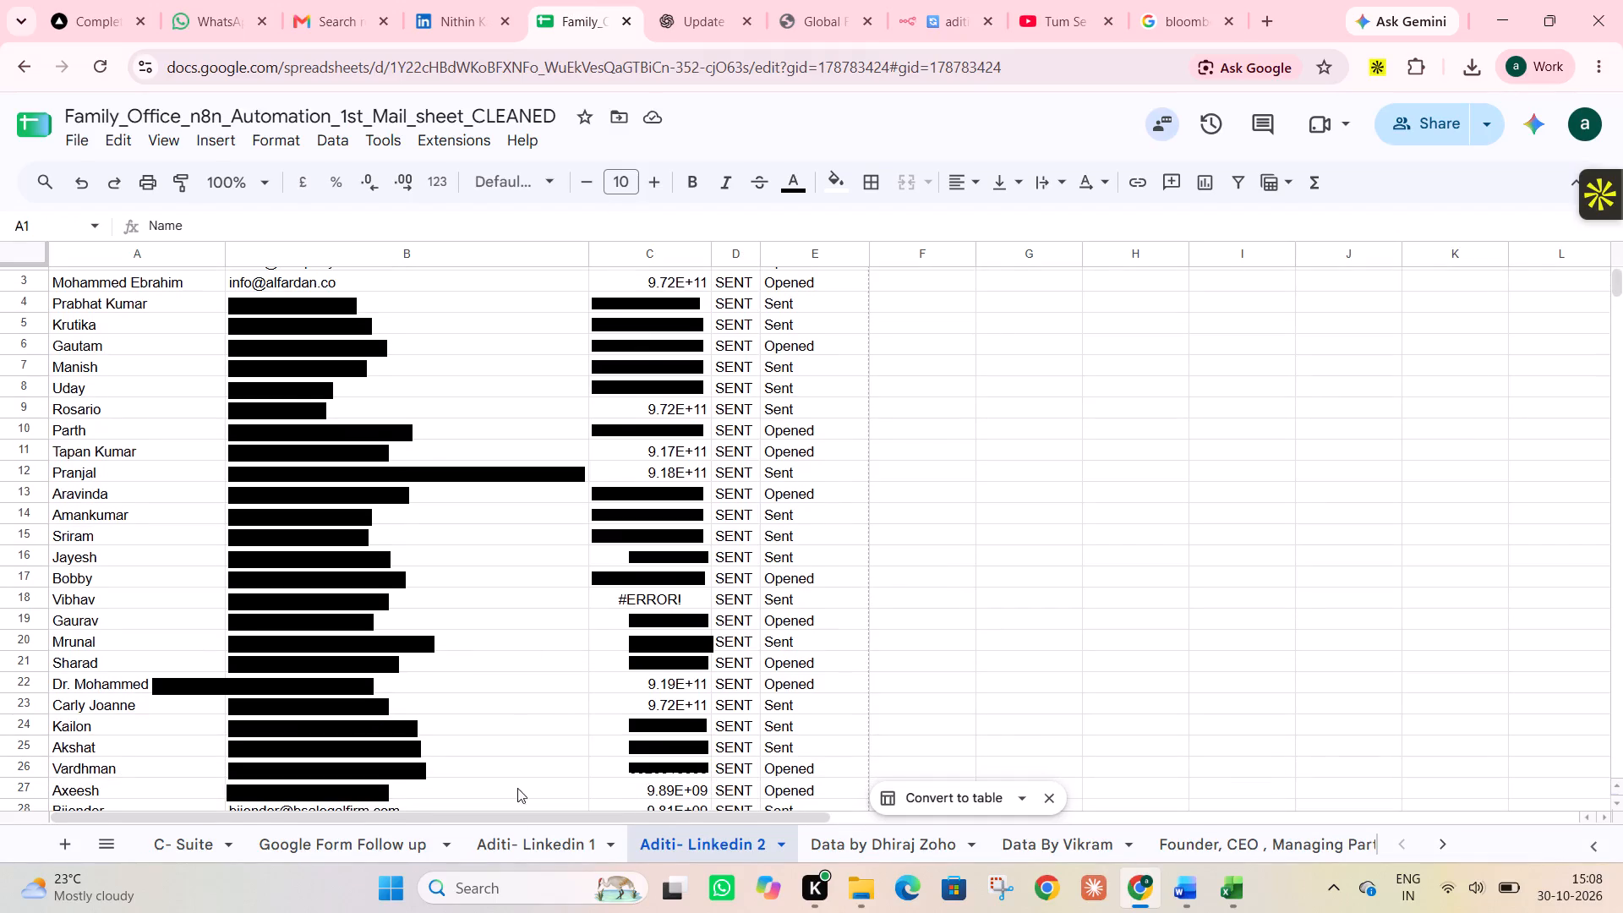
{"action": "left_click", "coordinate": [520, 845]}
{"action": "scroll", "coordinate": [757, 727], "scroll_direction": "down", "scroll_amount": 5}
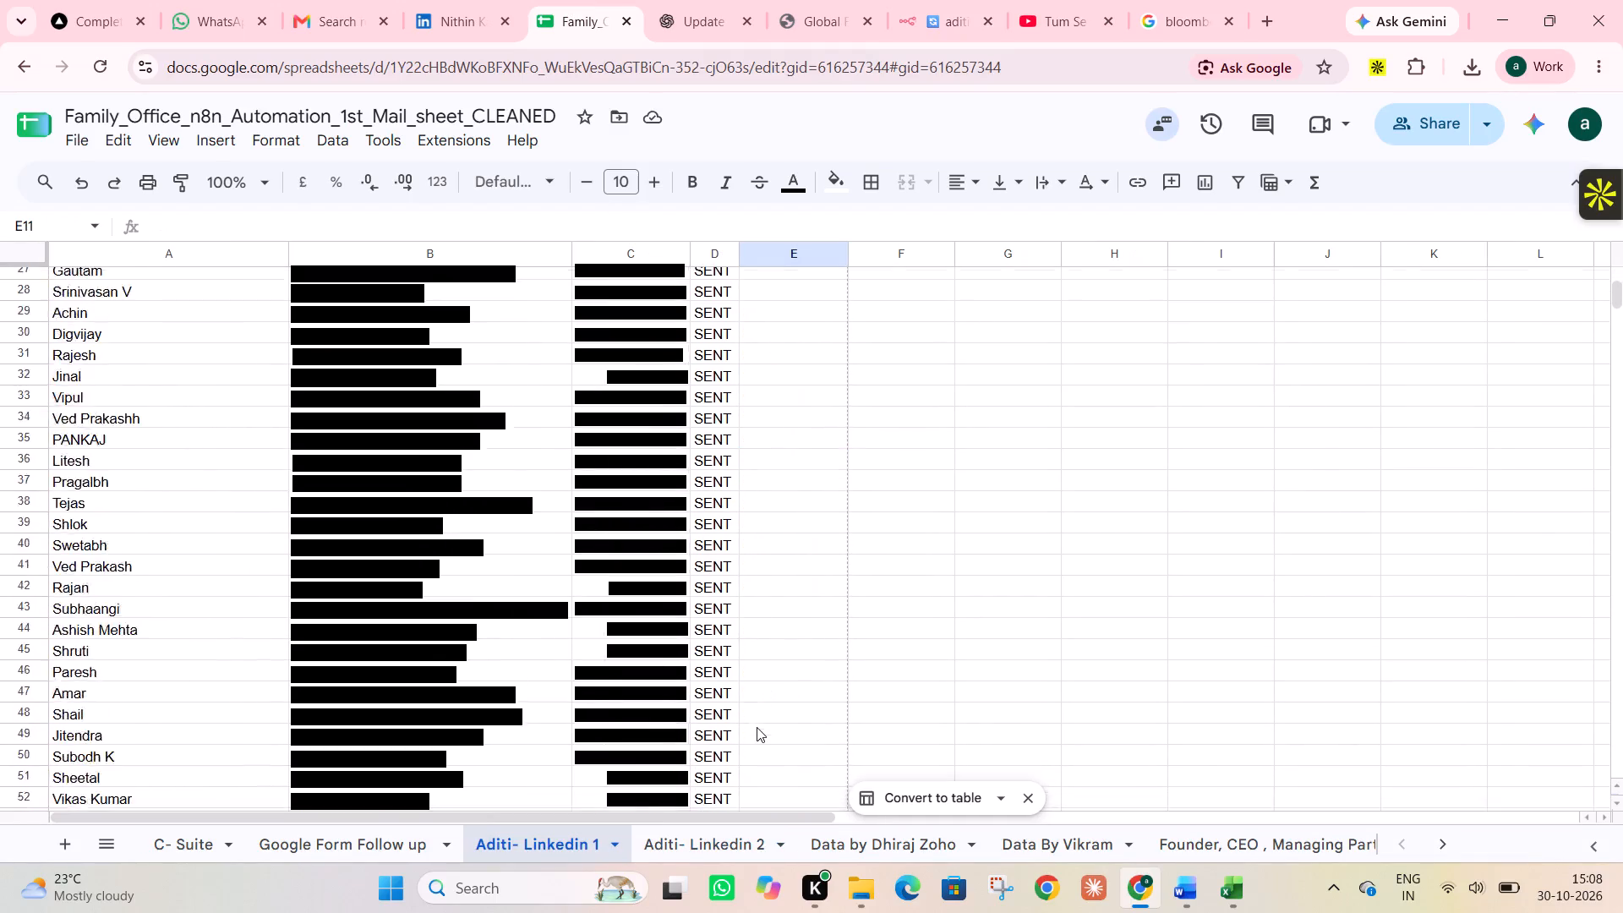
{"action": "scroll", "coordinate": [757, 727], "scroll_direction": "down", "scroll_amount": 5}
{"action": "scroll", "coordinate": [757, 727], "scroll_direction": "up", "scroll_amount": 4}
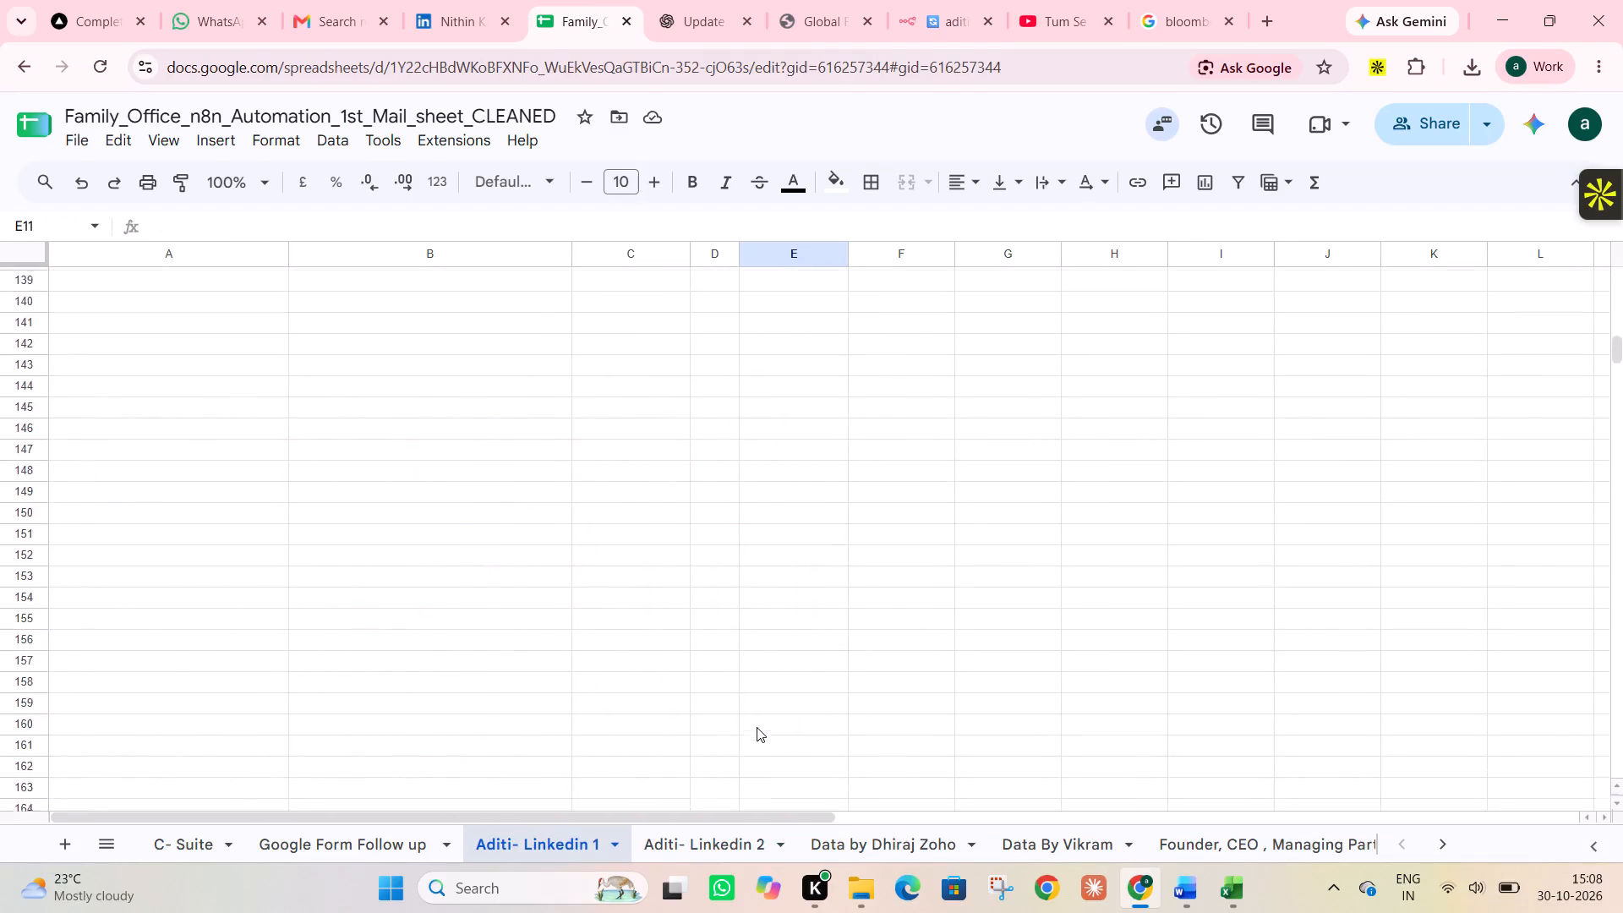
{"action": "scroll", "coordinate": [757, 727], "scroll_direction": "up", "scroll_amount": 3}
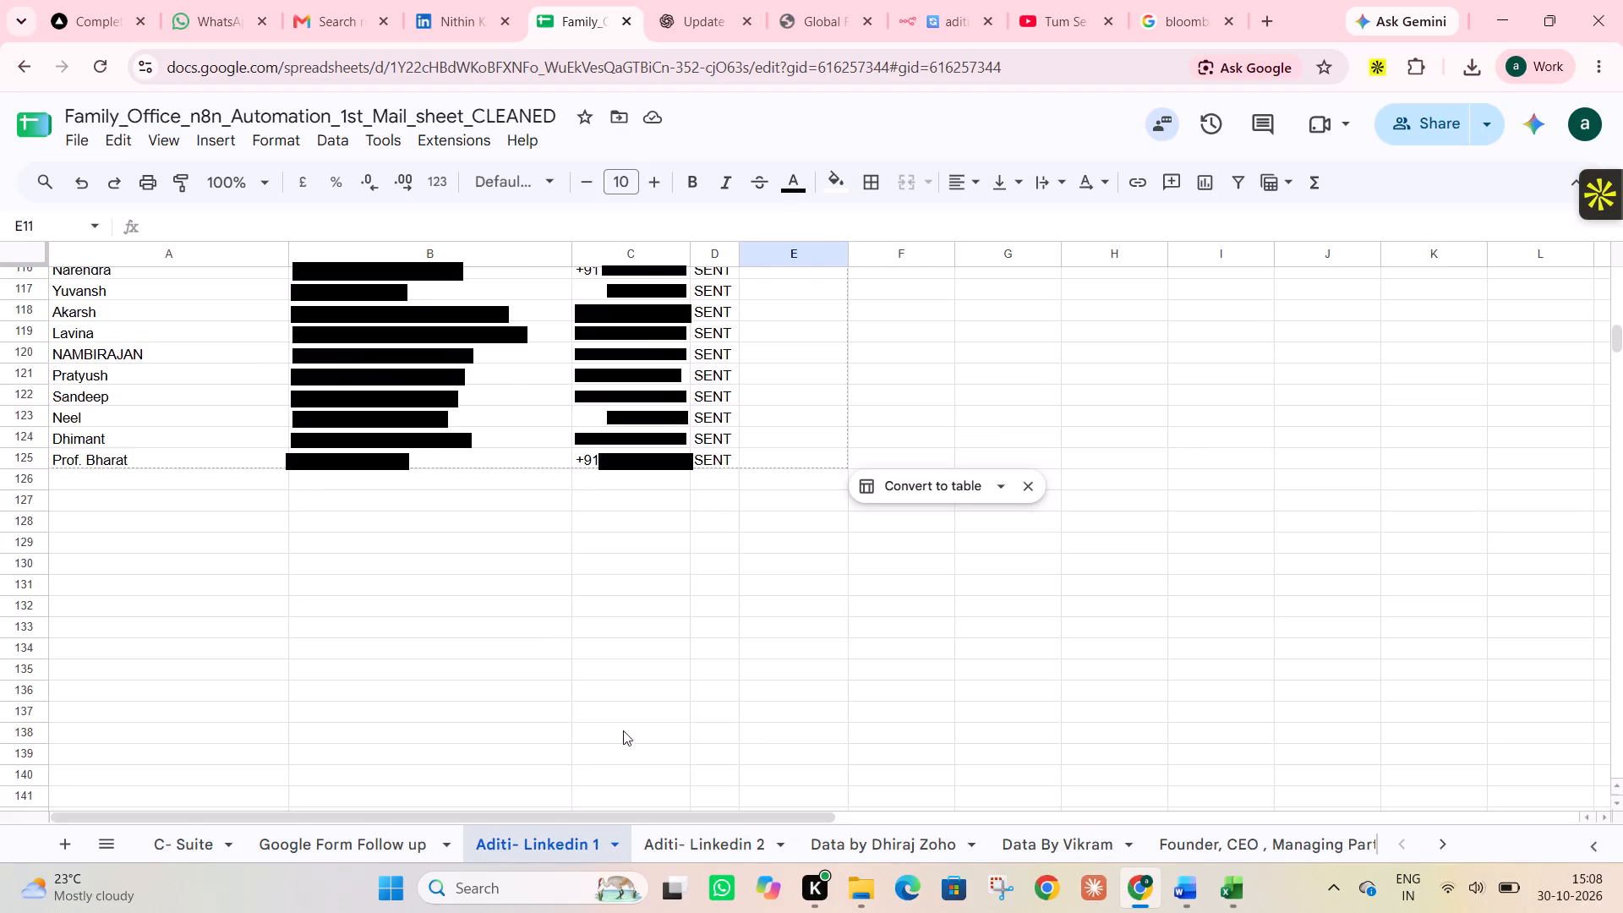
Examine the leads and their sent and follow-up statuses on the Google Form Follow up sheet.
{"action": "left_click", "coordinate": [351, 853]}
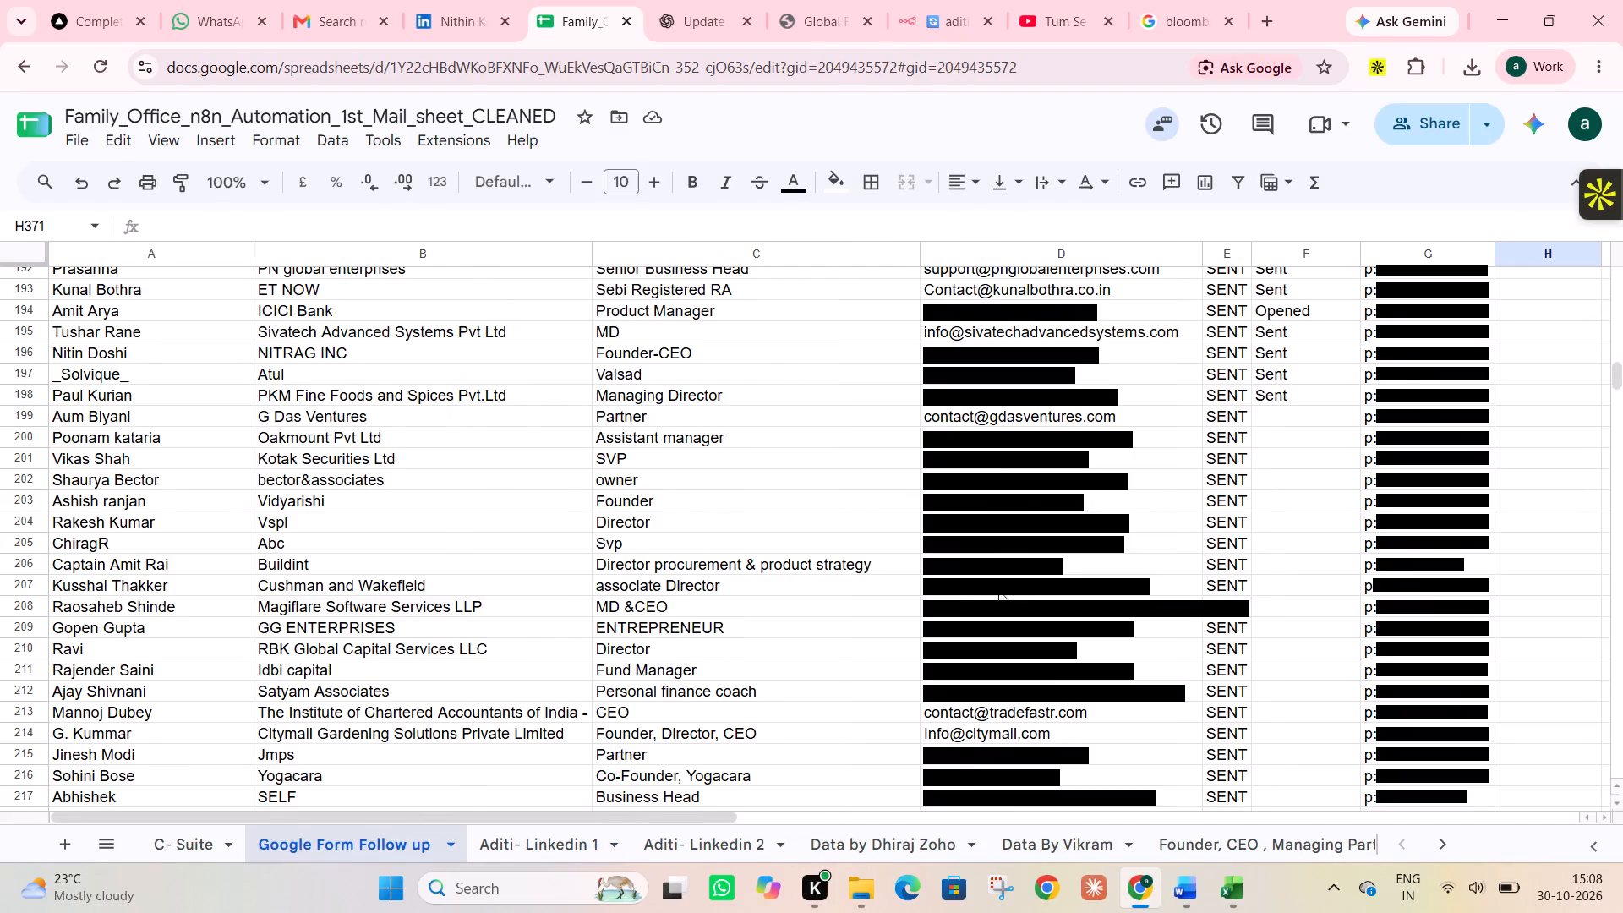
{"action": "scroll", "coordinate": [1049, 577], "scroll_direction": "down", "scroll_amount": 9}
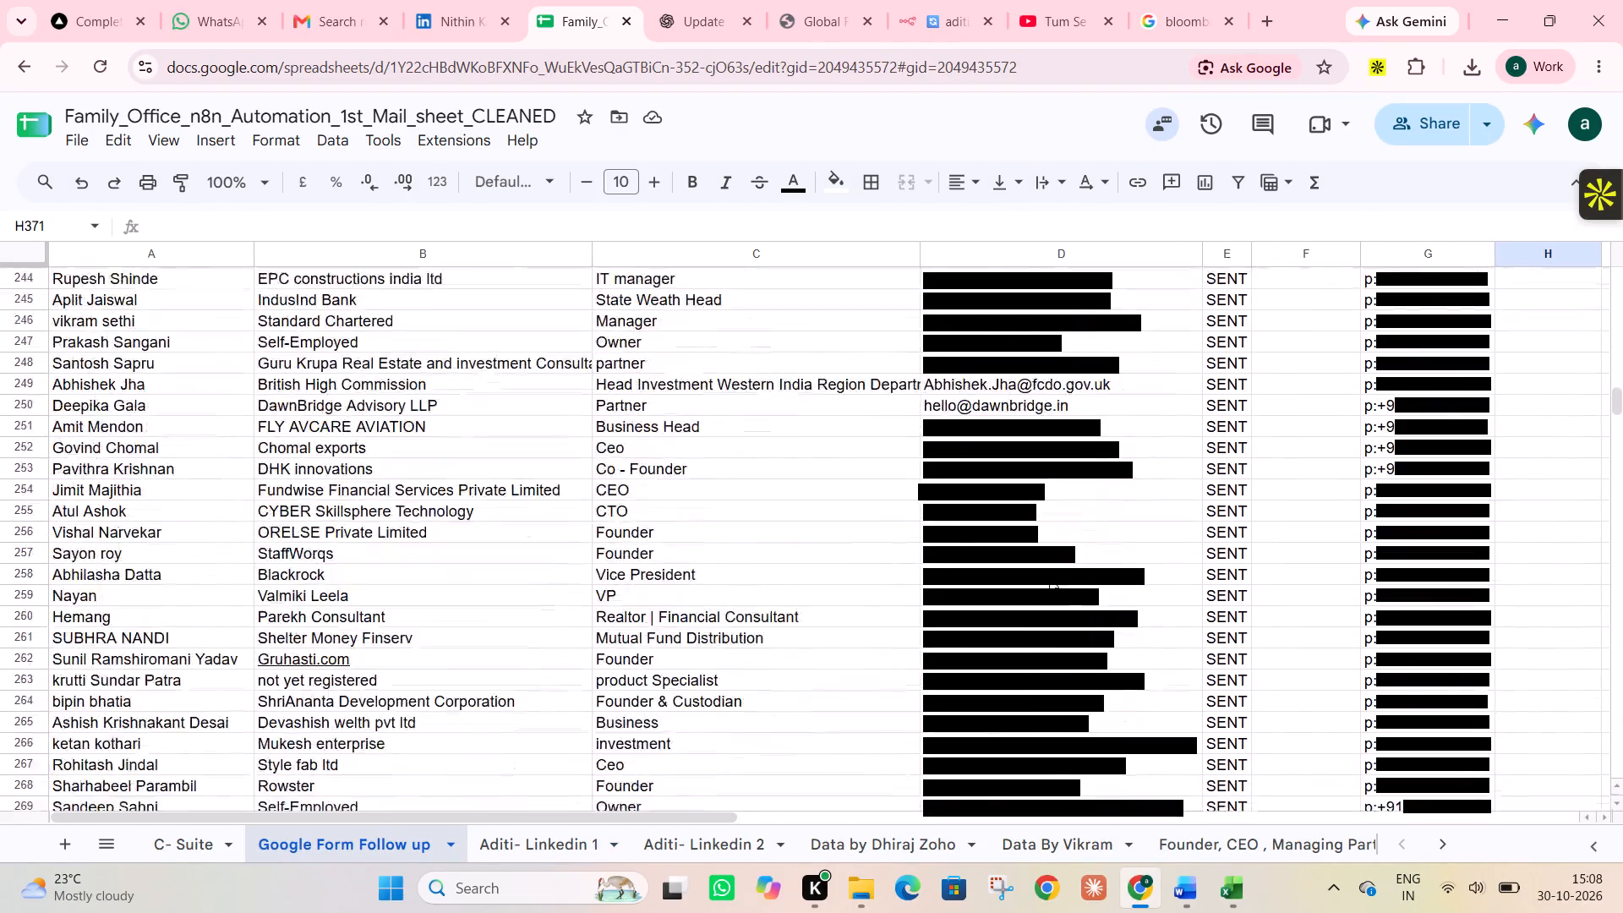
{"action": "scroll", "coordinate": [1049, 577], "scroll_direction": "down", "scroll_amount": 9}
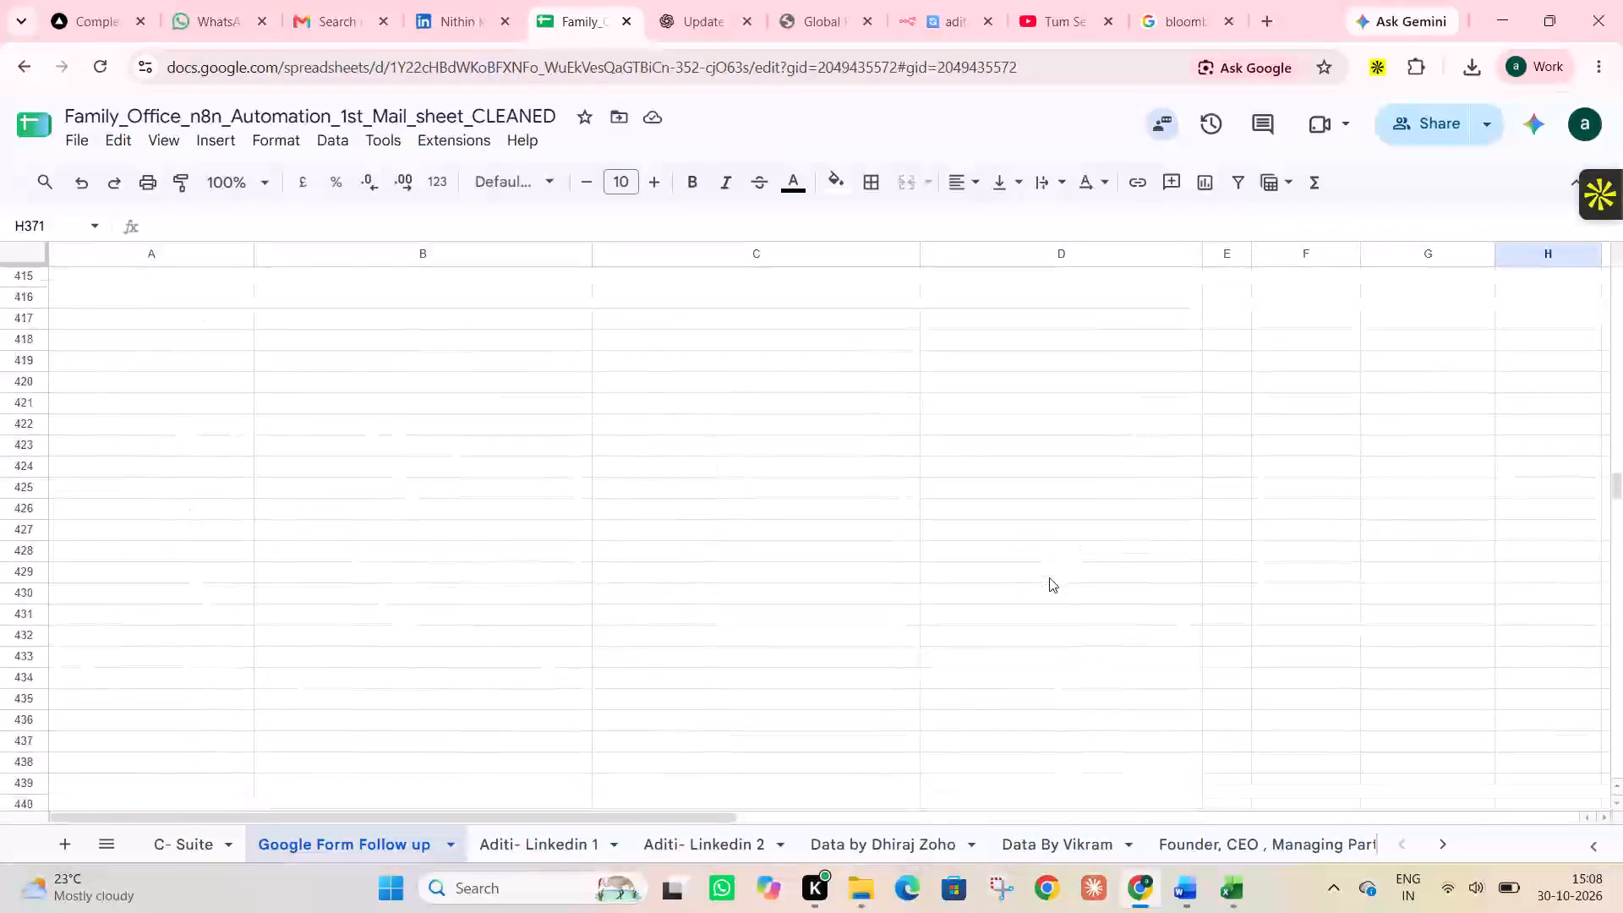
{"action": "scroll", "coordinate": [1049, 577], "scroll_direction": "down", "scroll_amount": 1}
{"action": "scroll", "coordinate": [1049, 577], "scroll_direction": "up", "scroll_amount": 17}
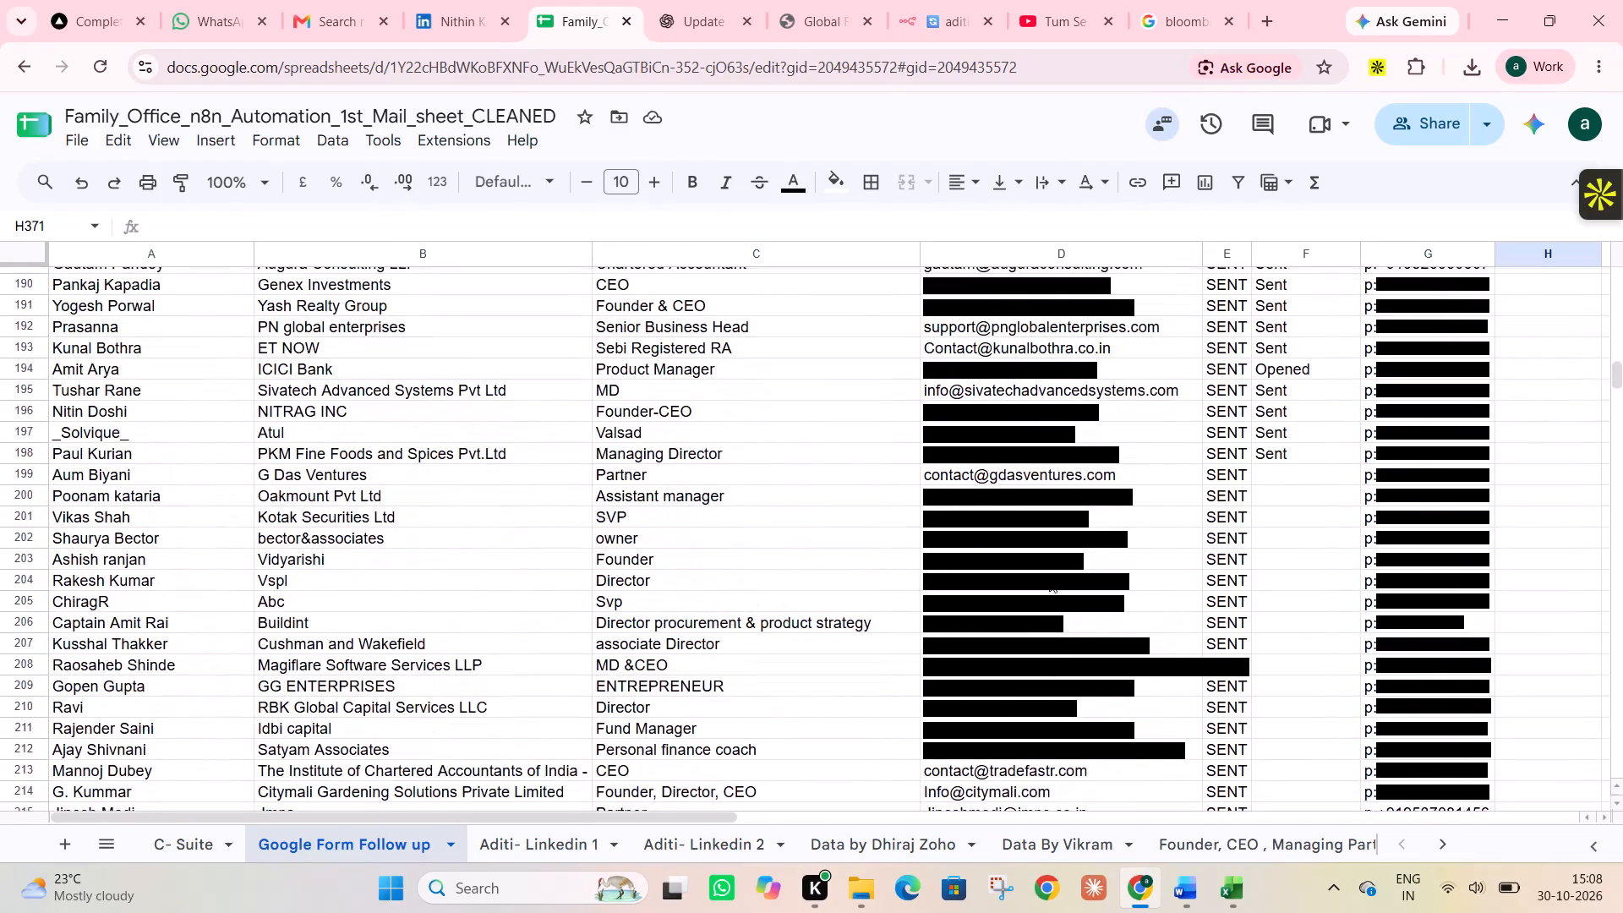
{"action": "scroll", "coordinate": [1049, 577], "scroll_direction": "up", "scroll_amount": 7}
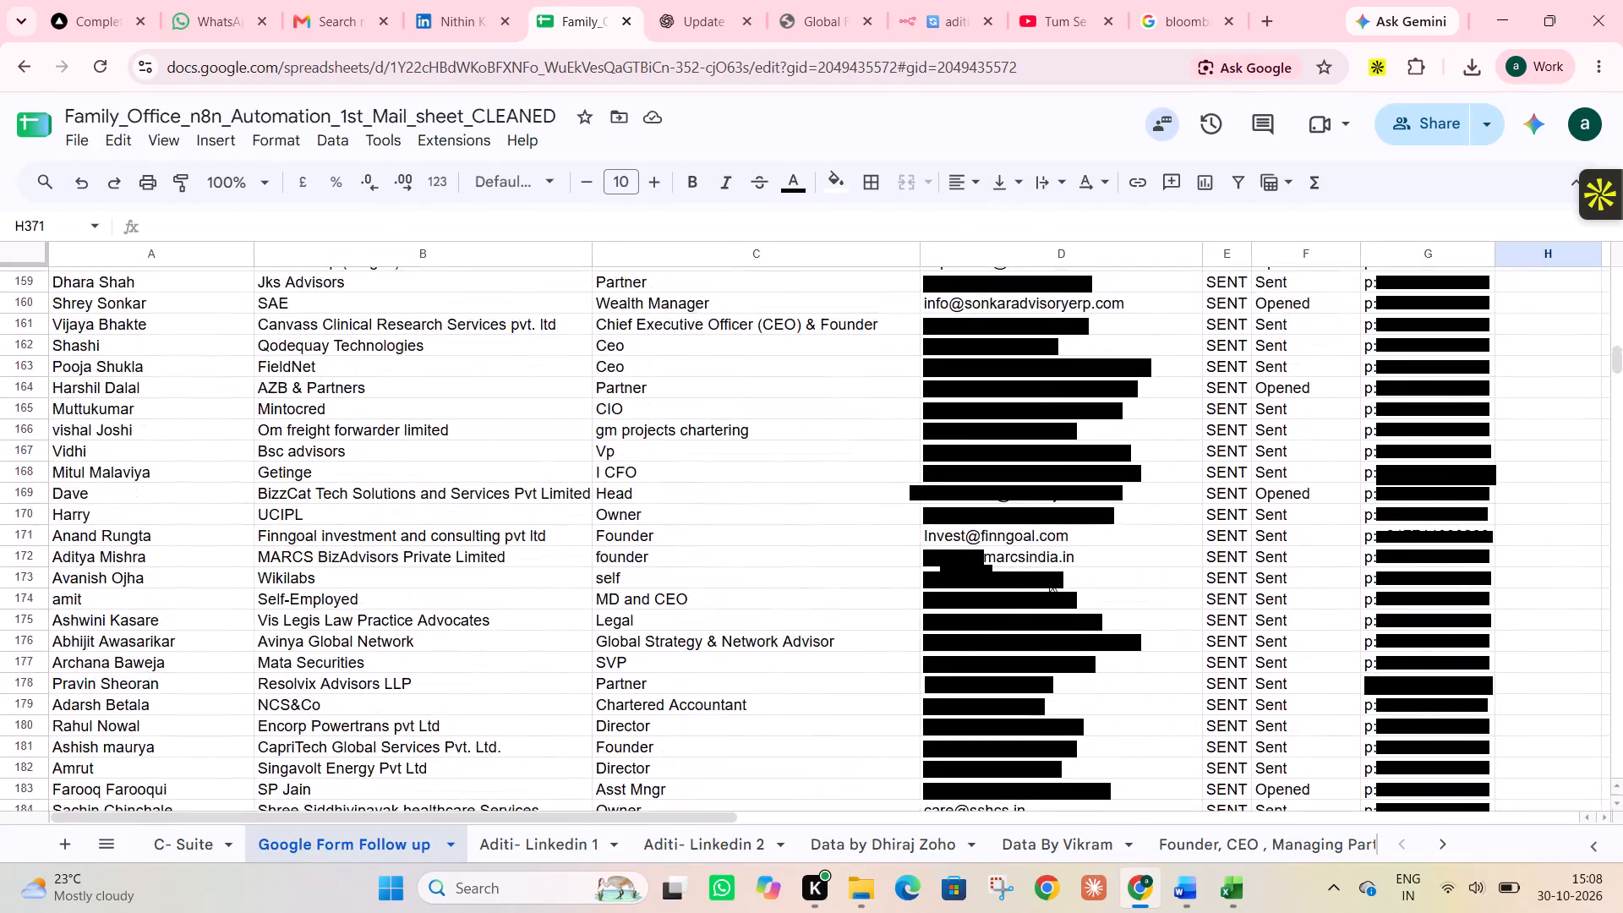
{"action": "scroll", "coordinate": [1049, 577], "scroll_direction": "up", "scroll_amount": 4}
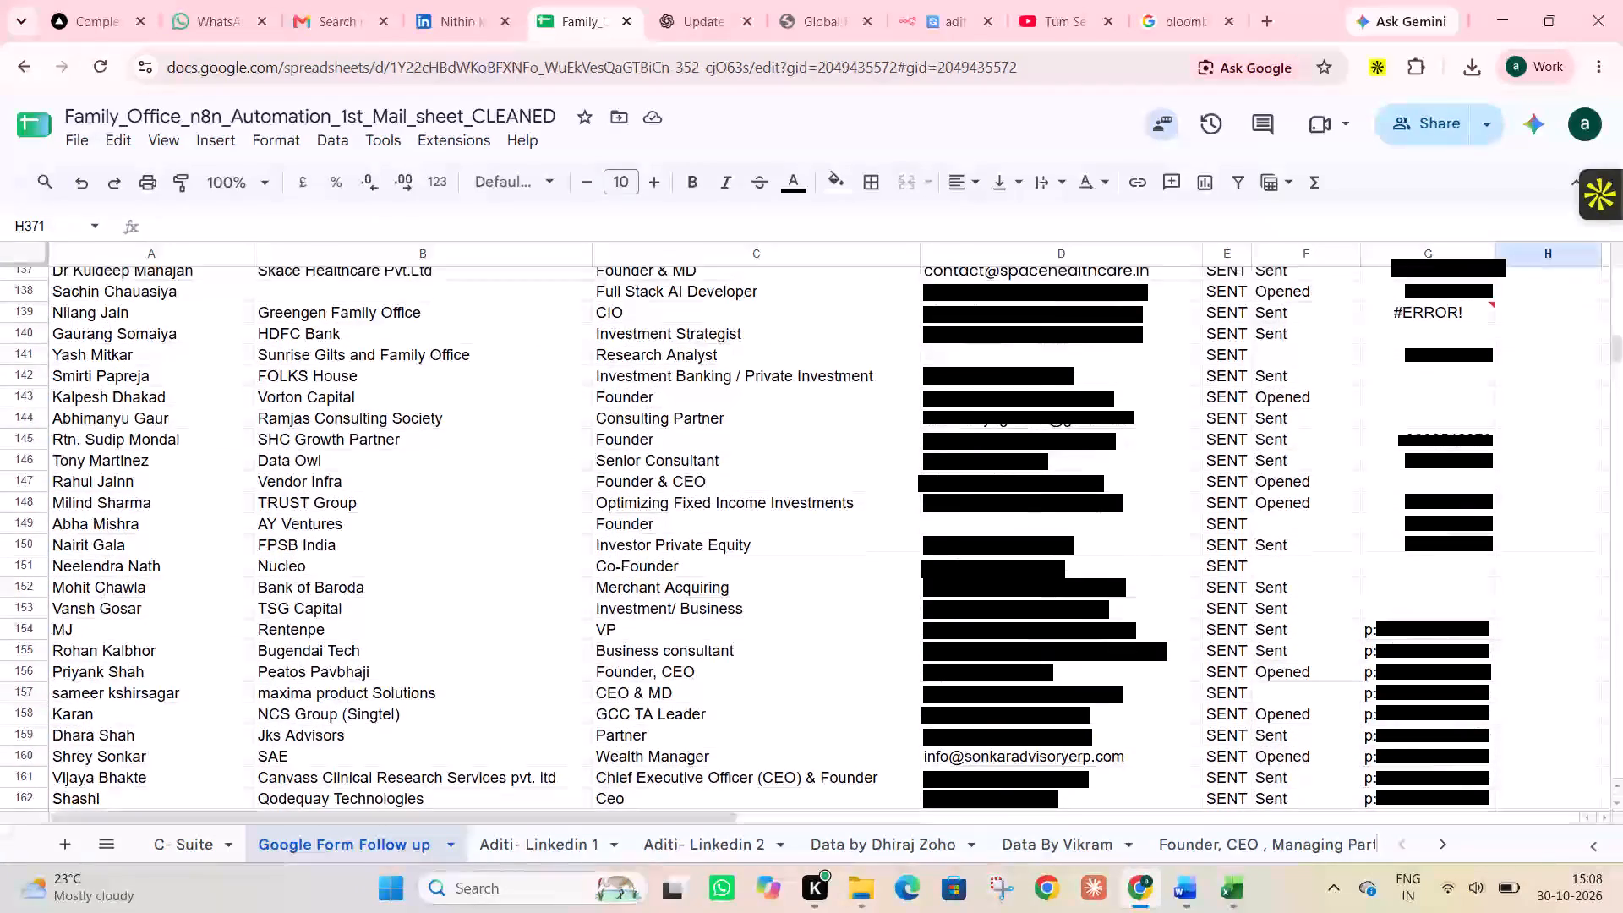
{"action": "scroll", "coordinate": [1049, 577], "scroll_direction": "up", "scroll_amount": 4}
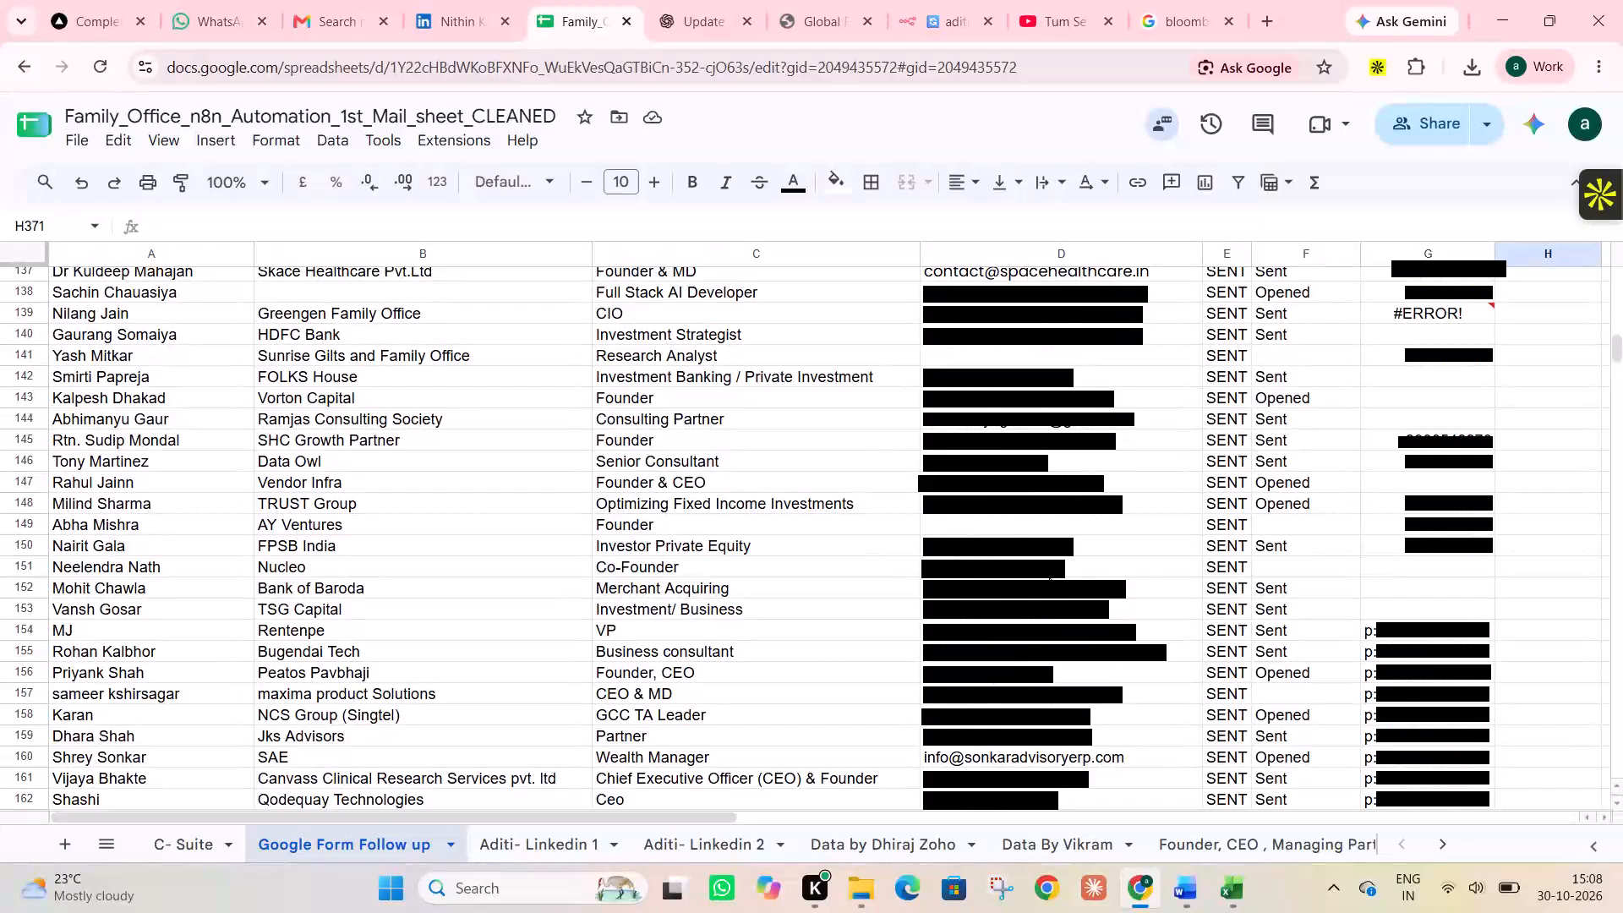
{"action": "scroll", "coordinate": [1049, 577], "scroll_direction": "up", "scroll_amount": 1}
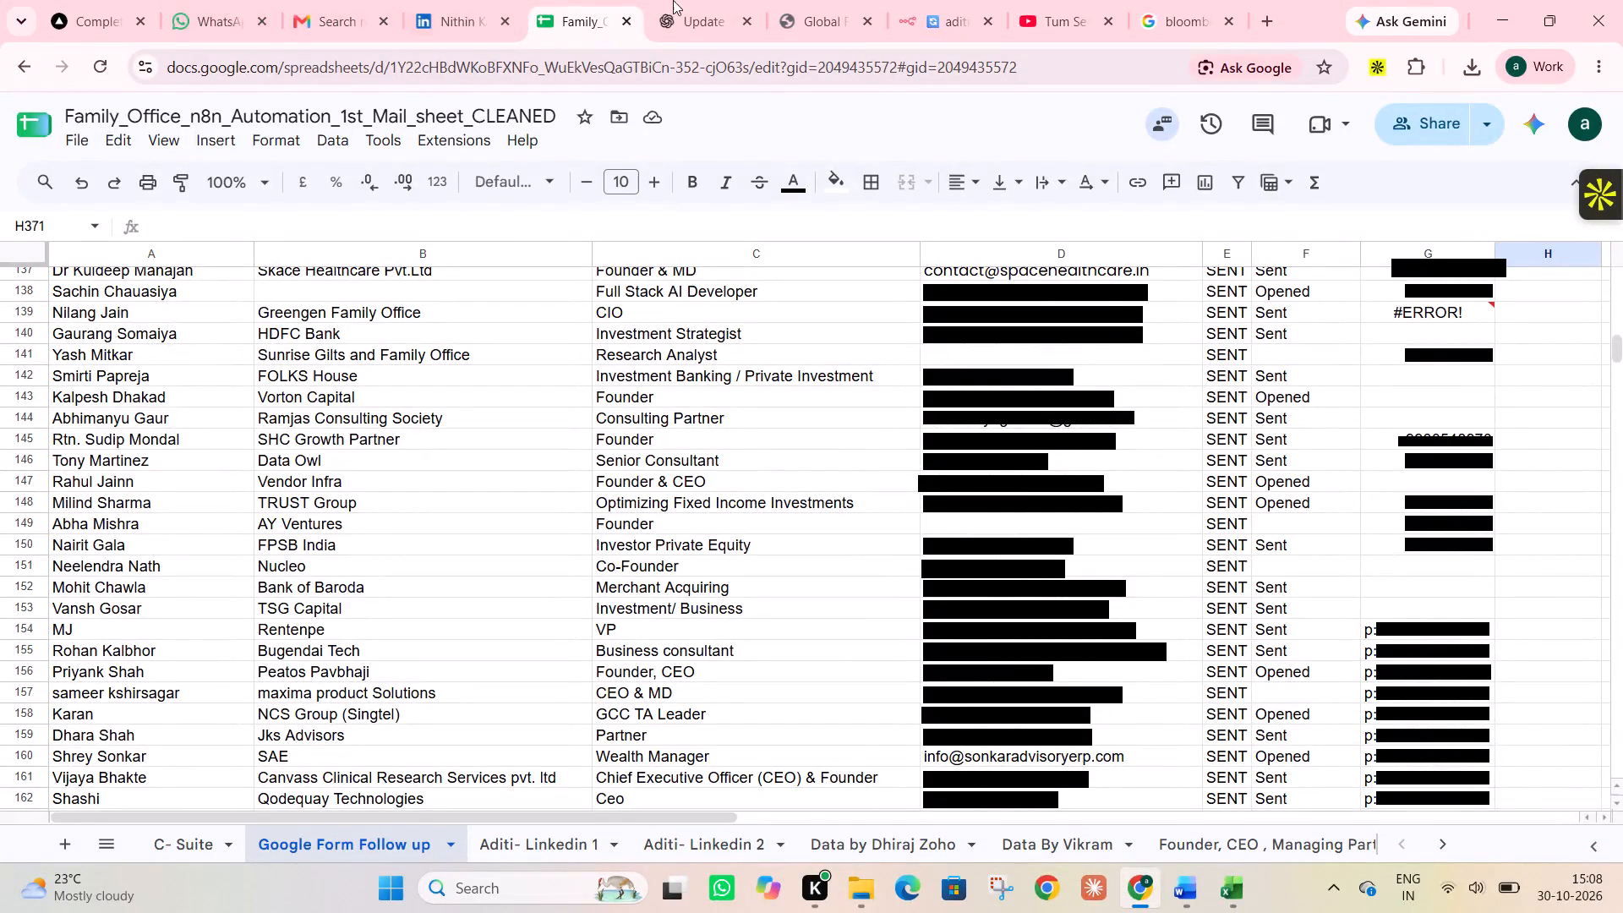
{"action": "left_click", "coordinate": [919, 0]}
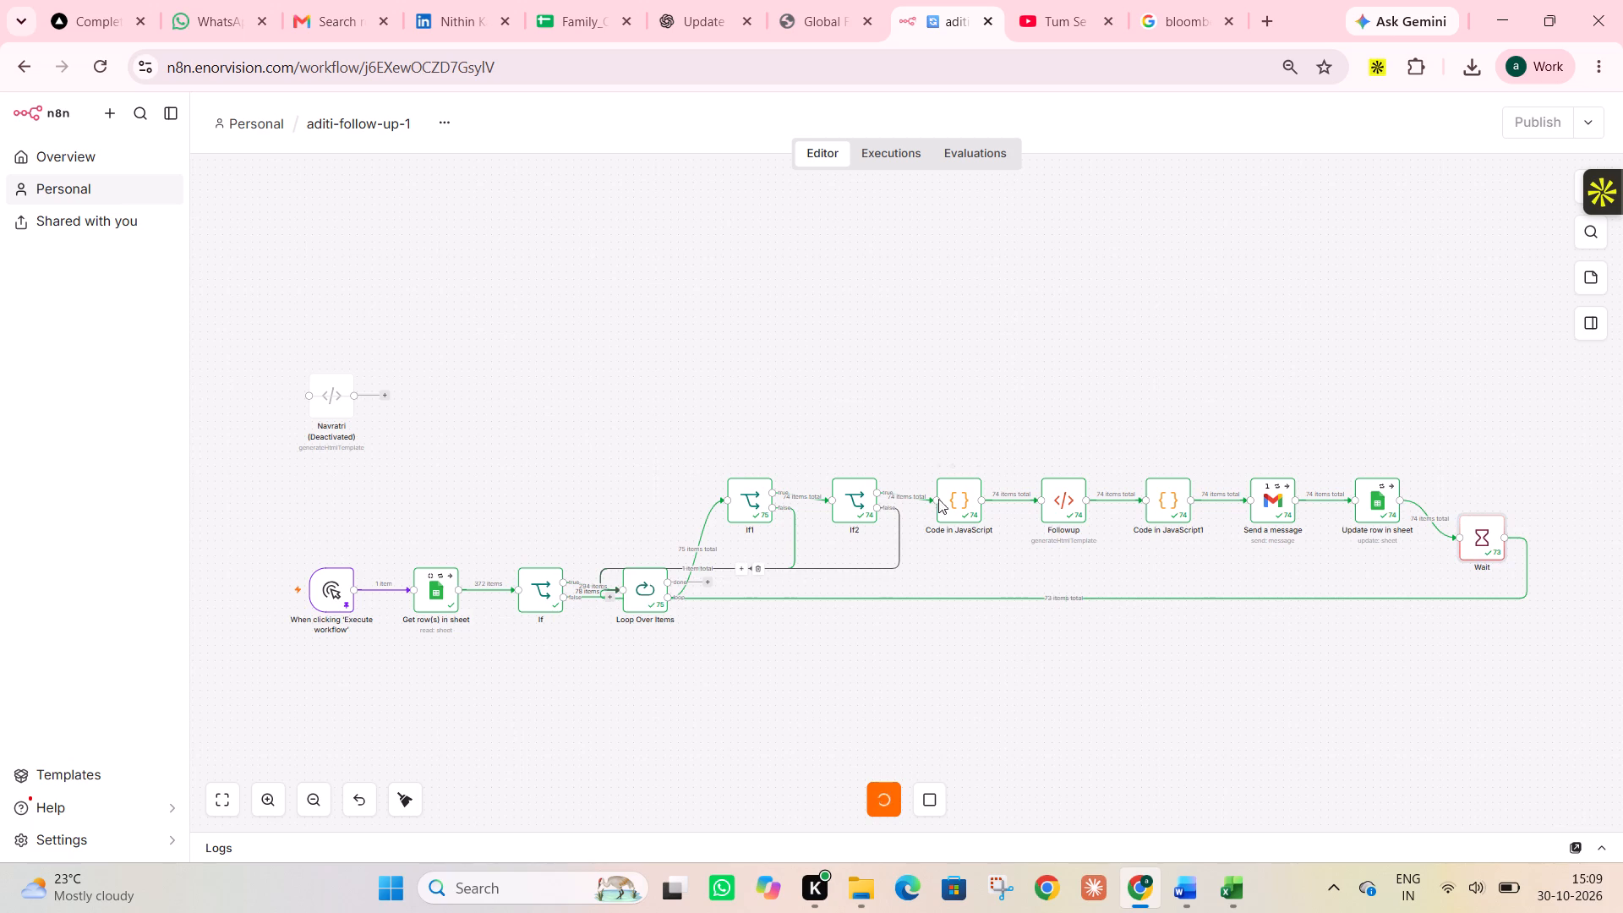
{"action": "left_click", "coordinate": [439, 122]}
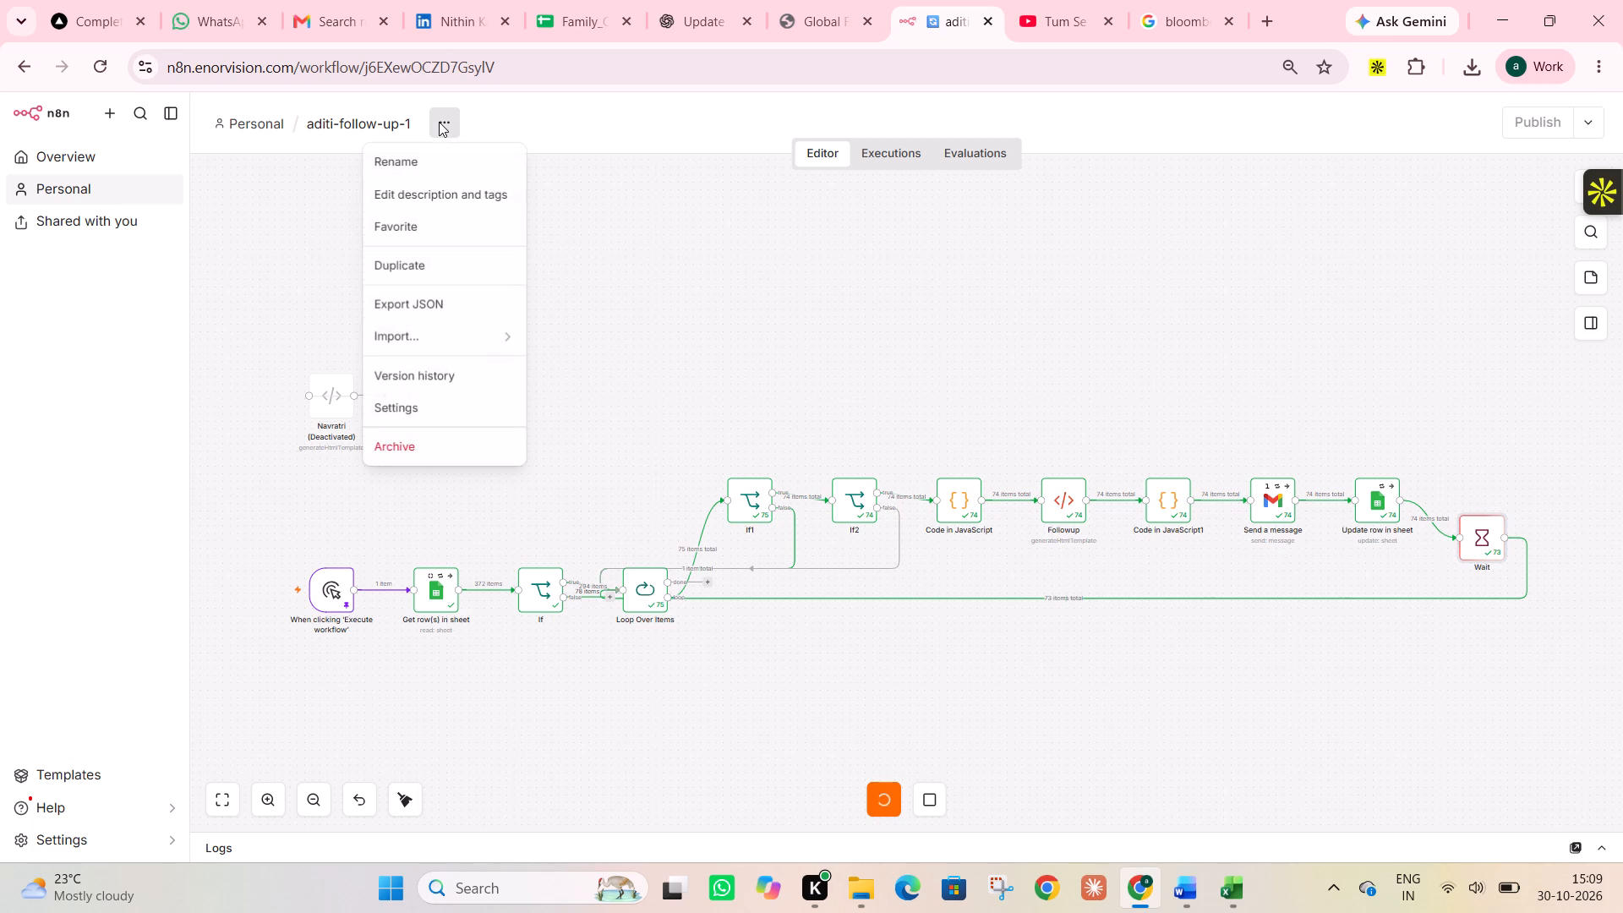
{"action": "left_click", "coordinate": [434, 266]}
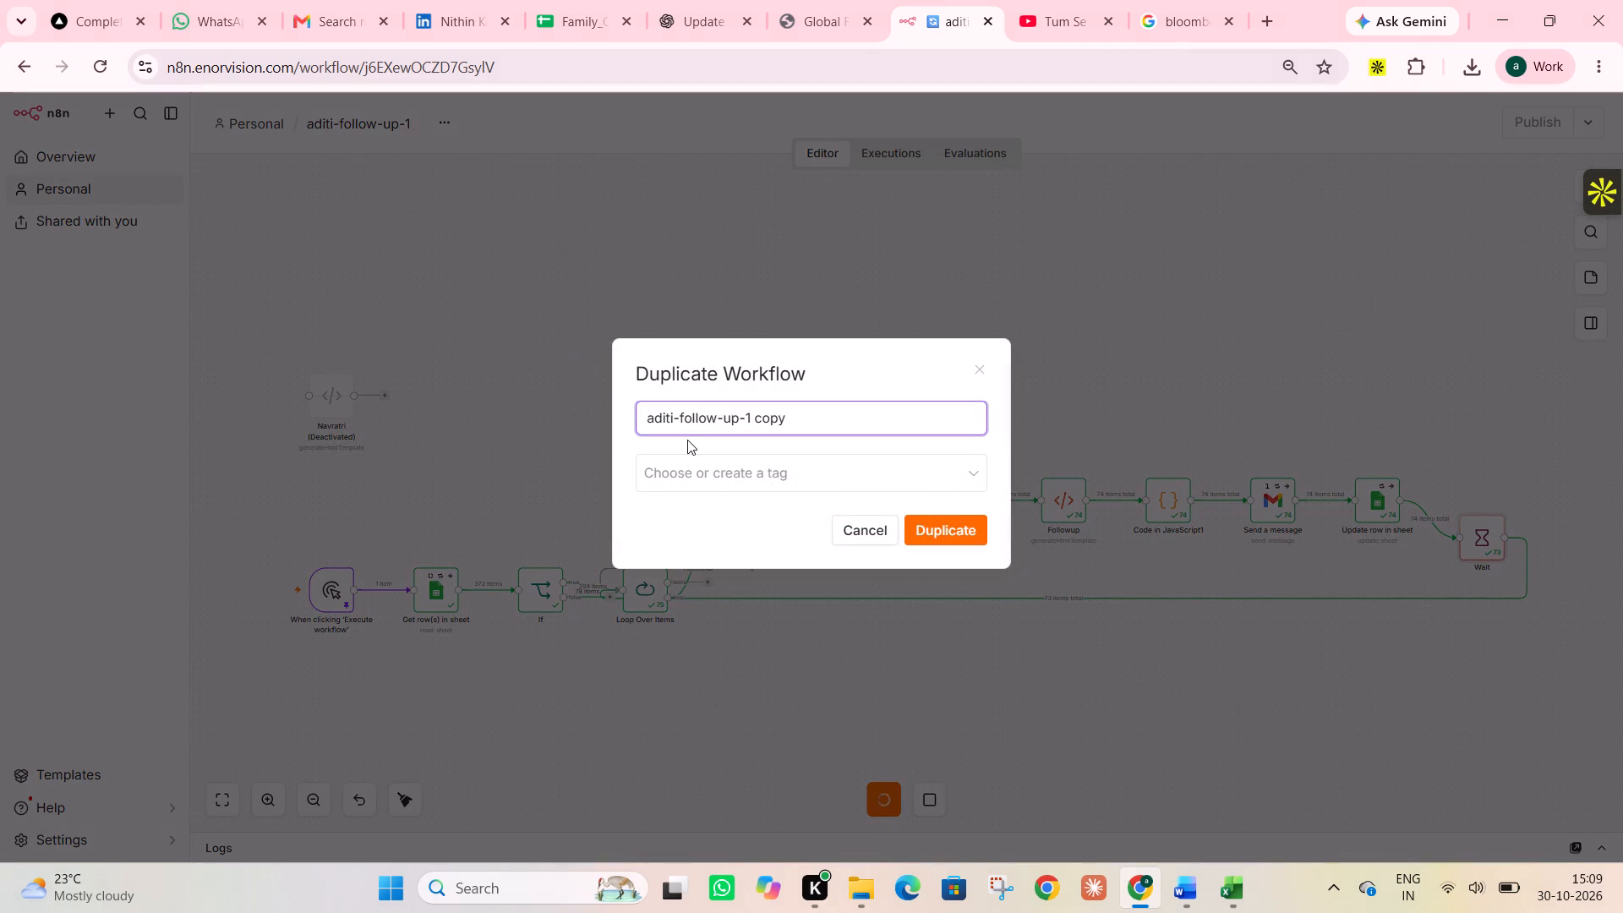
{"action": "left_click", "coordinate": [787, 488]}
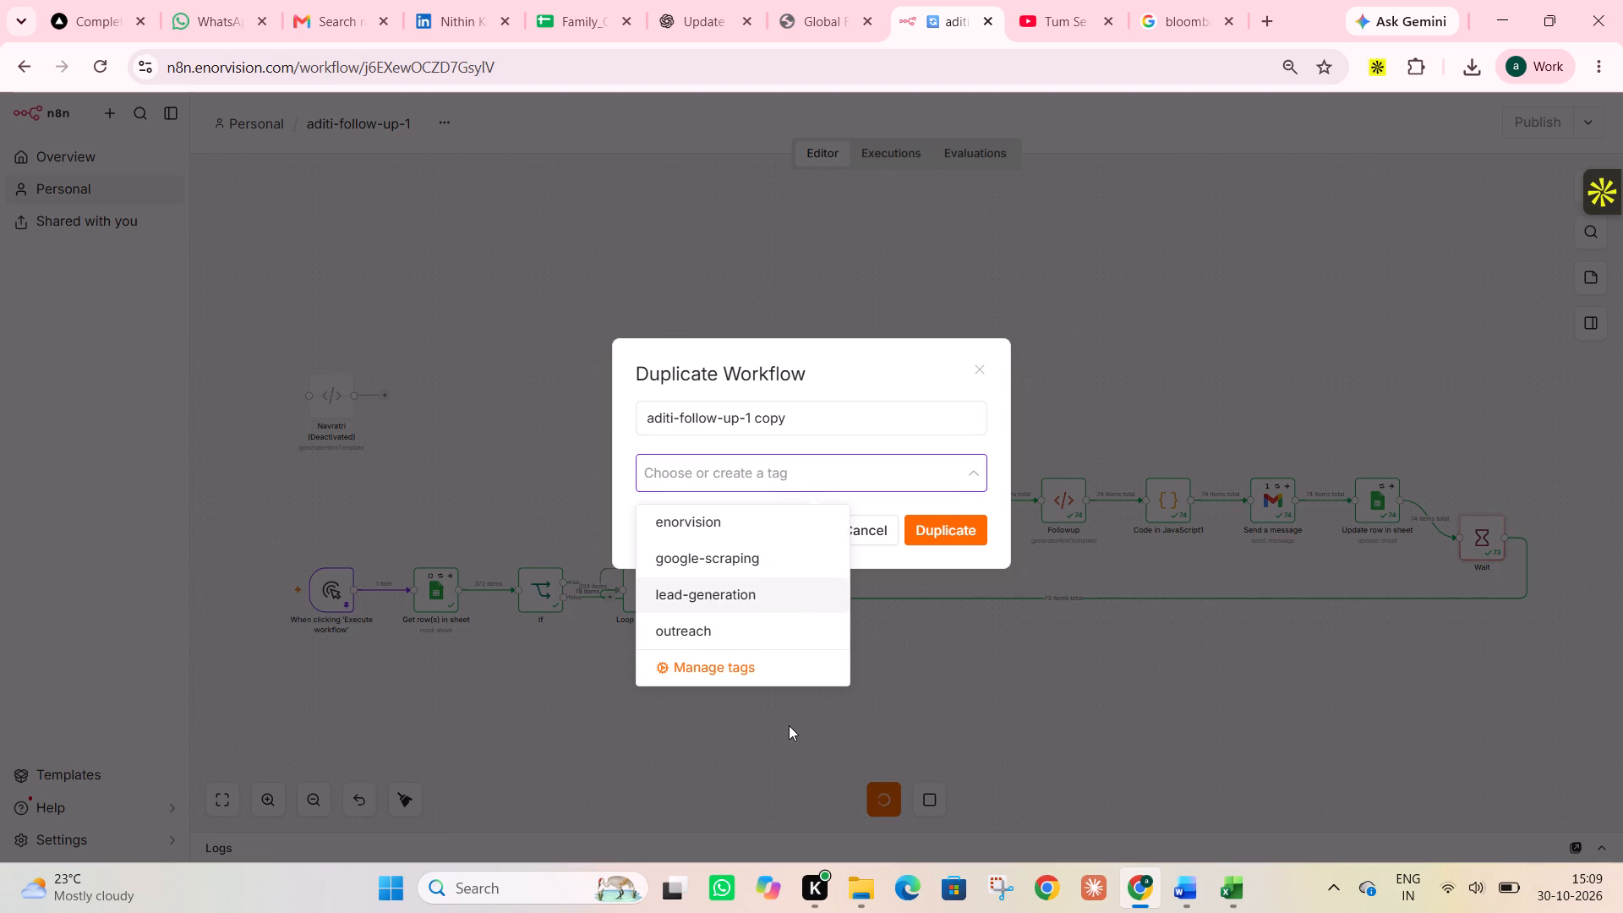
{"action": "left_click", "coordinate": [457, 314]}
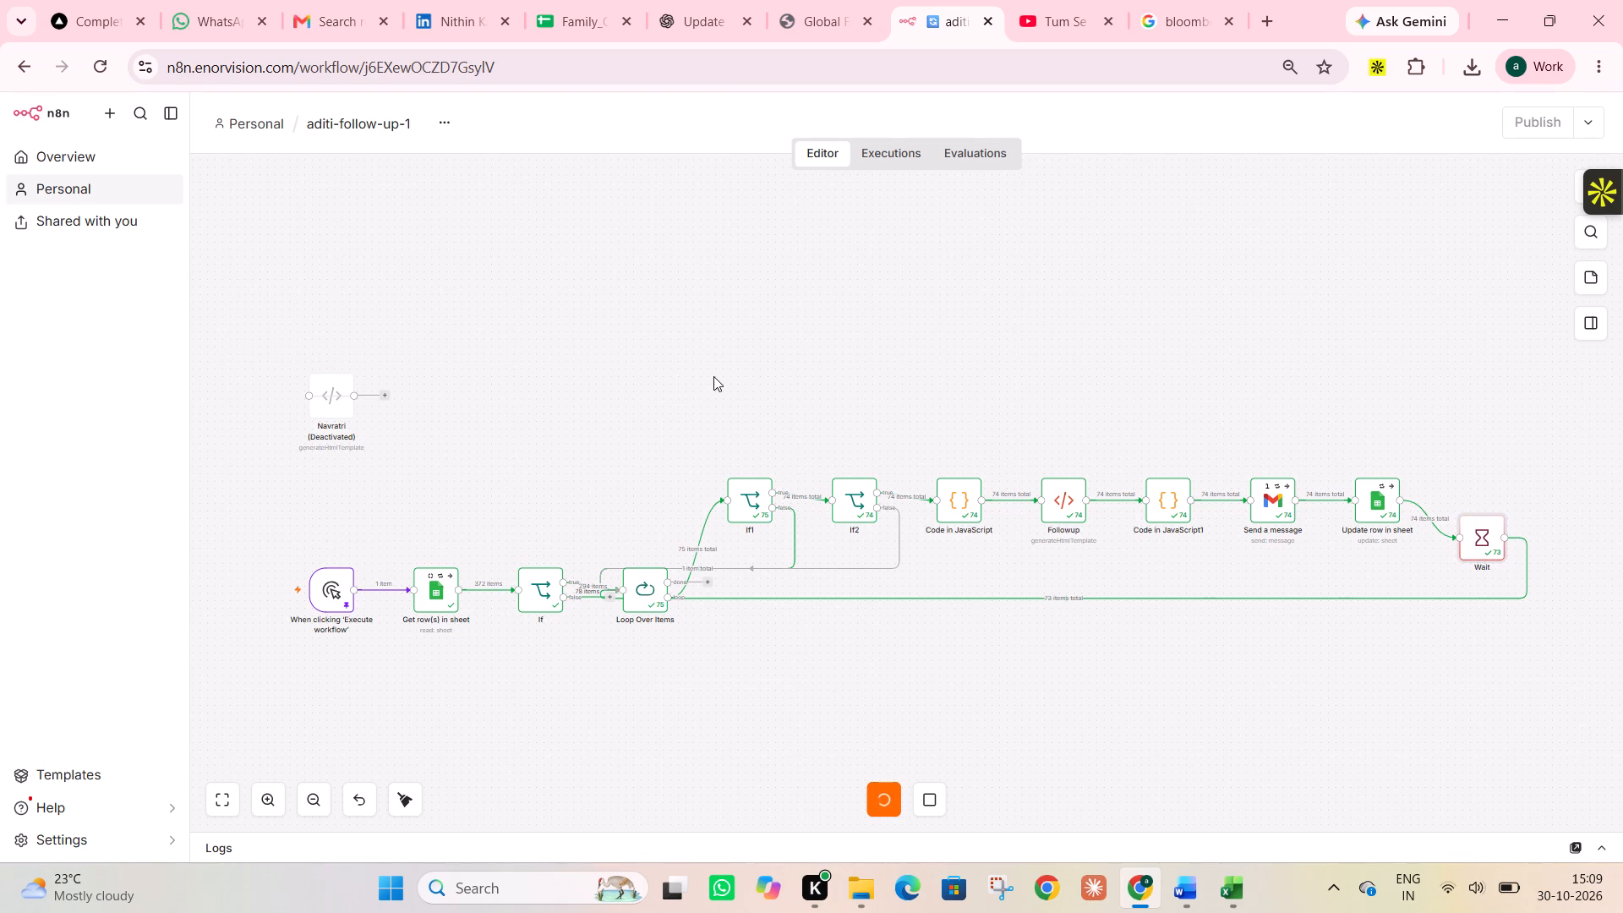
Return to the Family_Office_n8n_Automation_1st_Mail_sheet_CLEANED spreadsheet and review the Aditi- Linkedin 2 sheet's leads and follow-up statuses.
{"action": "left_click", "coordinate": [573, 0]}
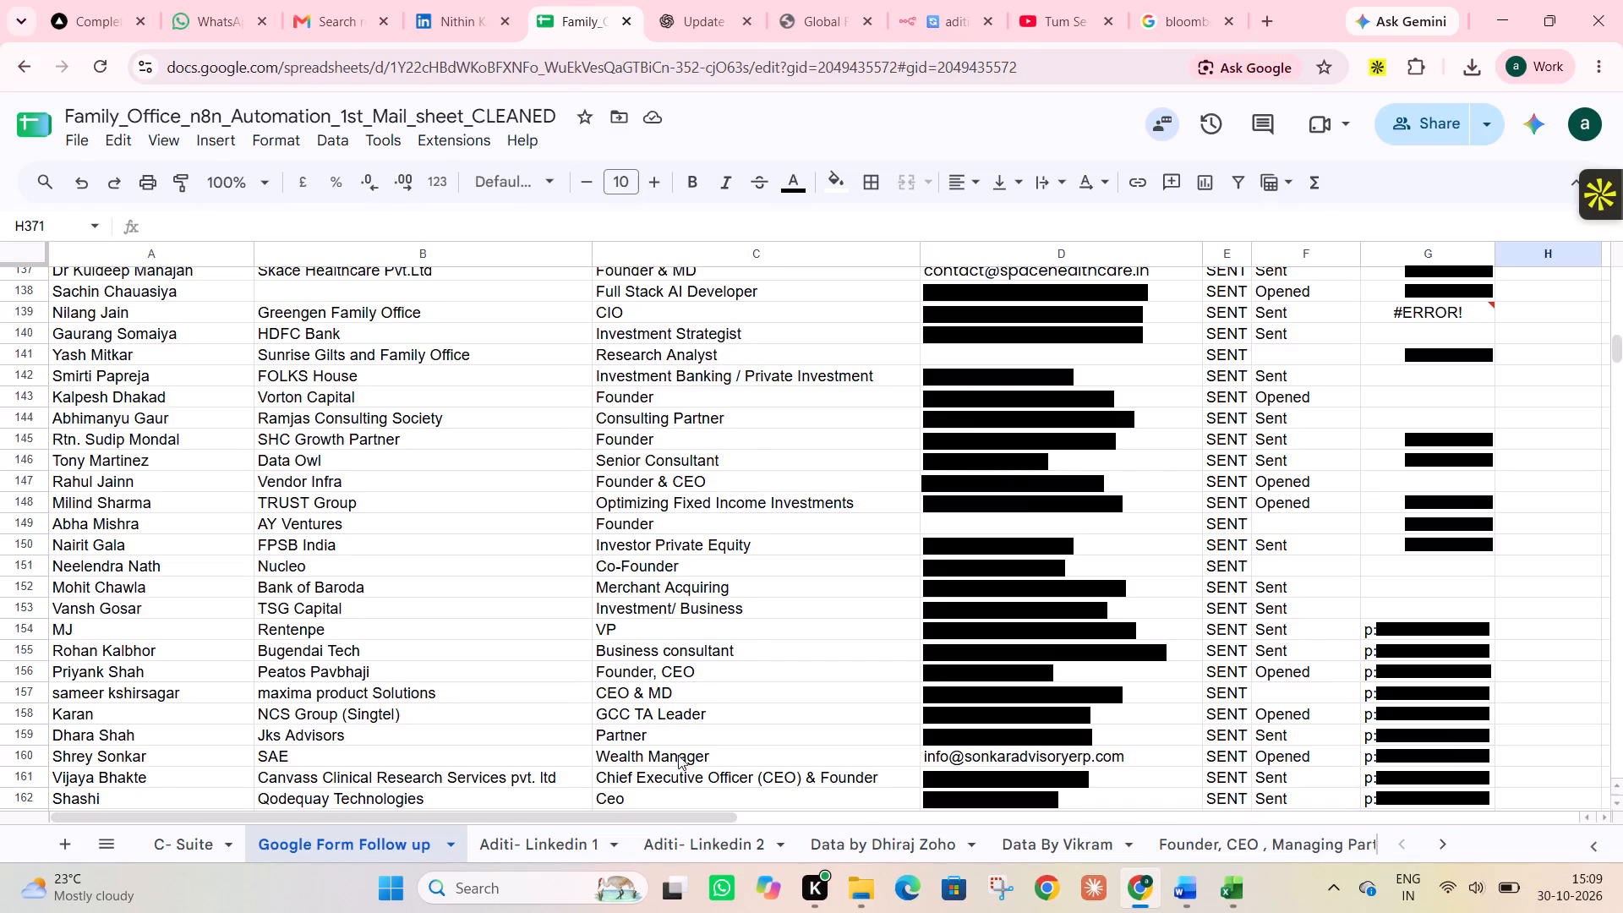
{"action": "left_click", "coordinate": [702, 845]}
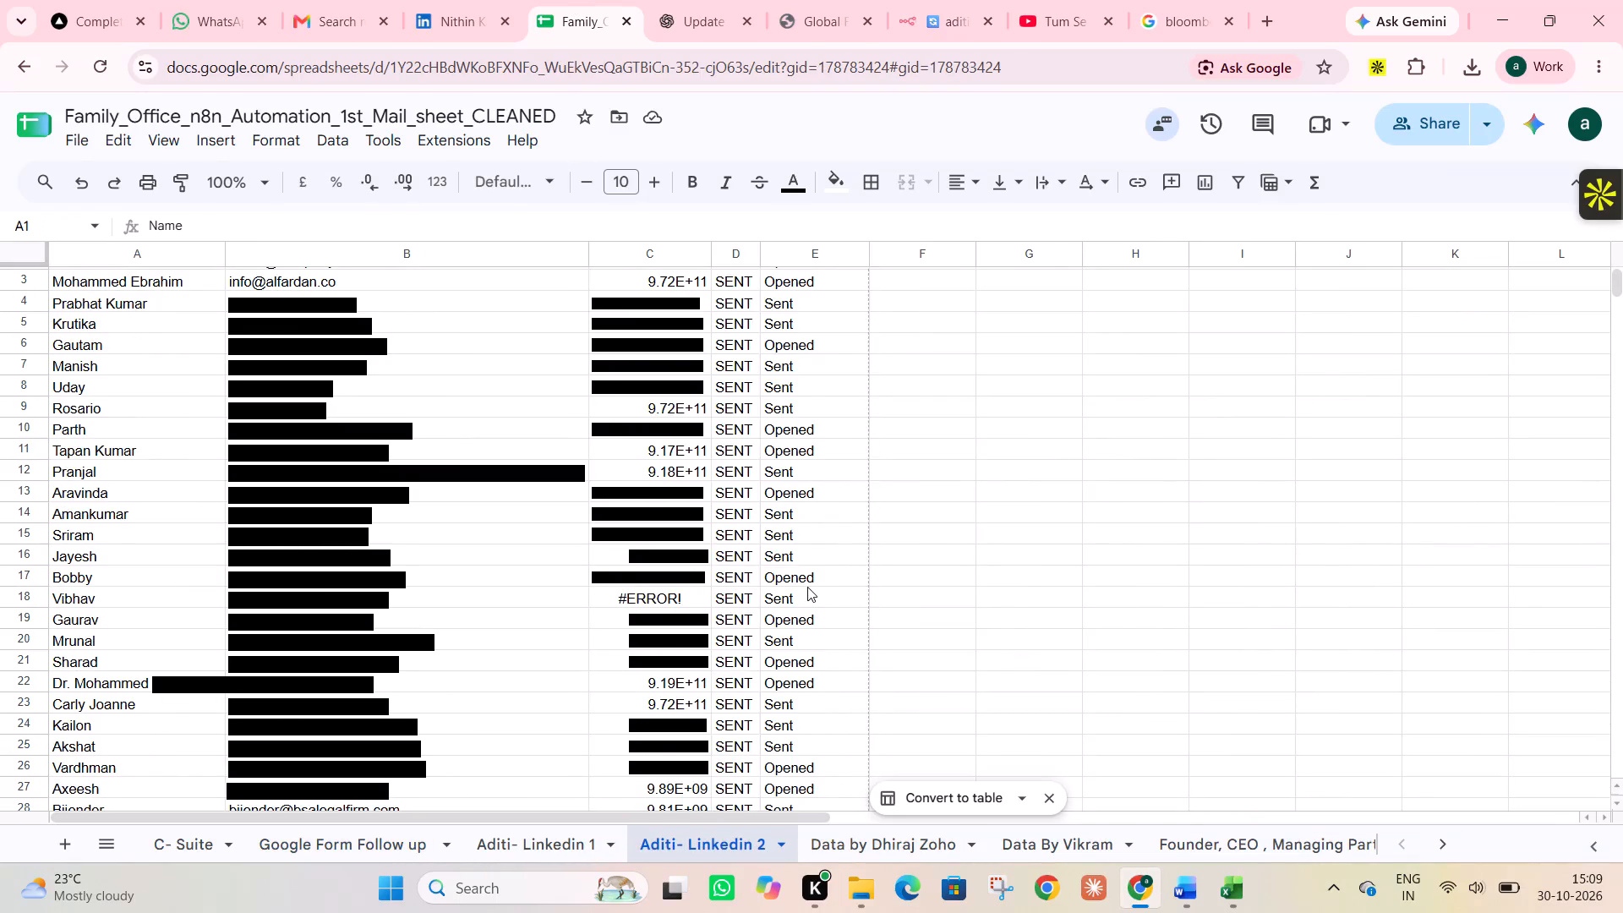
{"action": "scroll", "coordinate": [751, 533], "scroll_direction": "up", "scroll_amount": 3}
{"action": "left_click", "coordinate": [751, 533]}
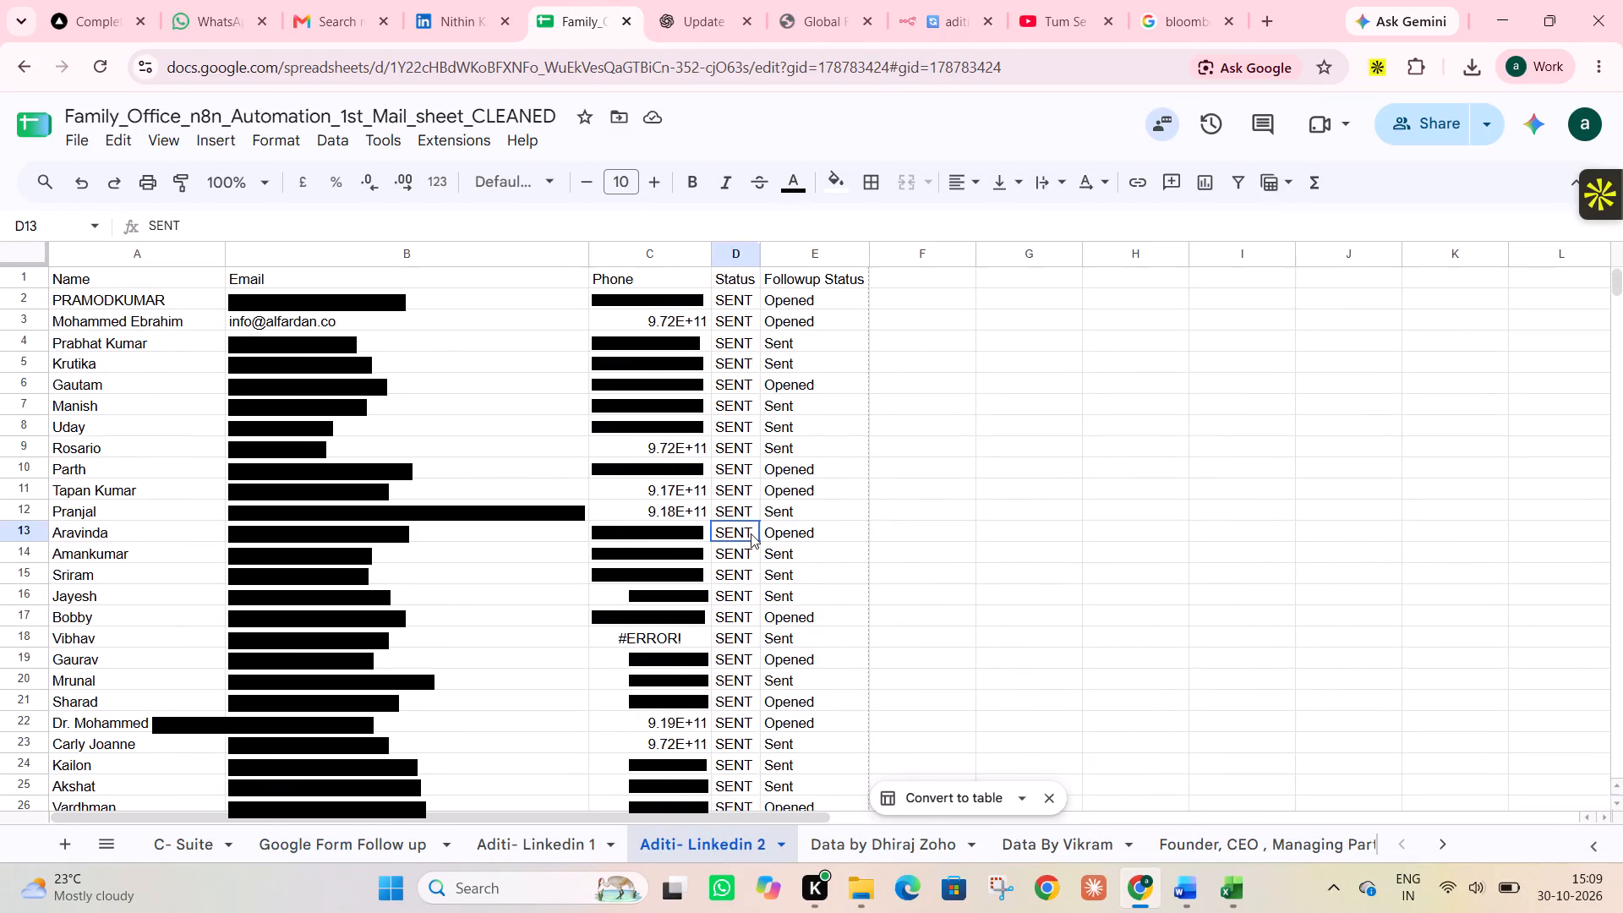
{"action": "scroll", "coordinate": [870, 516], "scroll_direction": "down", "scroll_amount": 2}
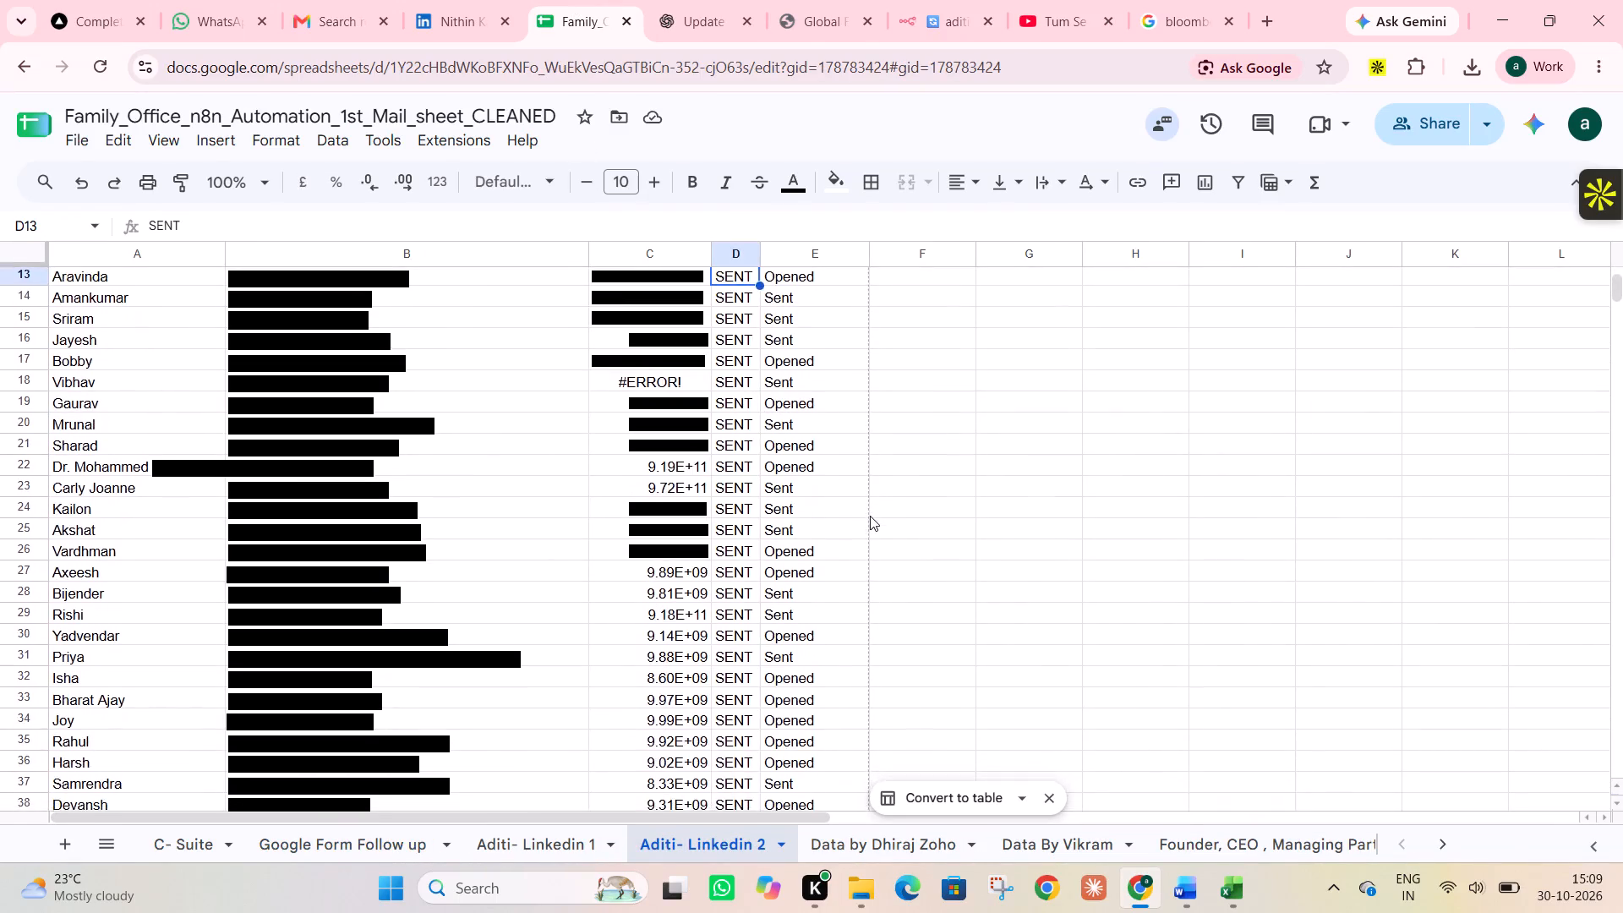
{"action": "scroll", "coordinate": [870, 516], "scroll_direction": "down", "scroll_amount": 4}
{"action": "scroll", "coordinate": [870, 516], "scroll_direction": "up", "scroll_amount": 3}
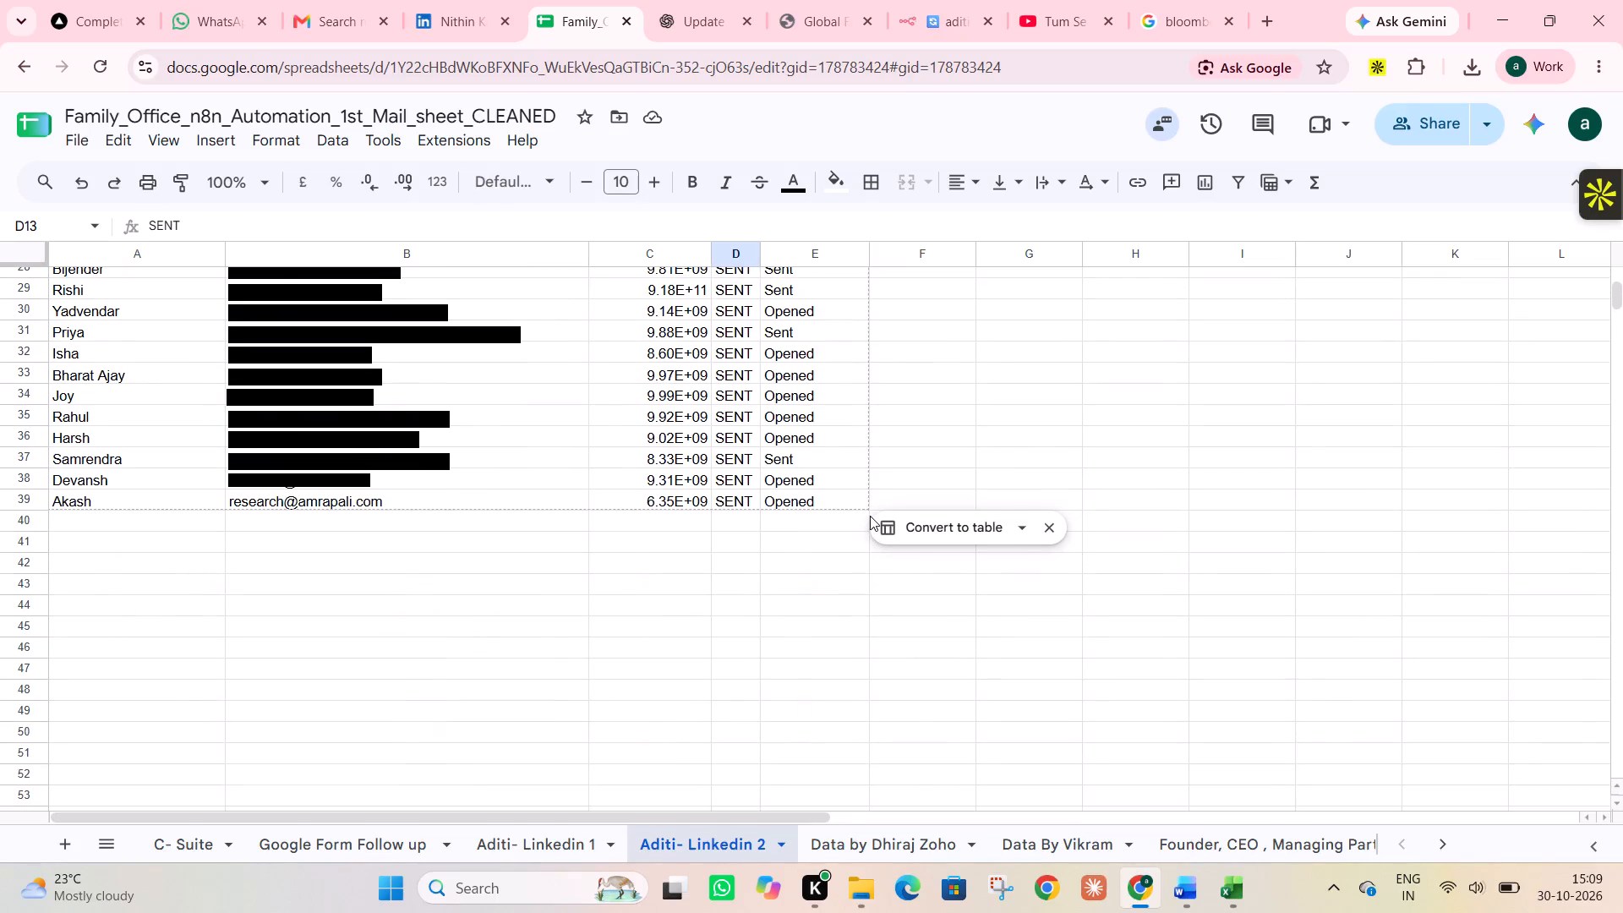
{"action": "scroll", "coordinate": [870, 516], "scroll_direction": "up", "scroll_amount": 4}
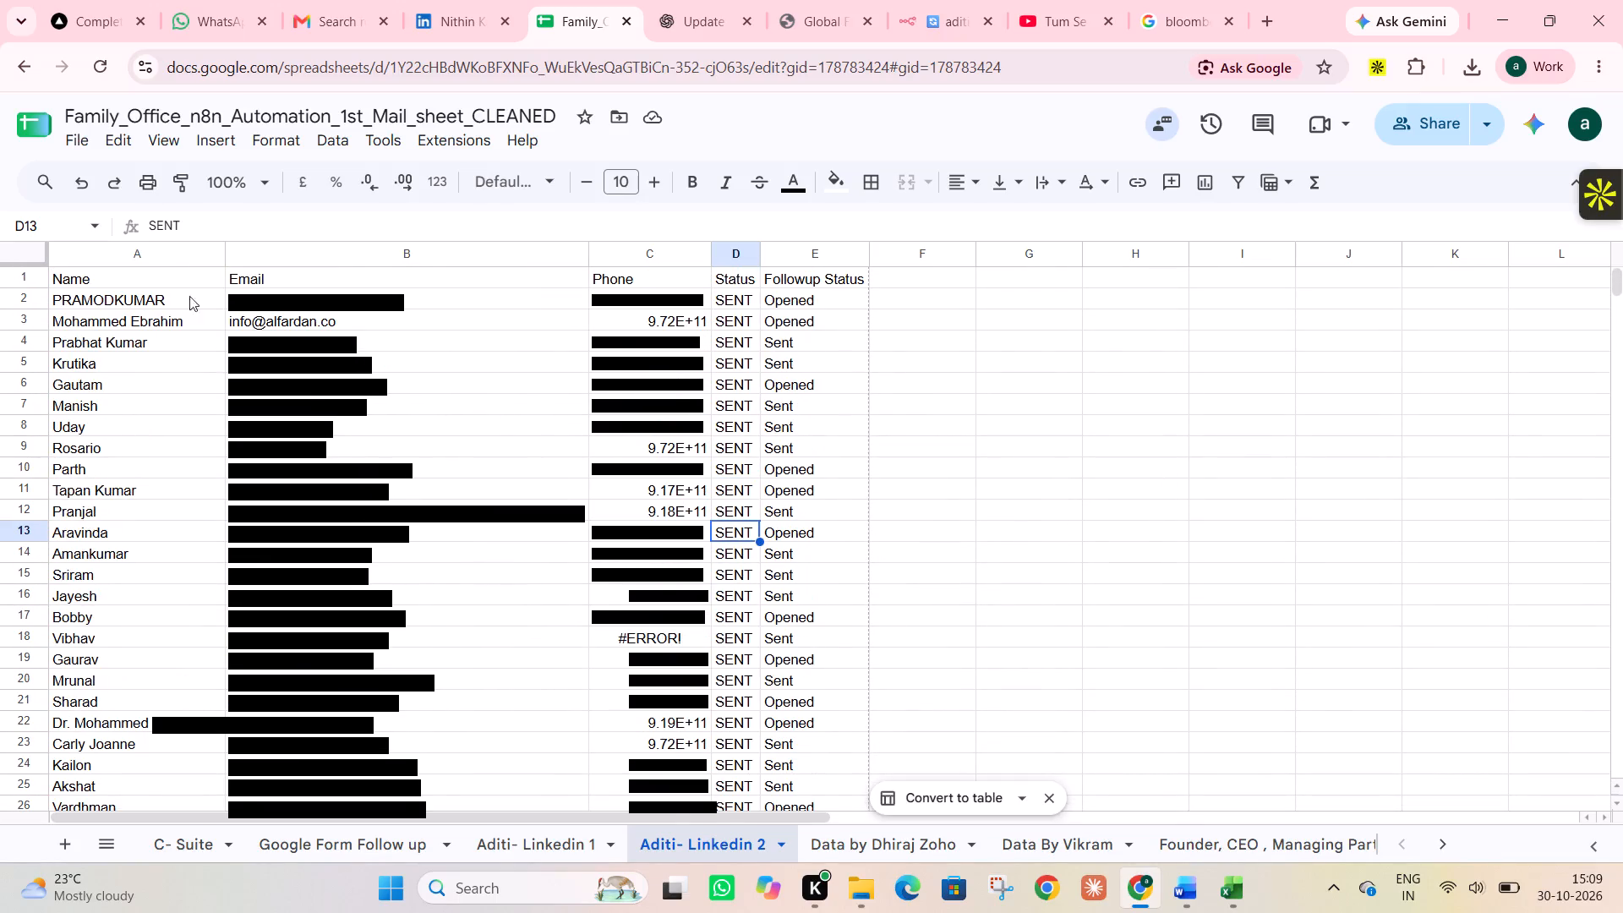
Select the Aditi- Linkedin 2 sheet's data and upload campaign-leads-Linkedin-family-office-leads-v2 from Downloads as the file to import.
{"action": "left_click", "coordinate": [232, 442]}
{"action": "key", "text": "ctrl+a"}
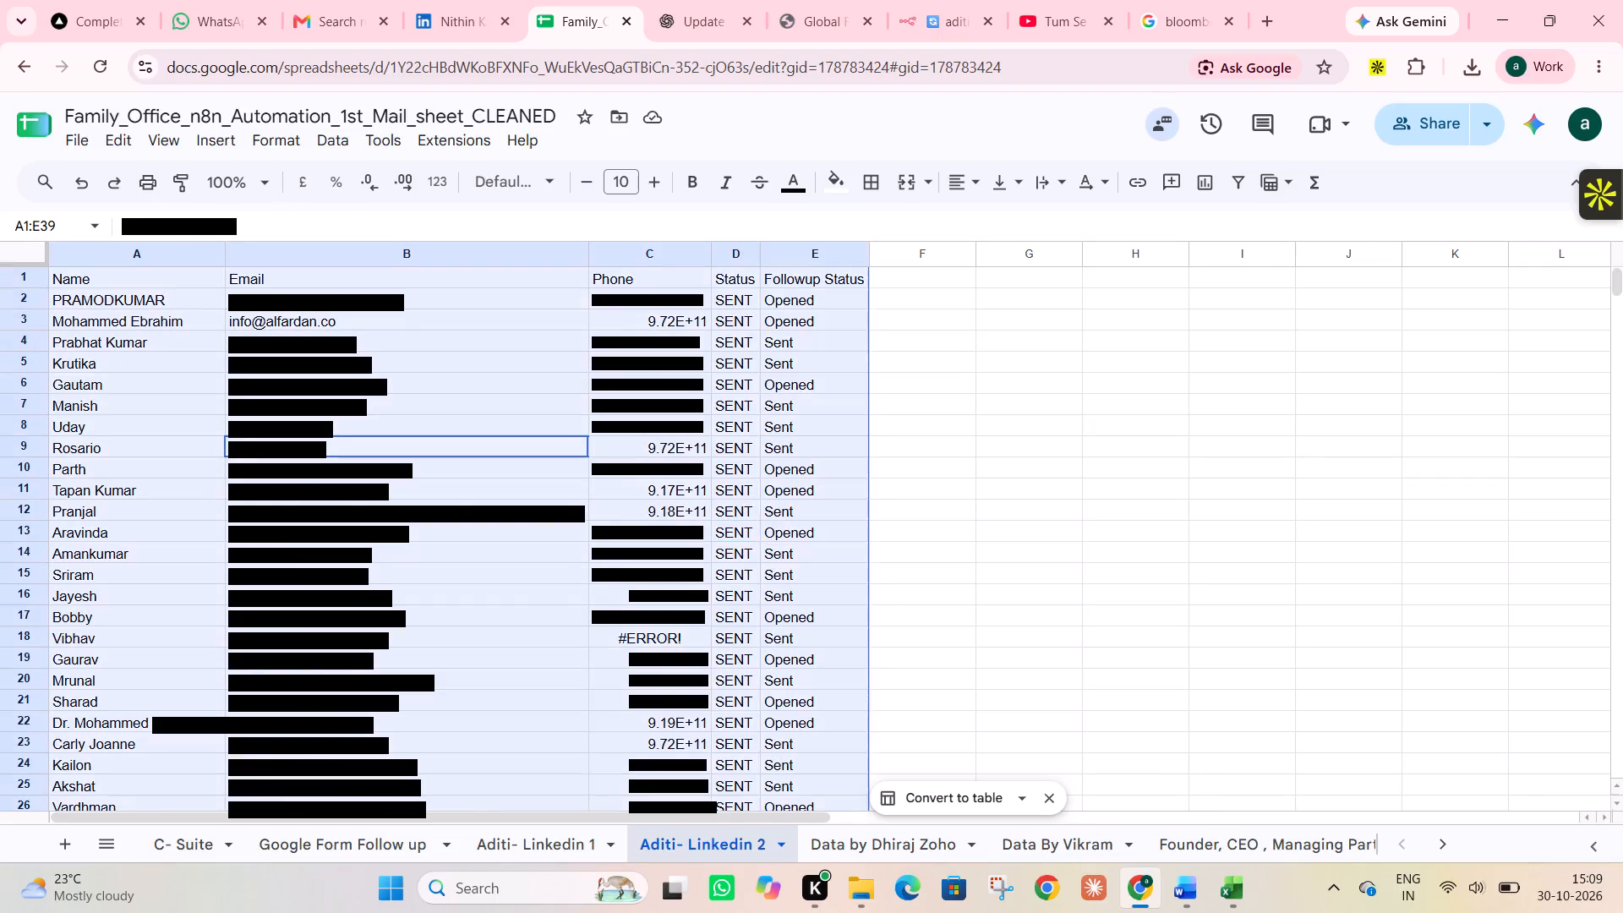
{"action": "left_click", "coordinate": [68, 143]}
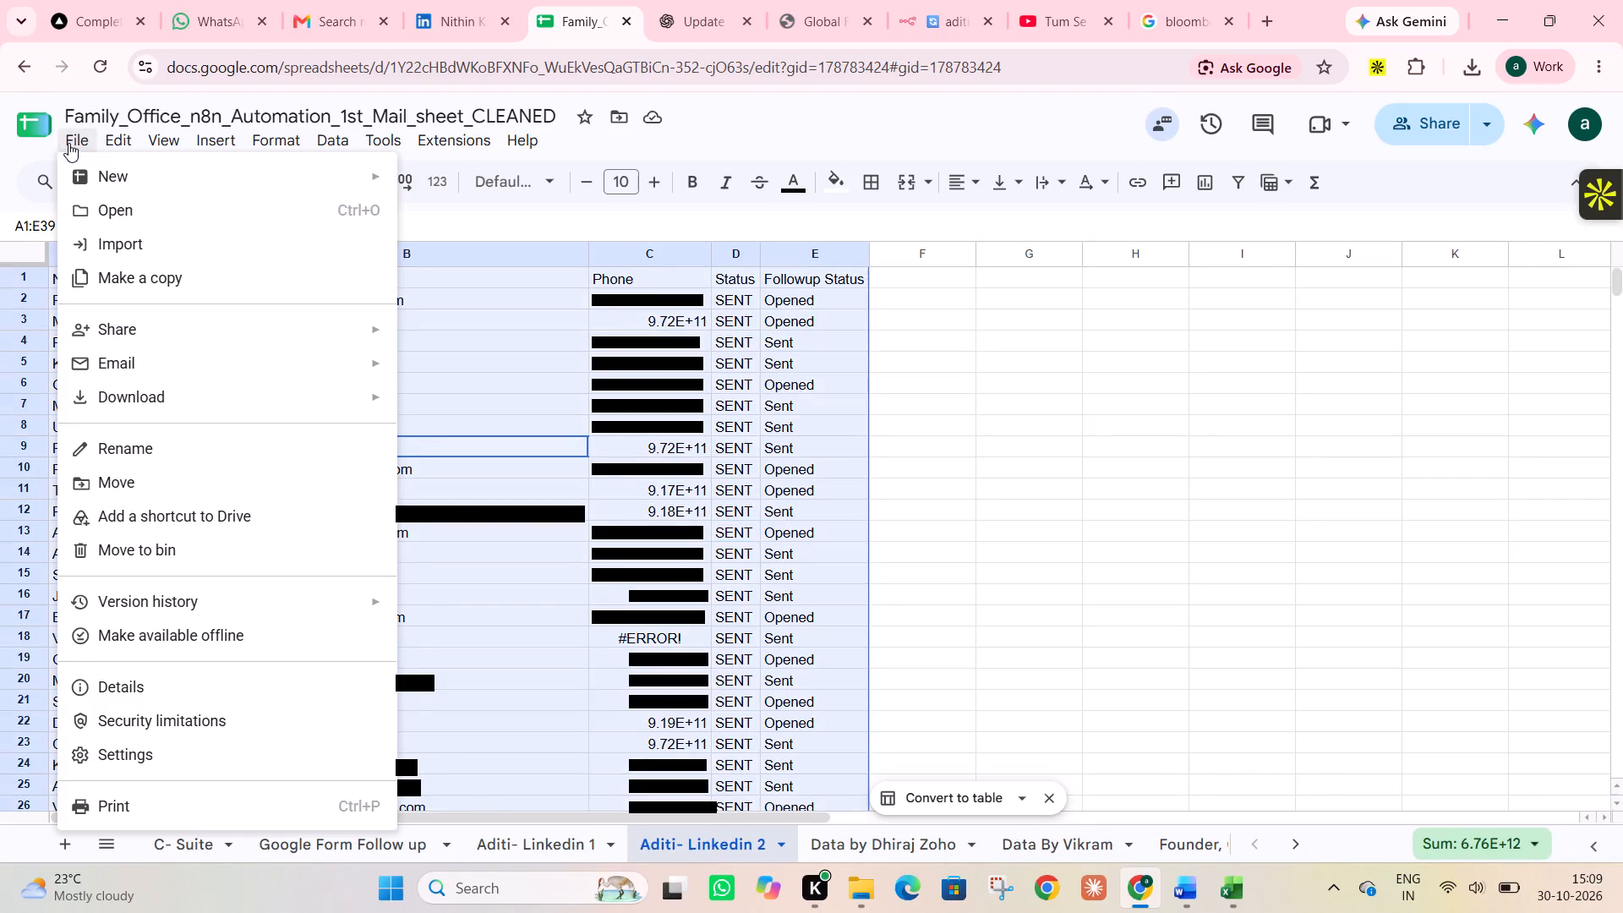
{"action": "left_click", "coordinate": [128, 244]}
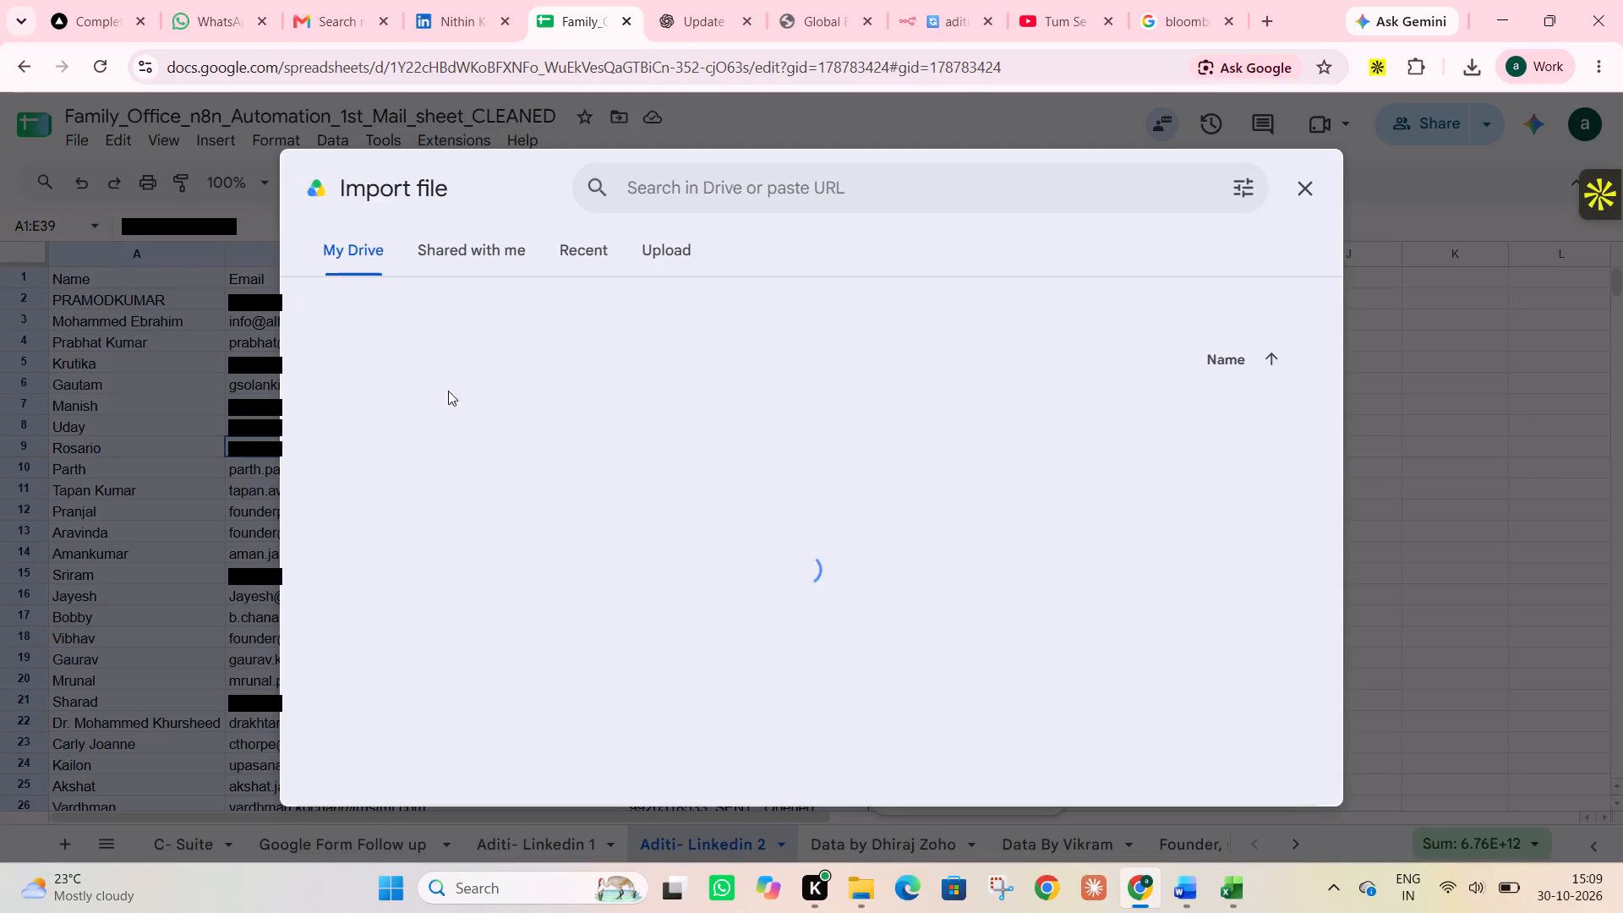
{"action": "left_click", "coordinate": [678, 256]}
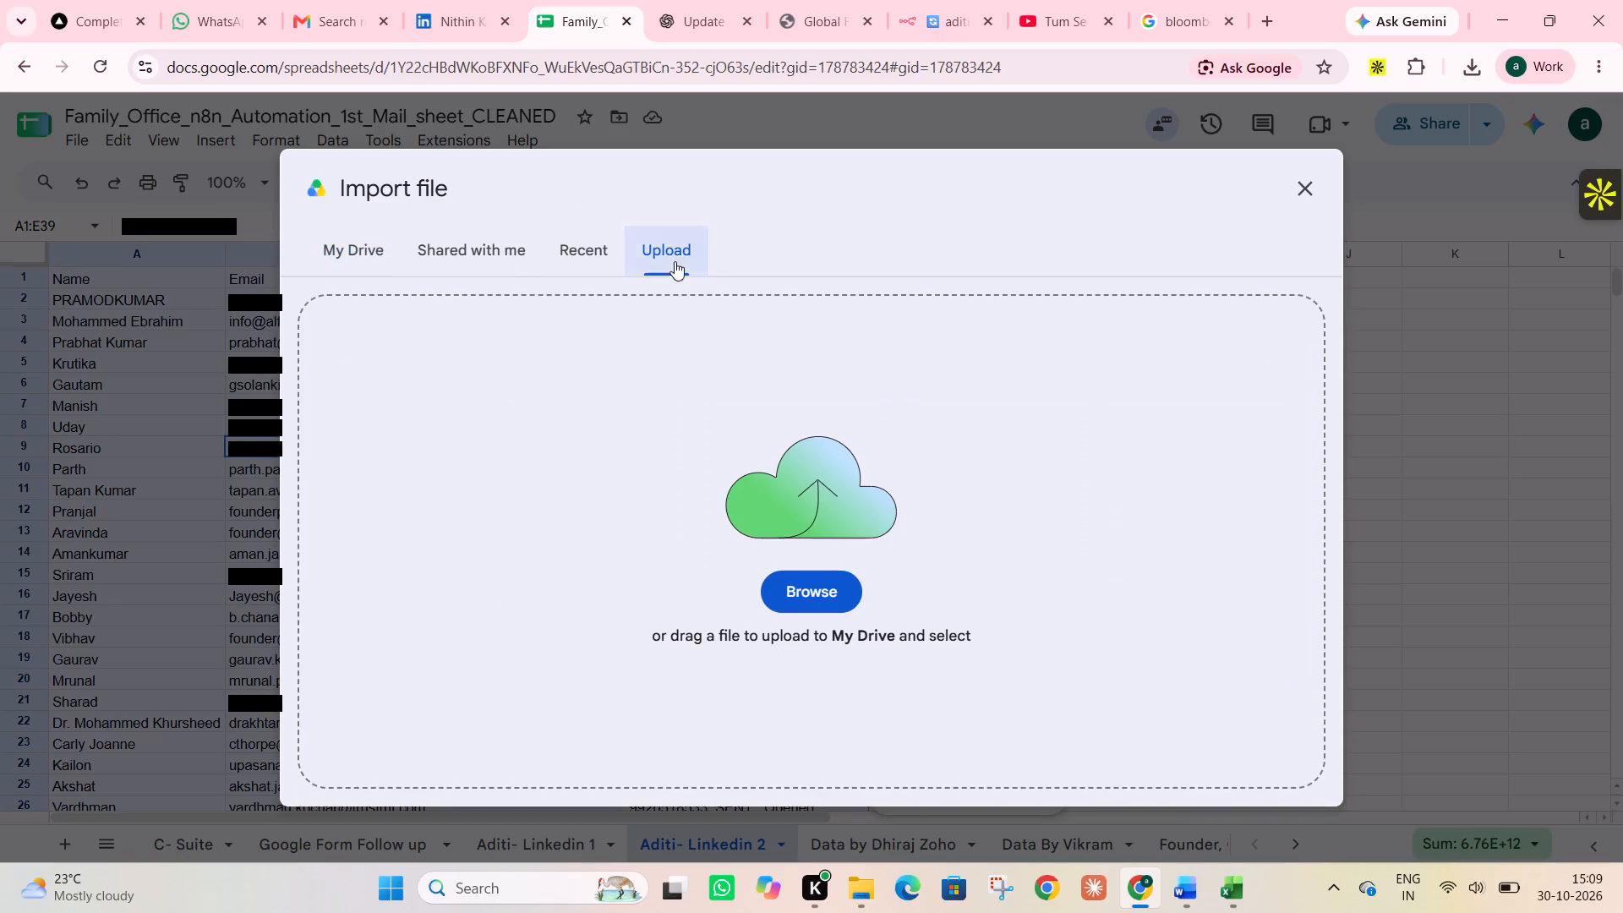
{"action": "left_click", "coordinate": [790, 599]}
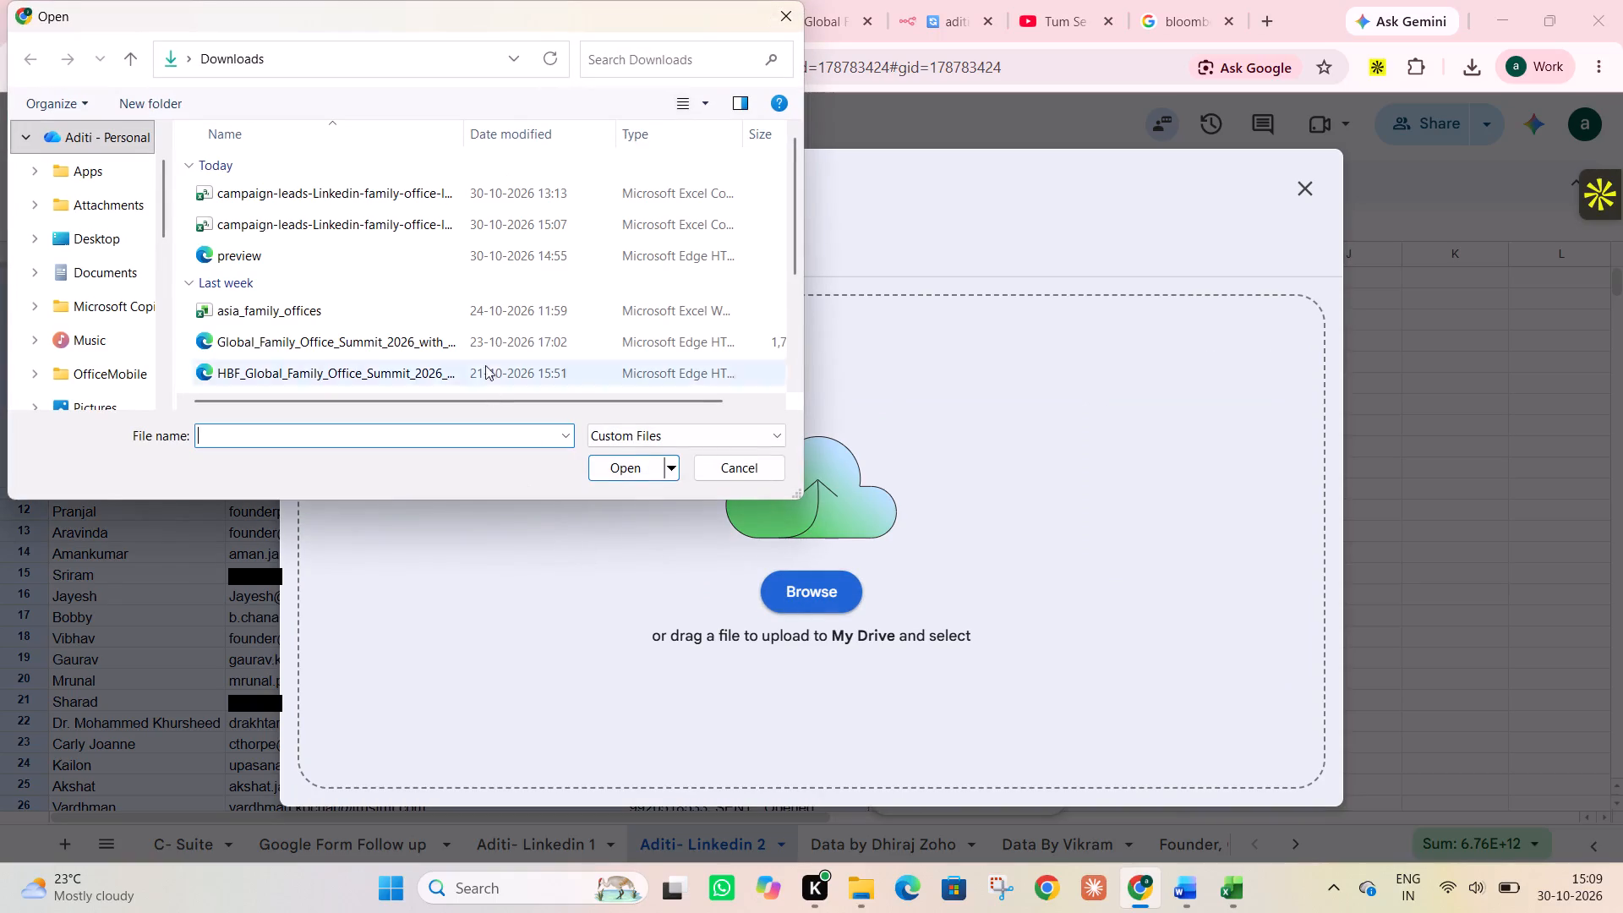
{"action": "left_click", "coordinate": [508, 185]}
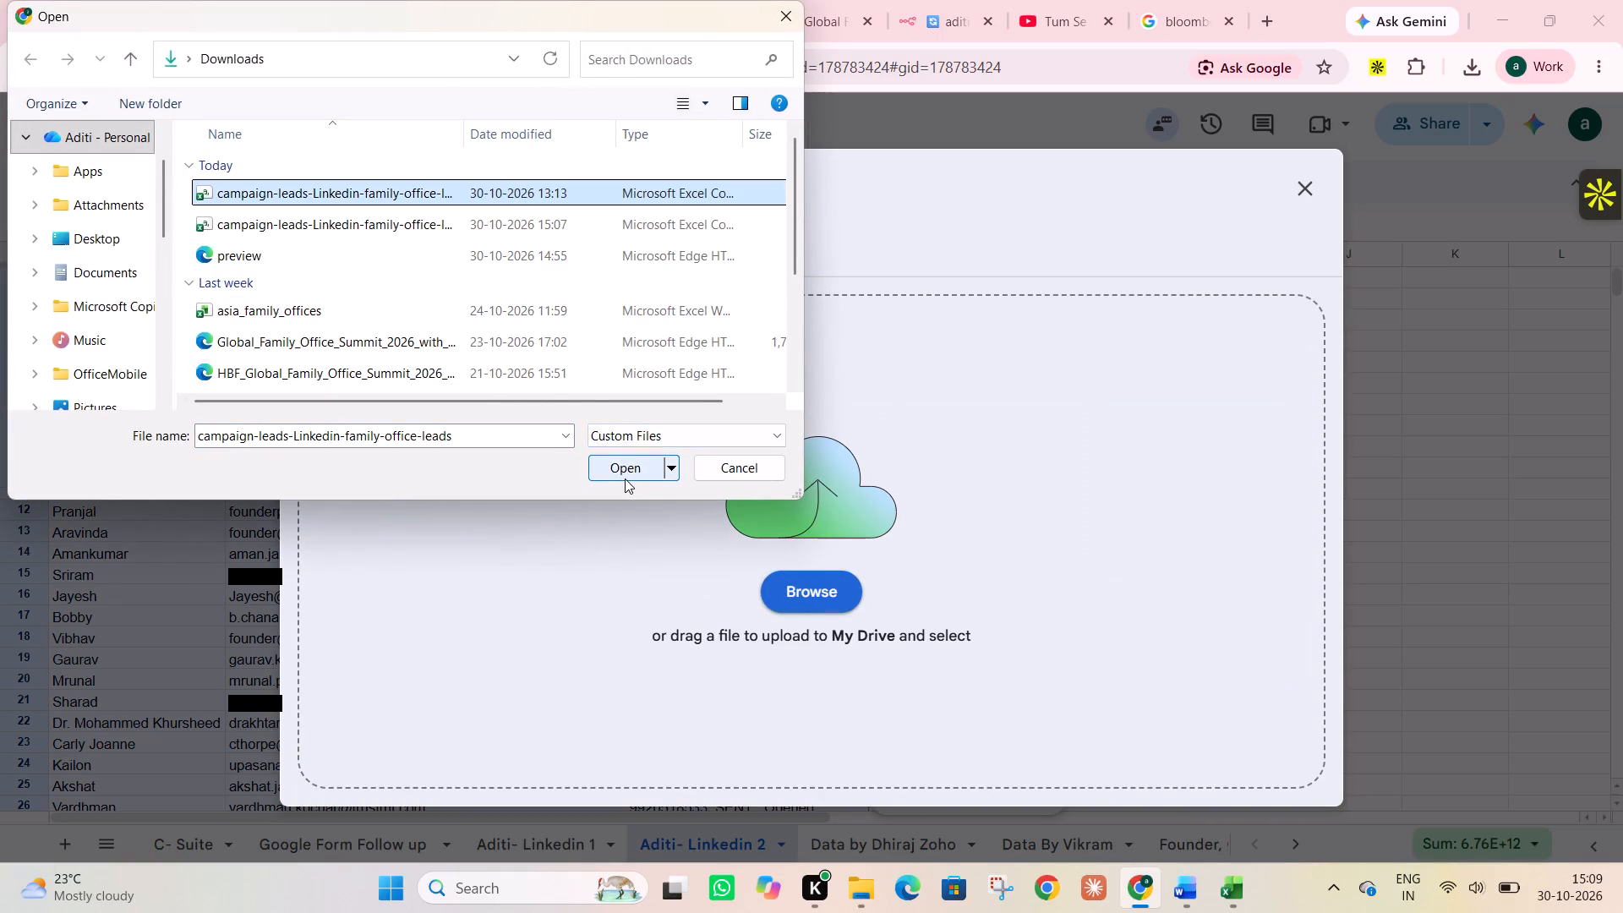
{"action": "left_click", "coordinate": [539, 229]}
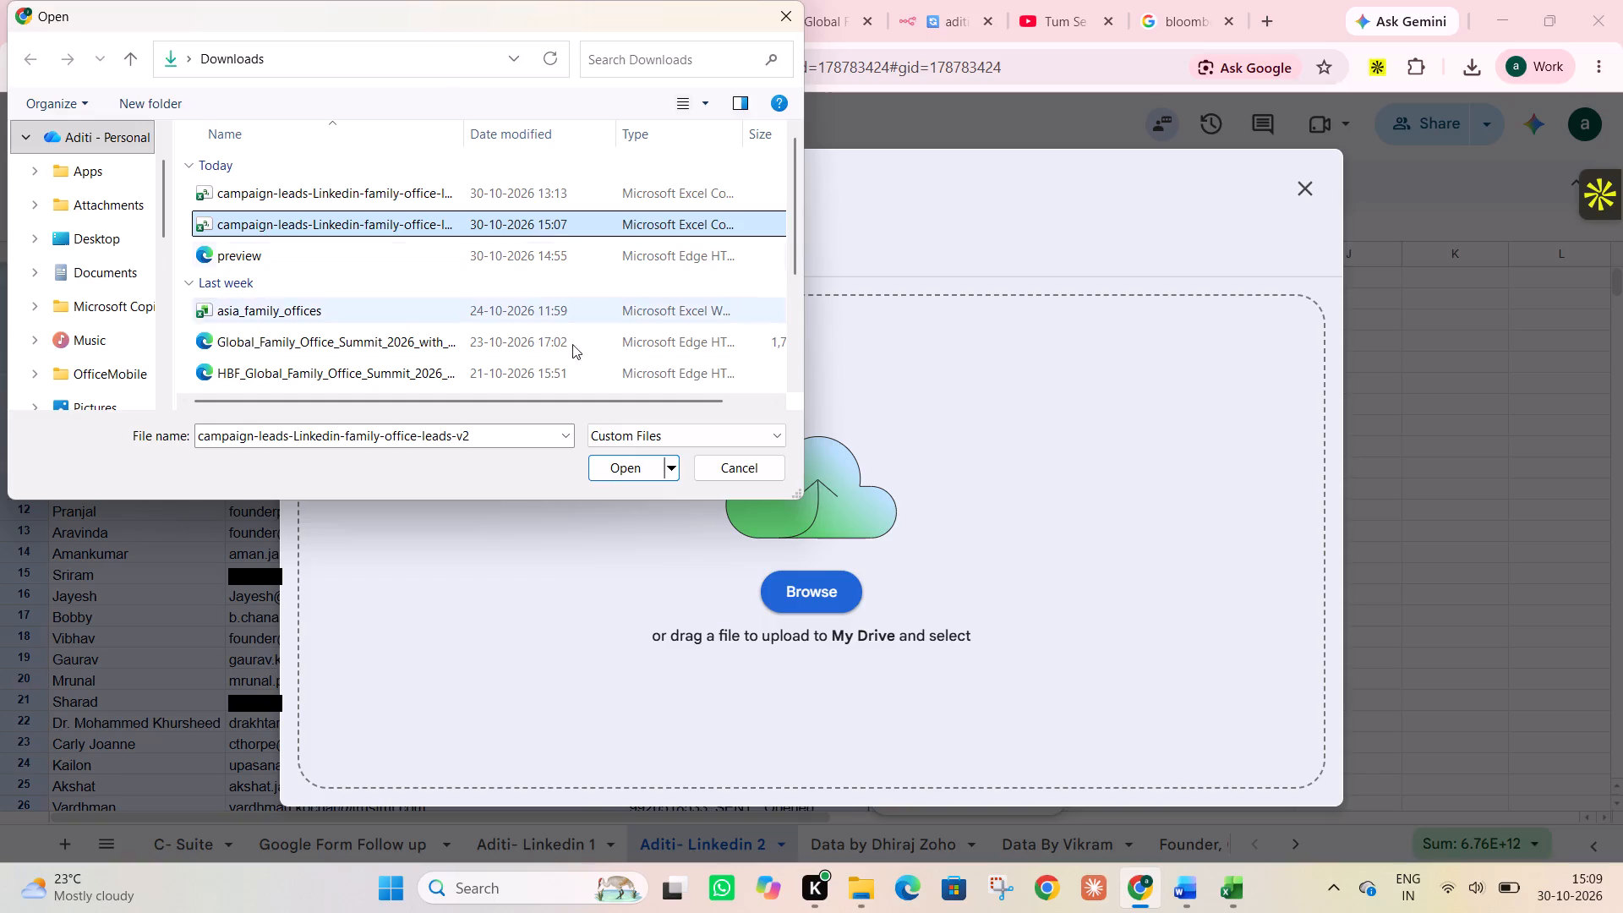
{"action": "left_click", "coordinate": [621, 468]}
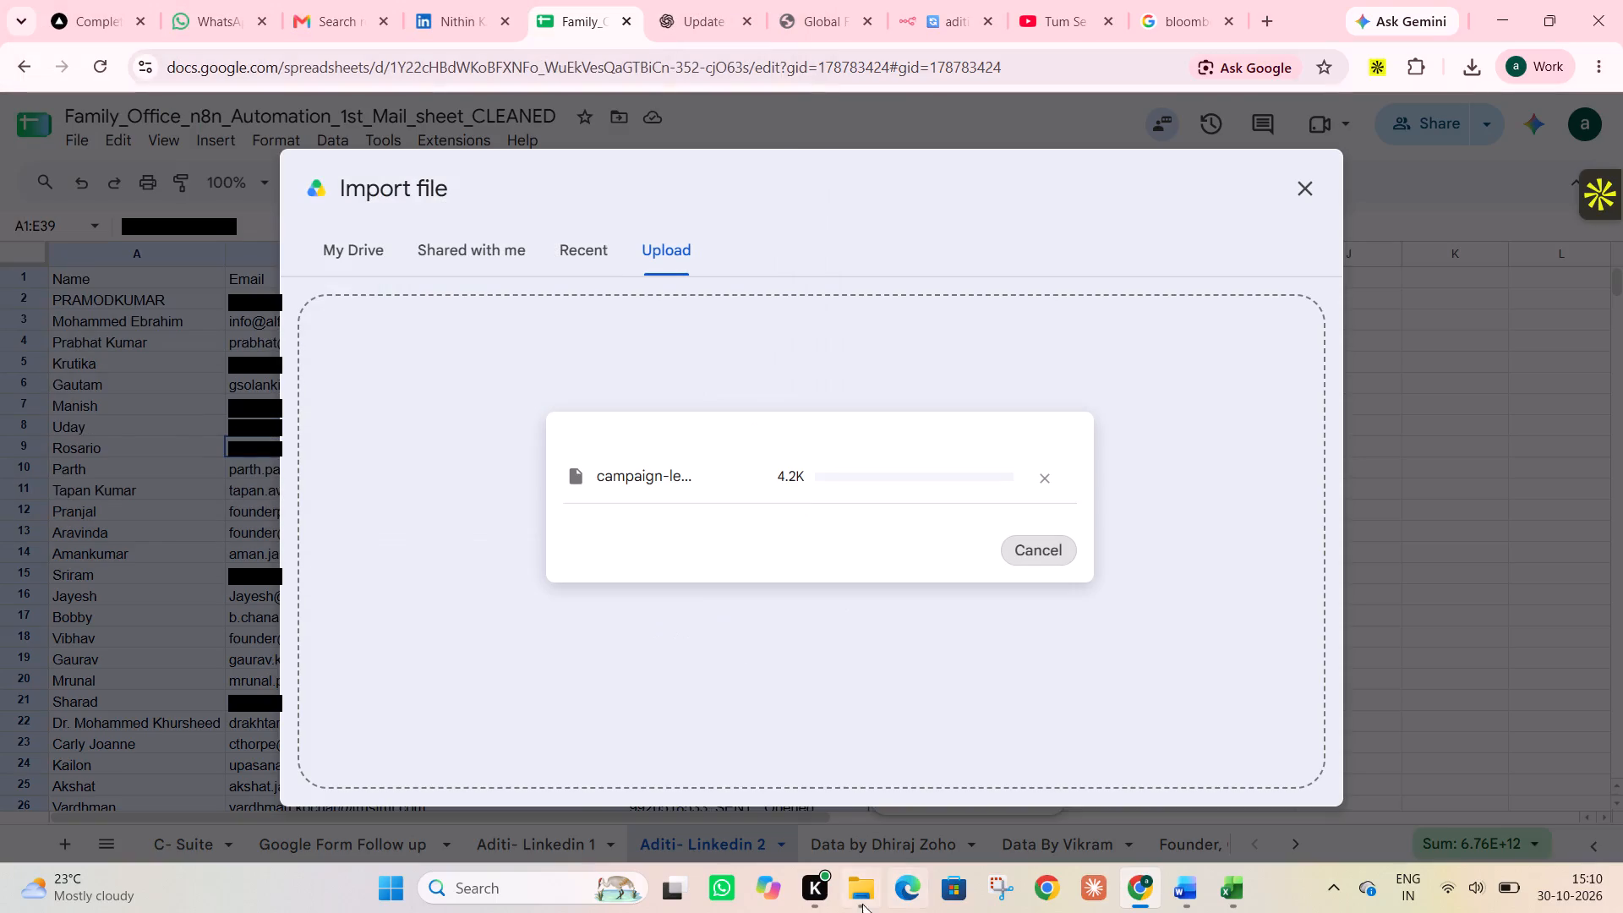
Open campaign-leads-Linkedin-family-office-leads from Downloads in Excel, accepting the data conversions, check its leads, close it, and return to the import in Chrome.
{"action": "left_click", "coordinate": [858, 899]}
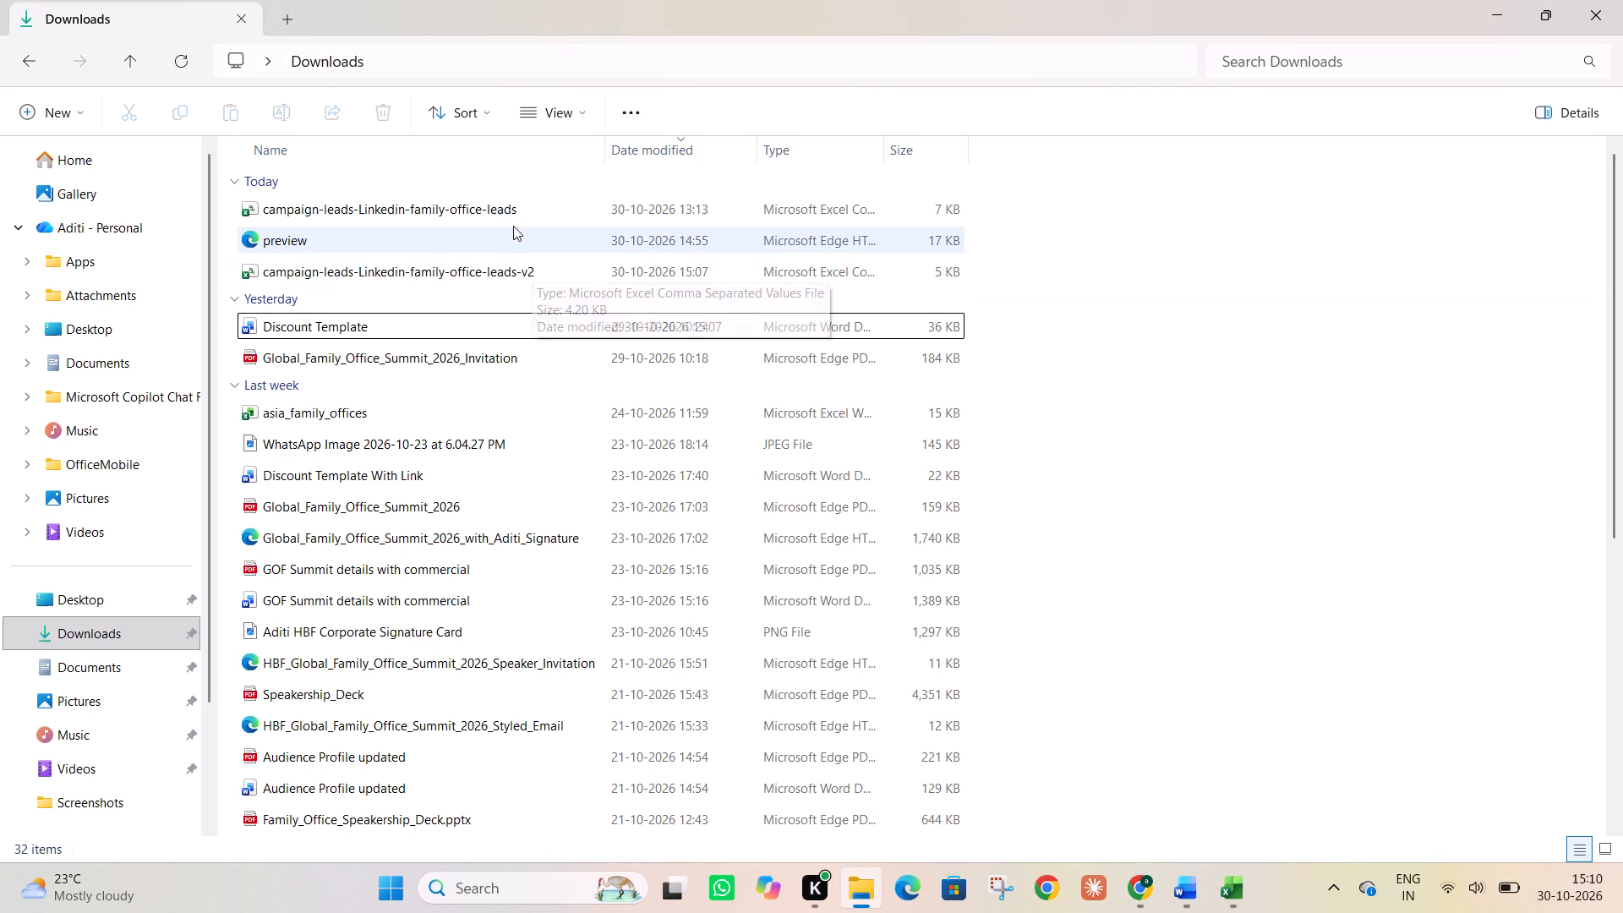
{"action": "left_click", "coordinate": [498, 210]}
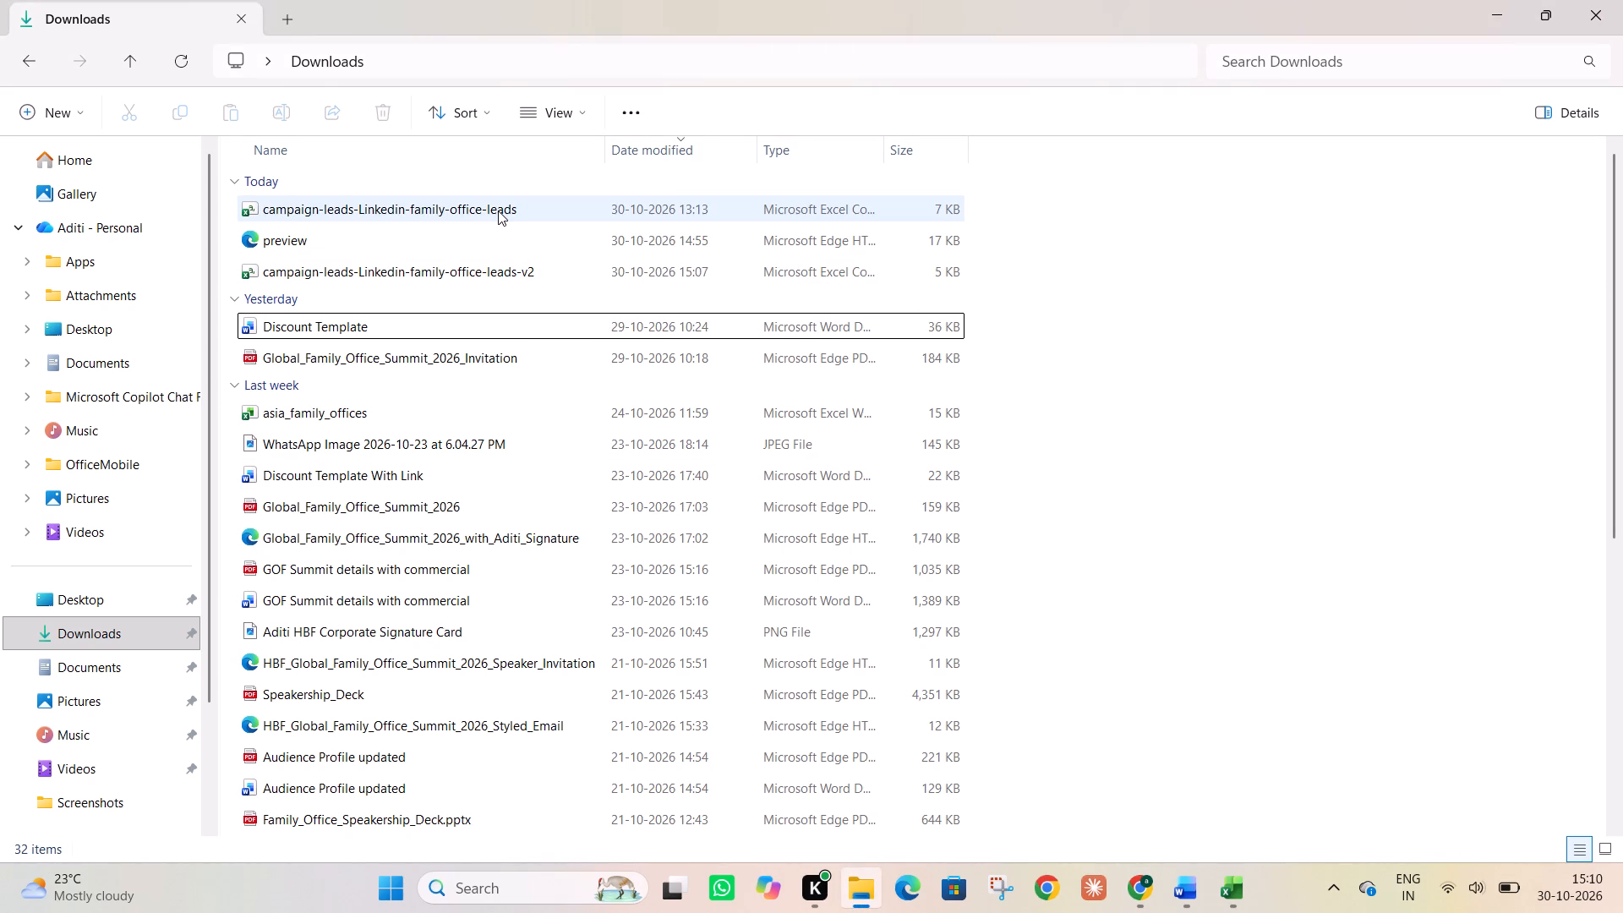
{"action": "left_click", "coordinate": [498, 210]}
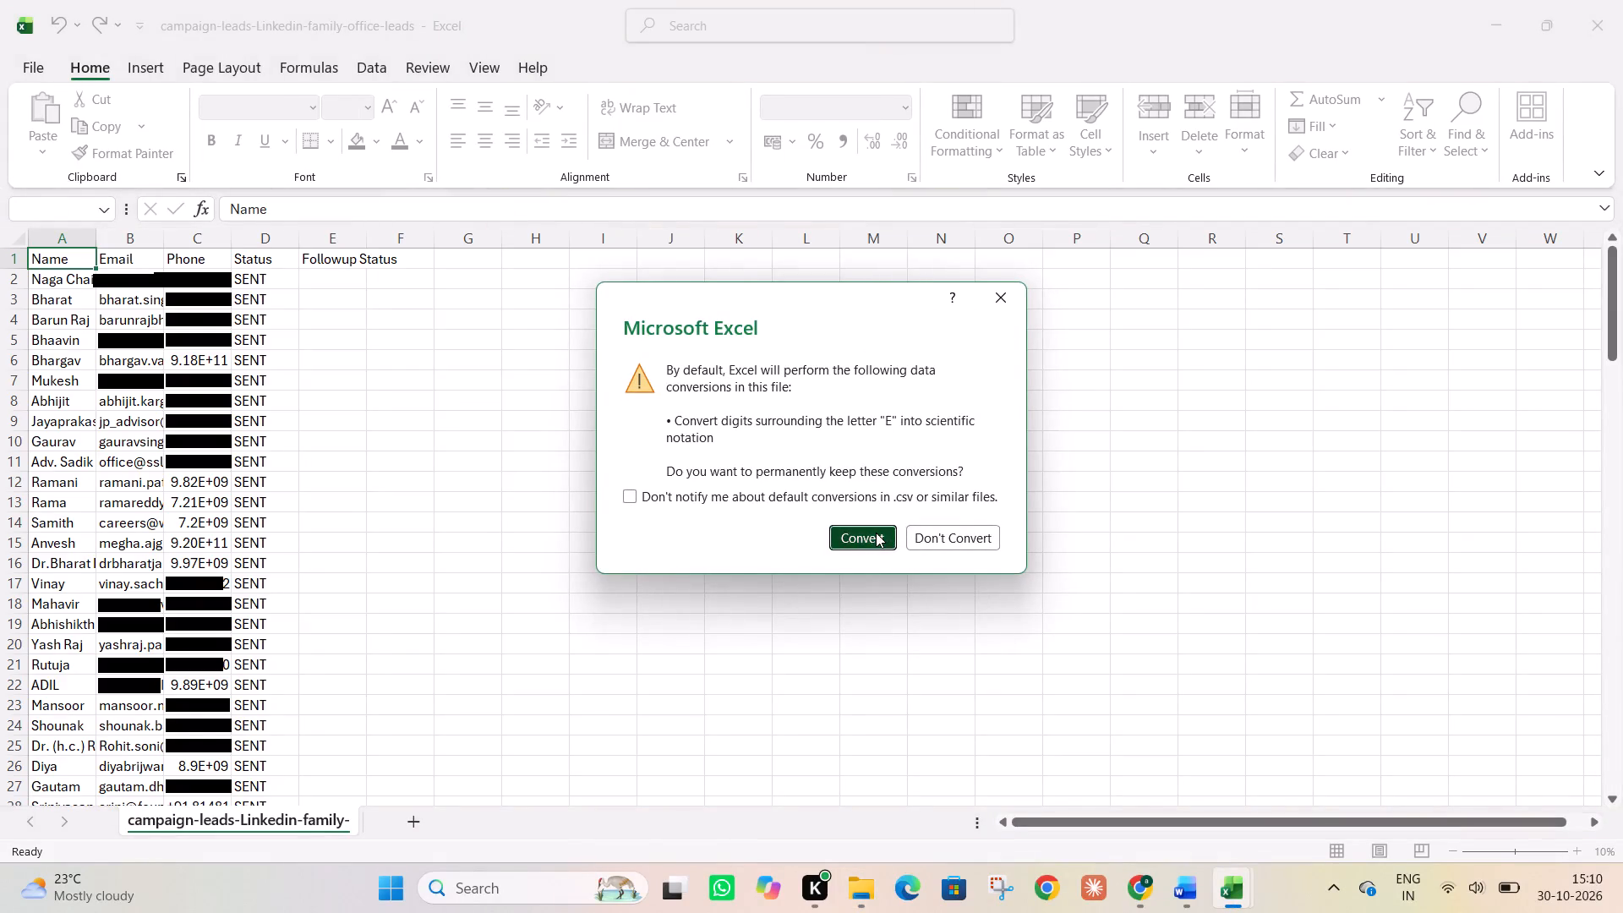
{"action": "left_click", "coordinate": [876, 533]}
{"action": "scroll", "coordinate": [851, 536], "scroll_direction": "down", "scroll_amount": 6}
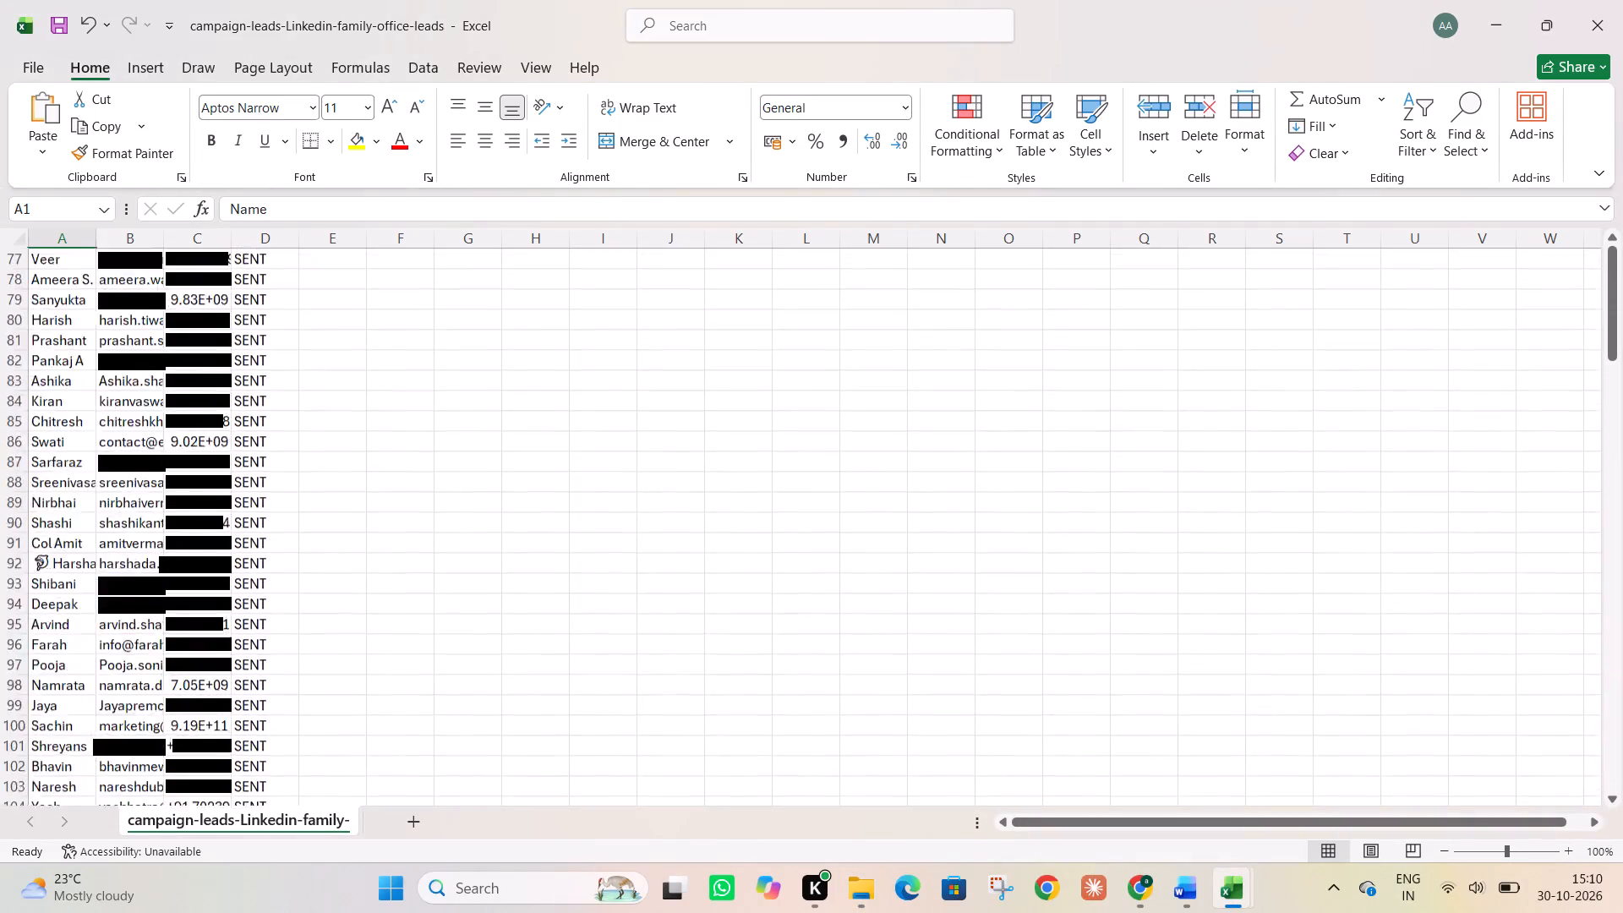
{"action": "scroll", "coordinate": [851, 536], "scroll_direction": "down", "scroll_amount": 2}
{"action": "scroll", "coordinate": [851, 536], "scroll_direction": "up", "scroll_amount": 9}
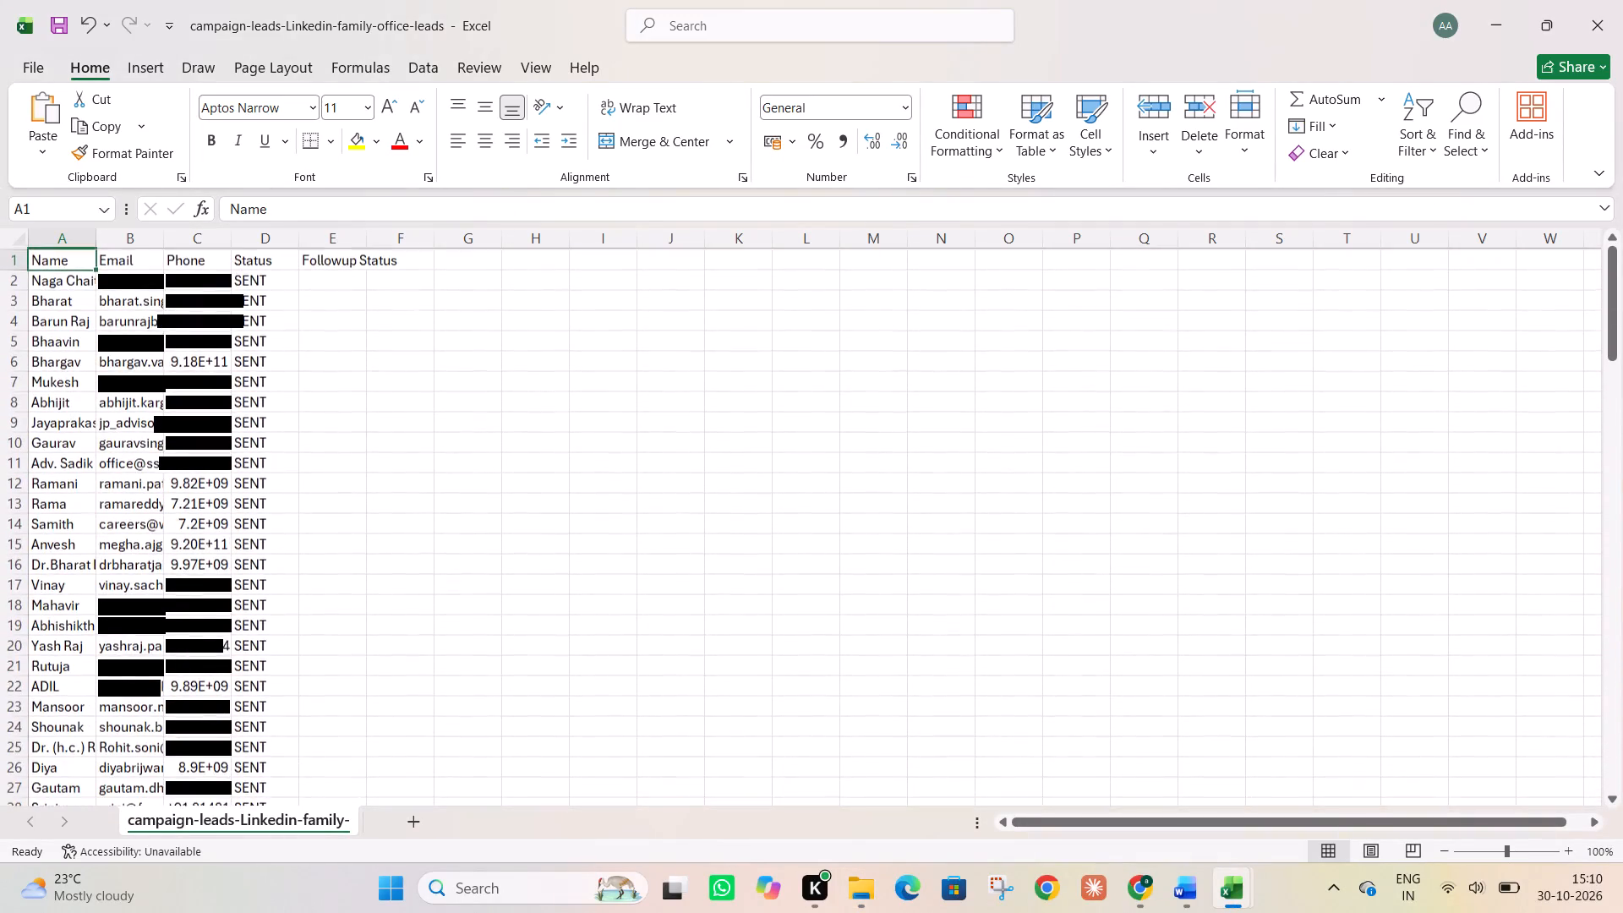
{"action": "left_click", "coordinate": [1587, 14]}
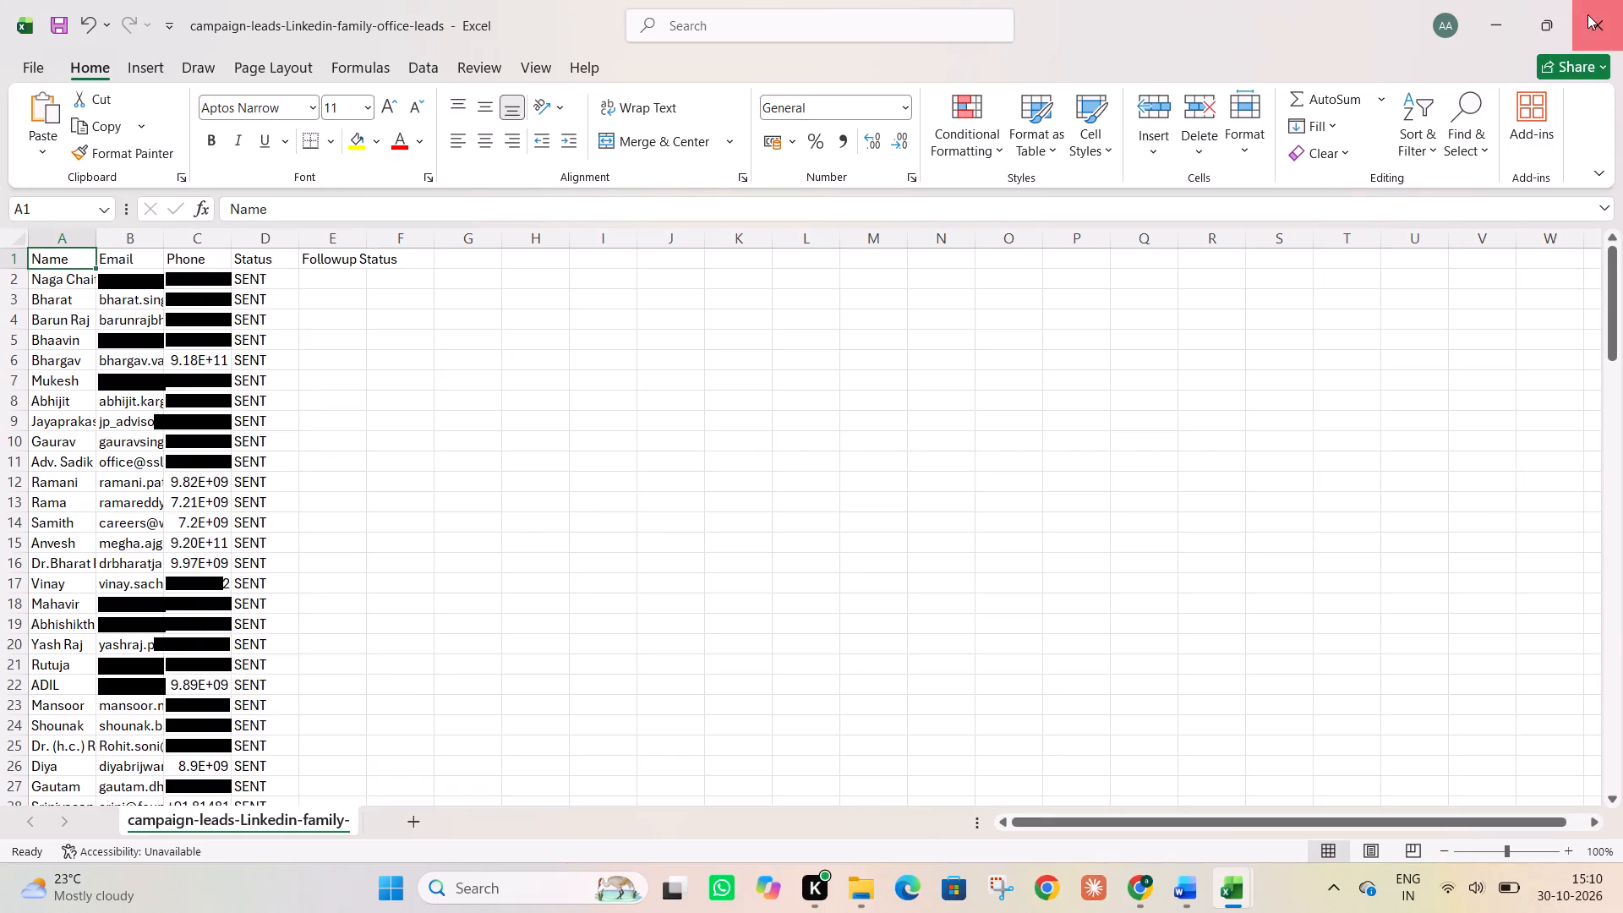
{"action": "scroll", "coordinate": [1164, 570], "scroll_direction": "up", "scroll_amount": 1}
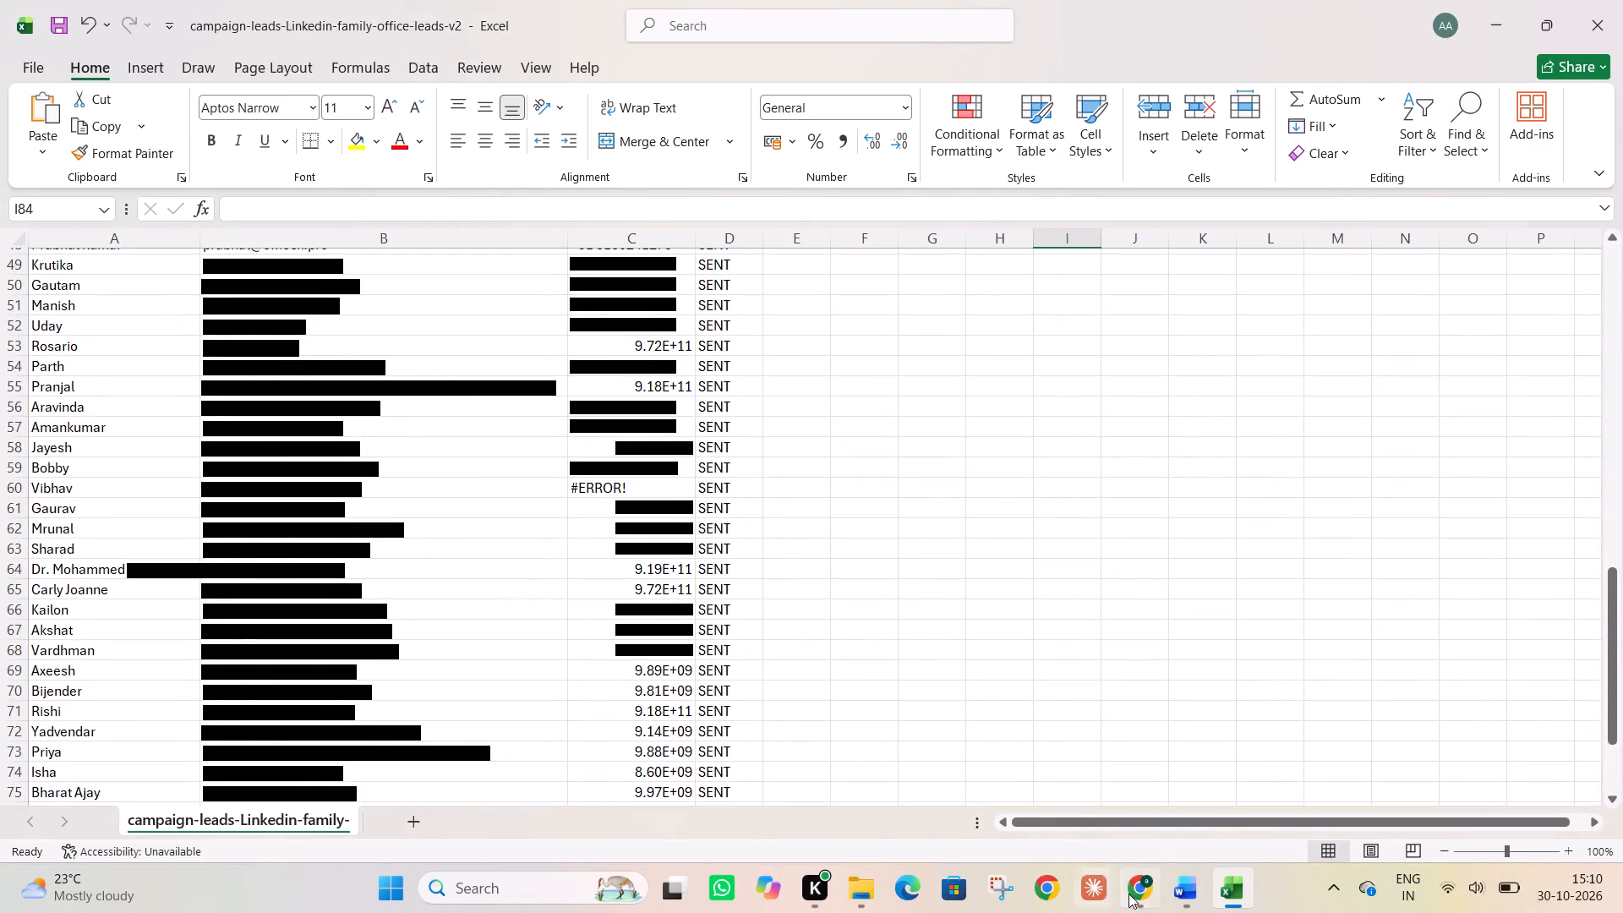
{"action": "left_click", "coordinate": [1130, 893]}
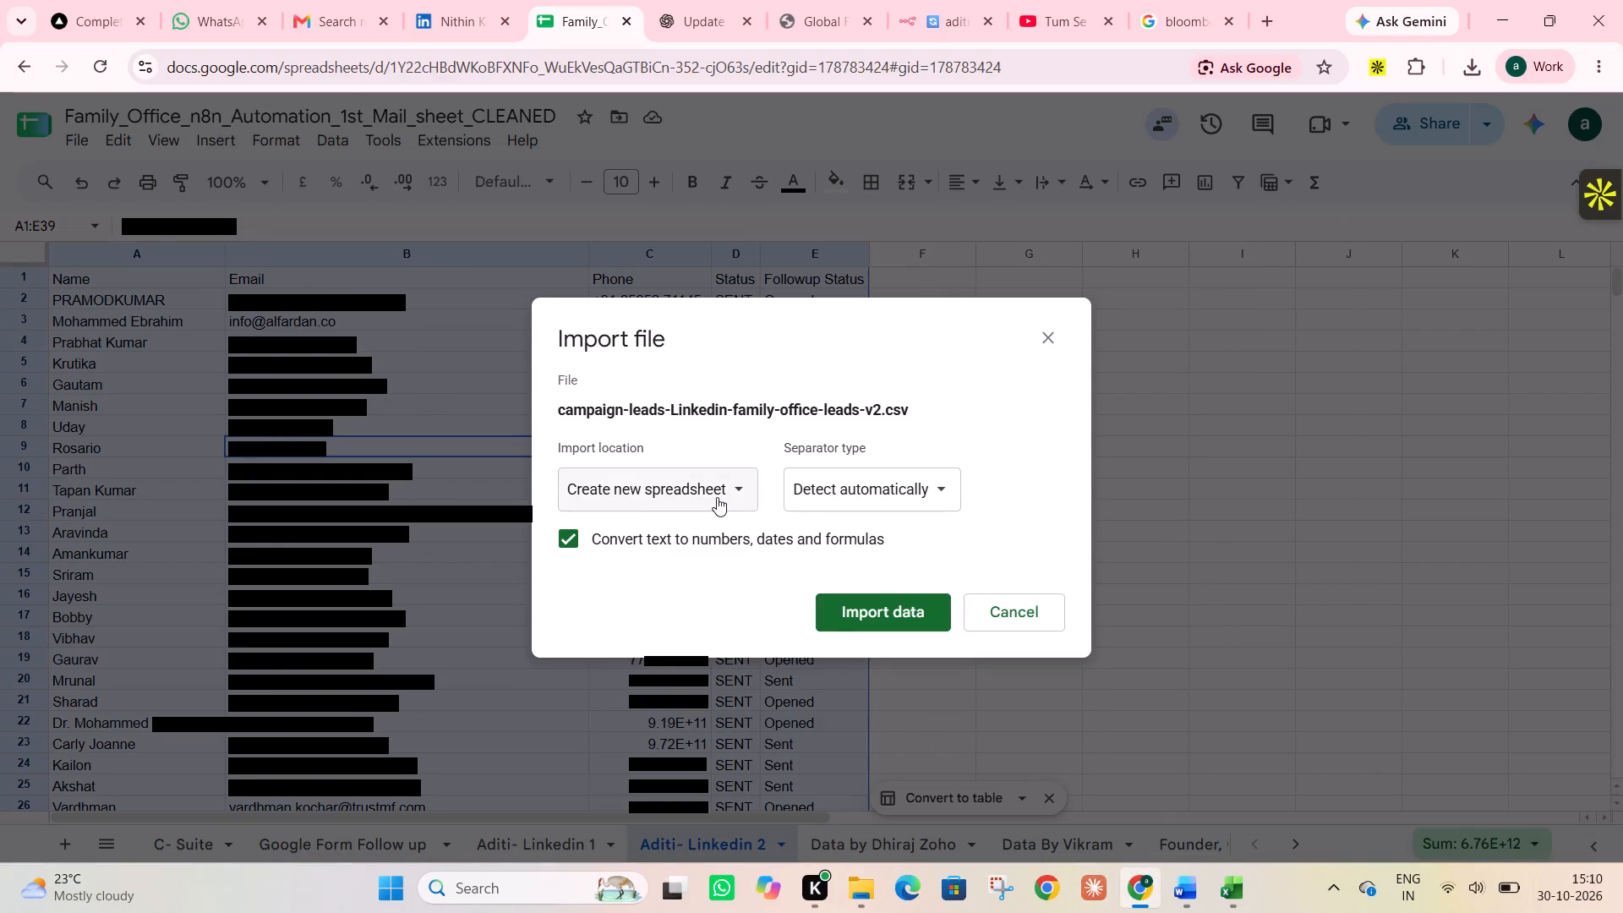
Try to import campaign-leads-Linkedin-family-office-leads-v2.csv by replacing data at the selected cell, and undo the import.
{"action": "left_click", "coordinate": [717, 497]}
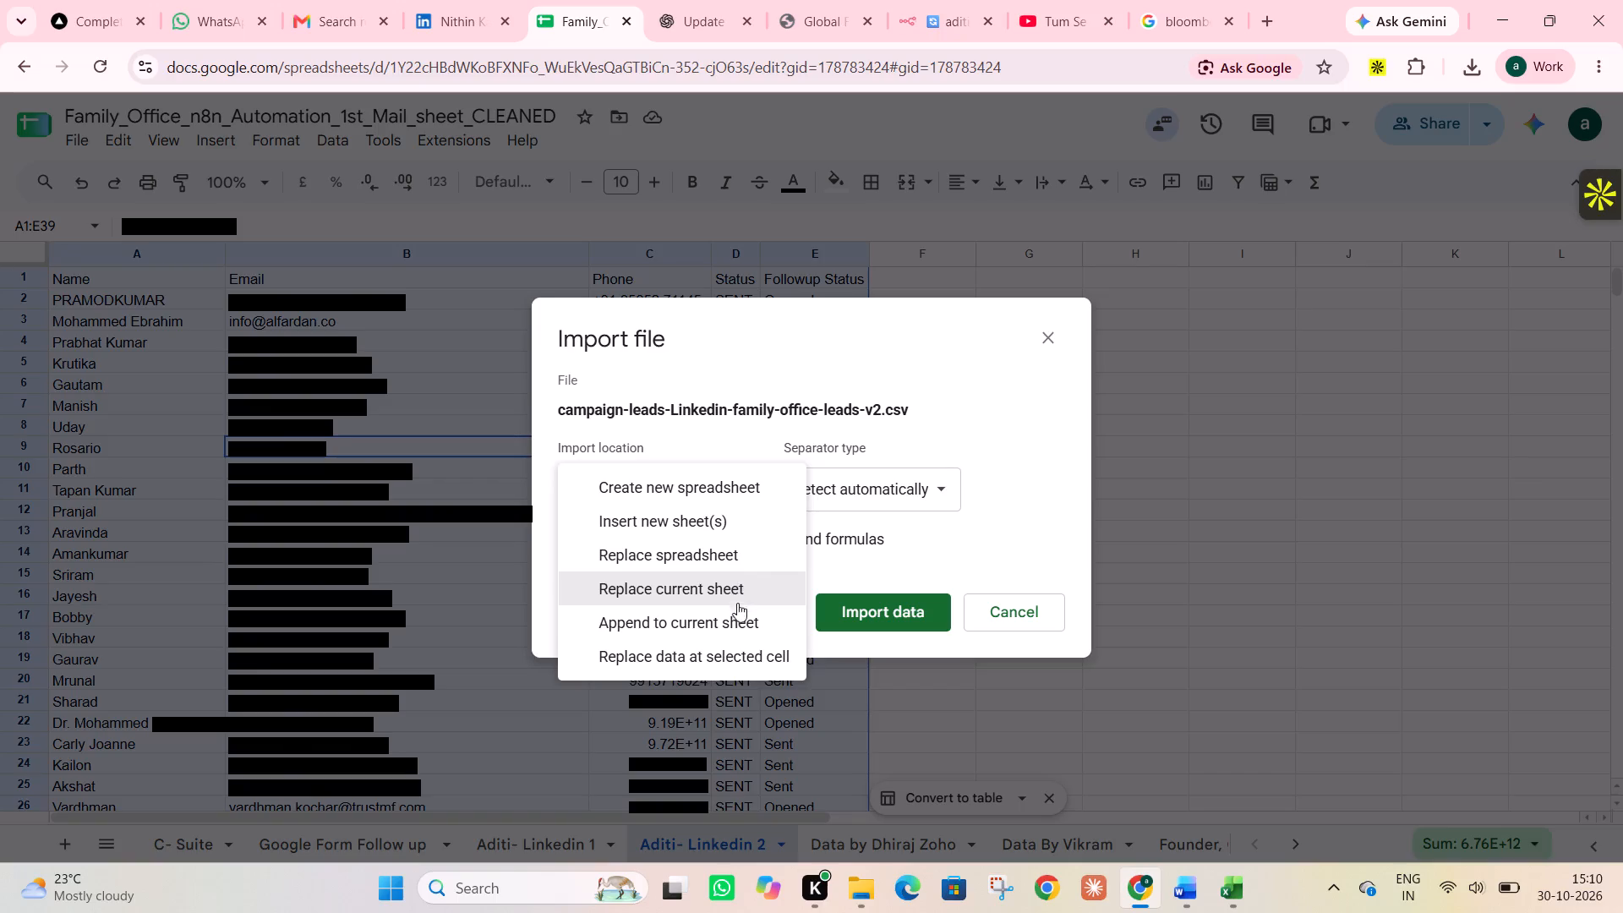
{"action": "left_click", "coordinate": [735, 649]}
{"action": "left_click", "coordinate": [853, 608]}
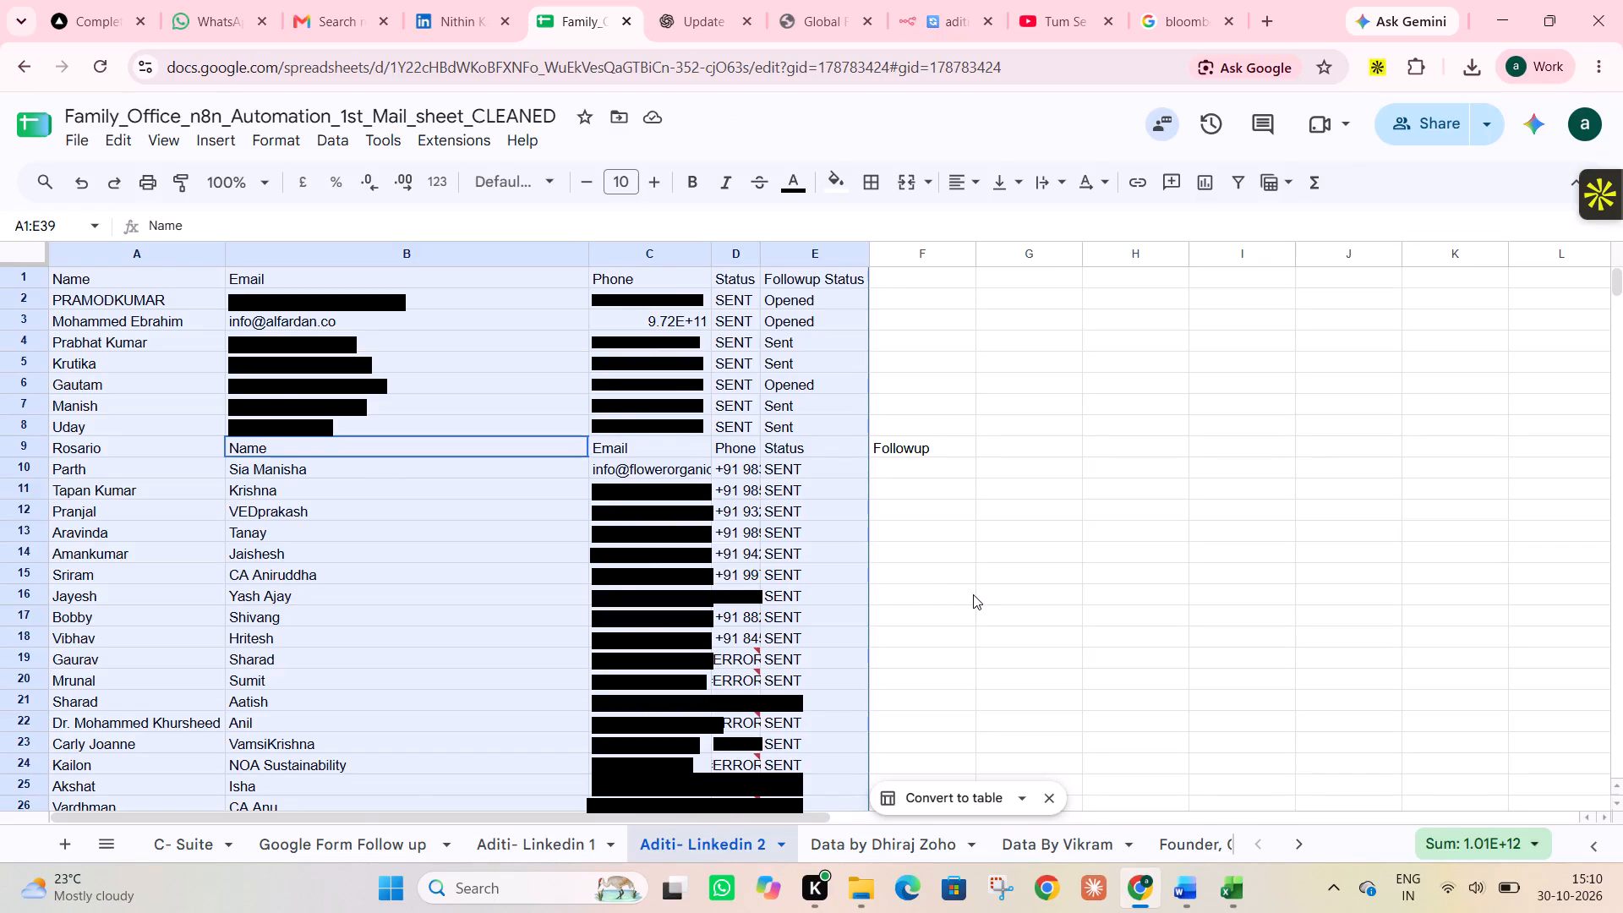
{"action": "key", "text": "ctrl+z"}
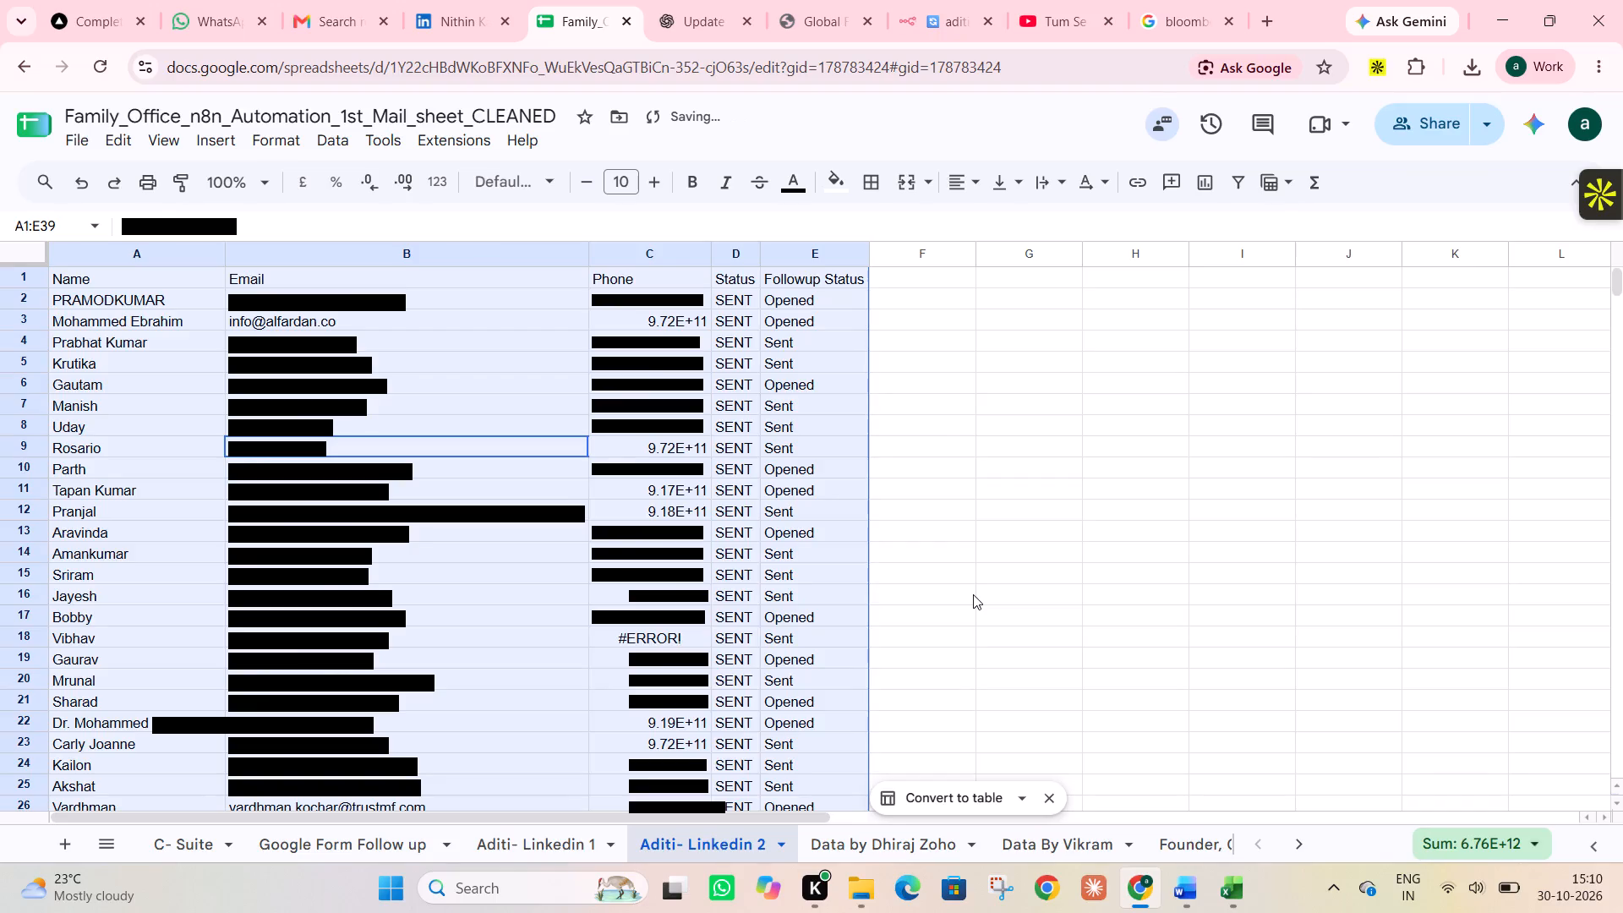
Clear the selected lead data in A1:E39 of the Aditi- Linkedin 2 sheet.
{"action": "key", "text": "BackSpace"}
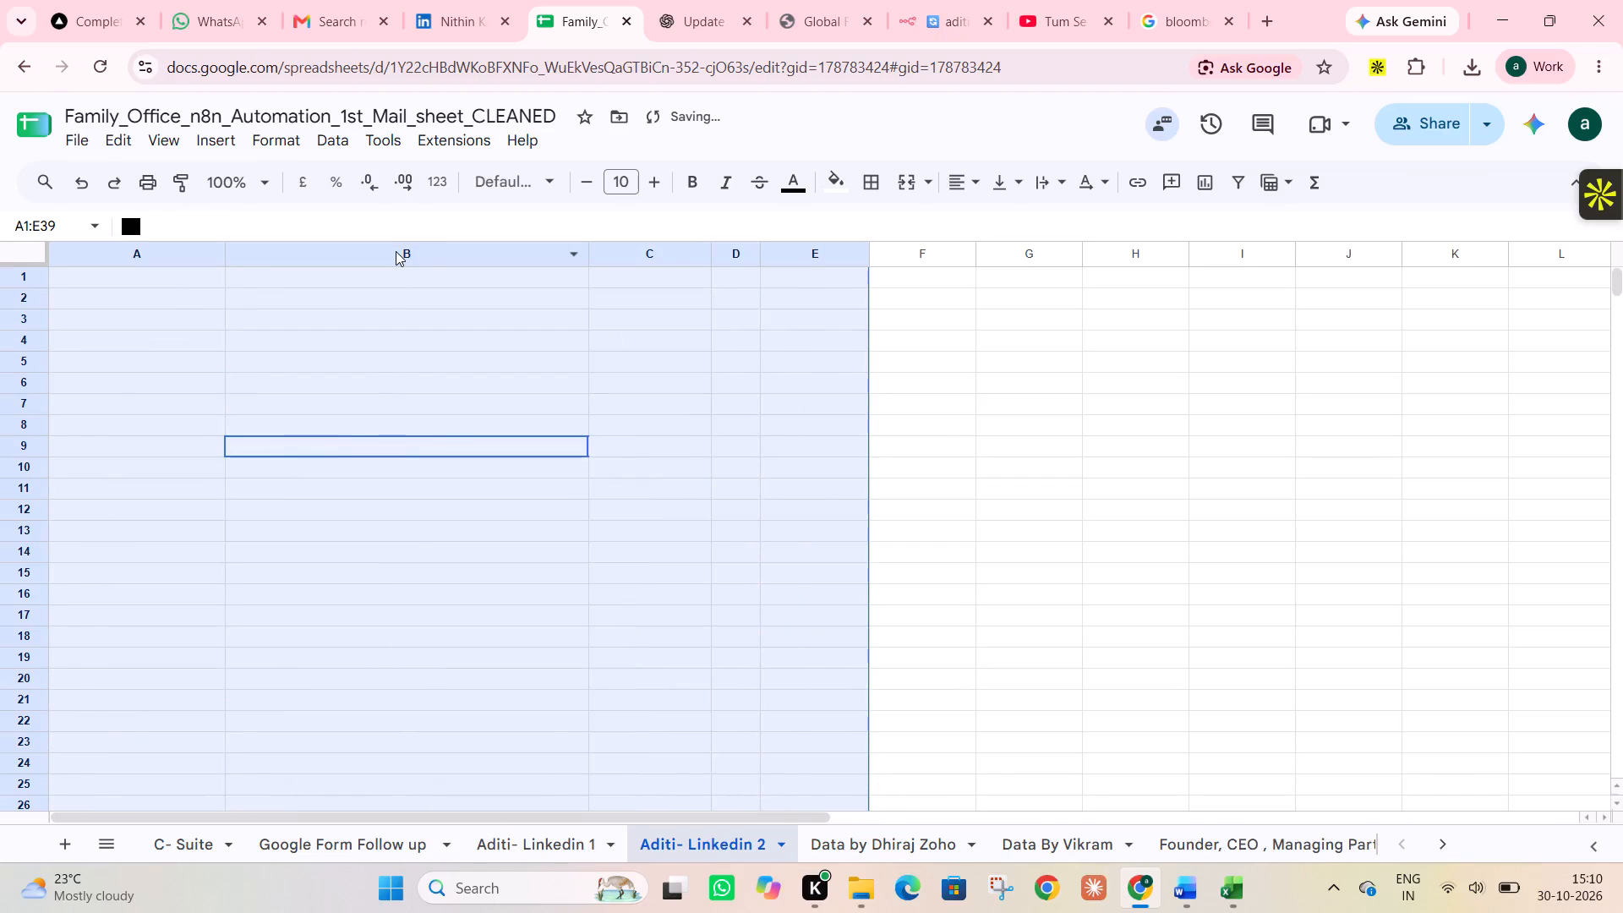
Upload campaign-leads-Linkedin-family-office-leads-v2 from Downloads and import it with the location Append to current sheet.
{"action": "left_click", "coordinate": [65, 137]}
{"action": "left_click", "coordinate": [75, 139]}
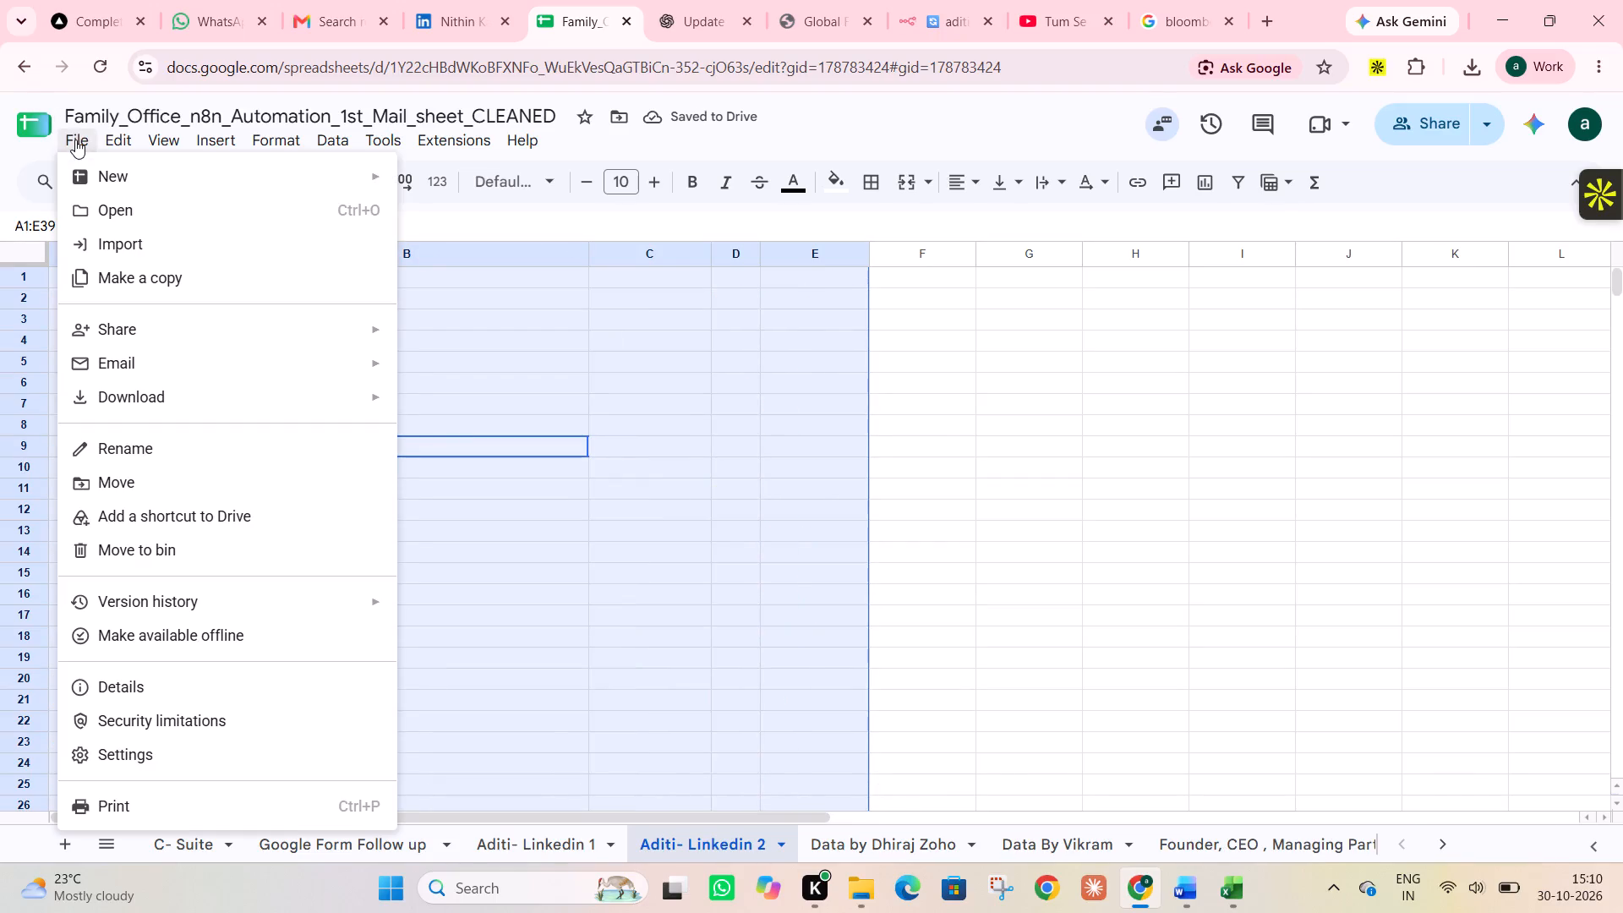
{"action": "left_click", "coordinate": [167, 245]}
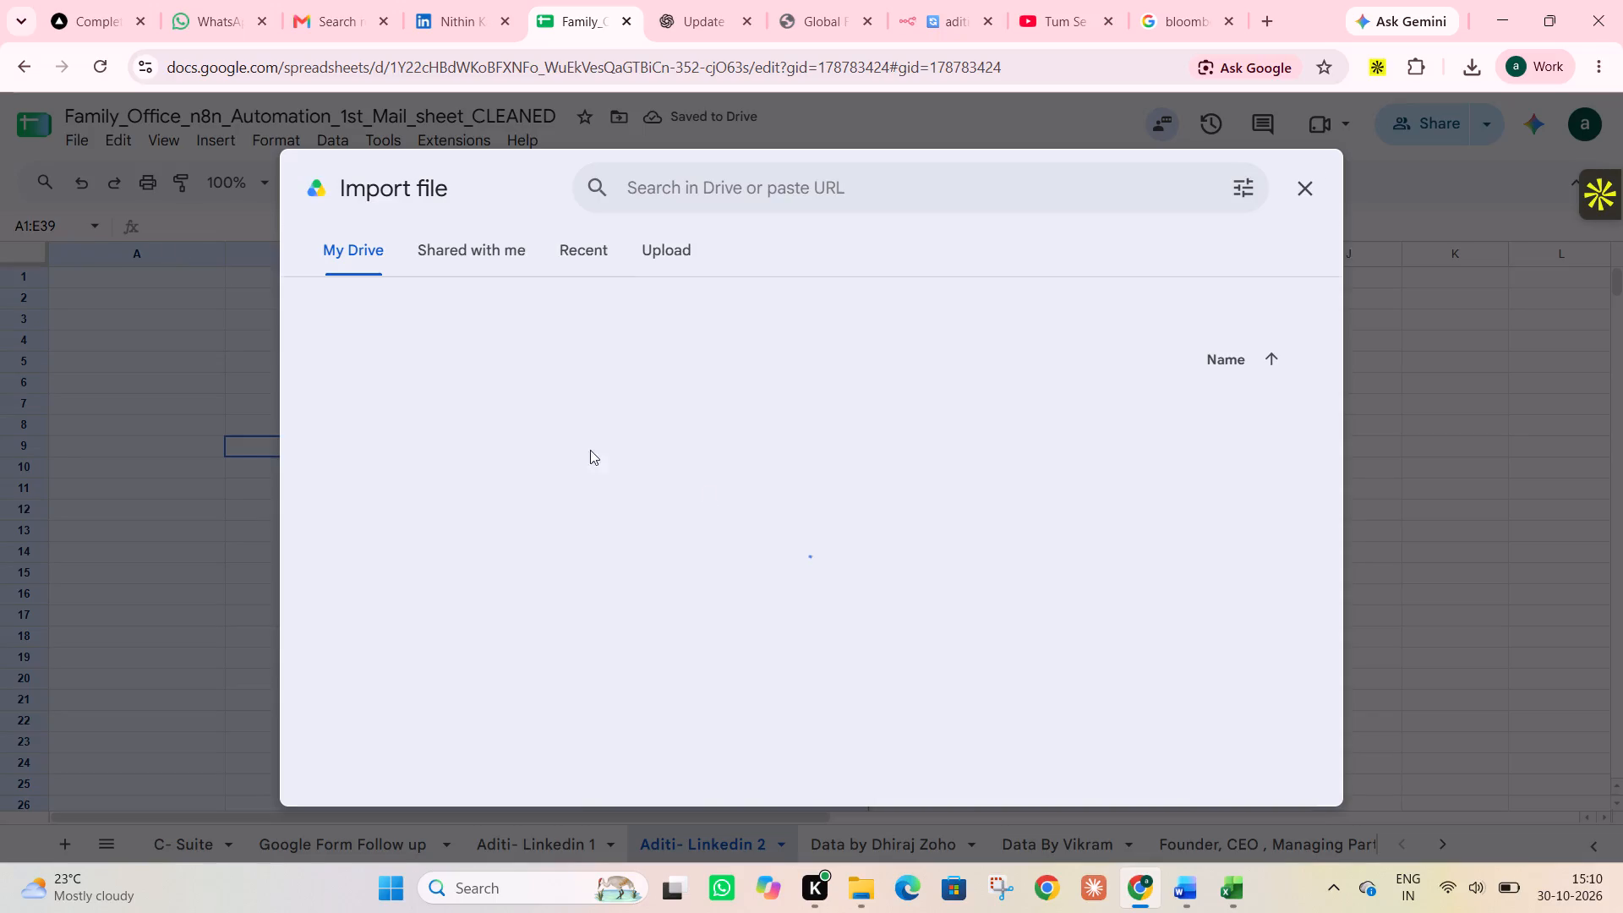
{"action": "left_click", "coordinate": [664, 240]}
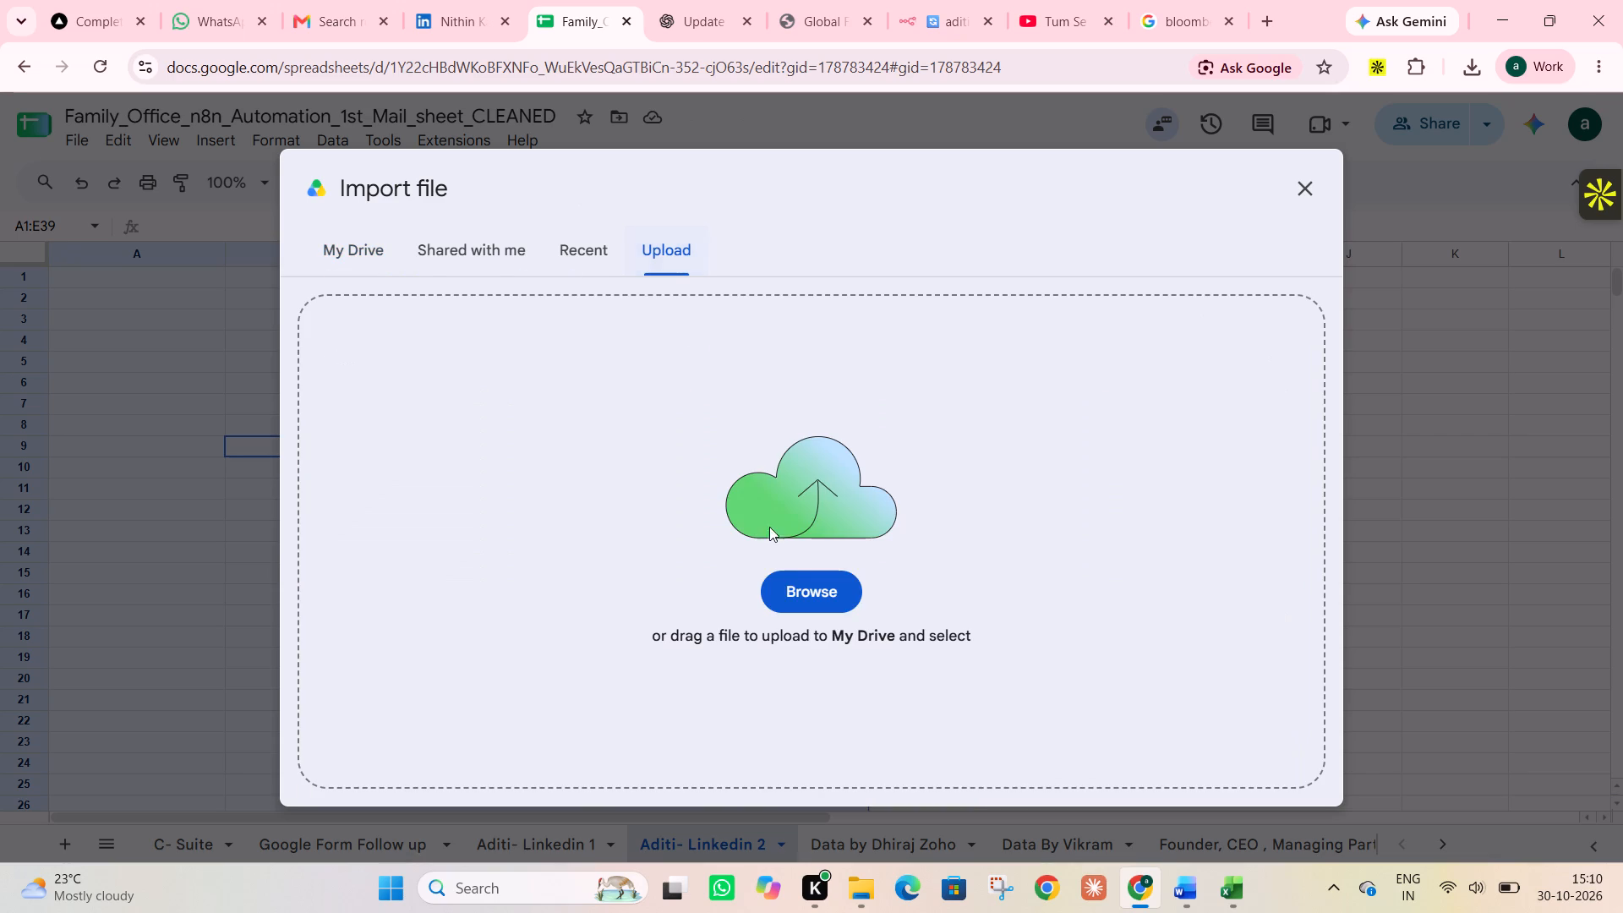
{"action": "left_click", "coordinate": [795, 599]}
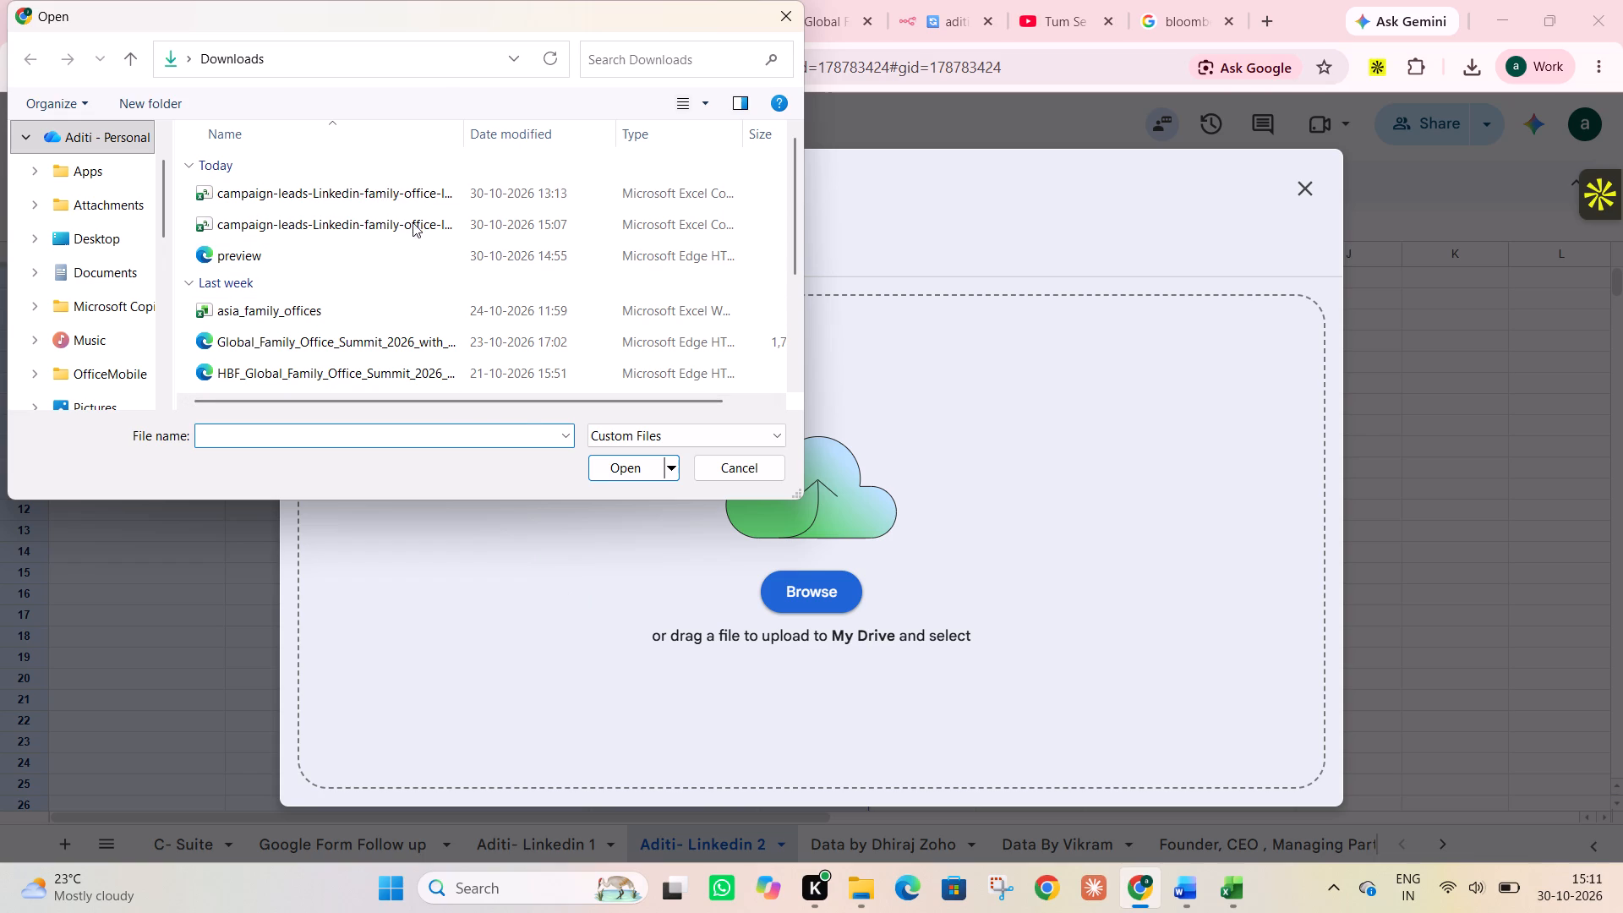
{"action": "left_click", "coordinate": [440, 229]}
{"action": "left_click", "coordinate": [636, 466]}
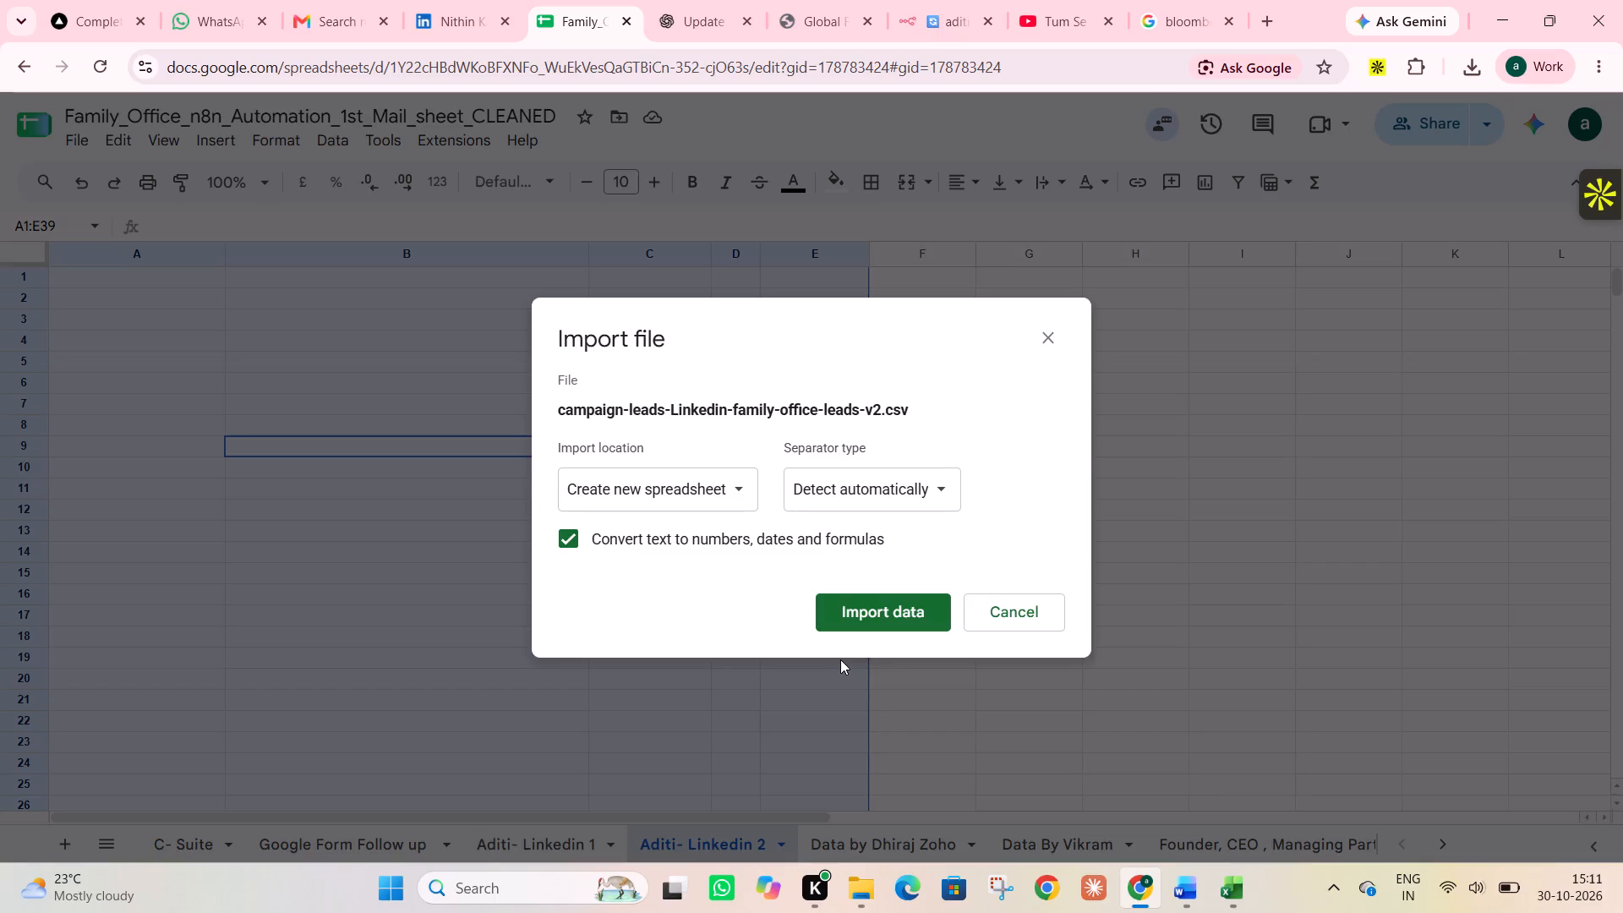
{"action": "left_click", "coordinate": [713, 499]}
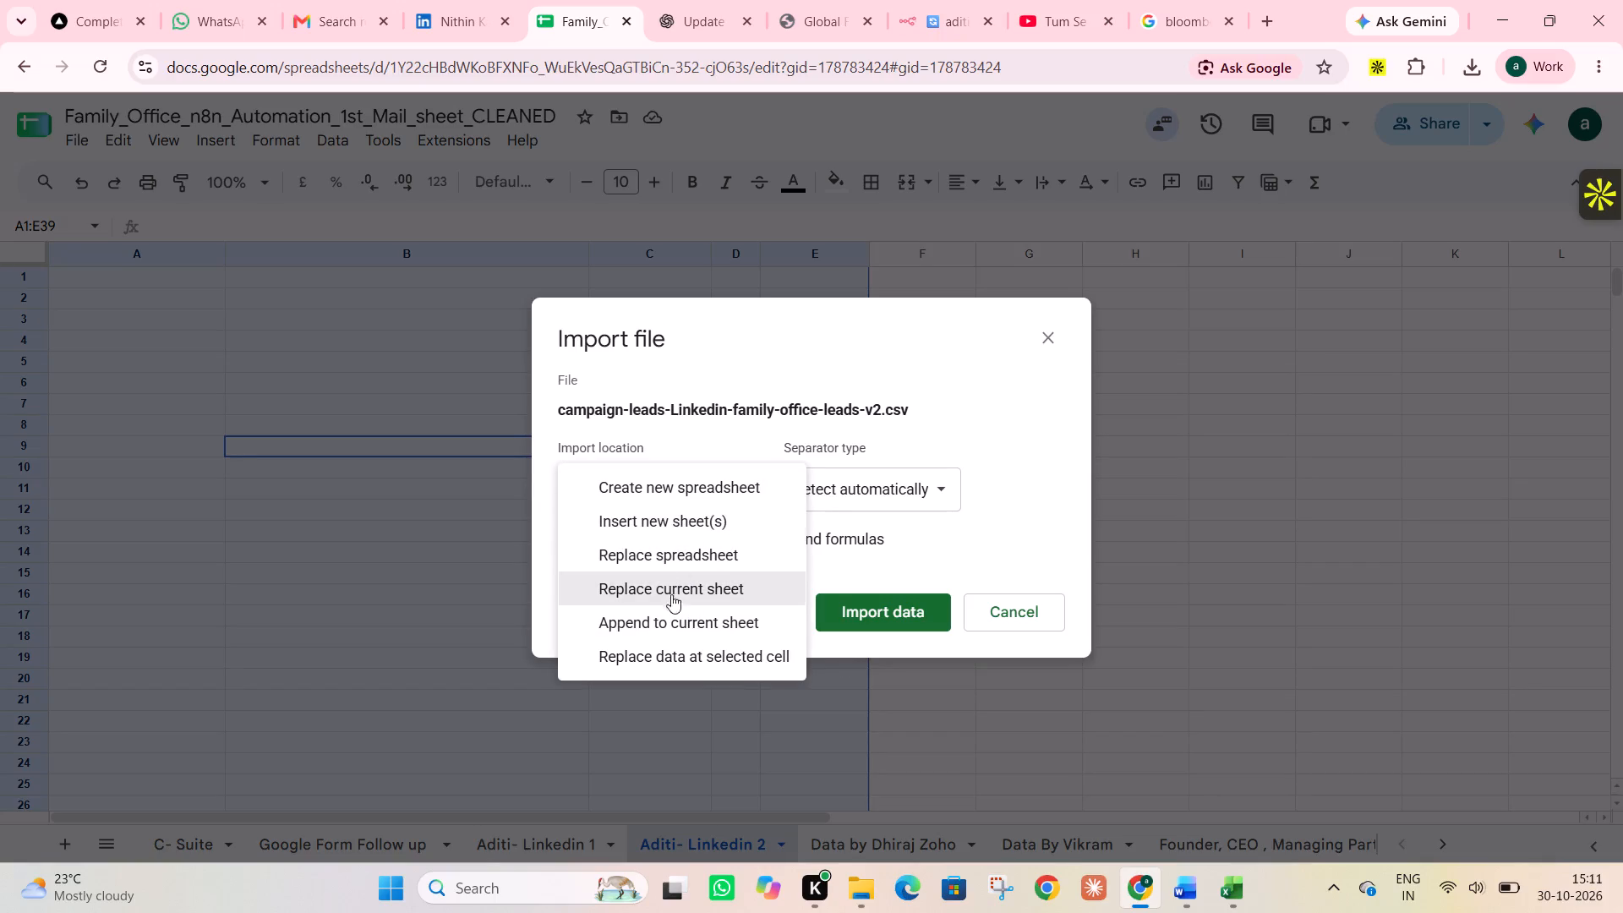
{"action": "scroll", "coordinate": [676, 604], "scroll_direction": "down", "scroll_amount": 1}
{"action": "left_click", "coordinate": [673, 626]}
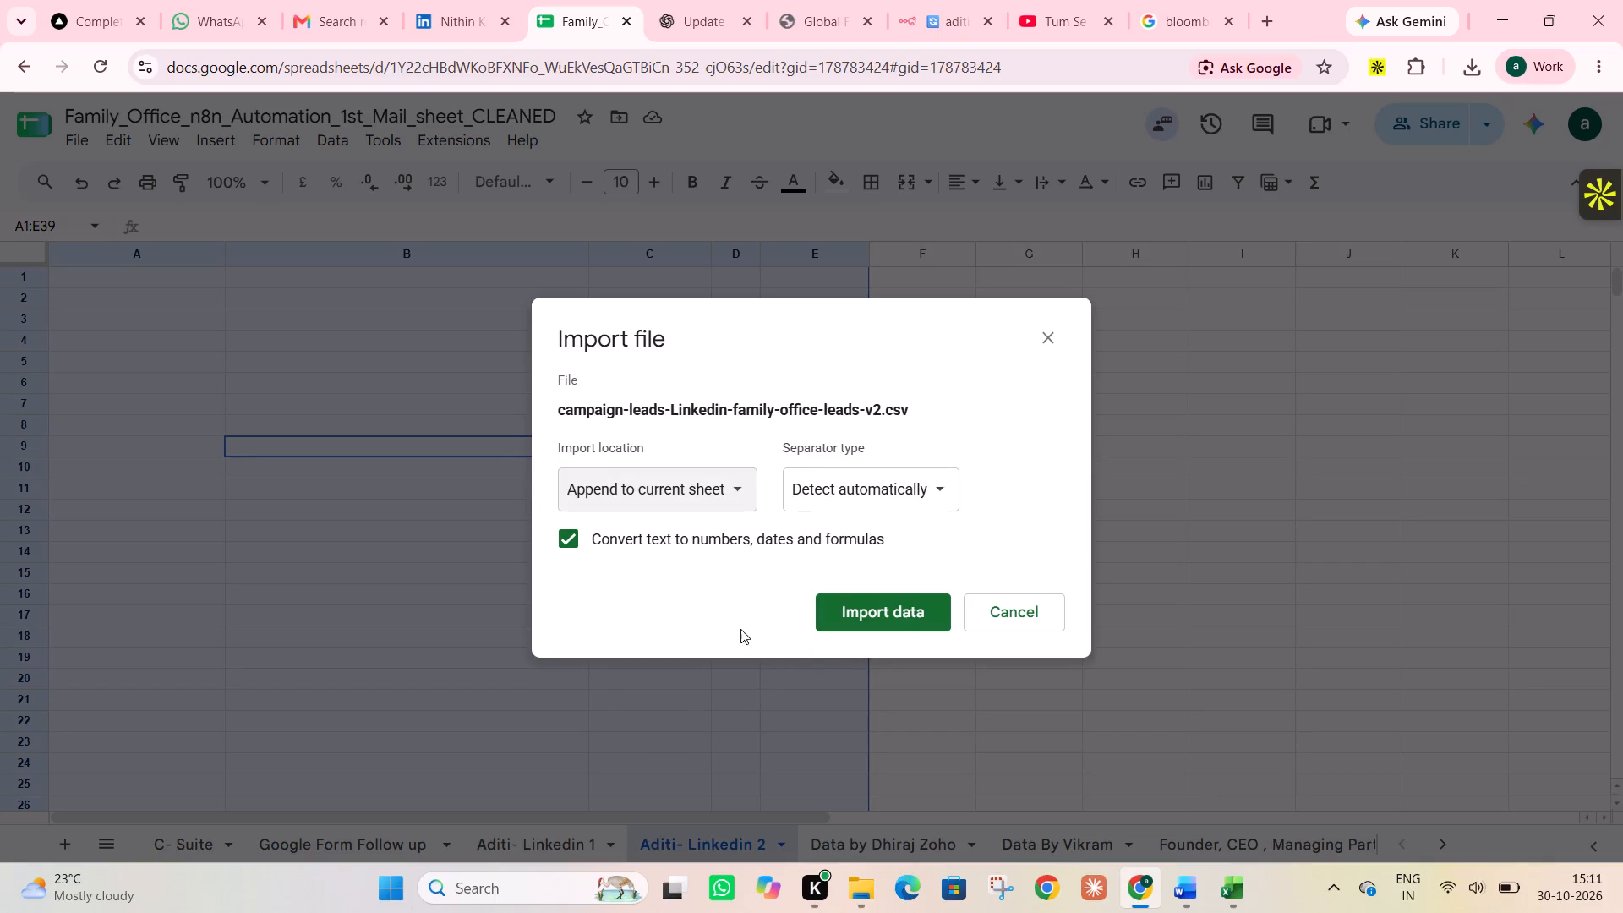
{"action": "left_click", "coordinate": [901, 617]}
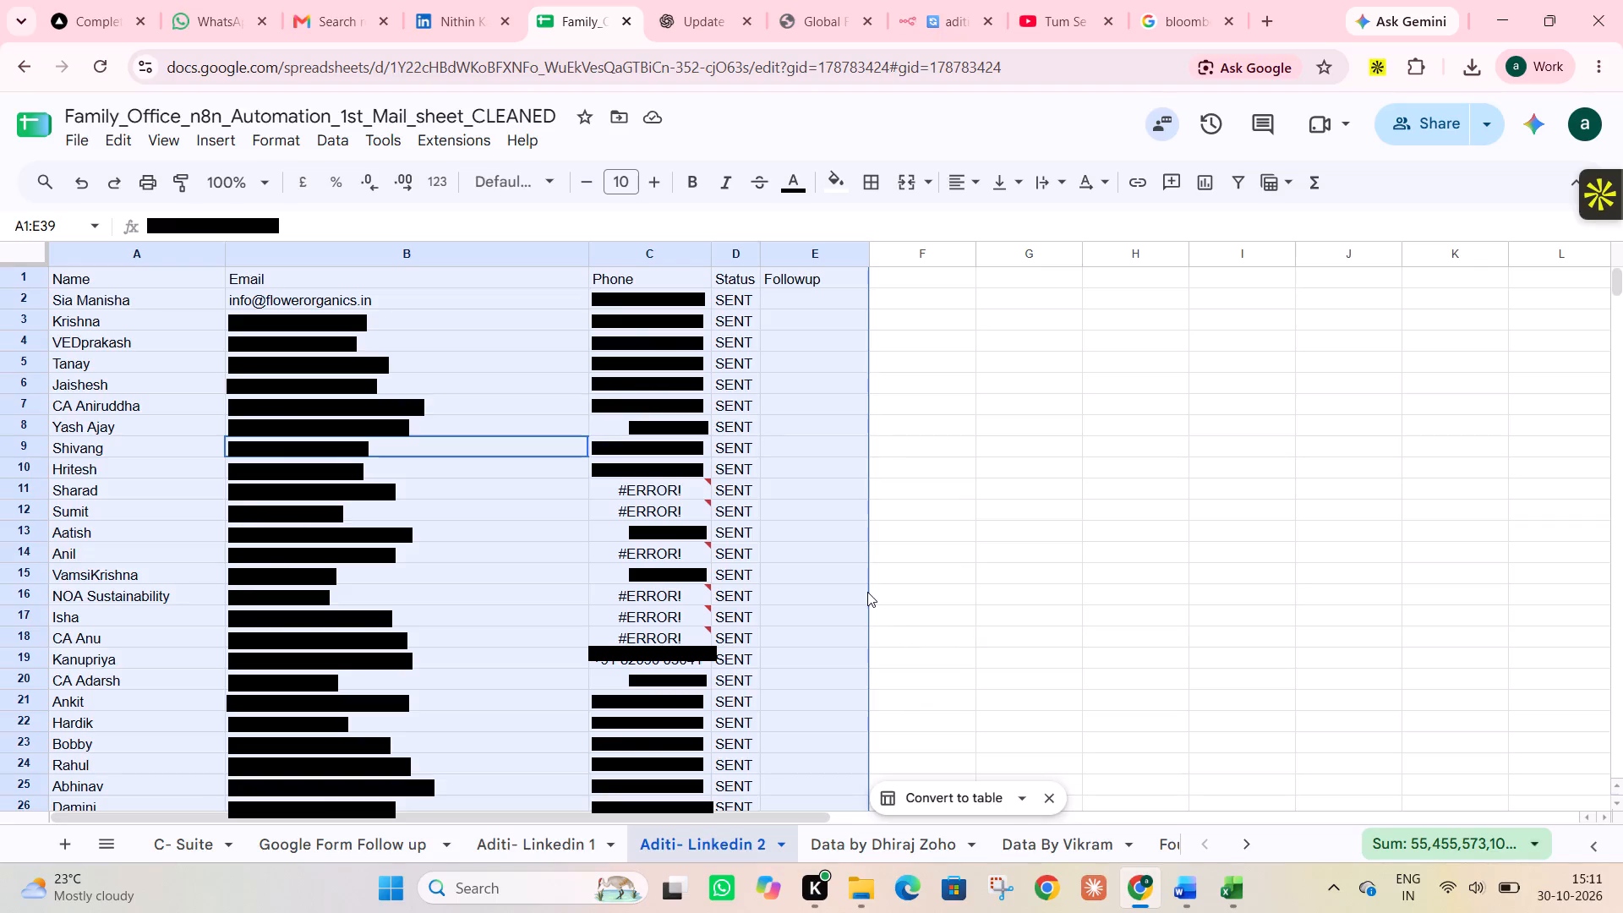
Look over the imported leads on the Aditi- Linkedin 2 sheet and auto-fit the Phone column's width.
{"action": "scroll", "coordinate": [867, 592], "scroll_direction": "up", "scroll_amount": 1}
{"action": "left_click", "coordinate": [1046, 549]}
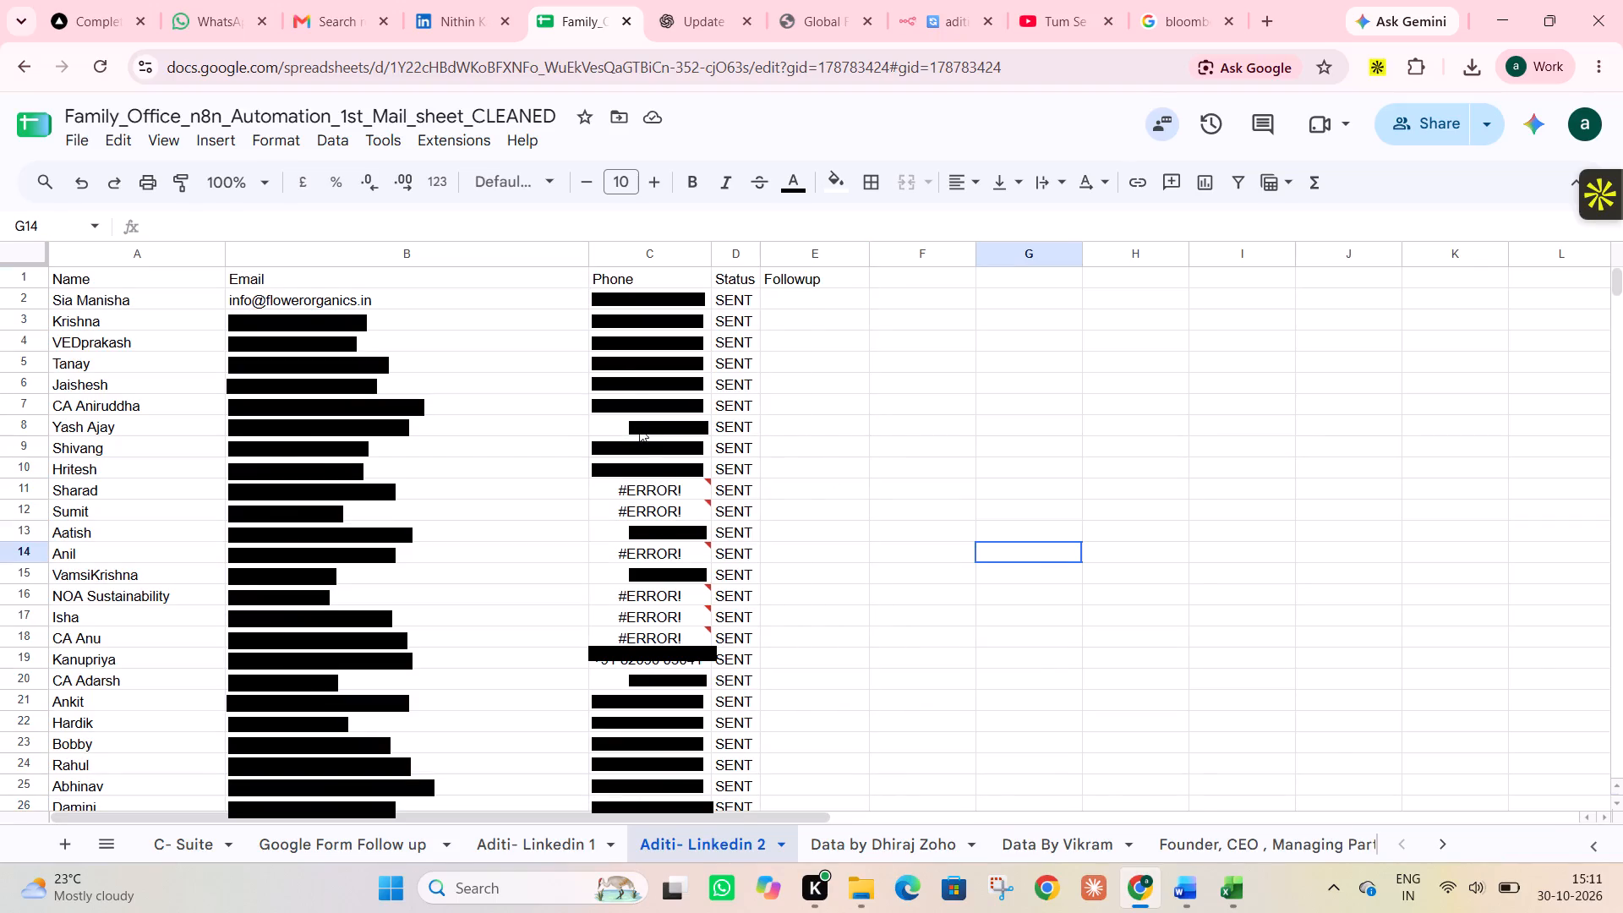
{"action": "scroll", "coordinate": [653, 526], "scroll_direction": "down", "scroll_amount": 7}
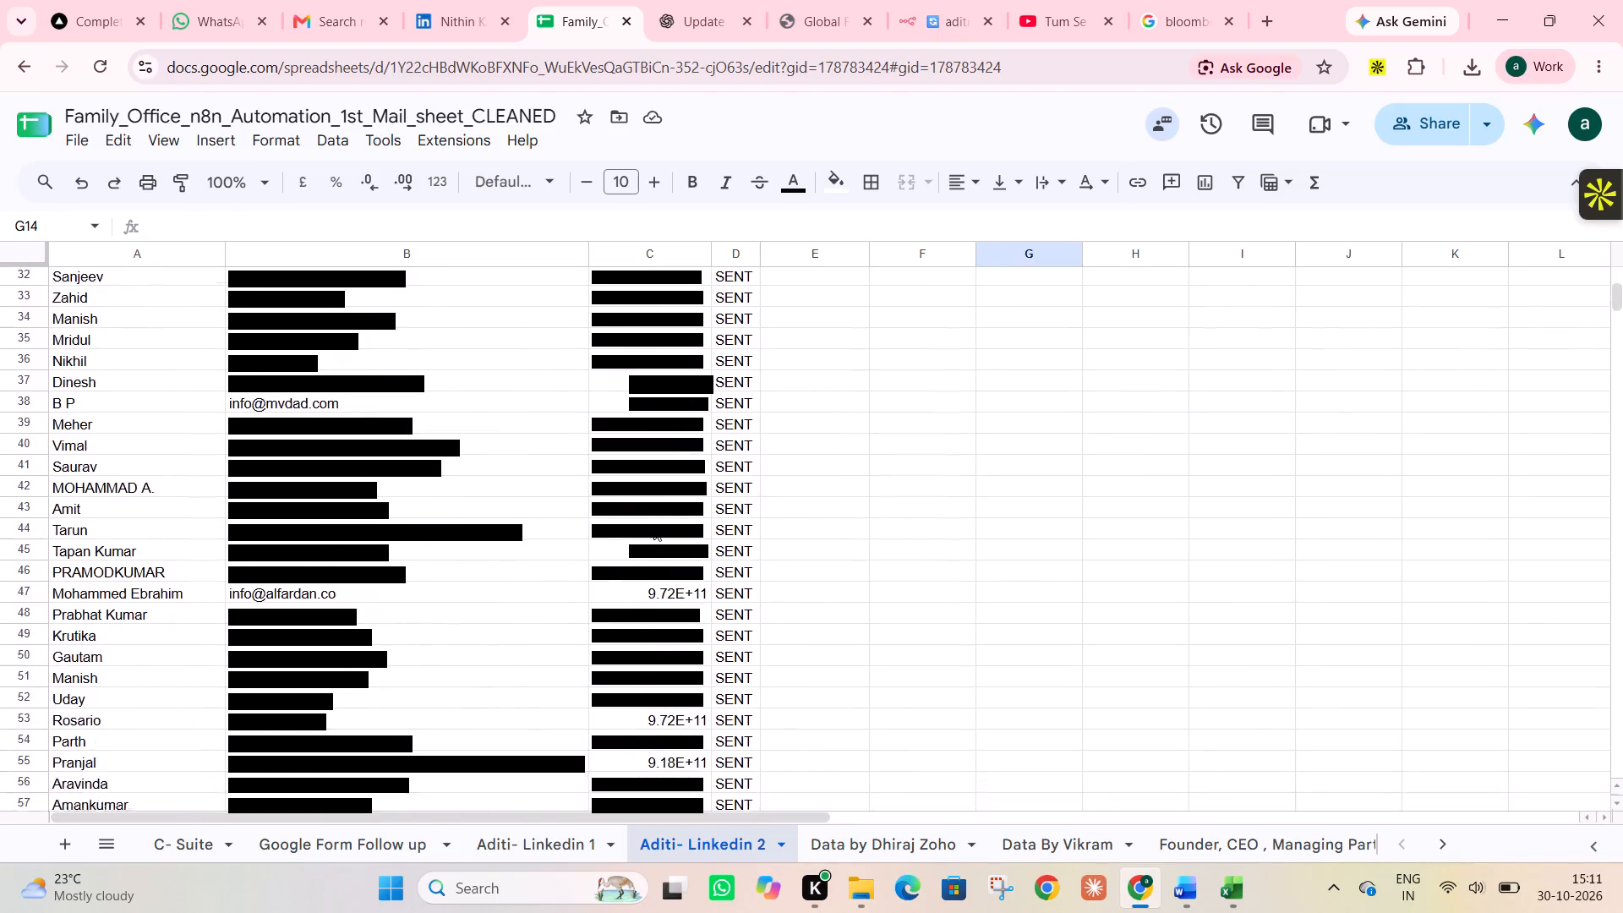
{"action": "scroll", "coordinate": [653, 526], "scroll_direction": "down", "scroll_amount": 1}
{"action": "scroll", "coordinate": [653, 526], "scroll_direction": "up", "scroll_amount": 4}
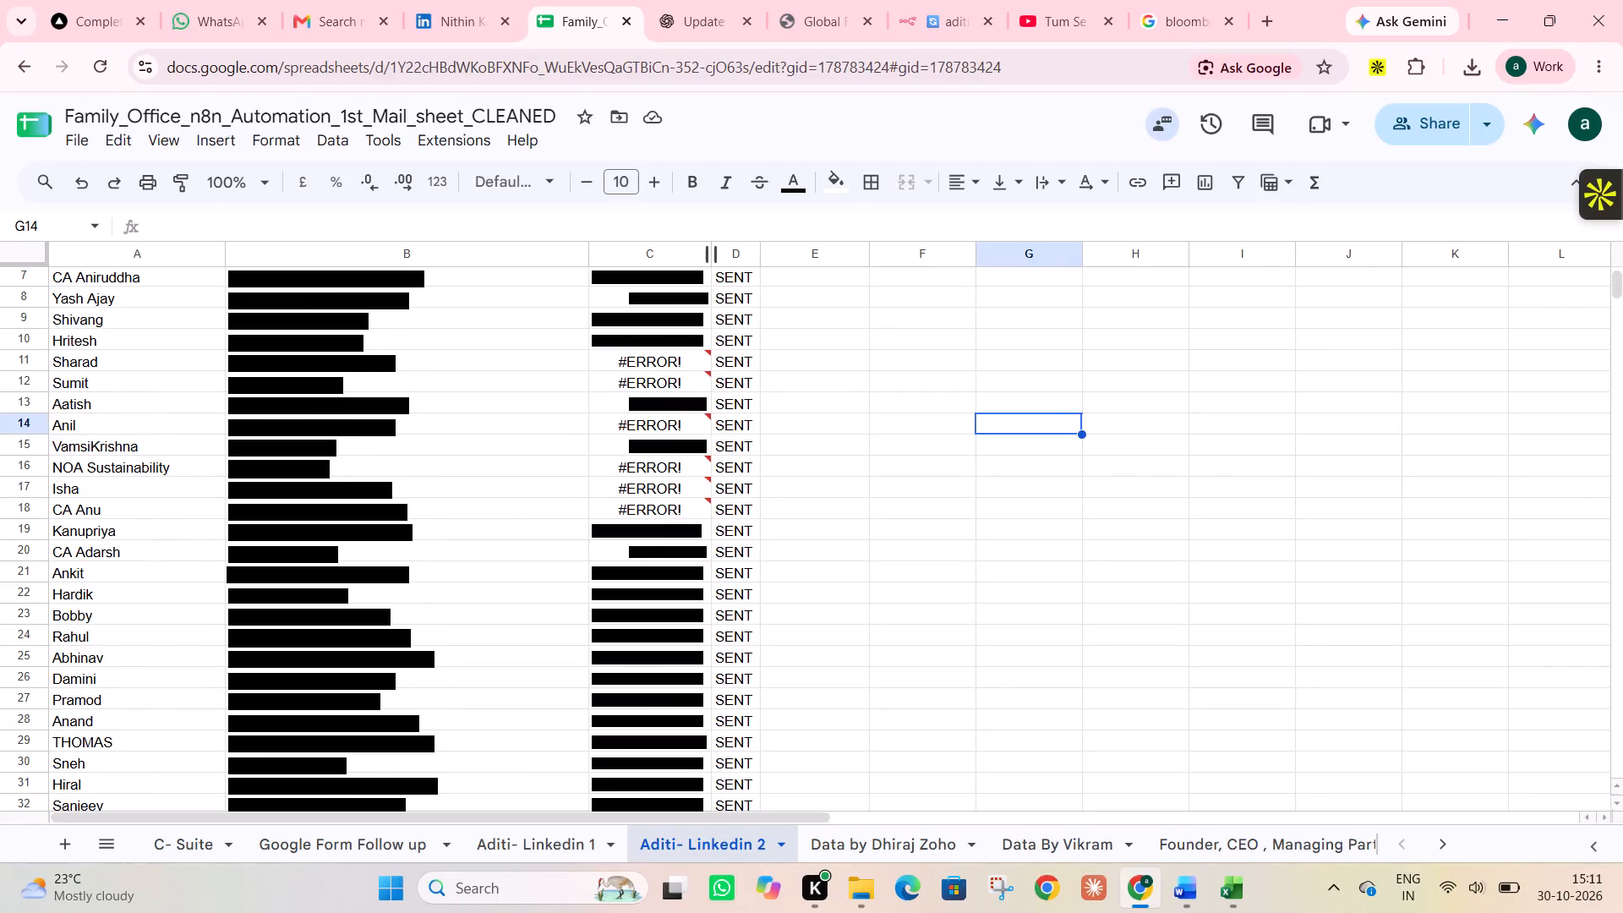
{"action": "double_click", "coordinate": [713, 253]}
{"action": "left_click", "coordinate": [856, 456]}
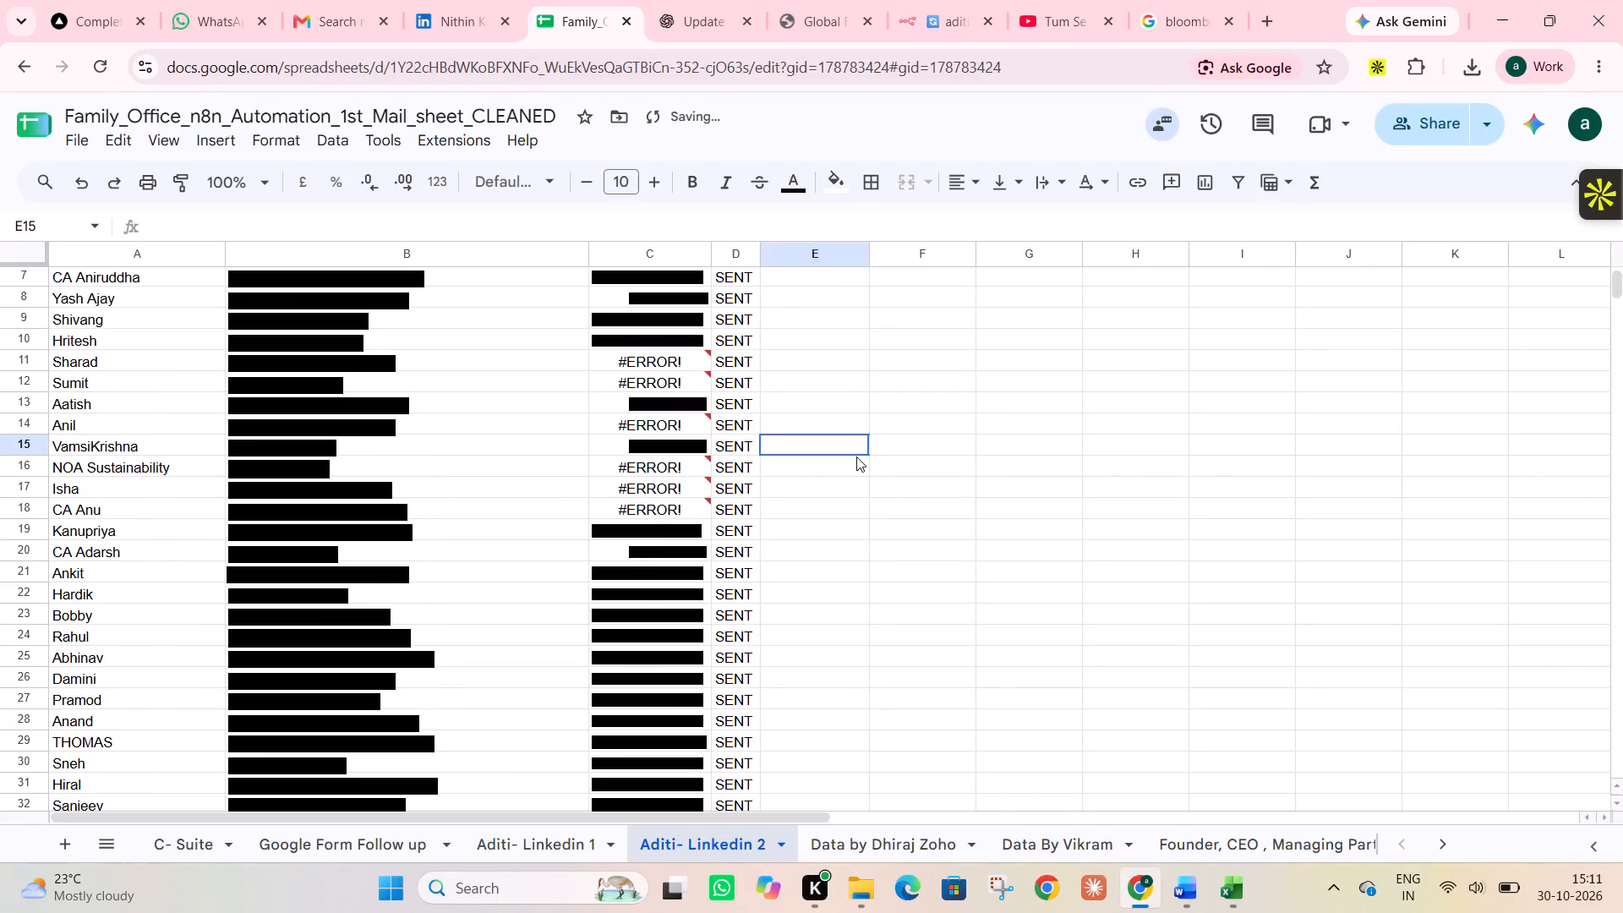
{"action": "scroll", "coordinate": [565, 511], "scroll_direction": "up", "scroll_amount": 5}
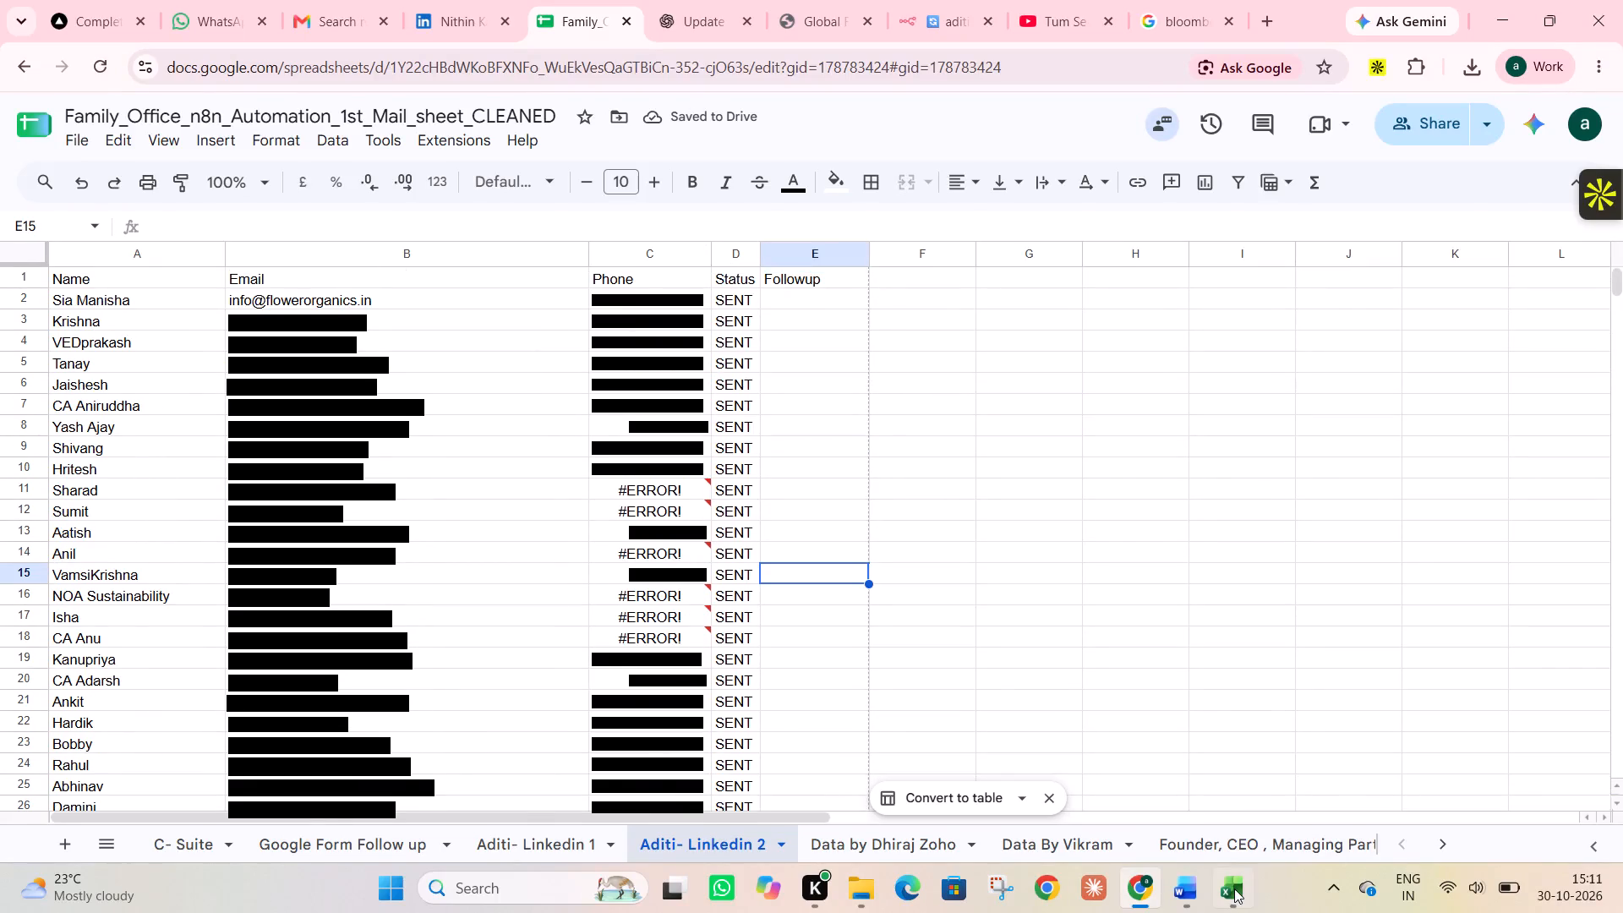
Switch to the campaign-leads-Linkedin-family-office-leads-v2 file in Excel and examine its leads and Phone column entries.
{"action": "left_click", "coordinate": [1234, 892]}
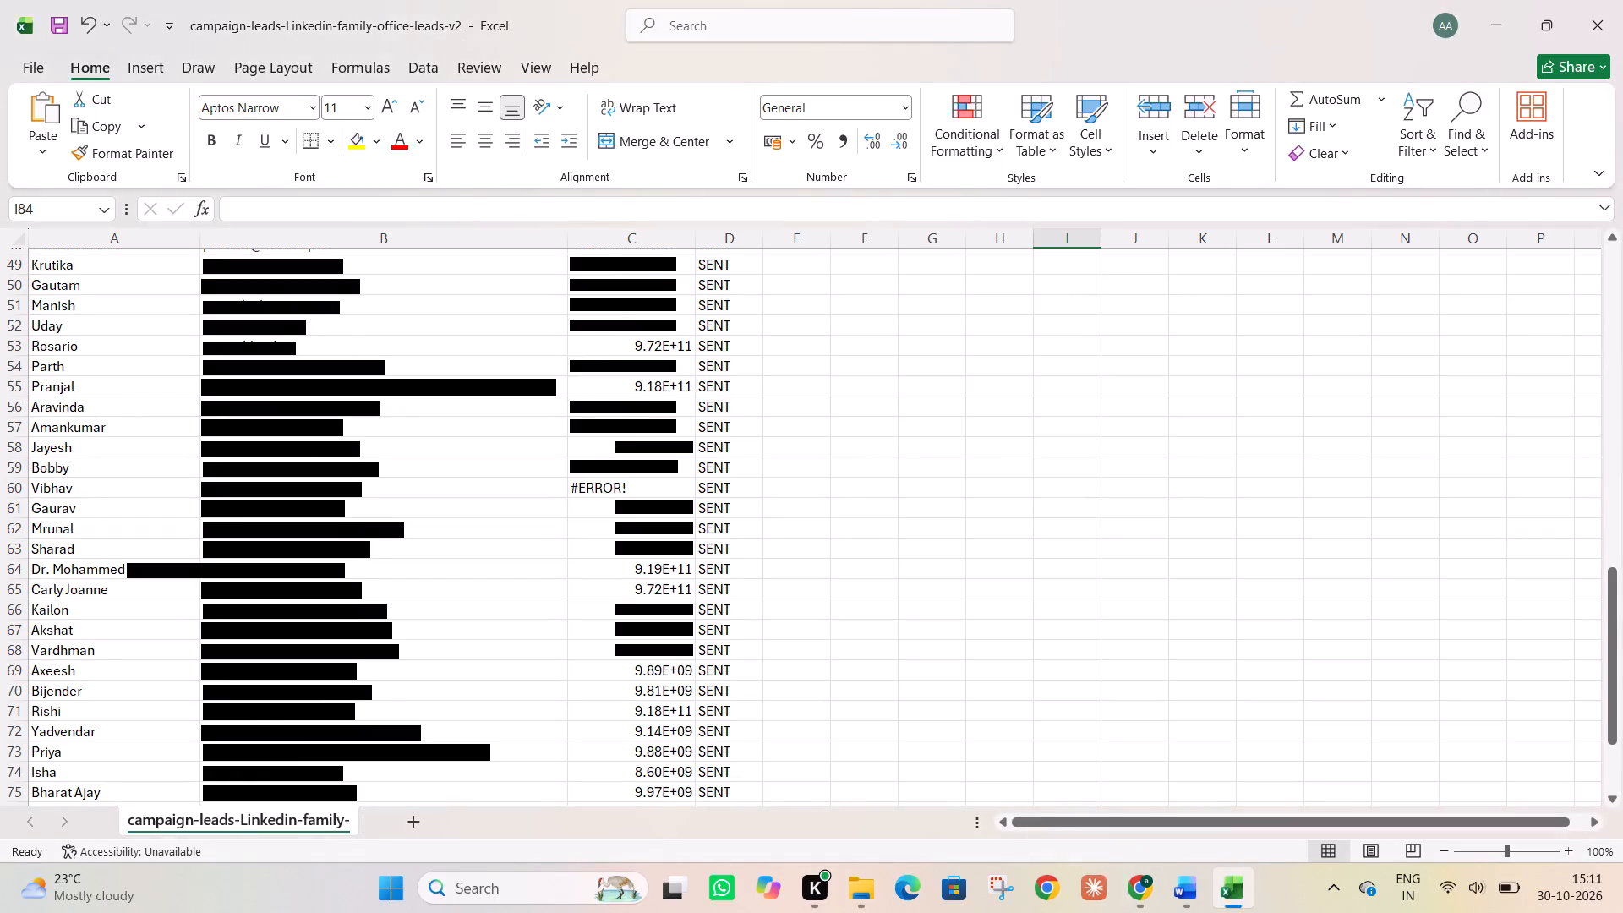
{"action": "scroll", "coordinate": [1006, 621], "scroll_direction": "down", "scroll_amount": 4}
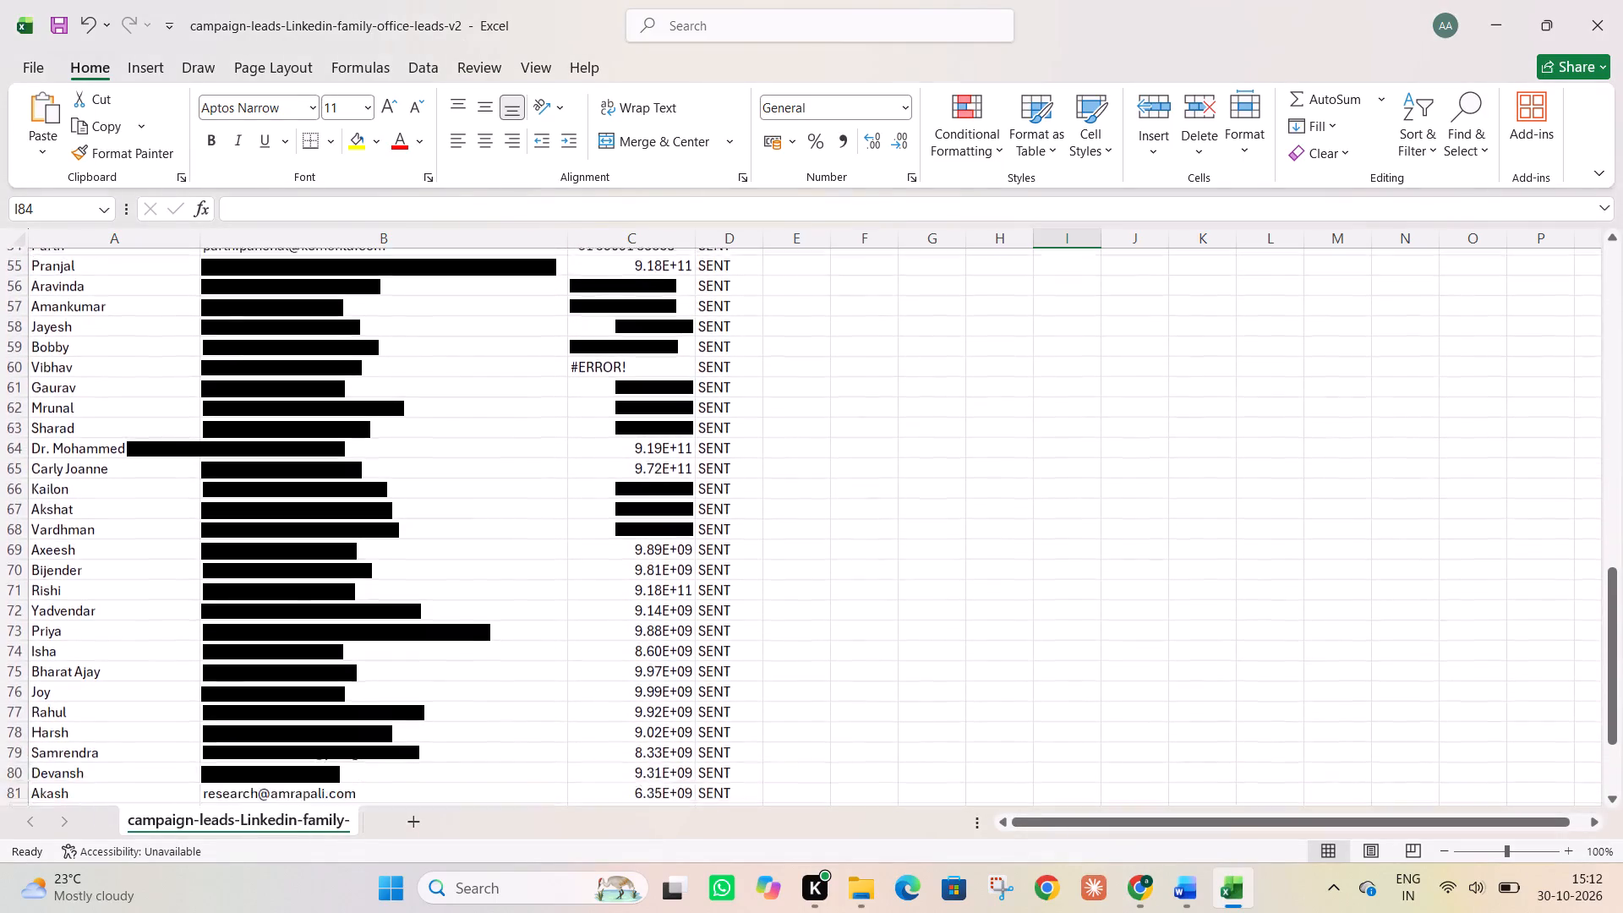
{"action": "scroll", "coordinate": [1006, 621], "scroll_direction": "down", "scroll_amount": 2}
{"action": "scroll", "coordinate": [1006, 621], "scroll_direction": "up", "scroll_amount": 7}
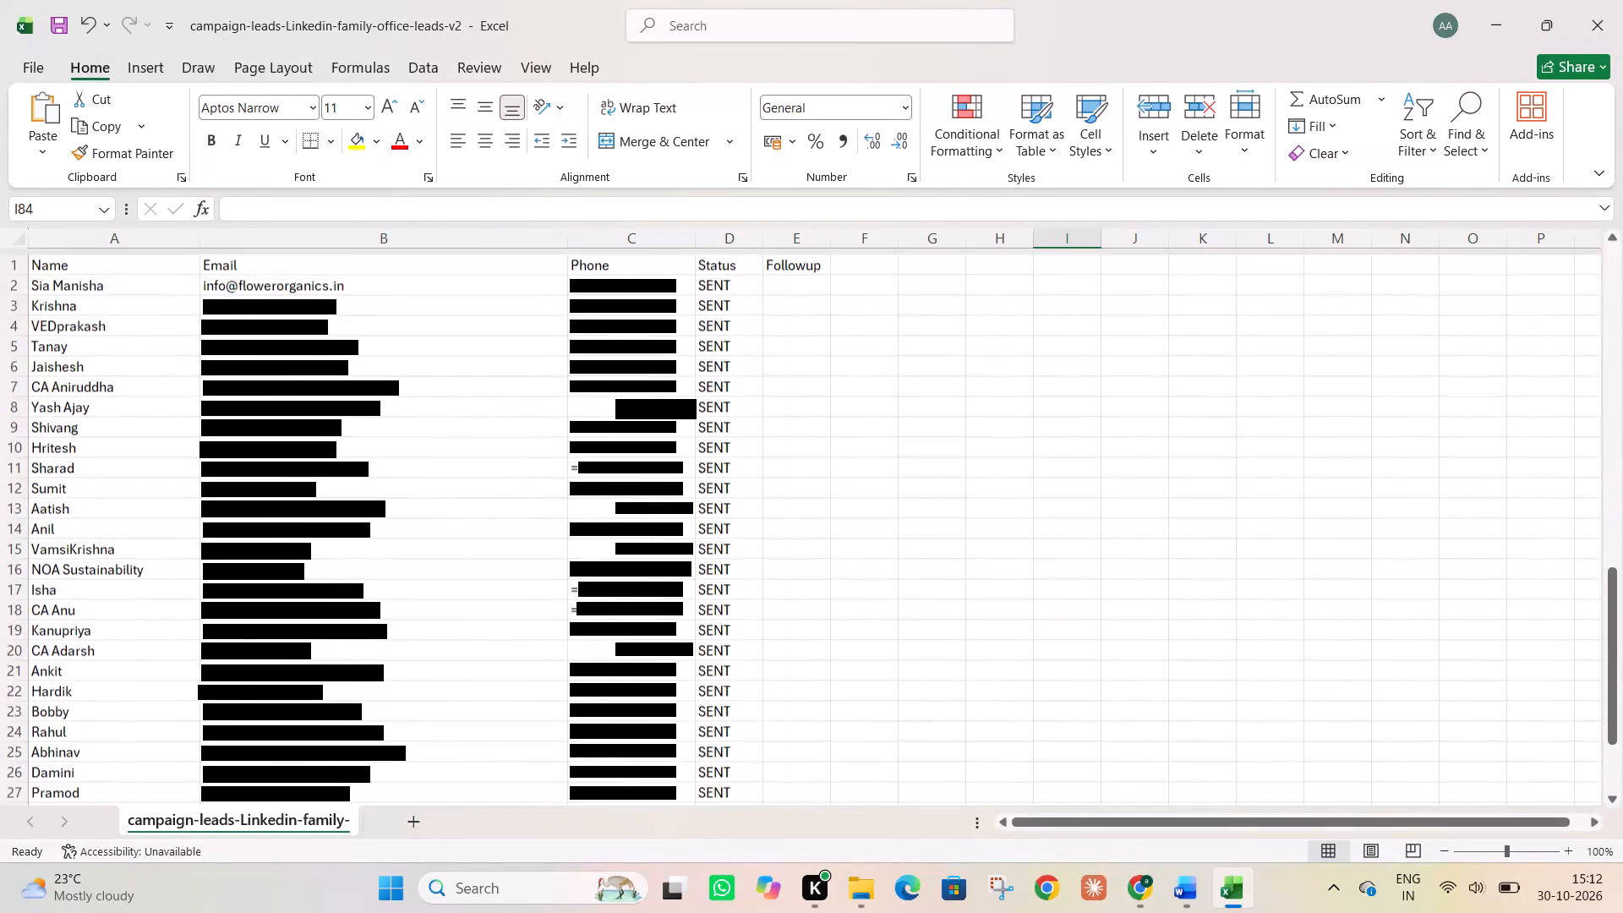
{"action": "left_click", "coordinate": [1006, 621]}
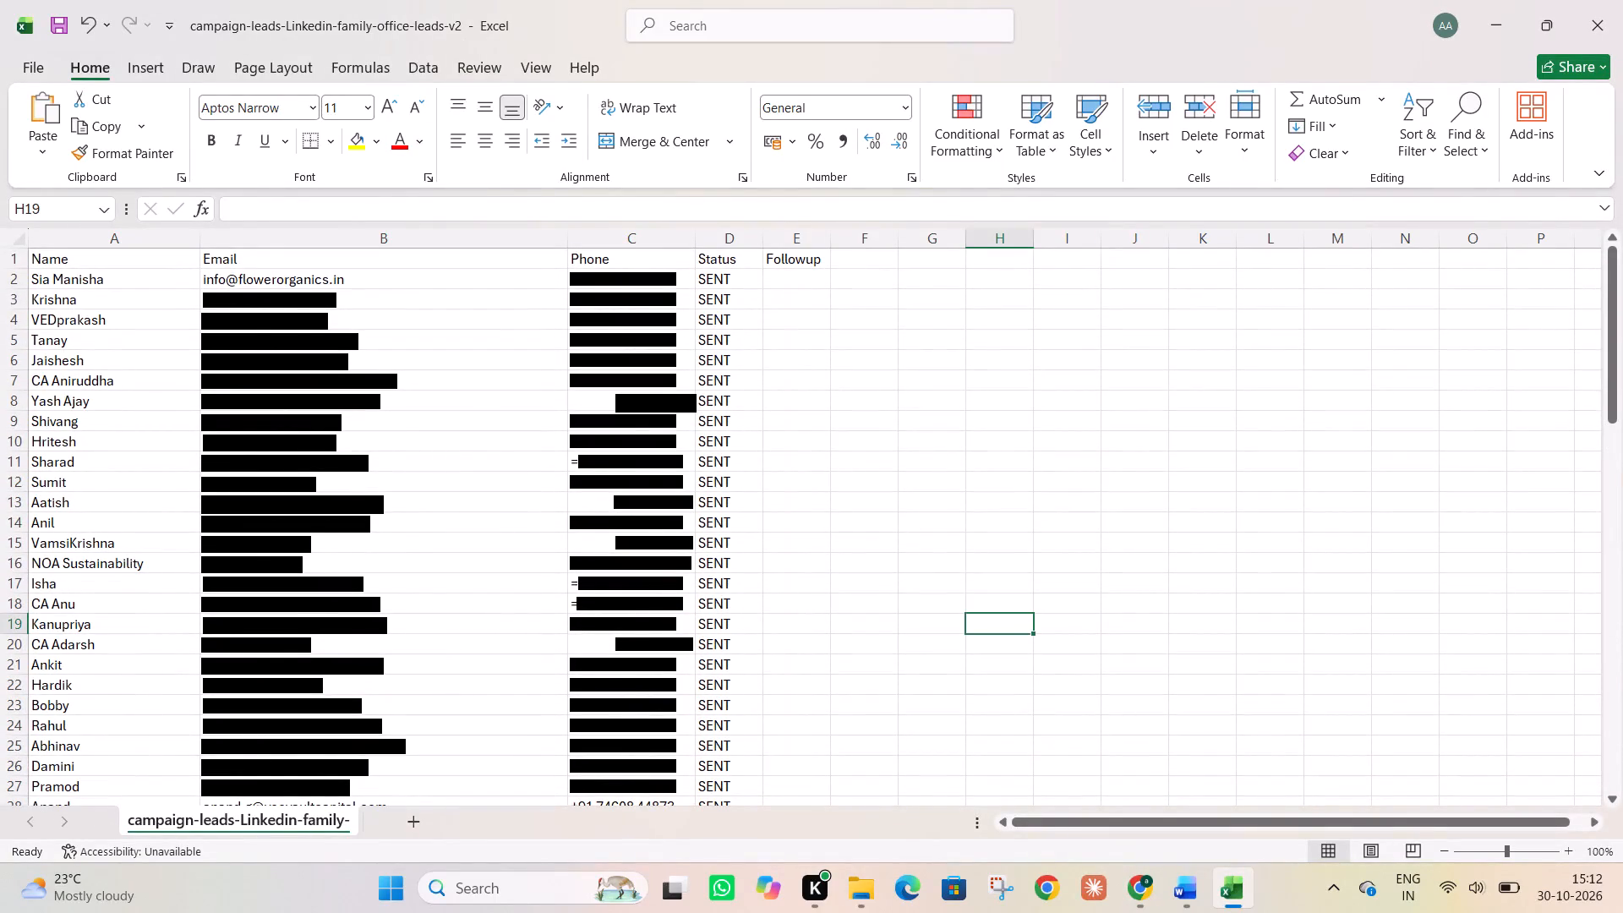
{"action": "left_click", "coordinate": [684, 566]}
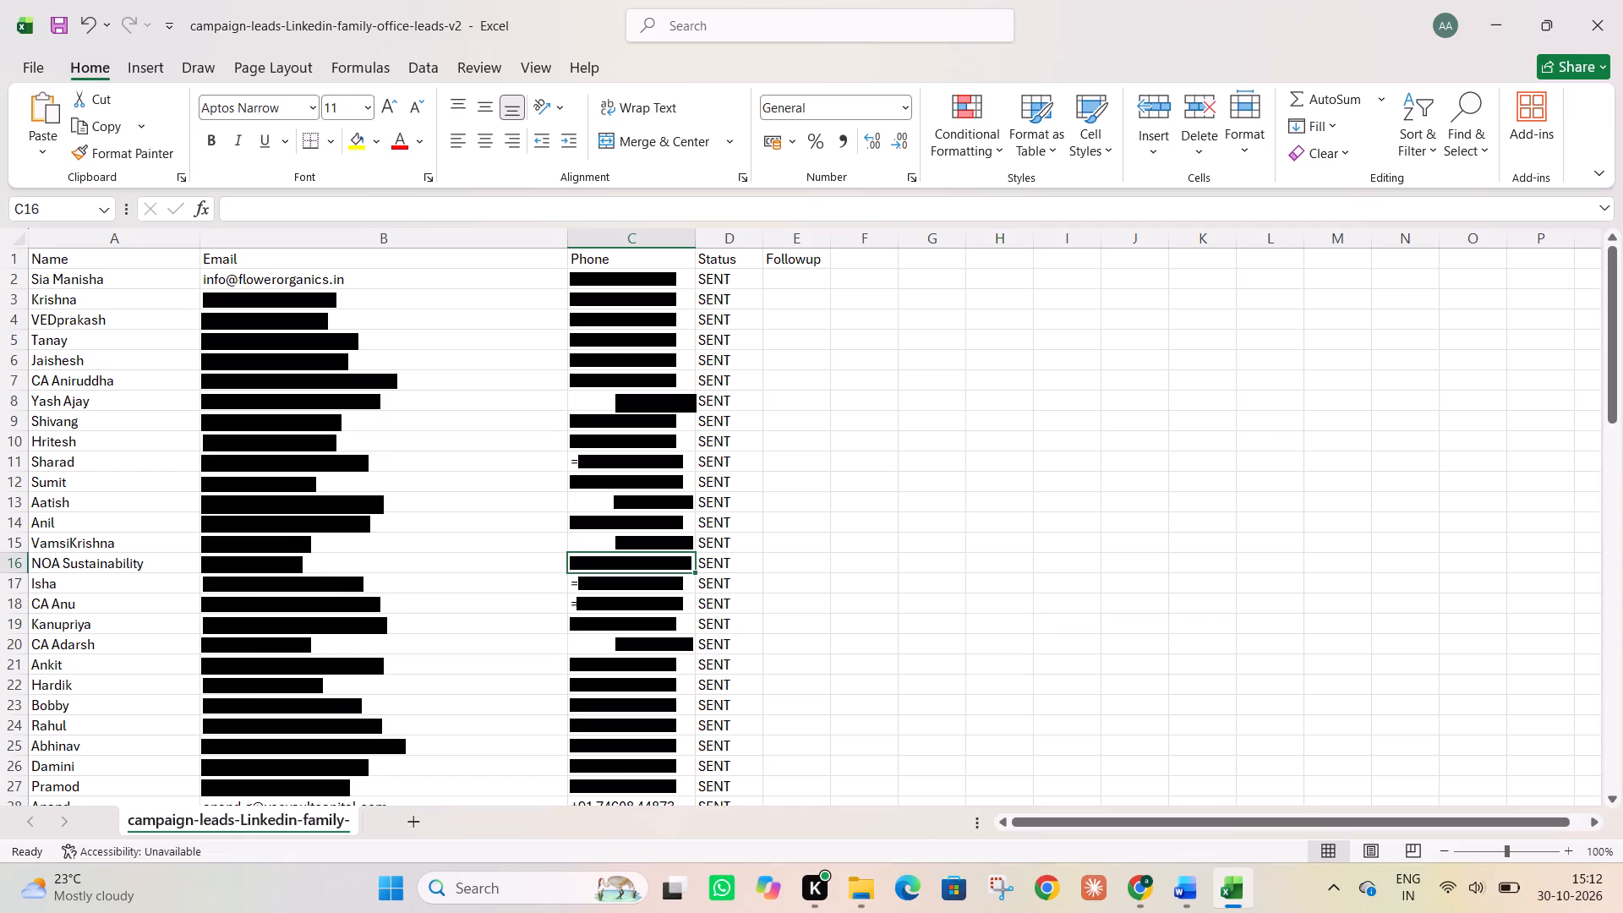
{"action": "left_click", "coordinate": [812, 611]}
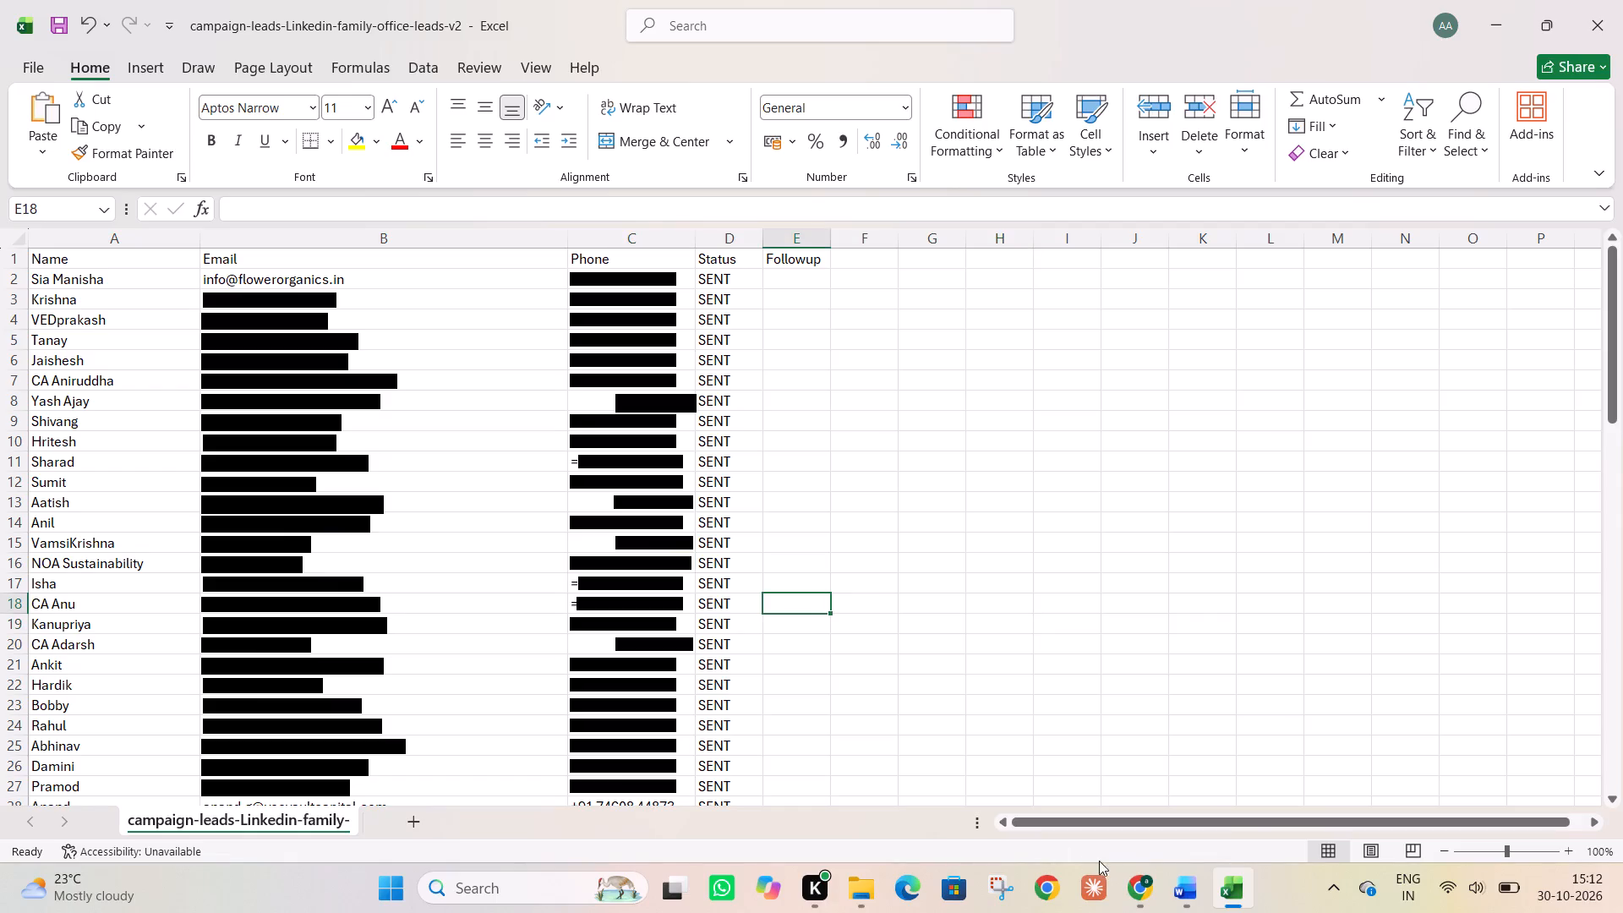
Return to the spreadsheet in Chrome and examine the leads and phone entries on the Aditi- Linkedin 2 and Aditi- Linkedin 1 sheets.
{"action": "left_click", "coordinate": [1138, 889]}
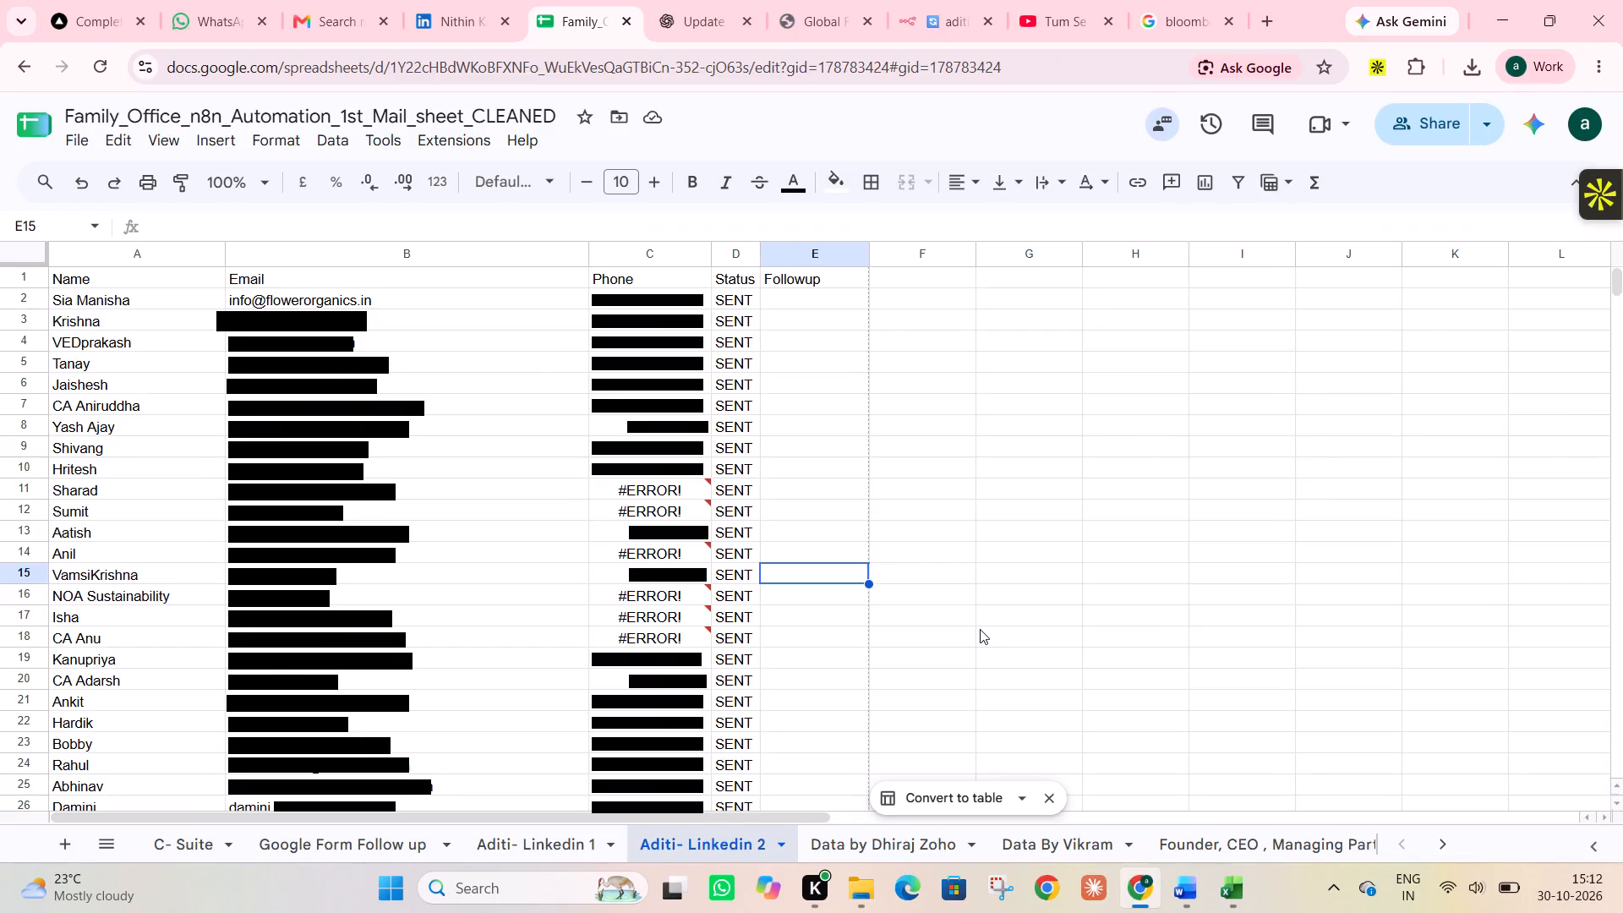
{"action": "scroll", "coordinate": [980, 624], "scroll_direction": "down", "scroll_amount": 3}
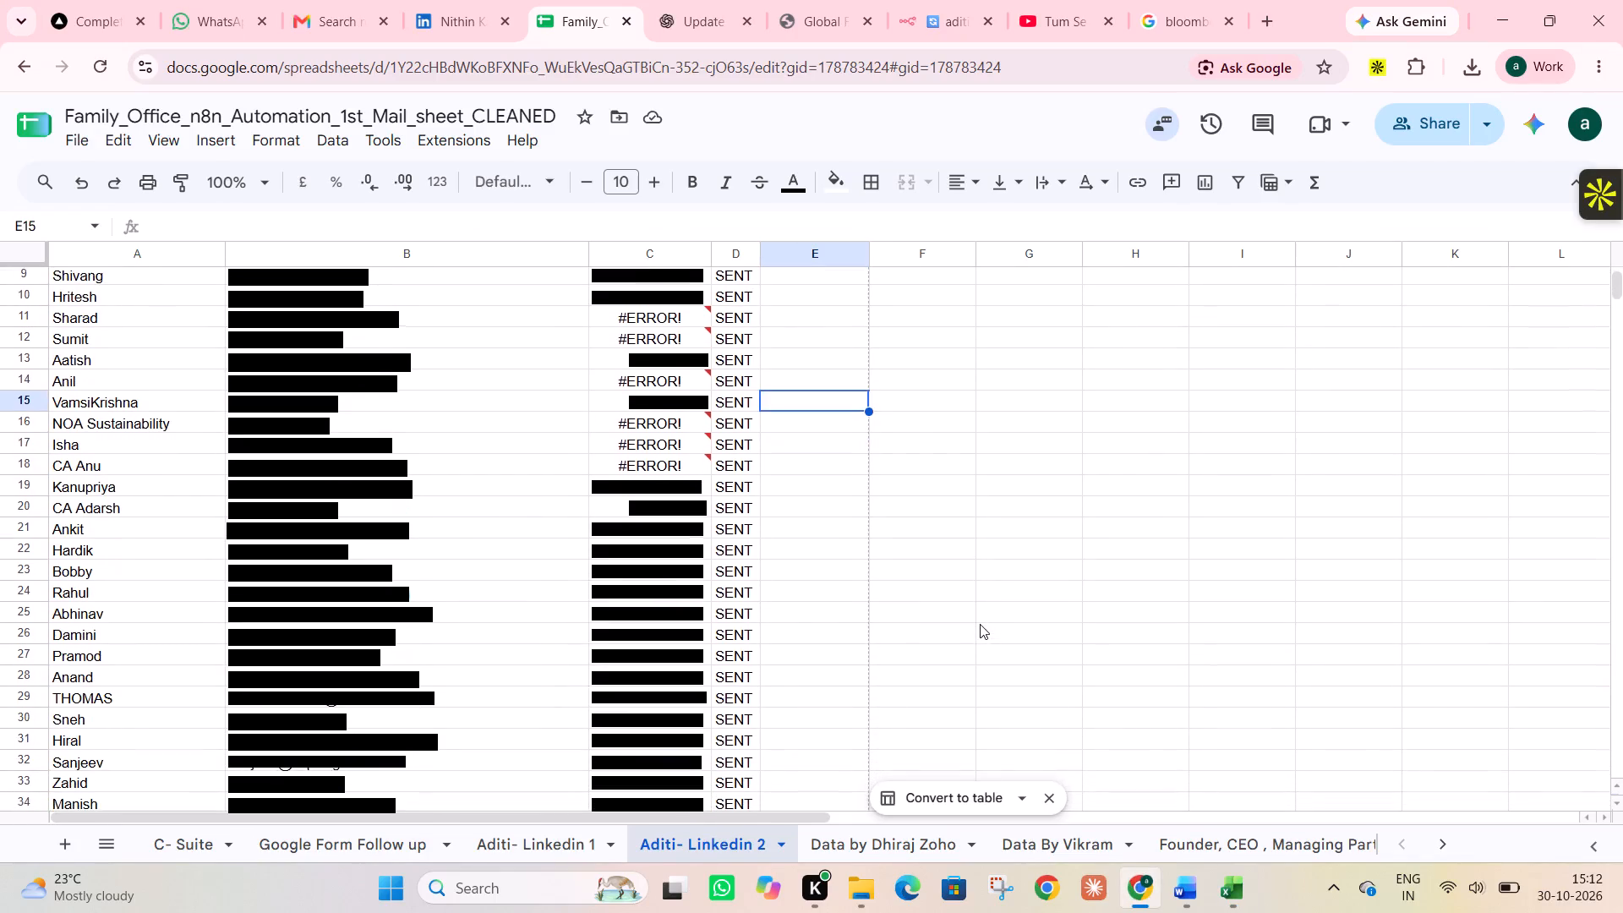
{"action": "scroll", "coordinate": [980, 624], "scroll_direction": "down", "scroll_amount": 2}
{"action": "scroll", "coordinate": [980, 624], "scroll_direction": "up", "scroll_amount": 4}
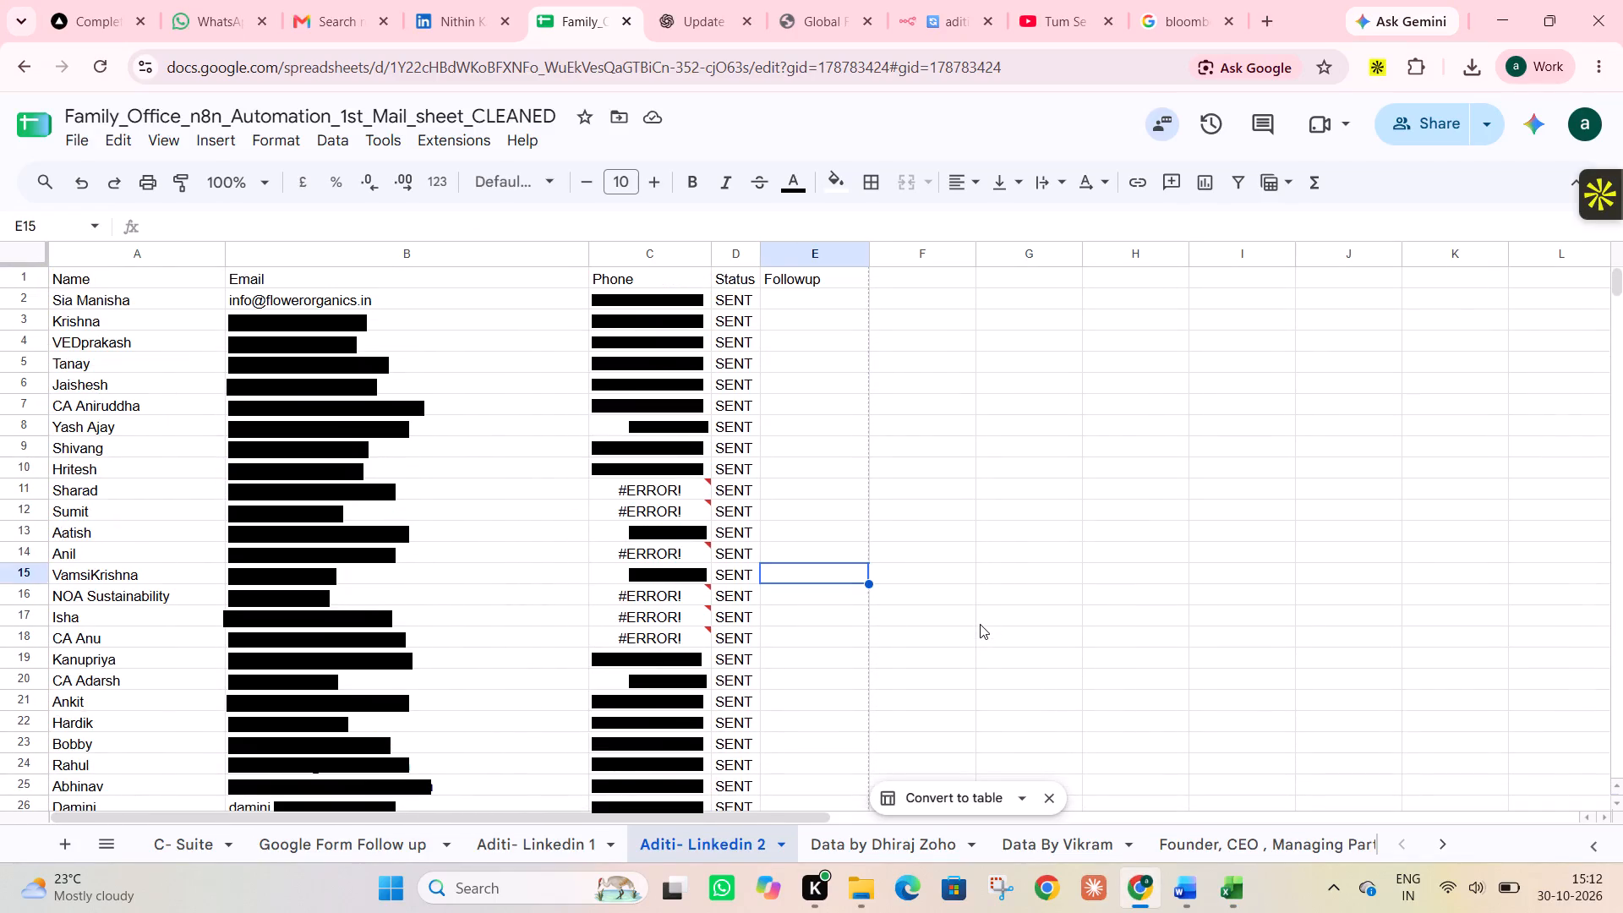
{"action": "left_click", "coordinate": [533, 837]}
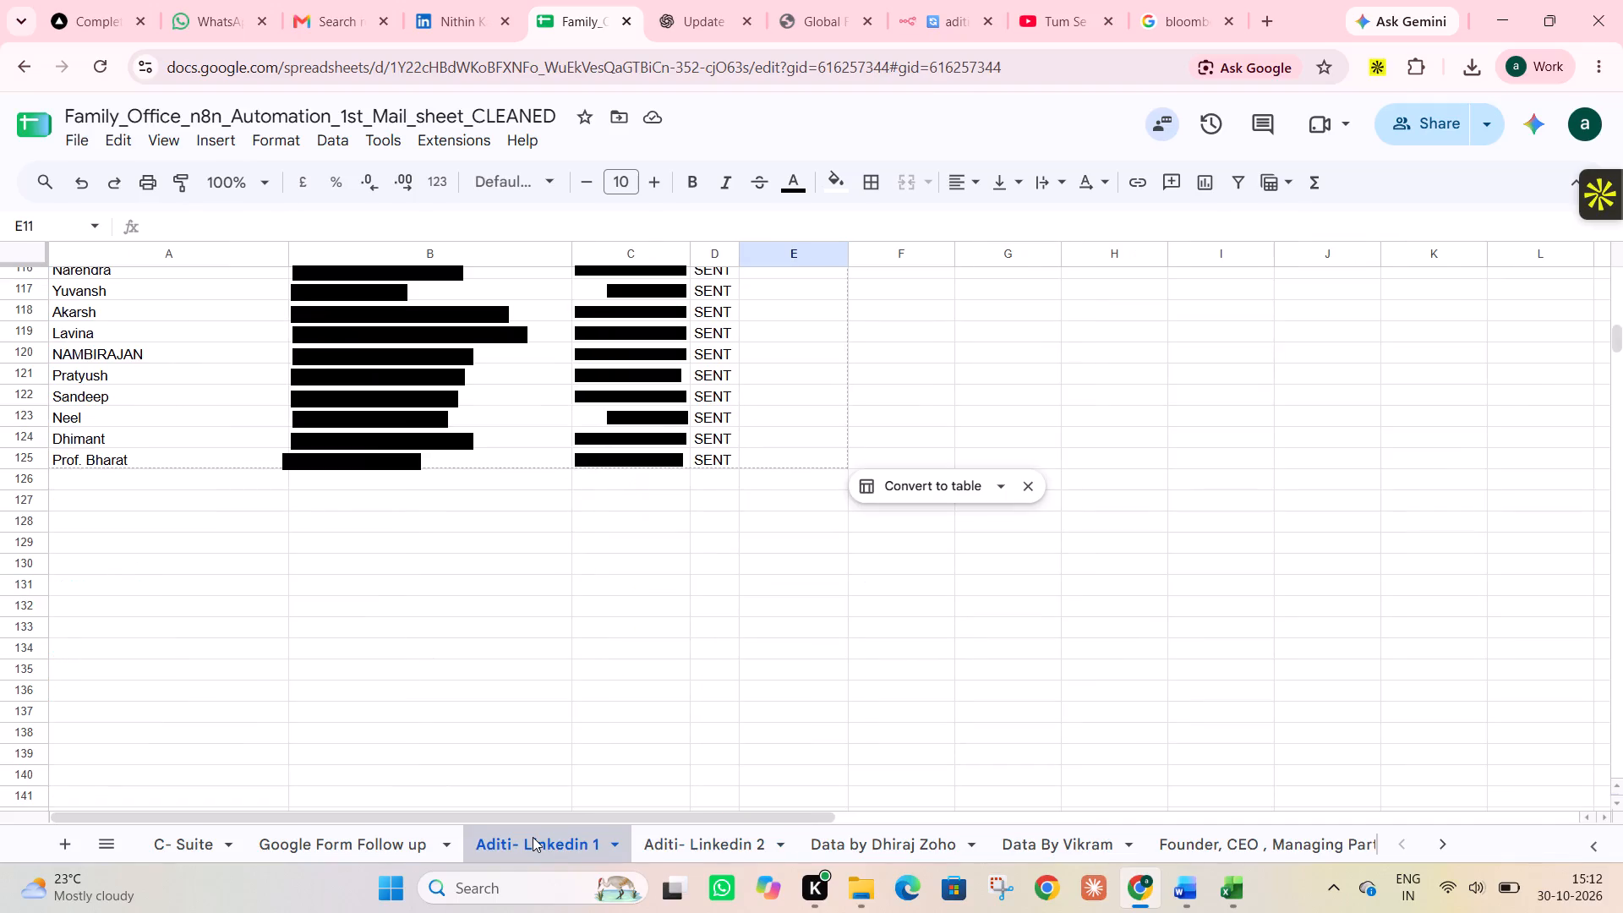
{"action": "scroll", "coordinate": [753, 532], "scroll_direction": "up", "scroll_amount": 10}
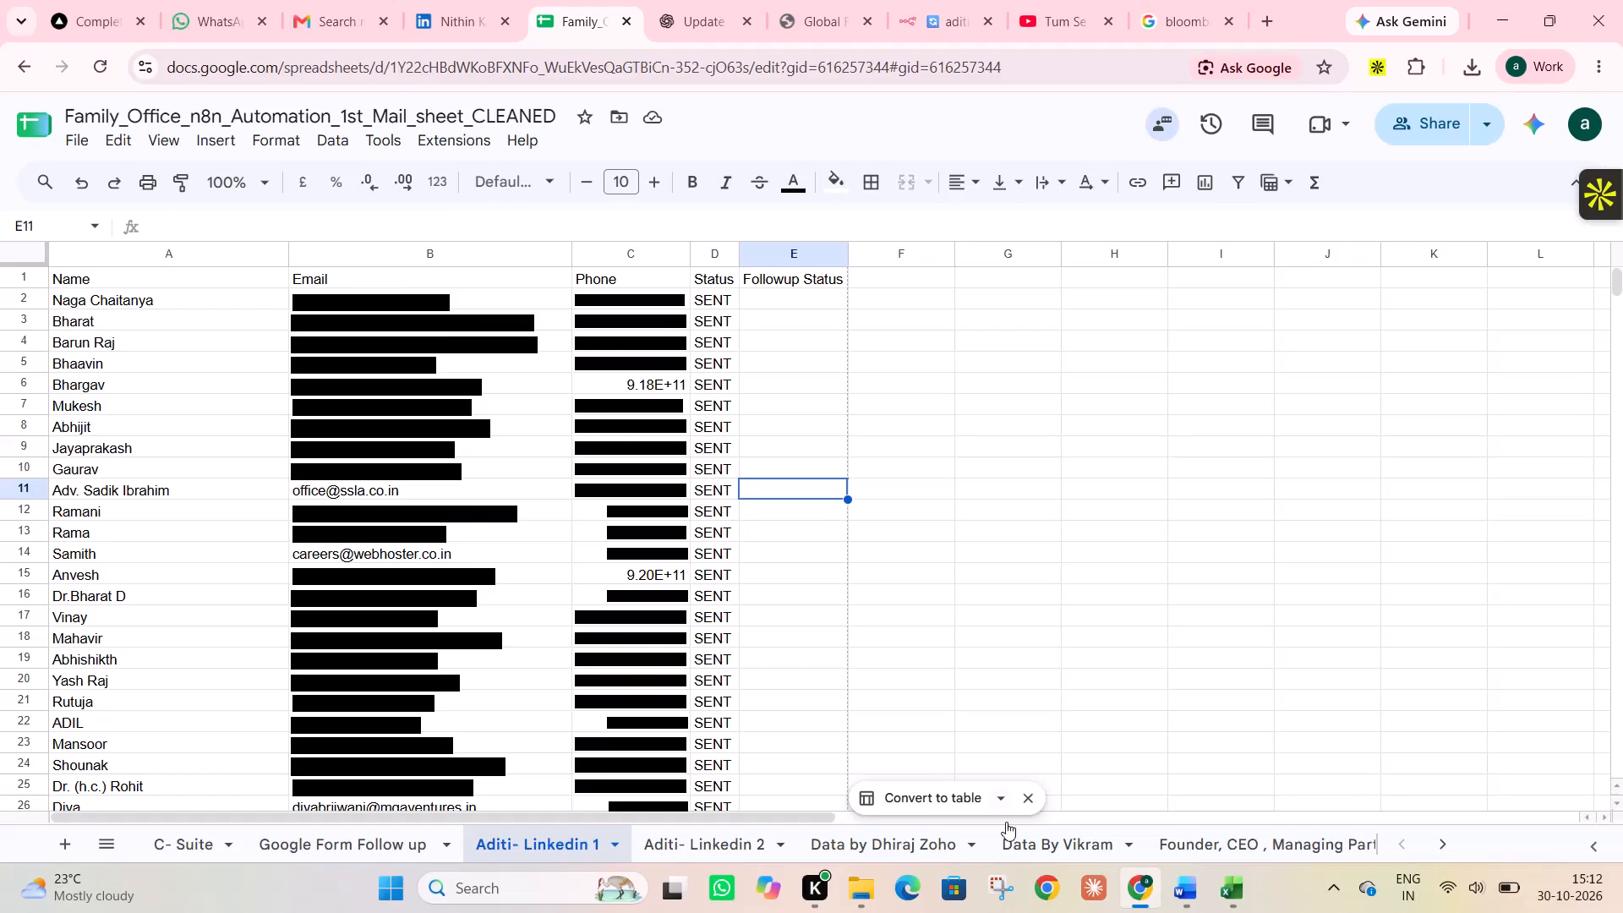
Switch to the v2 lead file in Excel and format the whole Phone column as Text.
{"action": "left_click", "coordinate": [1236, 905]}
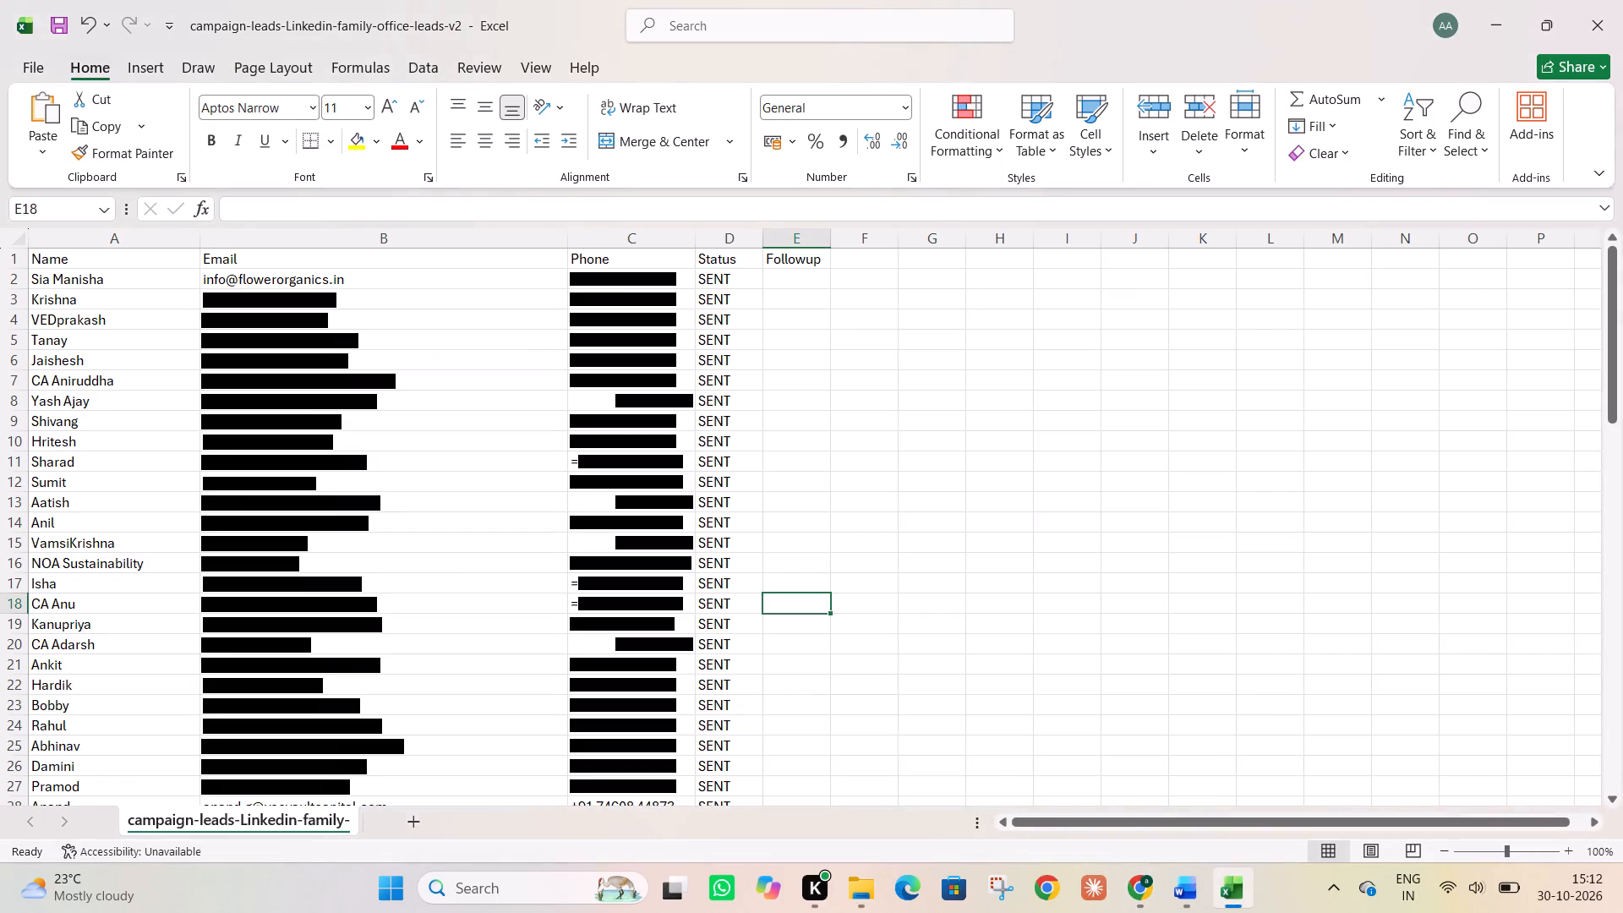
{"action": "left_click", "coordinate": [645, 240]}
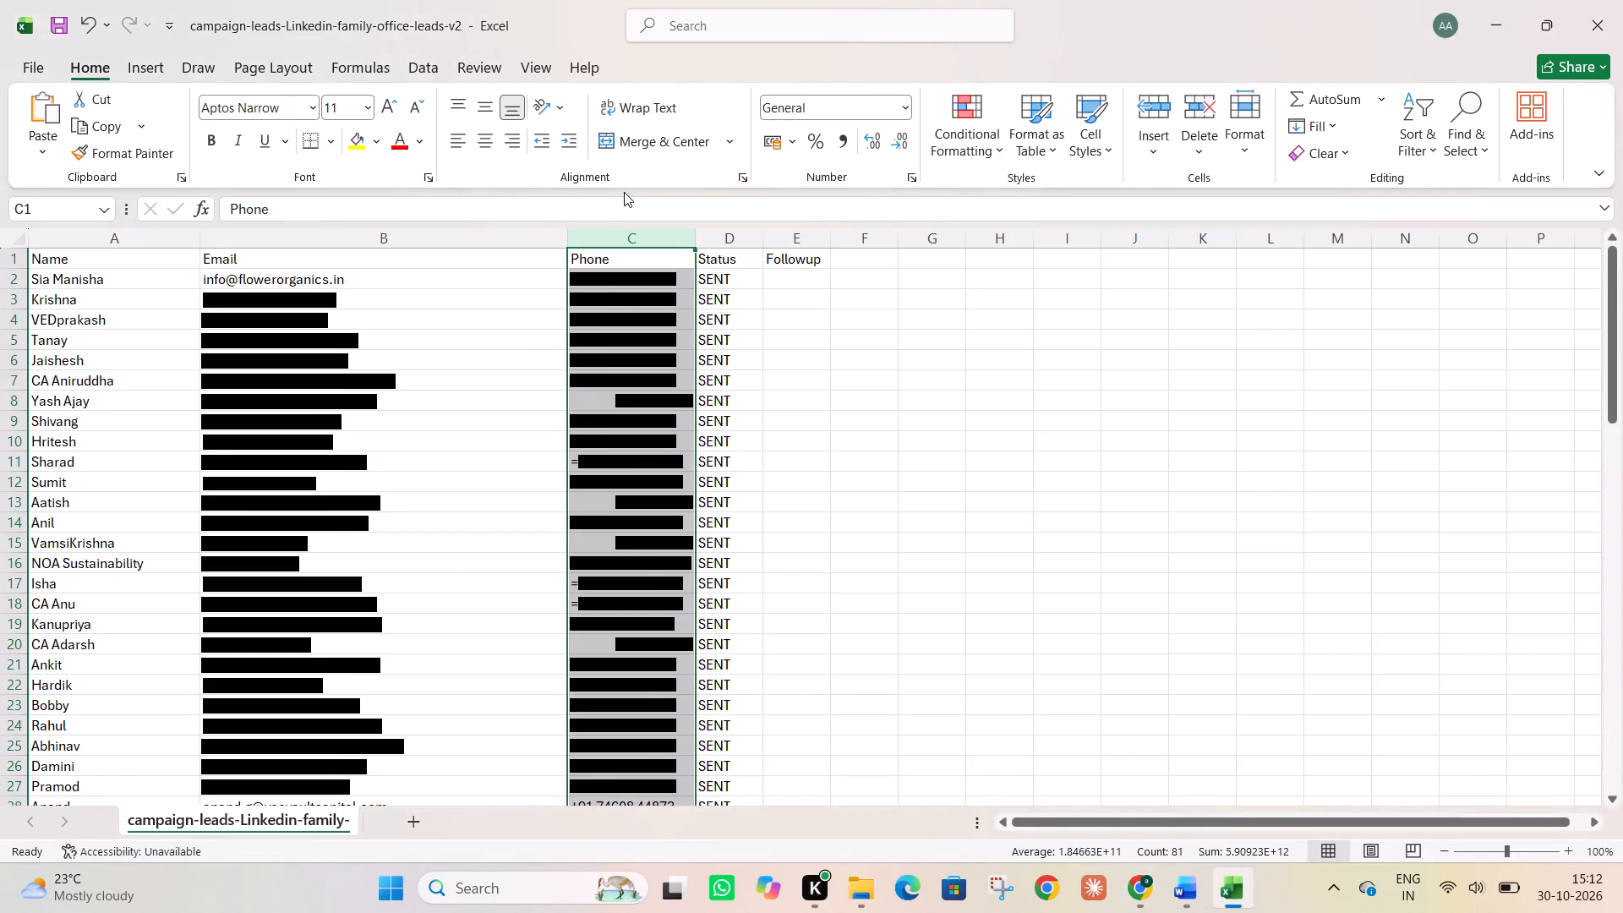
{"action": "right_click", "coordinate": [630, 243]}
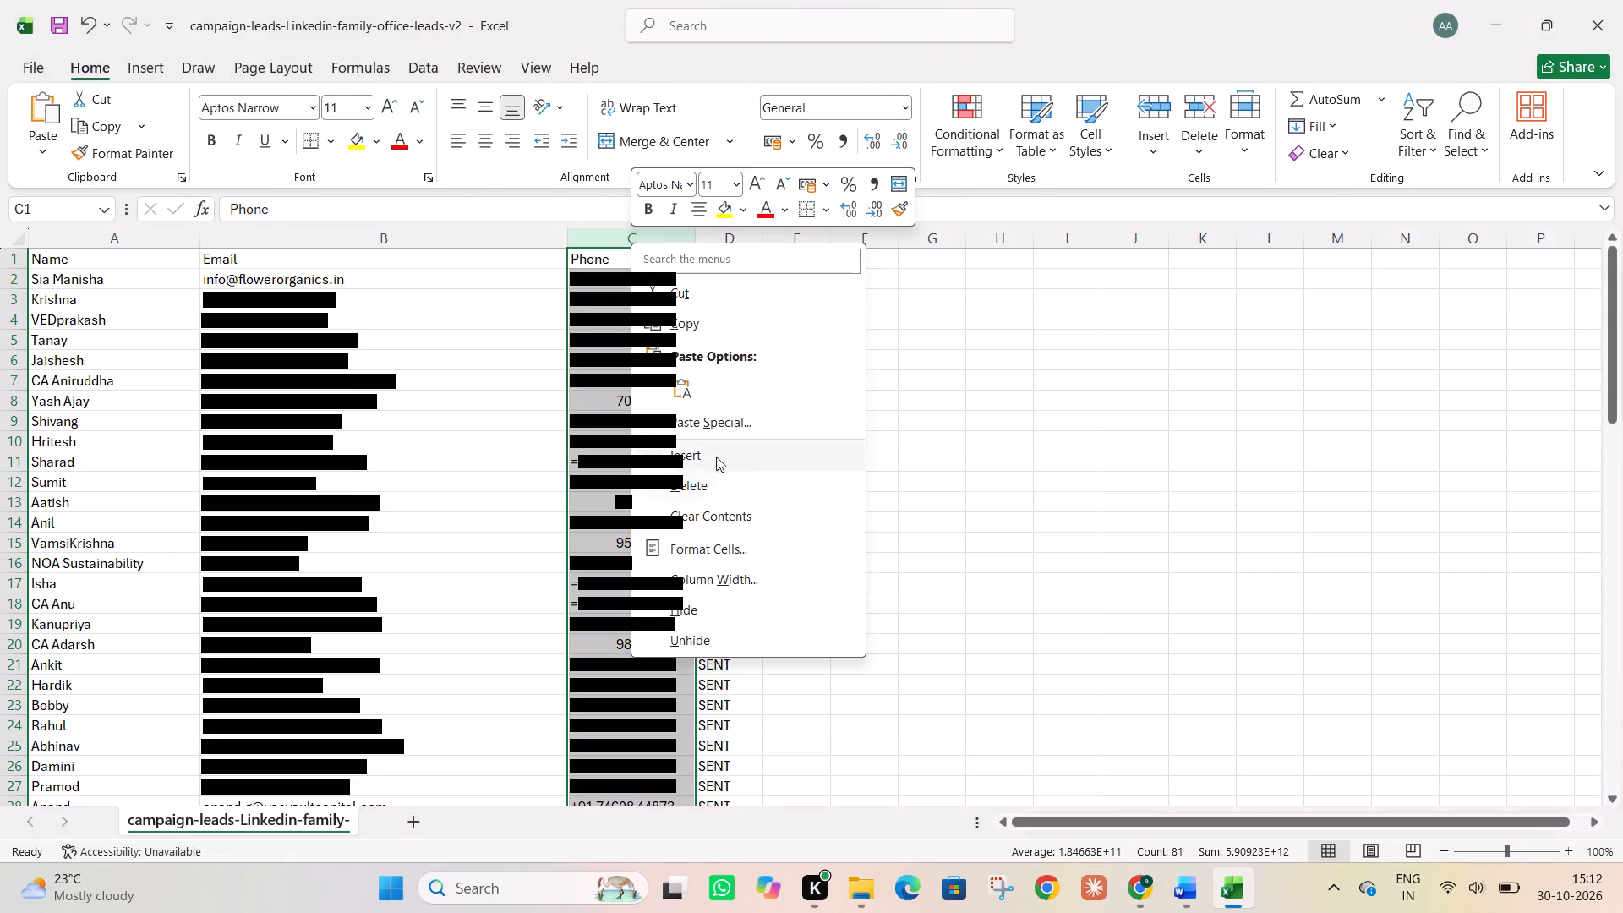
{"action": "left_click", "coordinate": [735, 539]}
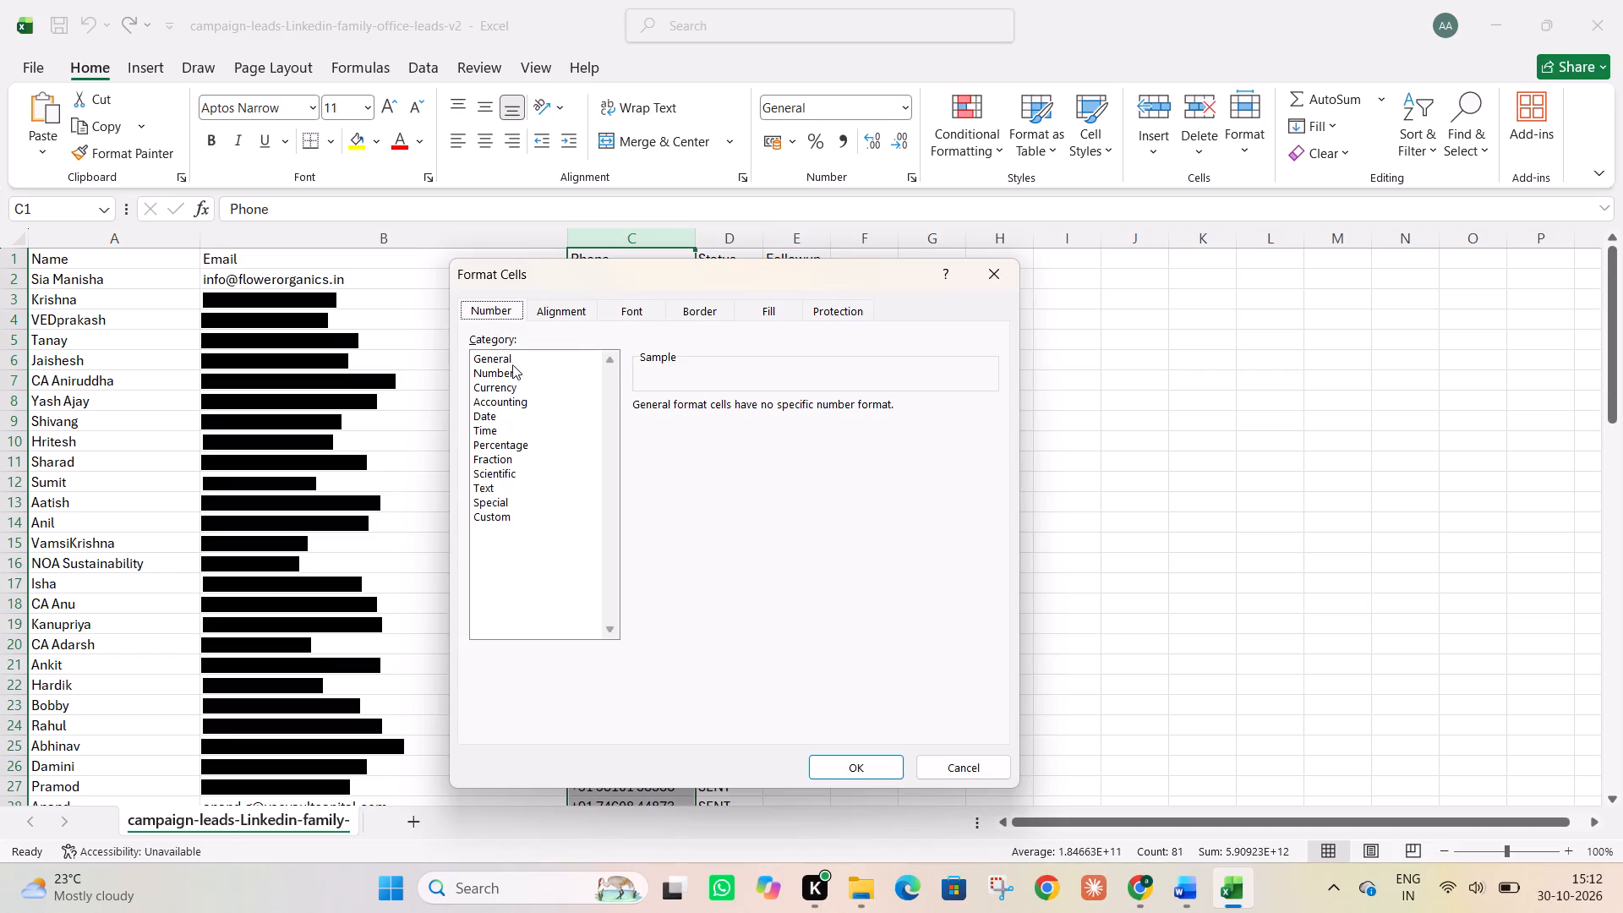
{"action": "left_click", "coordinate": [498, 488]}
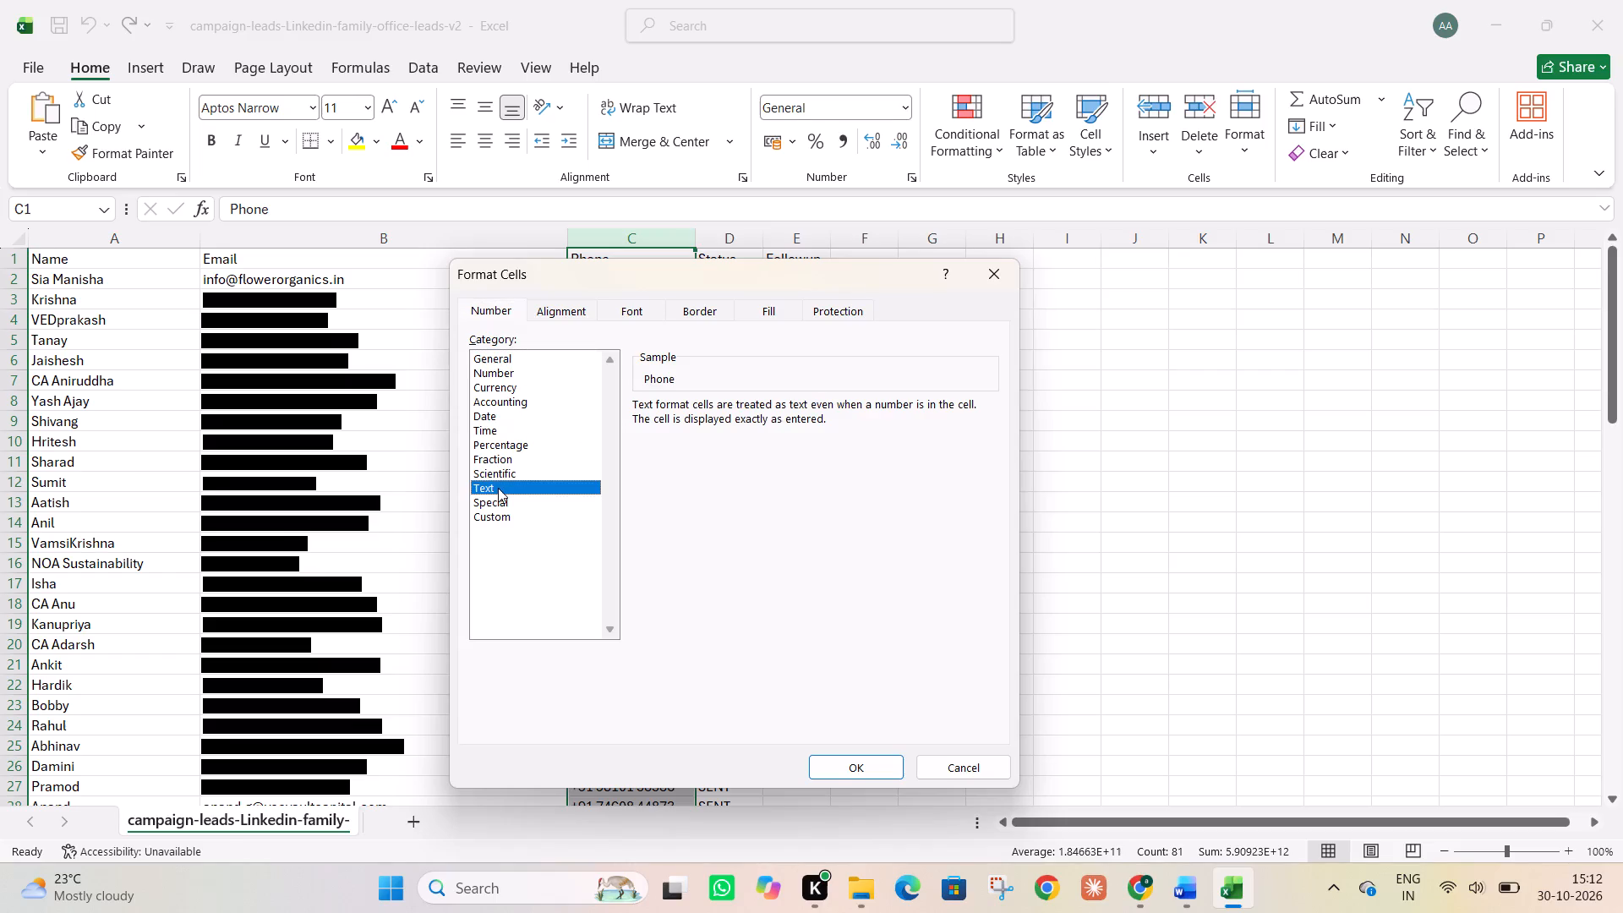
{"action": "left_click", "coordinate": [848, 779]}
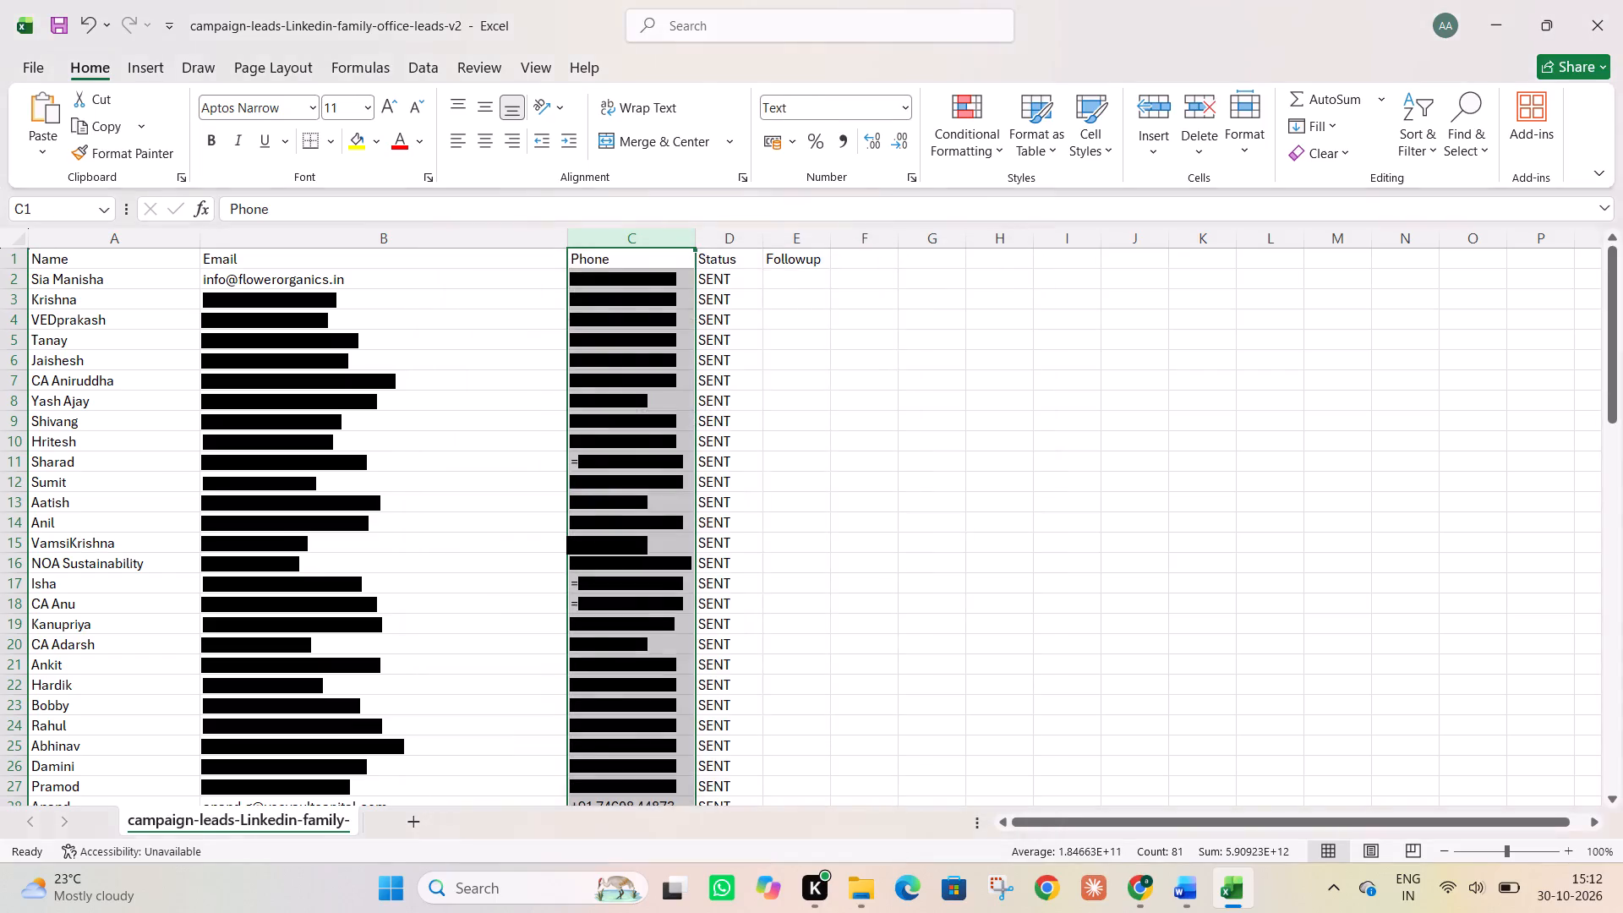
Check the Phone column of the v2 lead file down to the last lead and save the file.
{"action": "left_click", "coordinate": [954, 670]}
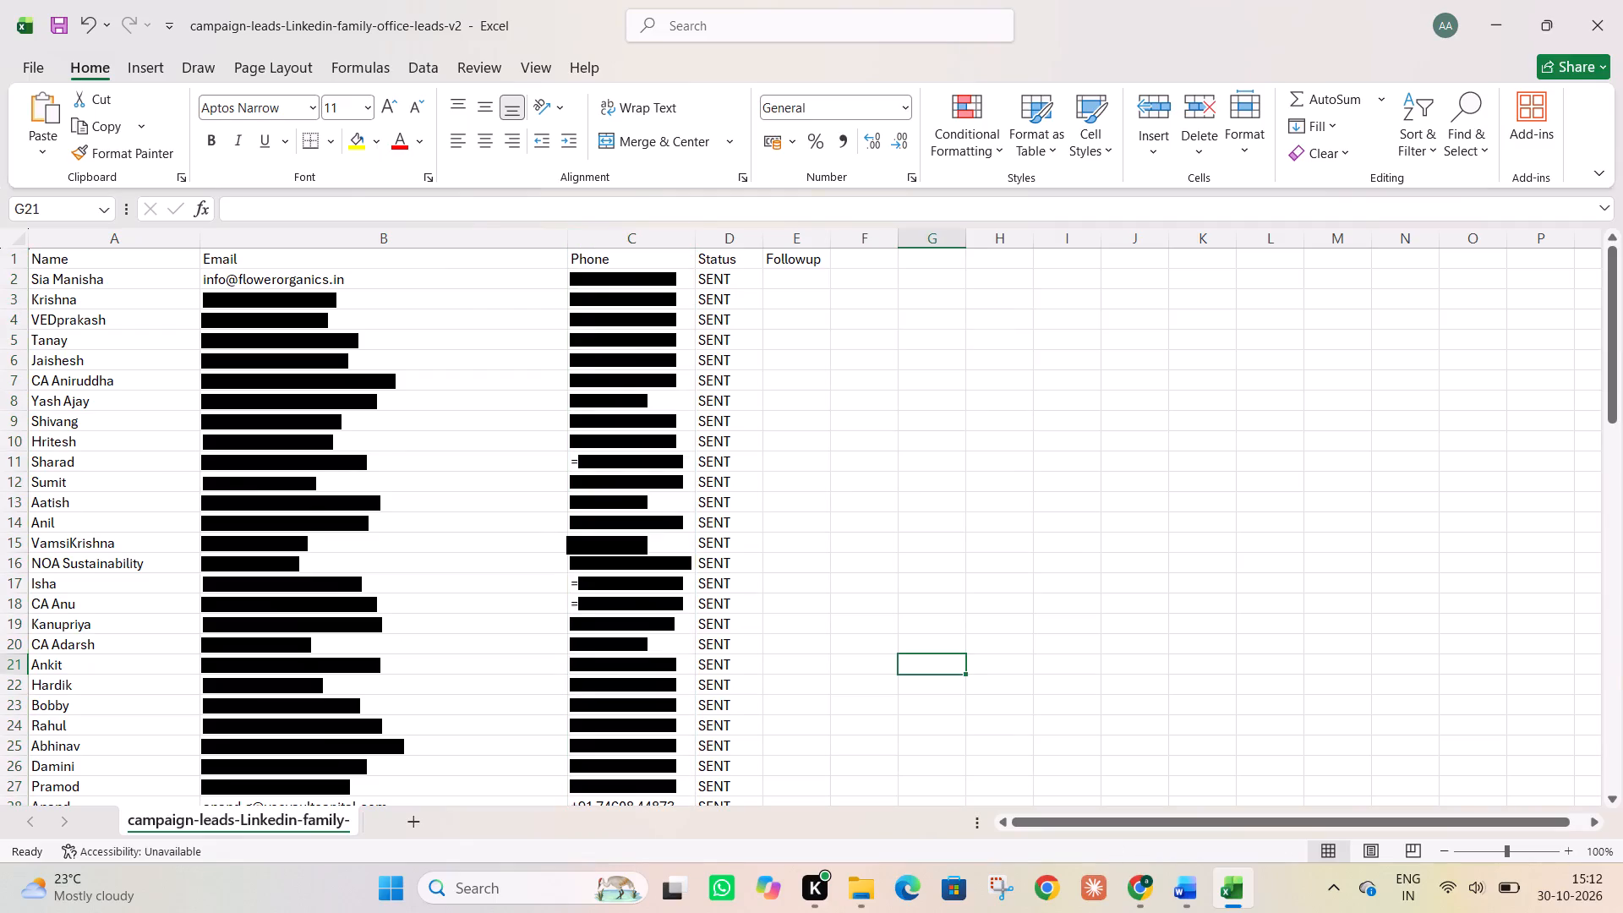
{"action": "scroll", "coordinate": [954, 670], "scroll_direction": "down", "scroll_amount": 6}
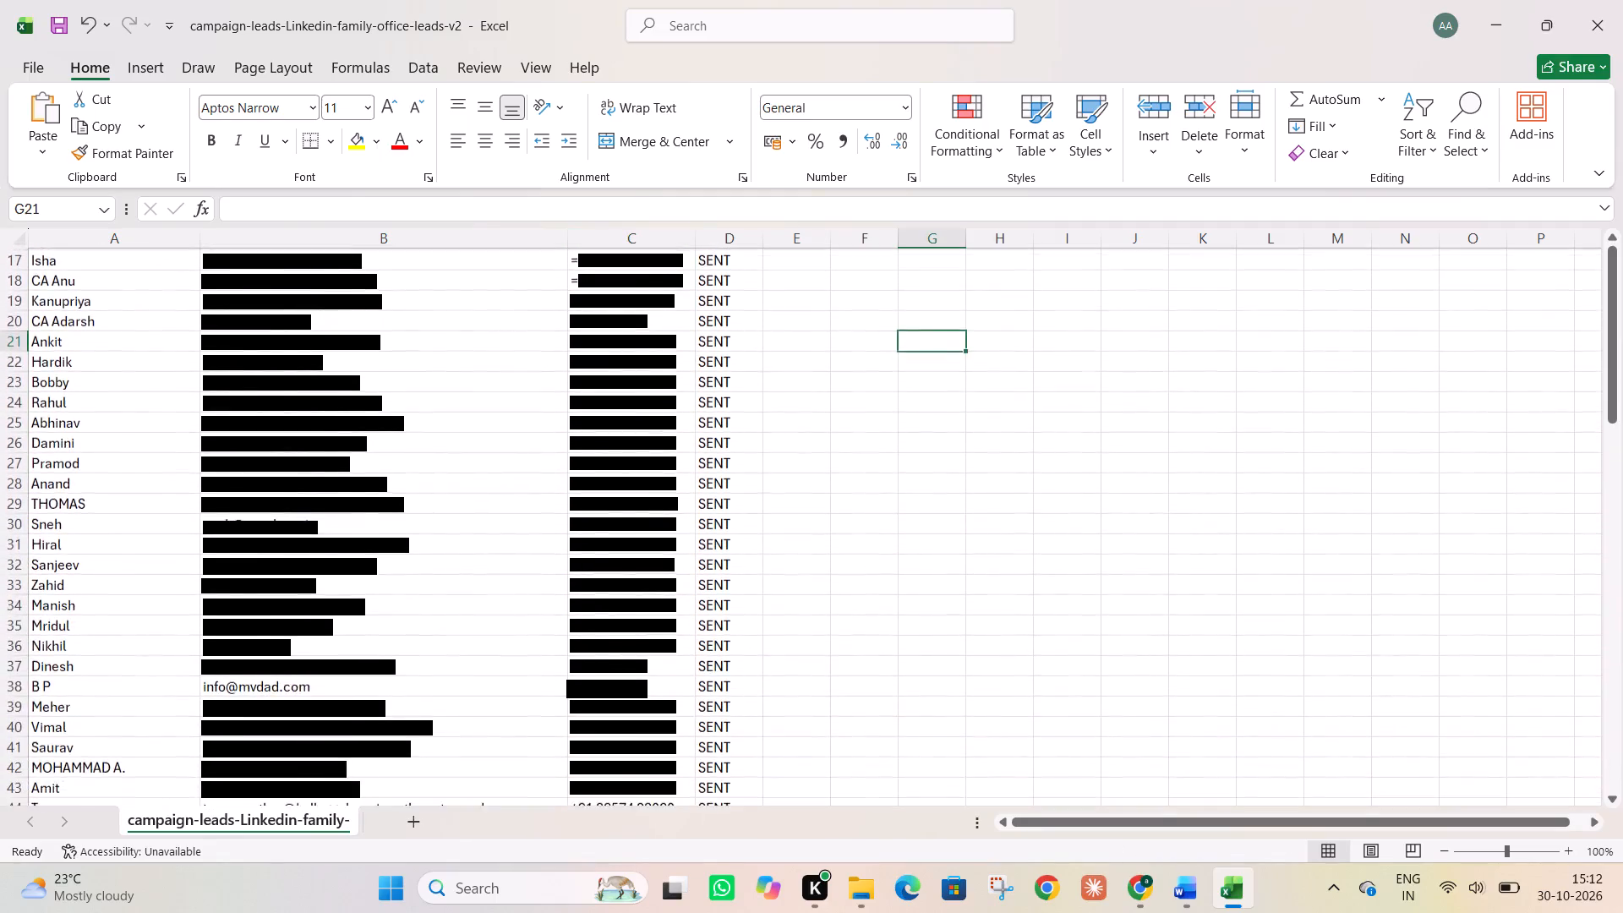
{"action": "scroll", "coordinate": [954, 670], "scroll_direction": "down", "scroll_amount": 3}
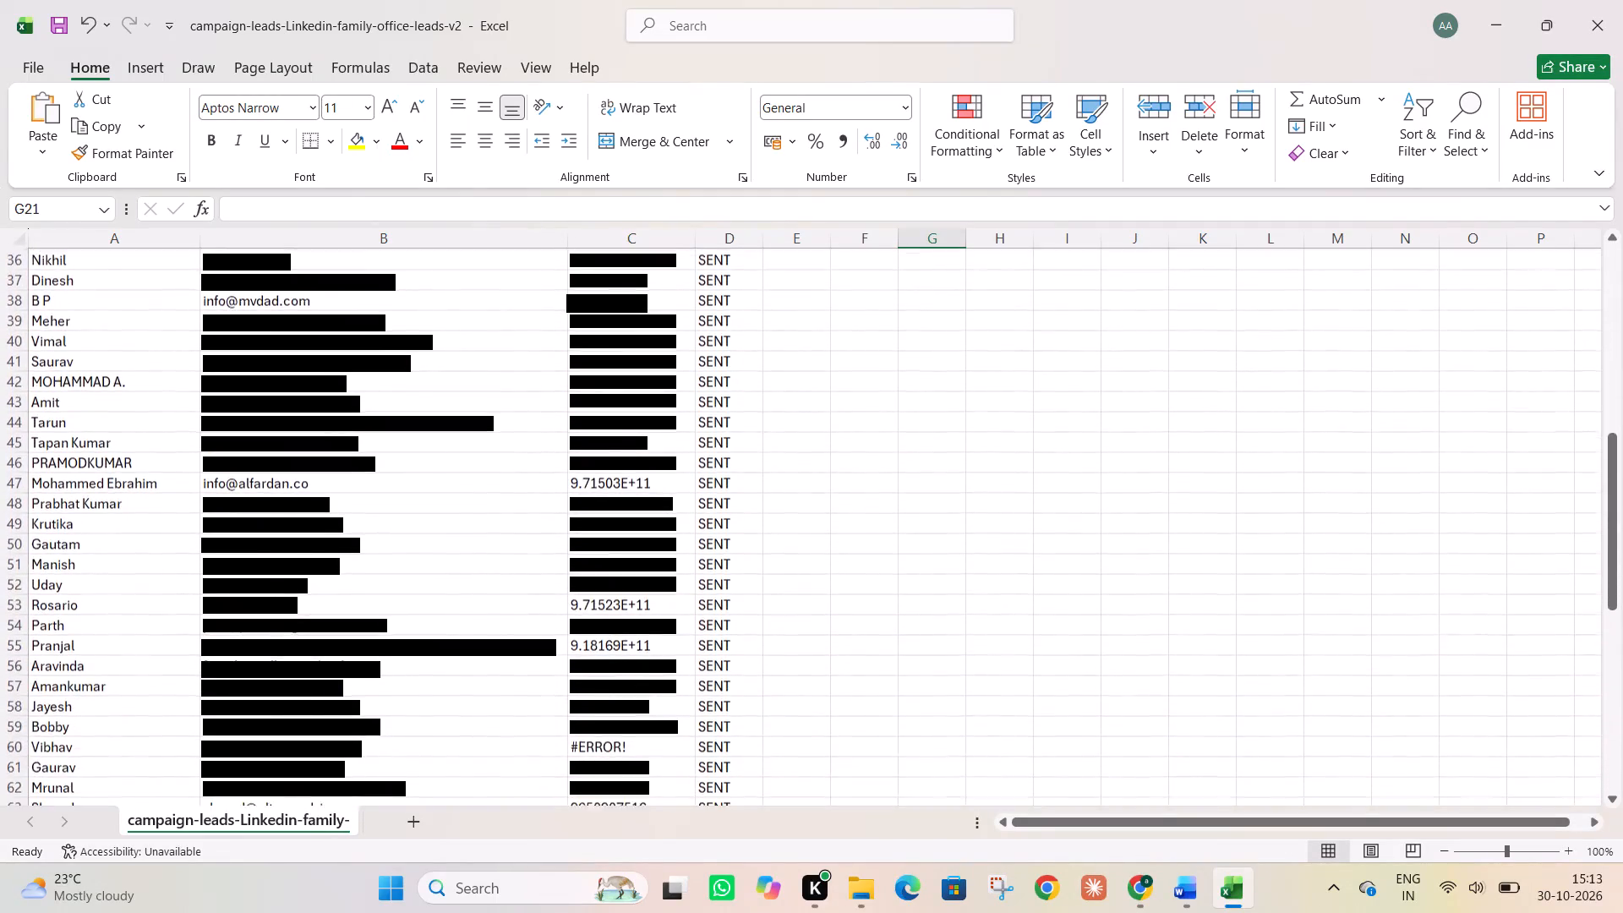
{"action": "scroll", "coordinate": [954, 670], "scroll_direction": "down", "scroll_amount": 4}
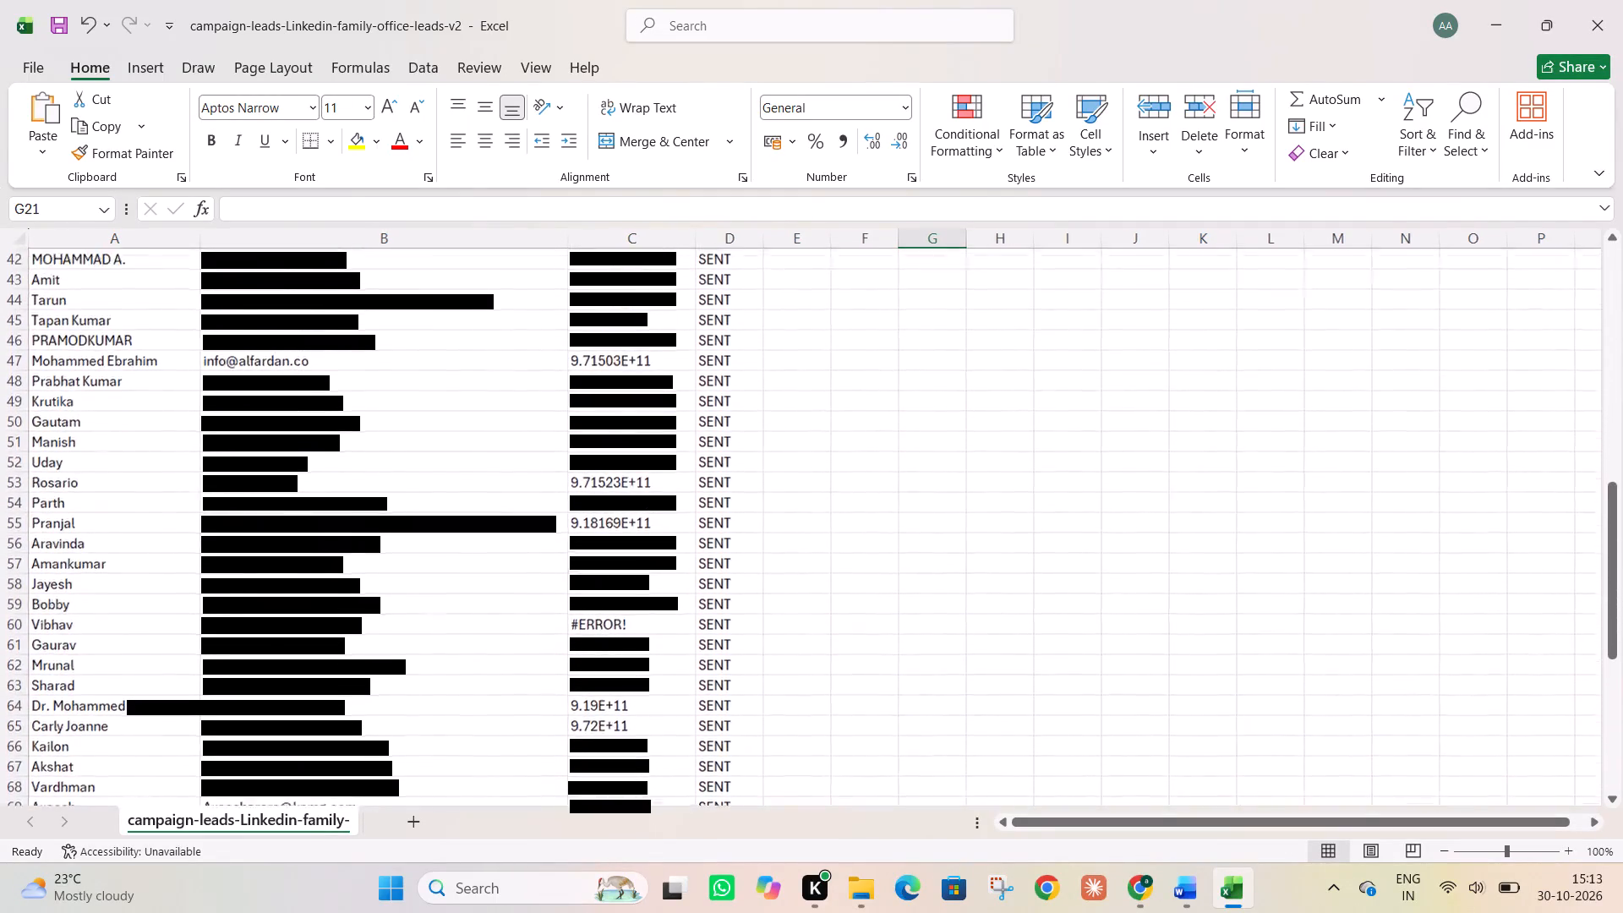
{"action": "scroll", "coordinate": [954, 670], "scroll_direction": "down", "scroll_amount": 1}
{"action": "left_click", "coordinate": [954, 670]}
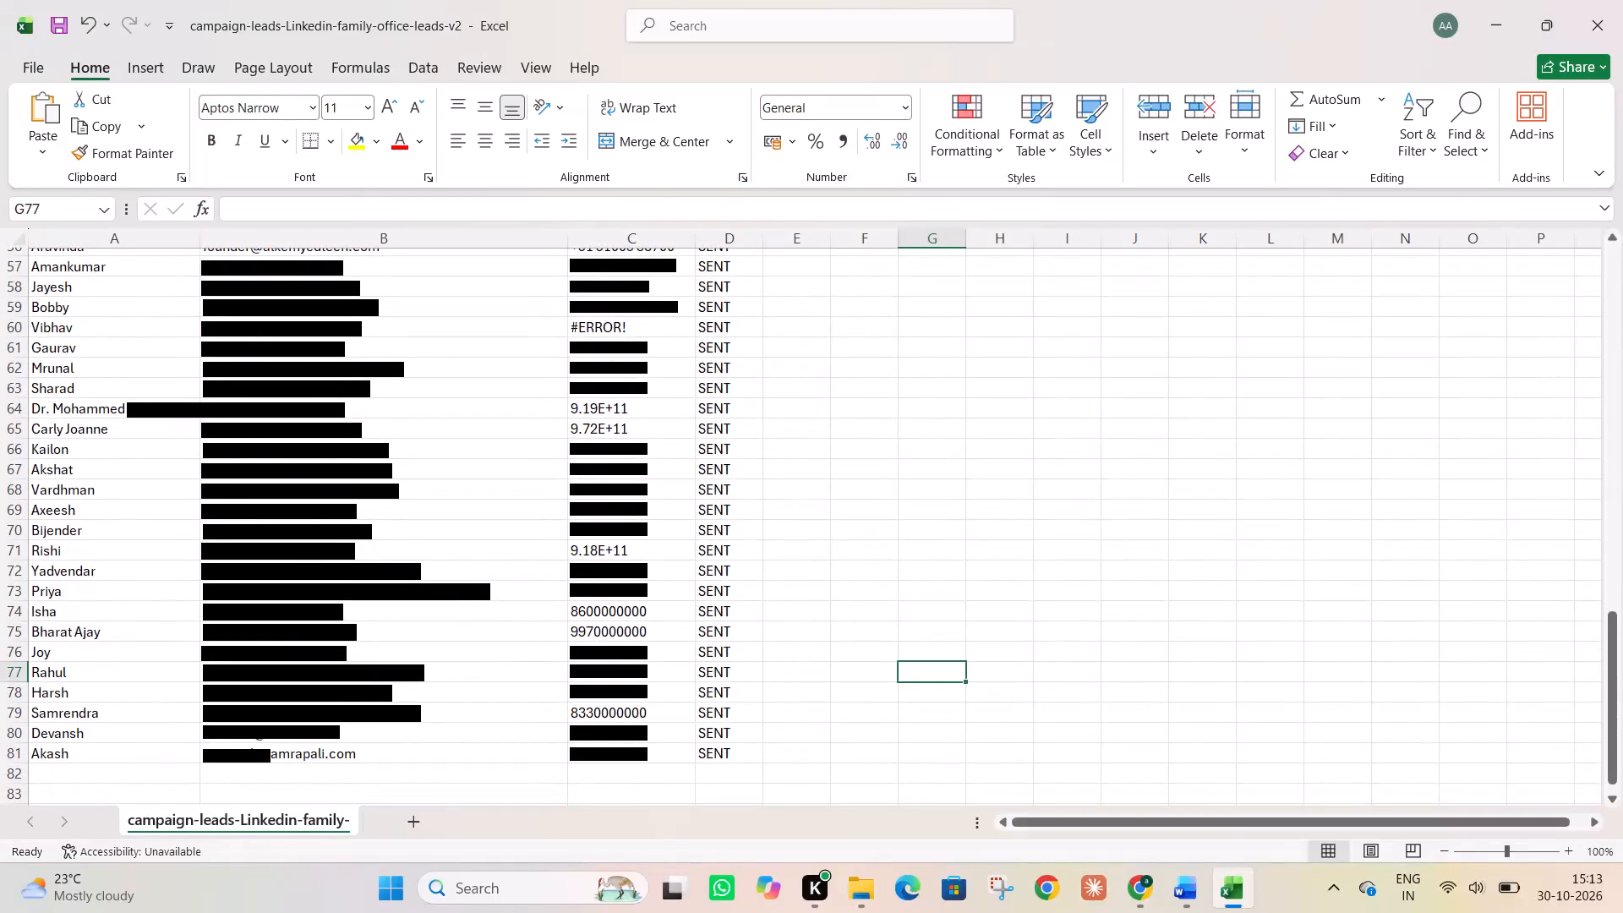
{"action": "key", "text": "ctrl+s"}
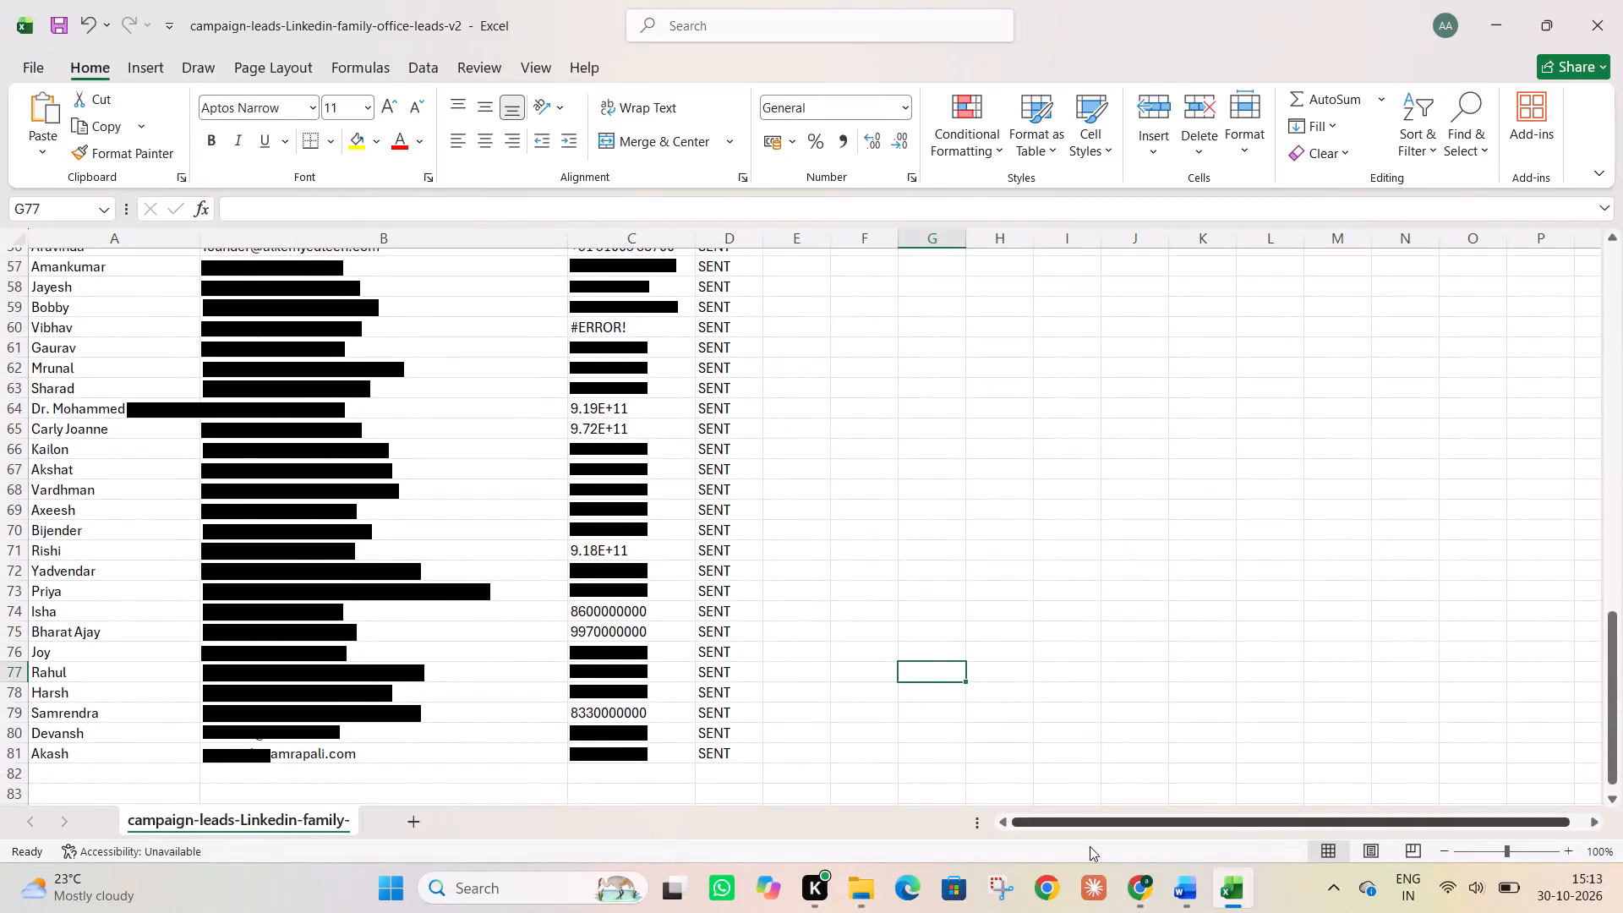
Switch to the mailing spreadsheet in Chrome and clear all lead data, headers included, from the Aditi- Linkedin 2 sheet.
{"action": "left_click", "coordinate": [1141, 883]}
{"action": "scroll", "coordinate": [1034, 606], "scroll_direction": "down", "scroll_amount": 1}
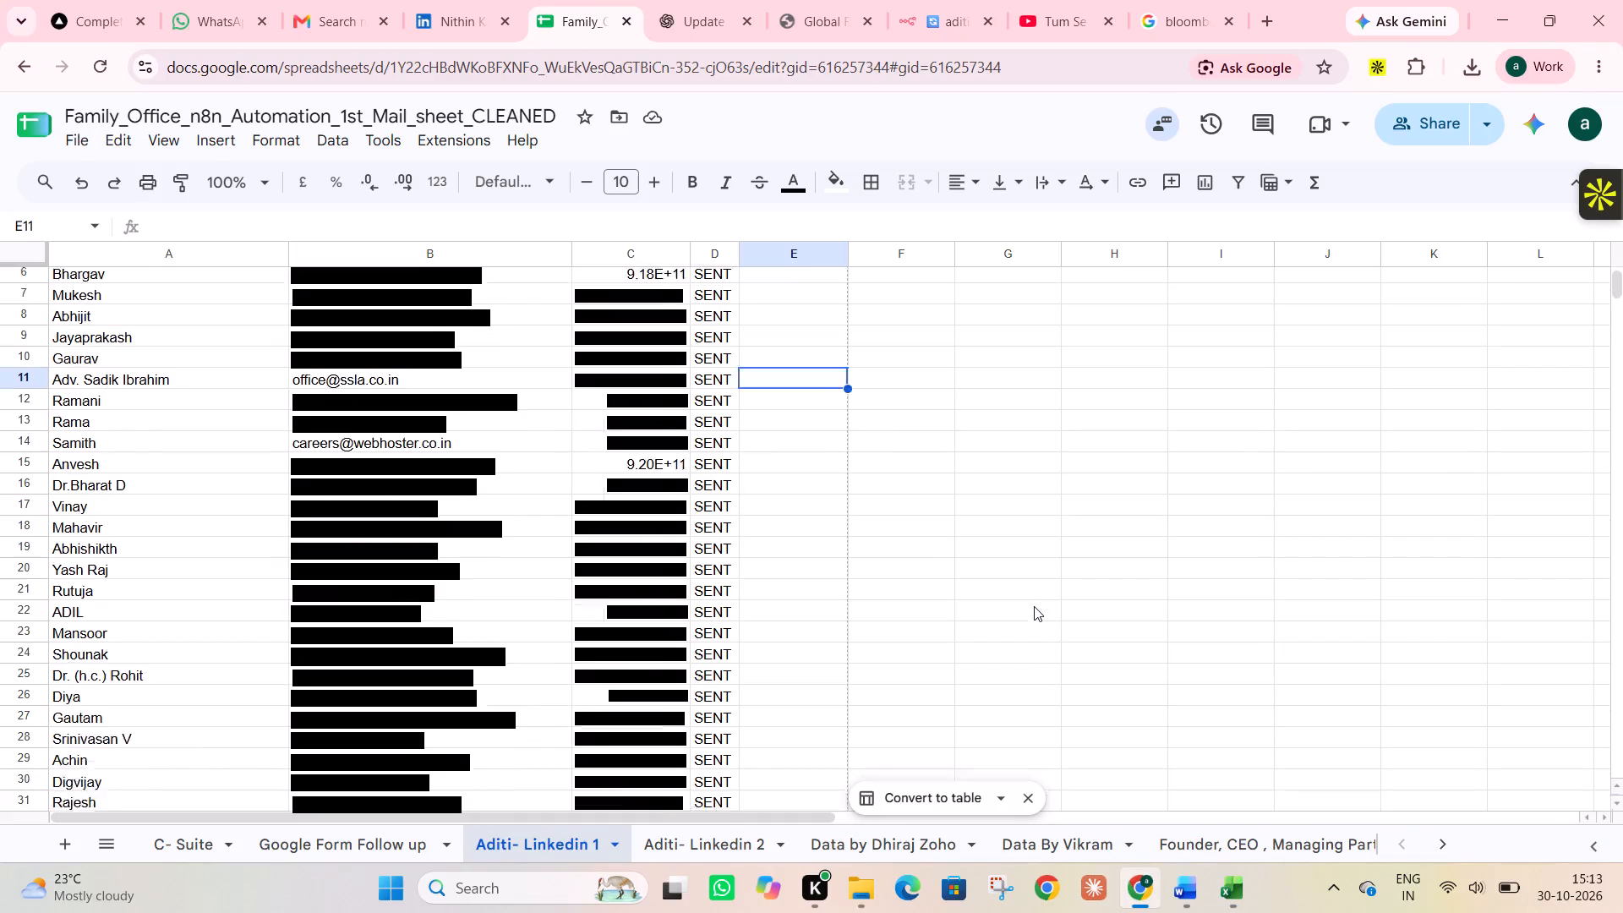
{"action": "scroll", "coordinate": [1034, 606], "scroll_direction": "down", "scroll_amount": 1}
{"action": "scroll", "coordinate": [1034, 606], "scroll_direction": "up", "scroll_amount": 3}
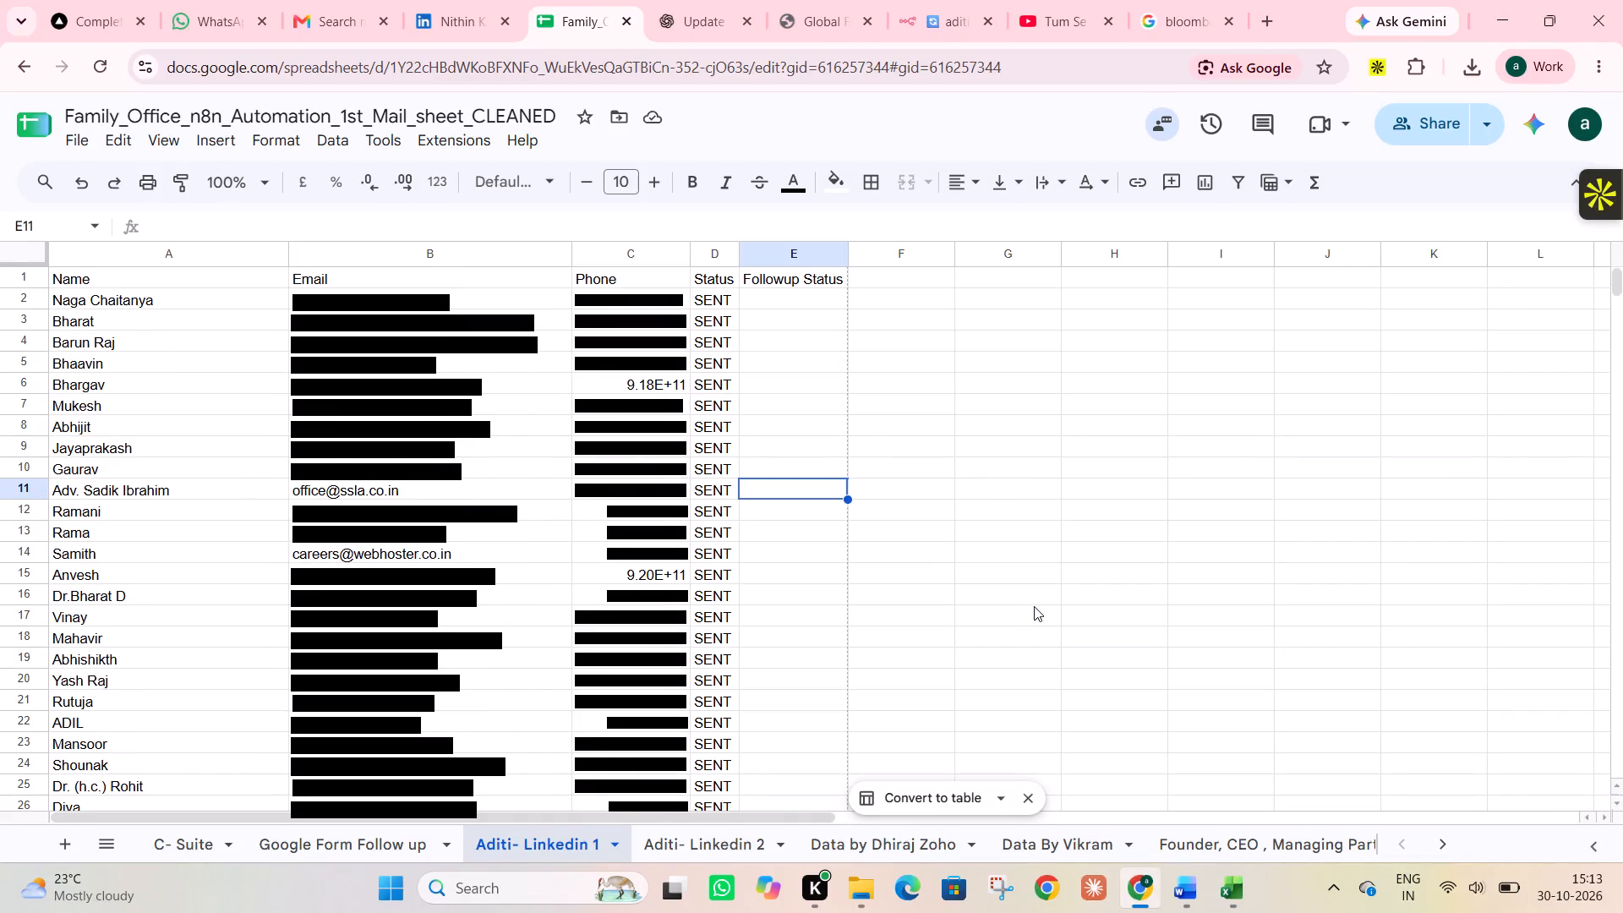
{"action": "left_click", "coordinate": [720, 852]}
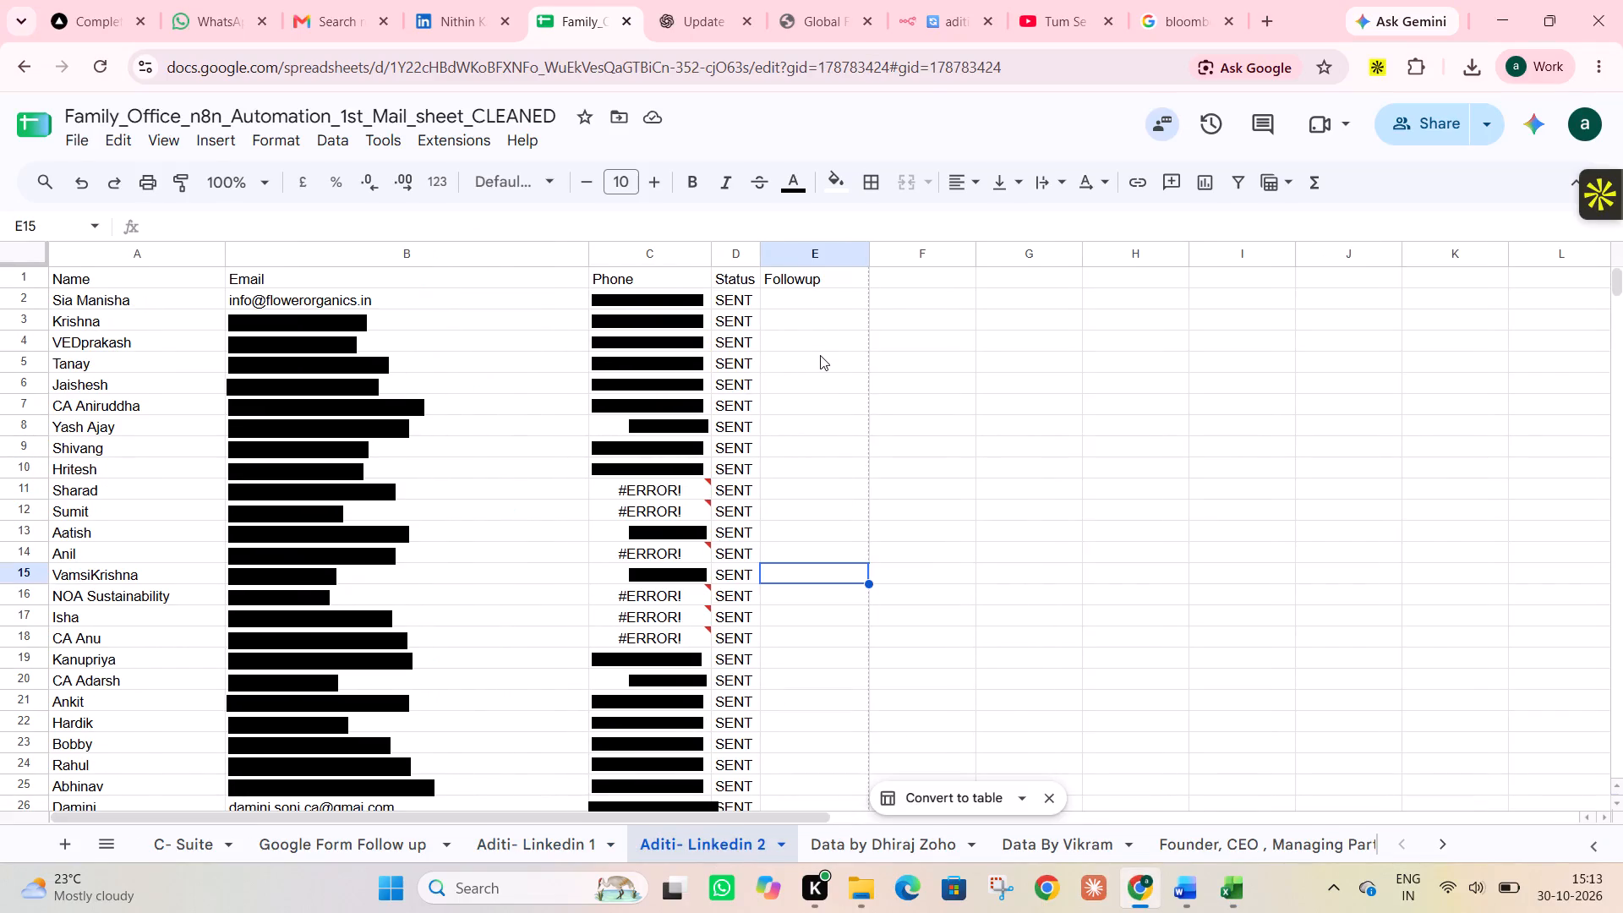
{"action": "left_click", "coordinate": [820, 355]}
{"action": "key", "text": "ctrl+z"}
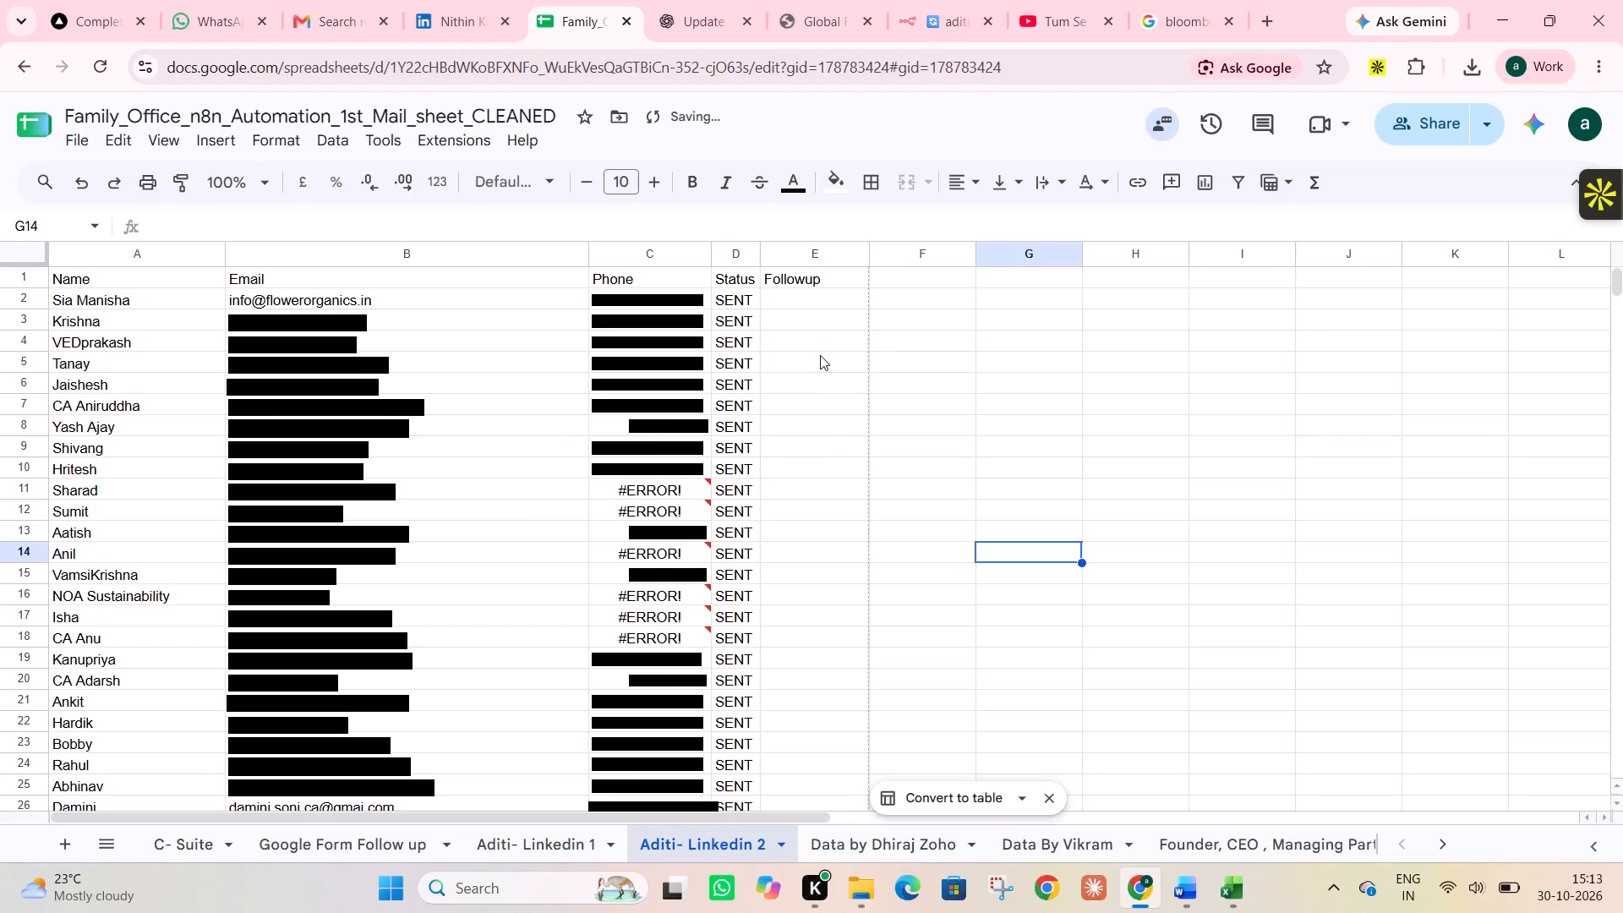
{"action": "left_click", "coordinate": [730, 358]}
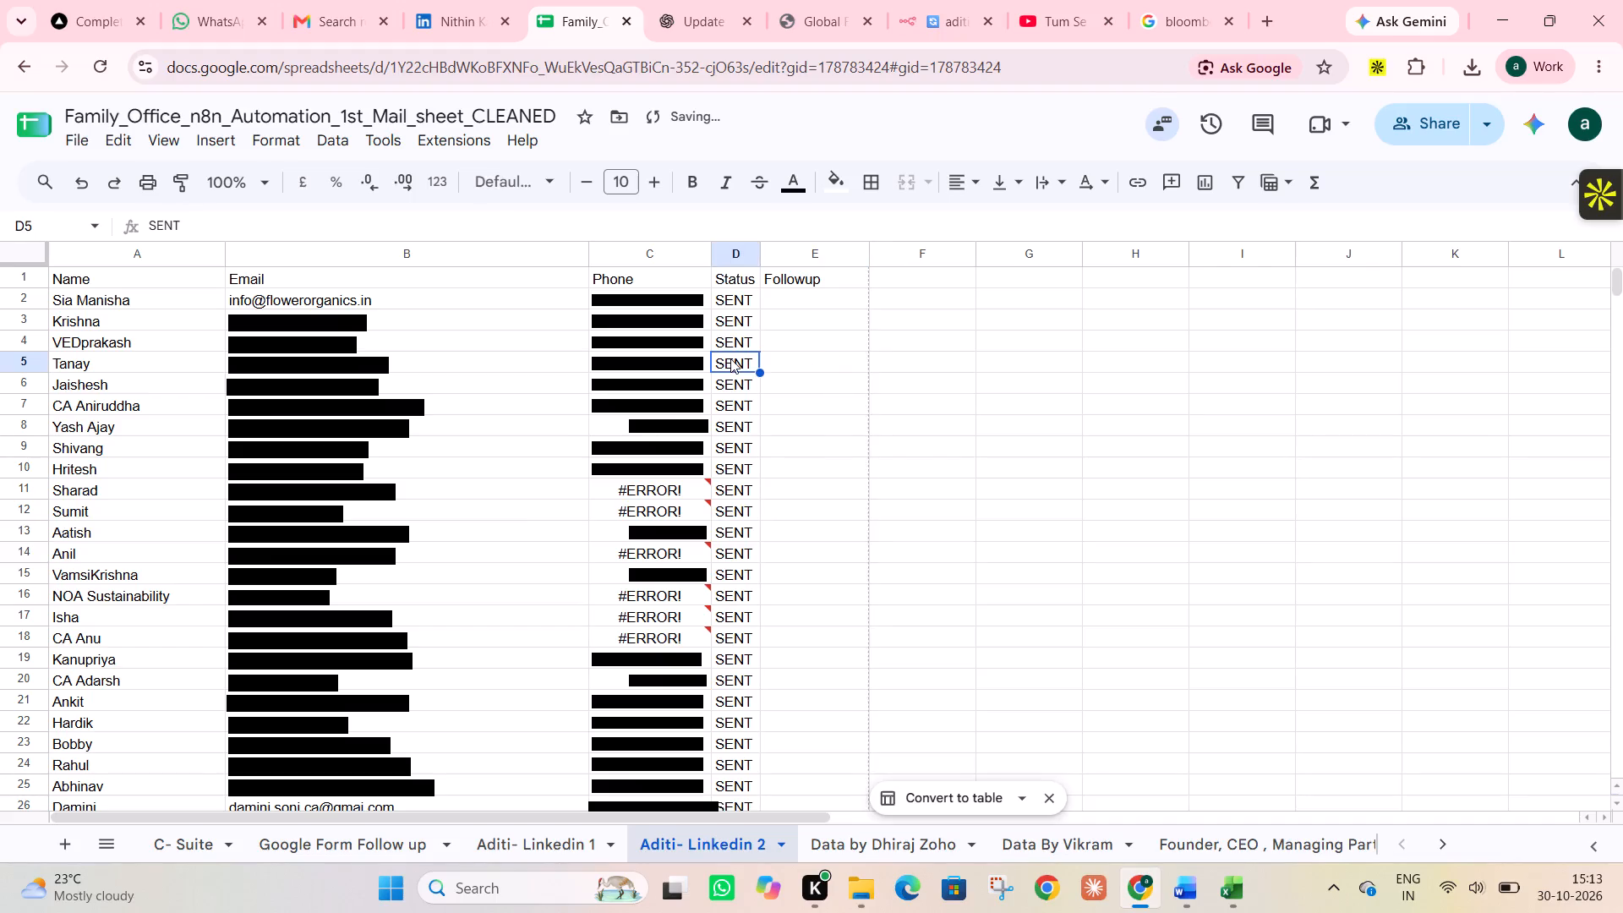
{"action": "key", "text": "ctrl+a"}
{"action": "key", "text": "BackSpace"}
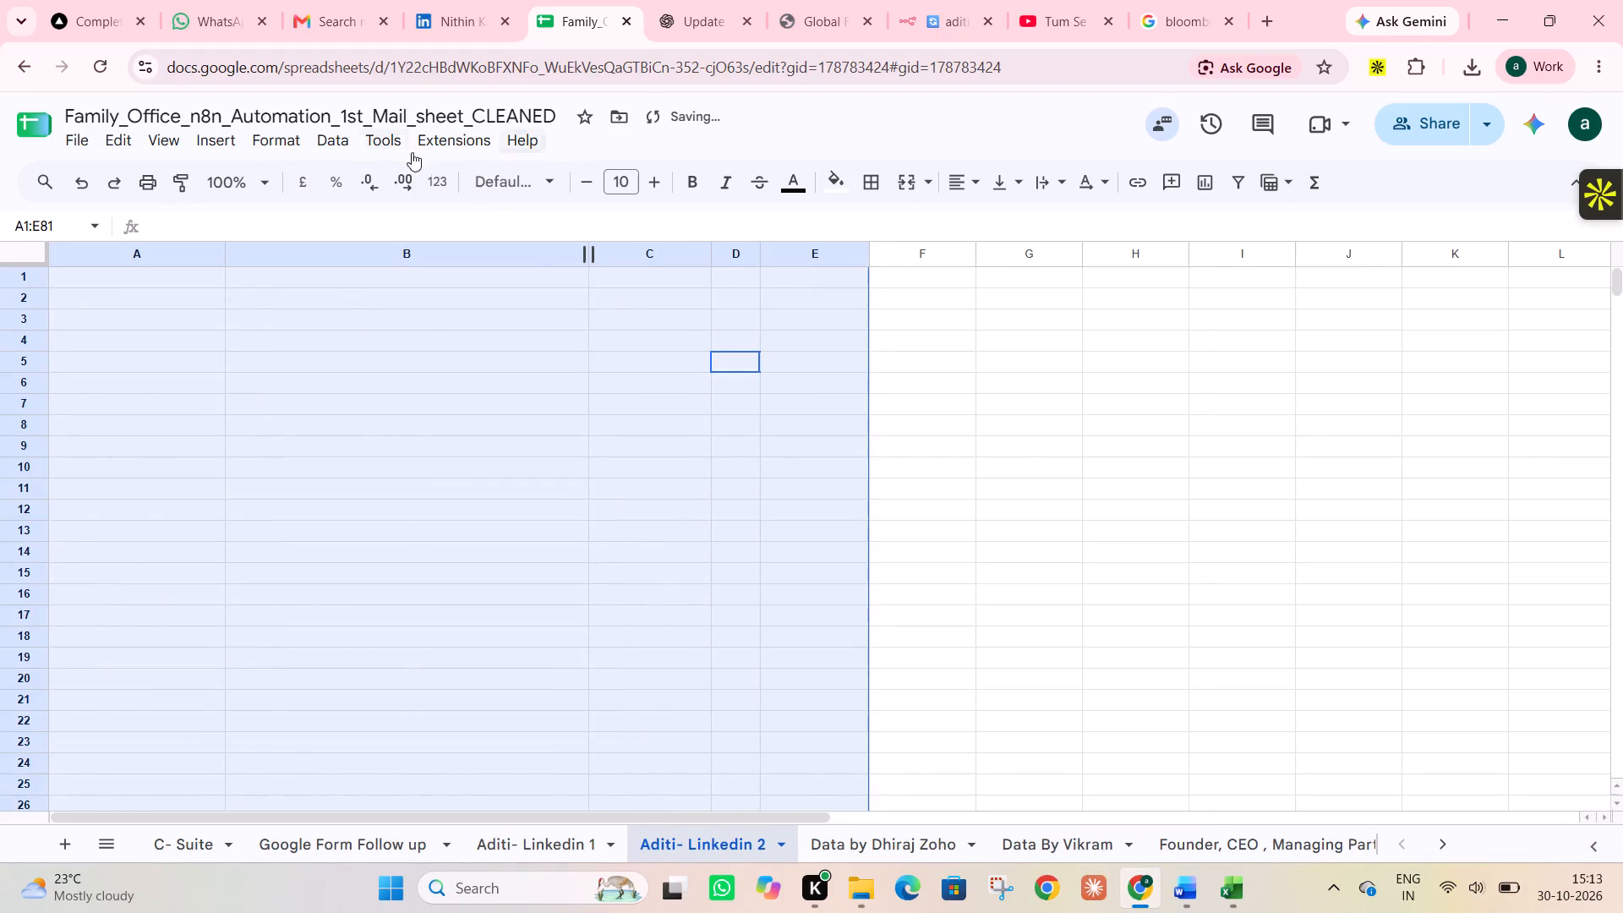
Import the uploaded campaign-leads-Linkedin-family-office-leads-v2.csv from Downloads, appending its data to the current Aditi- Linkedin 2 sheet.
{"action": "left_click", "coordinate": [79, 142]}
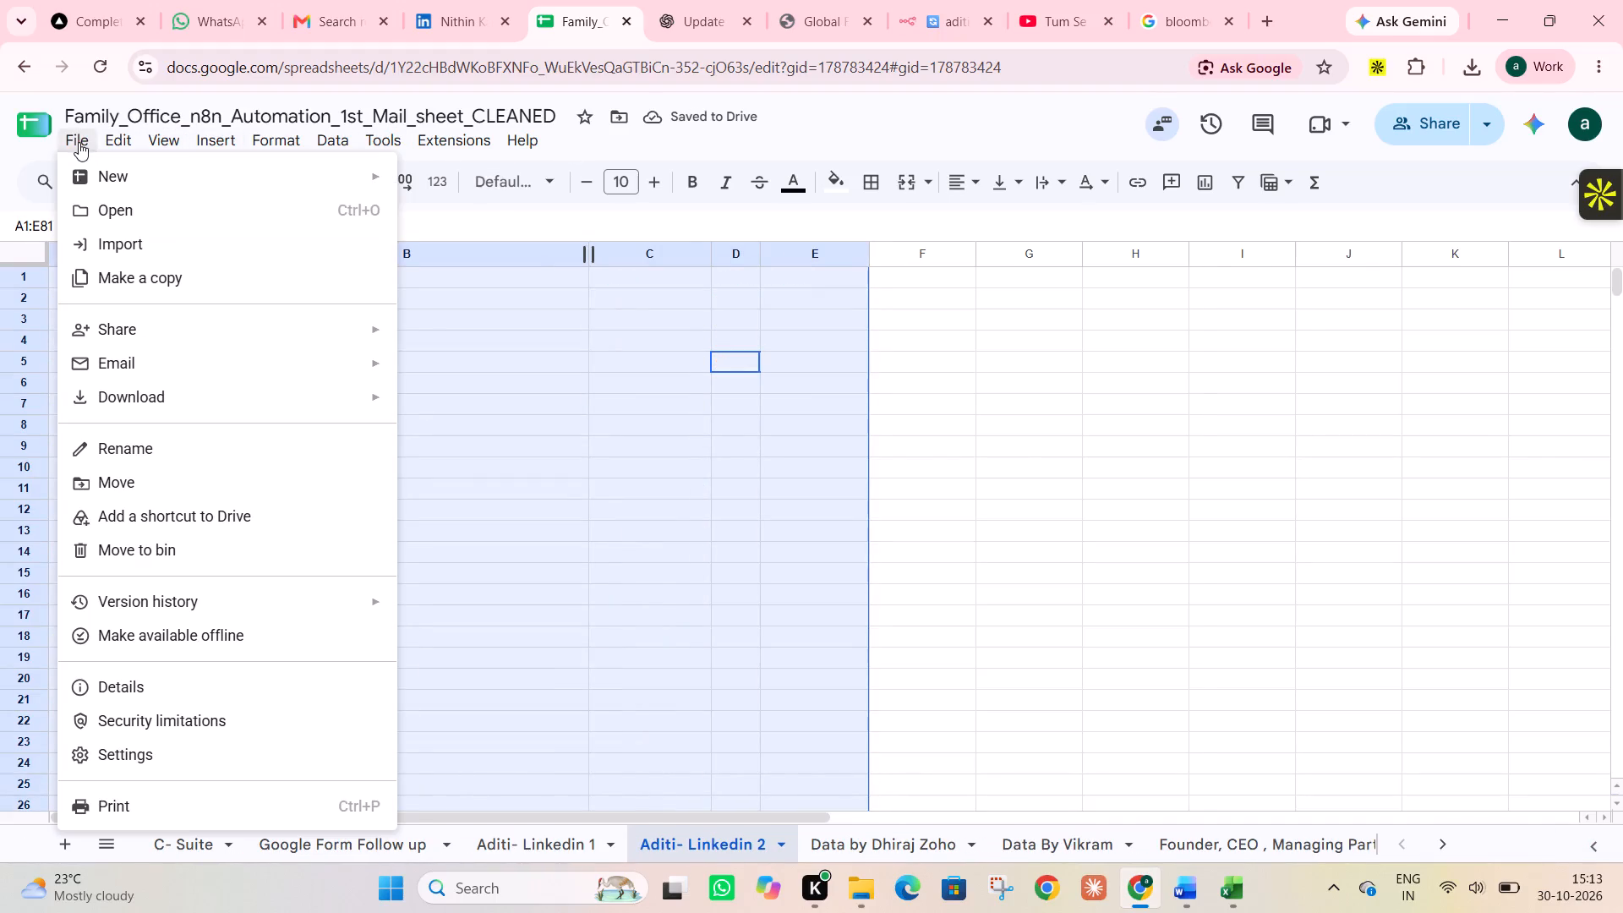
{"action": "left_click", "coordinate": [211, 253]}
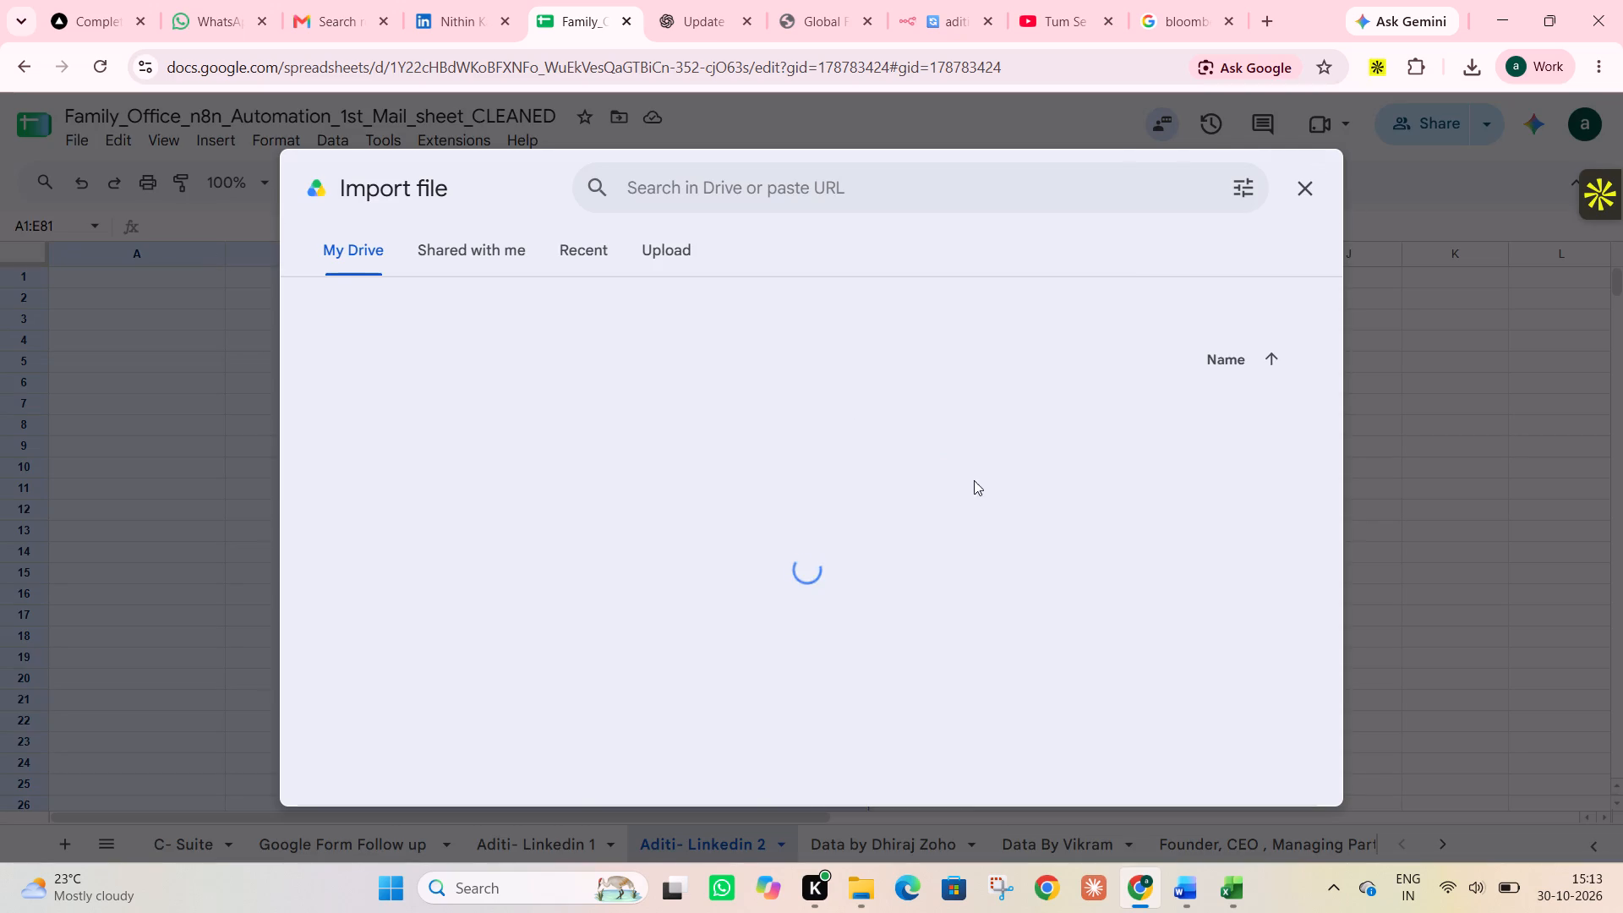
{"action": "left_click", "coordinate": [672, 262]}
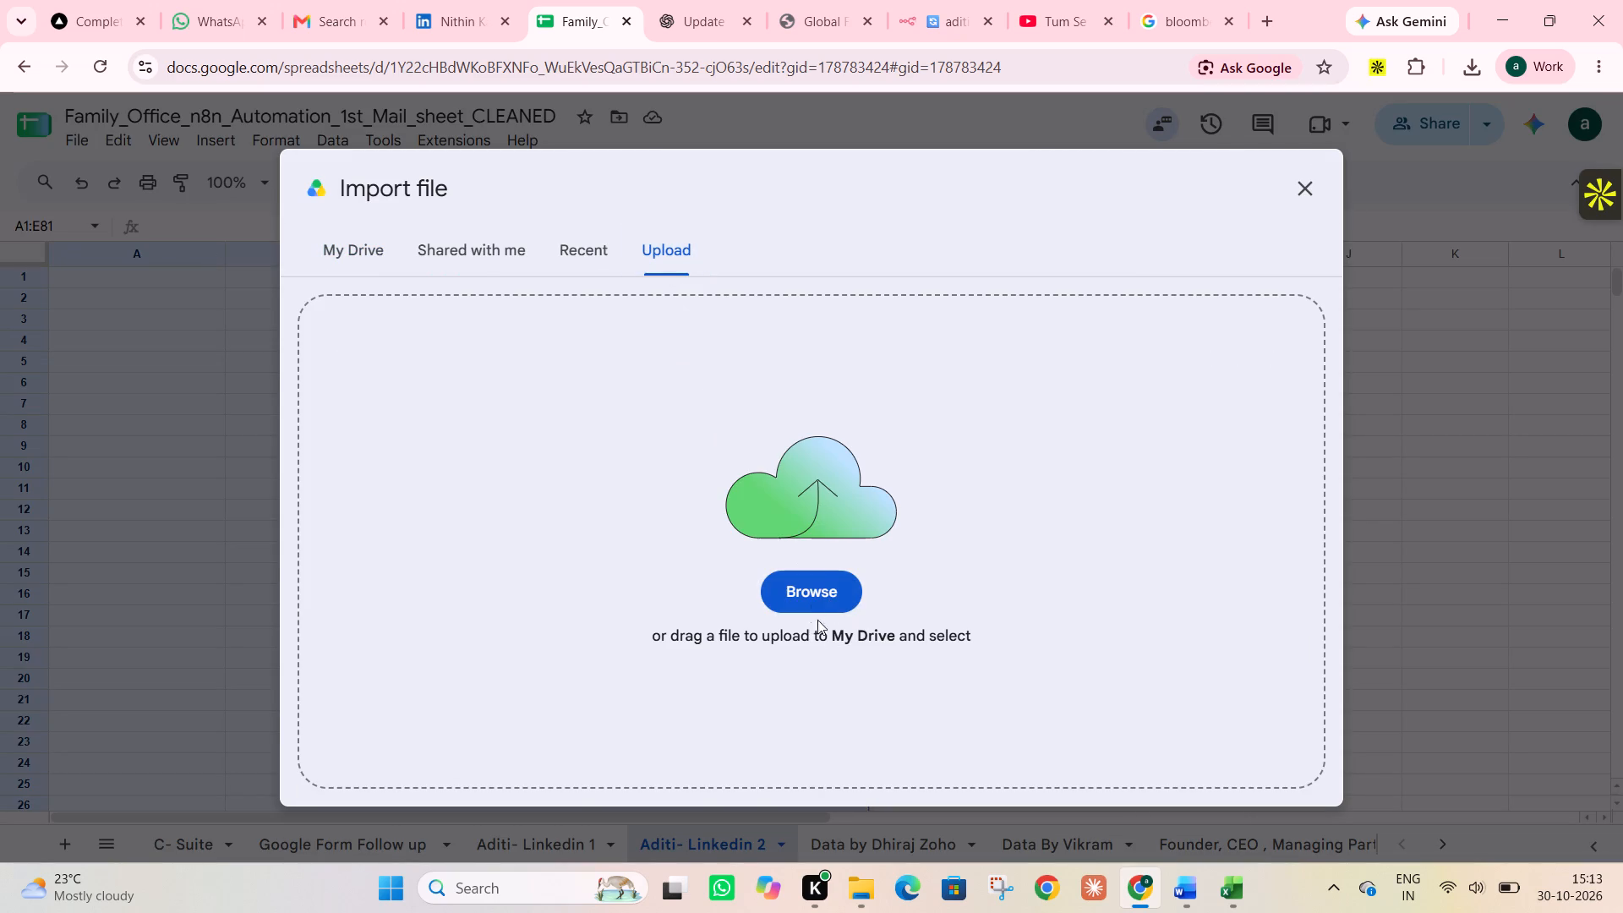
{"action": "left_click", "coordinate": [809, 597]}
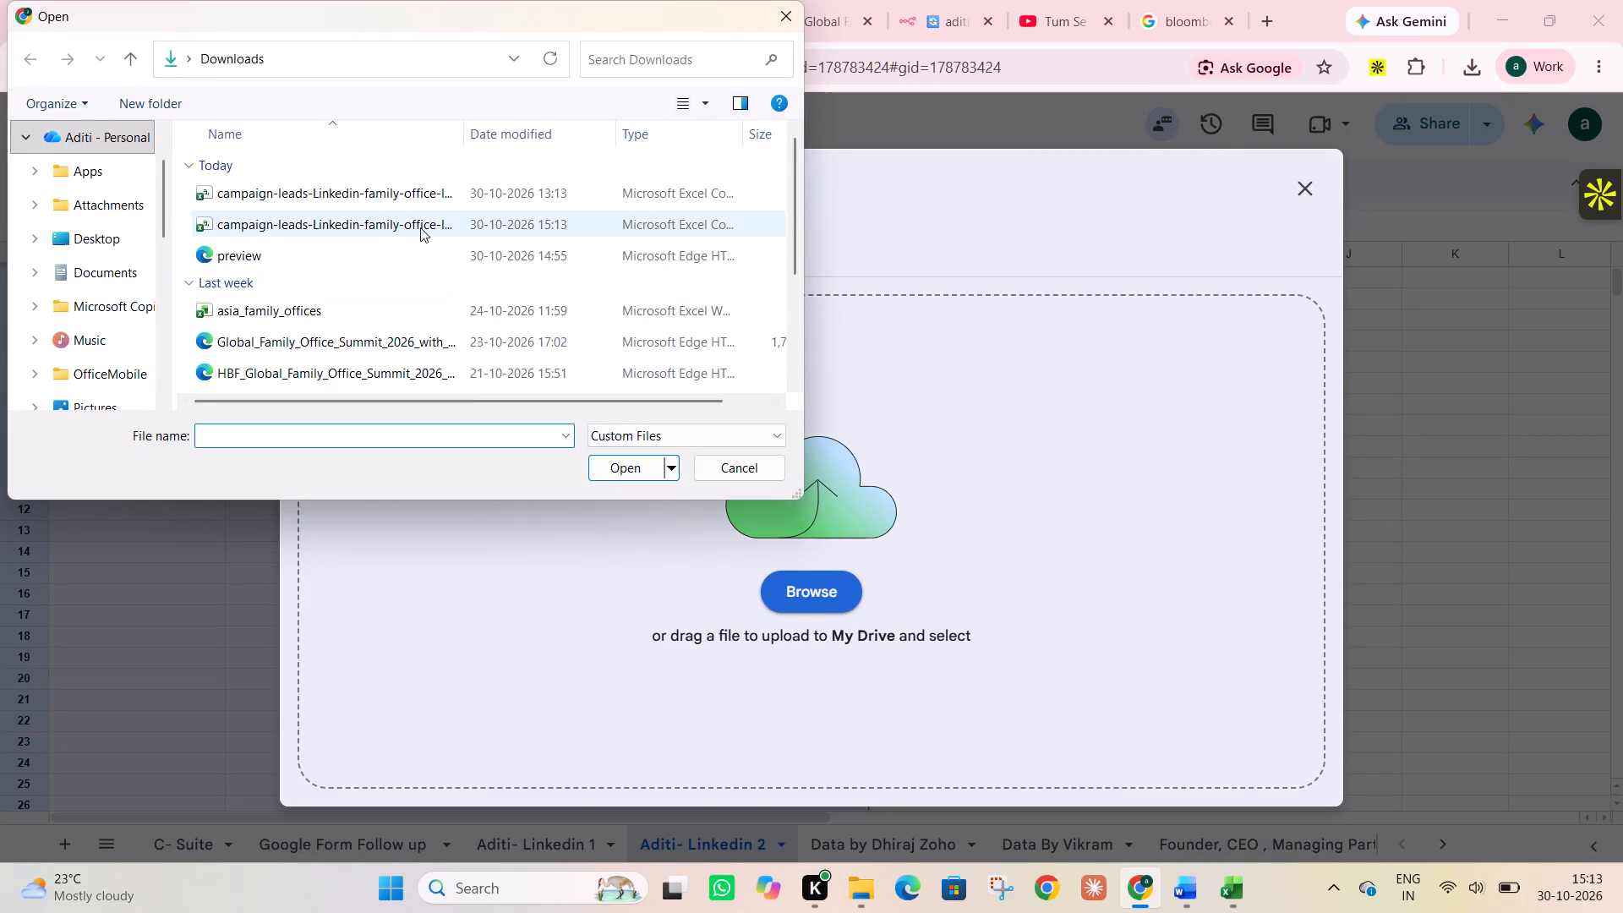
{"action": "left_click", "coordinate": [417, 223]}
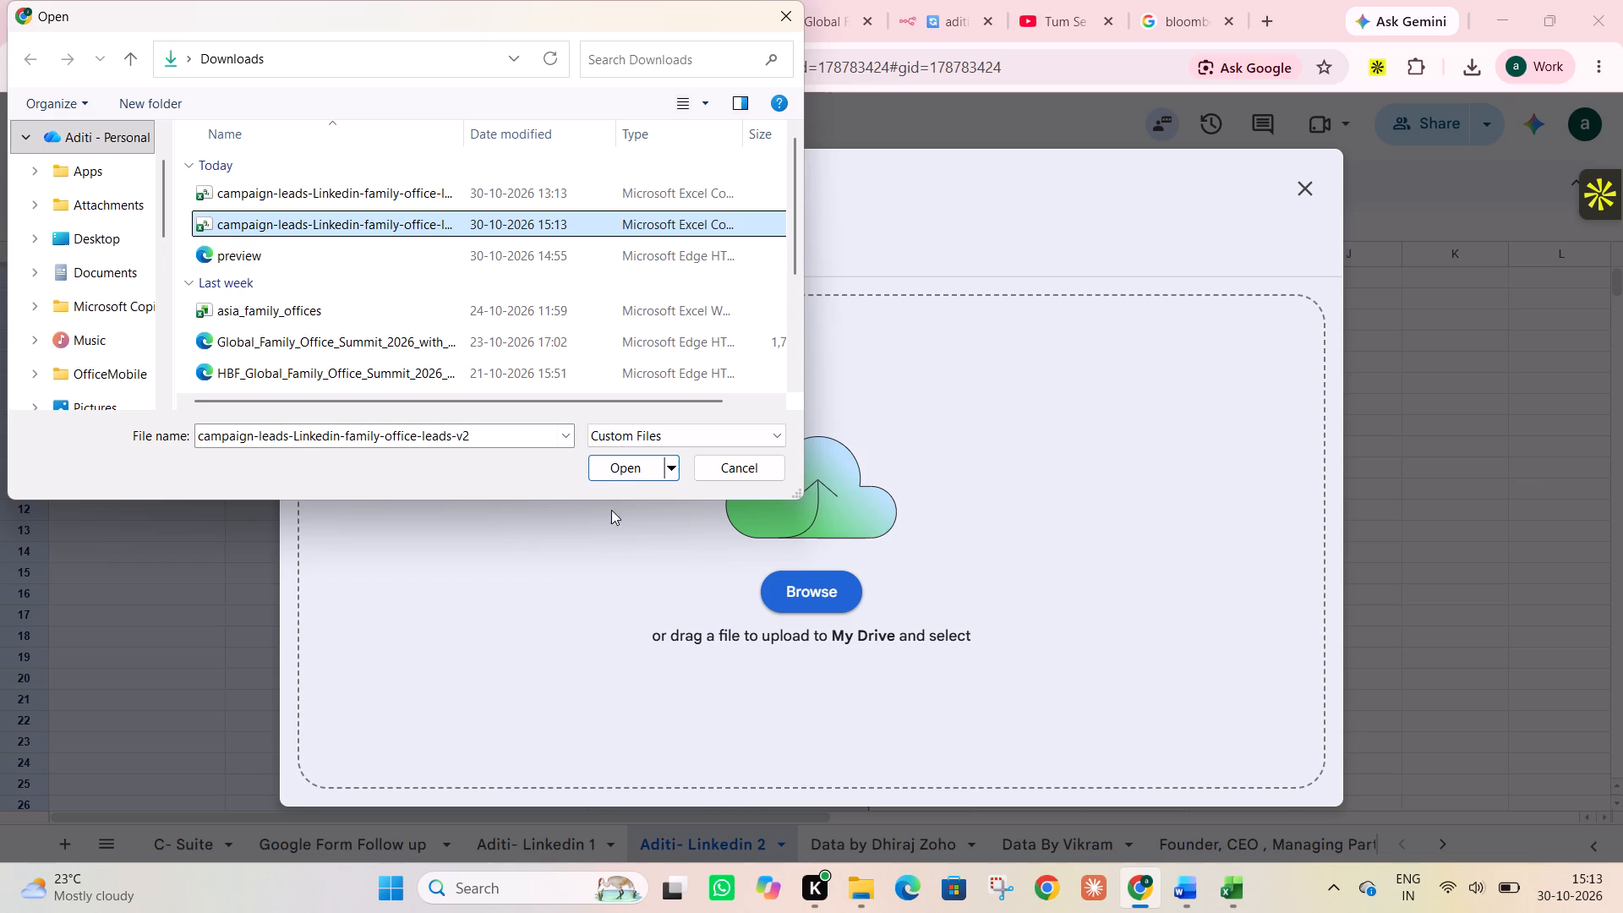
{"action": "left_click", "coordinate": [632, 475]}
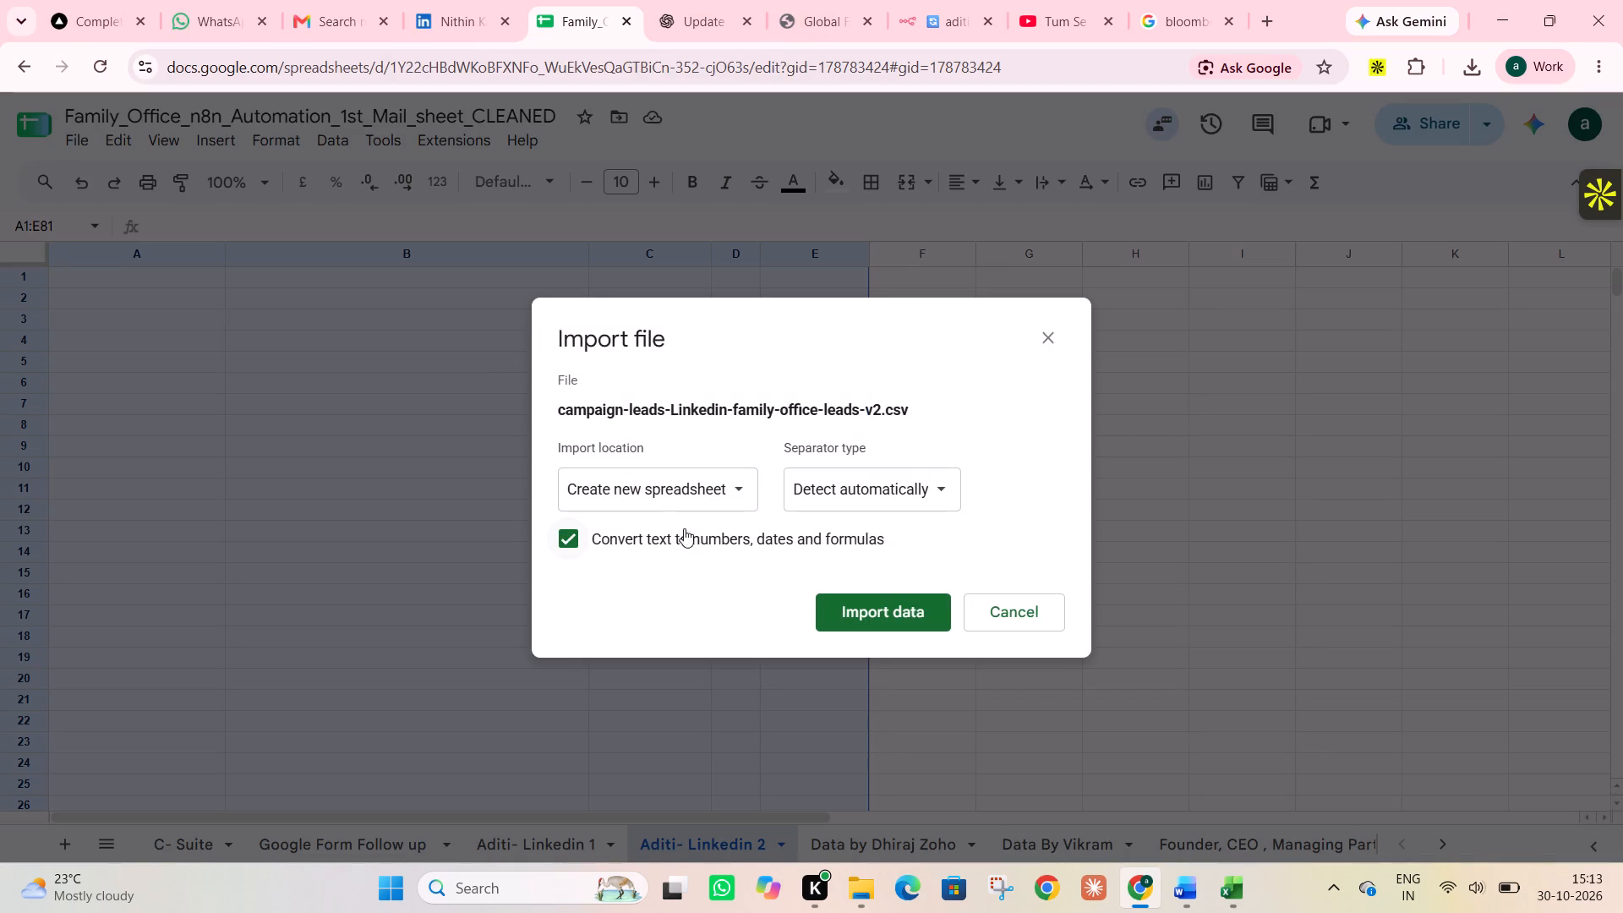
{"action": "left_click", "coordinate": [697, 496]}
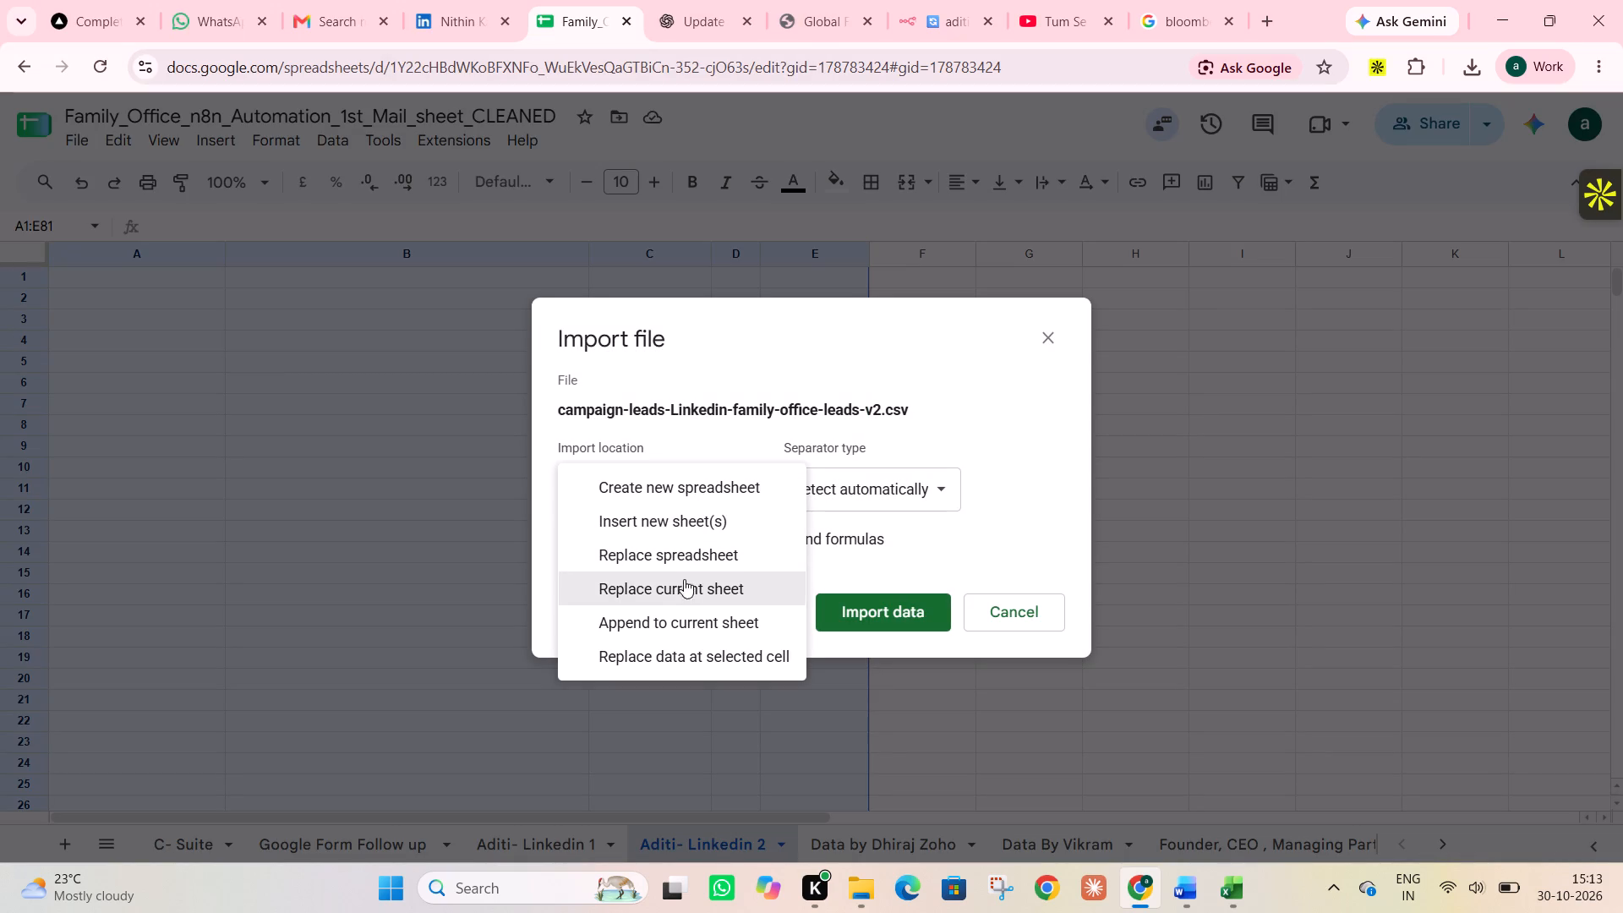
{"action": "left_click", "coordinate": [684, 619]}
{"action": "left_click", "coordinate": [859, 626]}
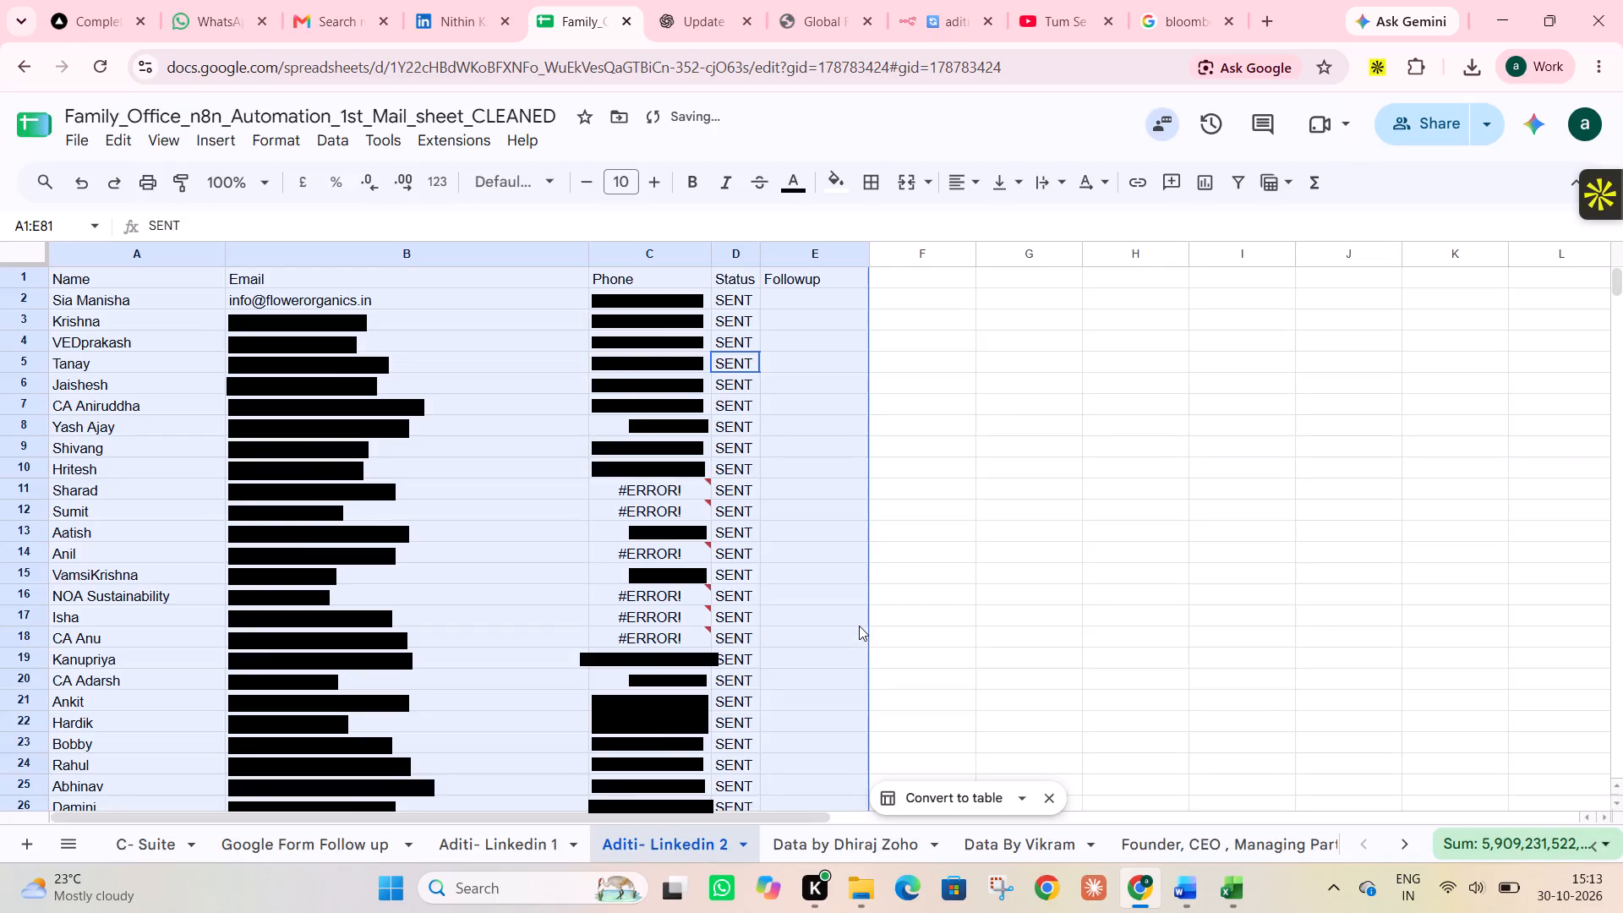
Examine the newly imported leads on the Aditi- Linkedin 2 sheet, checking how the Phone column entries came through.
{"action": "scroll", "coordinate": [697, 604], "scroll_direction": "down", "scroll_amount": 1}
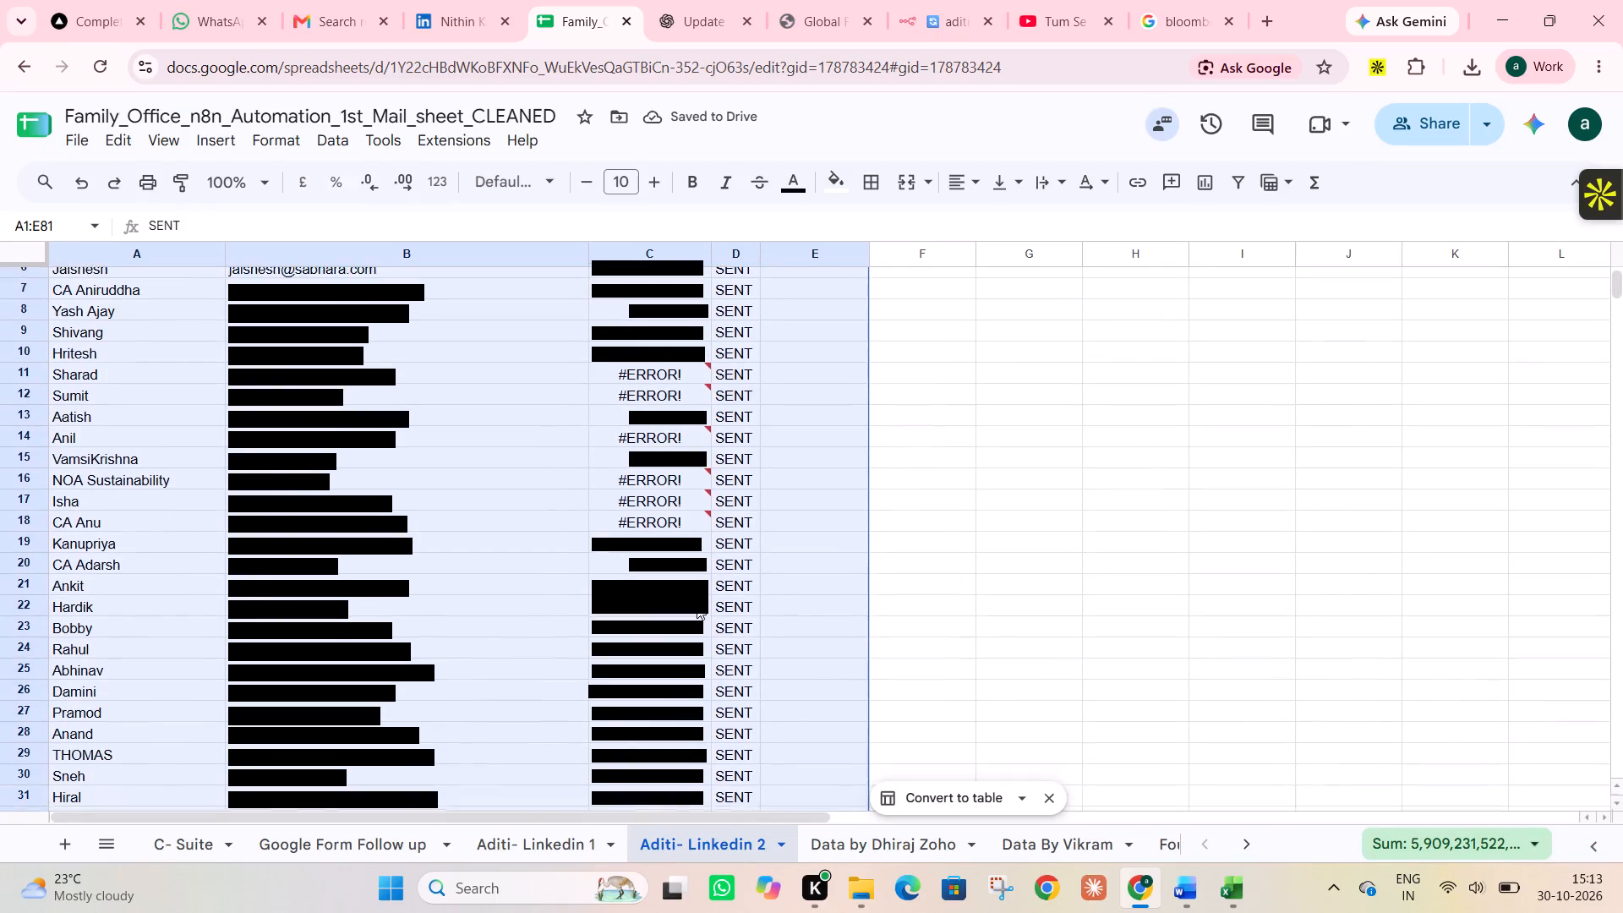
{"action": "scroll", "coordinate": [697, 604], "scroll_direction": "down", "scroll_amount": 7}
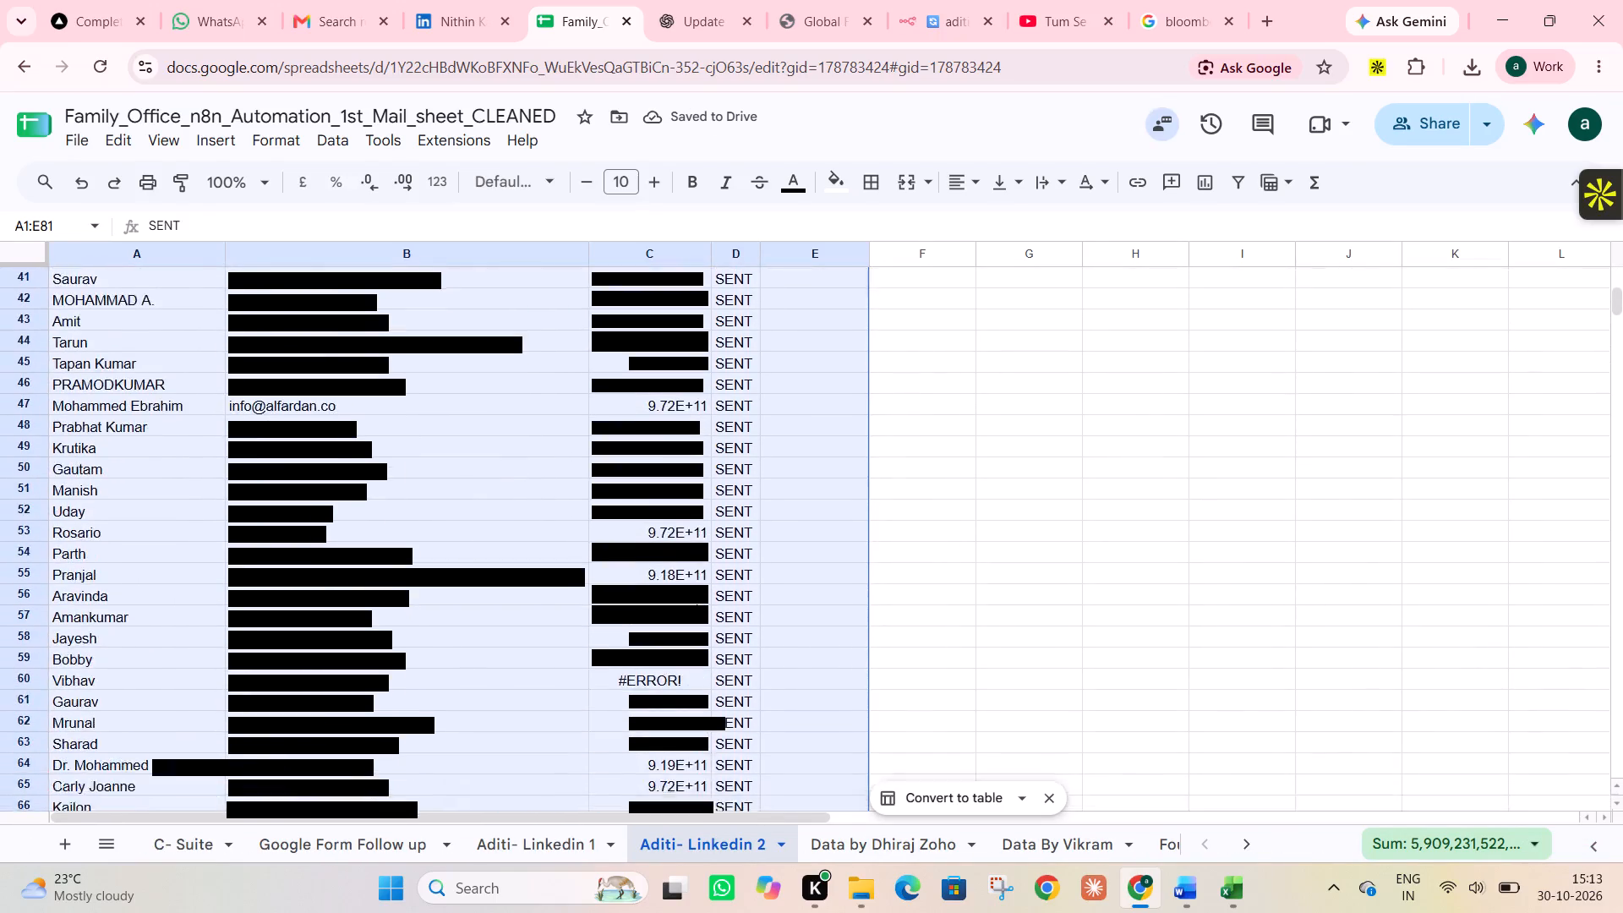
{"action": "scroll", "coordinate": [697, 604], "scroll_direction": "down", "scroll_amount": 3}
{"action": "scroll", "coordinate": [697, 604], "scroll_direction": "up", "scroll_amount": 6}
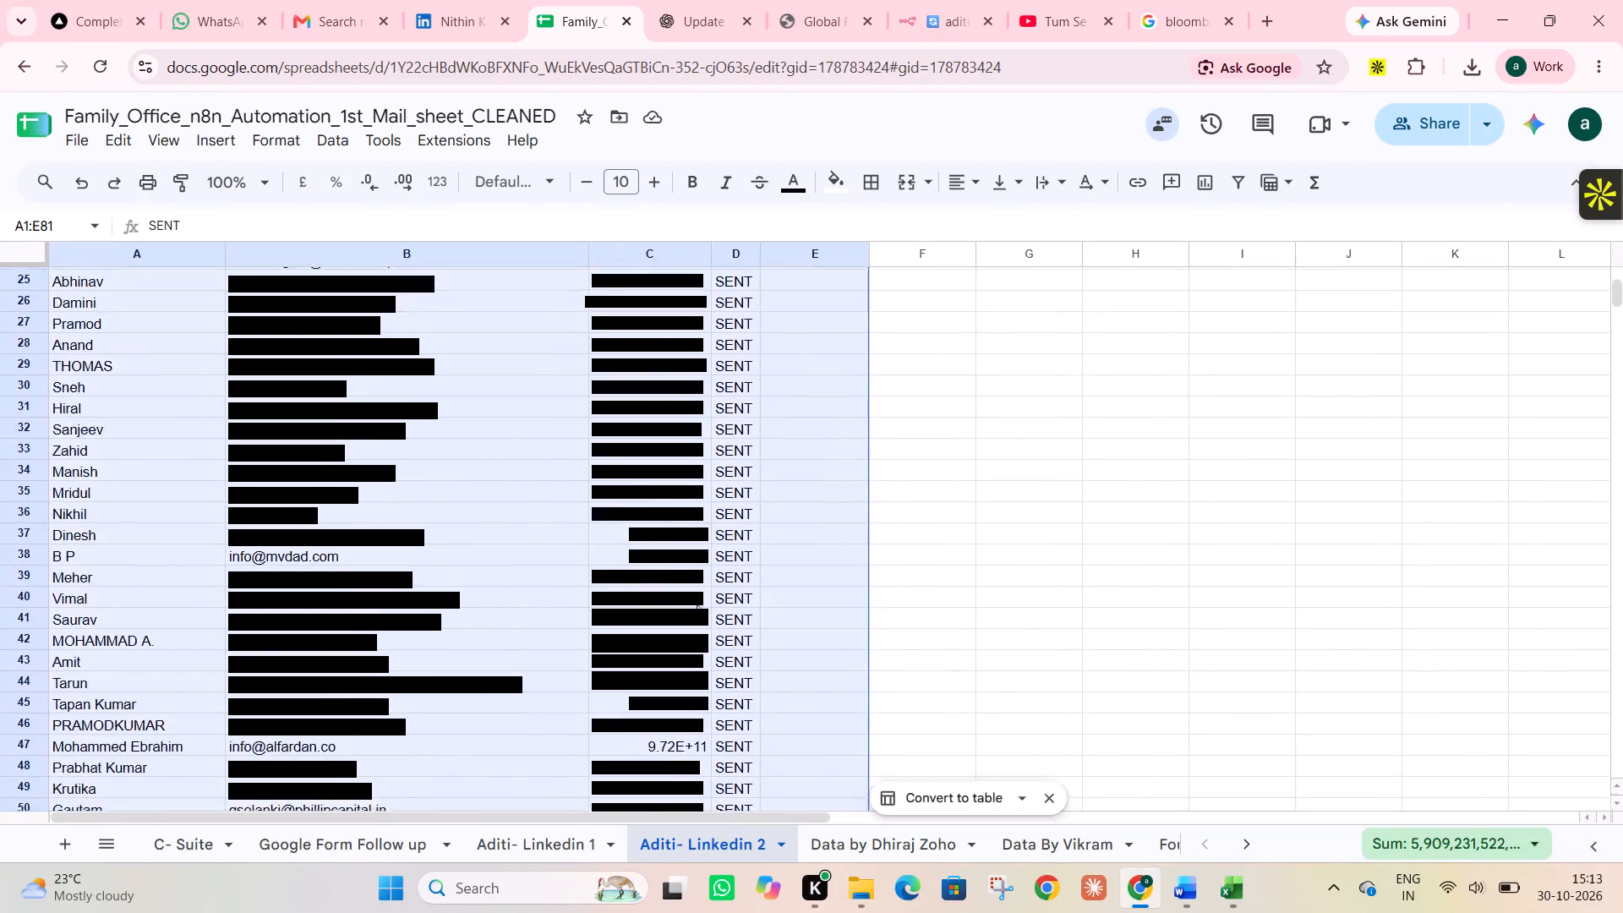
{"action": "scroll", "coordinate": [697, 604], "scroll_direction": "up", "scroll_amount": 5}
{"action": "left_click", "coordinate": [1073, 490]}
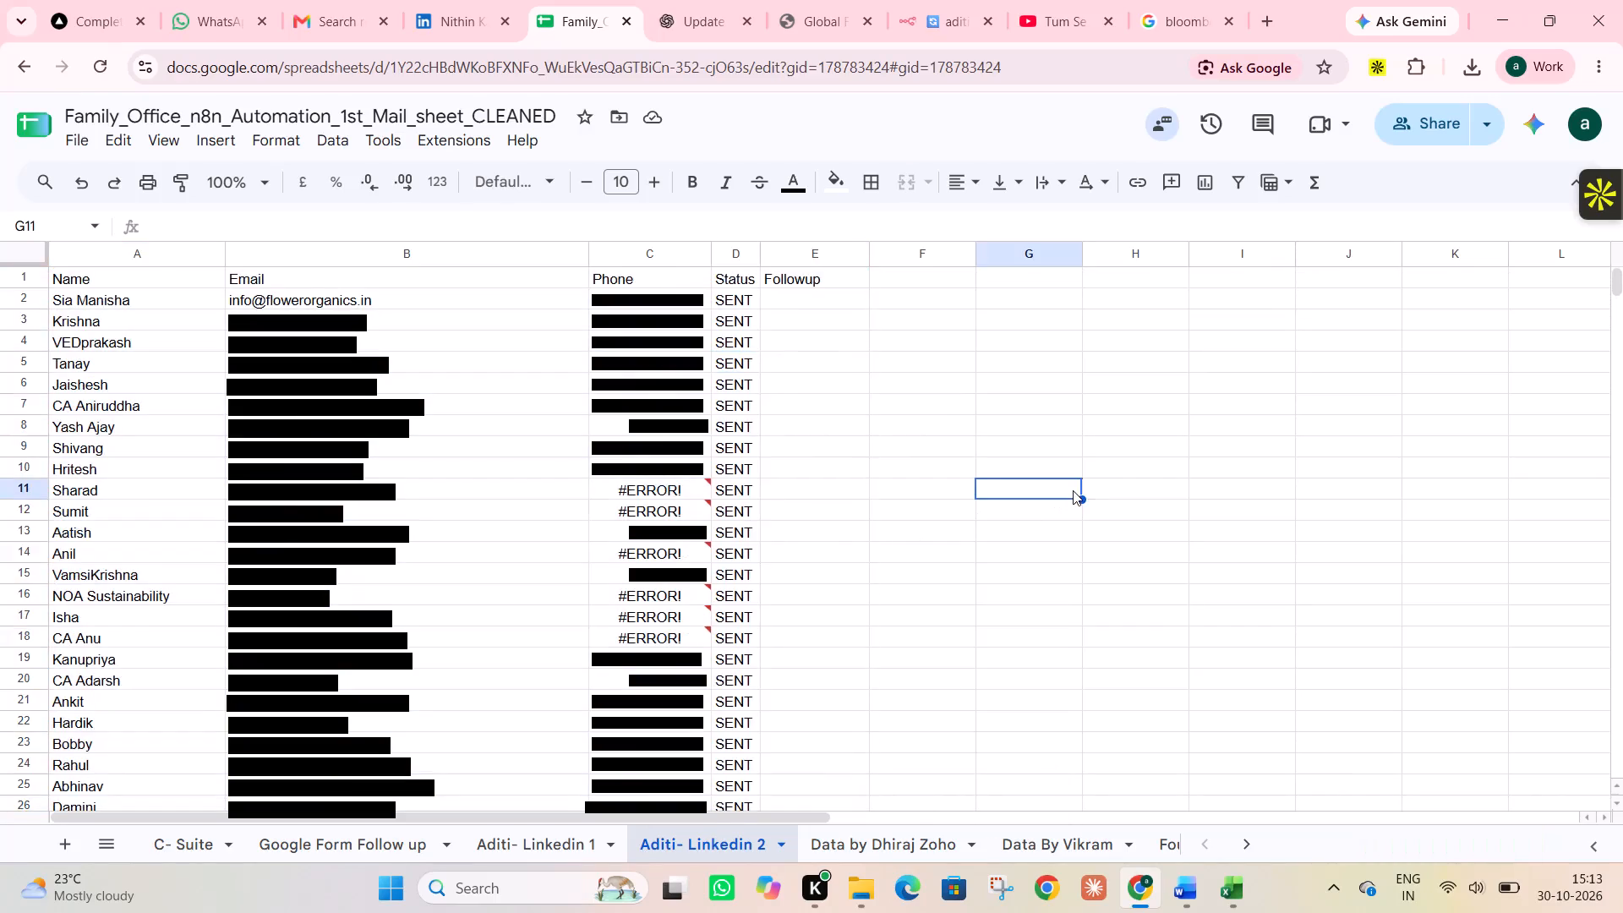
{"action": "scroll", "coordinate": [1073, 490], "scroll_direction": "down", "scroll_amount": 8}
{"action": "scroll", "coordinate": [1073, 490], "scroll_direction": "up", "scroll_amount": 1}
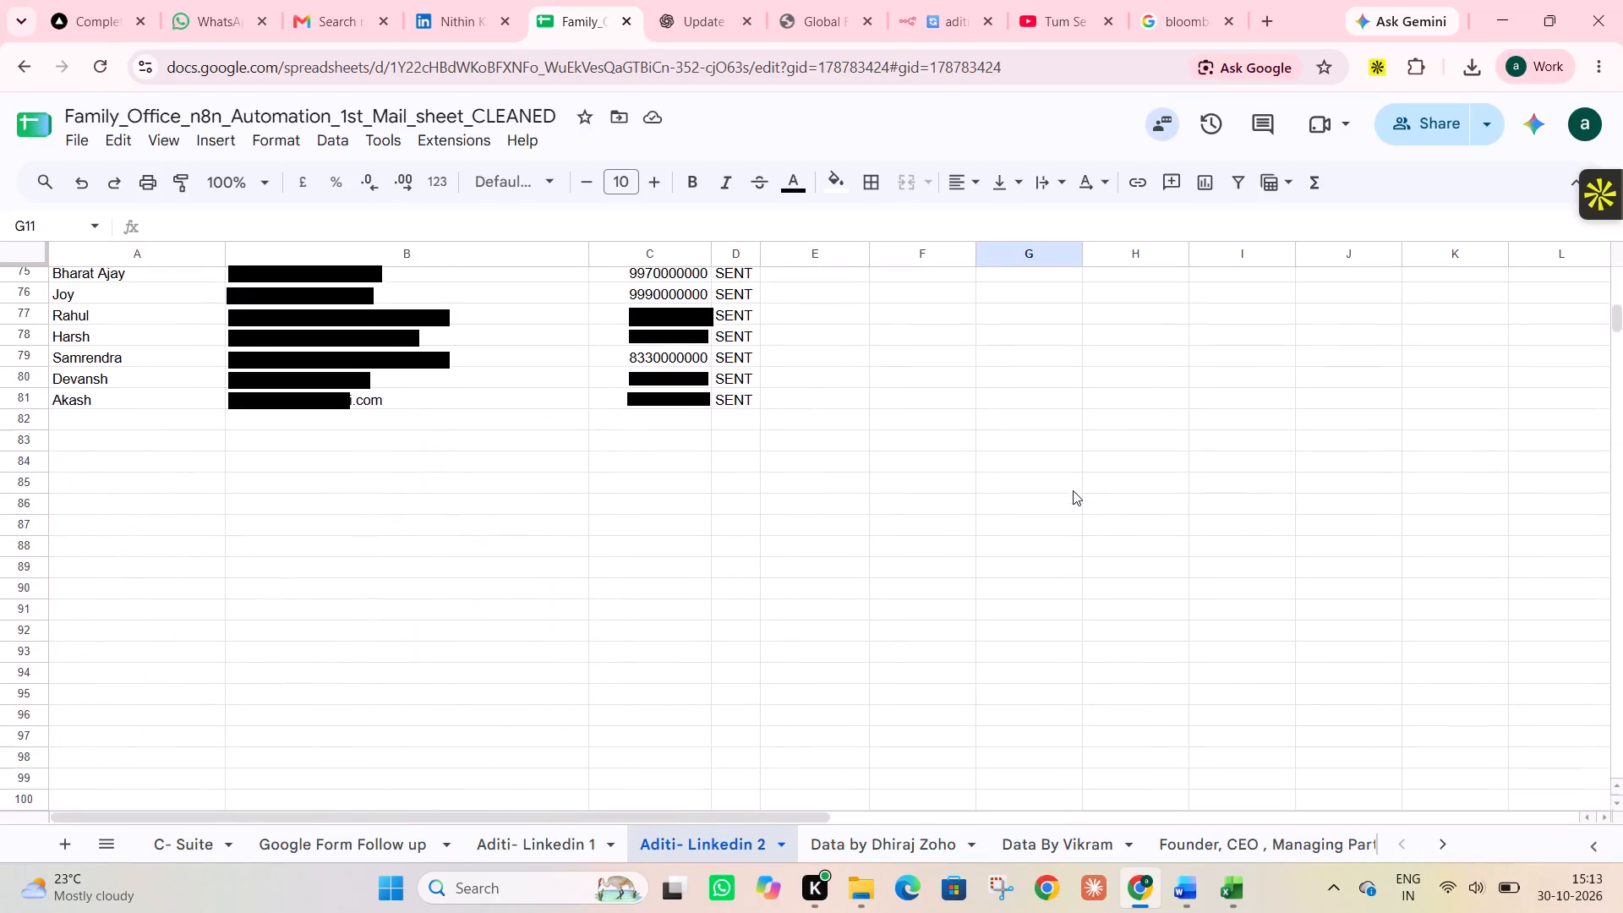
{"action": "scroll", "coordinate": [1073, 490], "scroll_direction": "up", "scroll_amount": 1}
Switch to the v2 lead file in Excel to compare its Phone column with the Aditi- Linkedin 2 sheet in Chrome.
{"action": "left_click", "coordinate": [1240, 894]}
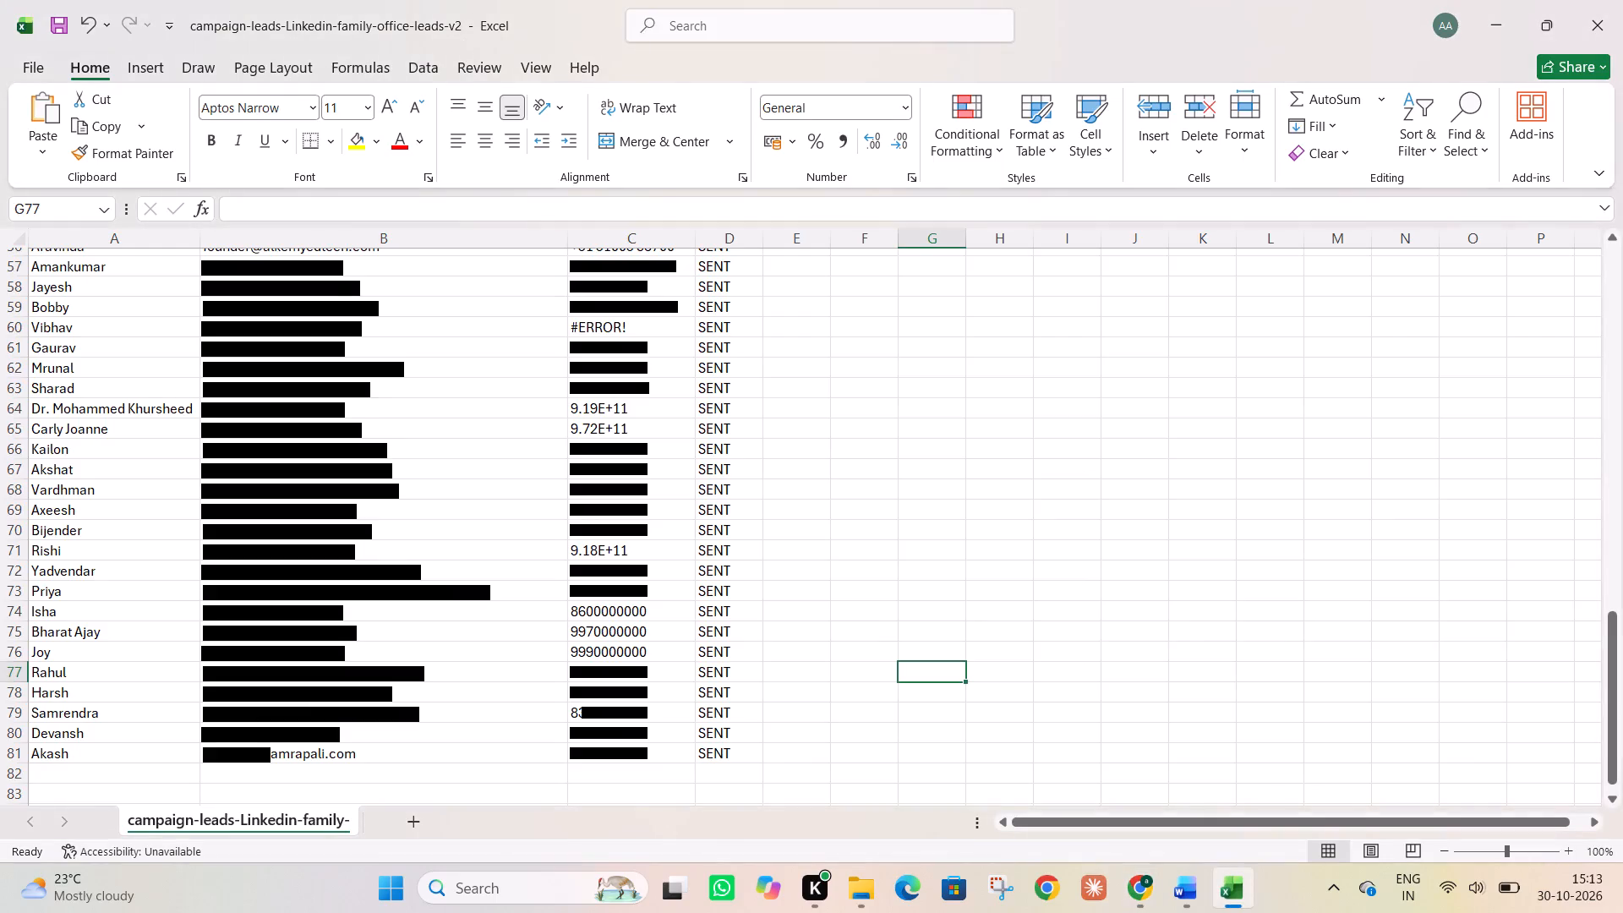
{"action": "scroll", "coordinate": [1095, 645], "scroll_direction": "up", "scroll_amount": 10}
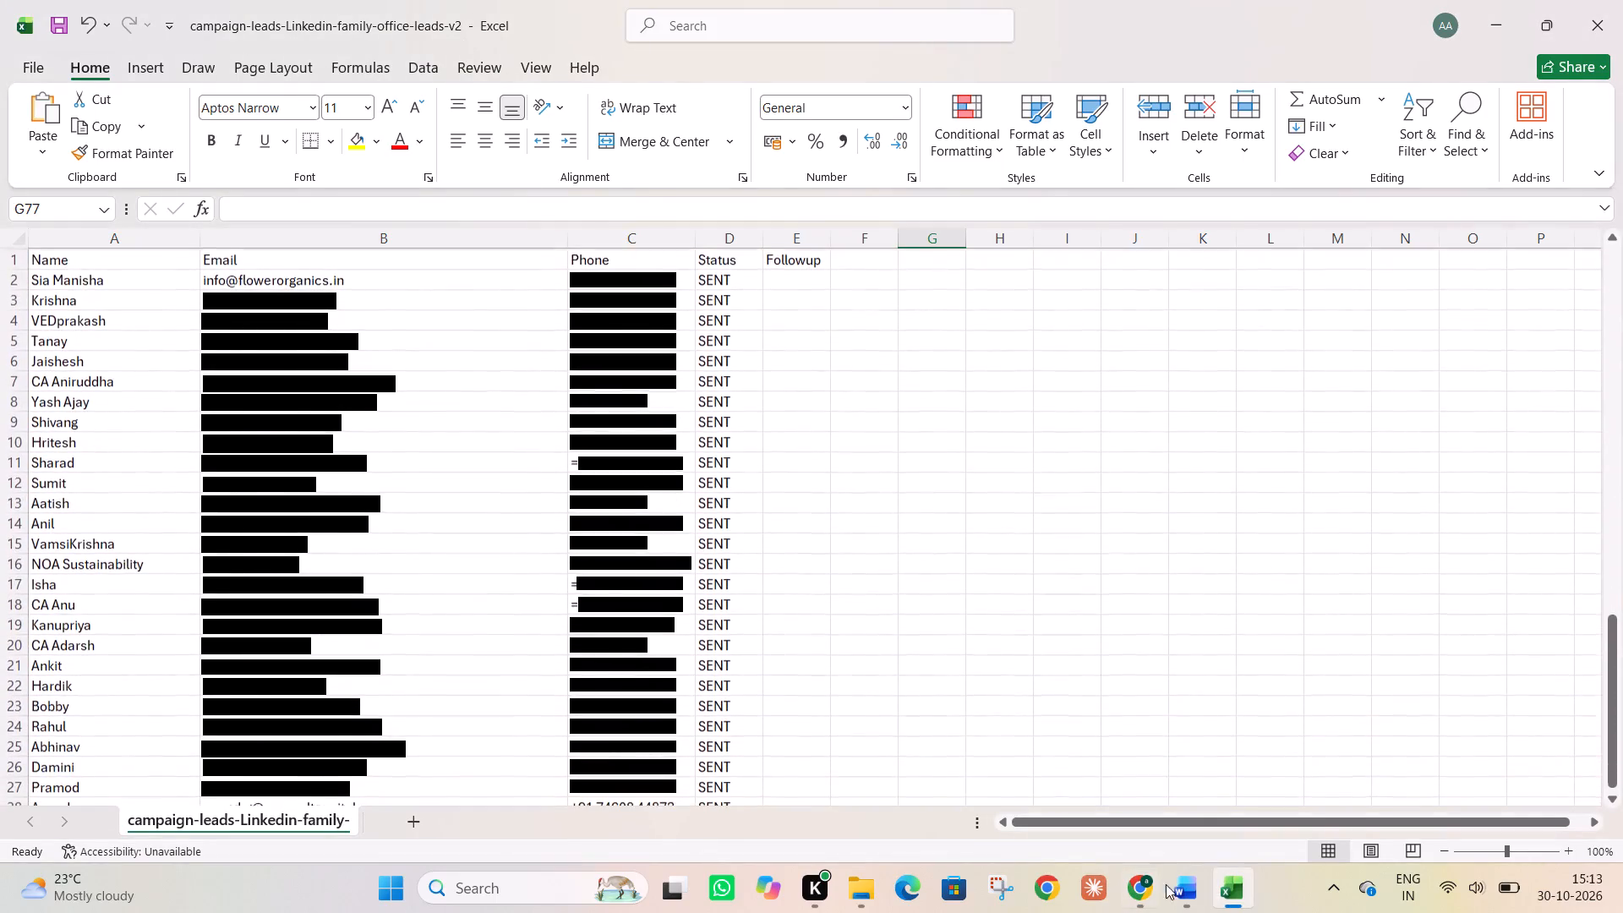
{"action": "left_click", "coordinate": [1142, 898]}
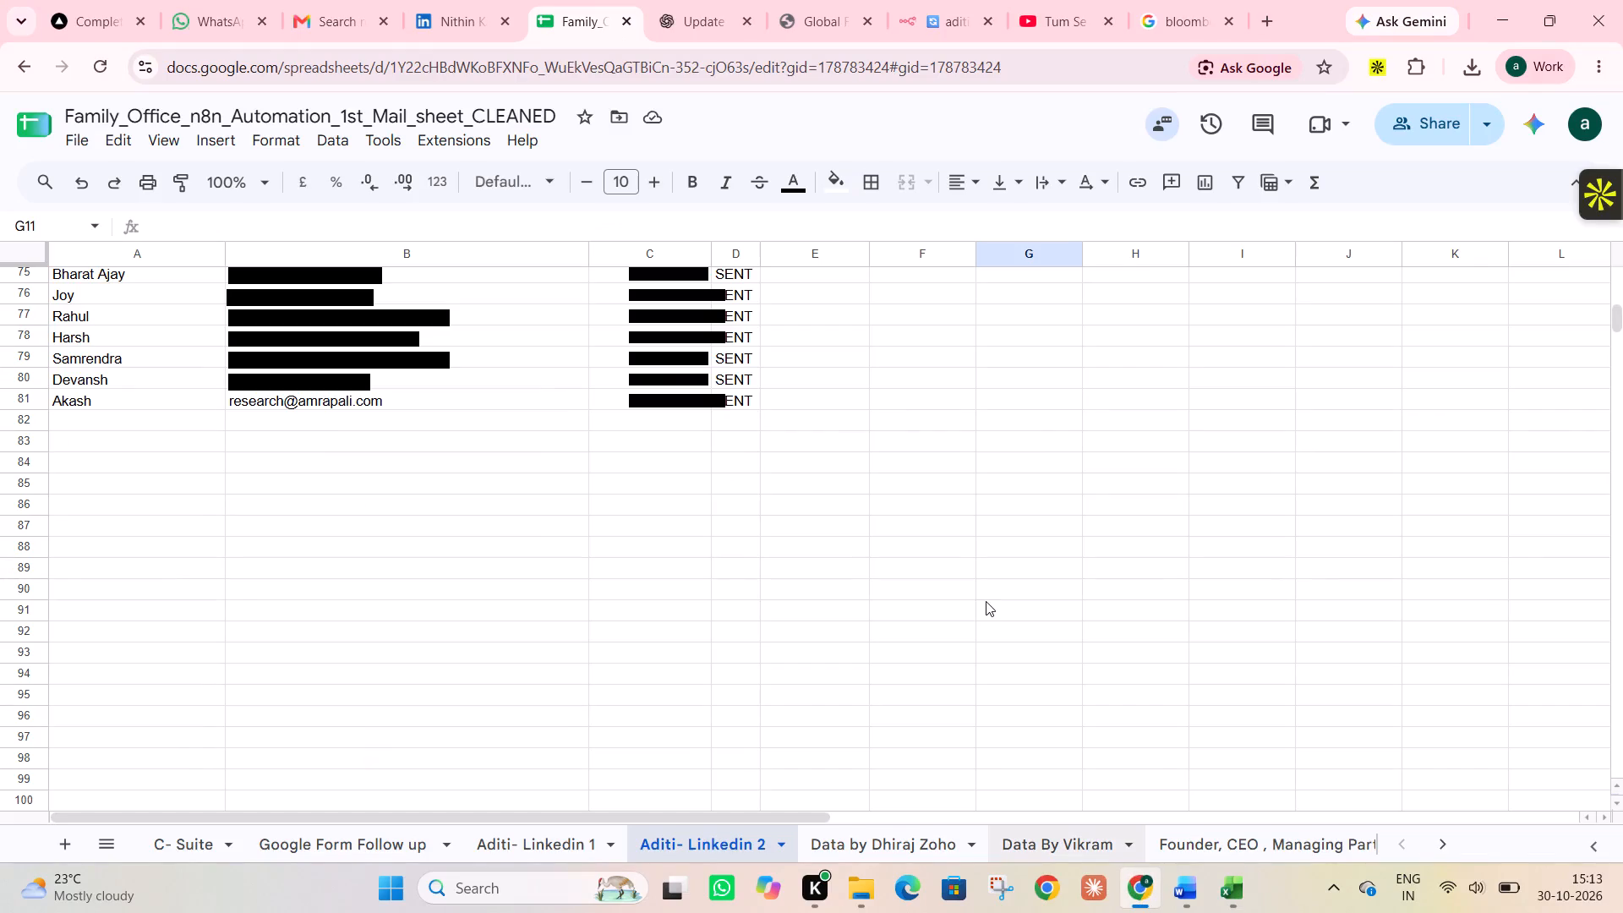
{"action": "scroll", "coordinate": [986, 601], "scroll_direction": "up", "scroll_amount": 4}
{"action": "scroll", "coordinate": [948, 440], "scroll_direction": "up", "scroll_amount": 4}
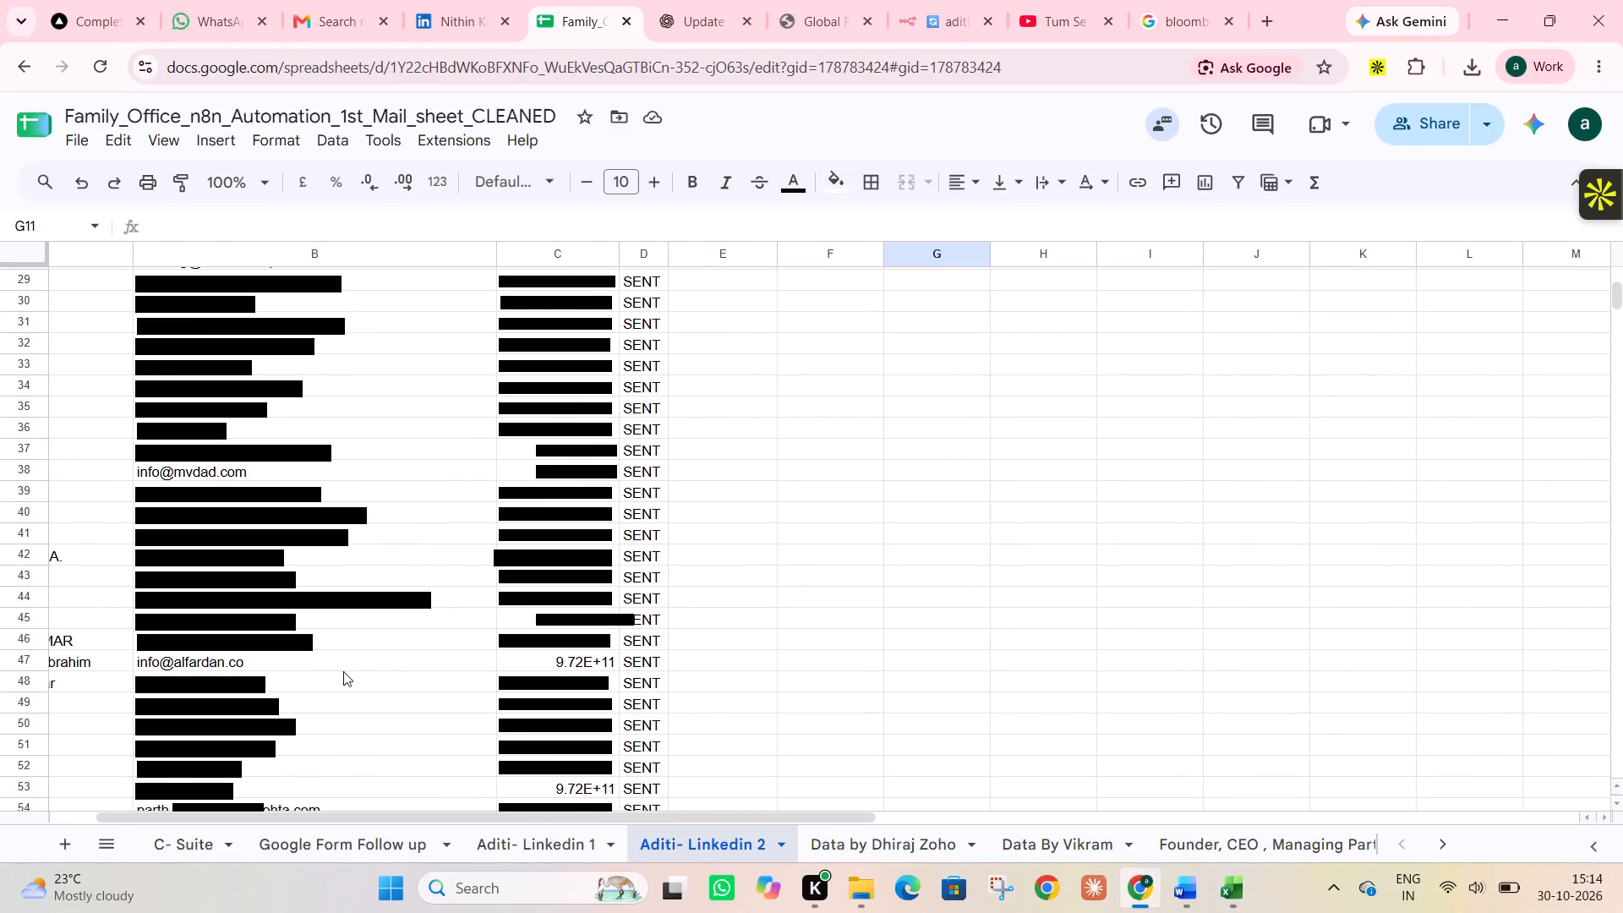
Examine the leads on the Google Form Follow up sheet, including their status and phone number entries.
{"action": "left_click", "coordinate": [320, 844]}
{"action": "scroll", "coordinate": [814, 555], "scroll_direction": "down", "scroll_amount": 1}
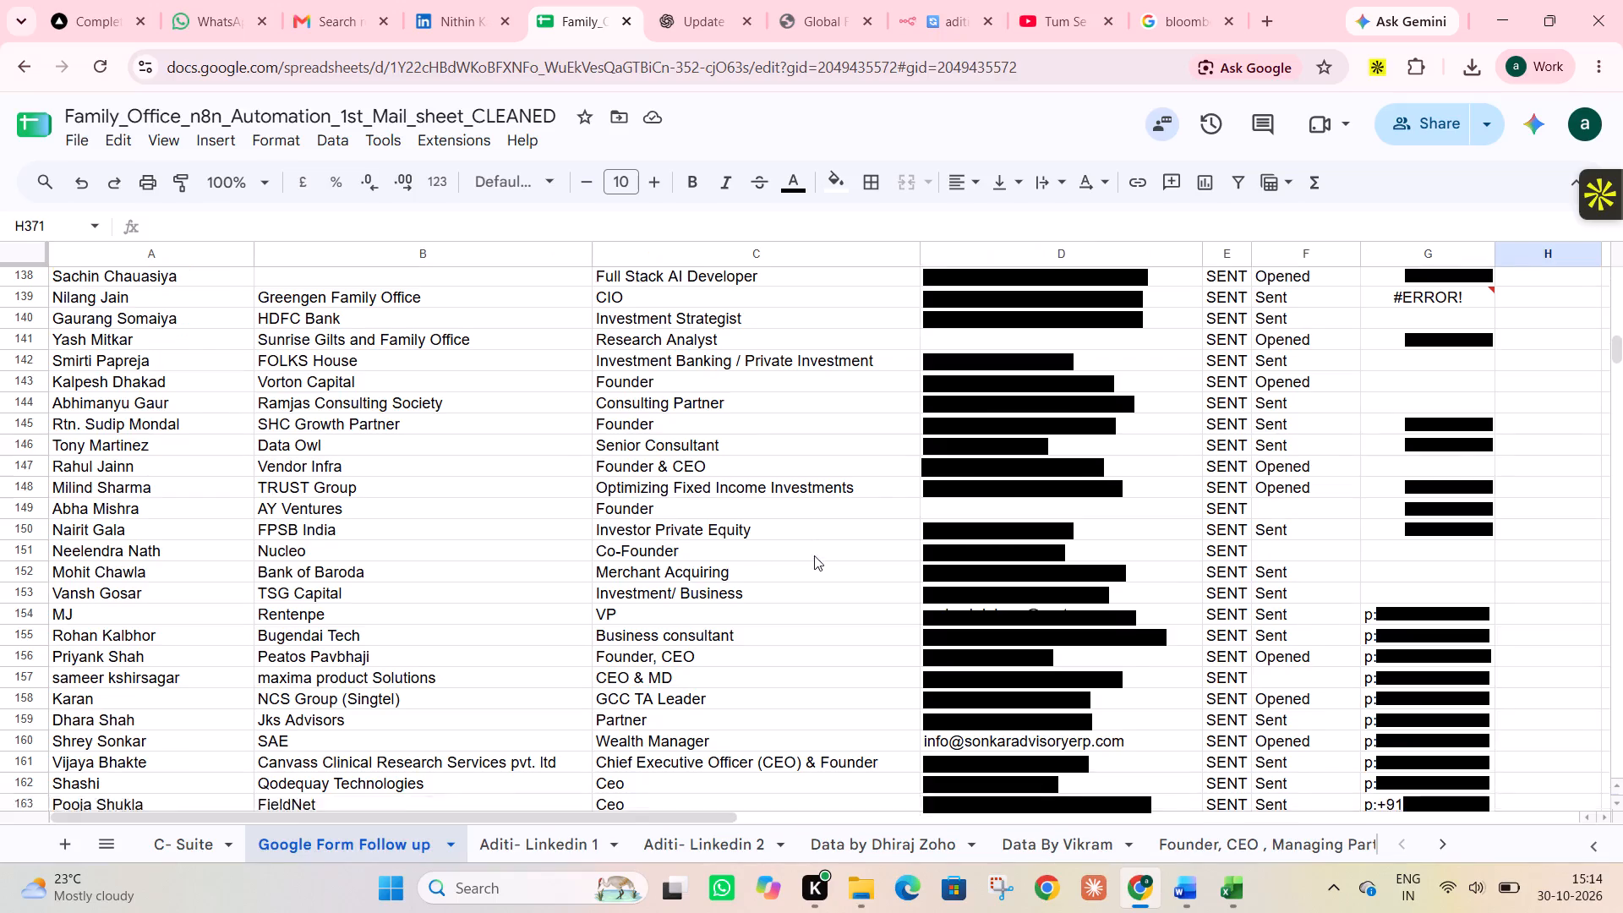
{"action": "scroll", "coordinate": [814, 555], "scroll_direction": "down", "scroll_amount": 11}
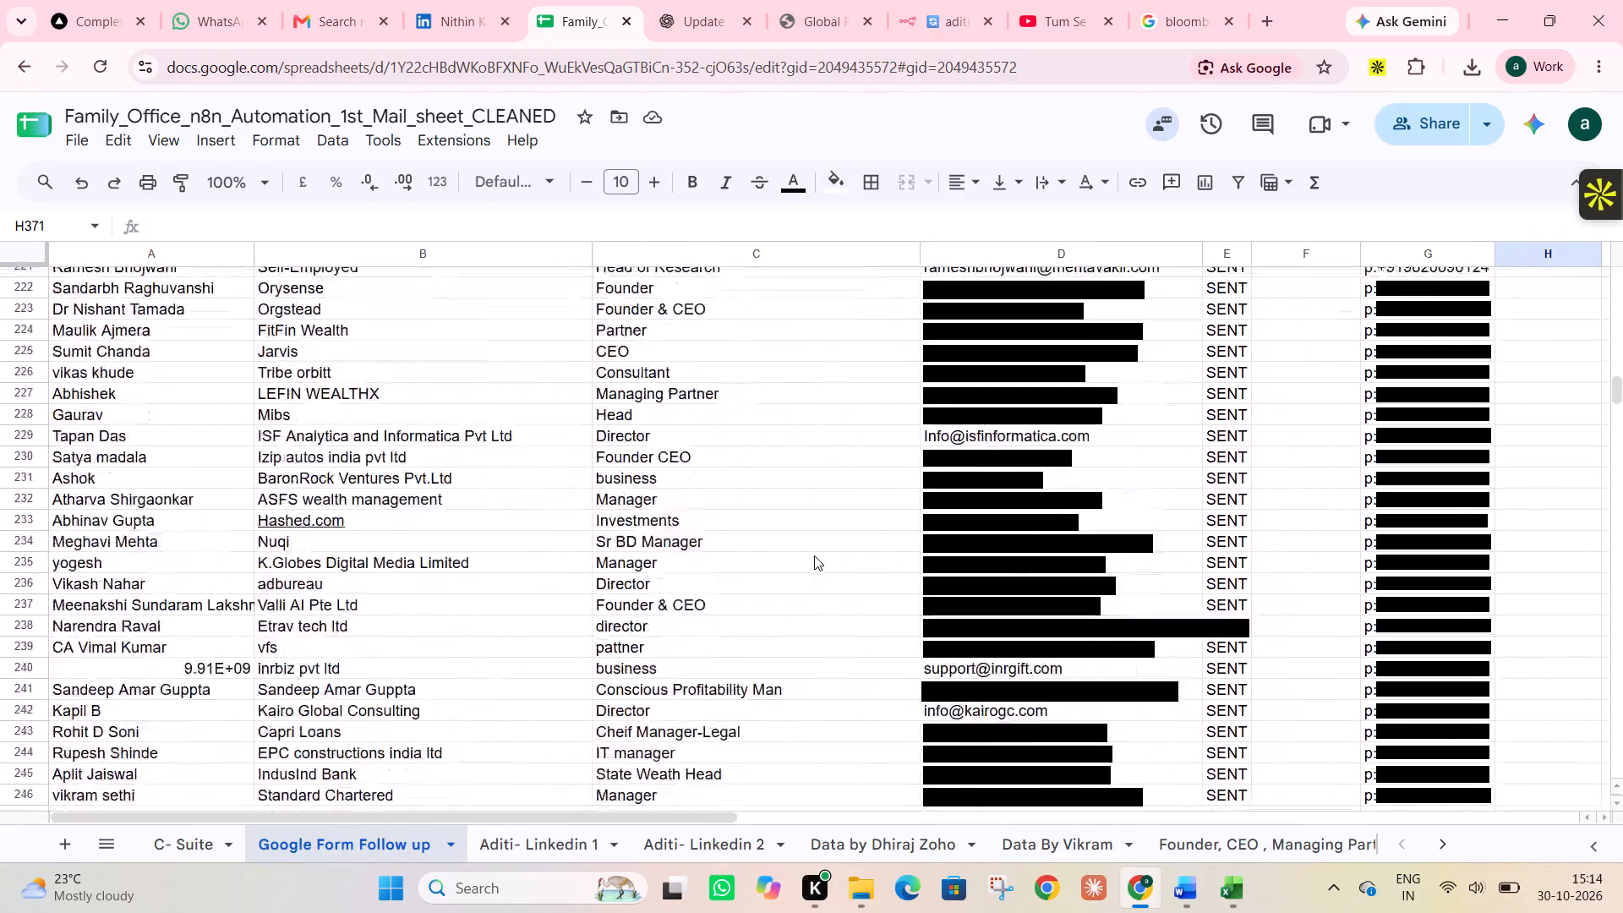
{"action": "scroll", "coordinate": [814, 555], "scroll_direction": "down", "scroll_amount": 4}
{"action": "scroll", "coordinate": [814, 555], "scroll_direction": "up", "scroll_amount": 5}
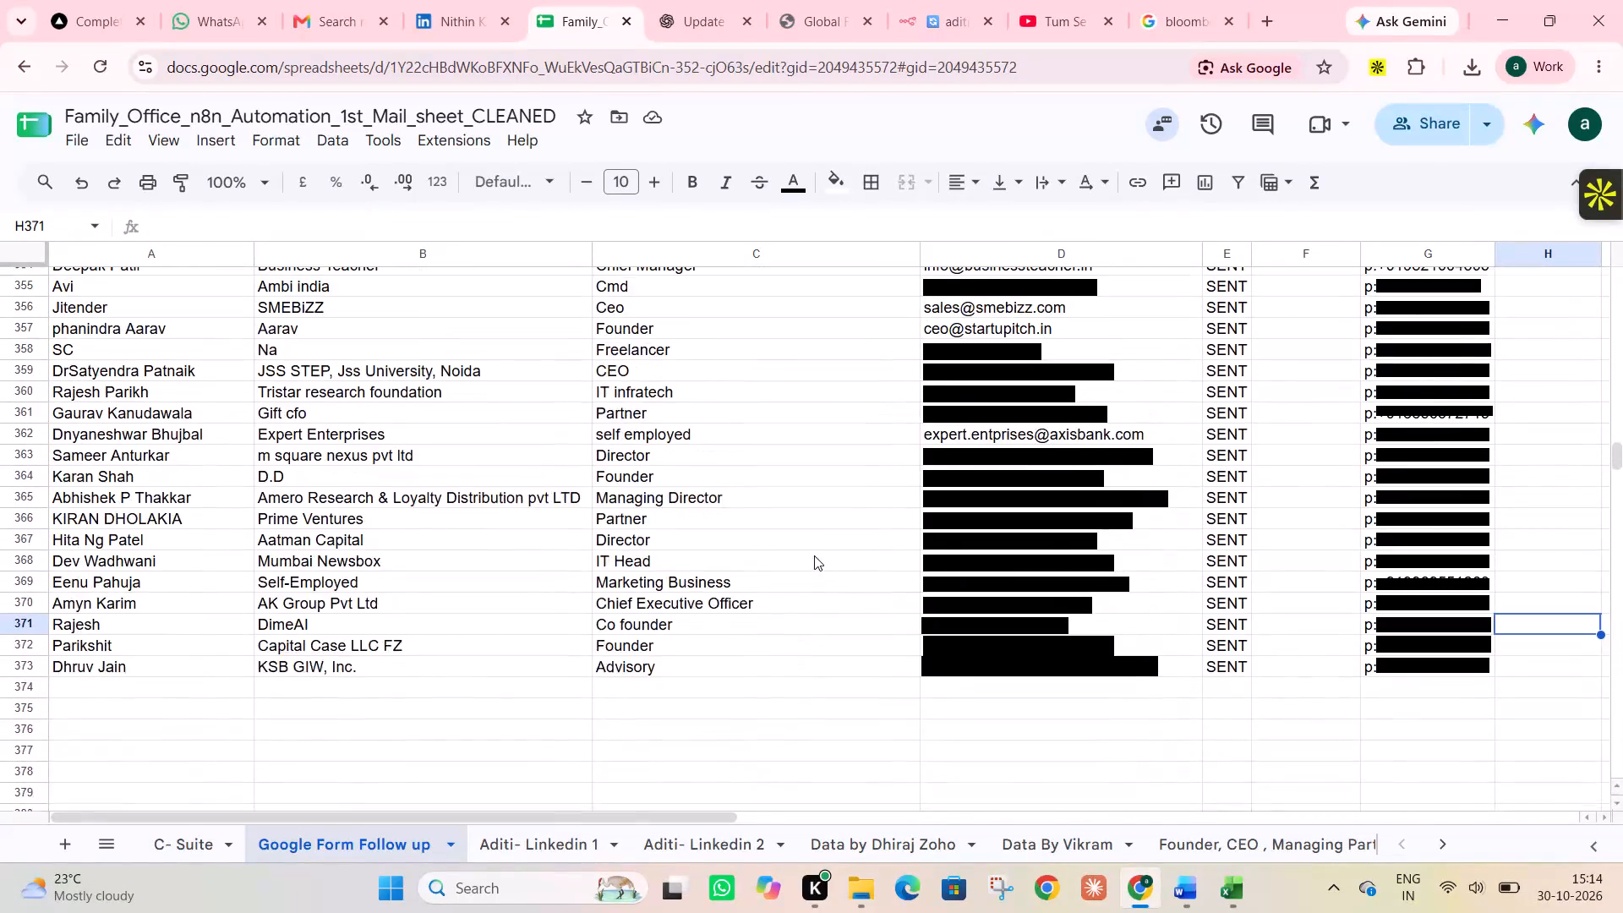
{"action": "scroll", "coordinate": [814, 555], "scroll_direction": "up", "scroll_amount": 6}
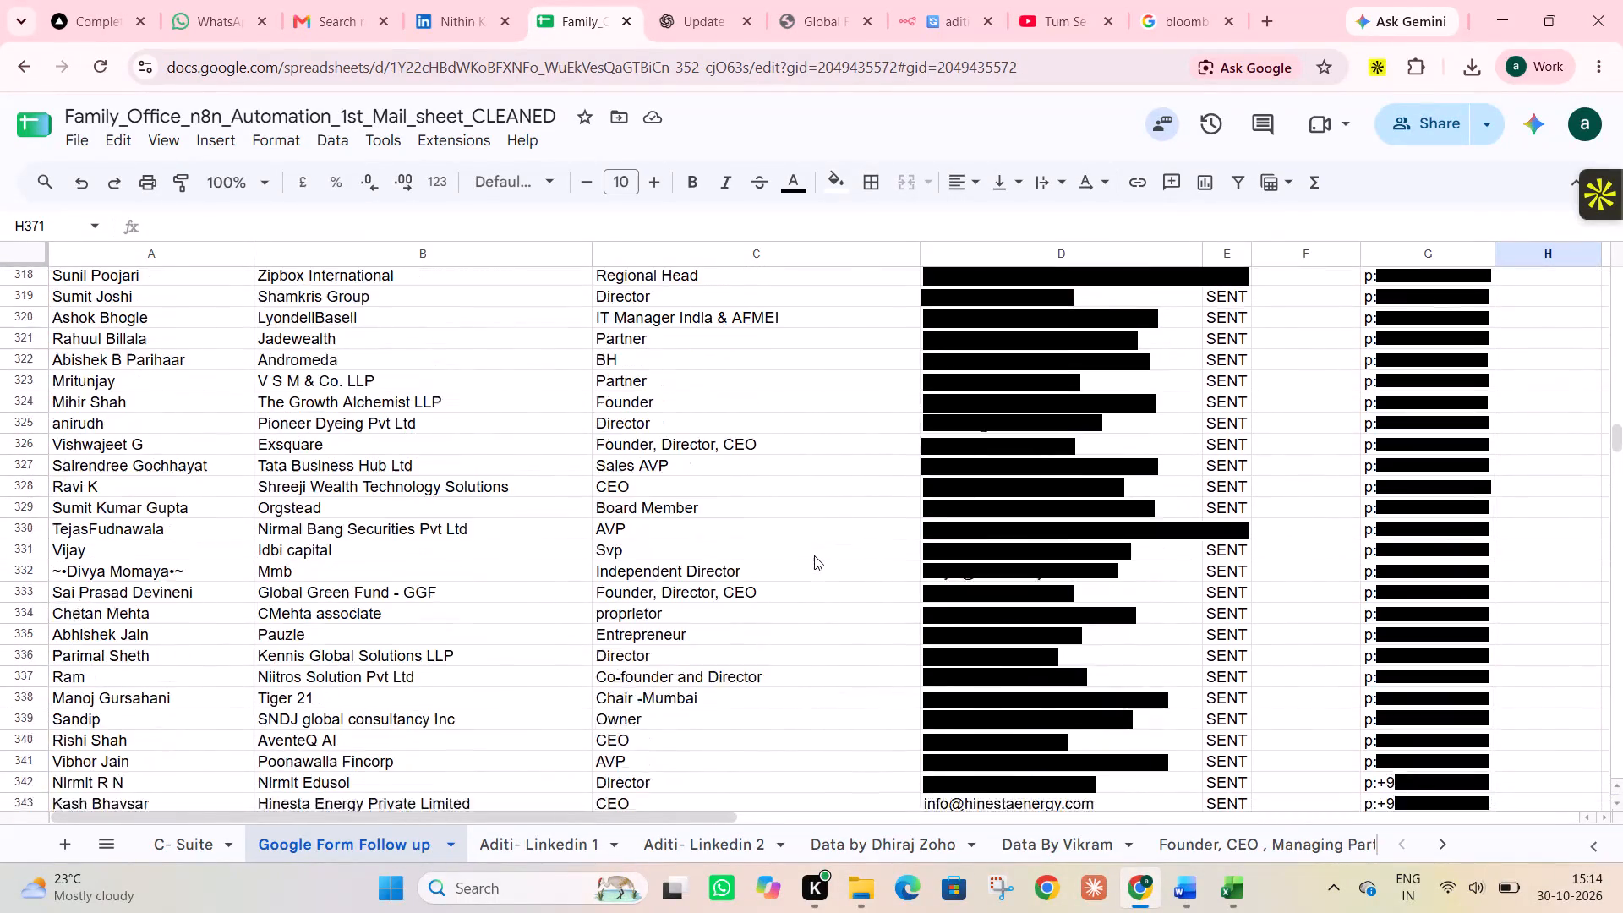
{"action": "scroll", "coordinate": [814, 555], "scroll_direction": "up", "scroll_amount": 10}
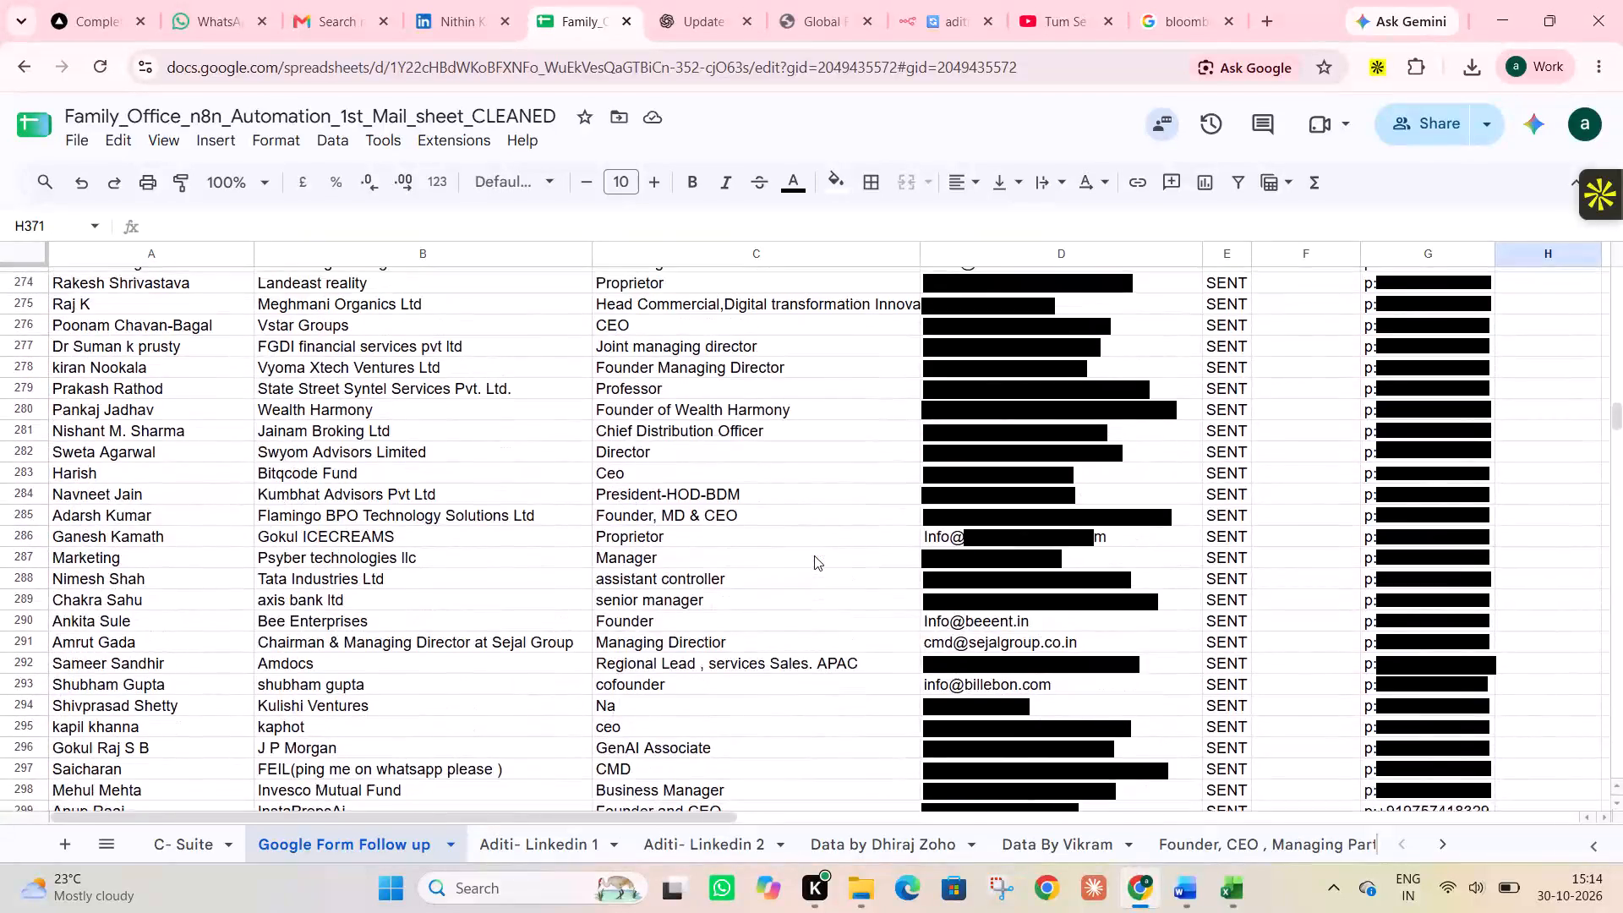
{"action": "scroll", "coordinate": [814, 555], "scroll_direction": "up", "scroll_amount": 6}
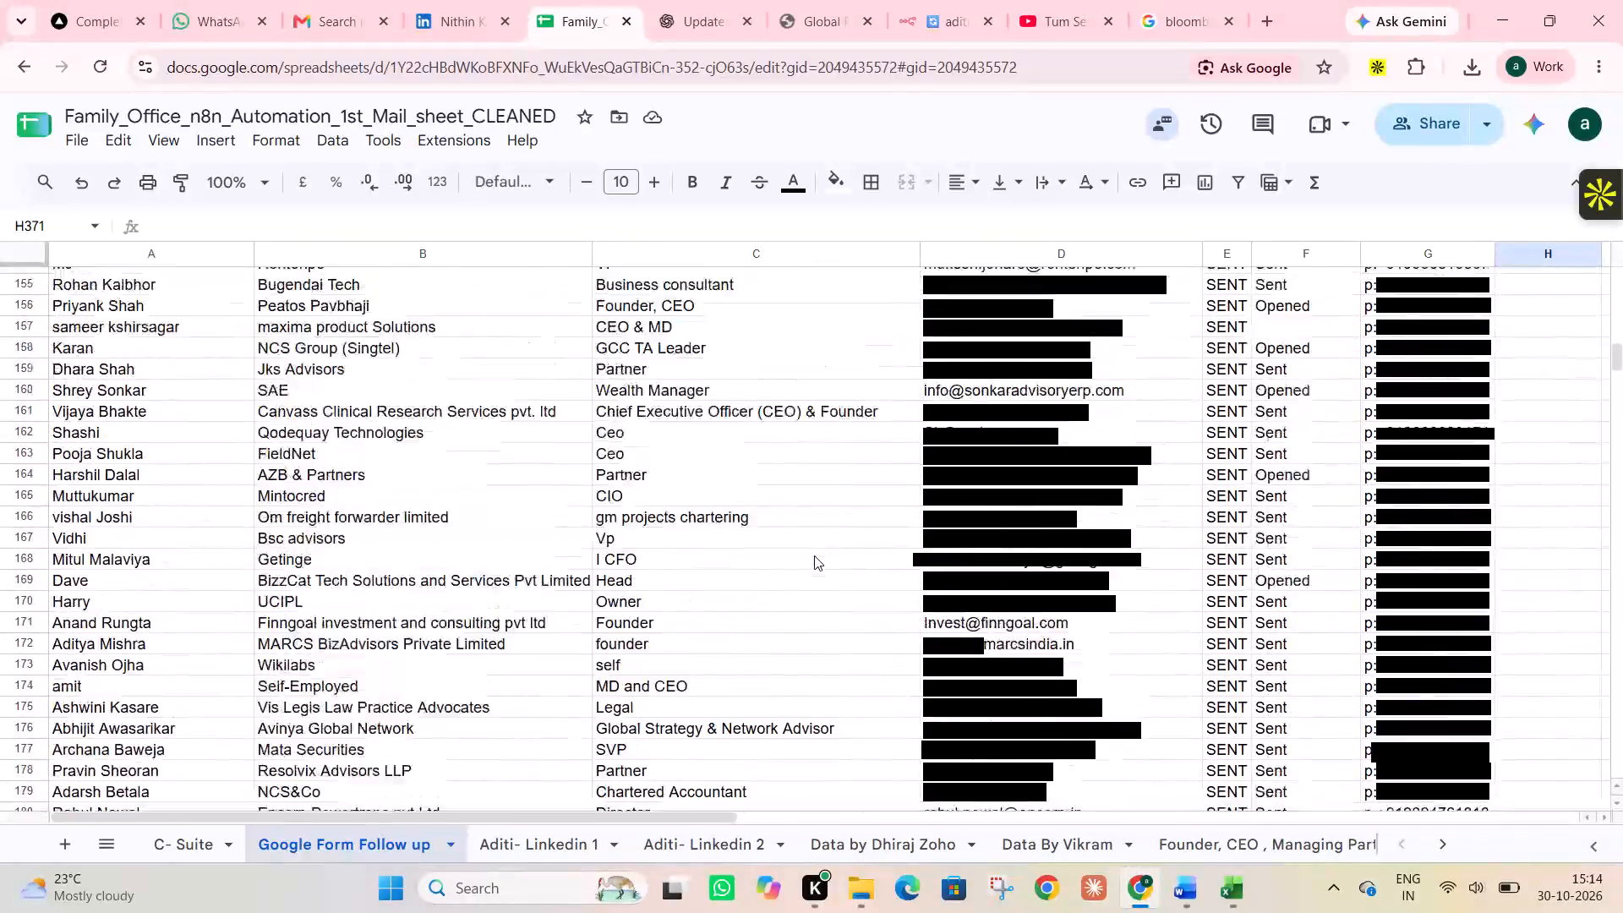
Examine the status and phone number columns of the Google Form Follow up sheet down to its last lead row.
{"action": "scroll", "coordinate": [814, 555], "scroll_direction": "up", "scroll_amount": 3}
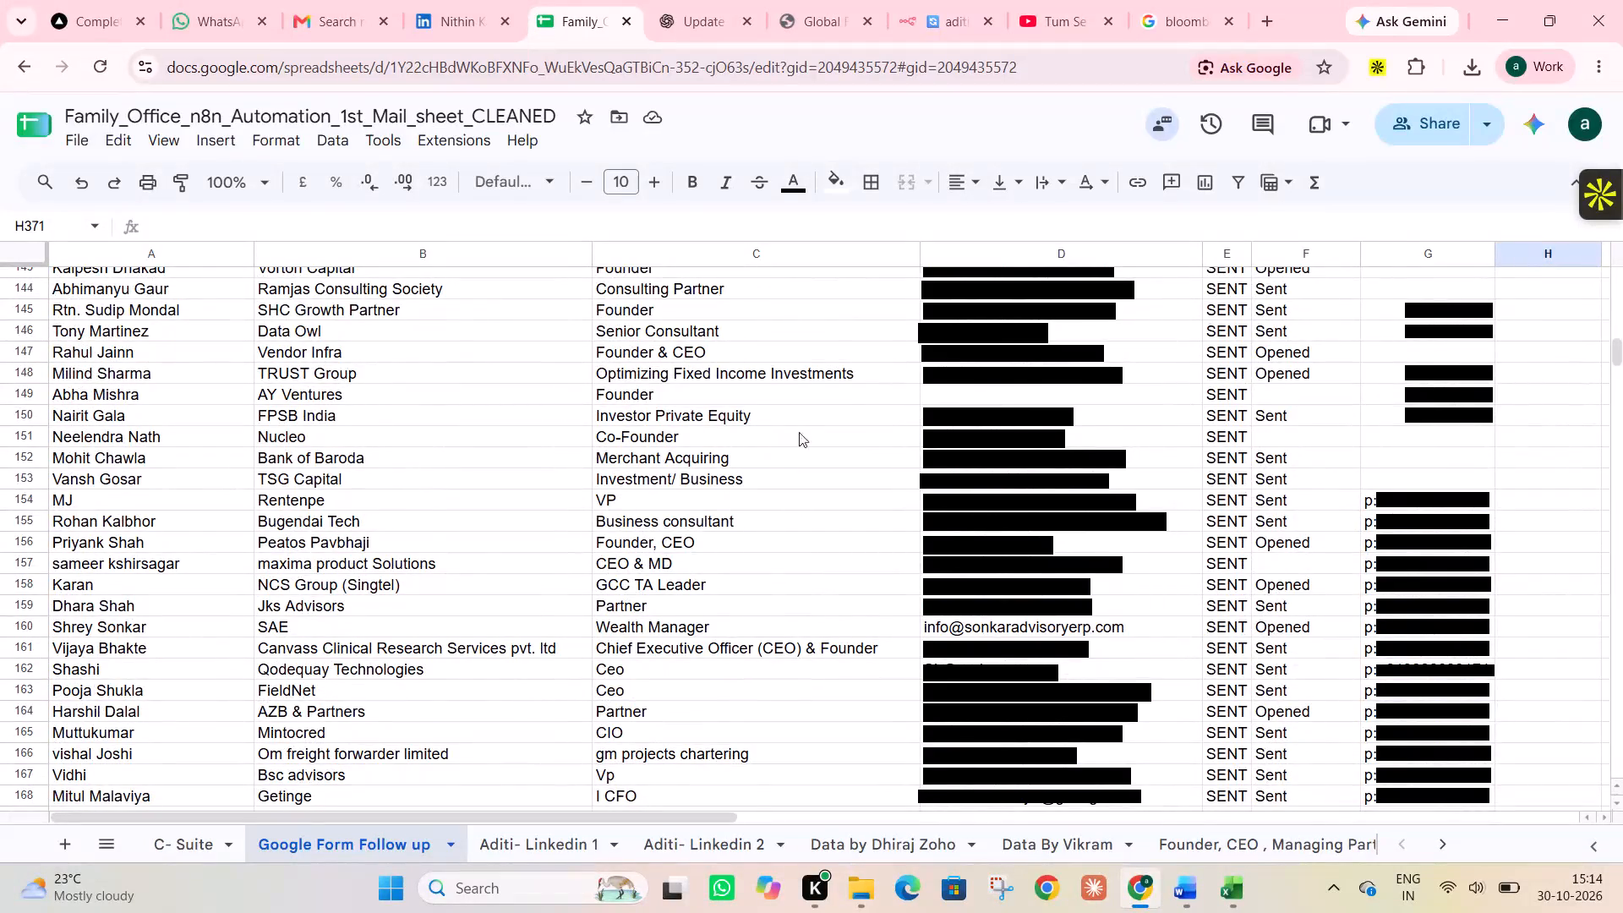
{"action": "scroll", "coordinate": [844, 459], "scroll_direction": "down", "scroll_amount": 7}
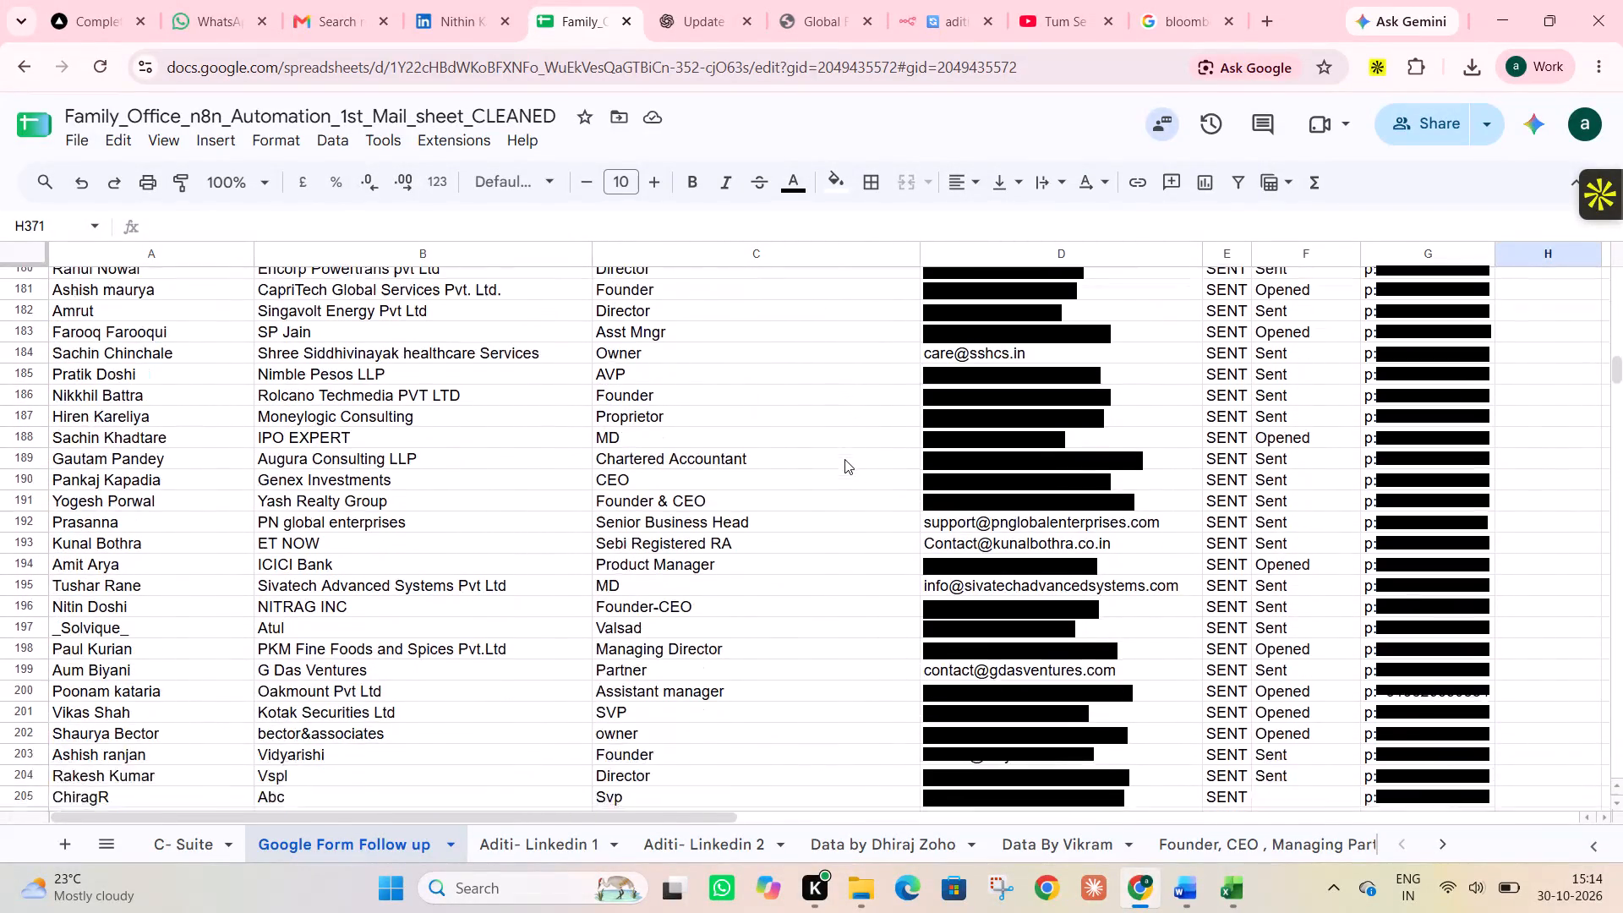
{"action": "scroll", "coordinate": [844, 459], "scroll_direction": "down", "scroll_amount": 8}
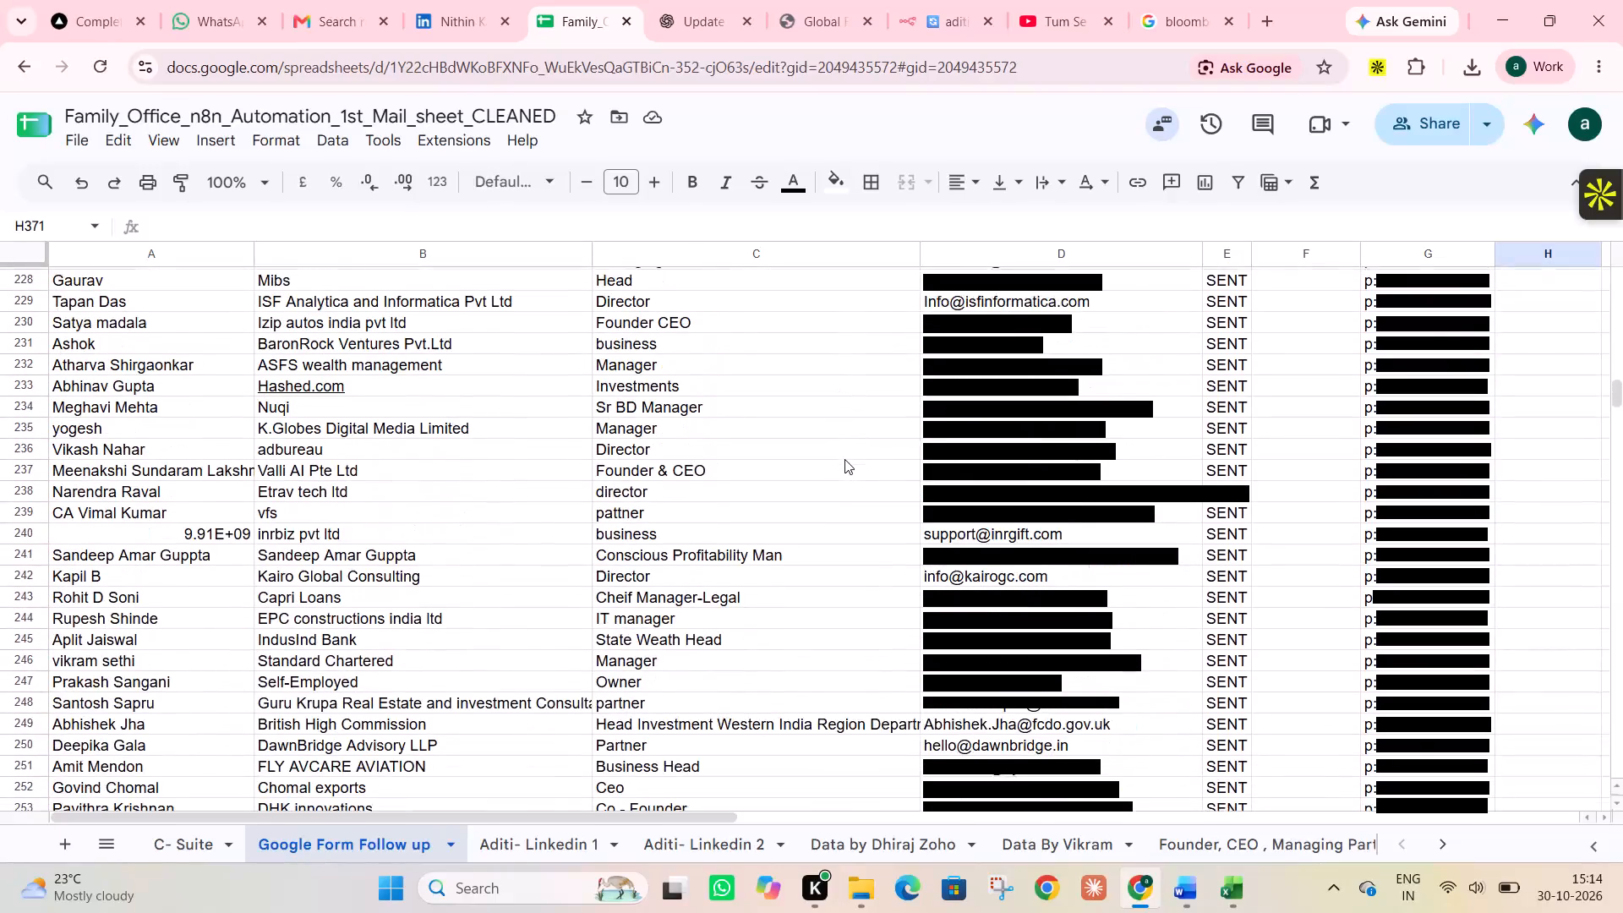
{"action": "scroll", "coordinate": [844, 459], "scroll_direction": "down", "scroll_amount": 6}
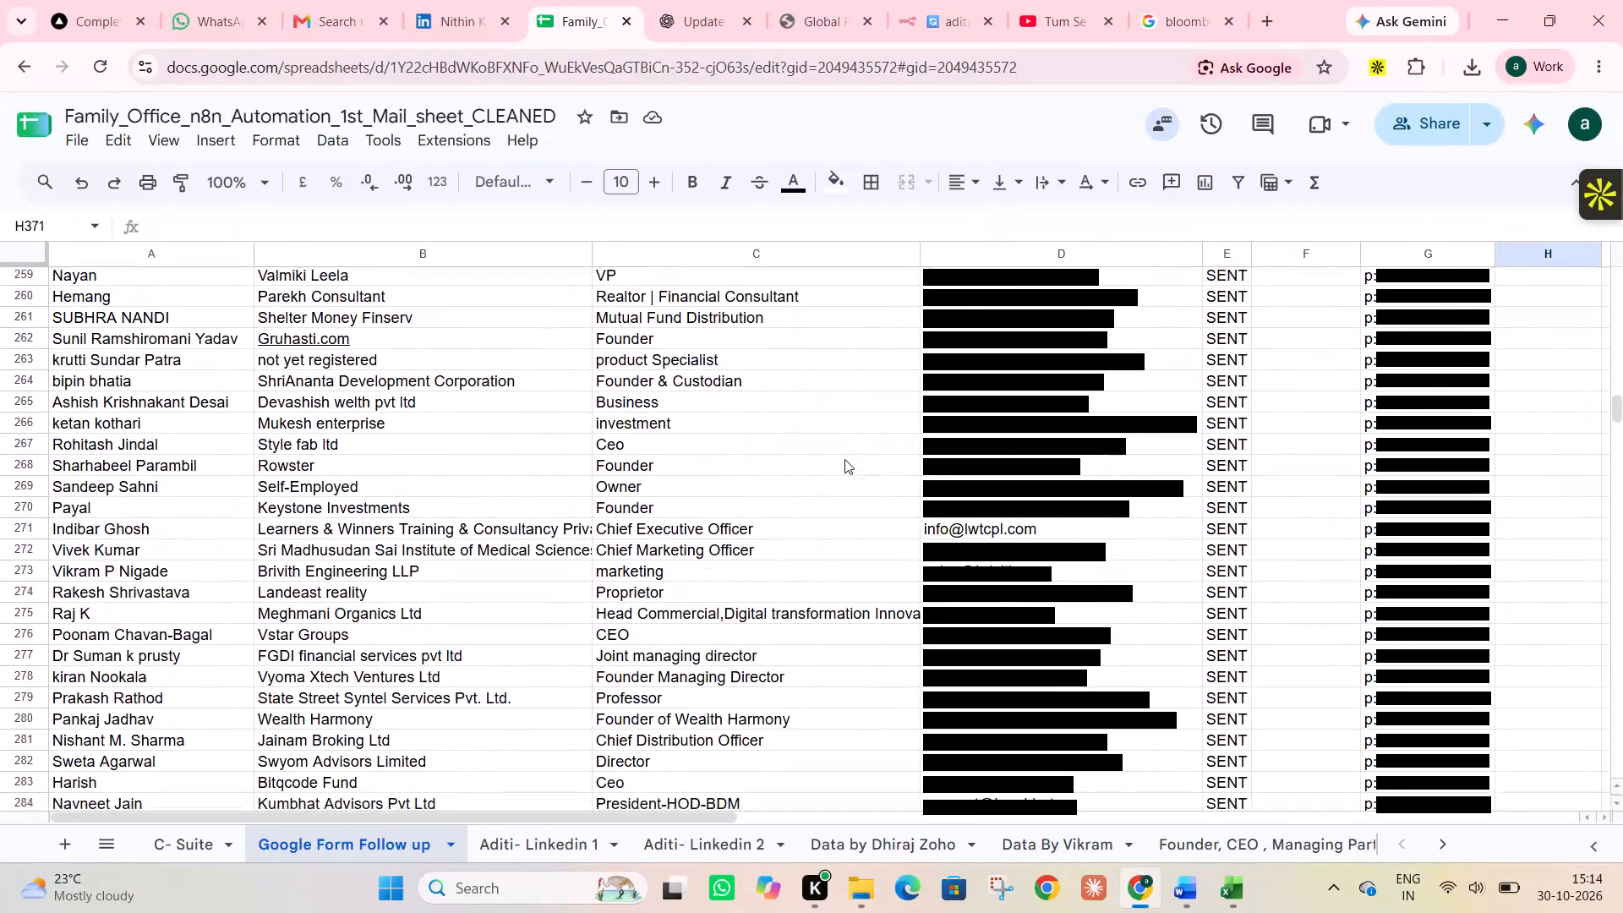
{"action": "scroll", "coordinate": [844, 459], "scroll_direction": "down", "scroll_amount": 5}
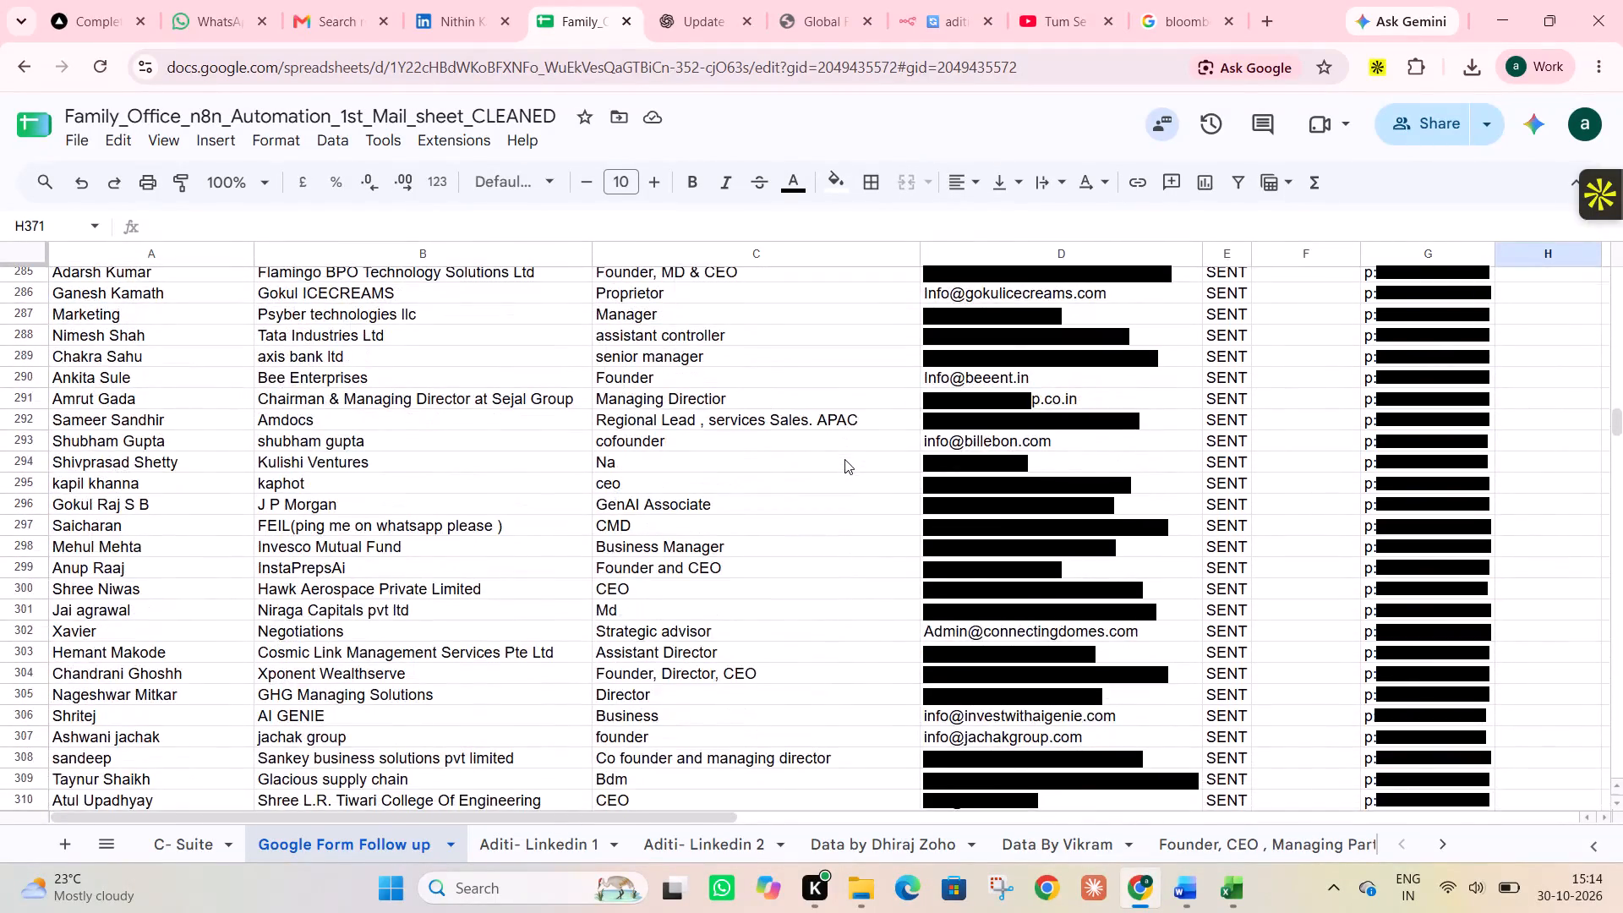
{"action": "scroll", "coordinate": [844, 459], "scroll_direction": "down", "scroll_amount": 10}
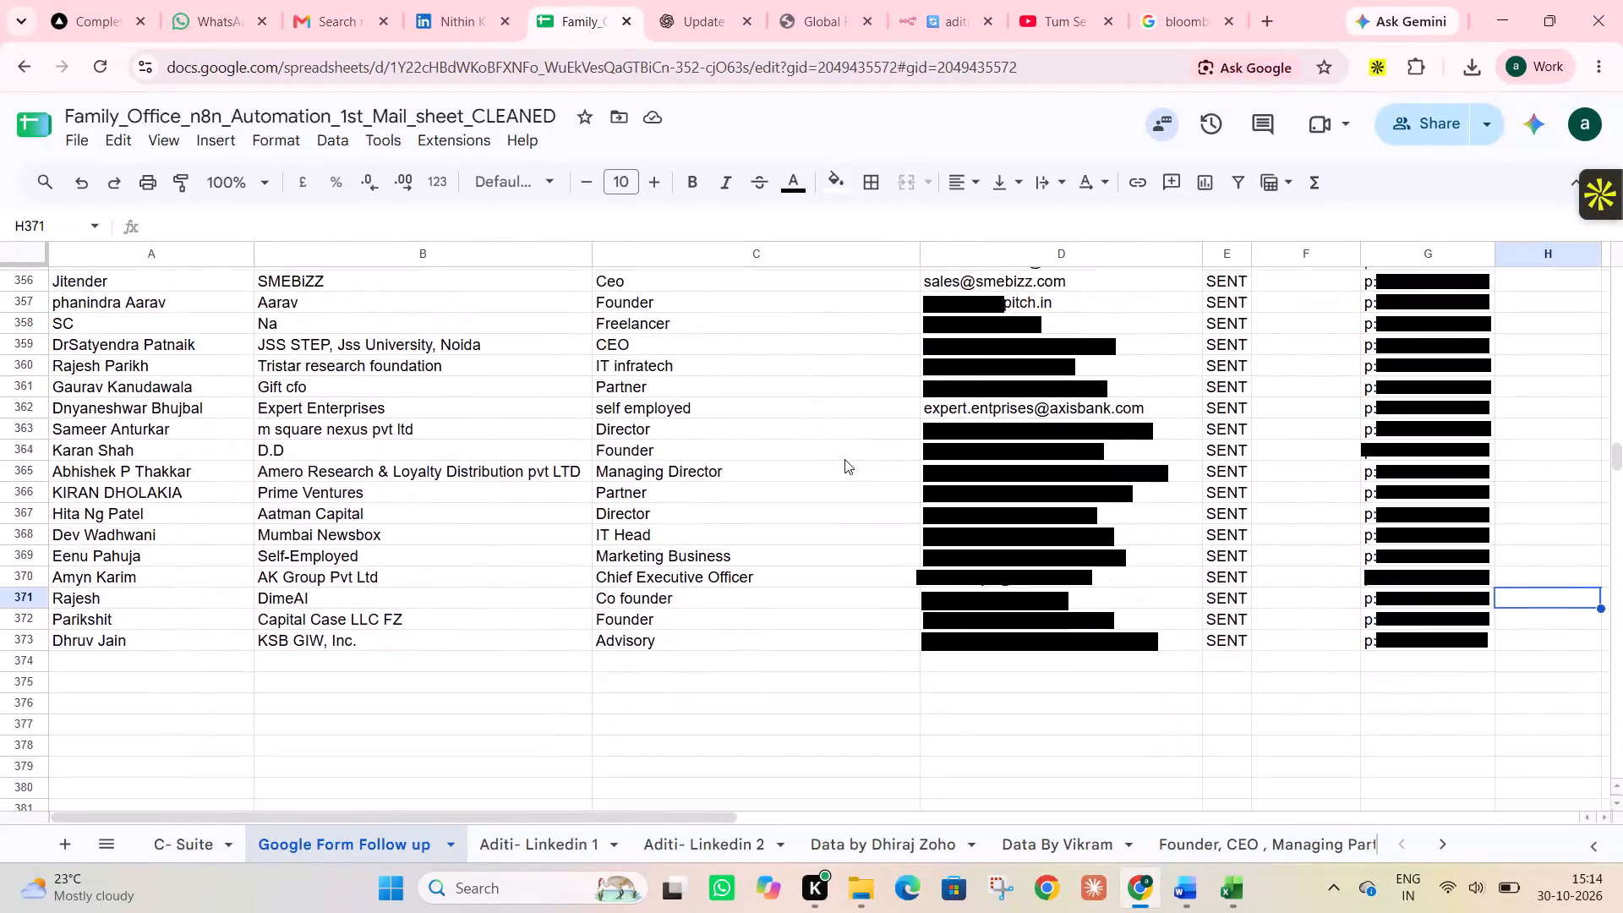
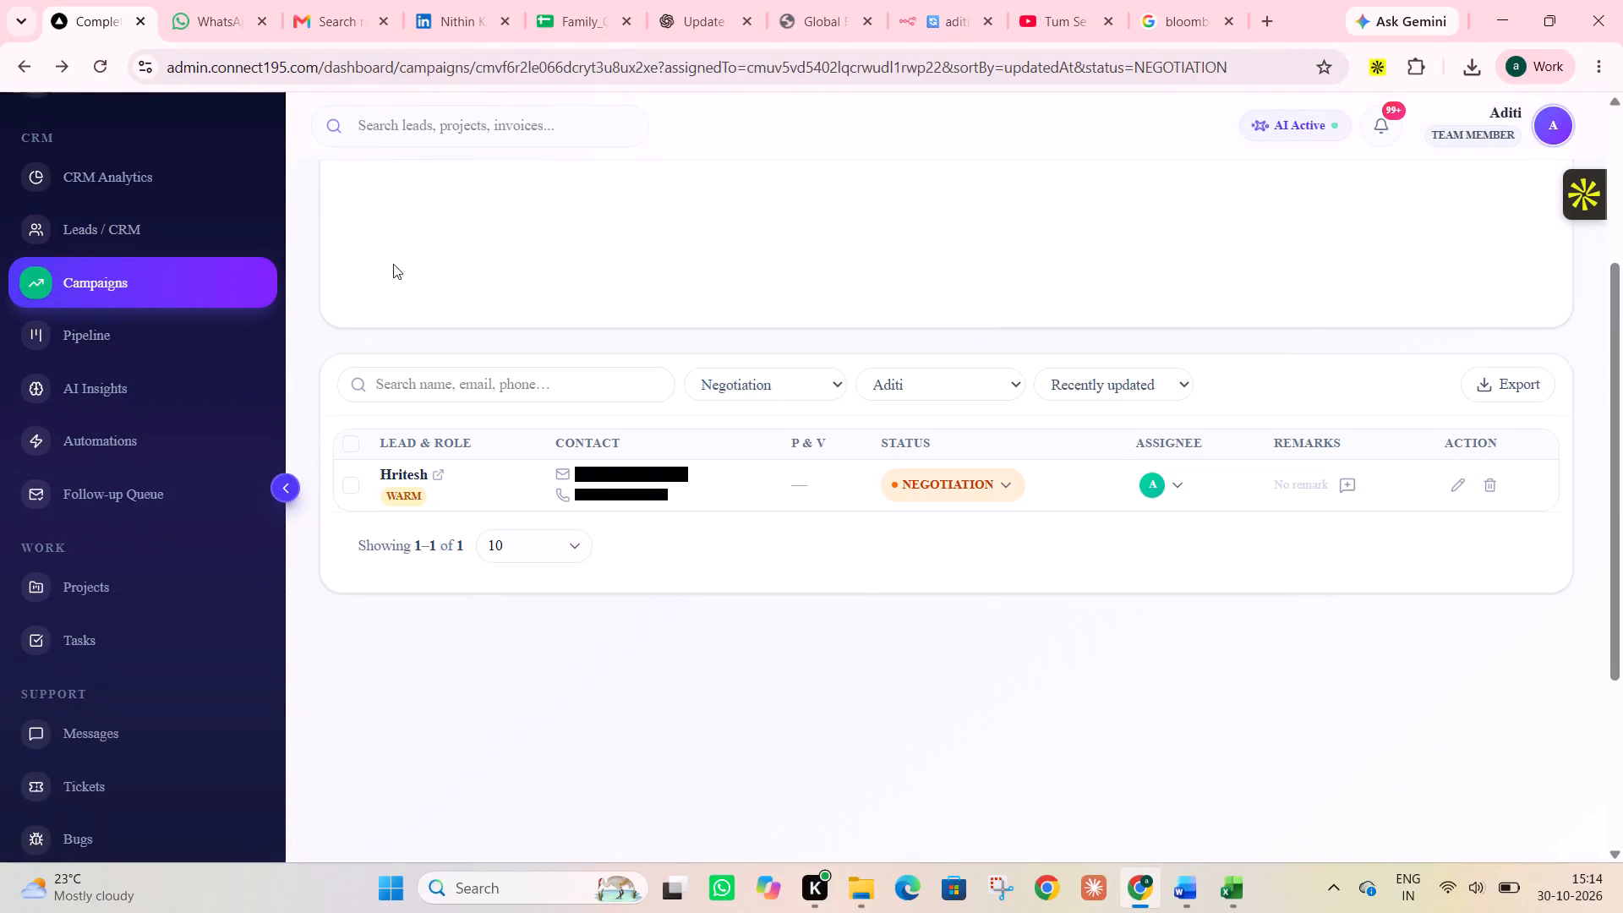
Switch from the campaign leads page to Gmail and start a new blank email message.
{"action": "left_click", "coordinate": [799, 392]}
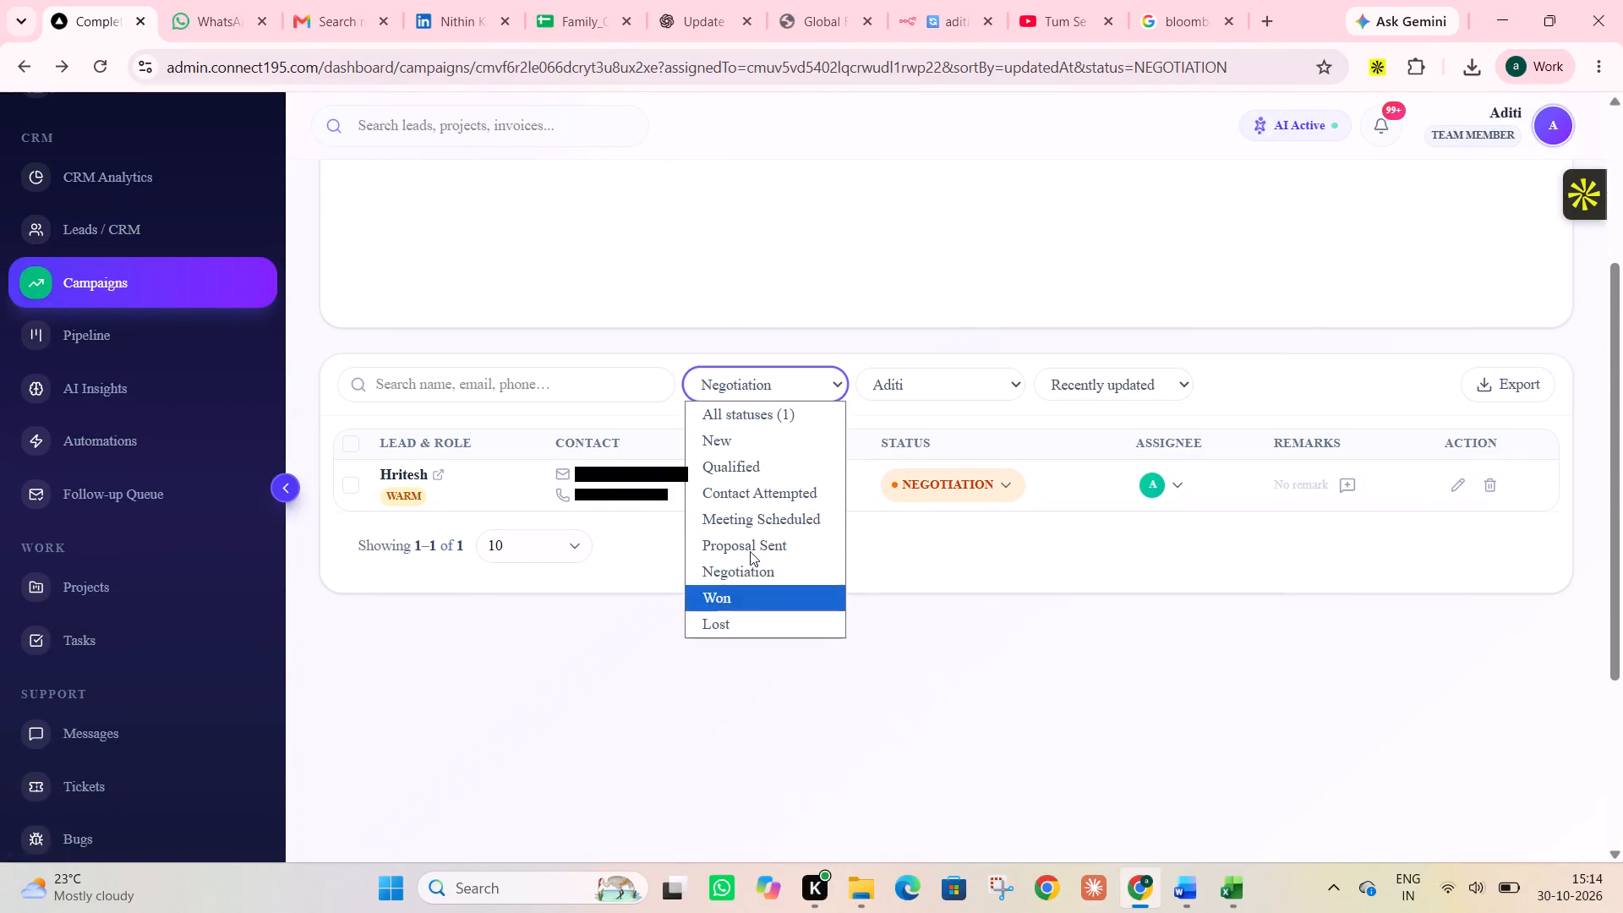
{"action": "left_click", "coordinate": [296, 0]}
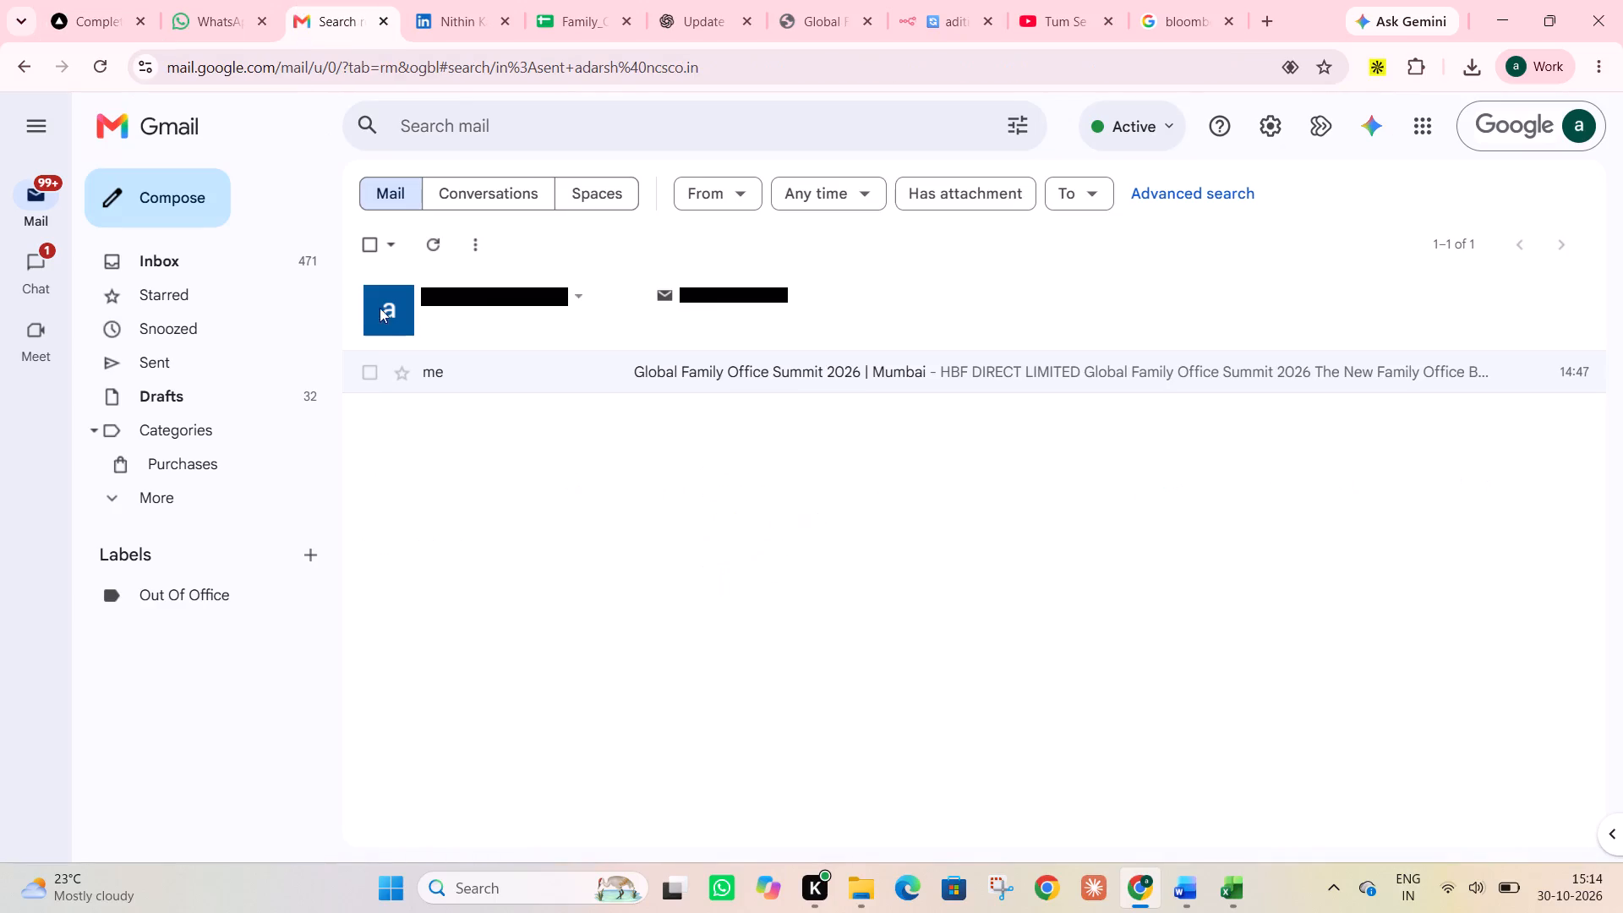
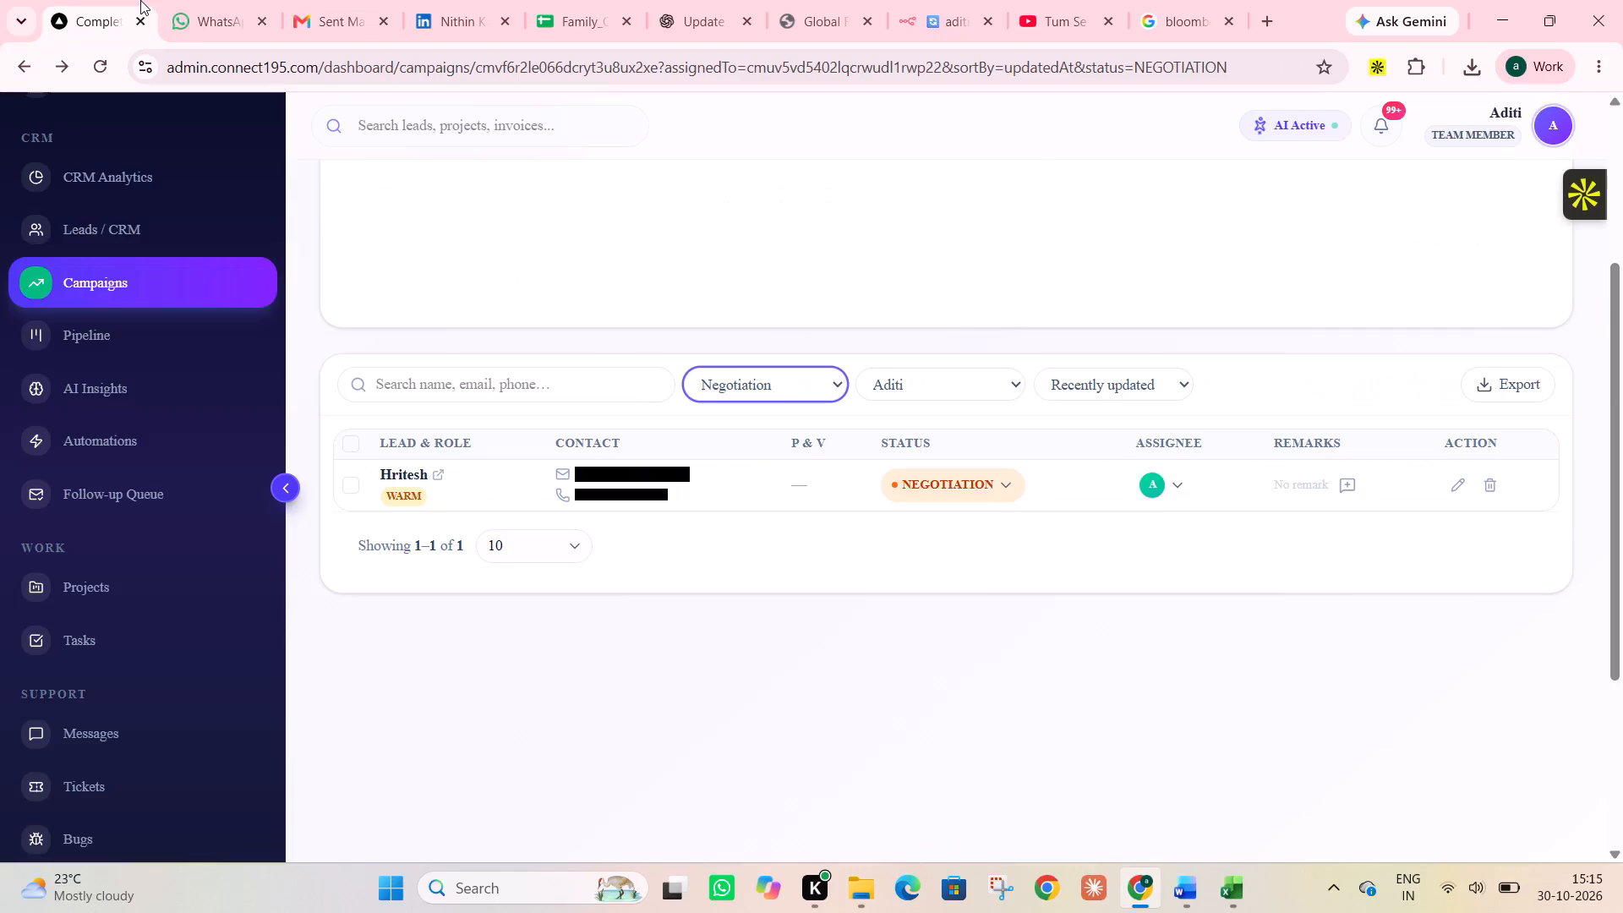
Filter Aditi's campaign leads by status New and set Sharad's status to Proposal Sent.
{"action": "left_click", "coordinate": [773, 379]}
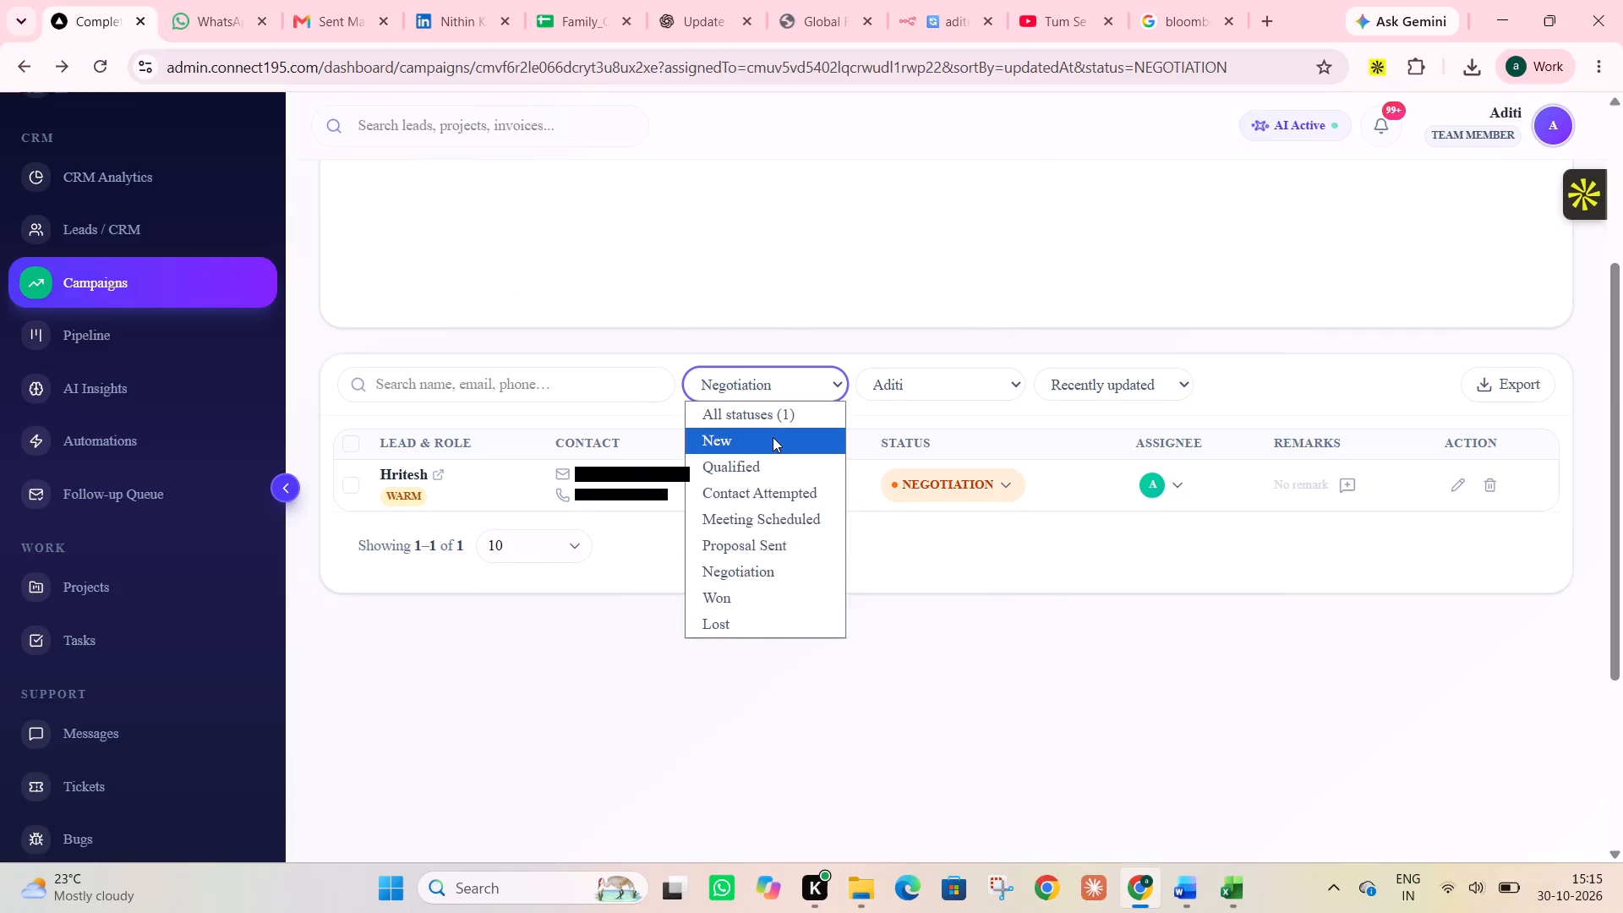
{"action": "left_click", "coordinate": [772, 437]}
{"action": "left_click", "coordinate": [1041, 484]}
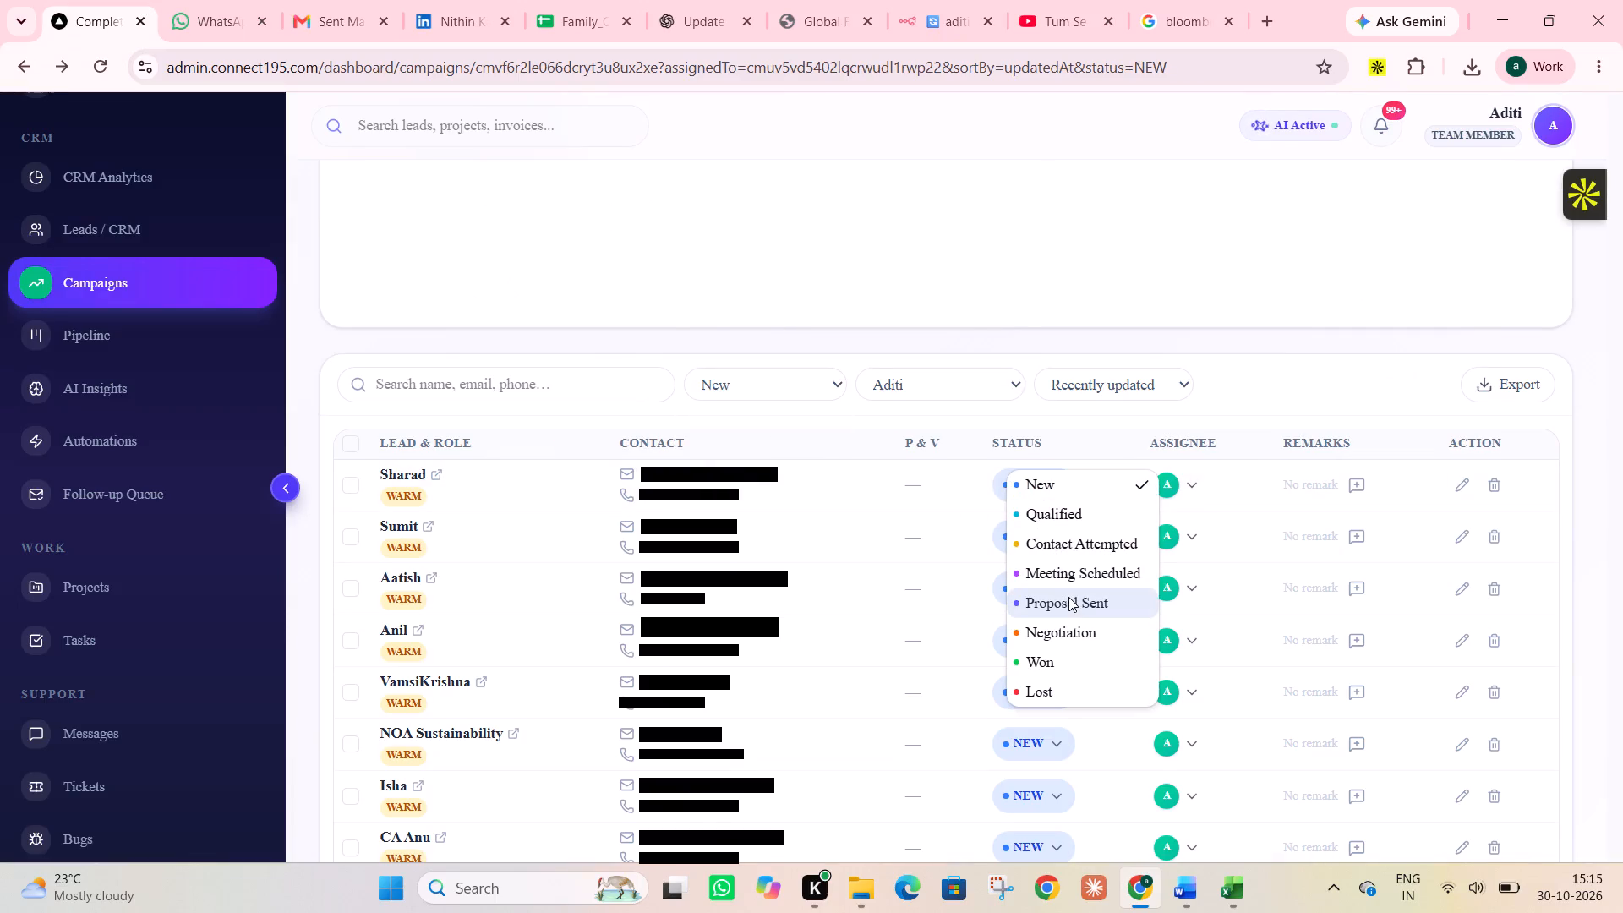
{"action": "left_click", "coordinate": [1068, 597]}
Open the status choices for the lead Aatish in the New leads list.
{"action": "left_click", "coordinate": [1030, 524]}
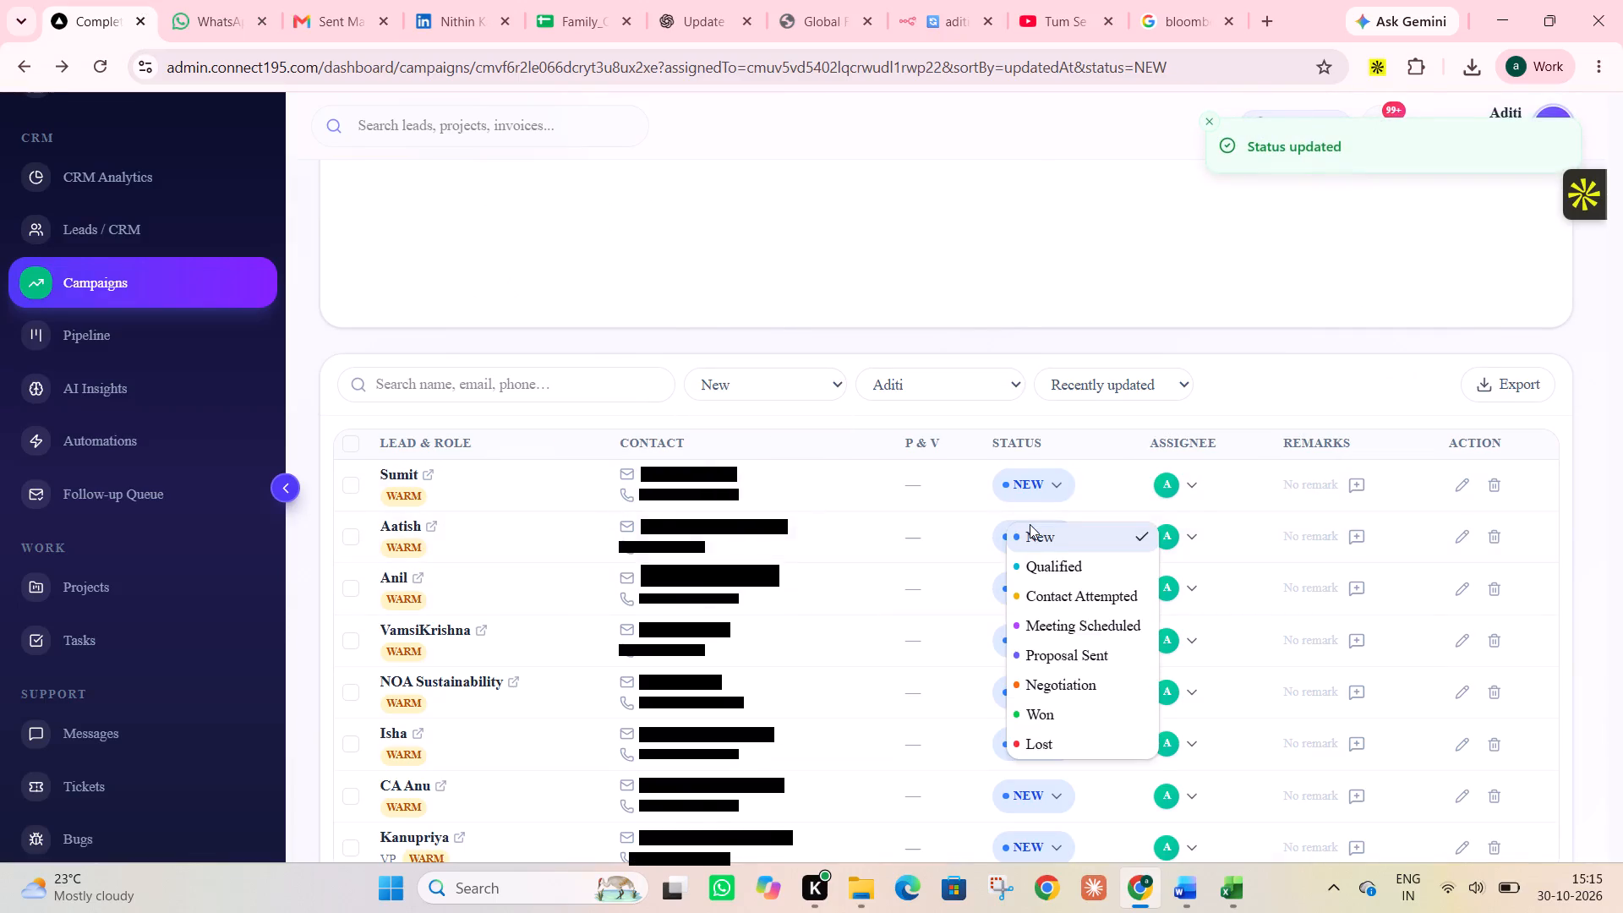
Set the status of the lead Sumit to Proposal Sent in the campaign's lead list.
{"action": "left_click", "coordinate": [1030, 533]}
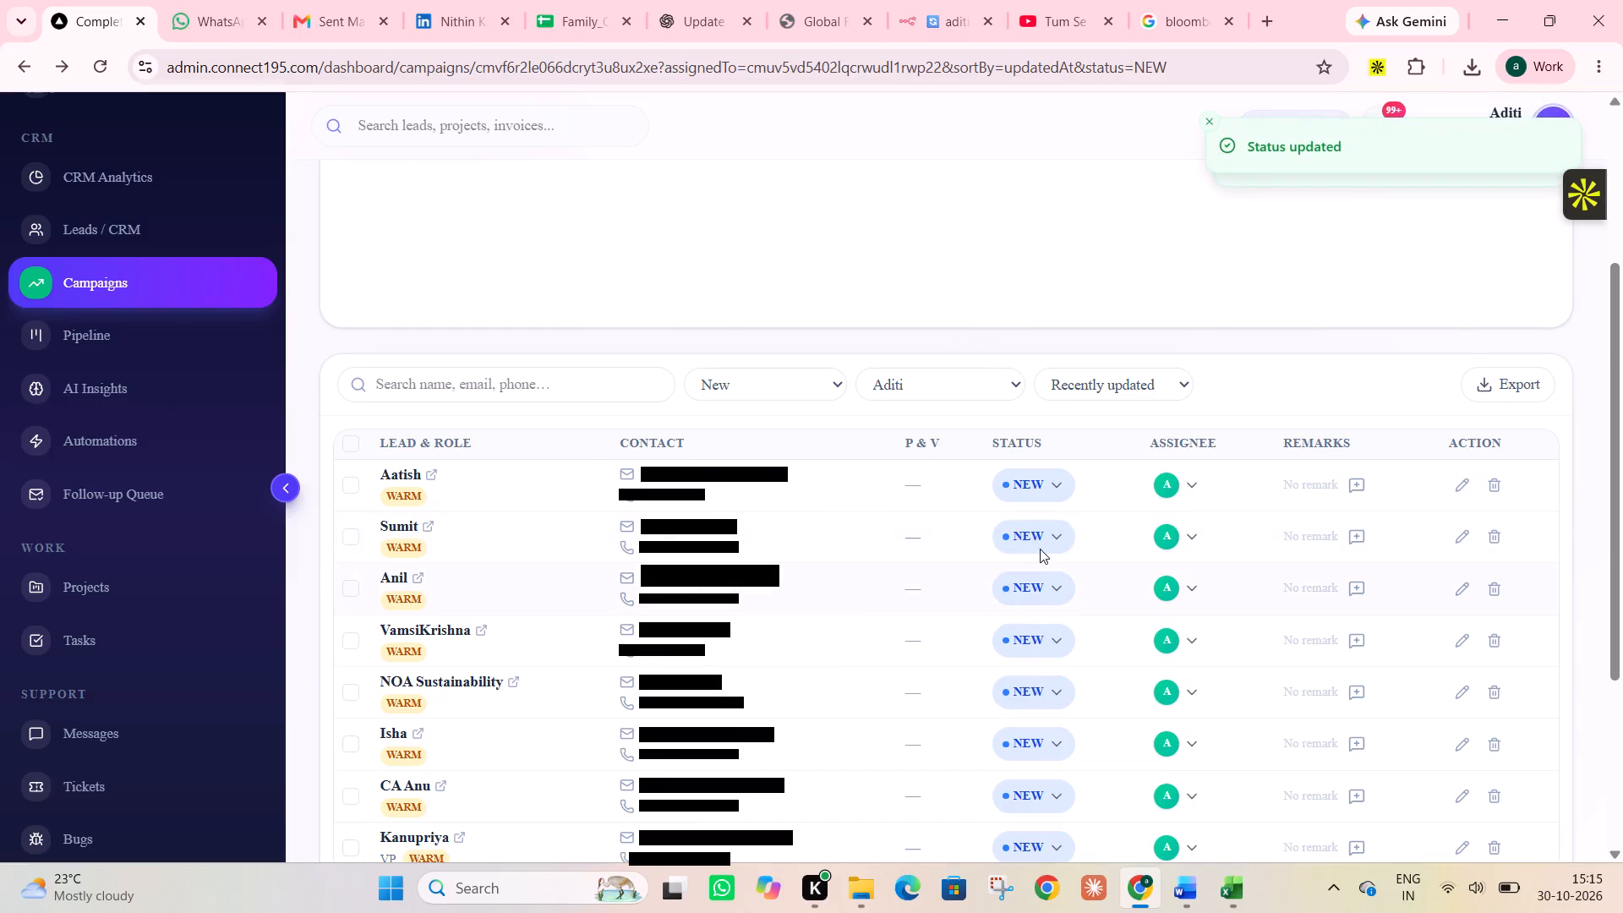
{"action": "left_click", "coordinate": [1038, 540]}
{"action": "left_click", "coordinate": [1041, 650]}
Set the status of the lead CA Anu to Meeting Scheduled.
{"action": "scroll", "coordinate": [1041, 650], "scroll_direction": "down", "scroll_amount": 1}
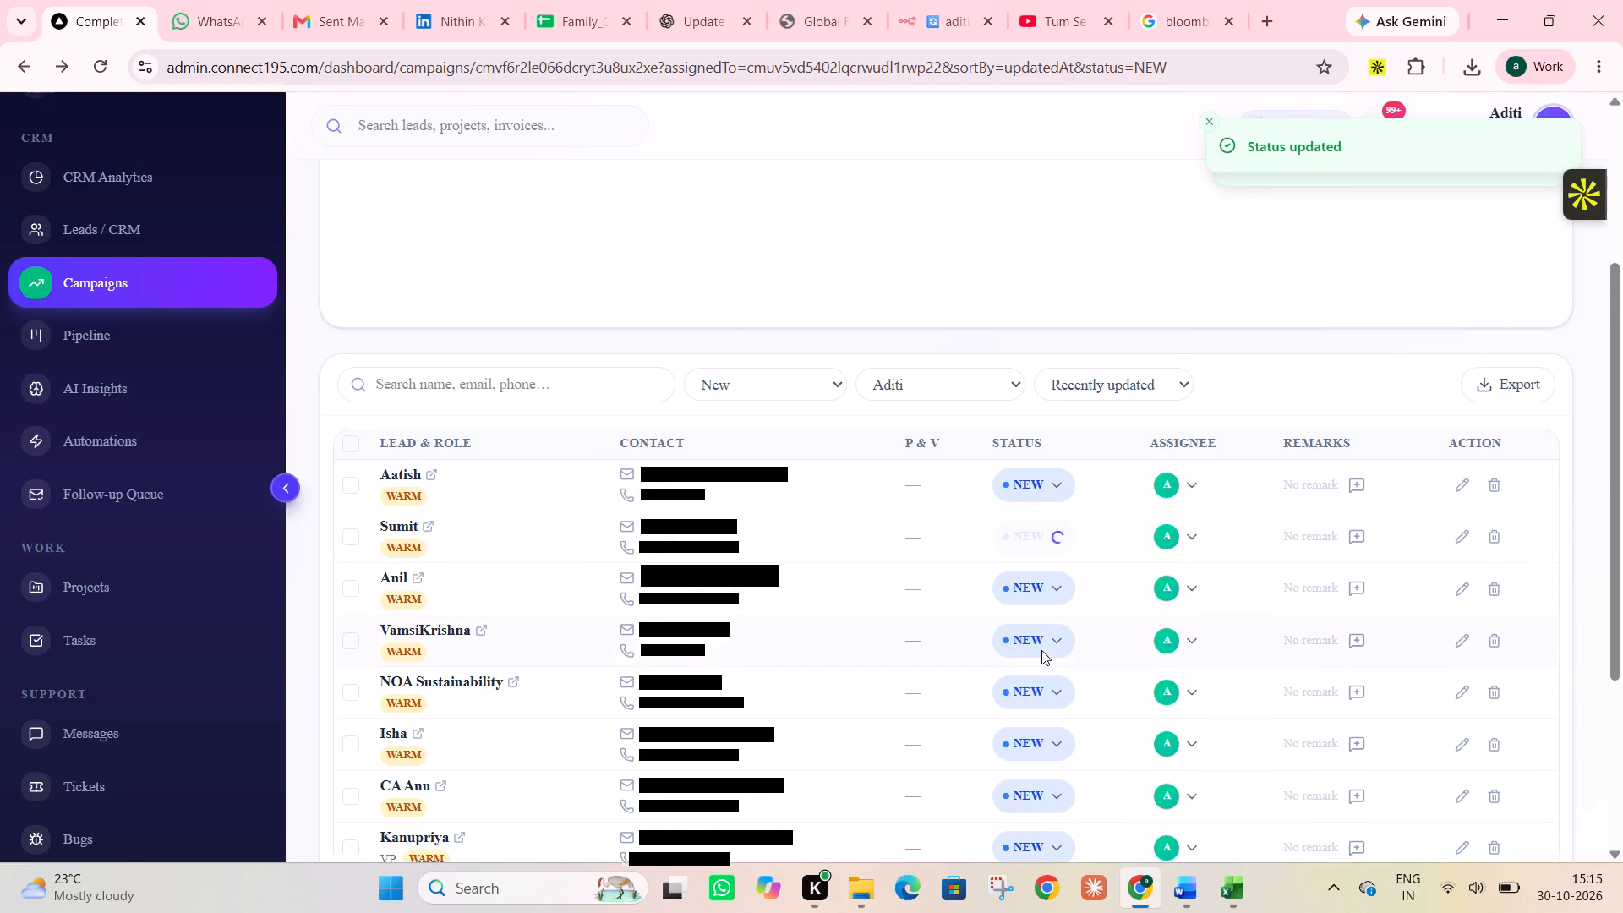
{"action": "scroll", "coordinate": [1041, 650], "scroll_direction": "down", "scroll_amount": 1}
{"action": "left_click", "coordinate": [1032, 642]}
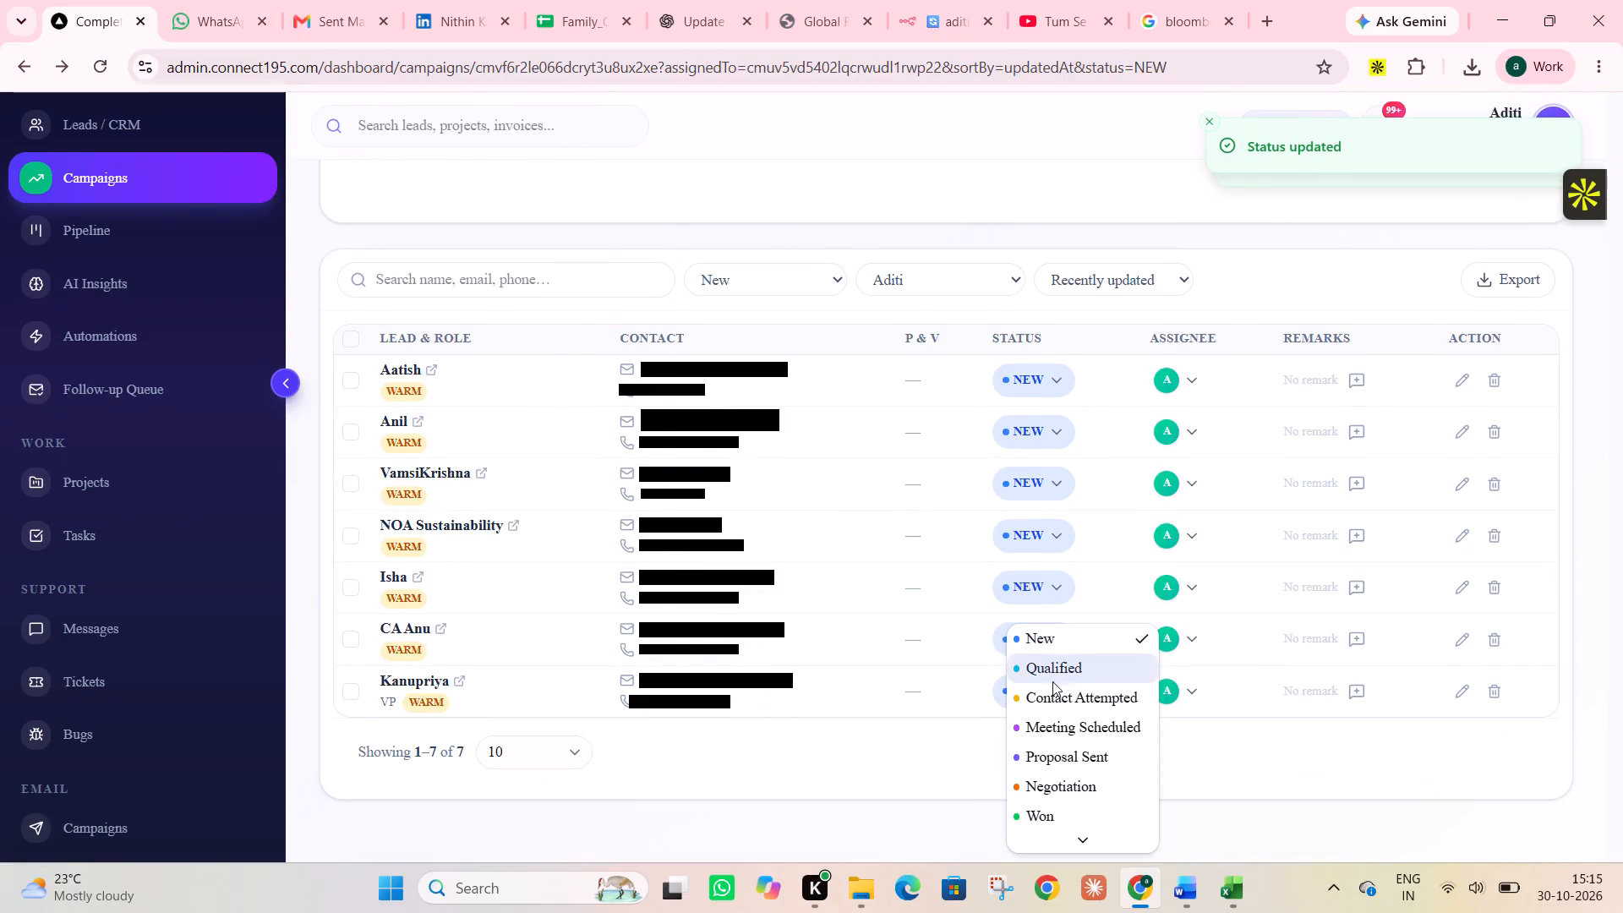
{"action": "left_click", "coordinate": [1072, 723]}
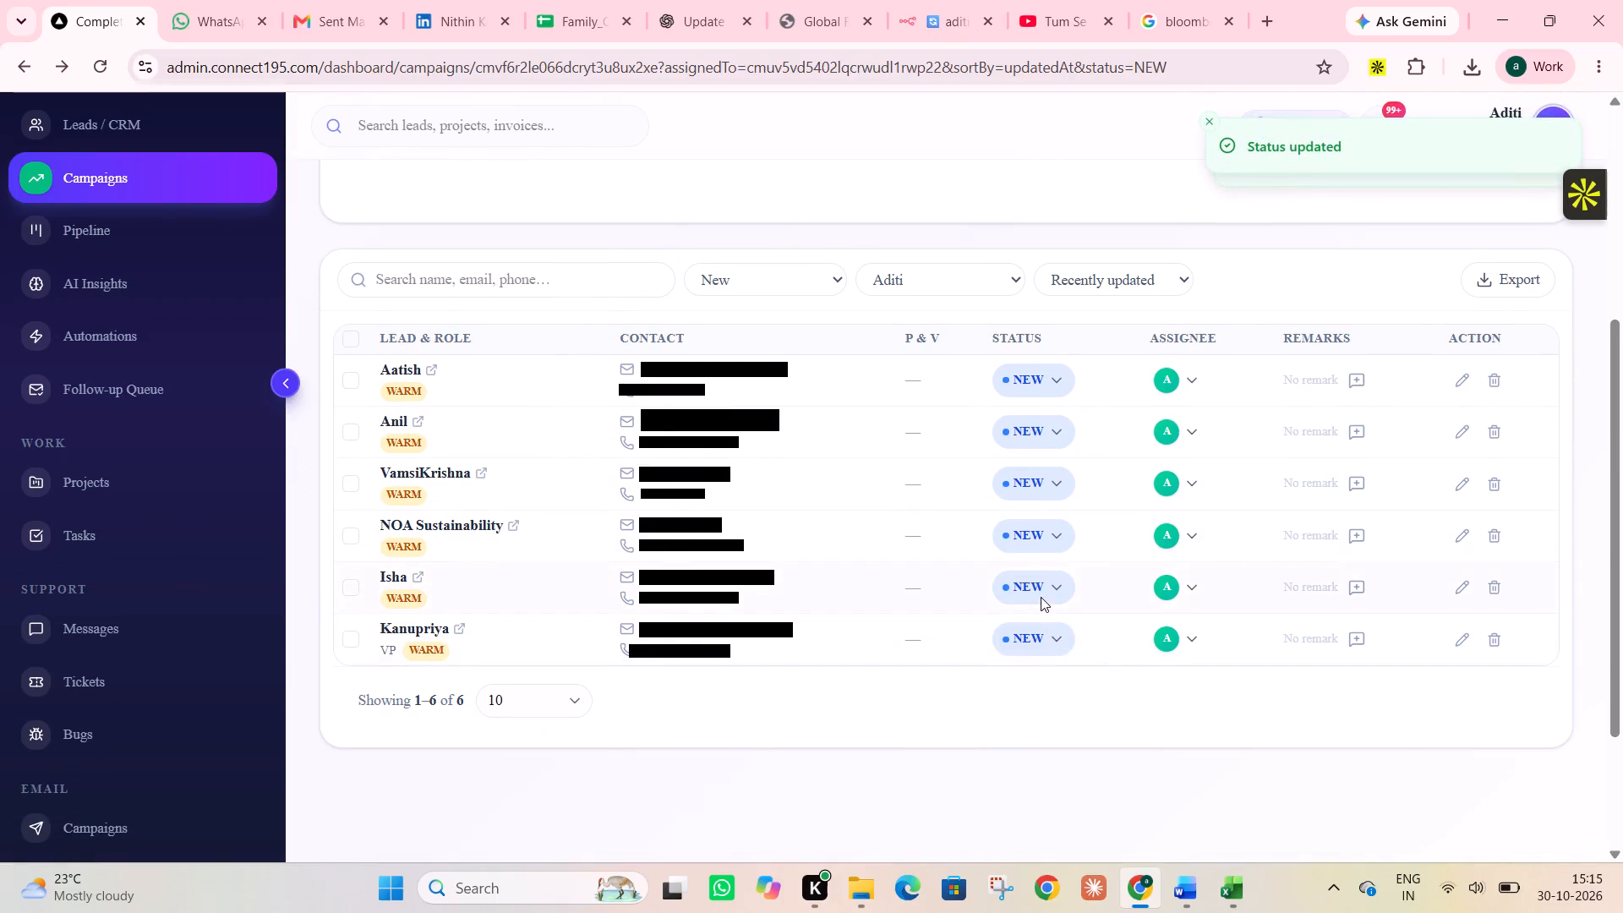
Set the statuses of the leads Isha and Kanupriya to Proposal Sent.
{"action": "left_click", "coordinate": [1041, 597]}
{"action": "left_click", "coordinate": [1055, 701]}
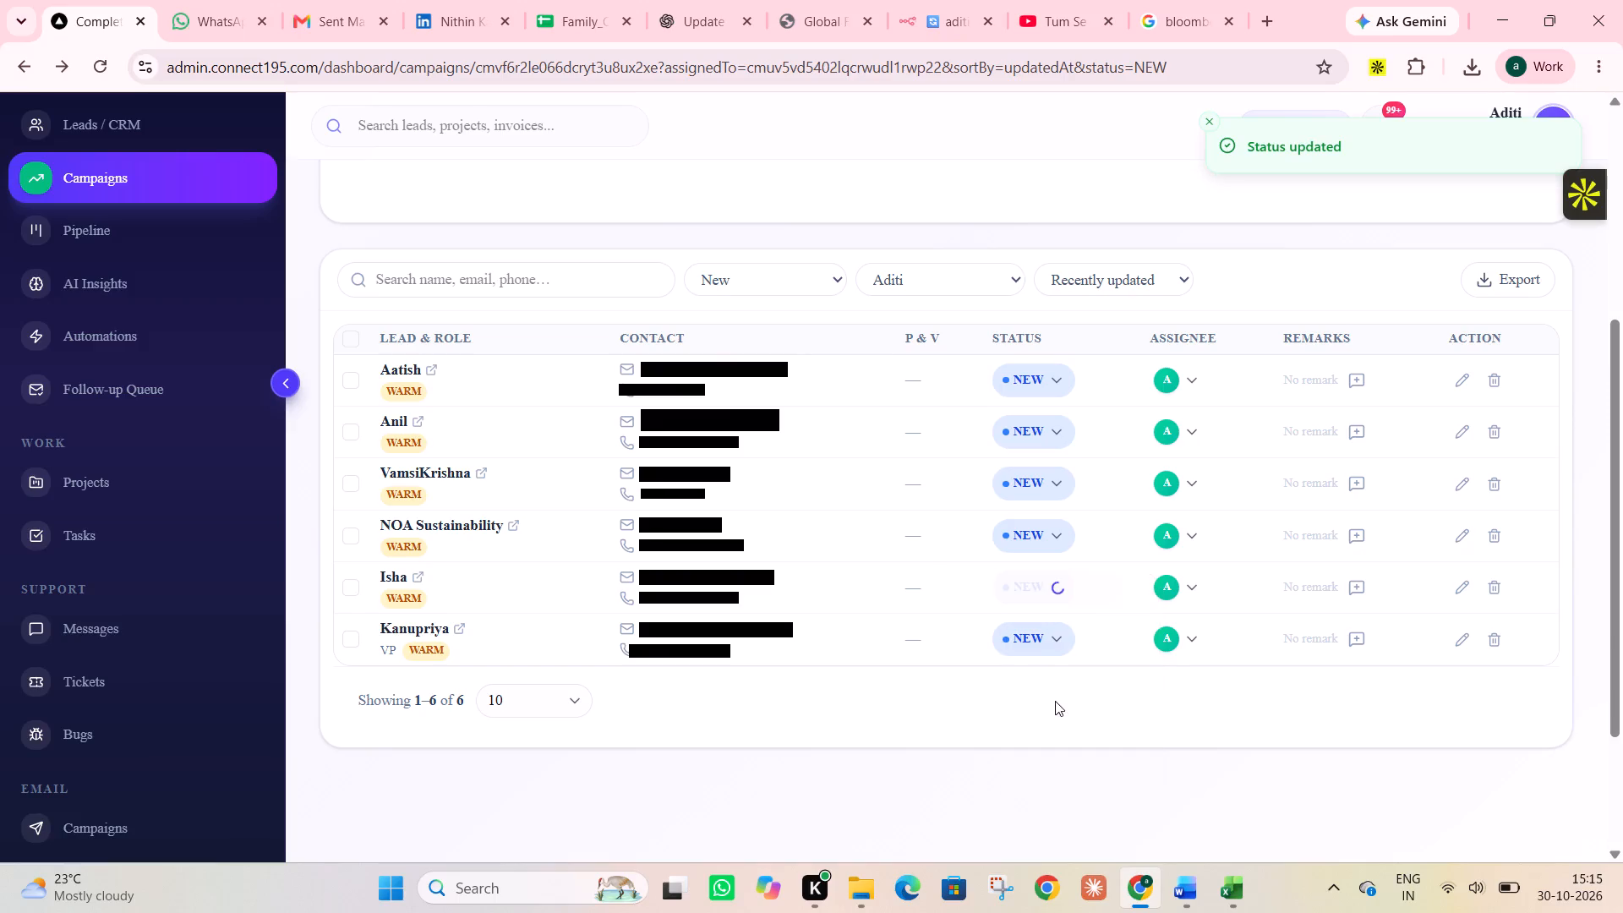
{"action": "left_click", "coordinate": [1019, 577]}
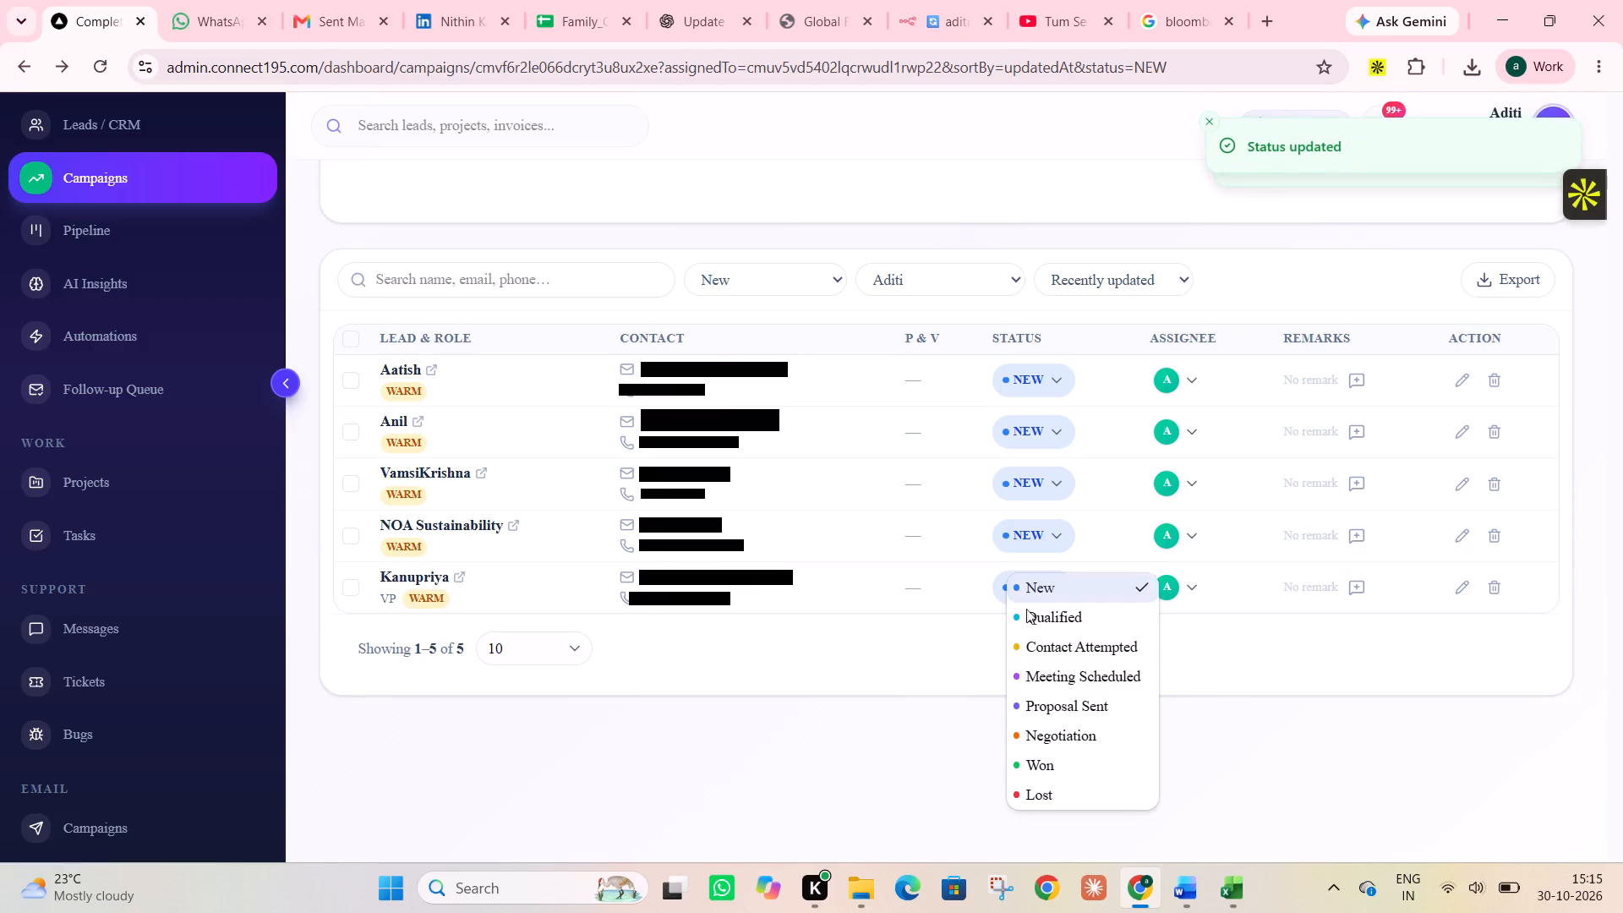
{"action": "left_click", "coordinate": [1036, 703]}
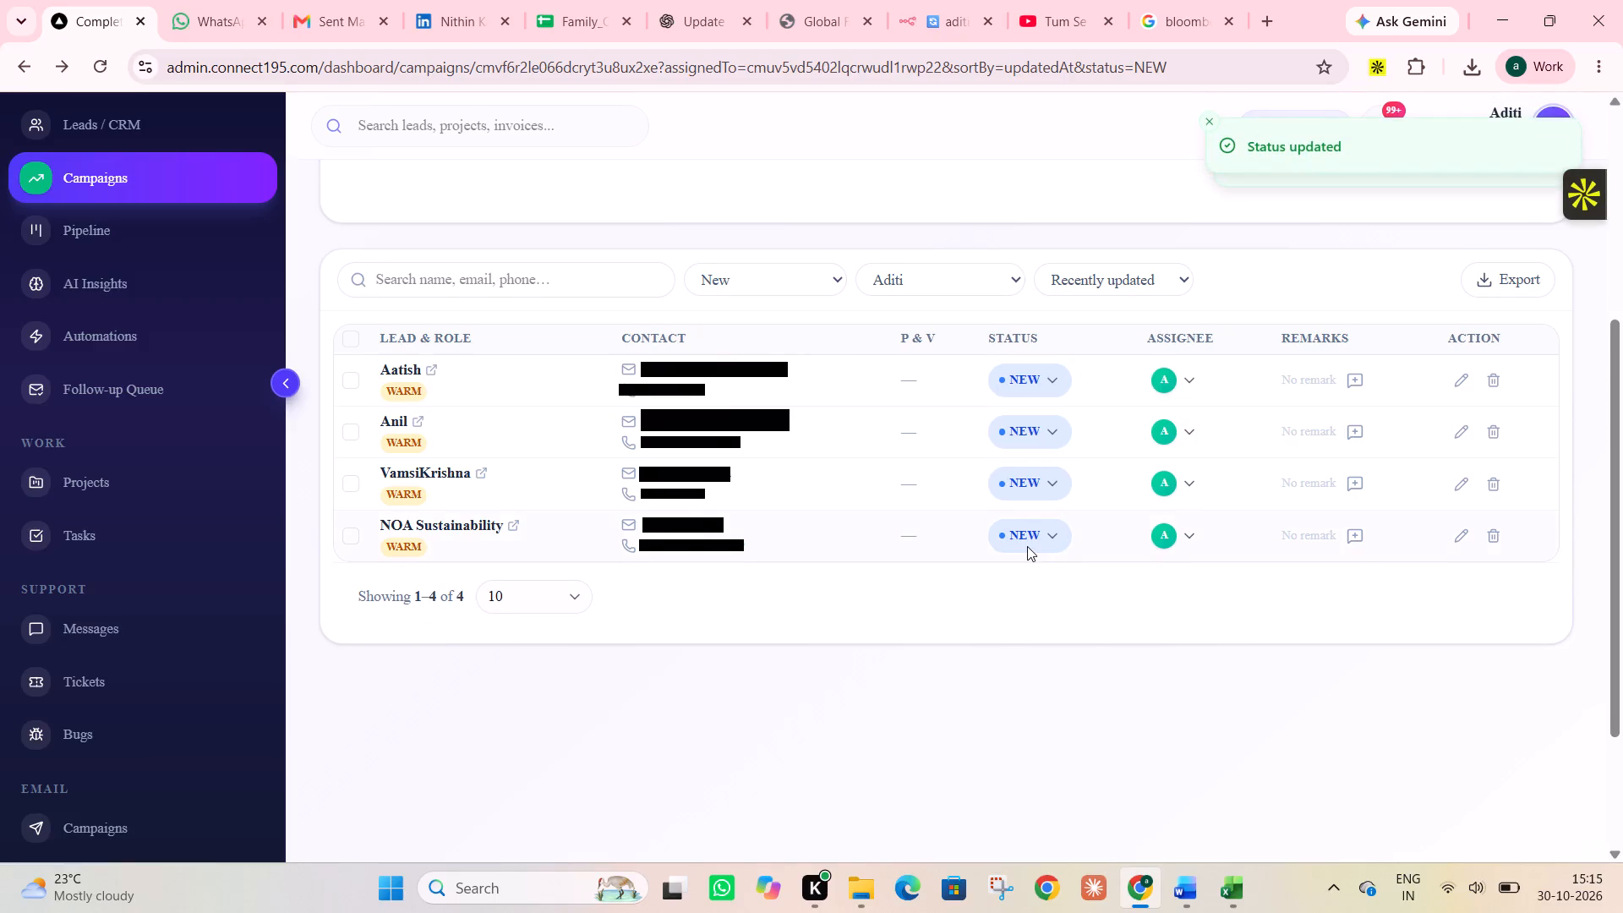
Filter the campaign leads by Meeting Scheduled and set CA Anu's status to Proposal Sent.
{"action": "scroll", "coordinate": [1027, 546], "scroll_direction": "up", "scroll_amount": 3}
{"action": "left_click", "coordinate": [779, 491]}
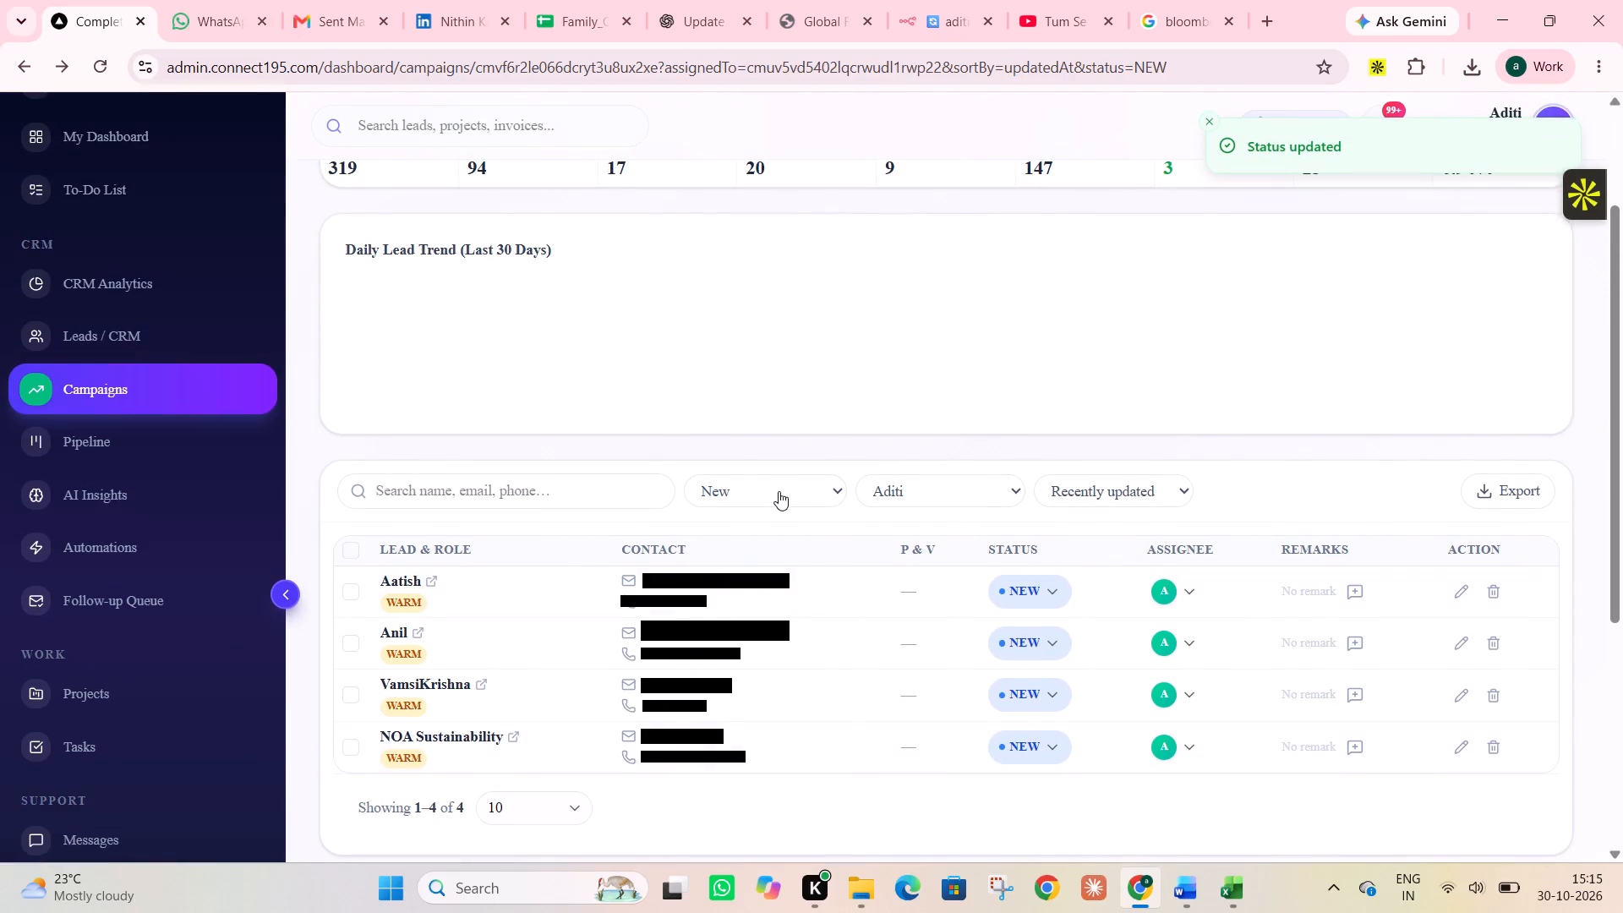
{"action": "left_click", "coordinate": [779, 621]}
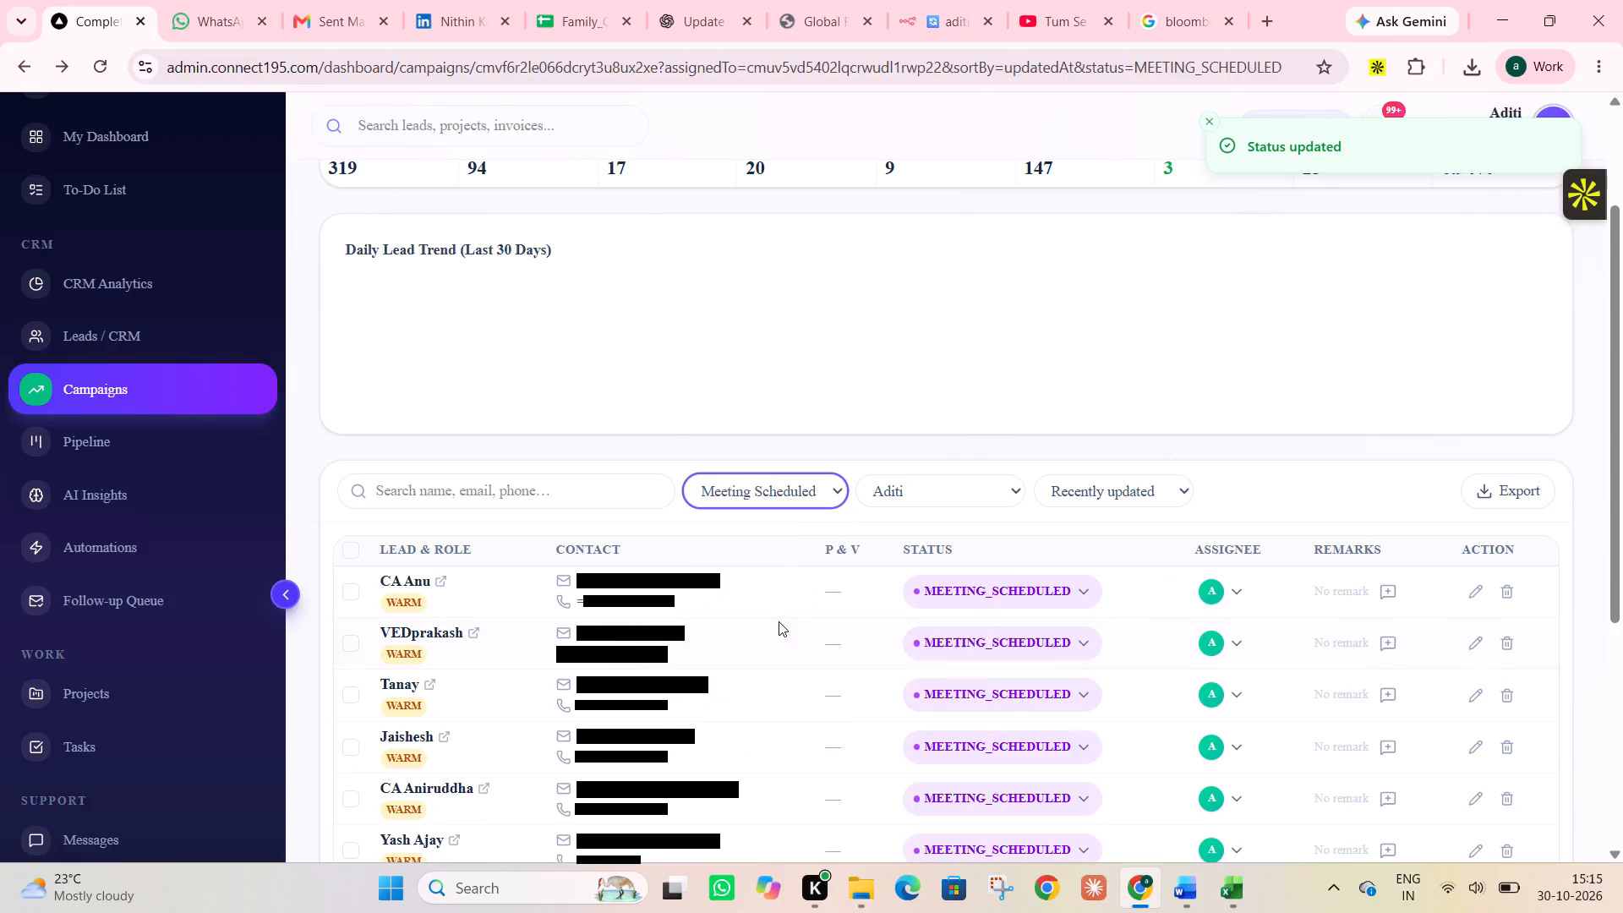
{"action": "scroll", "coordinate": [779, 621], "scroll_direction": "down", "scroll_amount": 1}
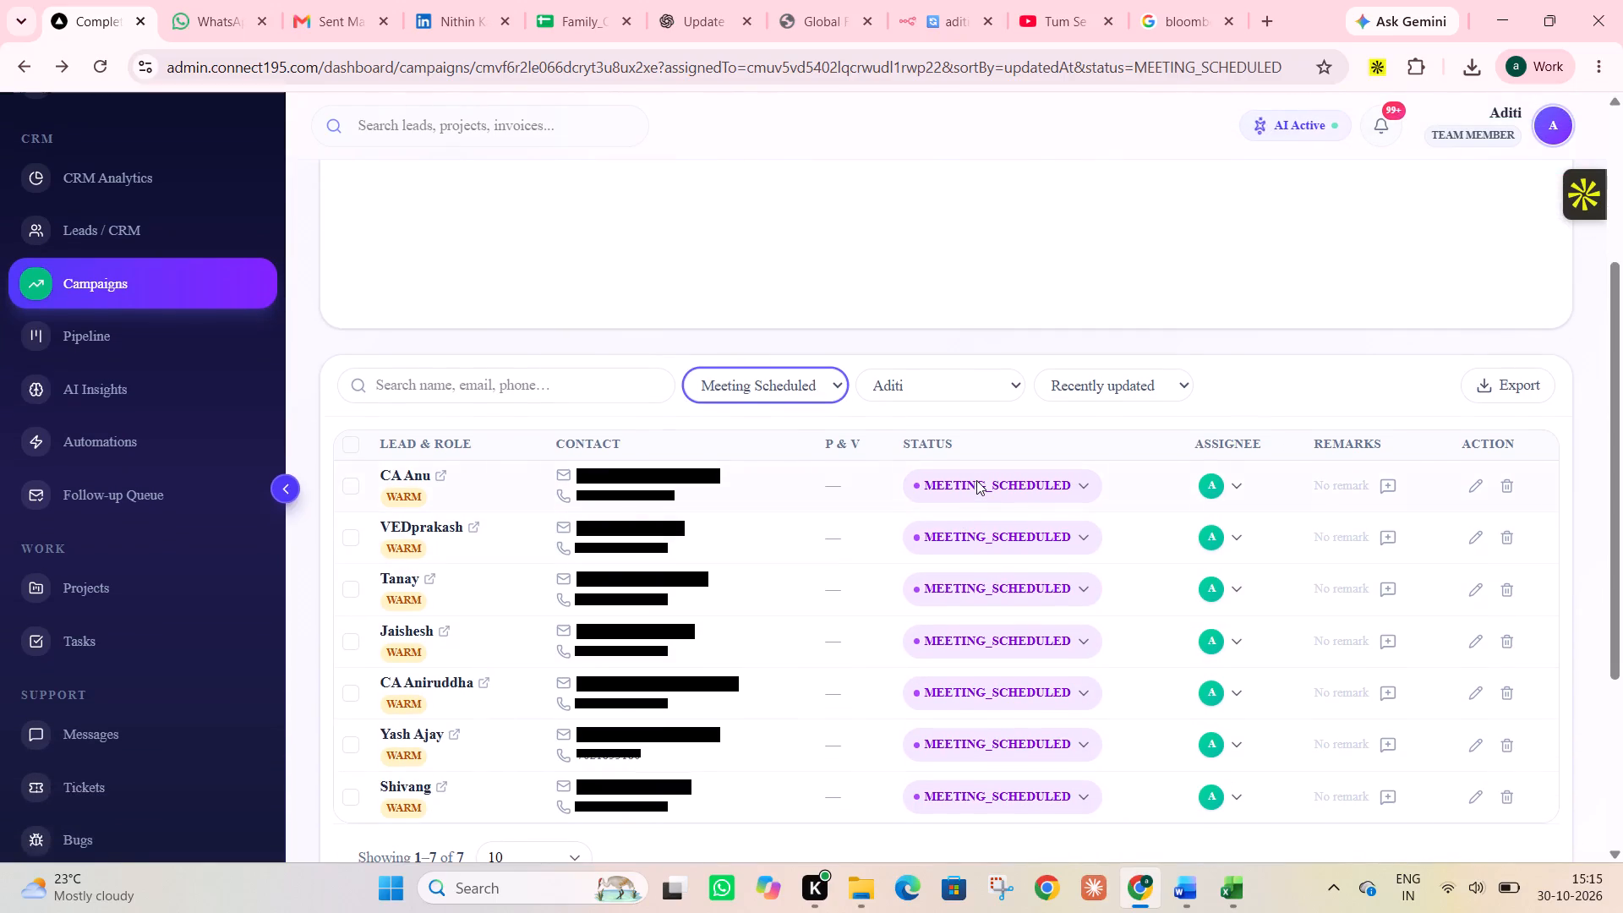
{"action": "left_click", "coordinate": [976, 480]}
{"action": "left_click", "coordinate": [973, 514]}
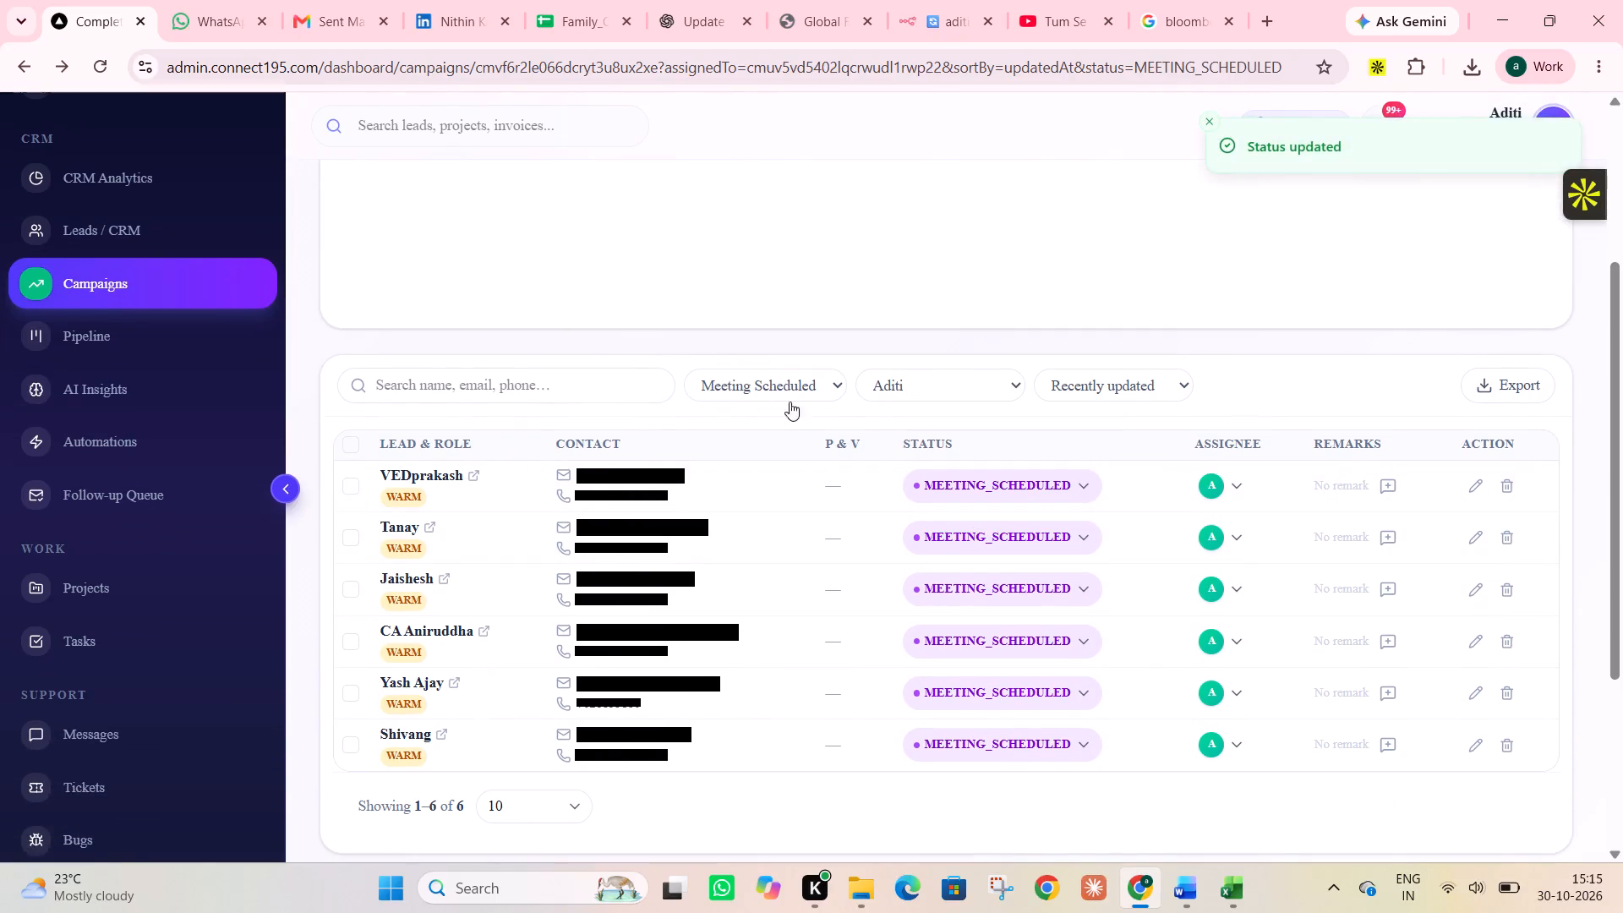
Filter the leads by New and set the statuses of Anil, Aatish, VamsiKrishna and NOA Sustainability to Proposal Sent.
{"action": "left_click", "coordinate": [795, 374]}
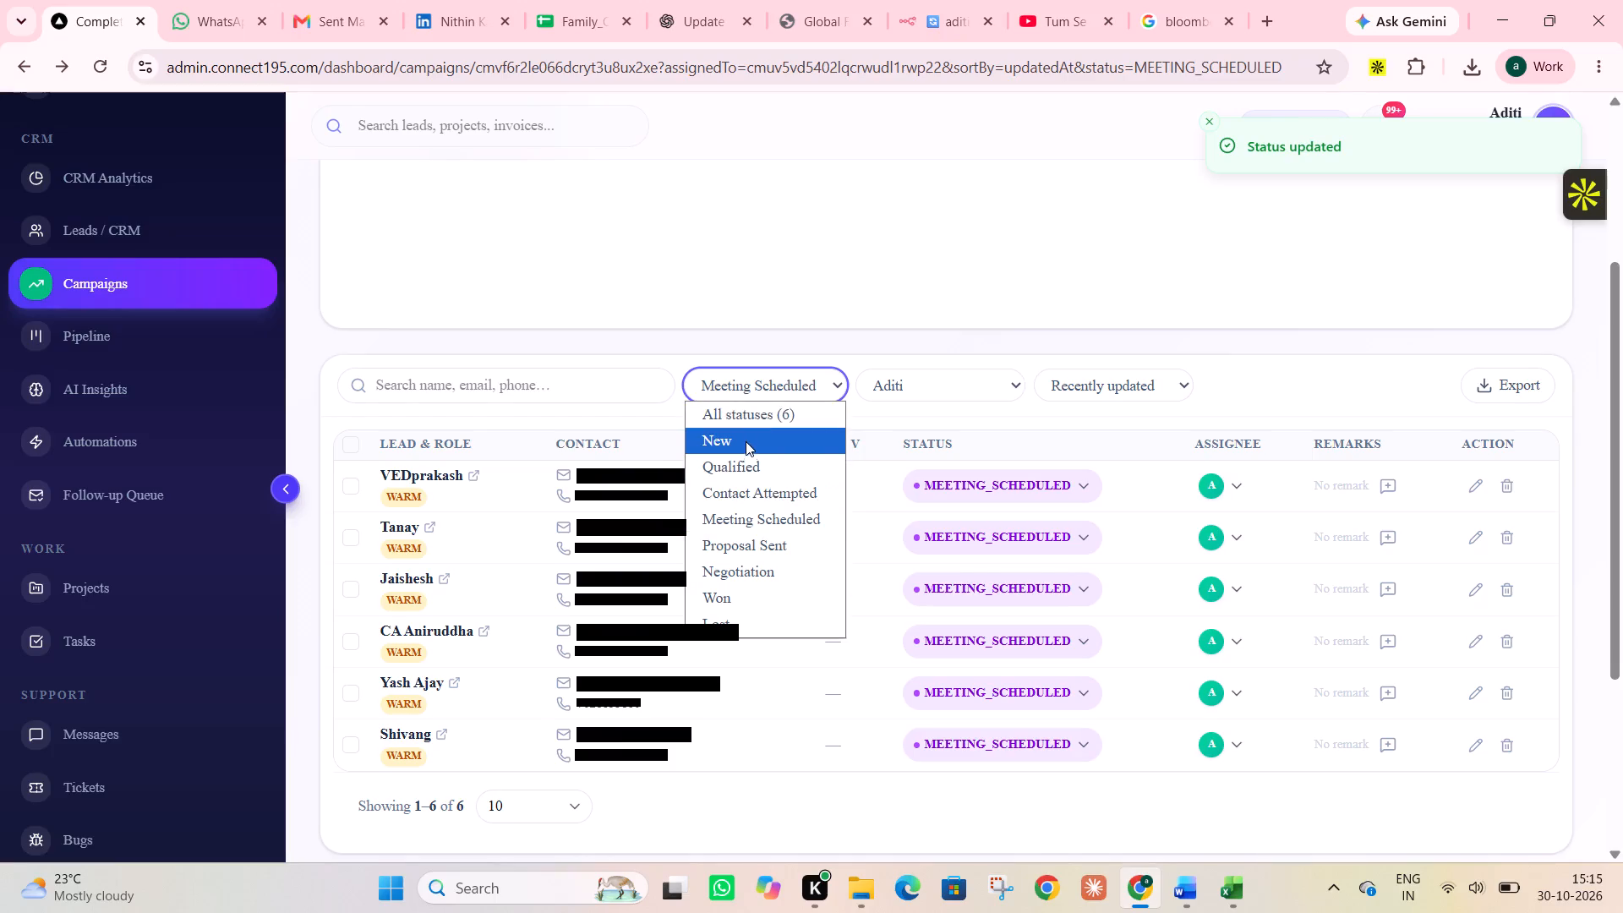
{"action": "left_click", "coordinate": [742, 446]}
{"action": "left_click", "coordinate": [1025, 539]}
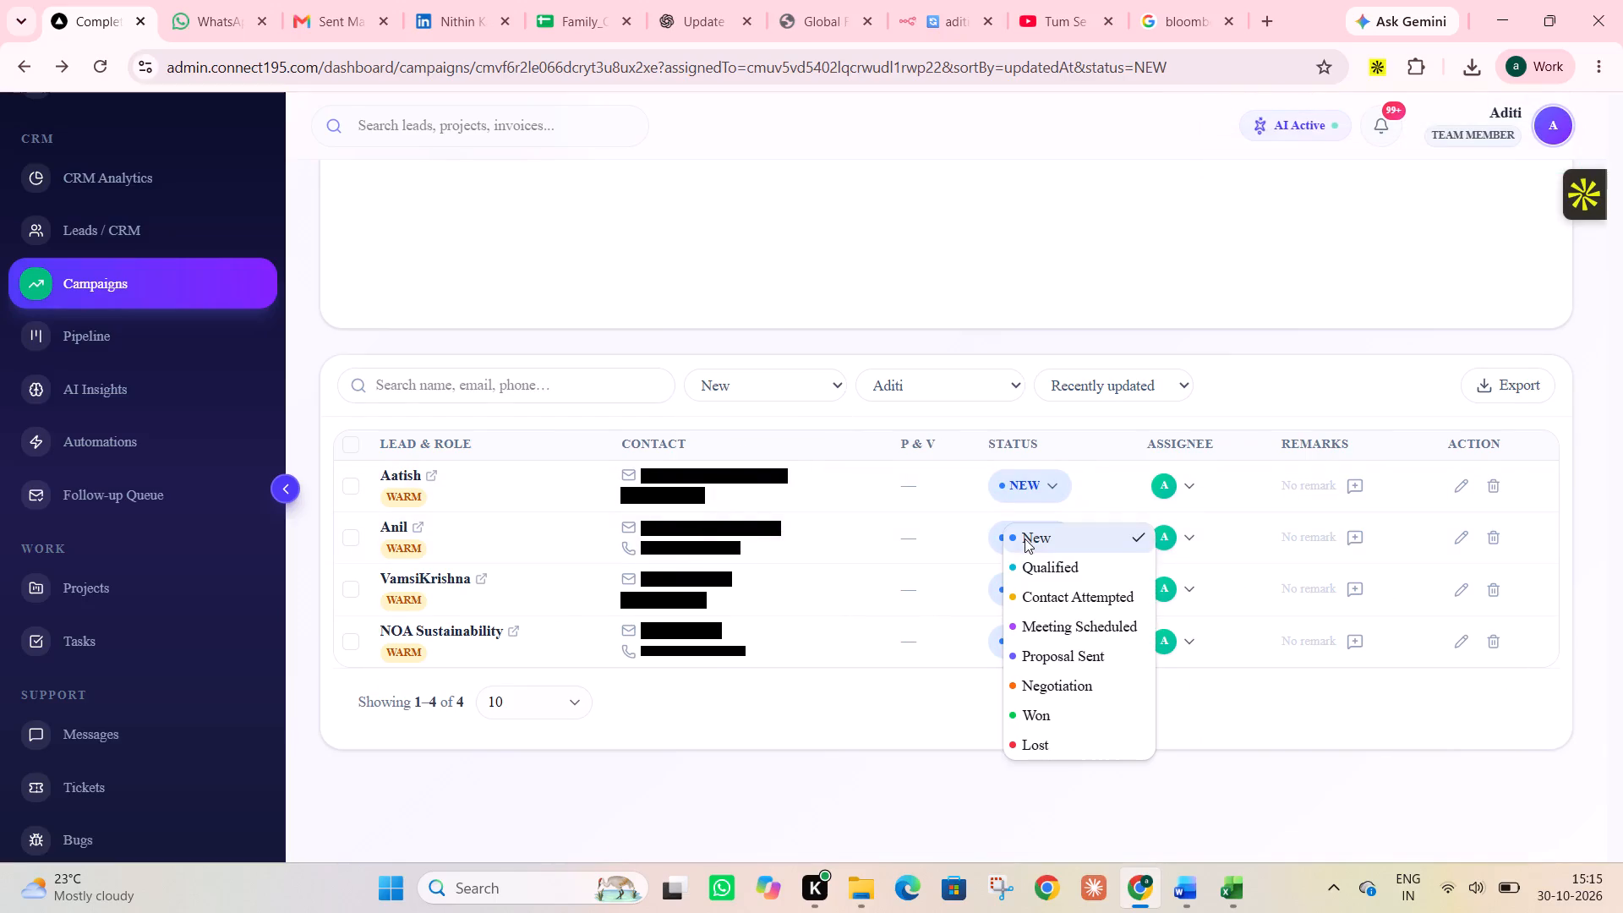
{"action": "left_click", "coordinate": [1041, 649]}
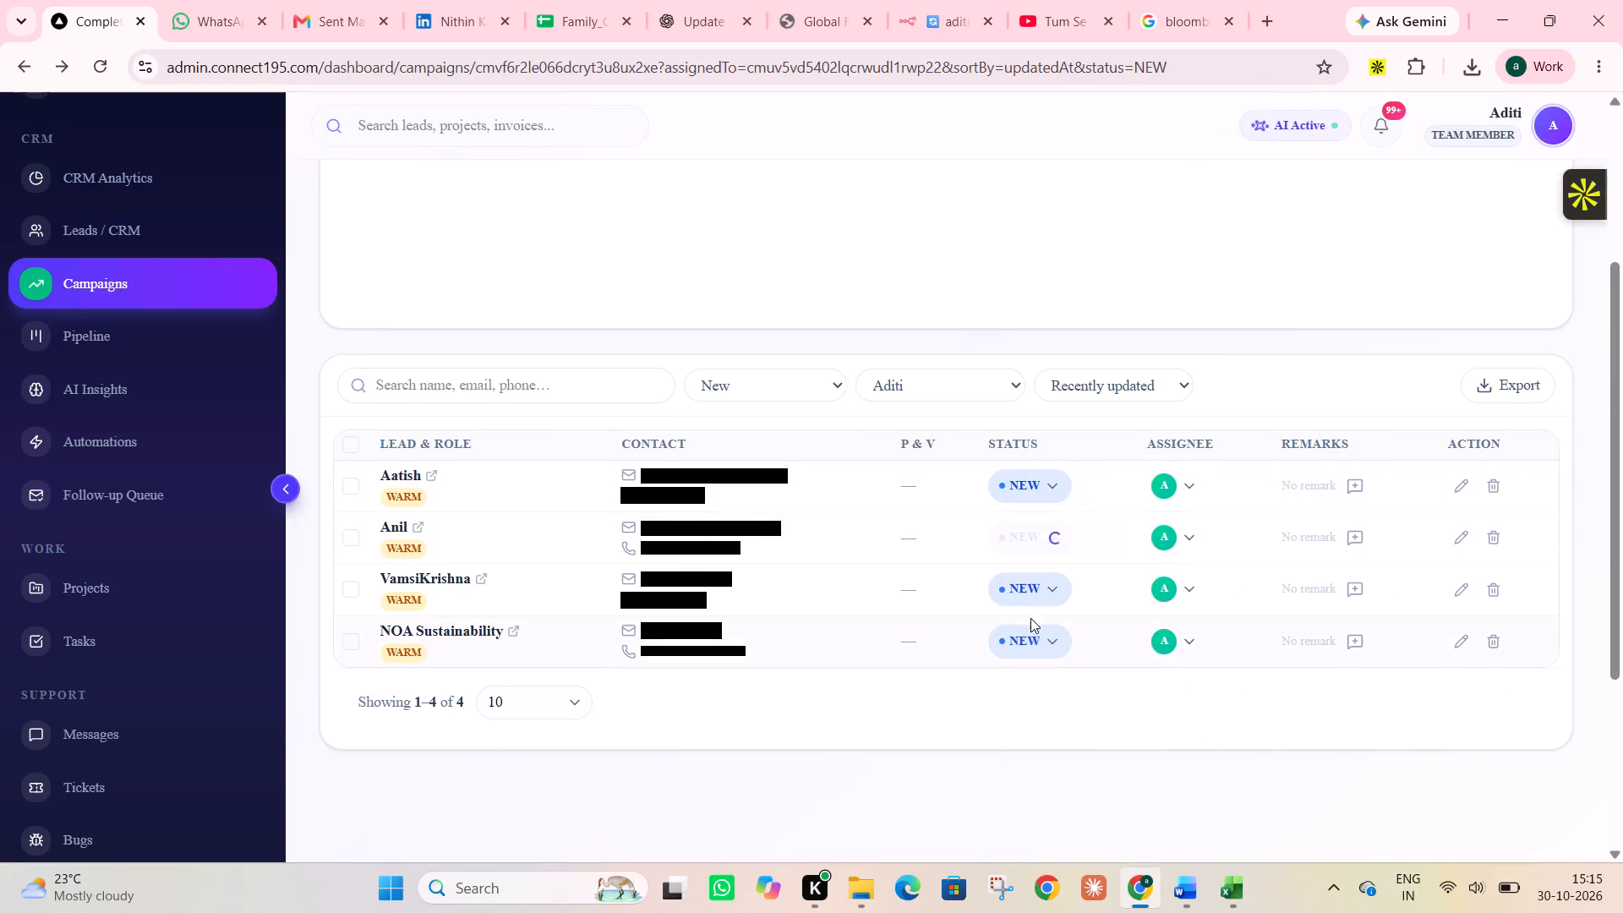
{"action": "left_click", "coordinate": [1024, 483]}
{"action": "left_click", "coordinate": [1037, 606]}
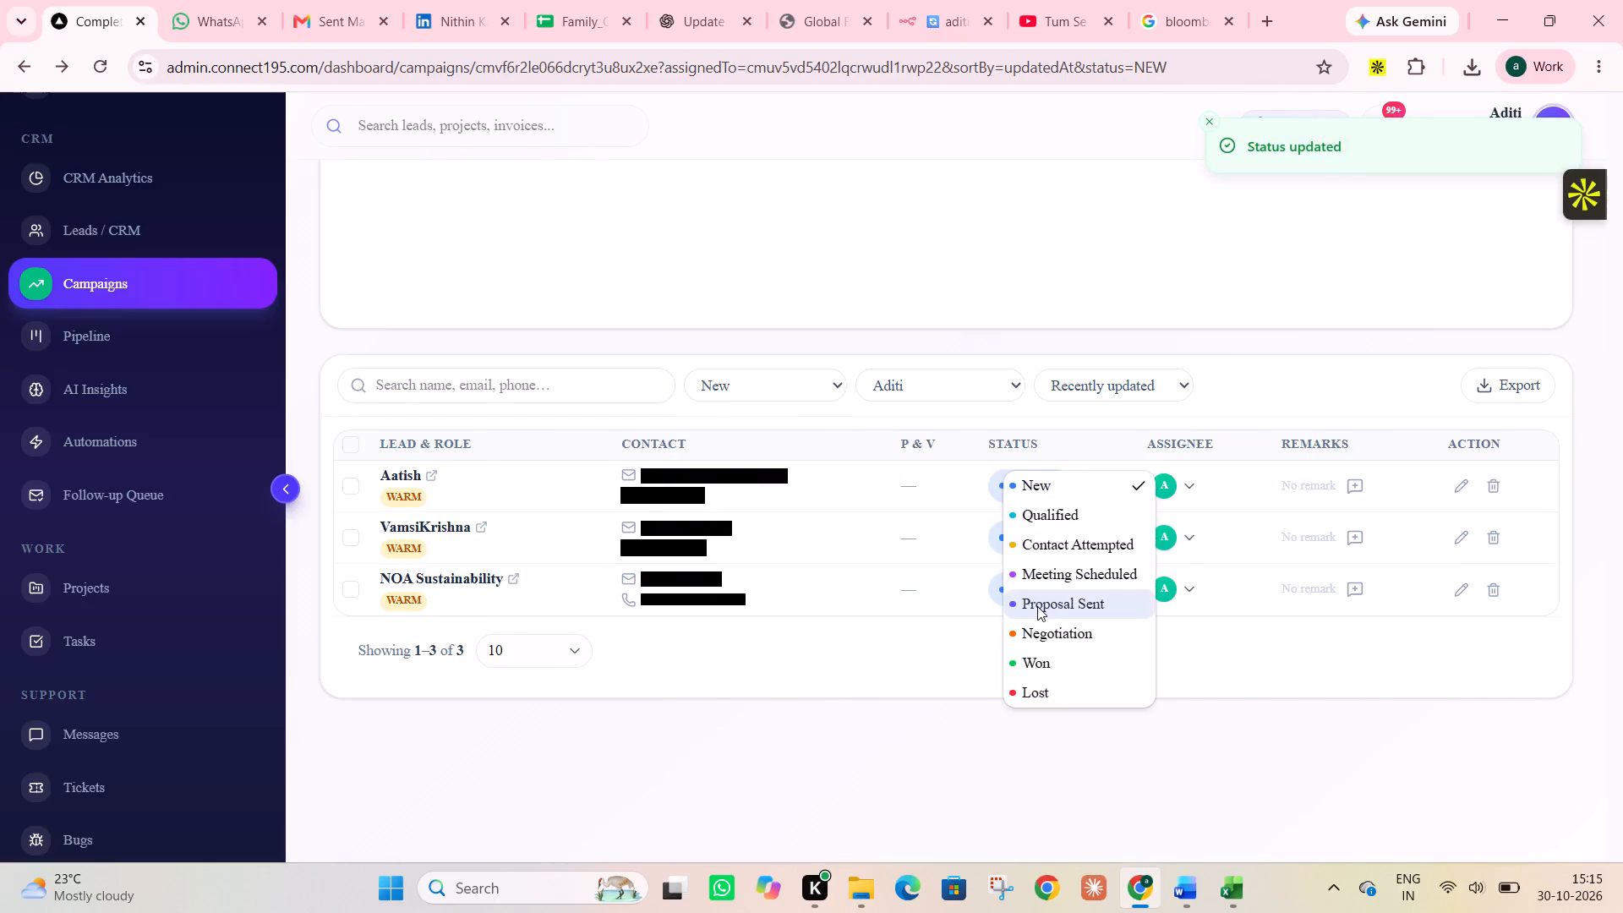
{"action": "left_click", "coordinate": [1017, 496]}
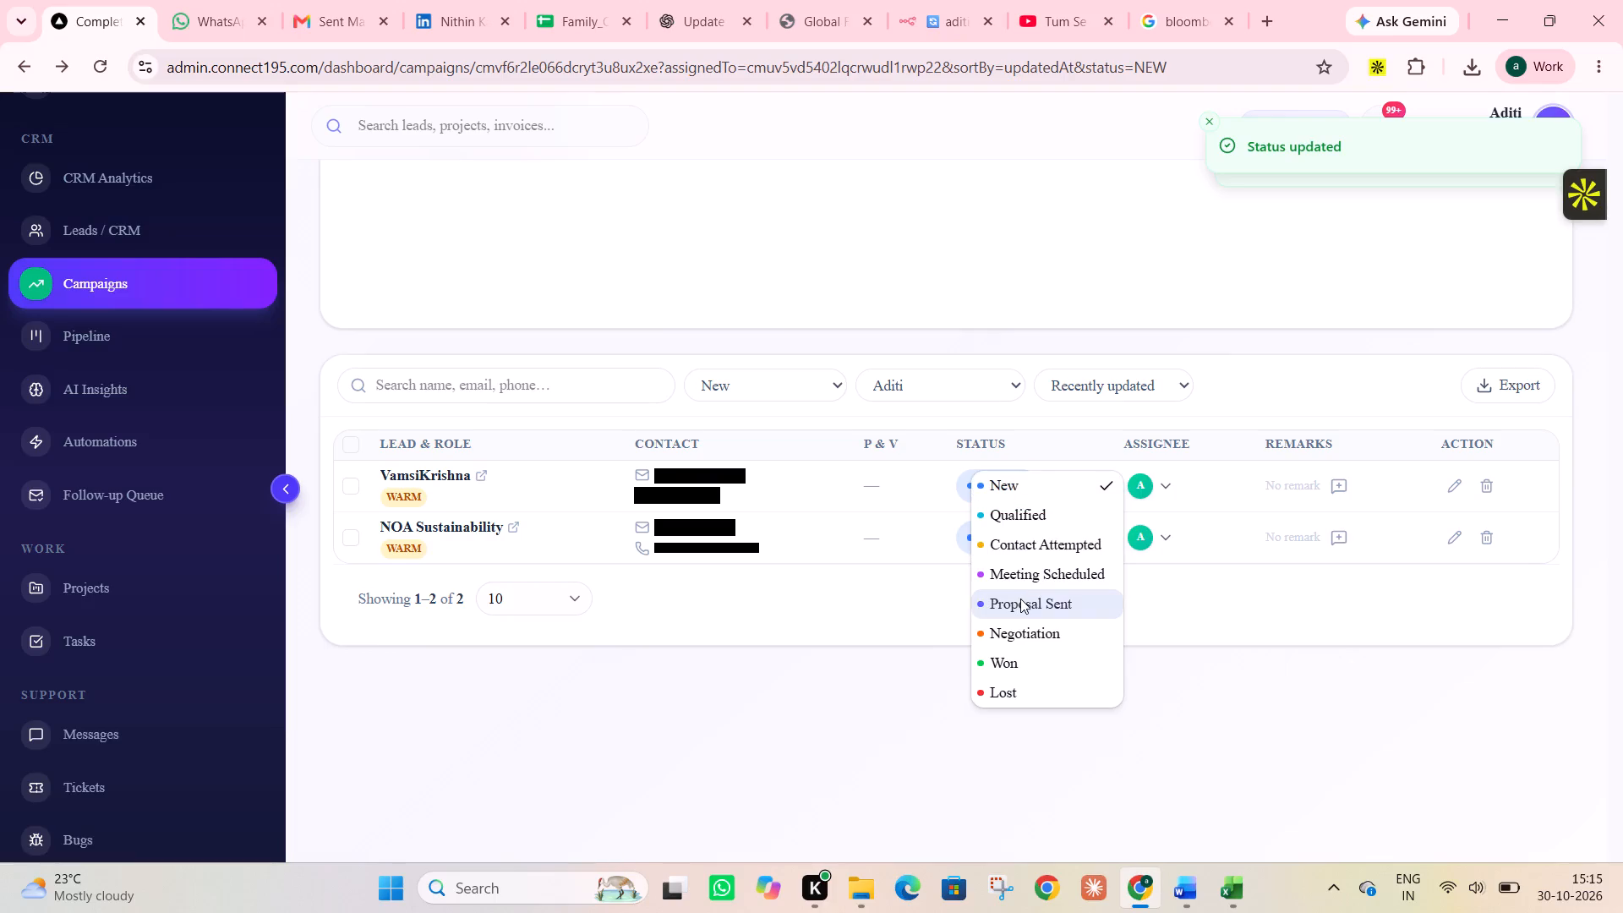
{"action": "left_click", "coordinate": [1020, 599]}
{"action": "left_click", "coordinate": [998, 487]}
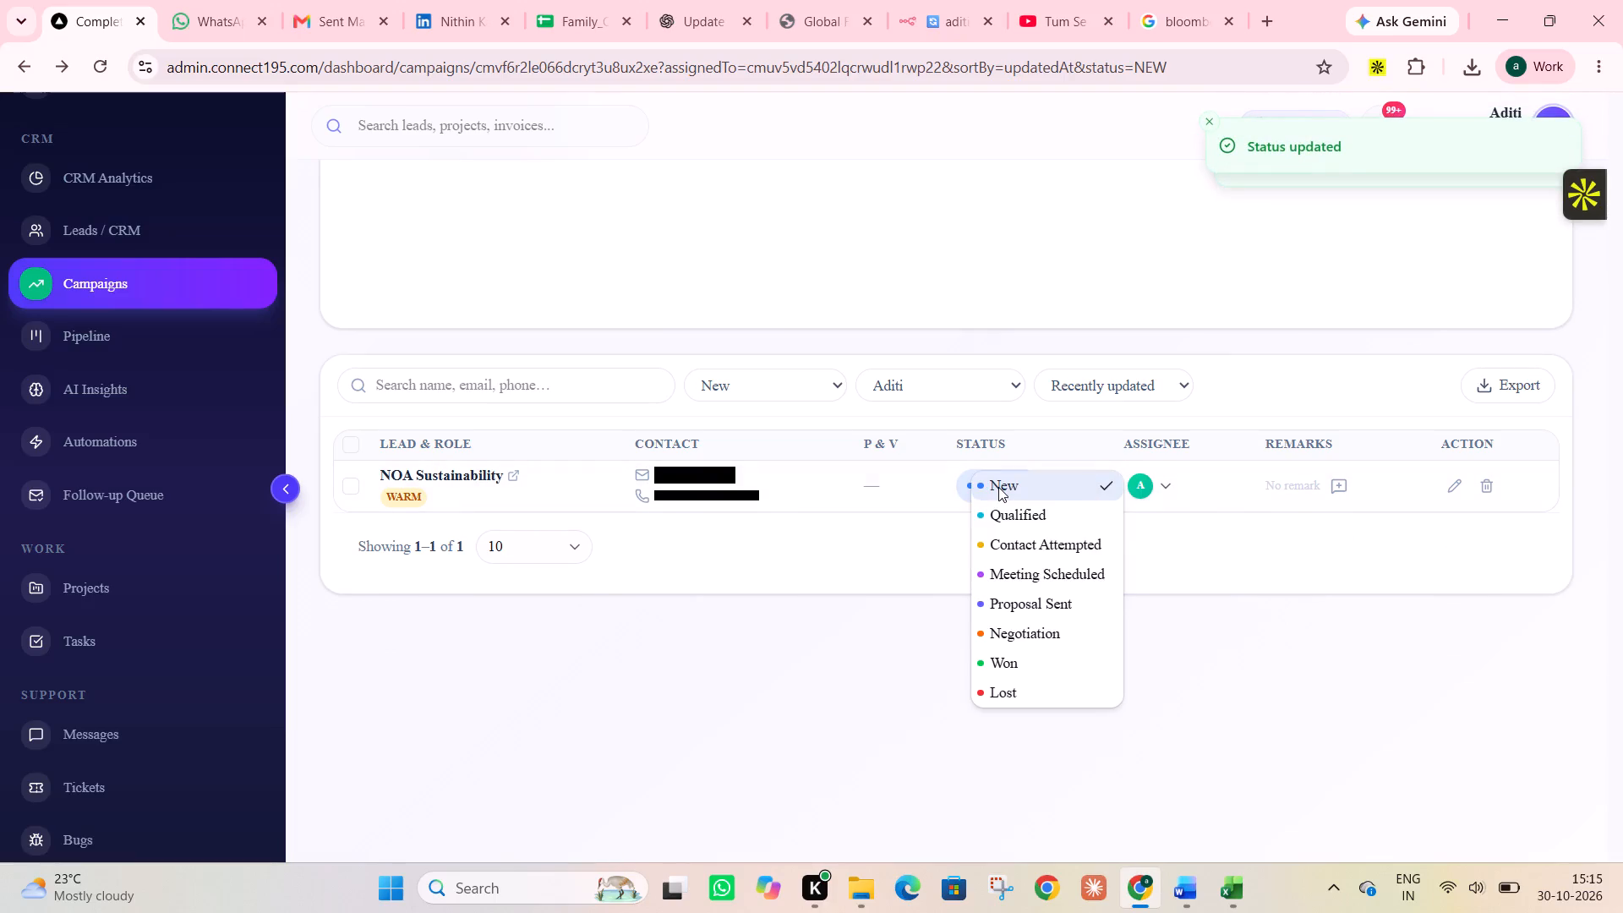
Set the status of the lead NOA Sustainability to Proposal Sent.
{"action": "left_click", "coordinate": [1005, 604]}
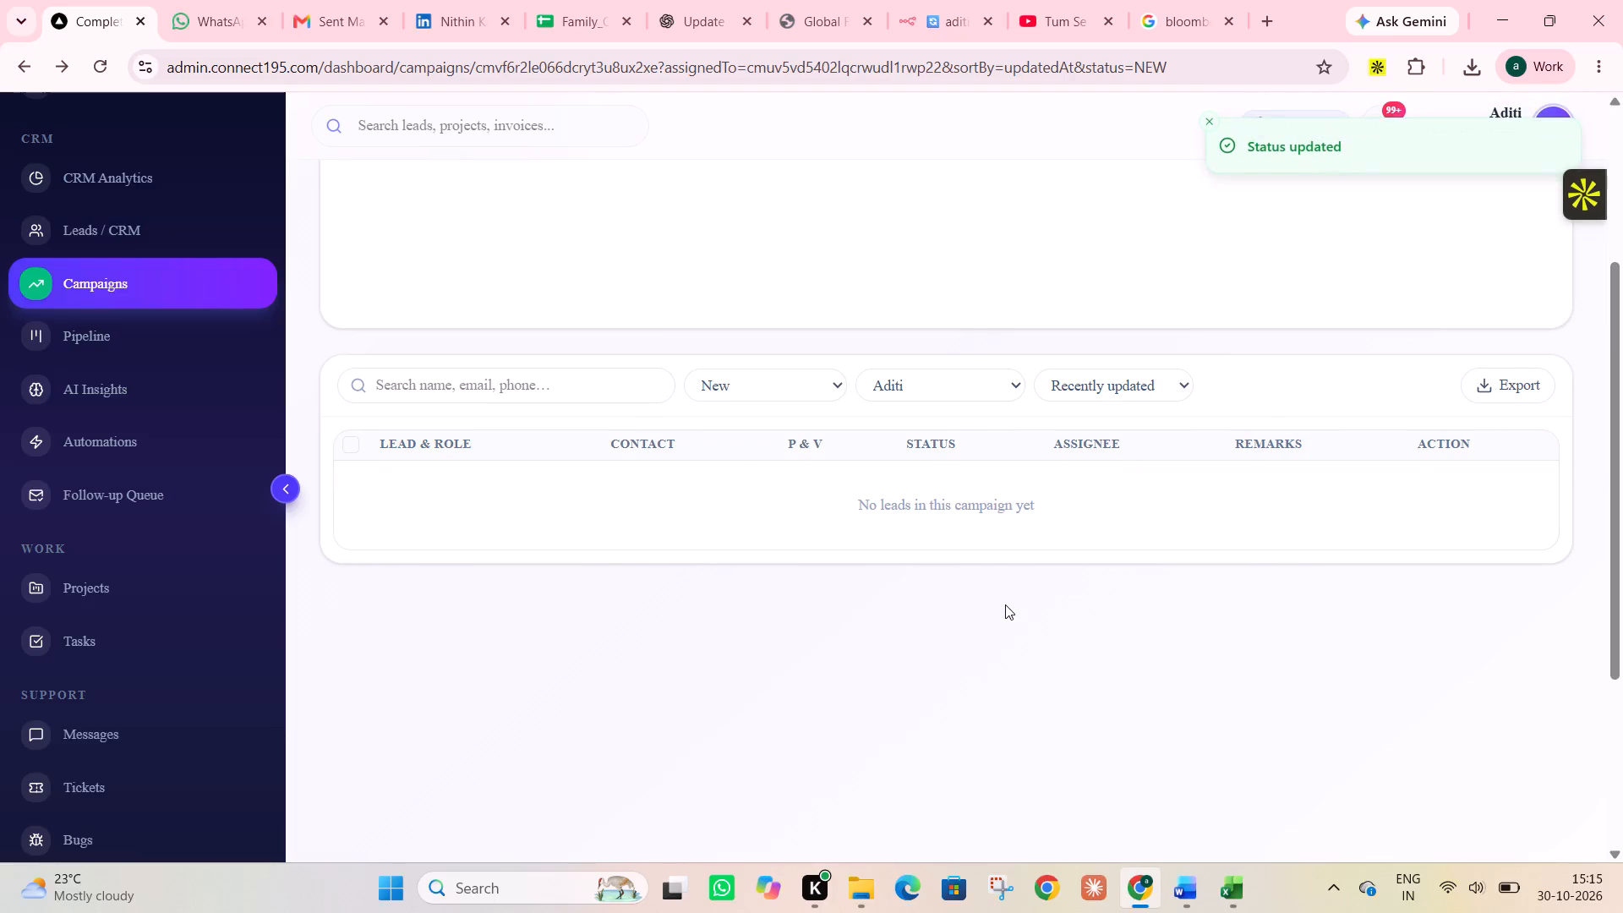
Filter the campaign leads assigned to Aditi by Proposal Sent and review the listed leads.
{"action": "scroll", "coordinate": [782, 583], "scroll_direction": "up", "scroll_amount": 4}
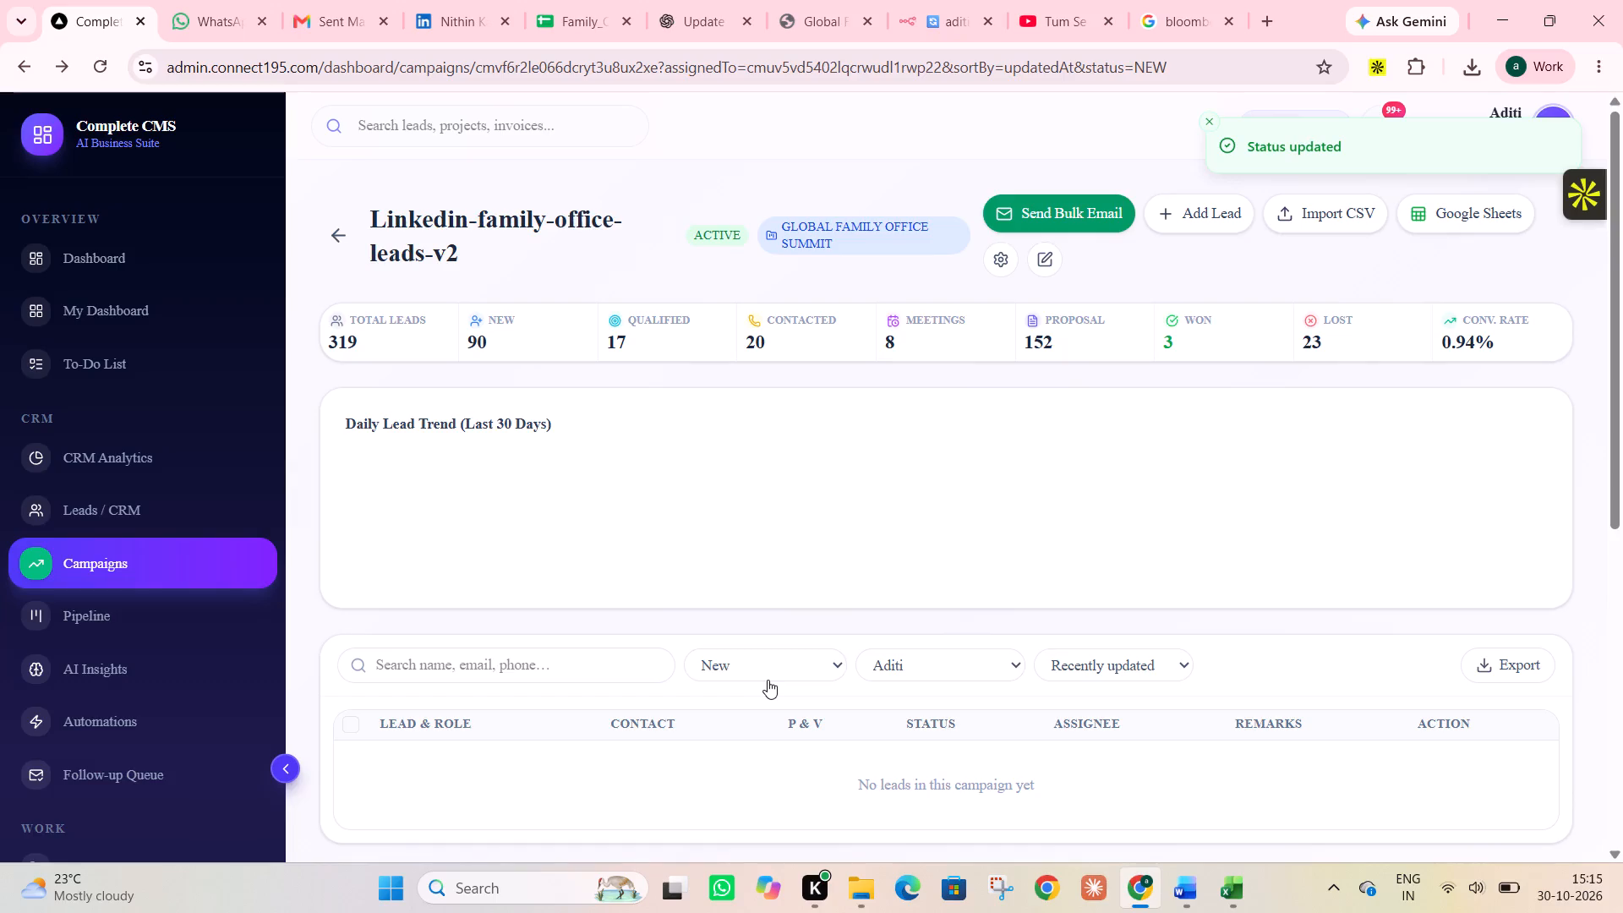
{"action": "left_click", "coordinate": [768, 680]}
{"action": "left_click", "coordinate": [762, 559]}
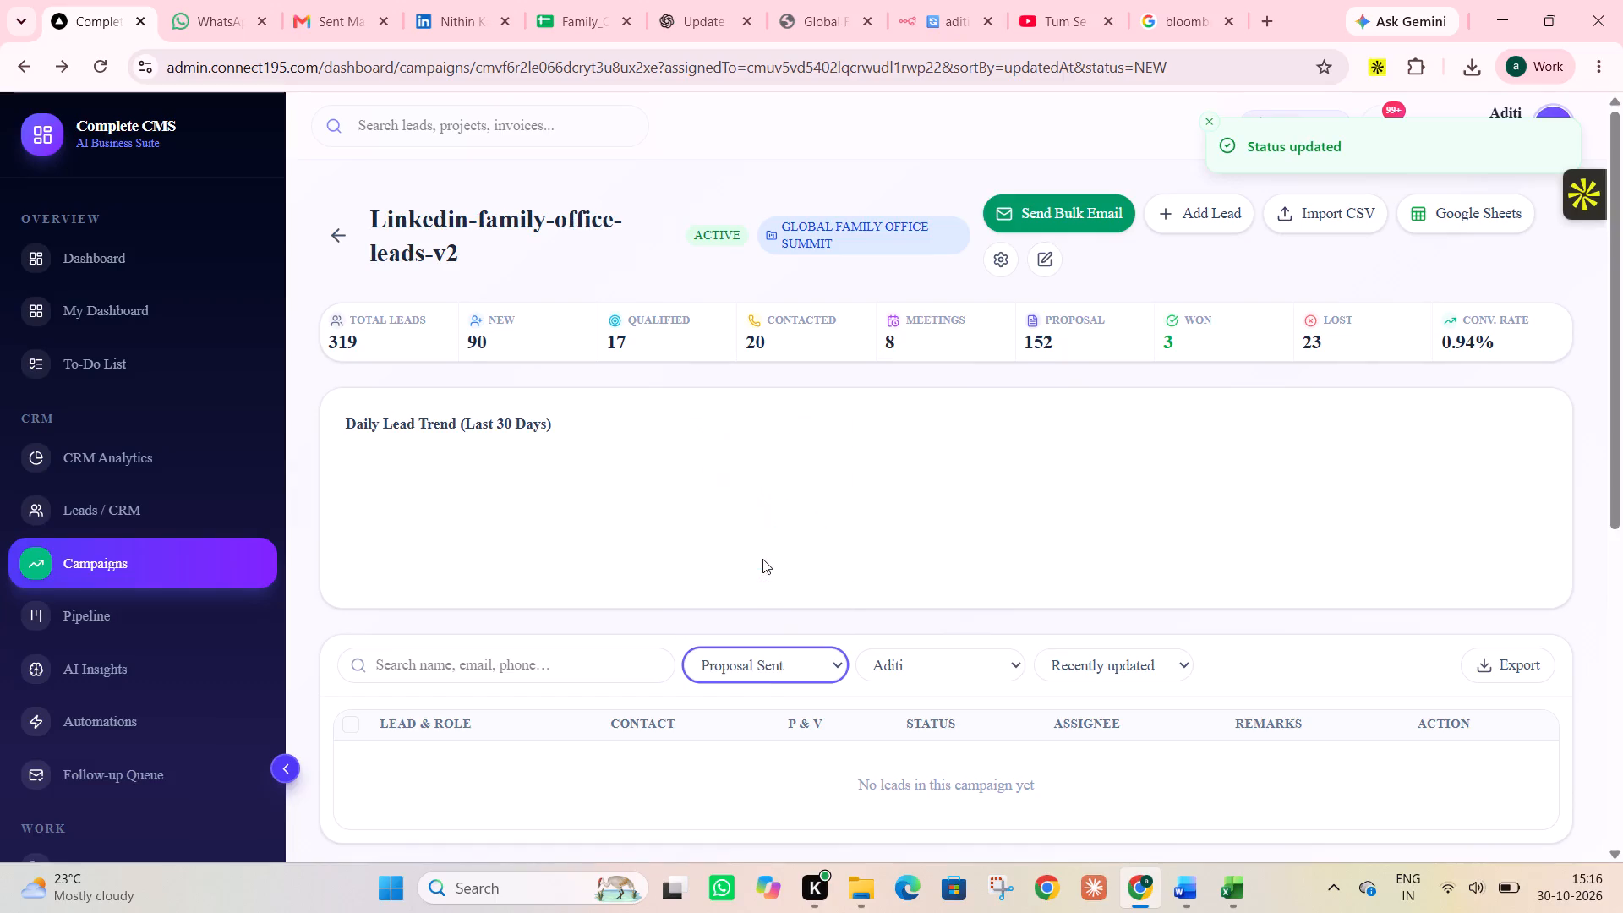
{"action": "scroll", "coordinate": [762, 559], "scroll_direction": "down", "scroll_amount": 8}
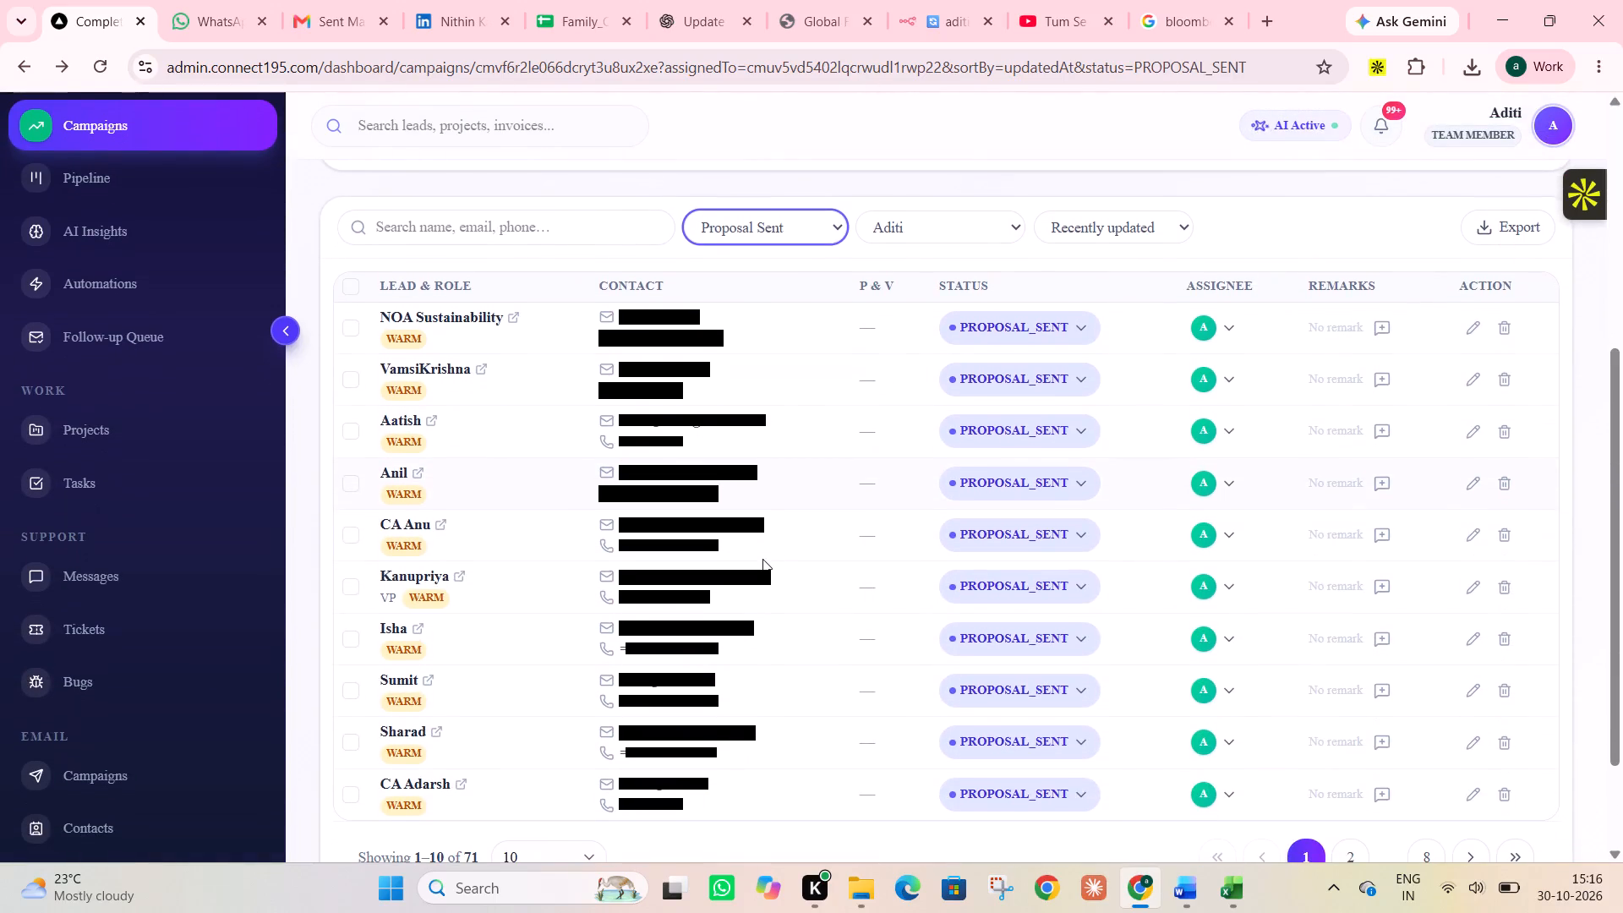
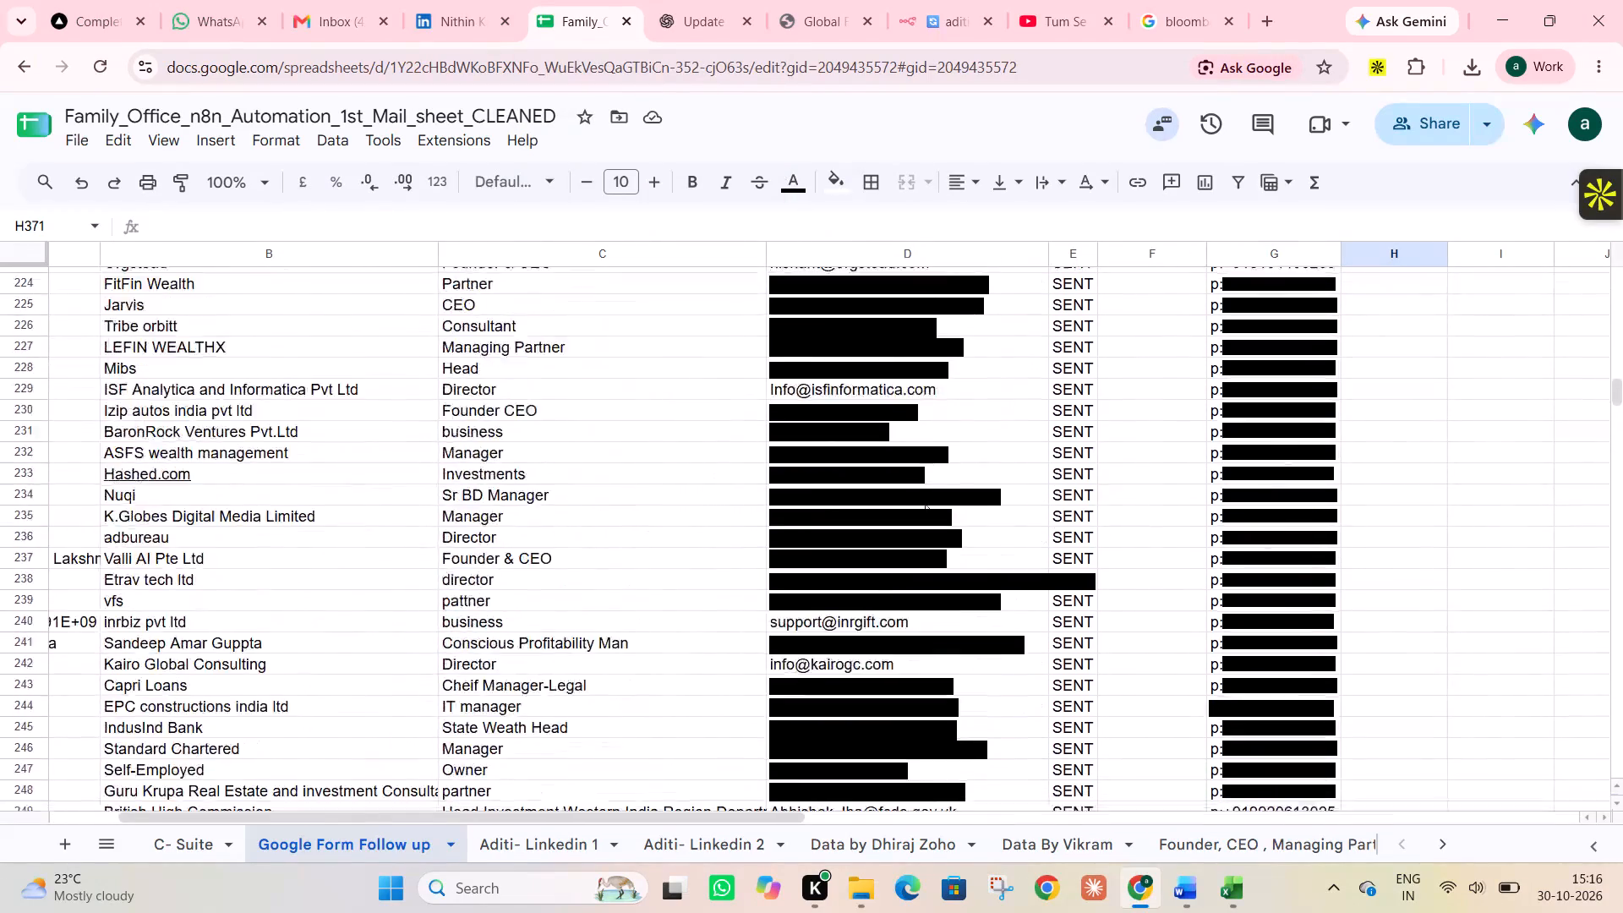
Look through the Google Form Follow up sheet to examine which contacts have their sent and opened email statuses recorded.
{"action": "scroll", "coordinate": [925, 504], "scroll_direction": "up", "scroll_amount": 7}
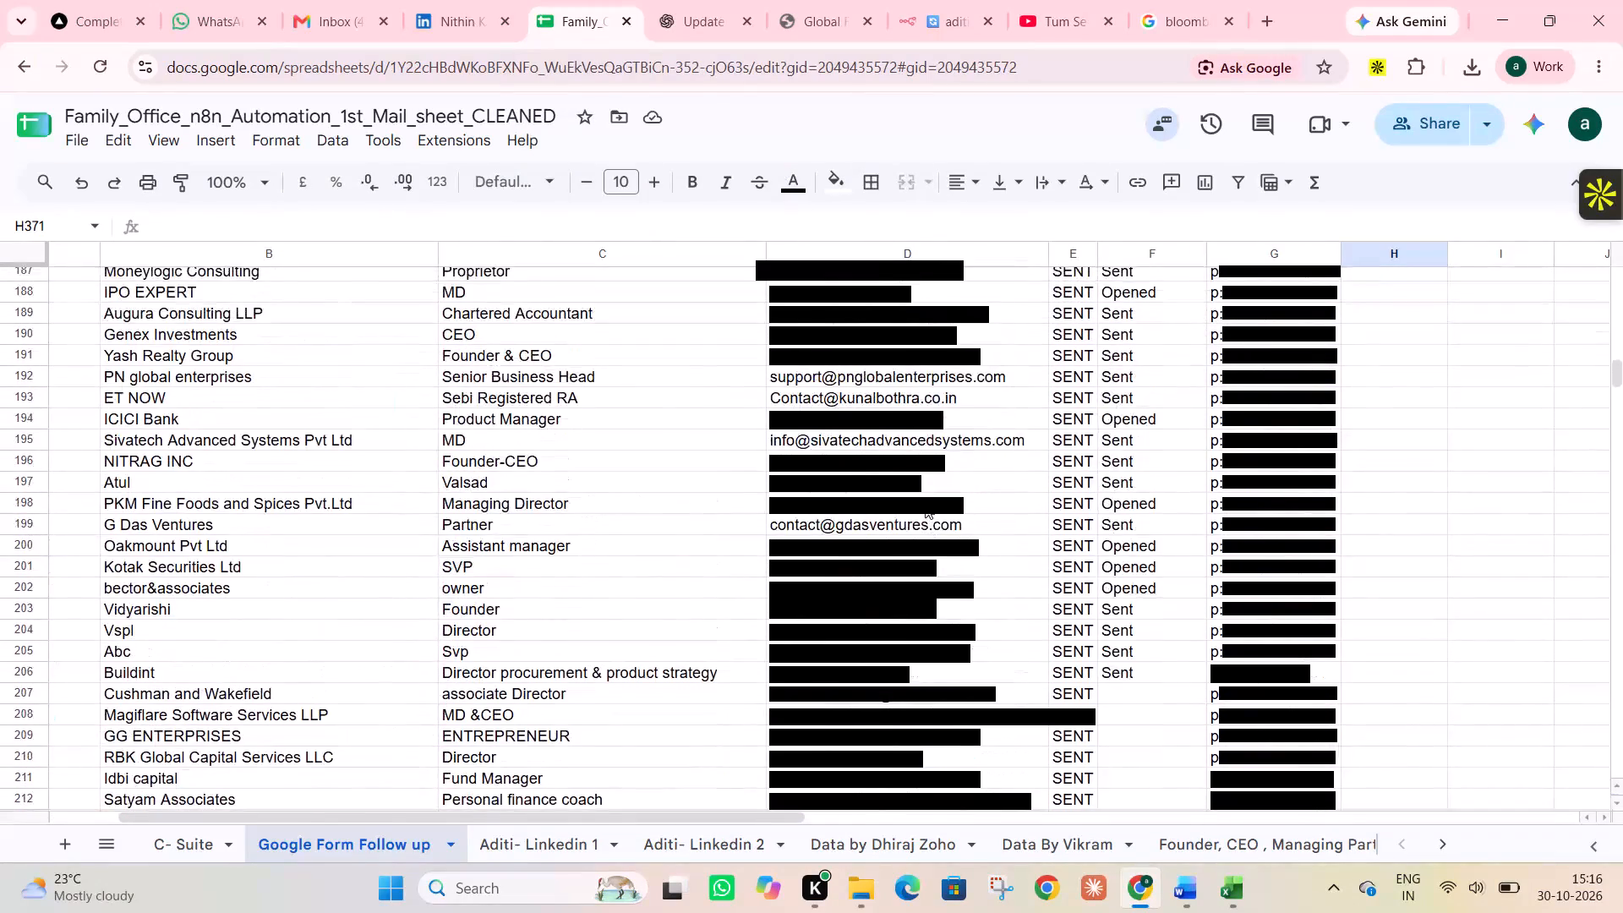
{"action": "scroll", "coordinate": [925, 504], "scroll_direction": "down", "scroll_amount": 2}
{"action": "scroll", "coordinate": [925, 504], "scroll_direction": "right", "scroll_amount": 1}
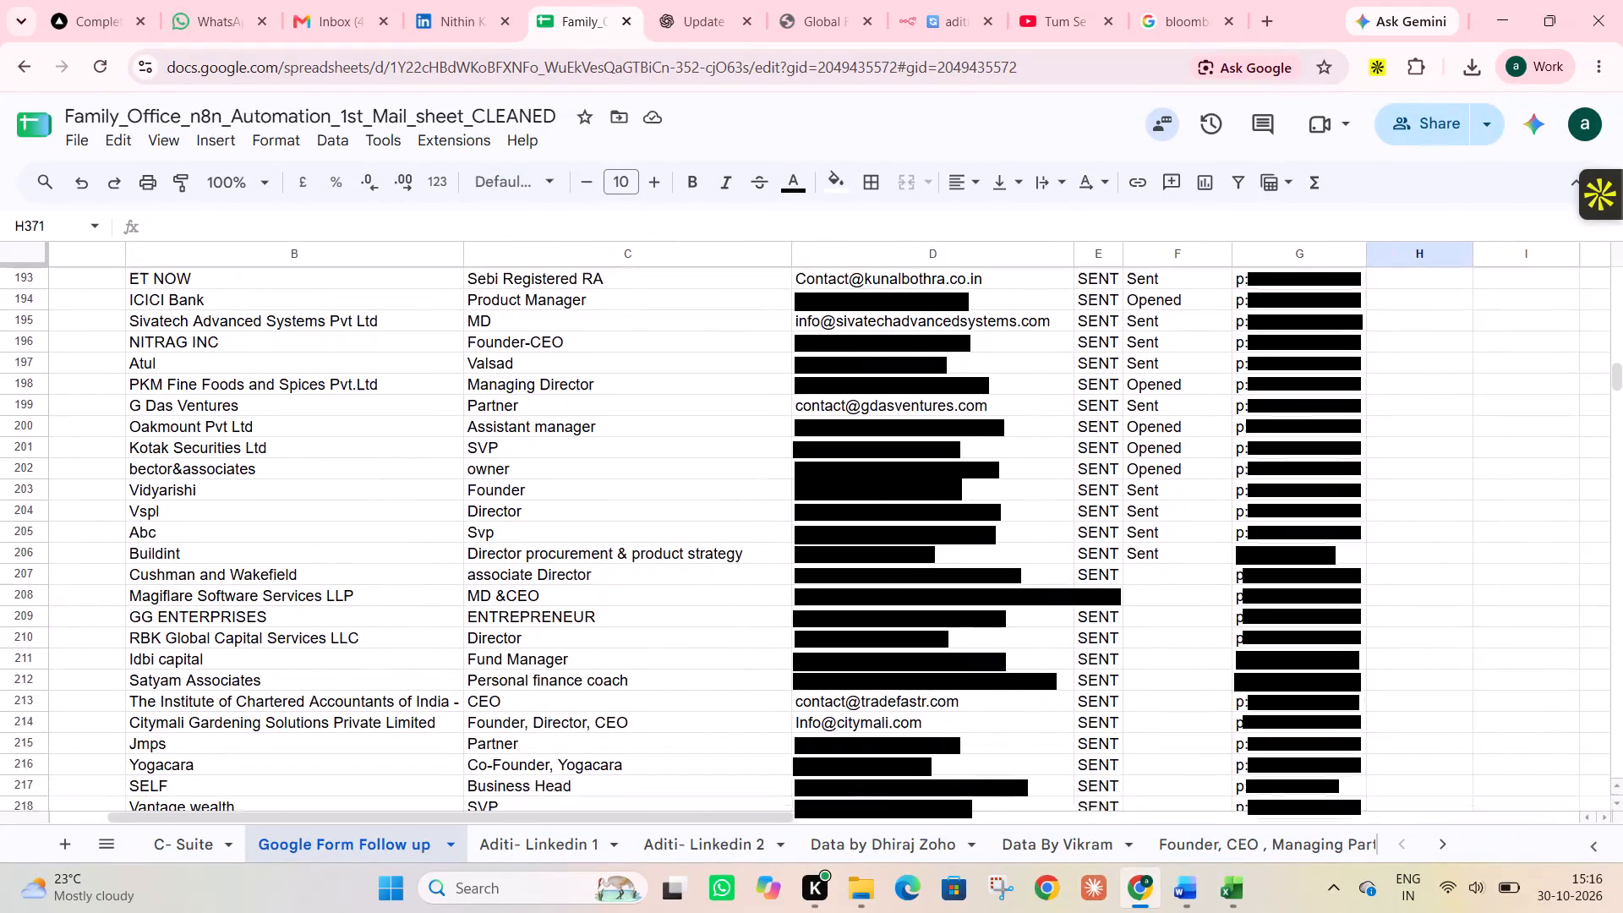
{"action": "scroll", "coordinate": [925, 504], "scroll_direction": "right", "scroll_amount": 1}
{"action": "scroll", "coordinate": [925, 504], "scroll_direction": "down", "scroll_amount": 15}
{"action": "scroll", "coordinate": [925, 504], "scroll_direction": "up", "scroll_amount": 2}
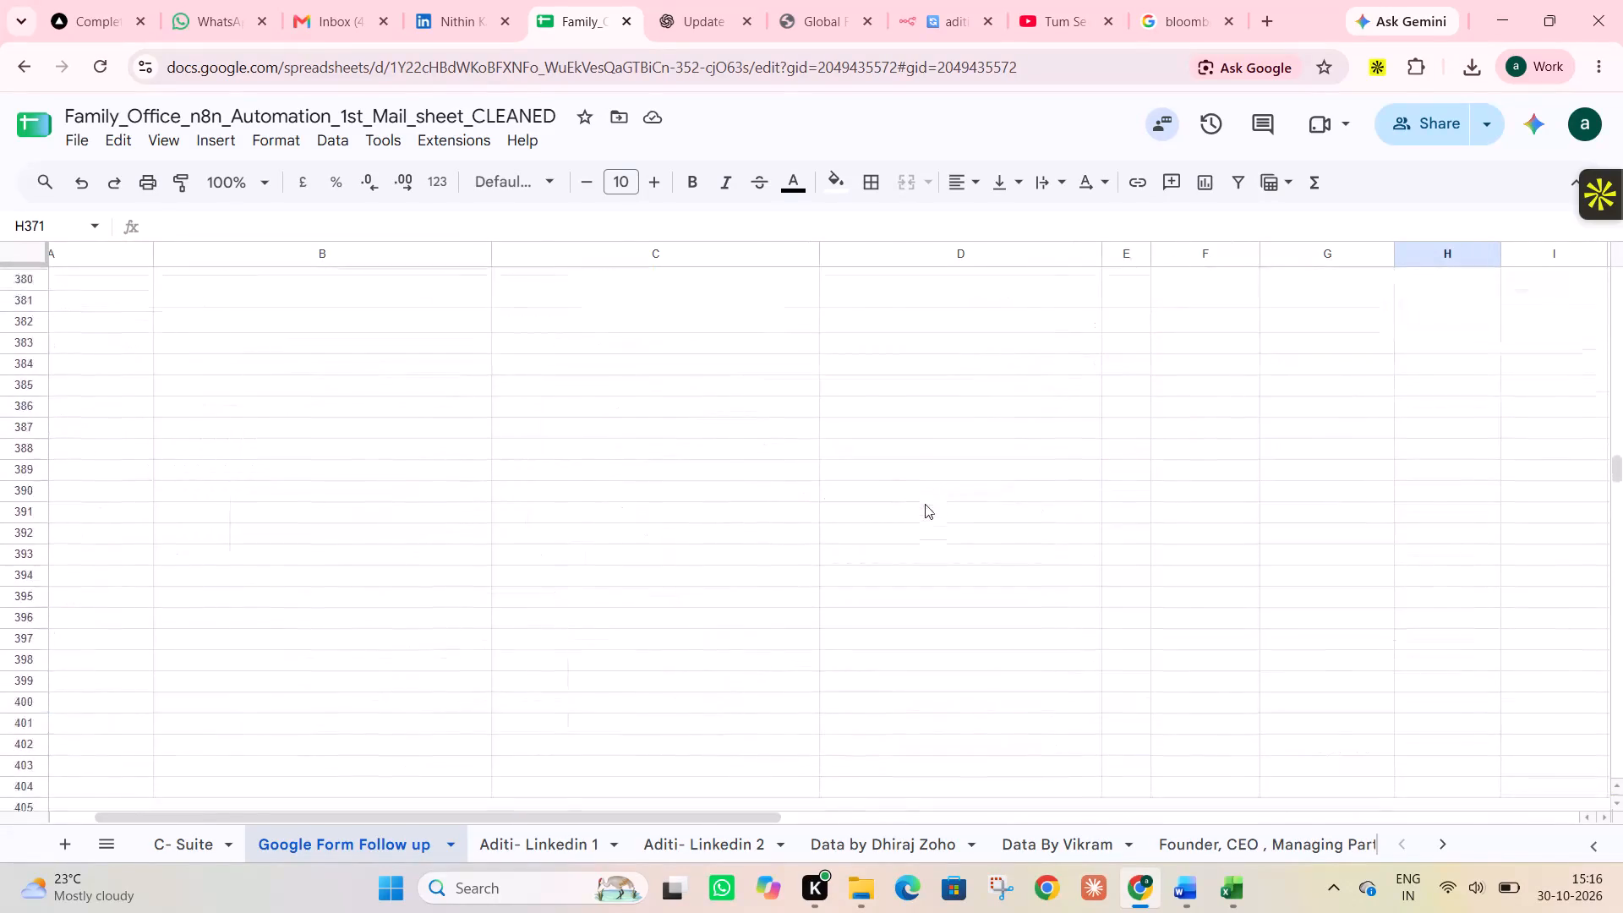
{"action": "scroll", "coordinate": [925, 504], "scroll_direction": "up", "scroll_amount": 8}
{"action": "scroll", "coordinate": [925, 504], "scroll_direction": "down", "scroll_amount": 6}
{"action": "scroll", "coordinate": [925, 504], "scroll_direction": "up", "scroll_amount": 20}
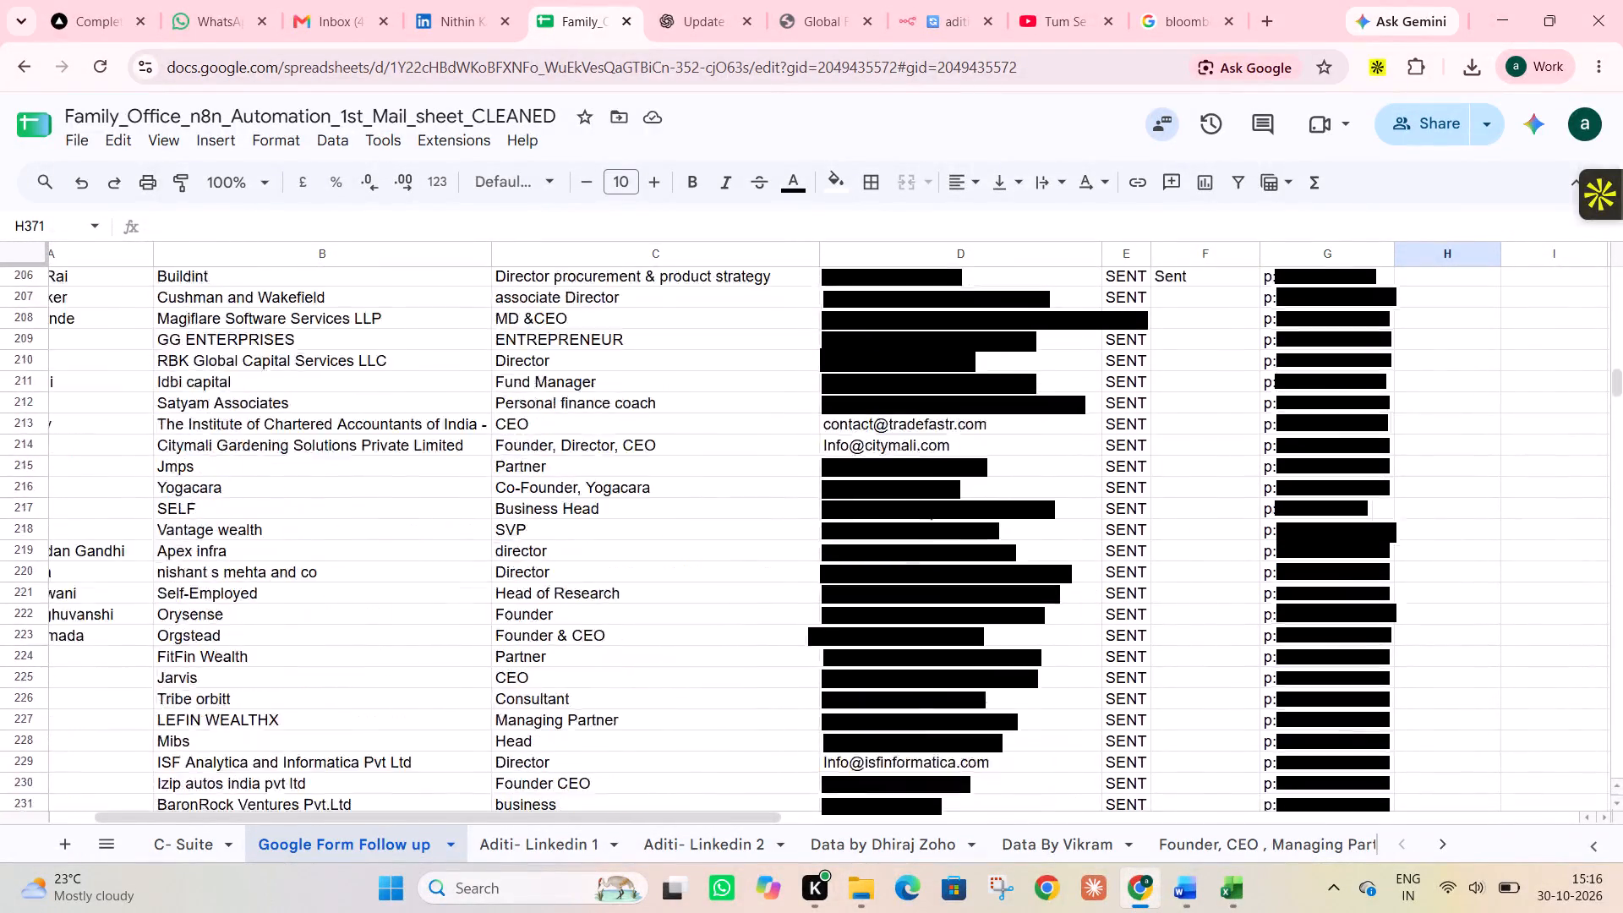
{"action": "scroll", "coordinate": [925, 504], "scroll_direction": "up", "scroll_amount": 2}
{"action": "scroll", "coordinate": [925, 504], "scroll_direction": "down", "scroll_amount": 7}
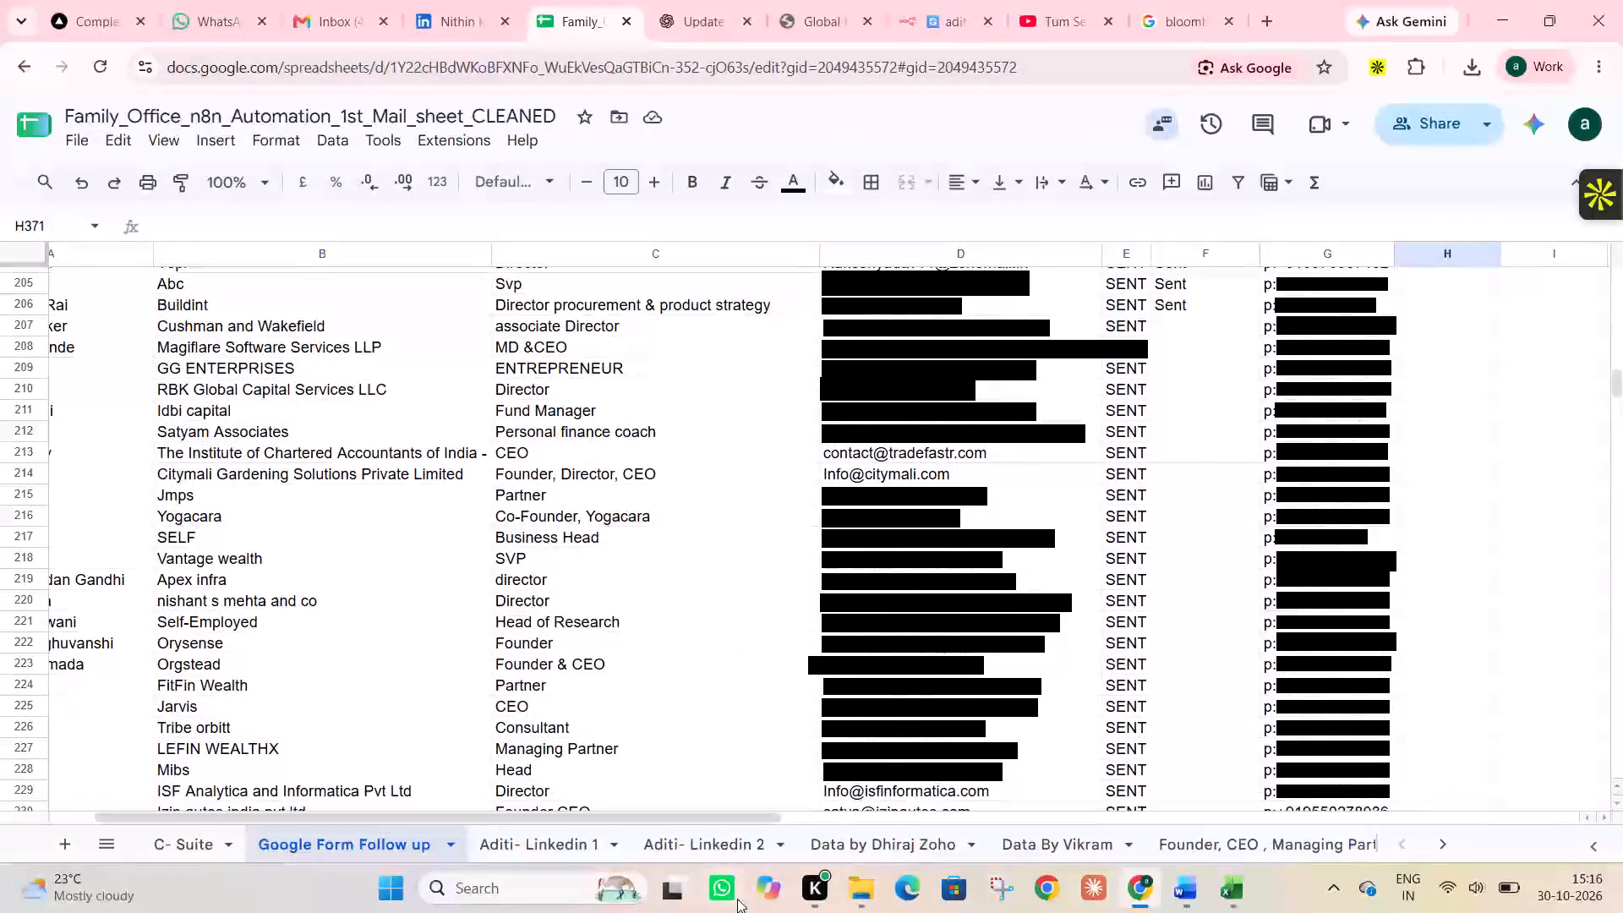
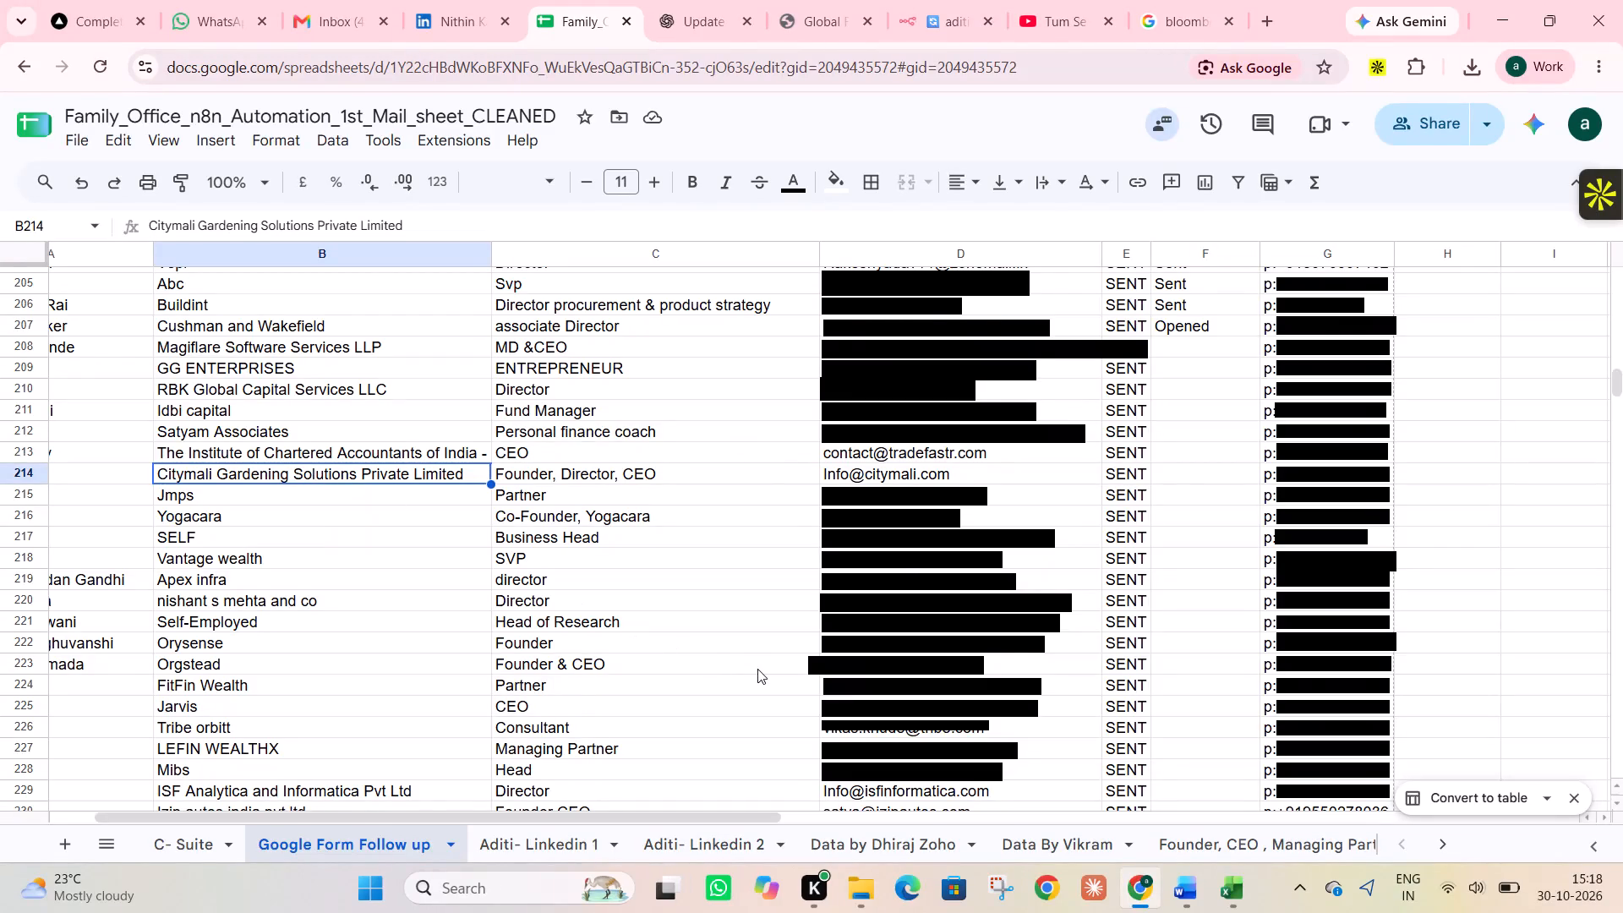
Review the sent and opened email records of the contacts in the Google Form Follow up sheet.
{"action": "scroll", "coordinate": [757, 669], "scroll_direction": "up", "scroll_amount": 8}
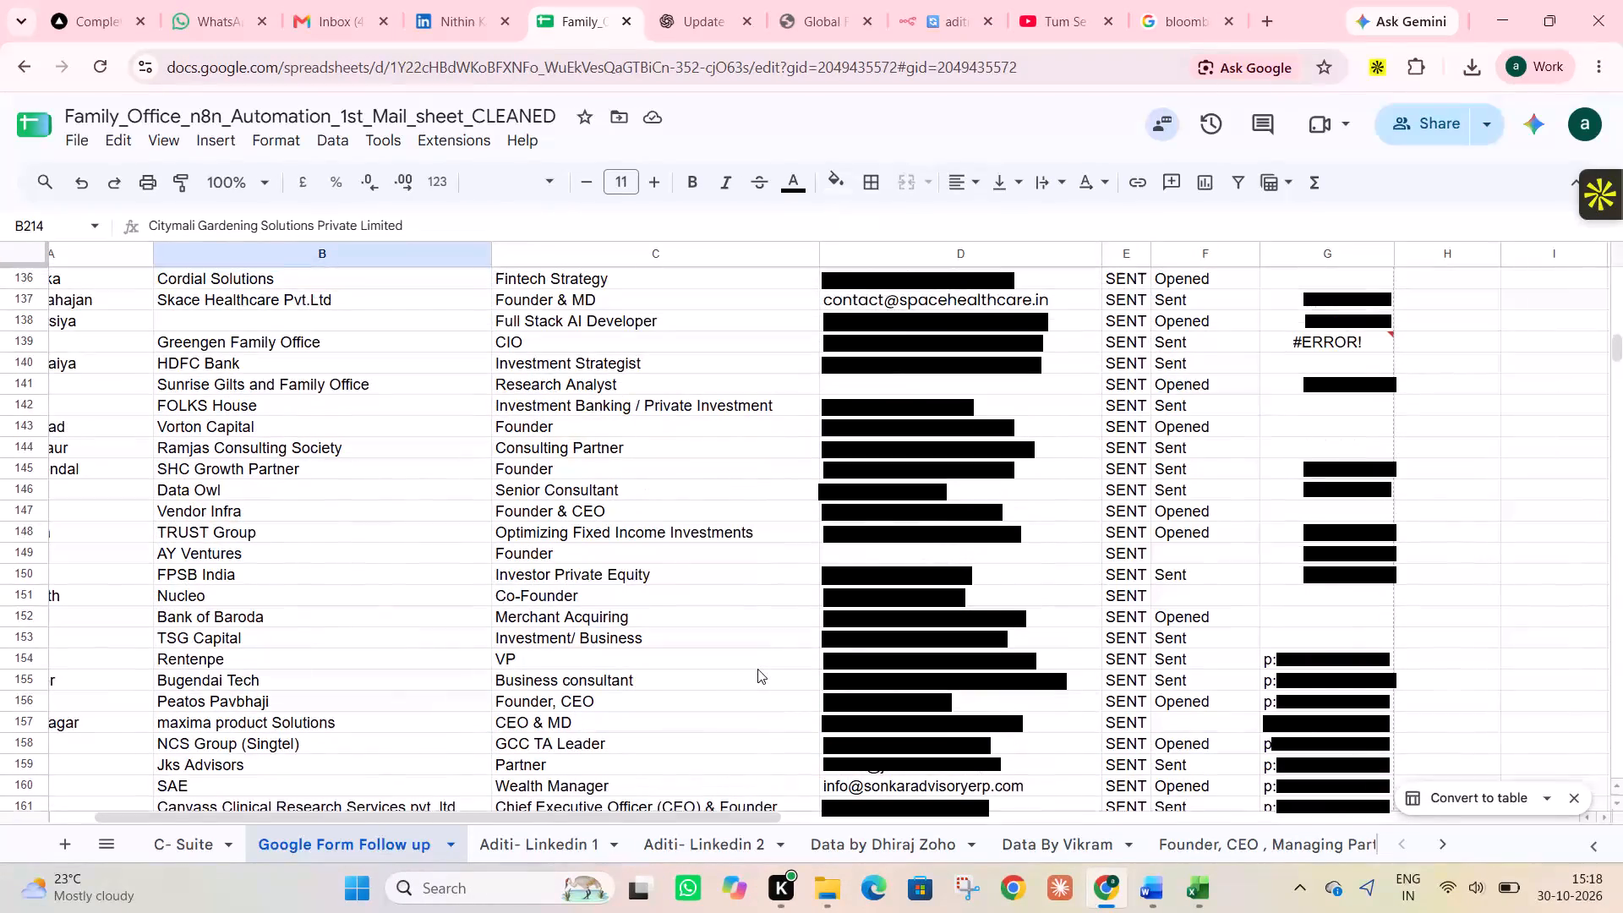
{"action": "scroll", "coordinate": [757, 669], "scroll_direction": "down", "scroll_amount": 5}
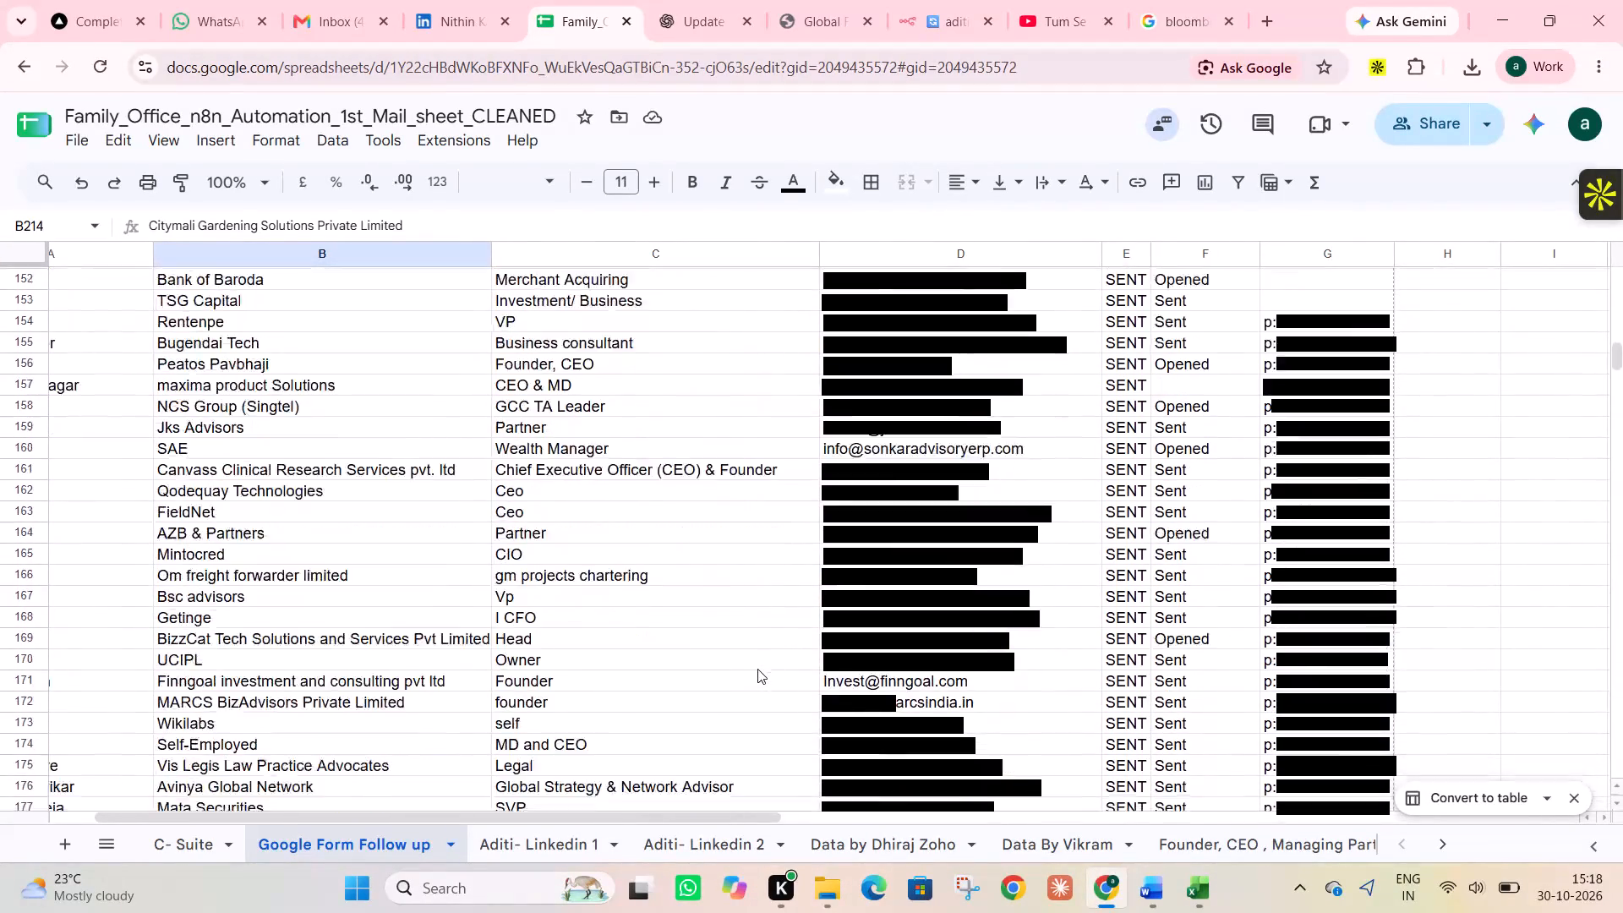
{"action": "scroll", "coordinate": [757, 669], "scroll_direction": "down", "scroll_amount": 5}
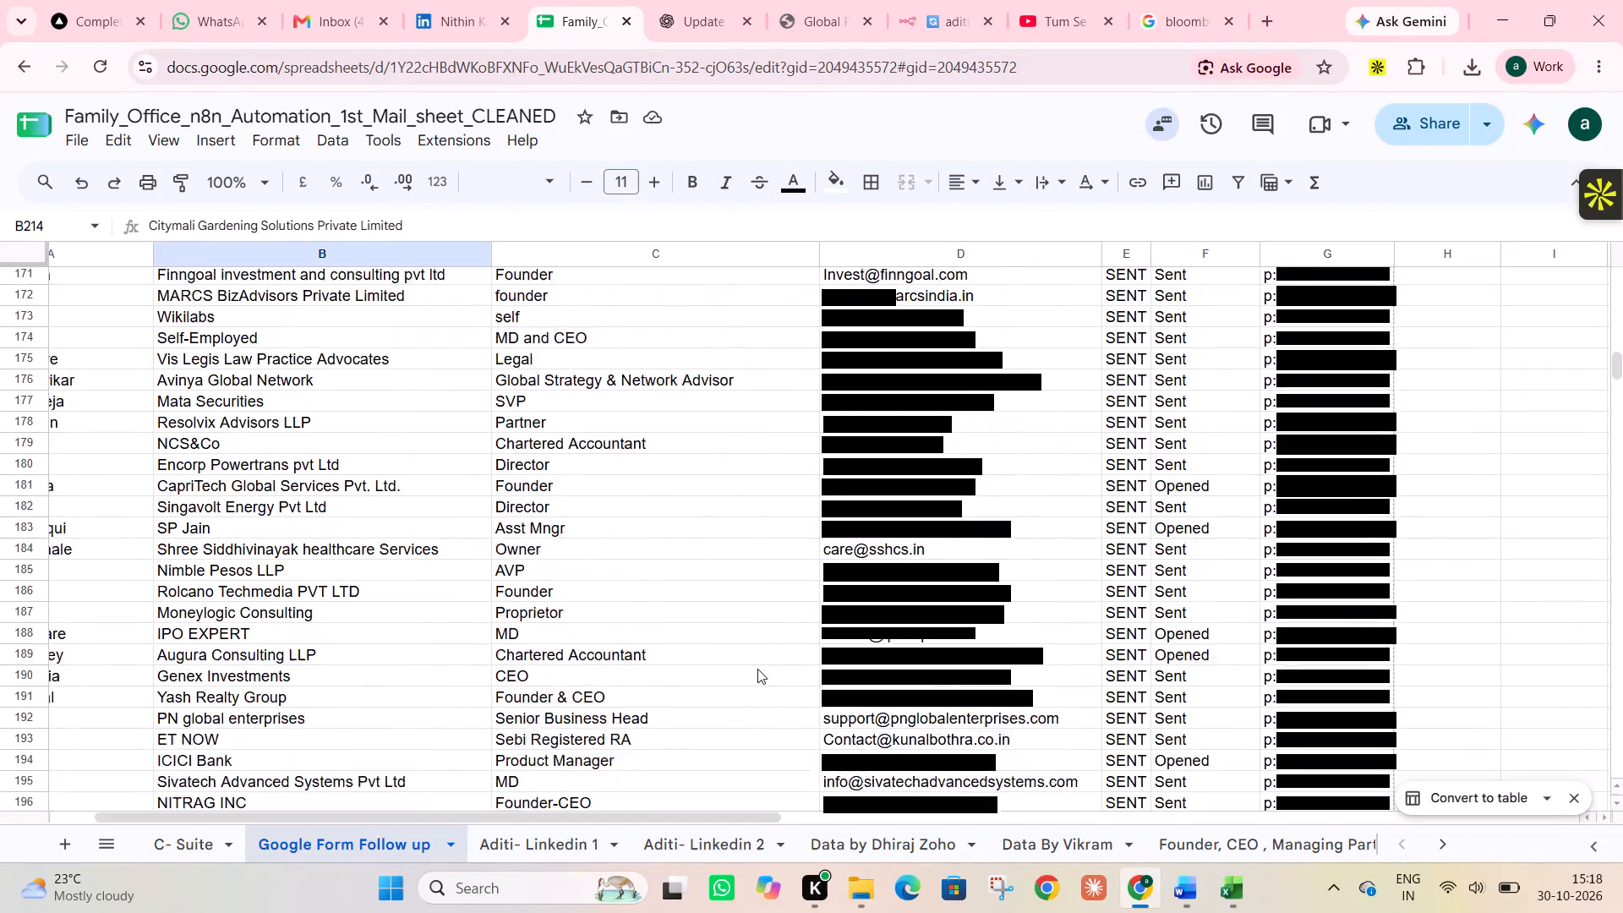
{"action": "scroll", "coordinate": [757, 669], "scroll_direction": "down", "scroll_amount": 4}
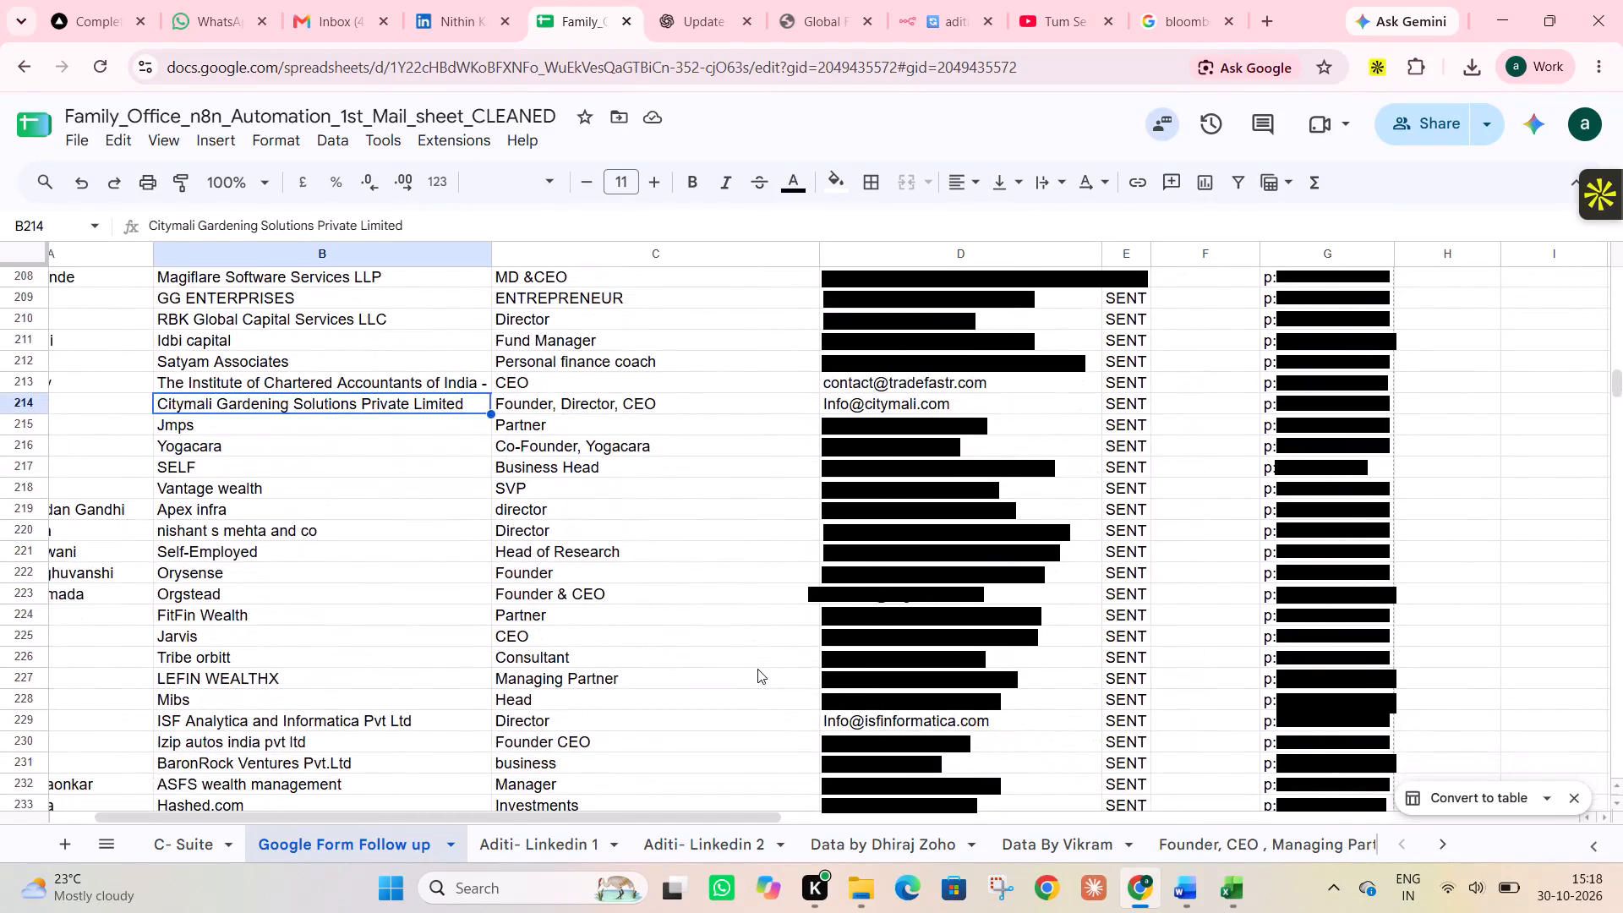
{"action": "scroll", "coordinate": [757, 669], "scroll_direction": "down", "scroll_amount": 6}
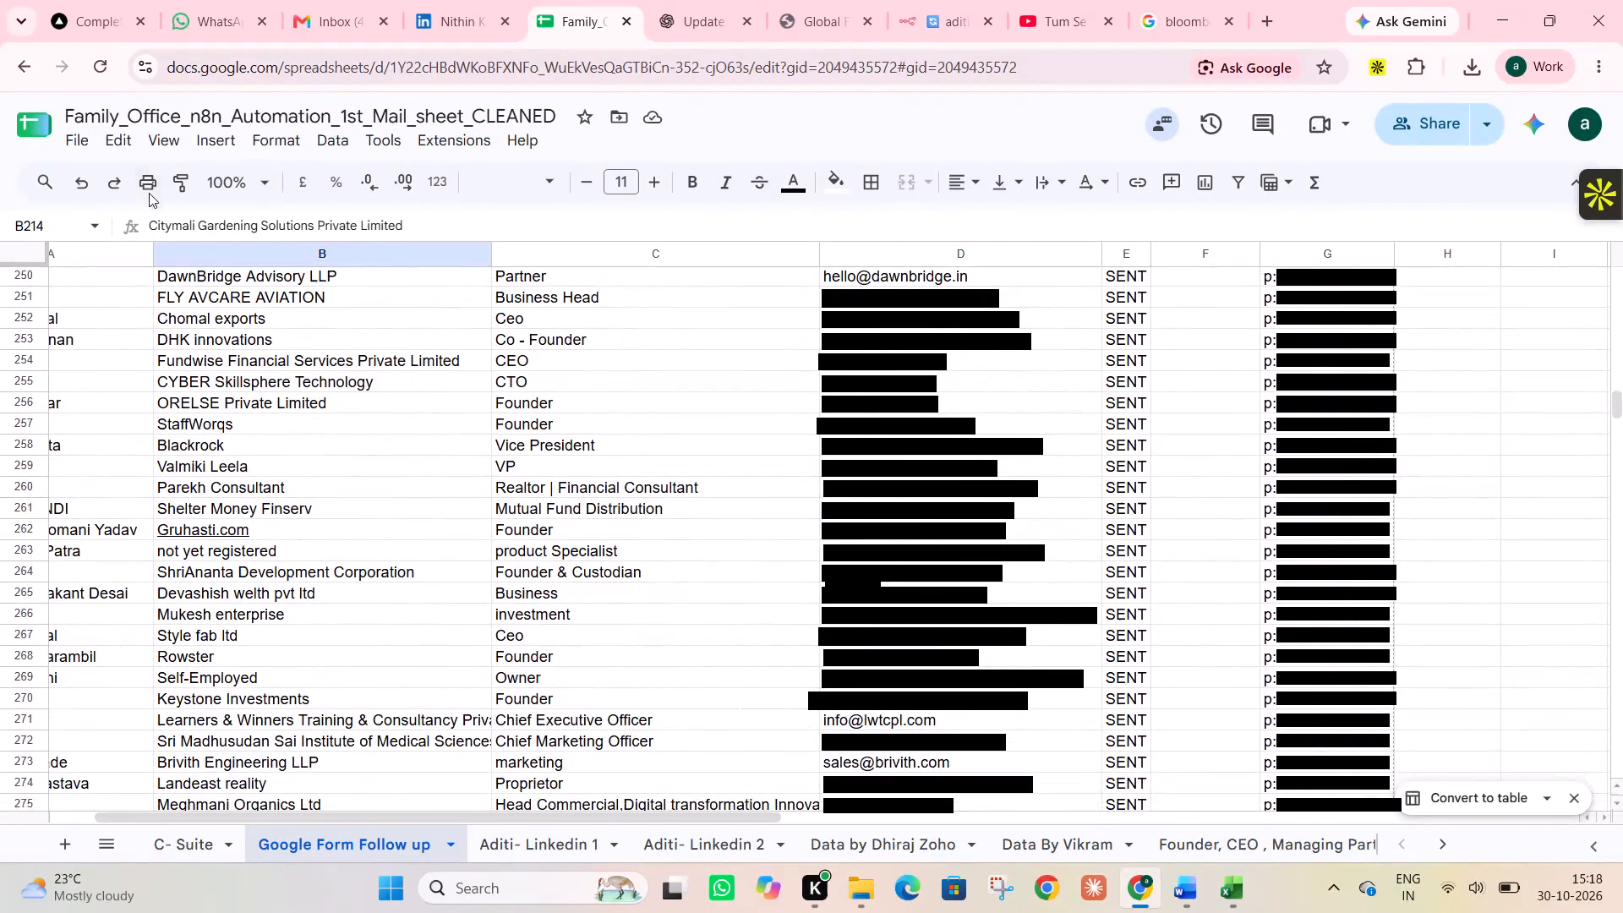
Switch to the CRM campaign and check the list of leads with the Proposal Sent status.
{"action": "left_click", "coordinate": [62, 0]}
{"action": "scroll", "coordinate": [678, 414], "scroll_direction": "down", "scroll_amount": 1}
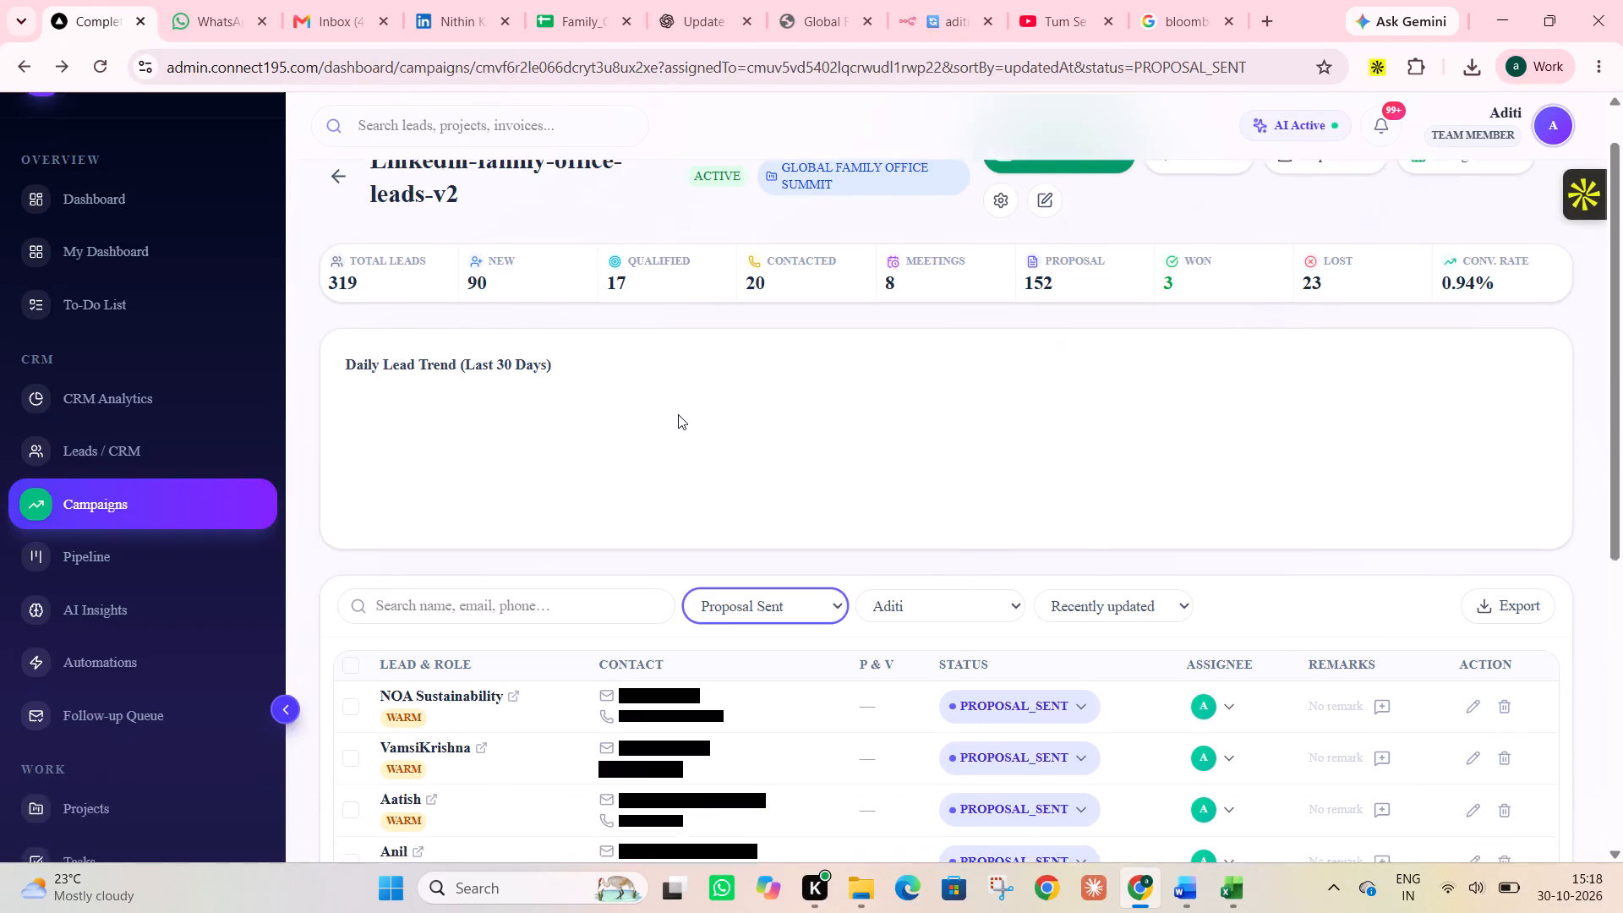
{"action": "scroll", "coordinate": [678, 414], "scroll_direction": "down", "scroll_amount": 1}
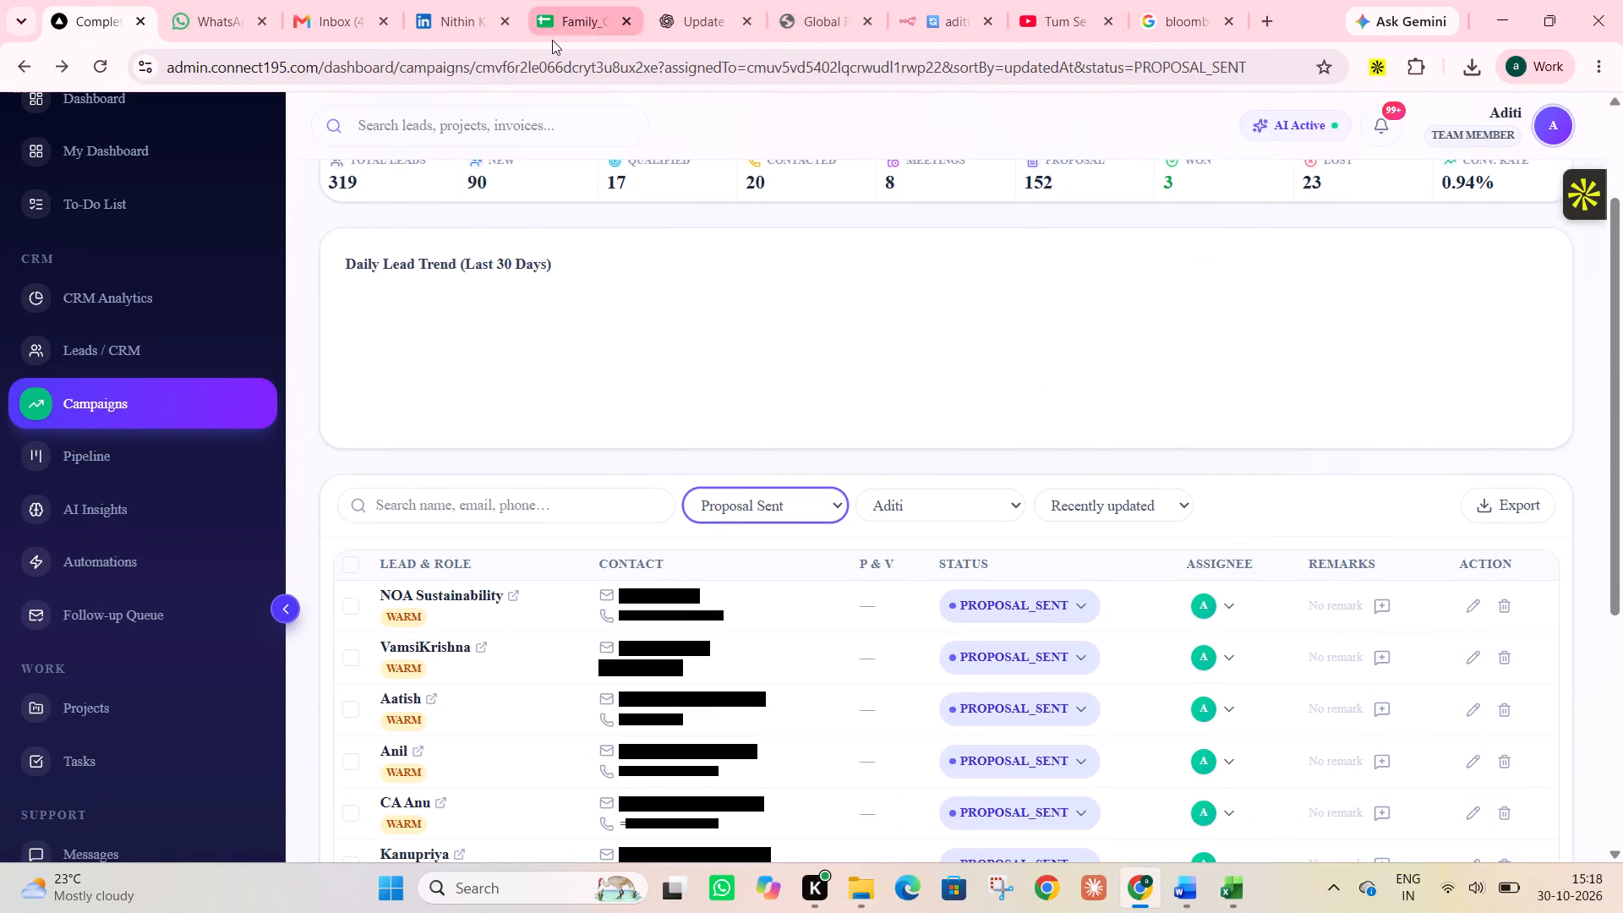
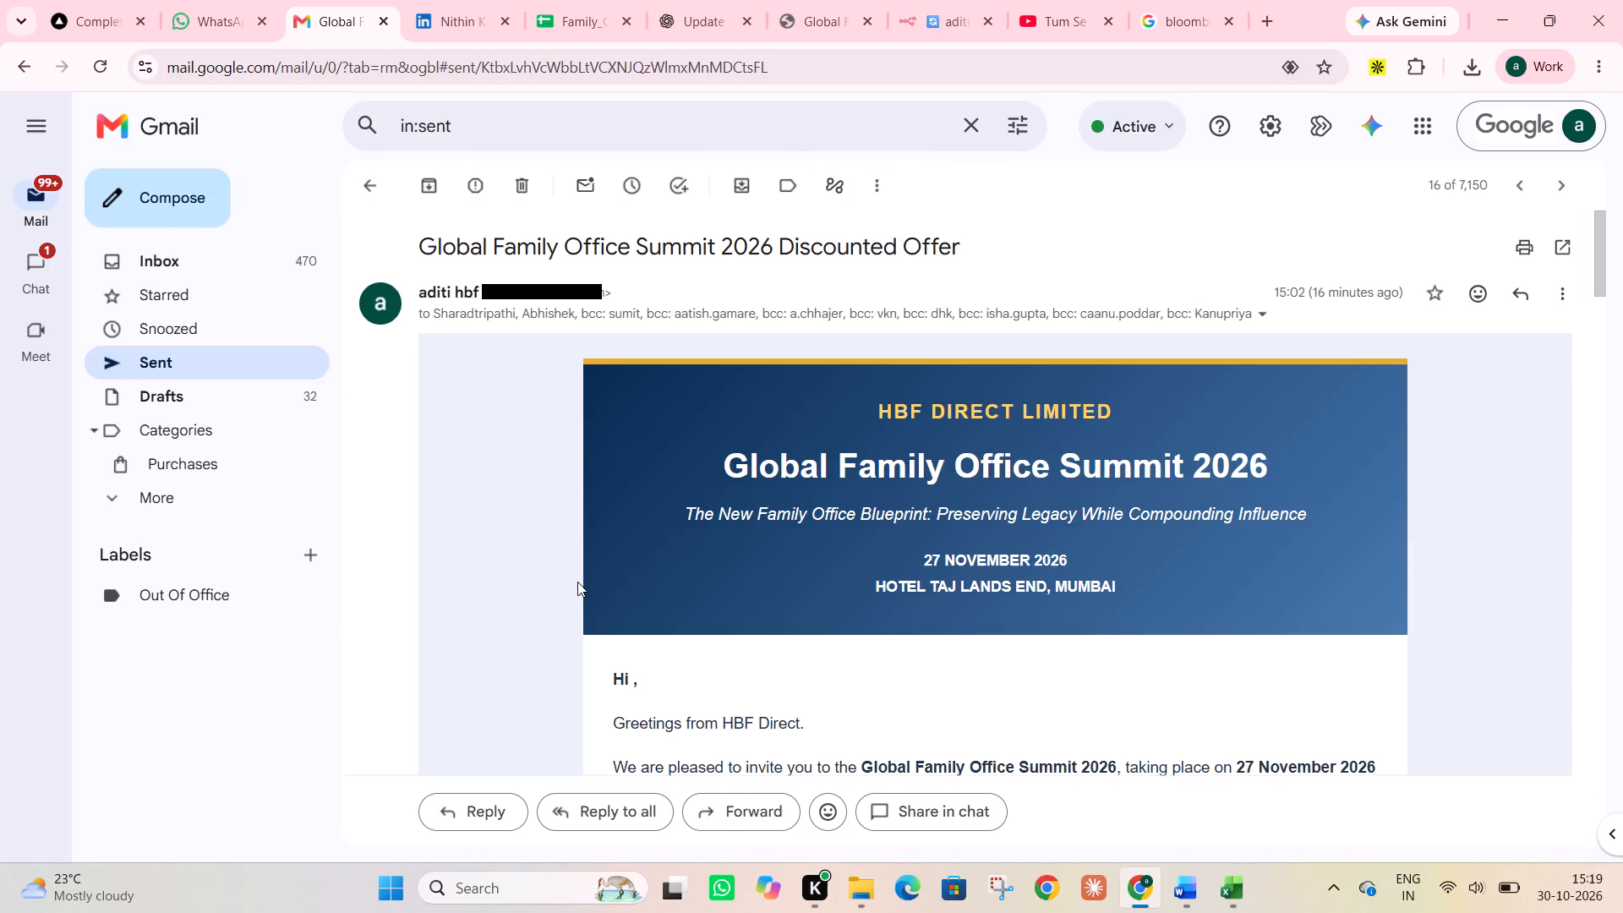
Review the sent Global Family Office Summit 2026 Discounted Offer email, including its speakers, agenda, discounted pass pricing and contact details.
{"action": "scroll", "coordinate": [643, 531], "scroll_direction": "down", "scroll_amount": 5}
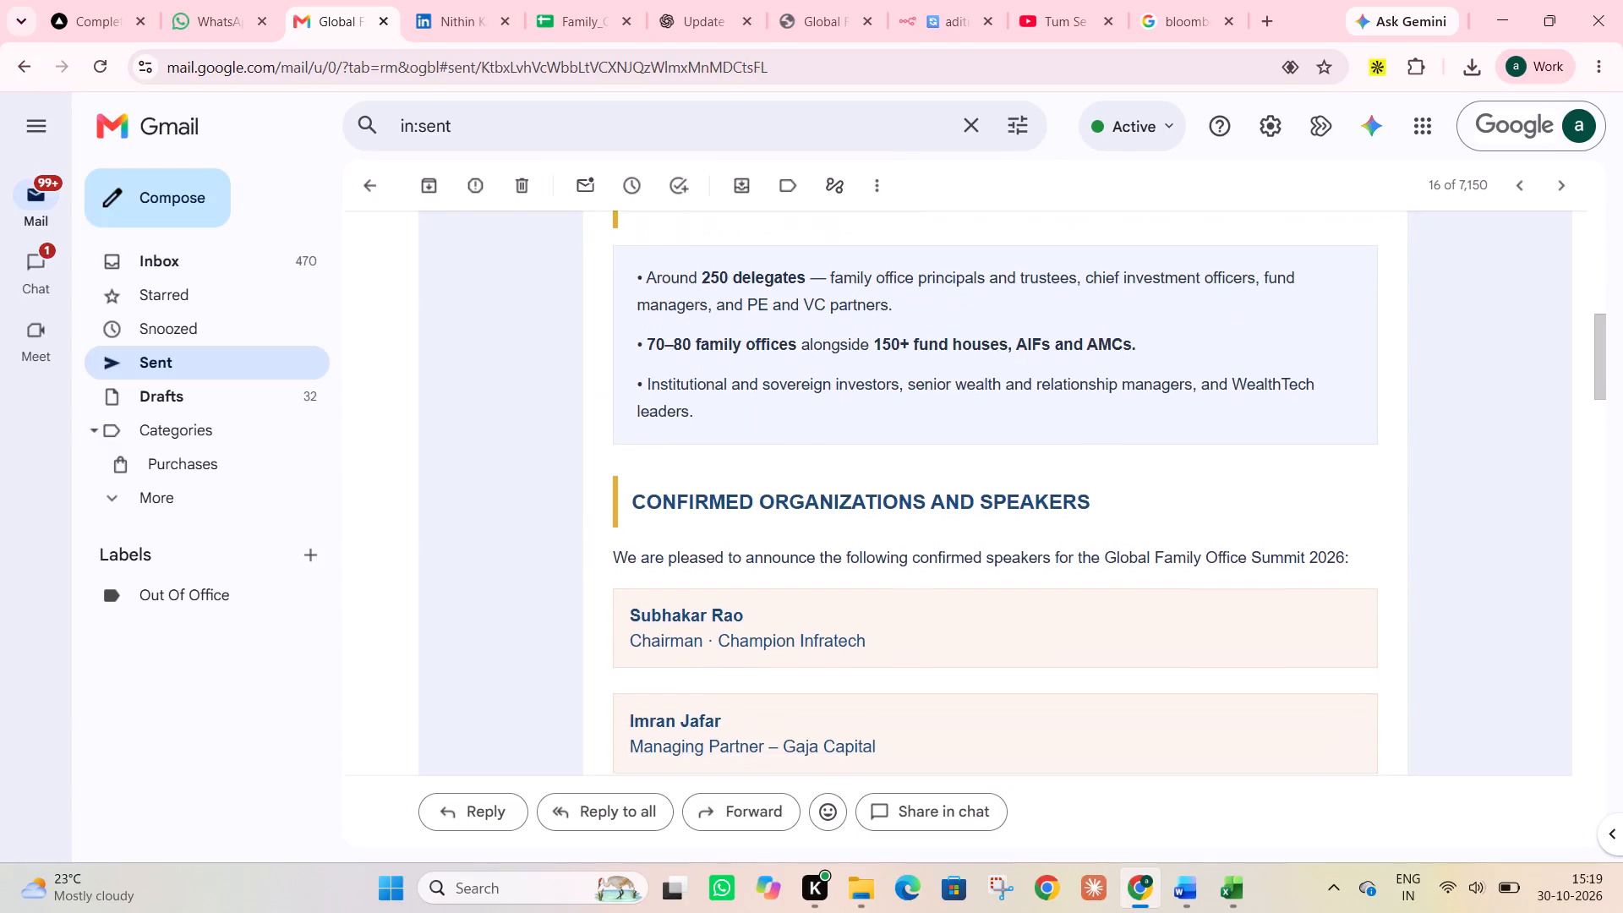
{"action": "scroll", "coordinate": [643, 531], "scroll_direction": "down", "scroll_amount": 4}
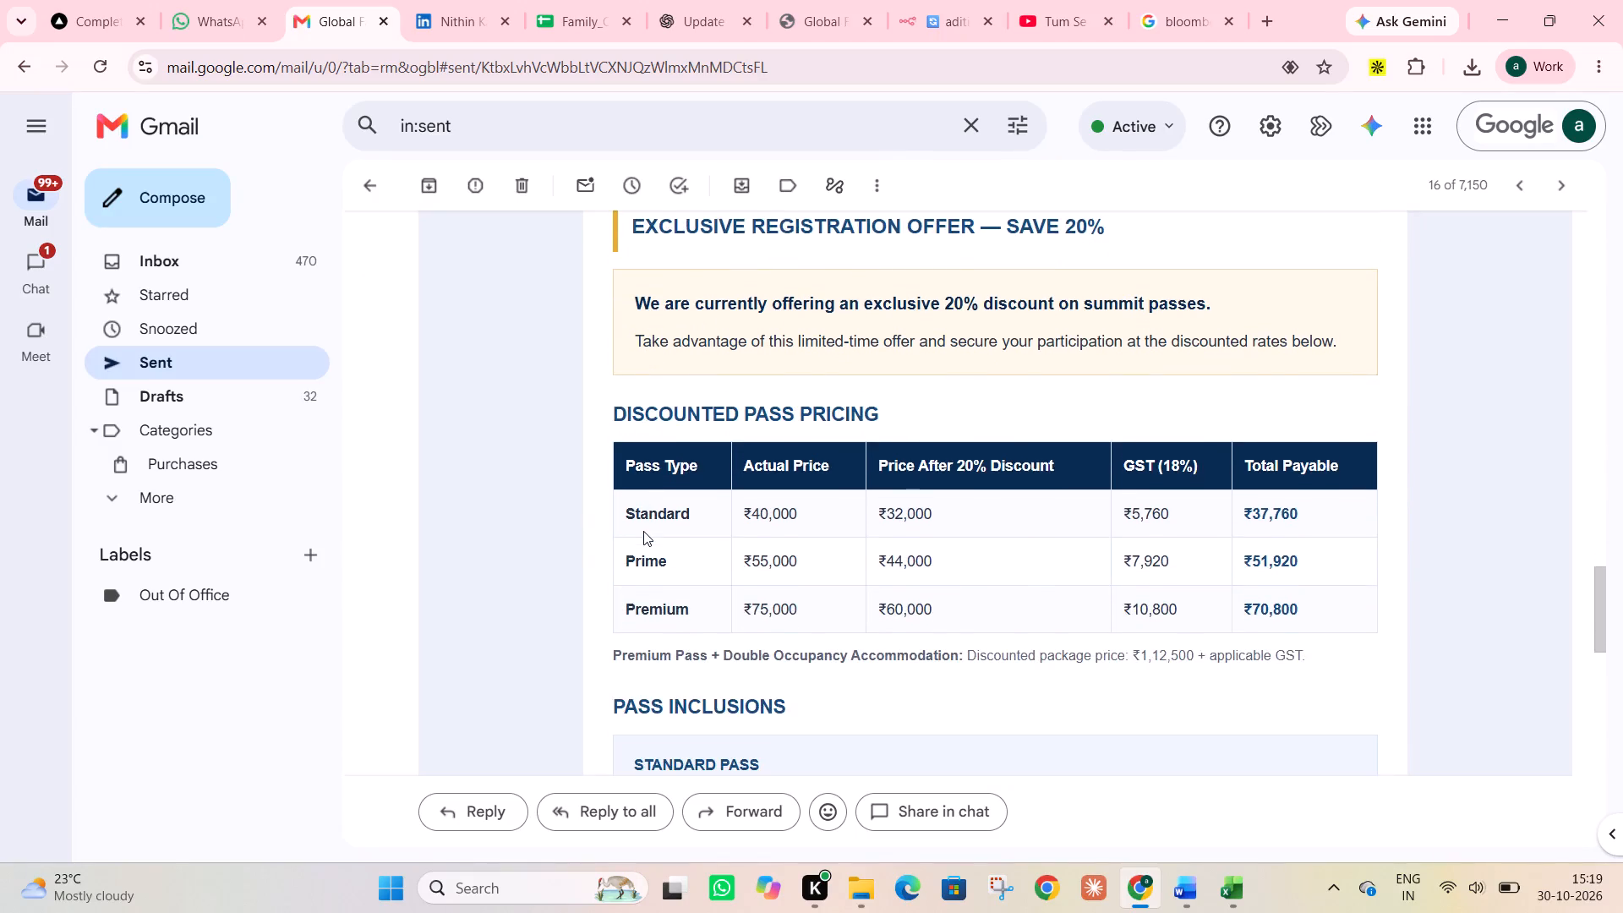
{"action": "scroll", "coordinate": [643, 531], "scroll_direction": "down", "scroll_amount": 4}
{"action": "scroll", "coordinate": [643, 531], "scroll_direction": "up", "scroll_amount": 7}
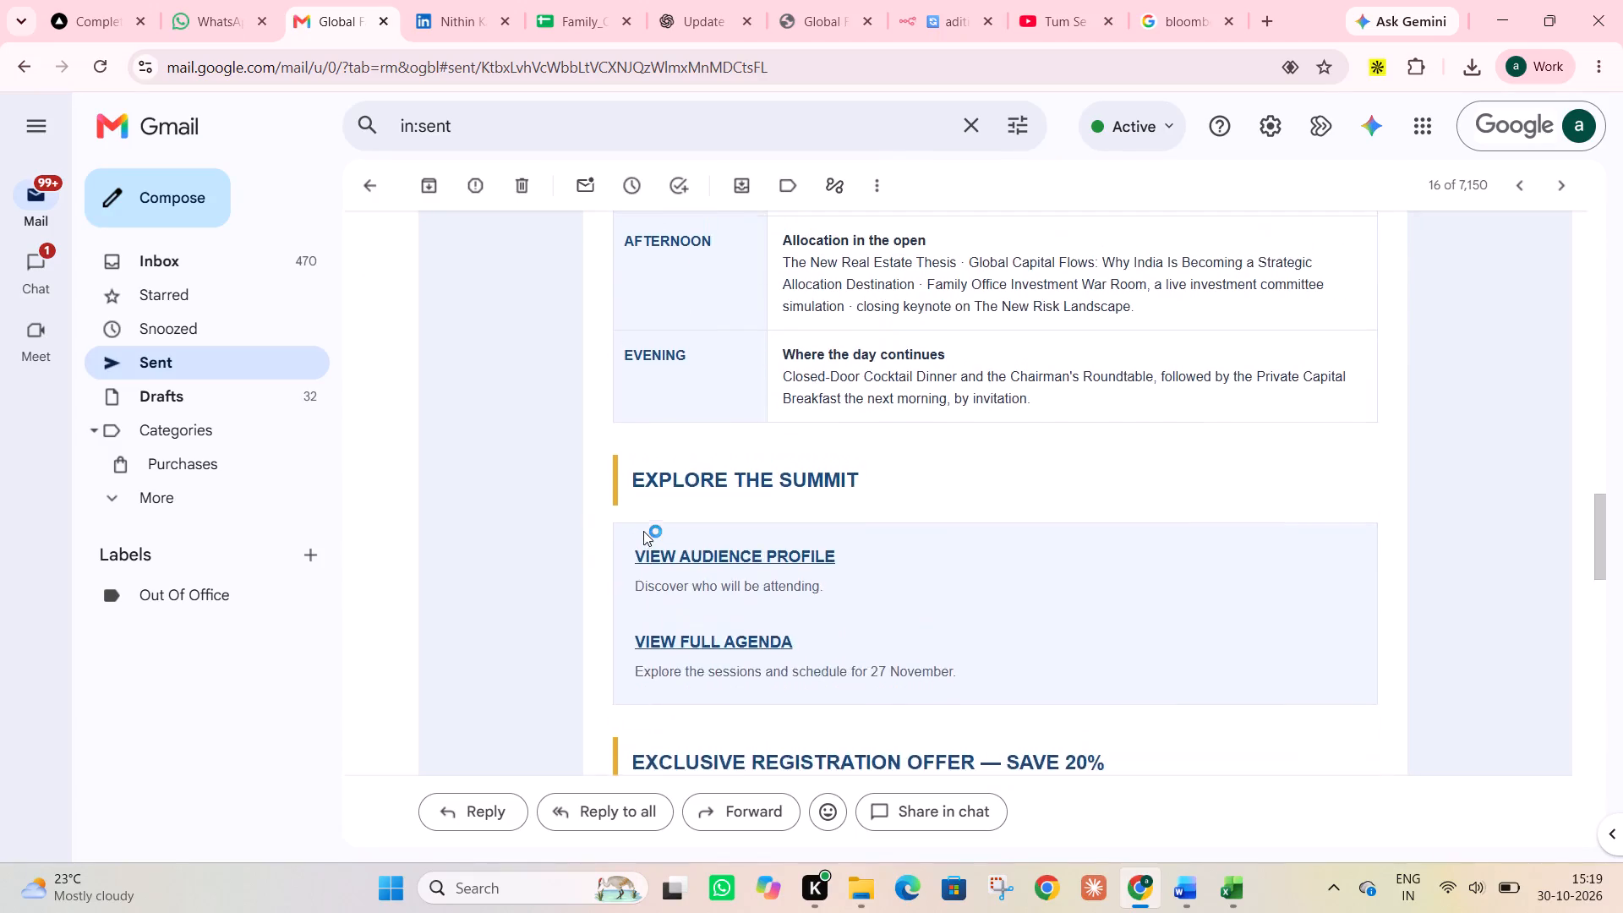
{"action": "scroll", "coordinate": [643, 531], "scroll_direction": "up", "scroll_amount": 9}
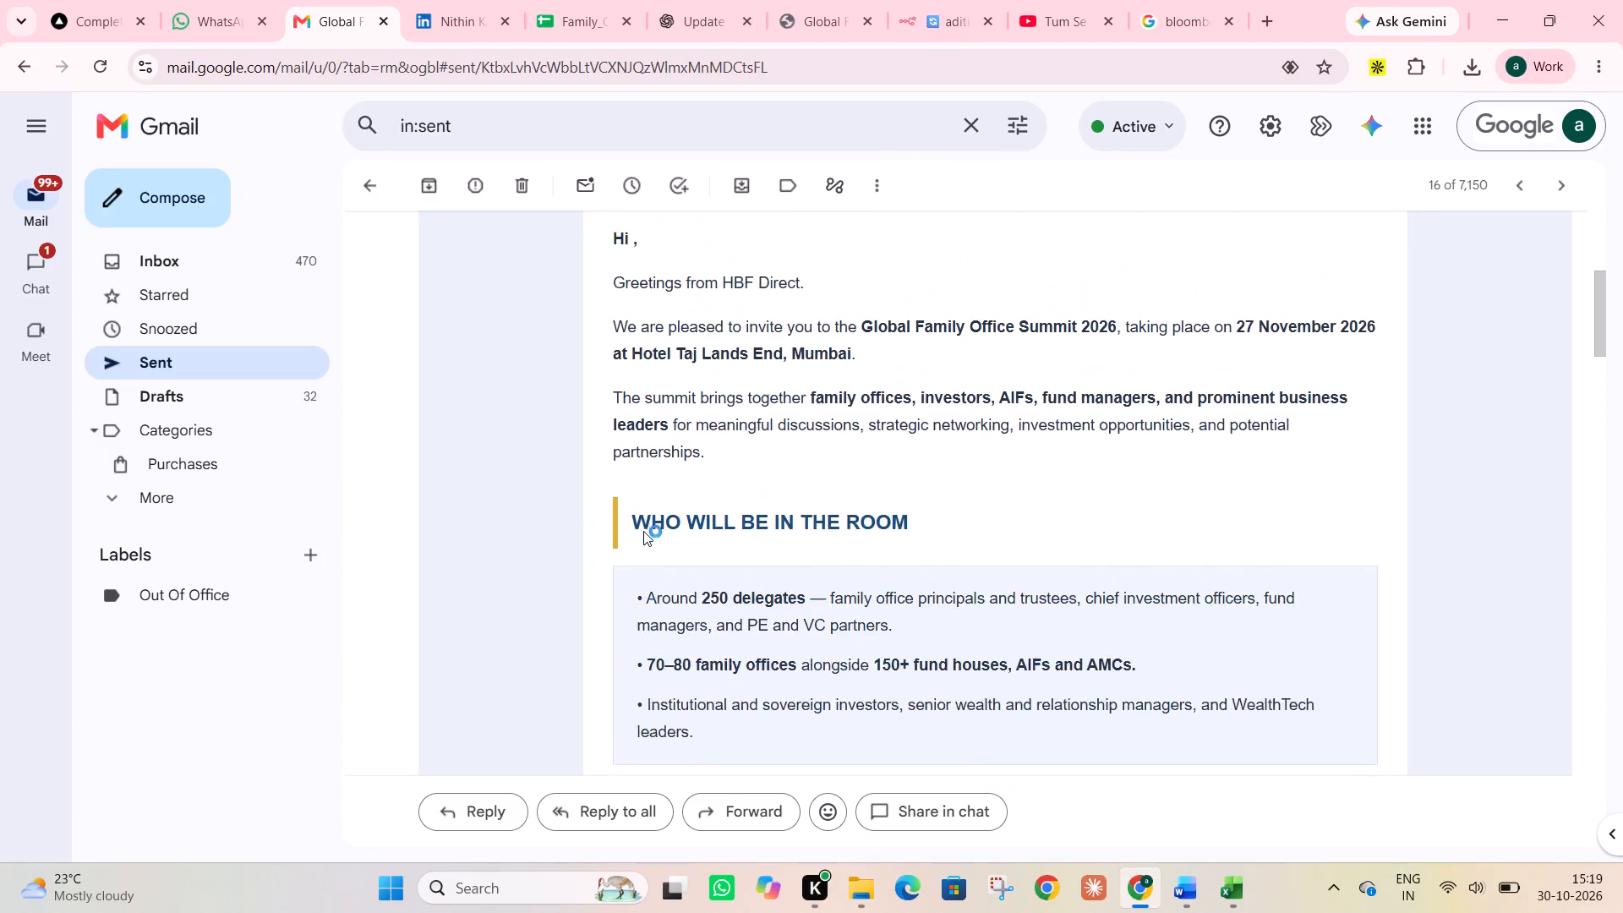
{"action": "scroll", "coordinate": [643, 531], "scroll_direction": "up", "scroll_amount": 3}
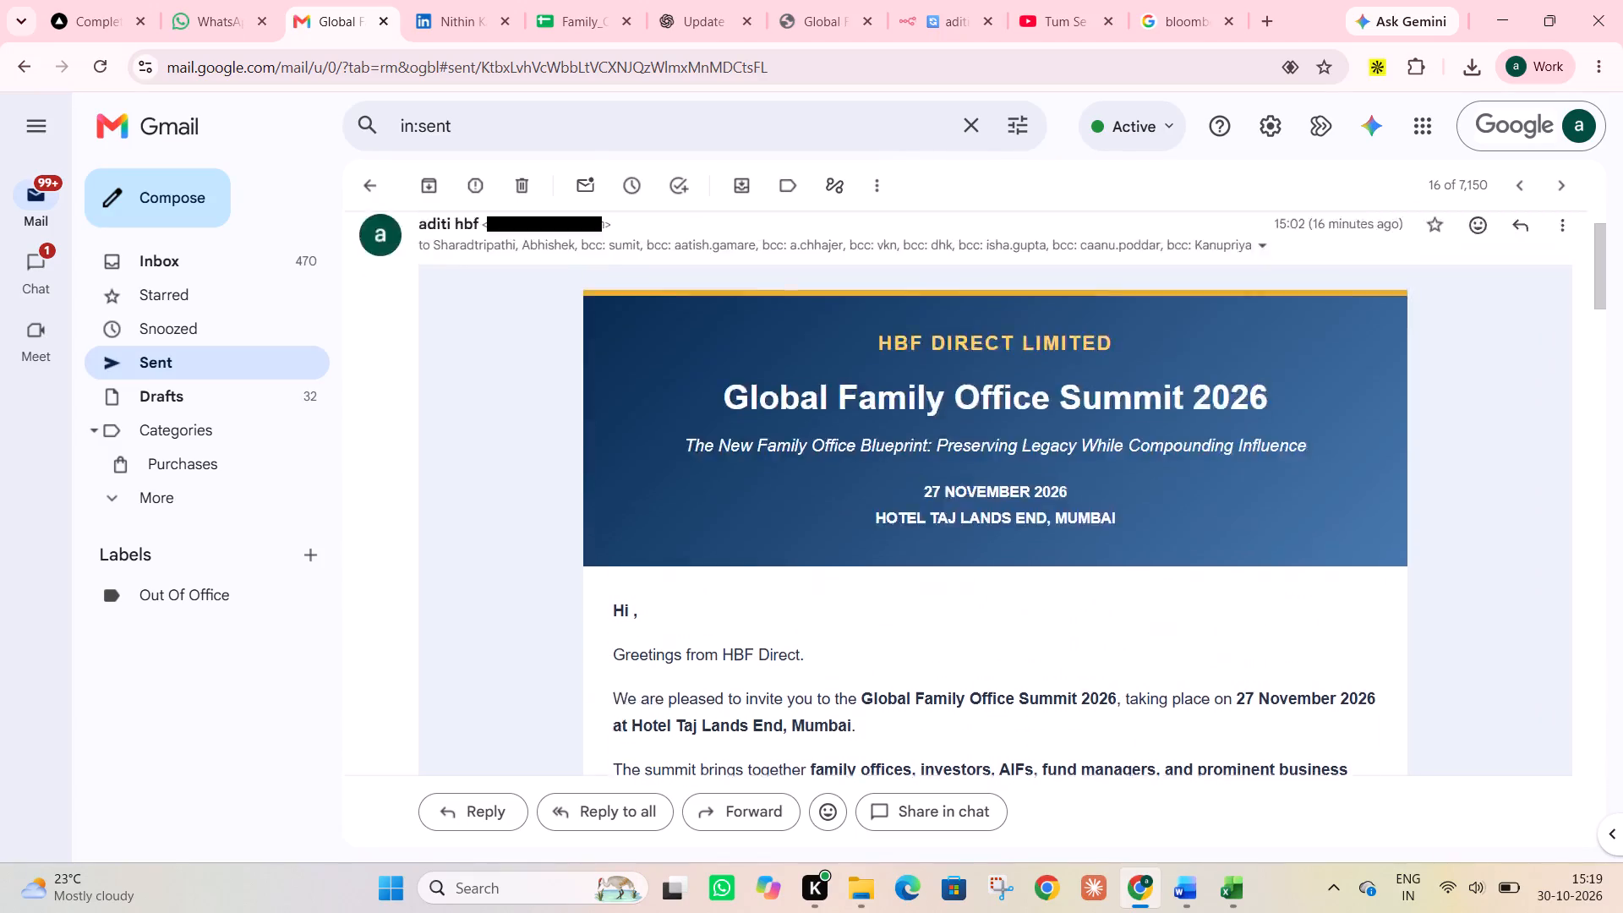
{"action": "scroll", "coordinate": [643, 531], "scroll_direction": "down", "scroll_amount": 14}
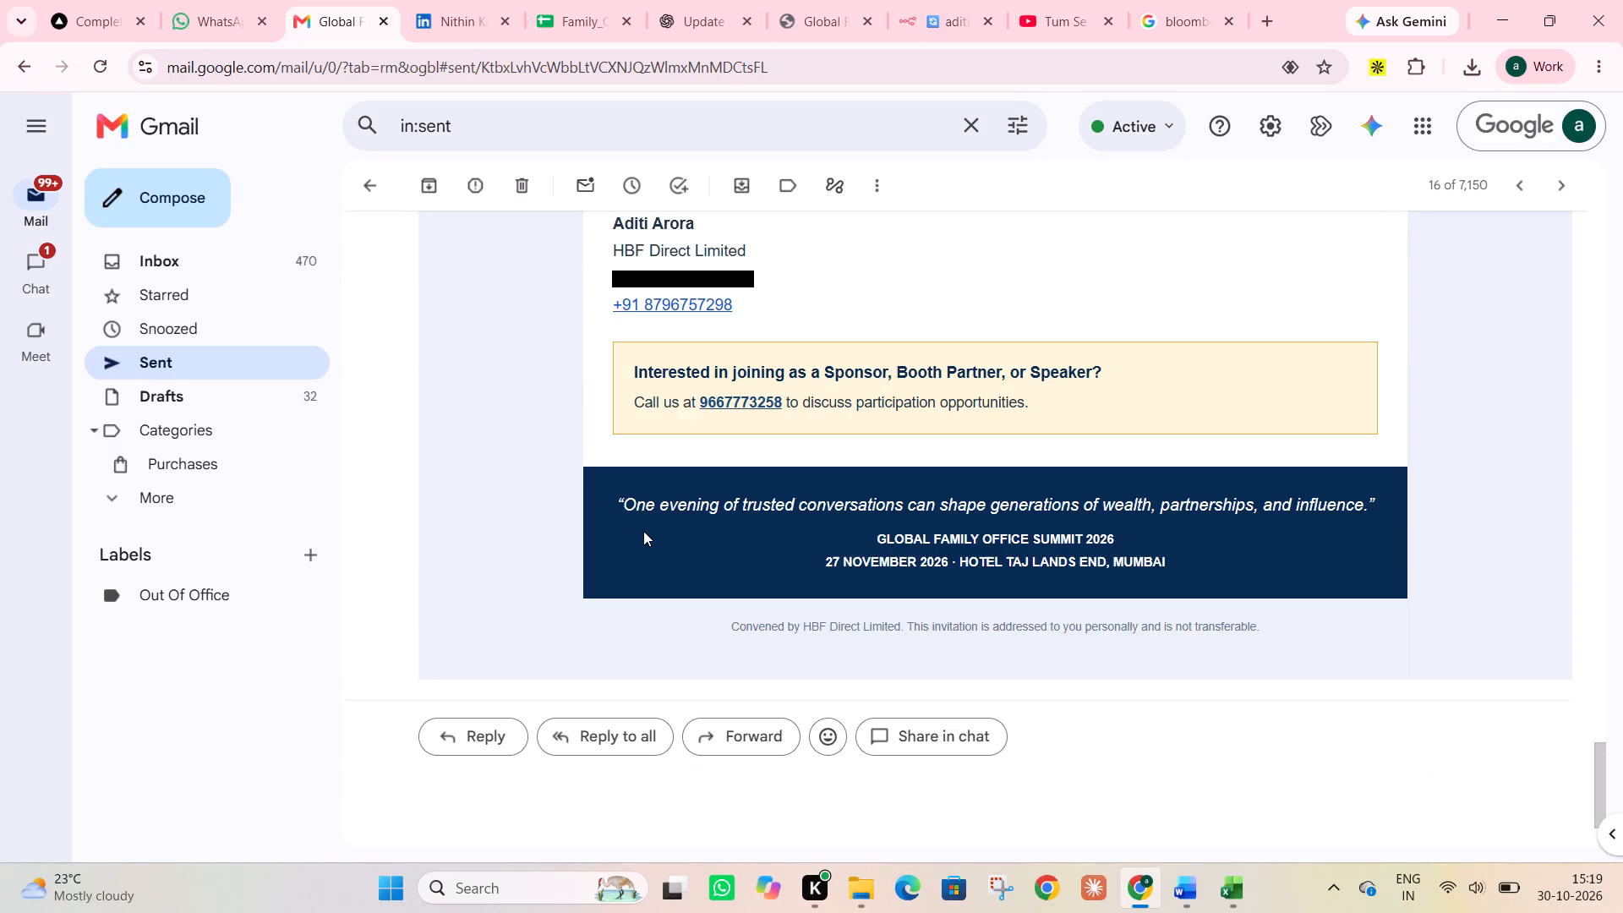
{"action": "scroll", "coordinate": [643, 531], "scroll_direction": "down", "scroll_amount": 1}
{"action": "scroll", "coordinate": [643, 531], "scroll_direction": "up", "scroll_amount": 13}
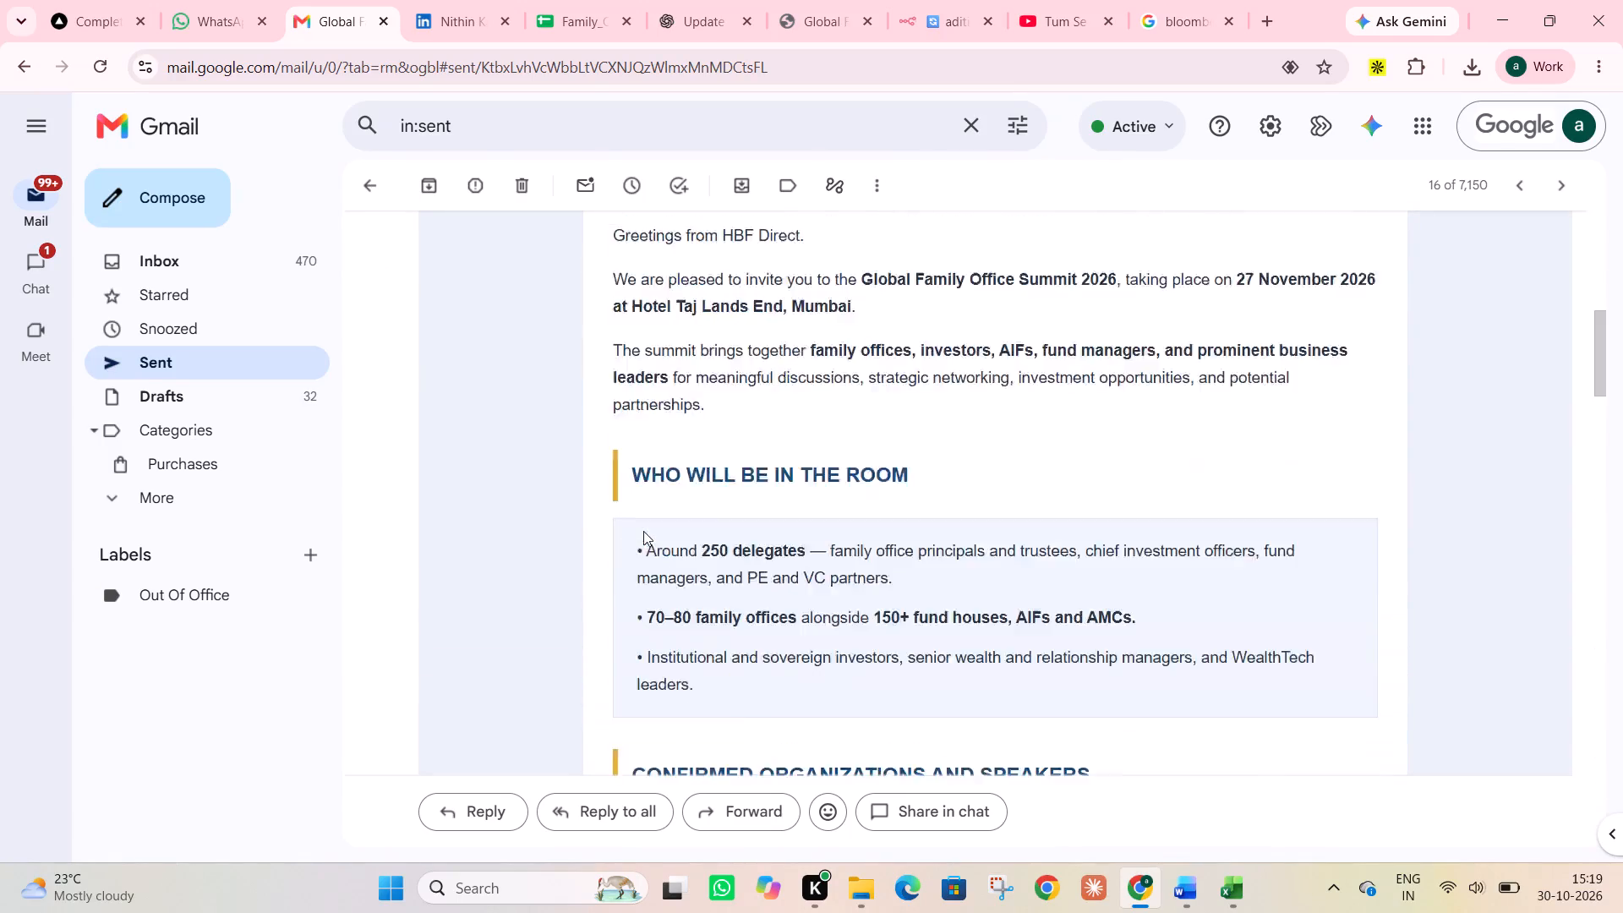
{"action": "scroll", "coordinate": [643, 531], "scroll_direction": "up", "scroll_amount": 6}
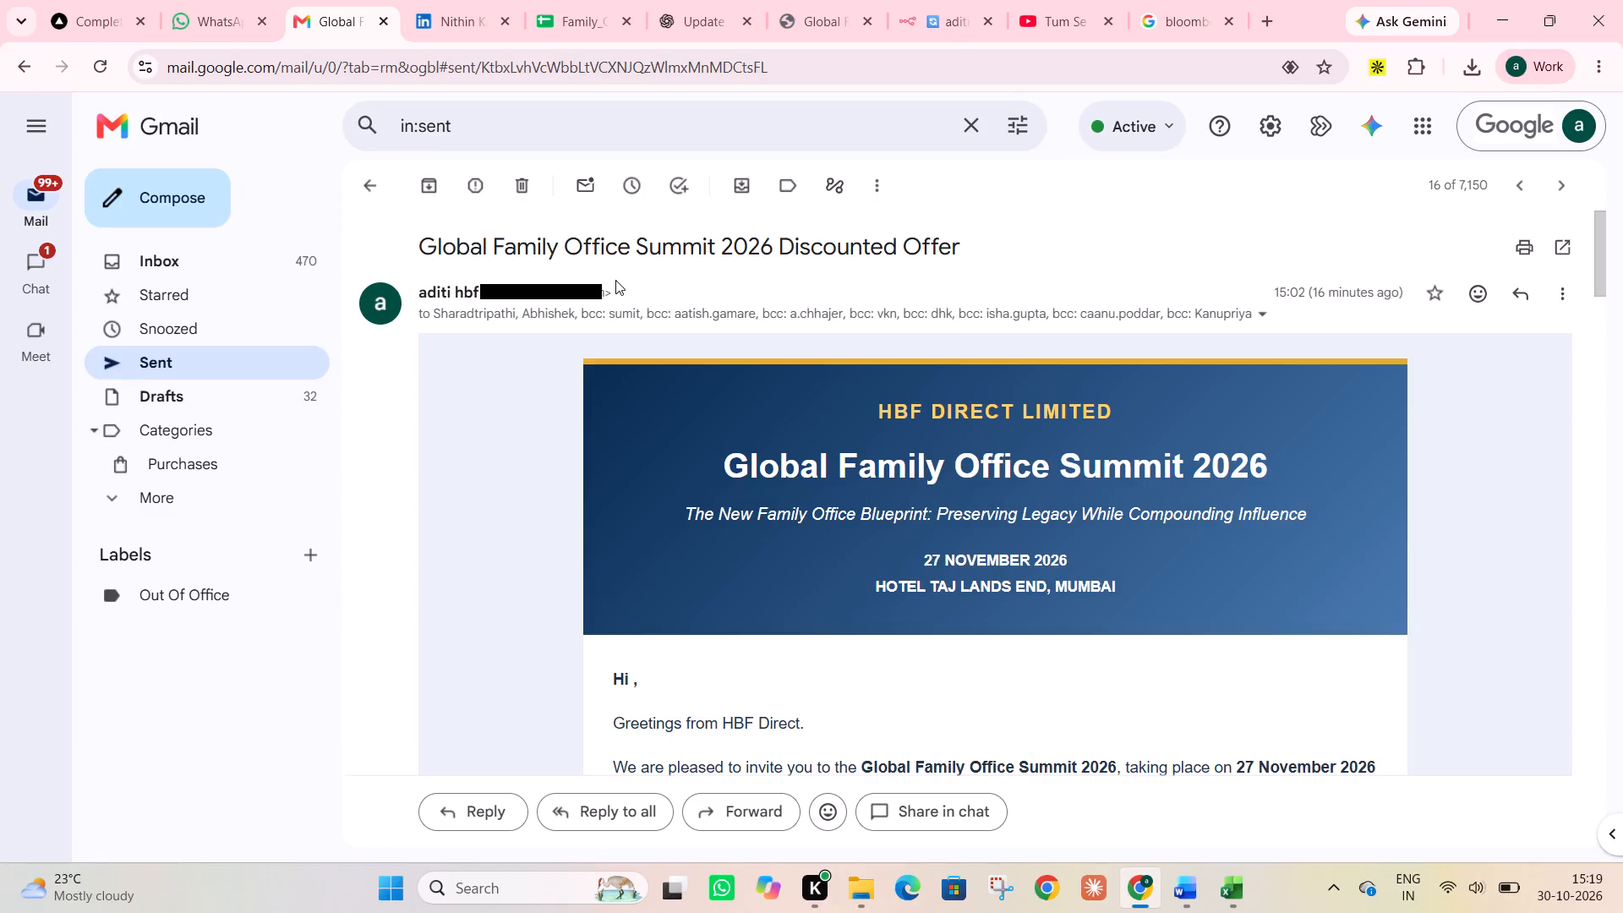
Switch to the CRM campaign page and check the list of Aditi's Proposal Sent leads.
{"action": "left_click", "coordinate": [100, 3]}
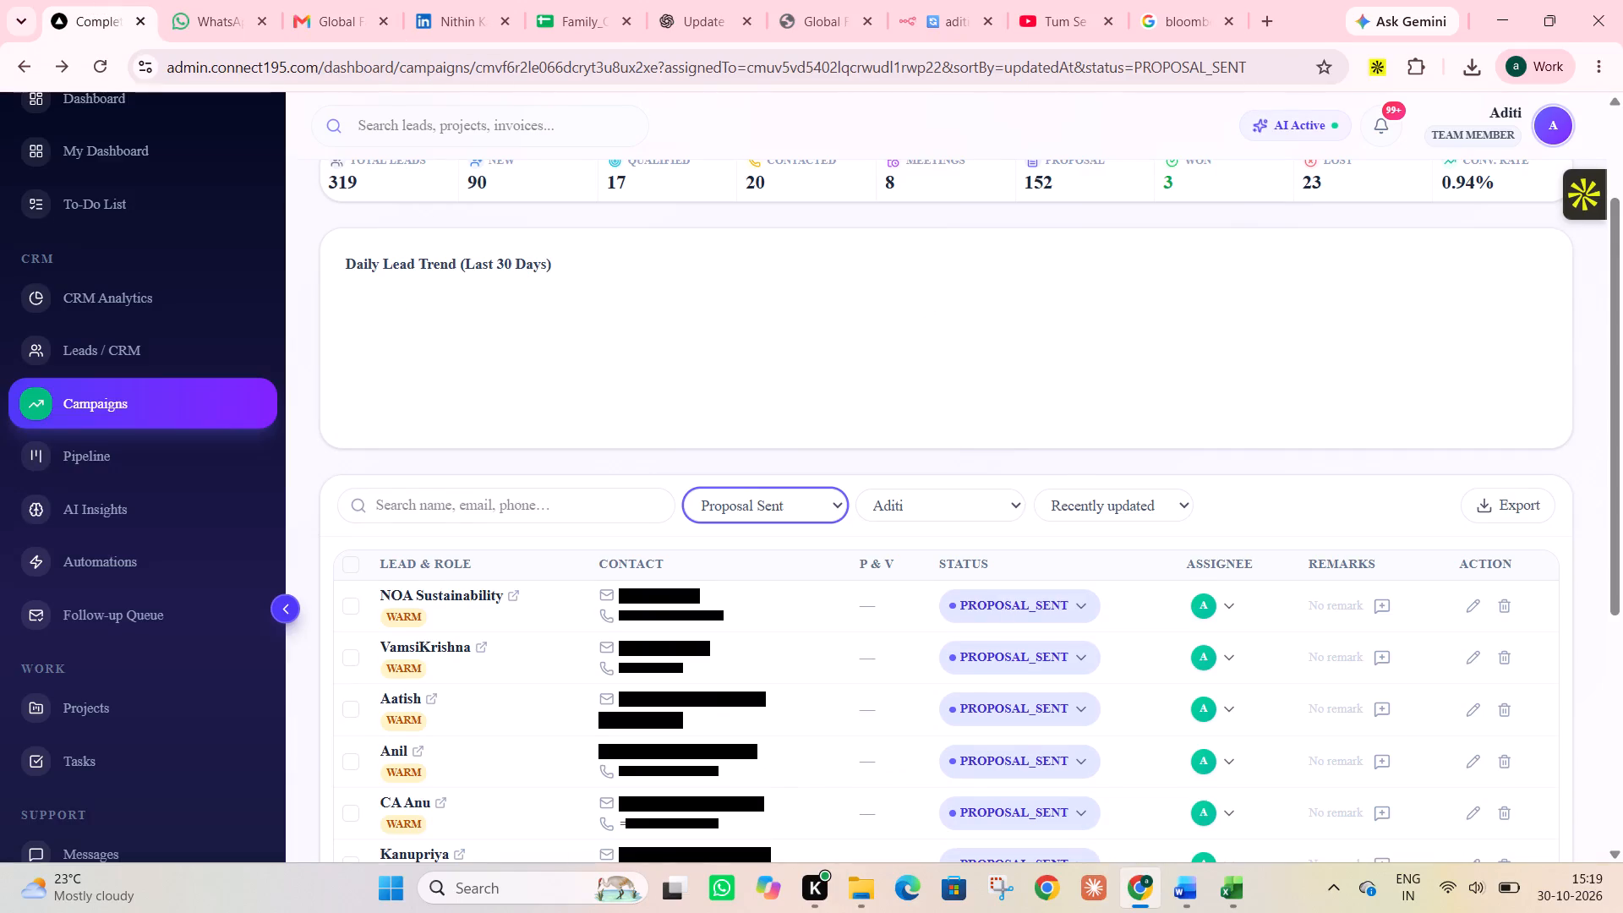
{"action": "scroll", "coordinate": [596, 495], "scroll_direction": "down", "scroll_amount": 2}
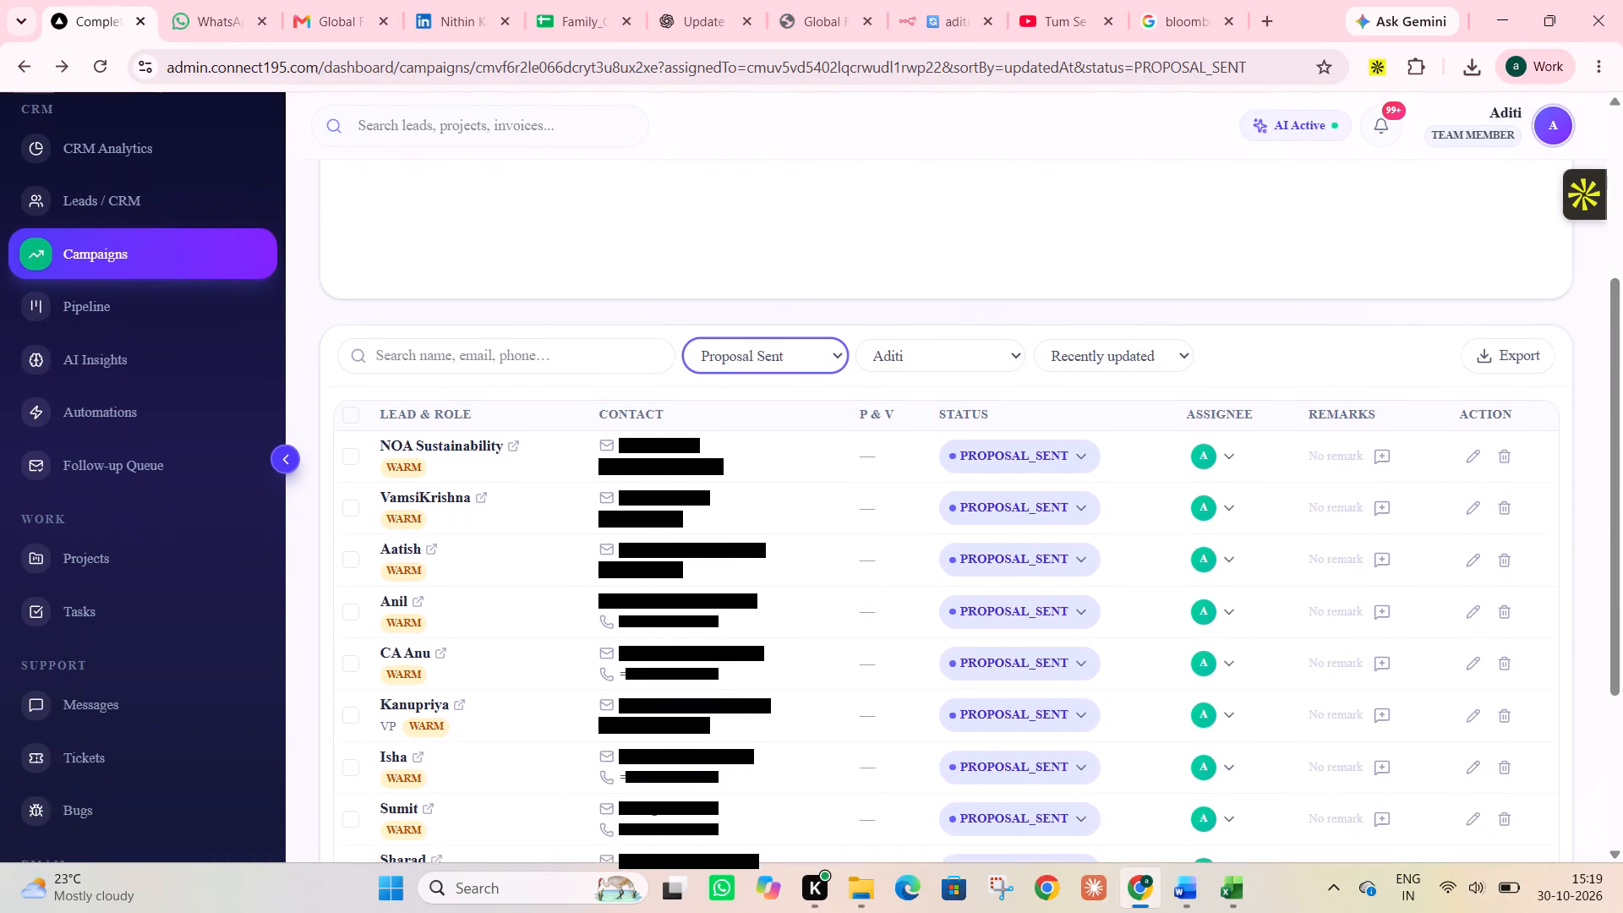
{"action": "scroll", "coordinate": [596, 495], "scroll_direction": "down", "scroll_amount": 1}
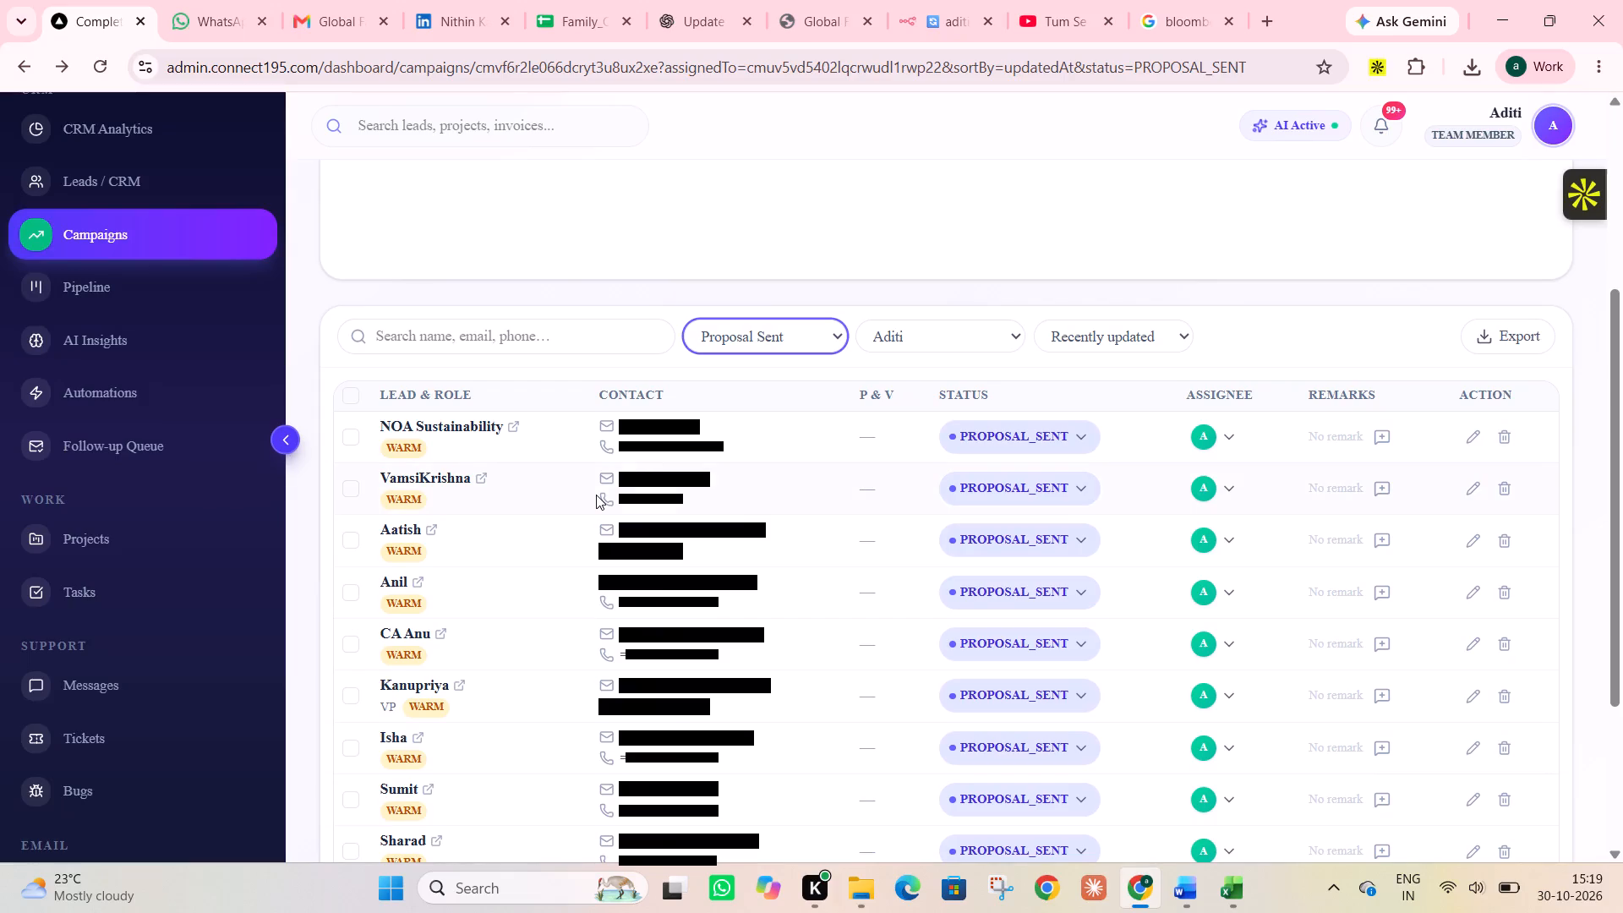
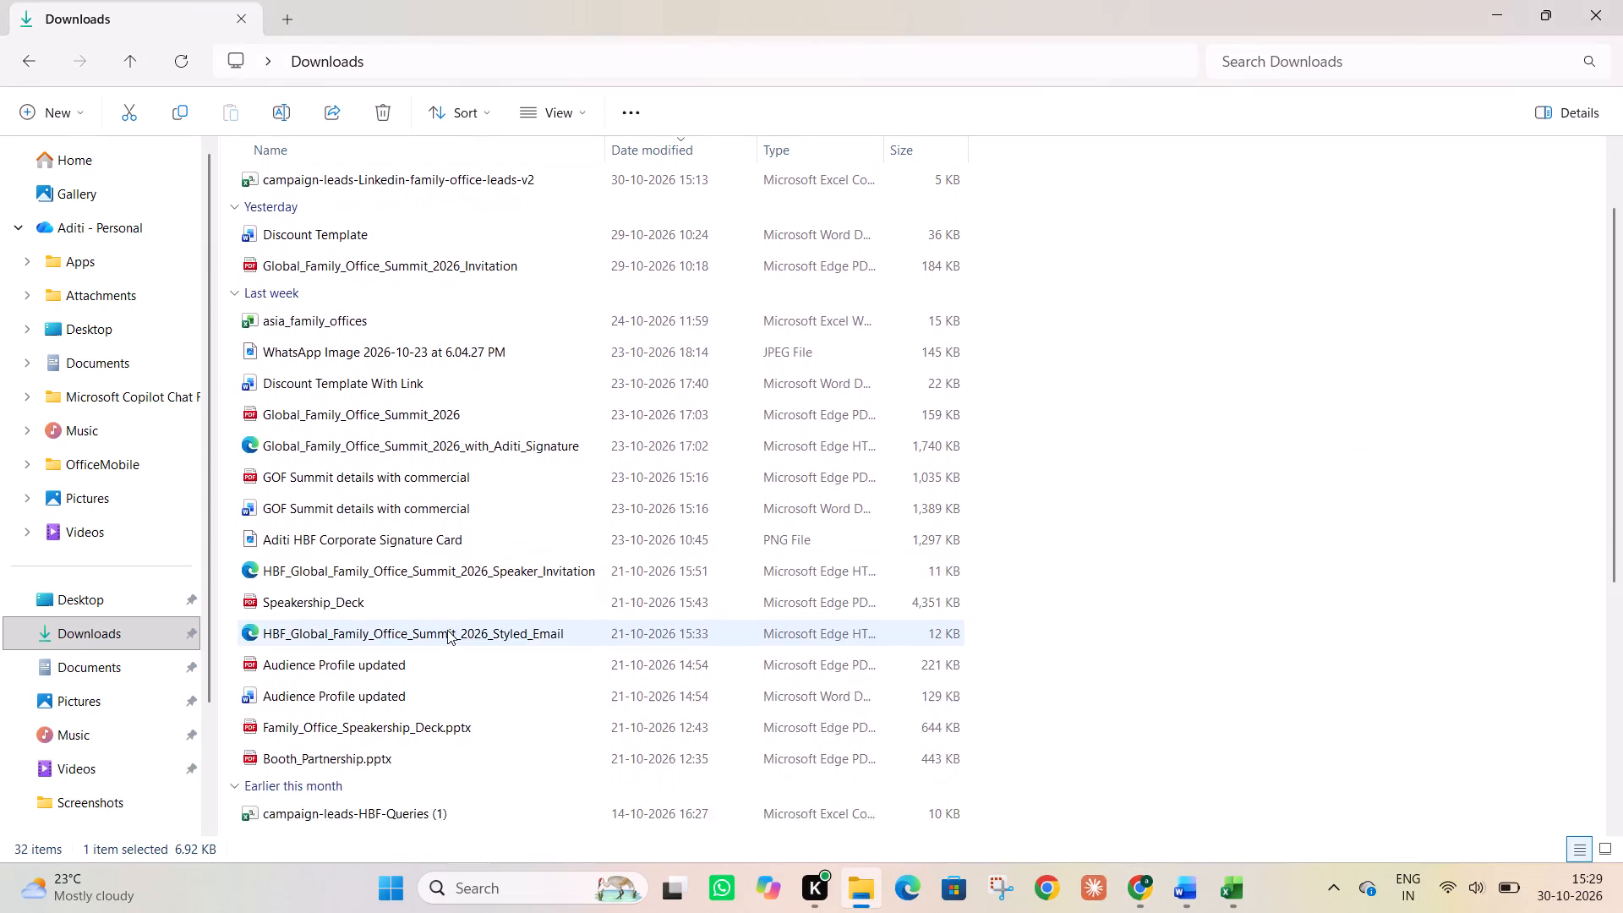
Switch to the Downloads folder and look through its files for the summit documents and decks.
{"action": "scroll", "coordinate": [447, 630], "scroll_direction": "down", "scroll_amount": 4}
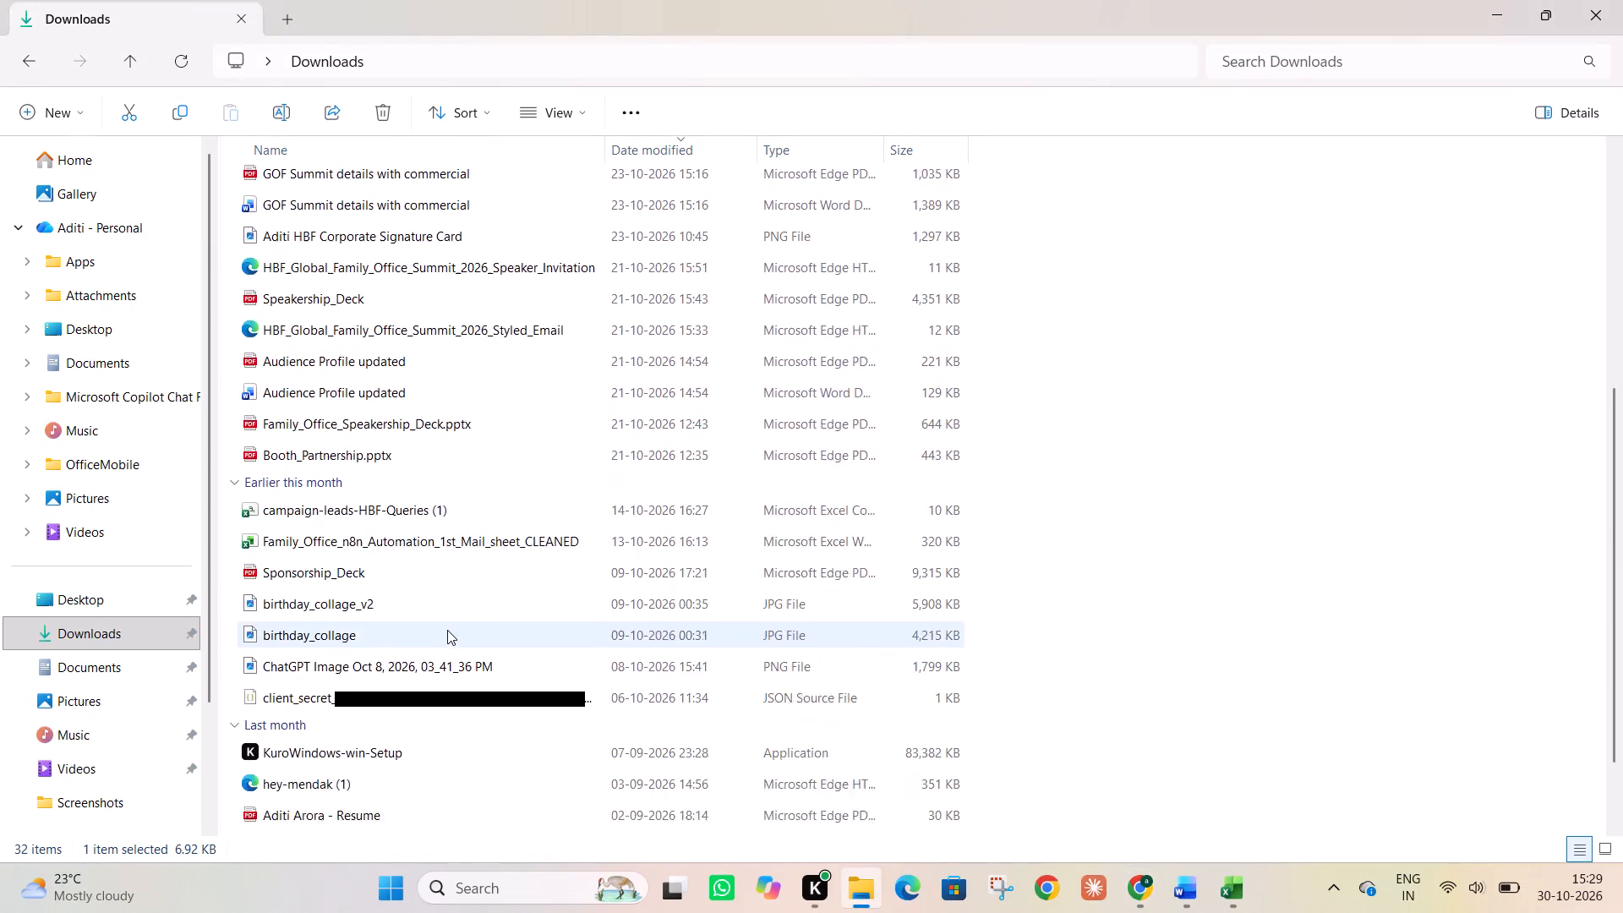
{"action": "scroll", "coordinate": [447, 630], "scroll_direction": "down", "scroll_amount": 1}
{"action": "scroll", "coordinate": [447, 630], "scroll_direction": "right", "scroll_amount": 1}
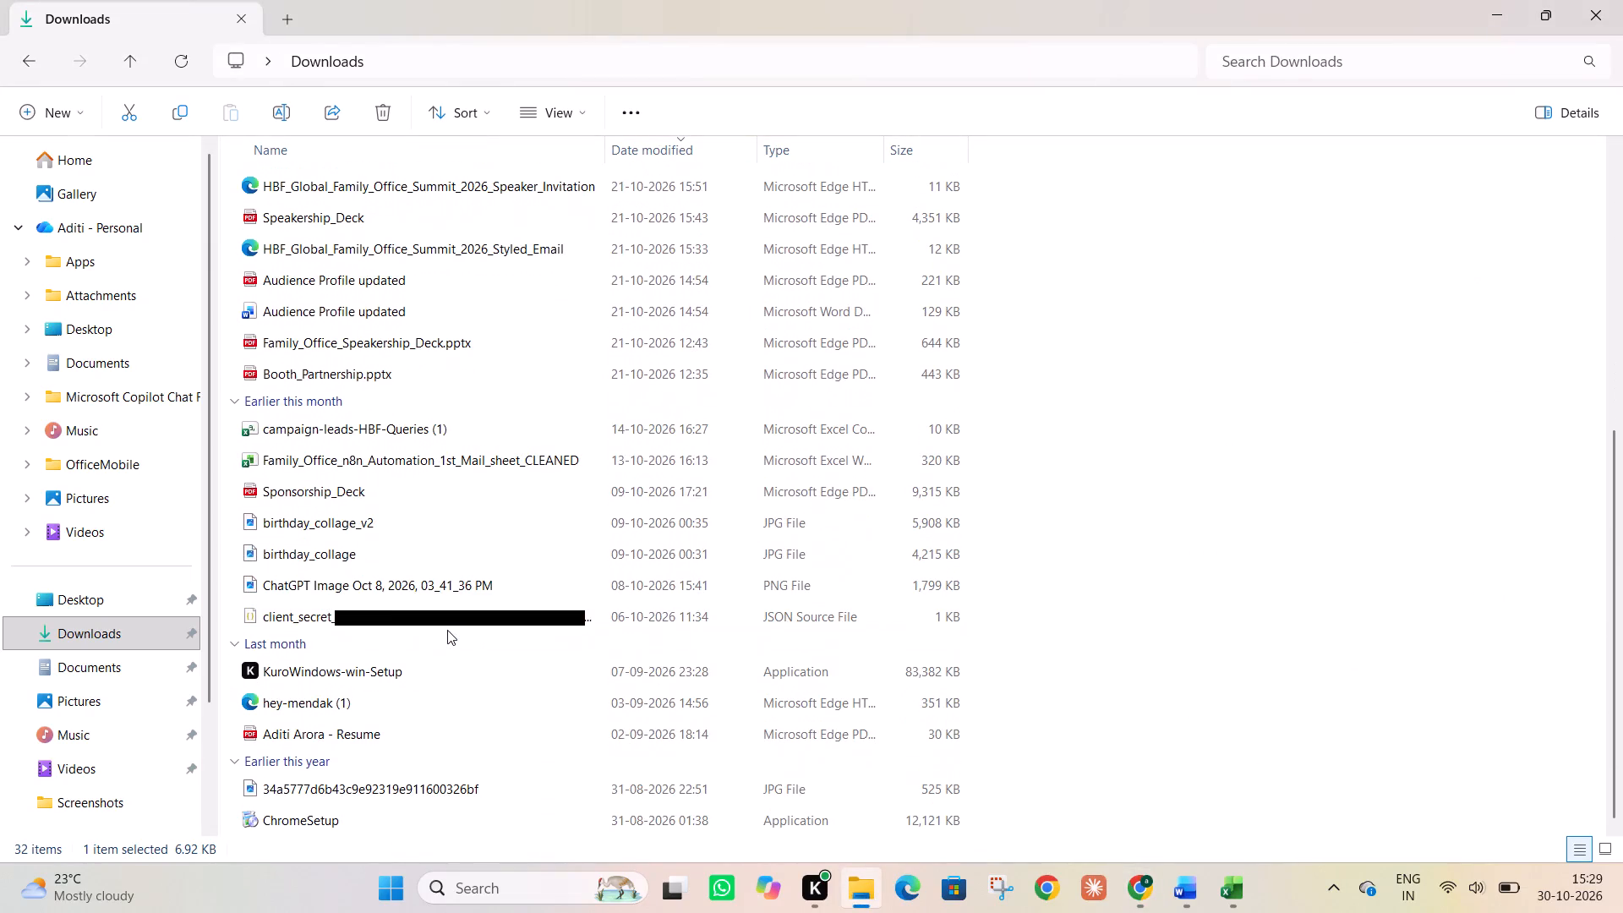
{"action": "scroll", "coordinate": [447, 630], "scroll_direction": "right", "scroll_amount": 1}
{"action": "scroll", "coordinate": [447, 630], "scroll_direction": "up", "scroll_amount": 2}
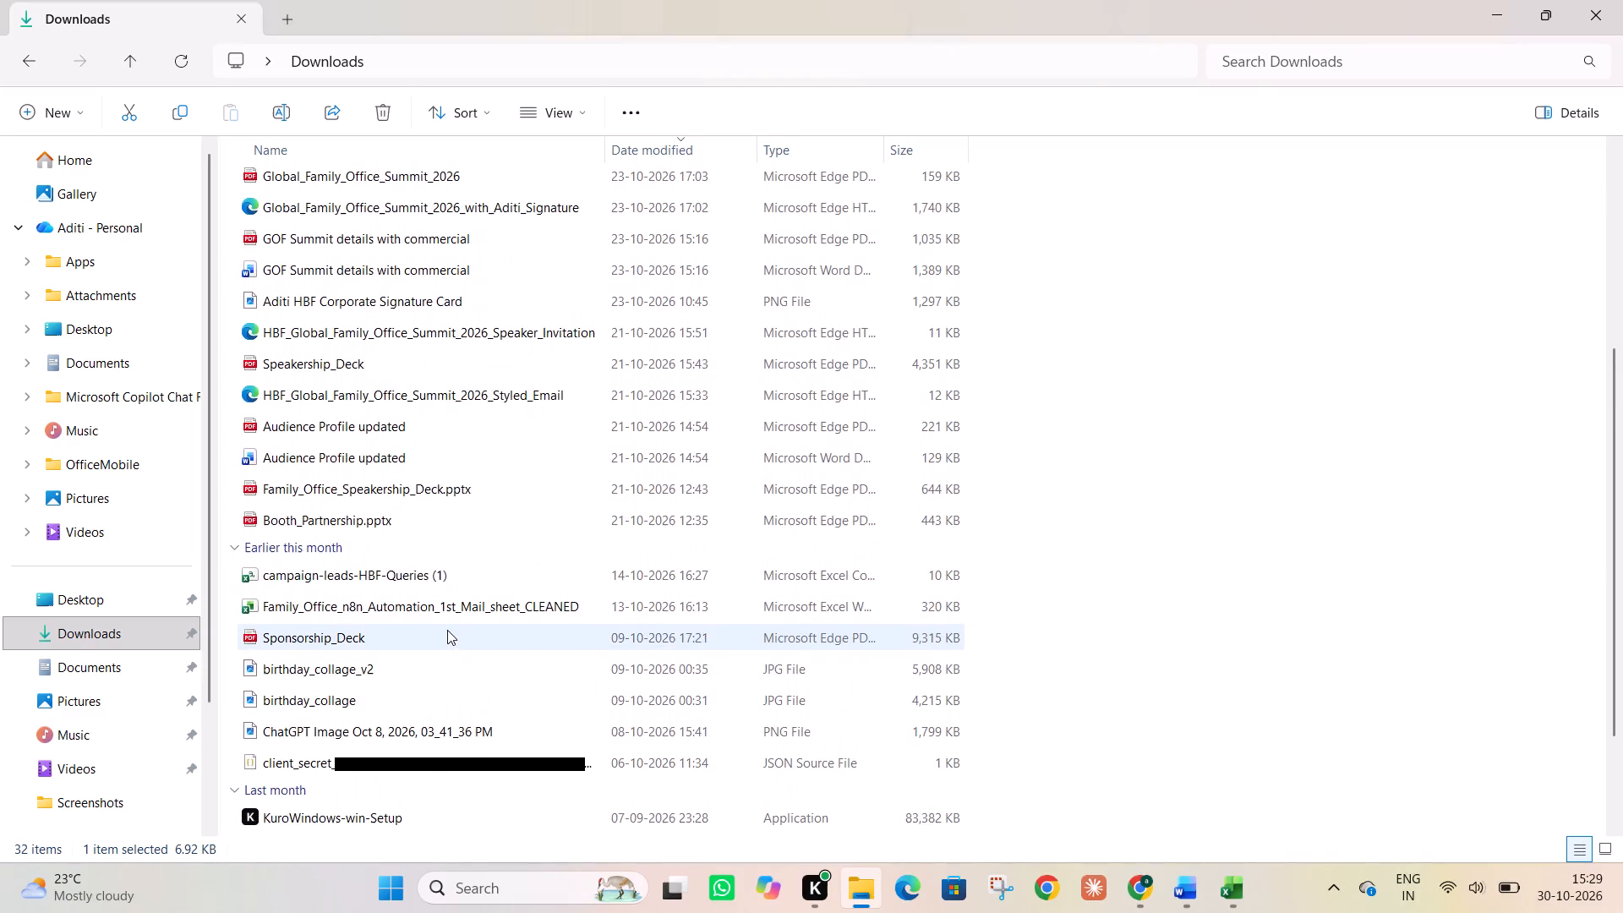
{"action": "scroll", "coordinate": [447, 630], "scroll_direction": "up", "scroll_amount": 2}
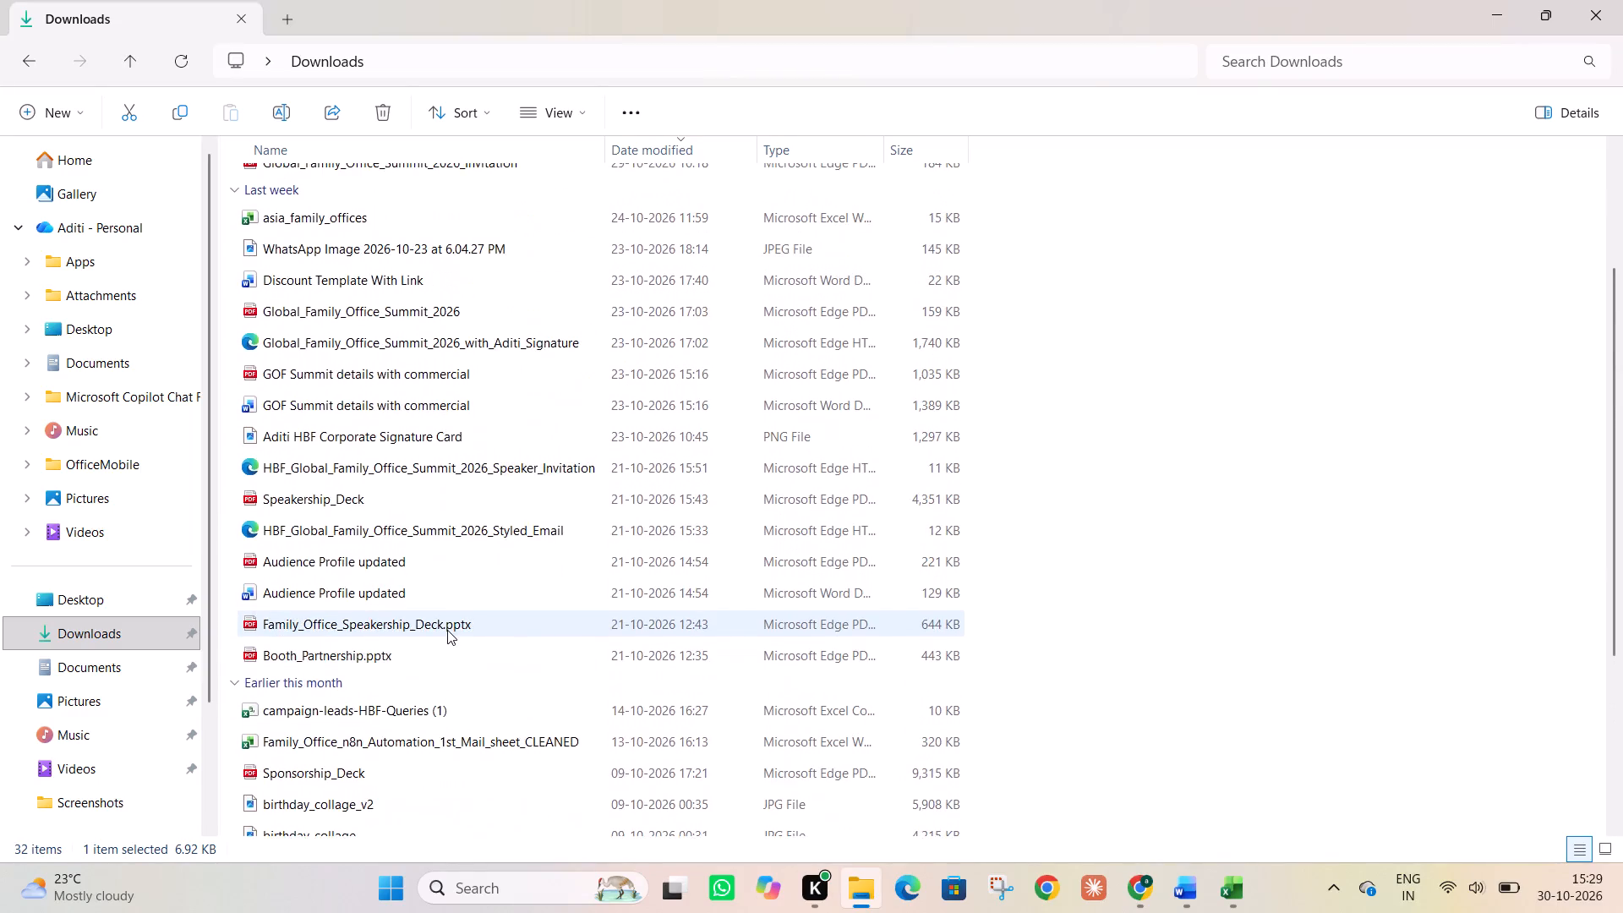
{"action": "scroll", "coordinate": [447, 630], "scroll_direction": "up", "scroll_amount": 1}
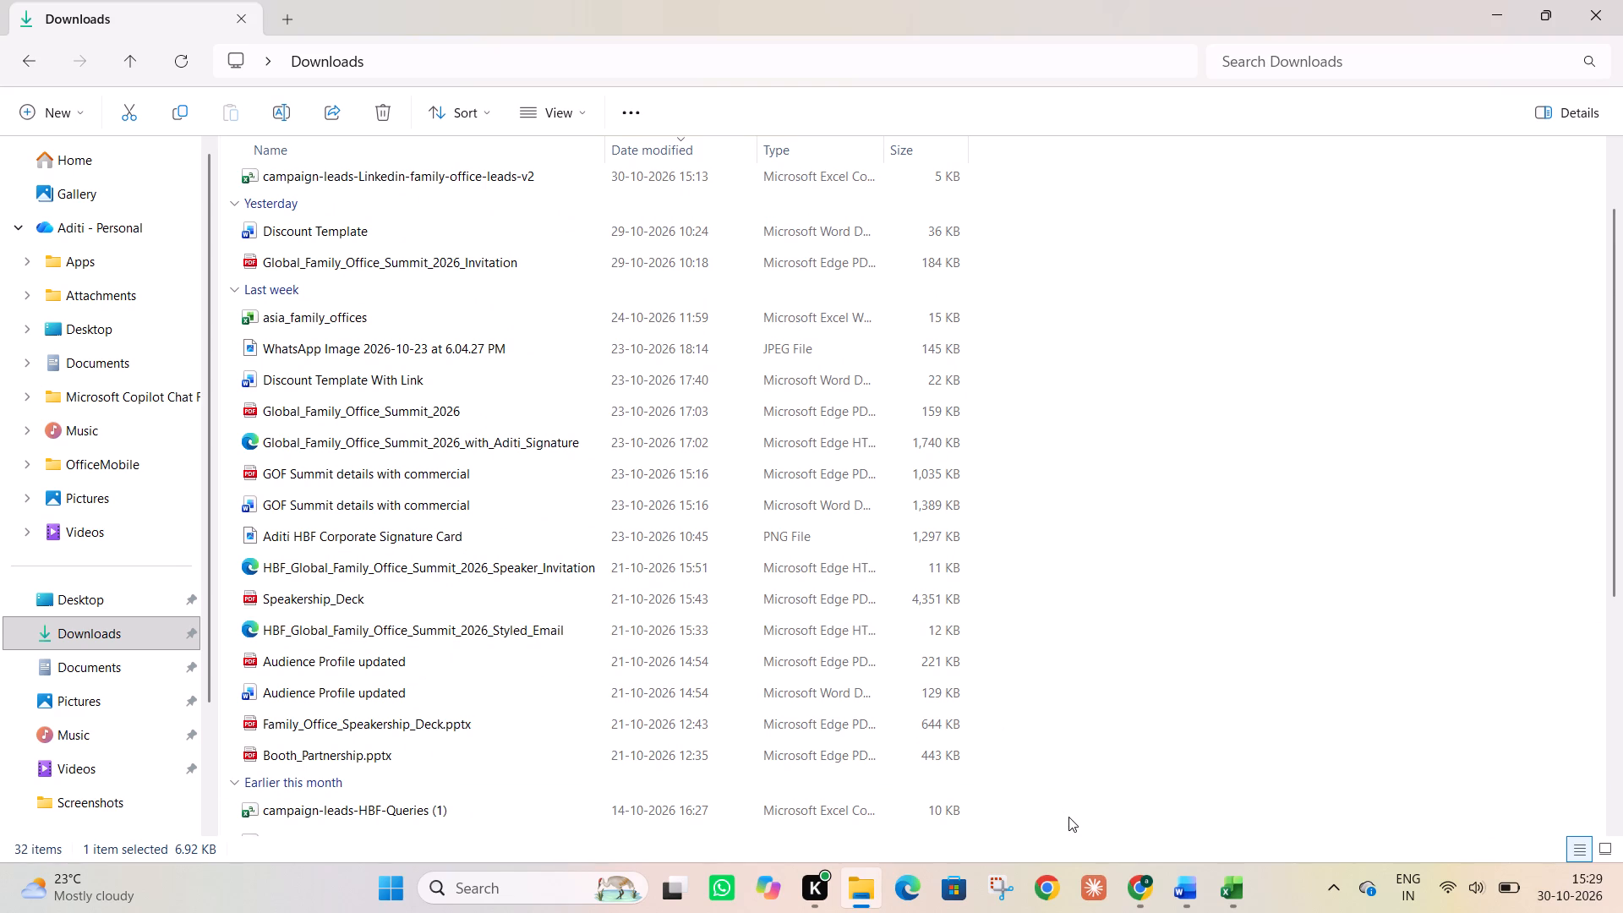
Switch to Chrome and open the Mastersheet-Family Office 2026 spreadsheet in a new tab.
{"action": "left_click", "coordinate": [1138, 883]}
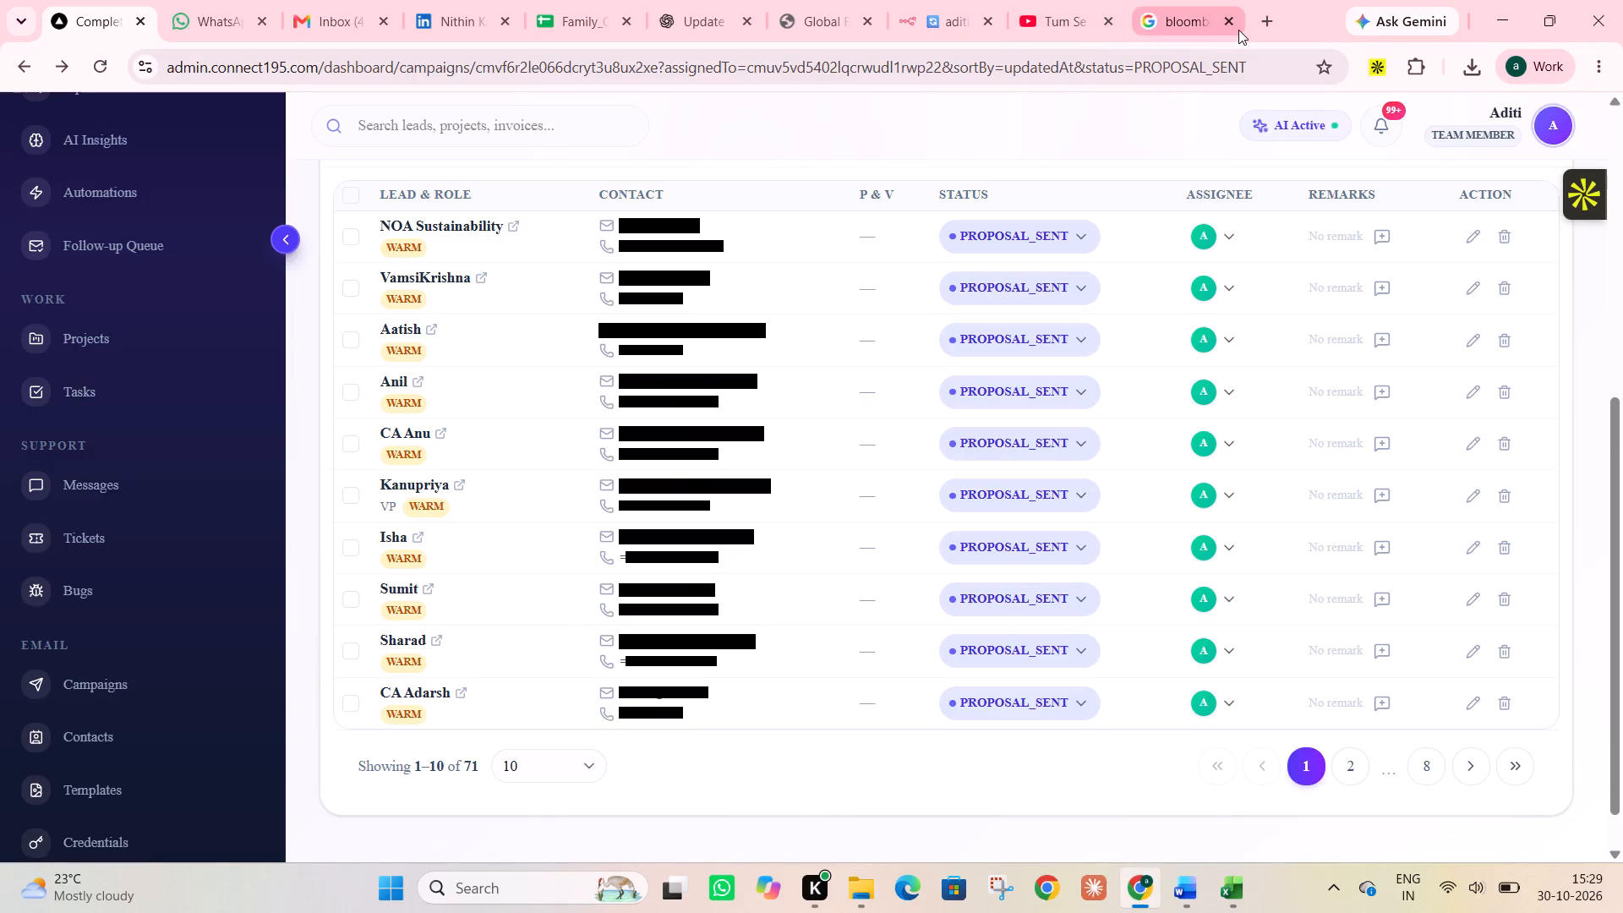
{"action": "left_click", "coordinate": [1260, 29]}
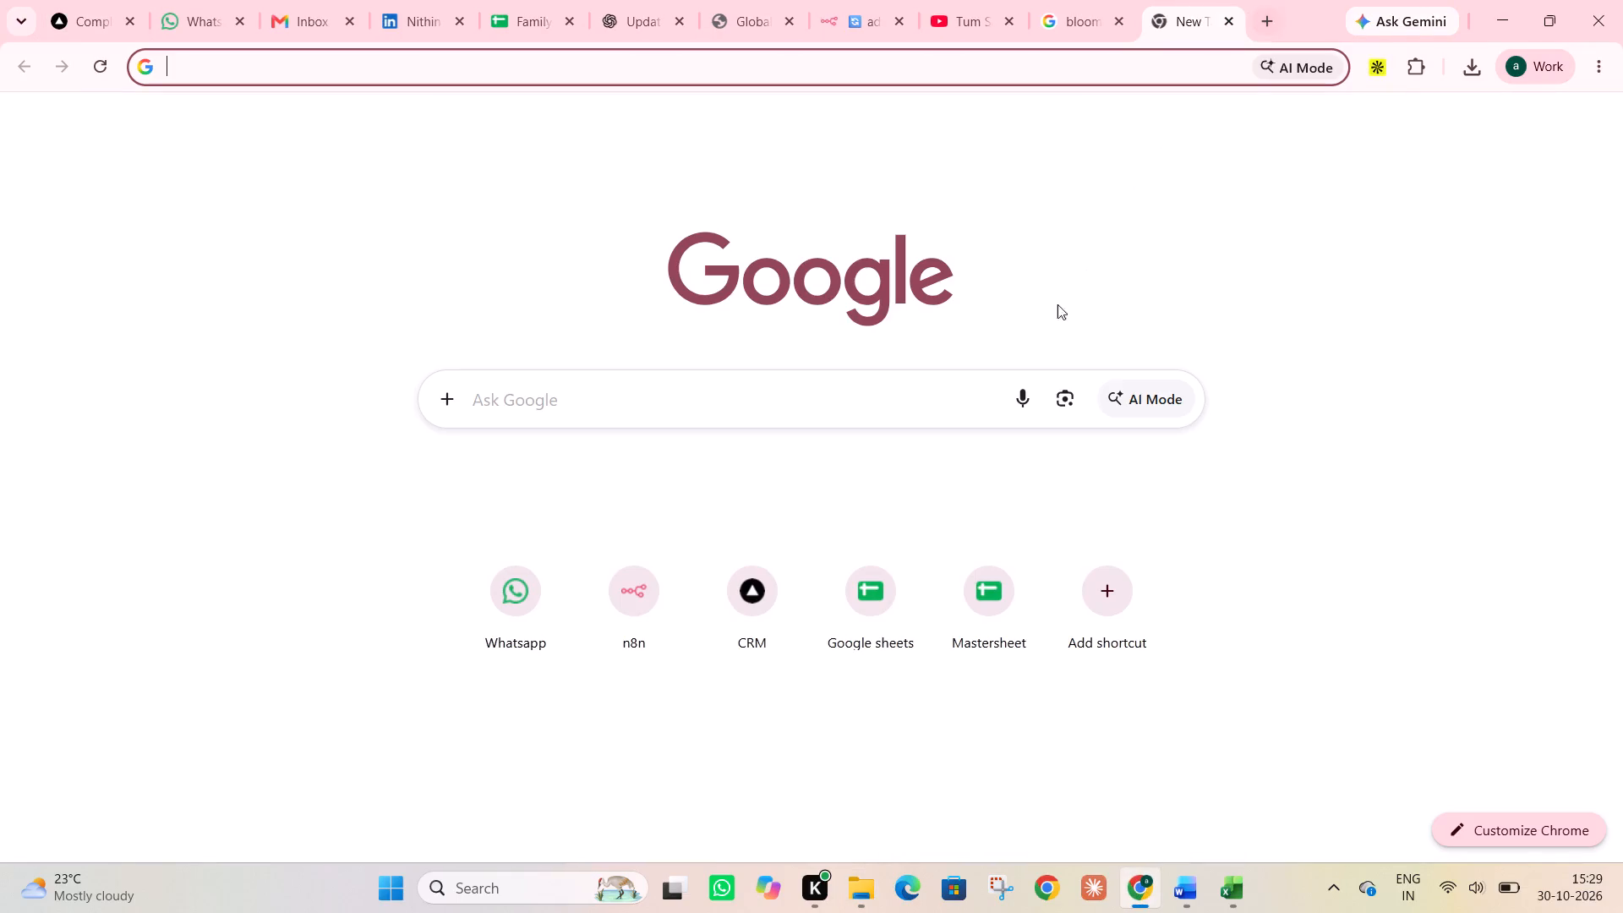
{"action": "left_click", "coordinate": [980, 598]}
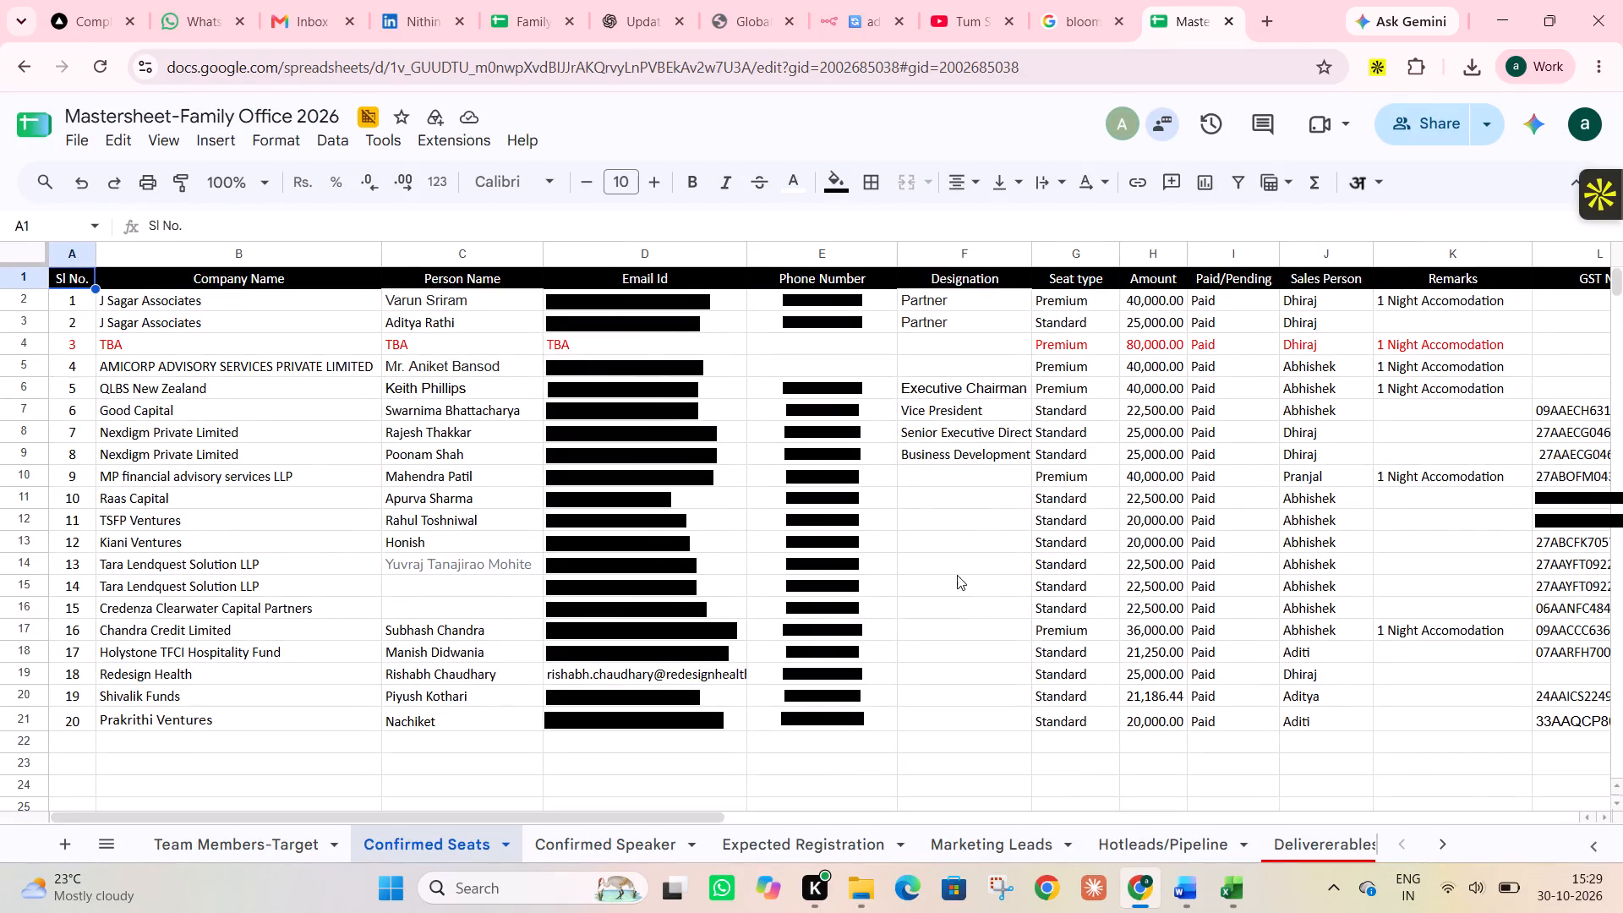
Look through the Mastersheet's Confirmed Seats, Hotleads/Pipeline, Marketing Leads, Expected Registration and Confirmed Speaker sheets.
{"action": "scroll", "coordinate": [1171, 573], "scroll_direction": "left", "scroll_amount": 6}
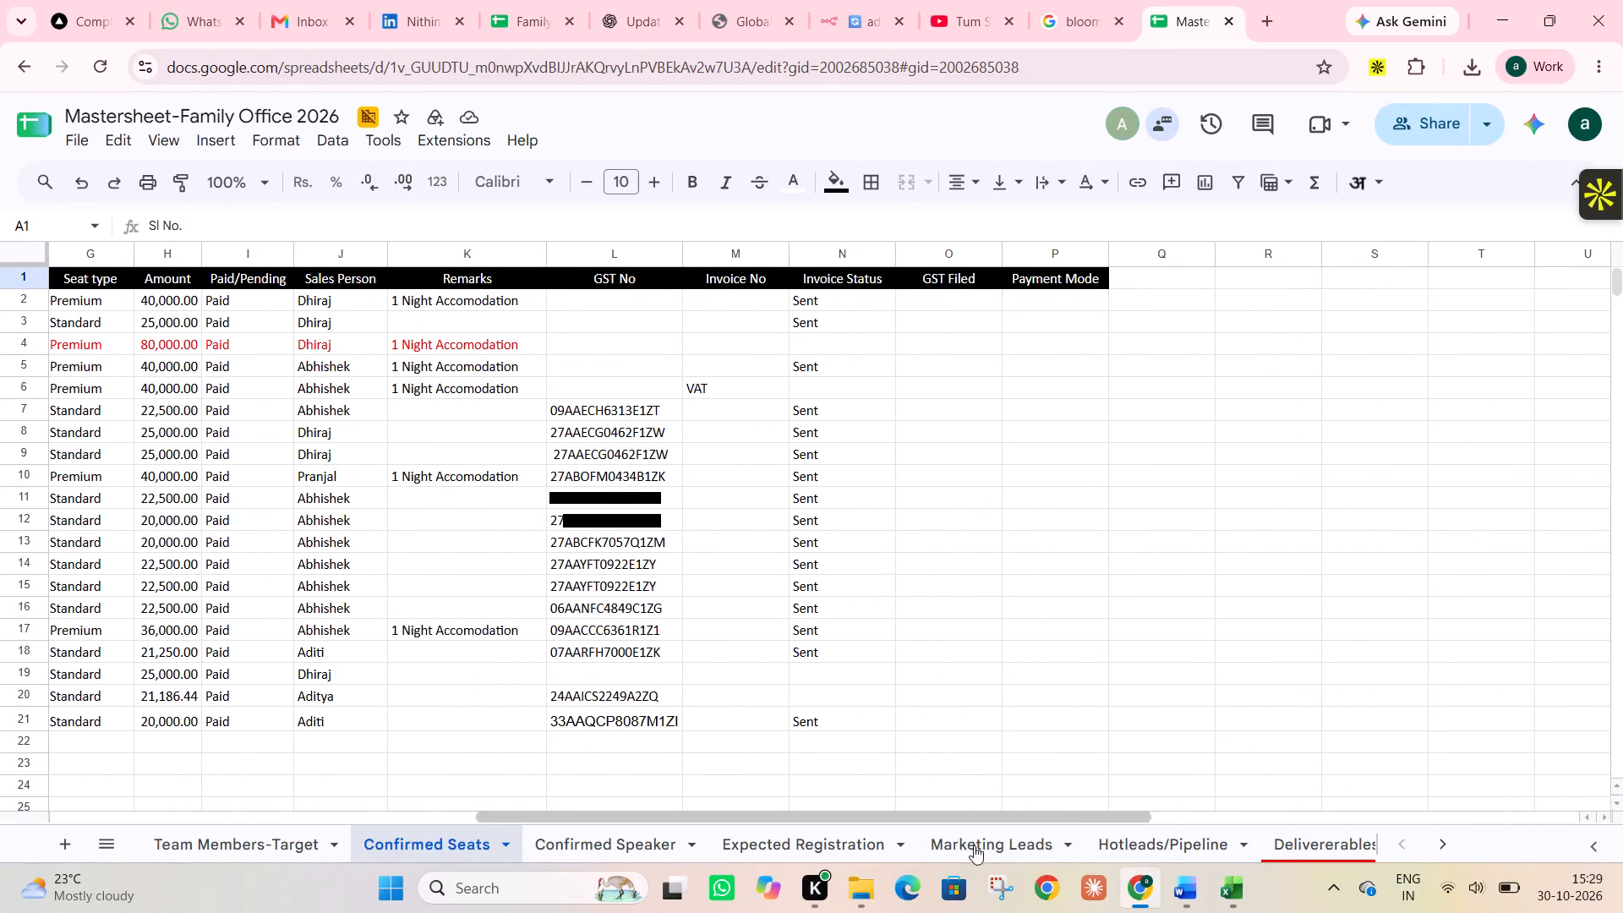
{"action": "left_click", "coordinate": [1148, 854]}
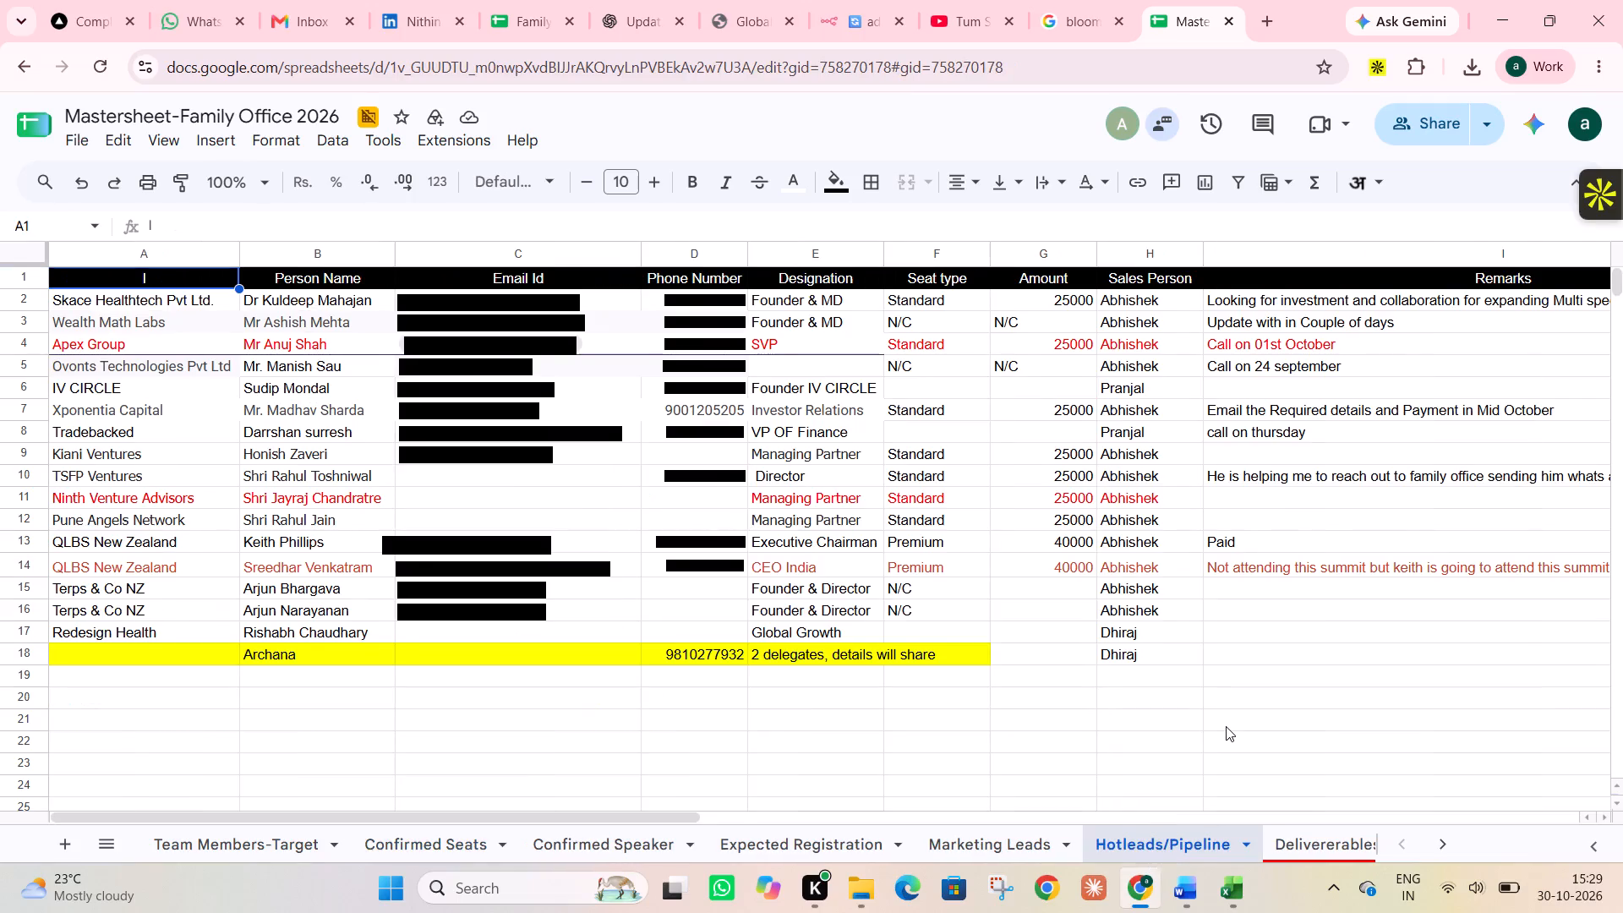
{"action": "scroll", "coordinate": [1226, 726], "scroll_direction": "left", "scroll_amount": 4}
{"action": "left_click", "coordinate": [991, 849]}
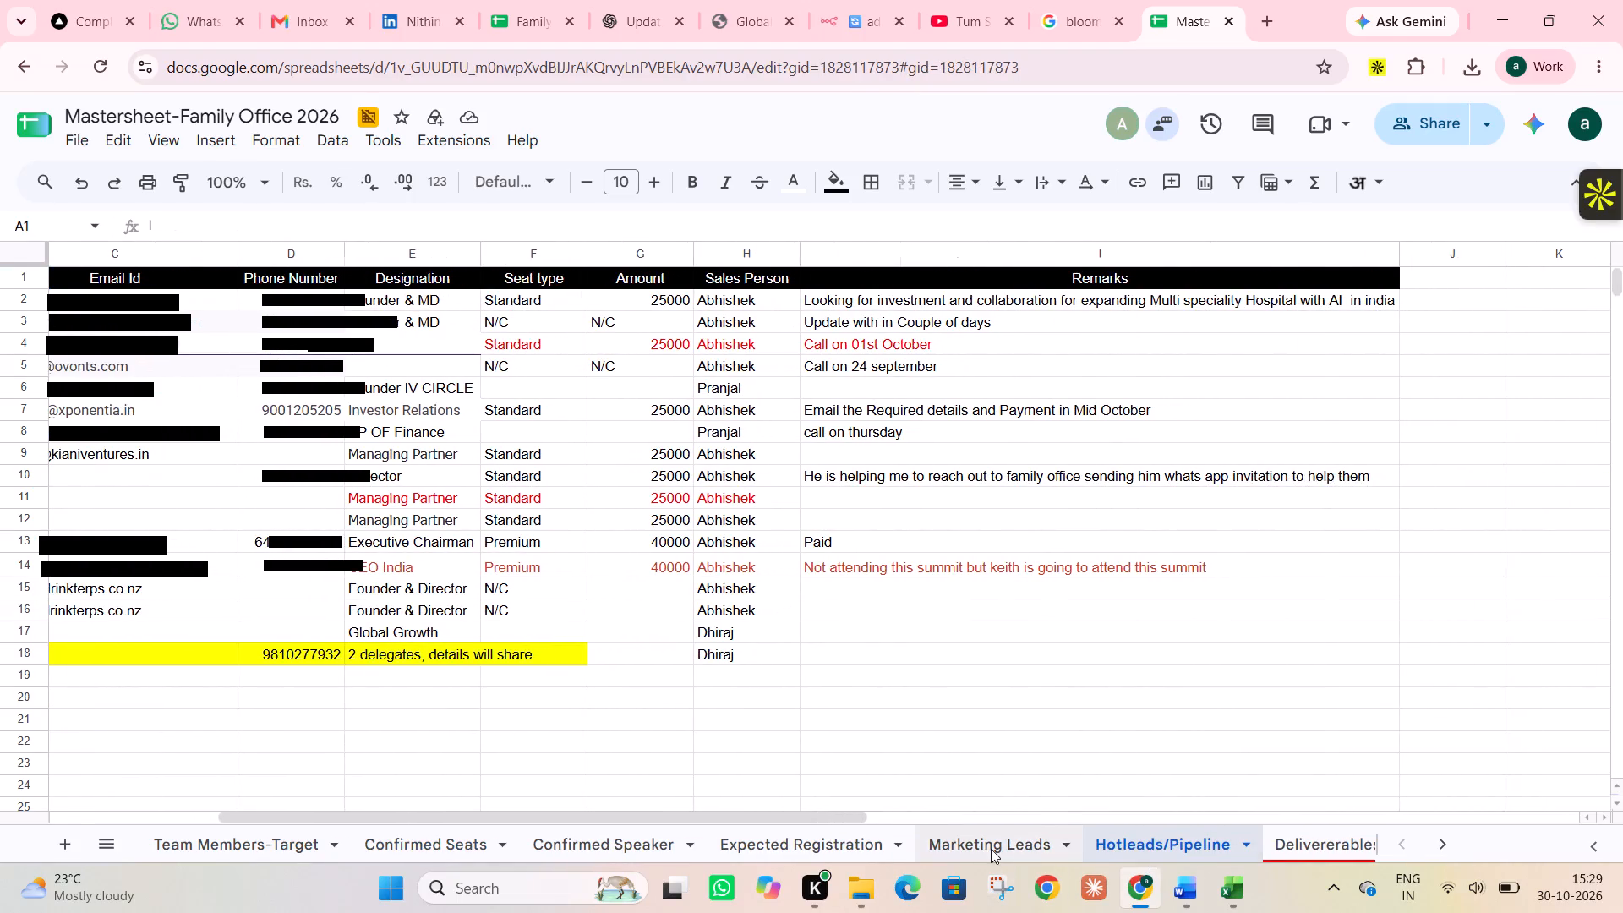
{"action": "left_click", "coordinate": [794, 846]}
{"action": "left_click", "coordinate": [656, 834]}
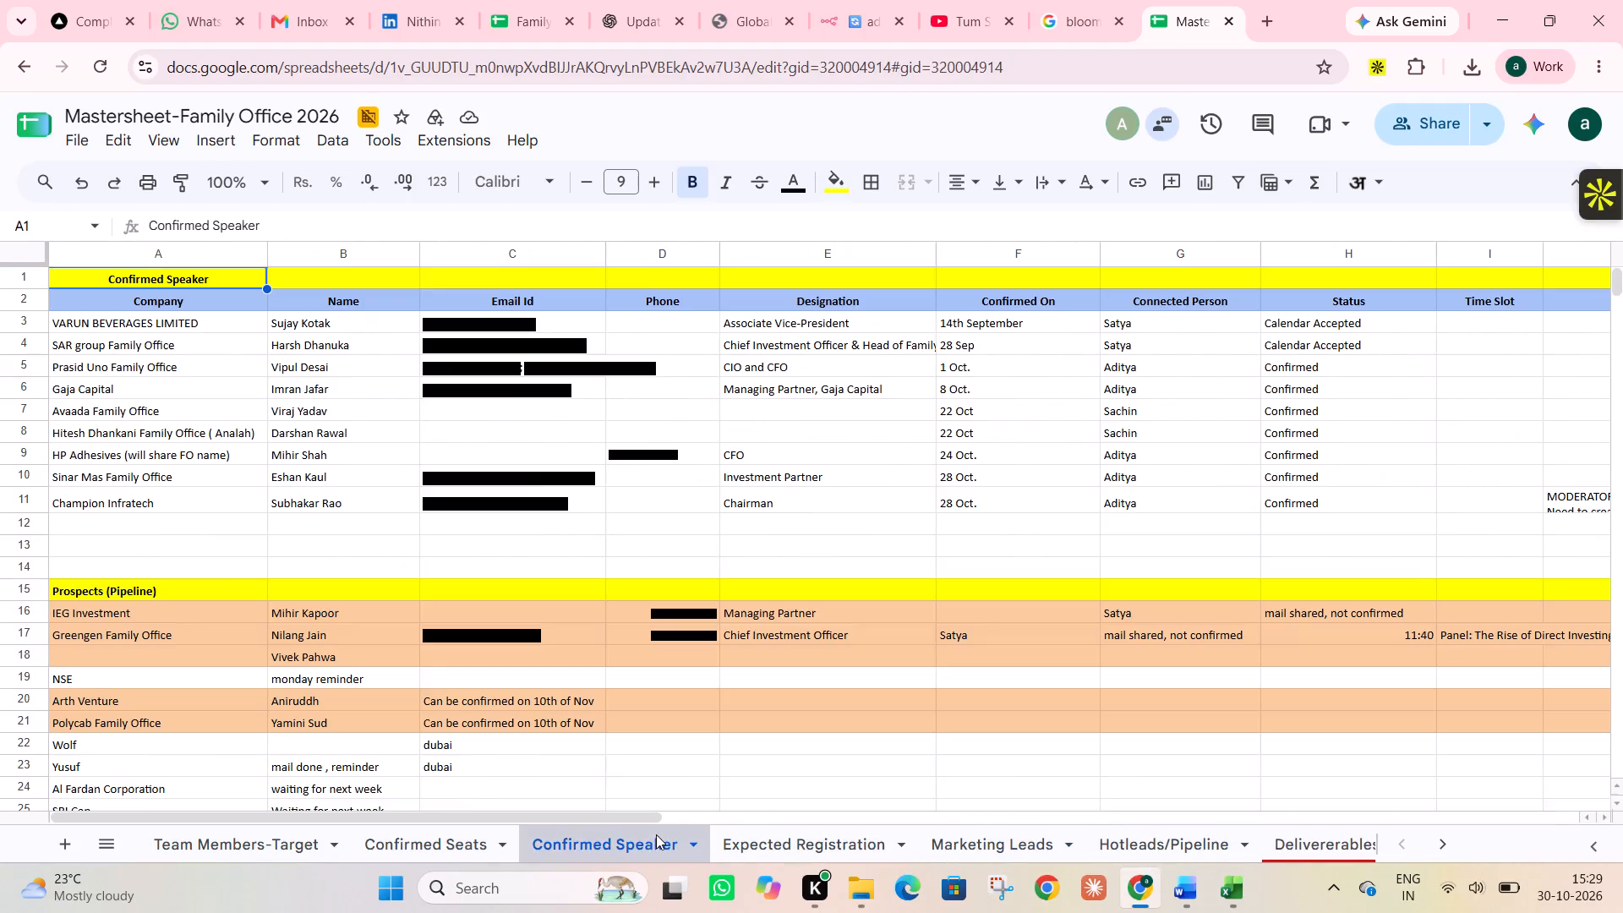
{"action": "left_click", "coordinate": [439, 831]}
Open the Sponsorship Deck file linked under Useful Links on the Team Members-Target sheet.
{"action": "left_click", "coordinate": [251, 840]}
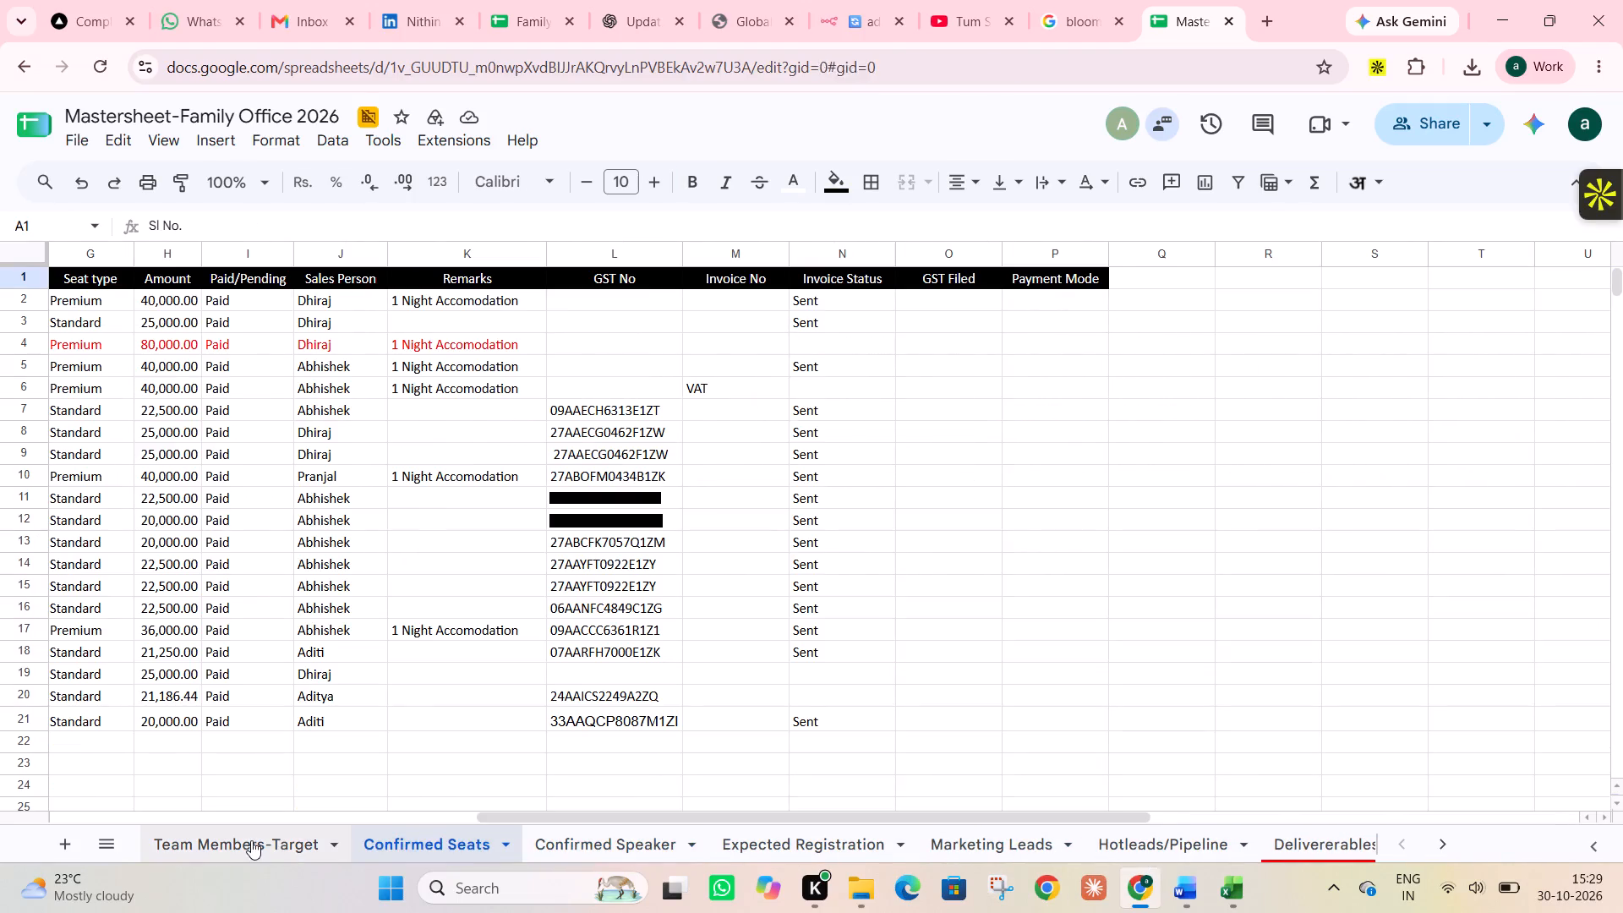
{"action": "scroll", "coordinate": [1080, 635], "scroll_direction": "left", "scroll_amount": 1}
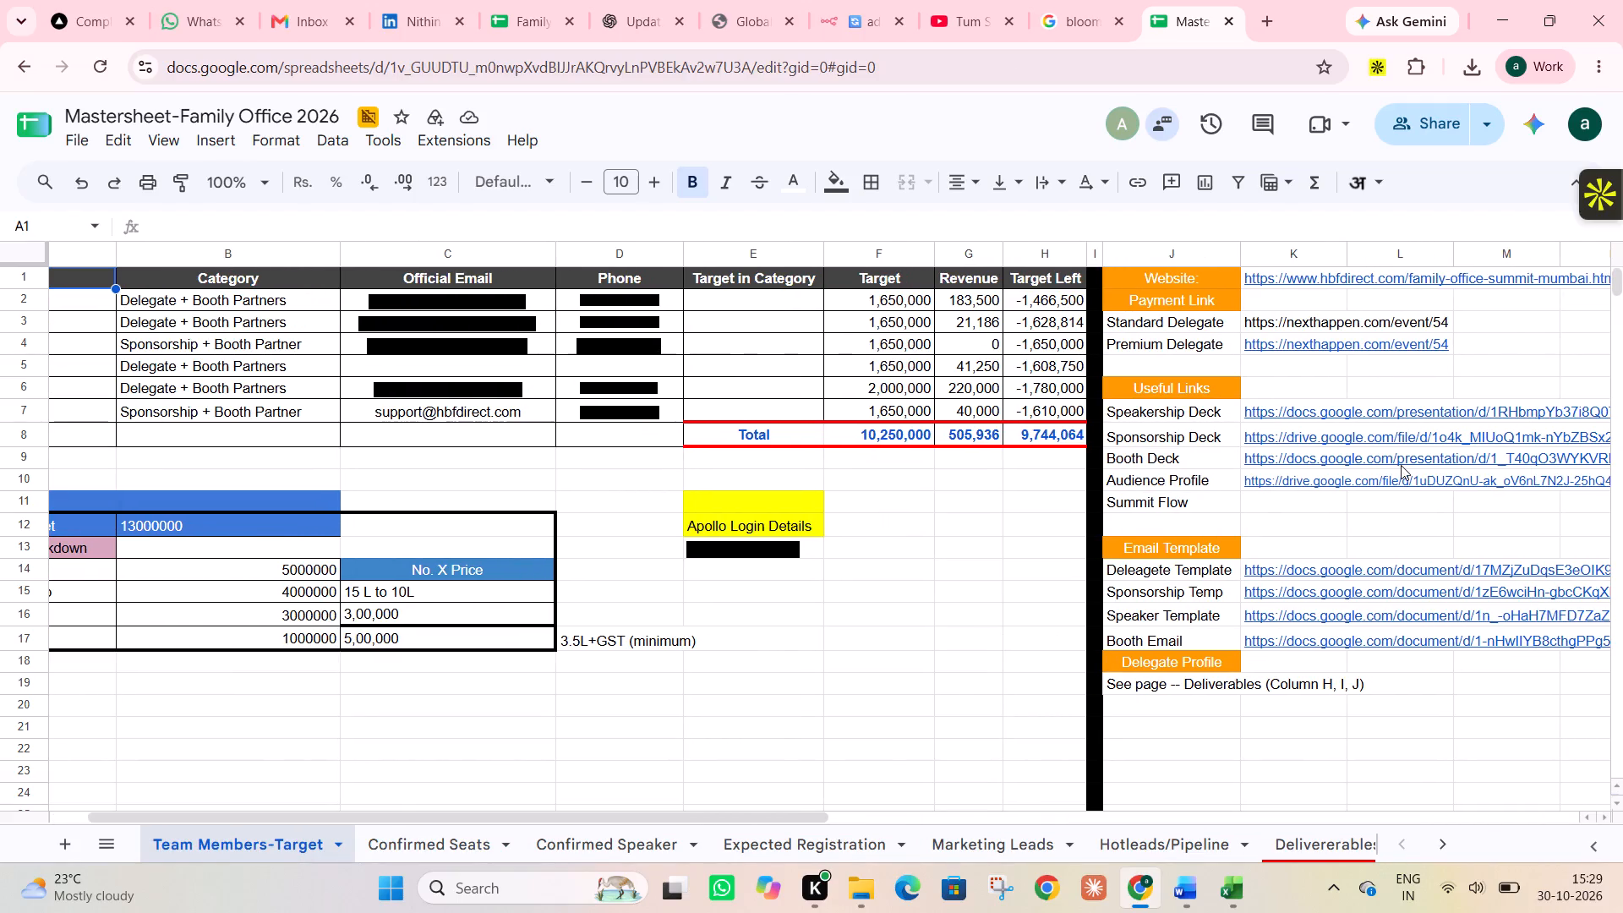
{"action": "left_click", "coordinate": [1380, 440]}
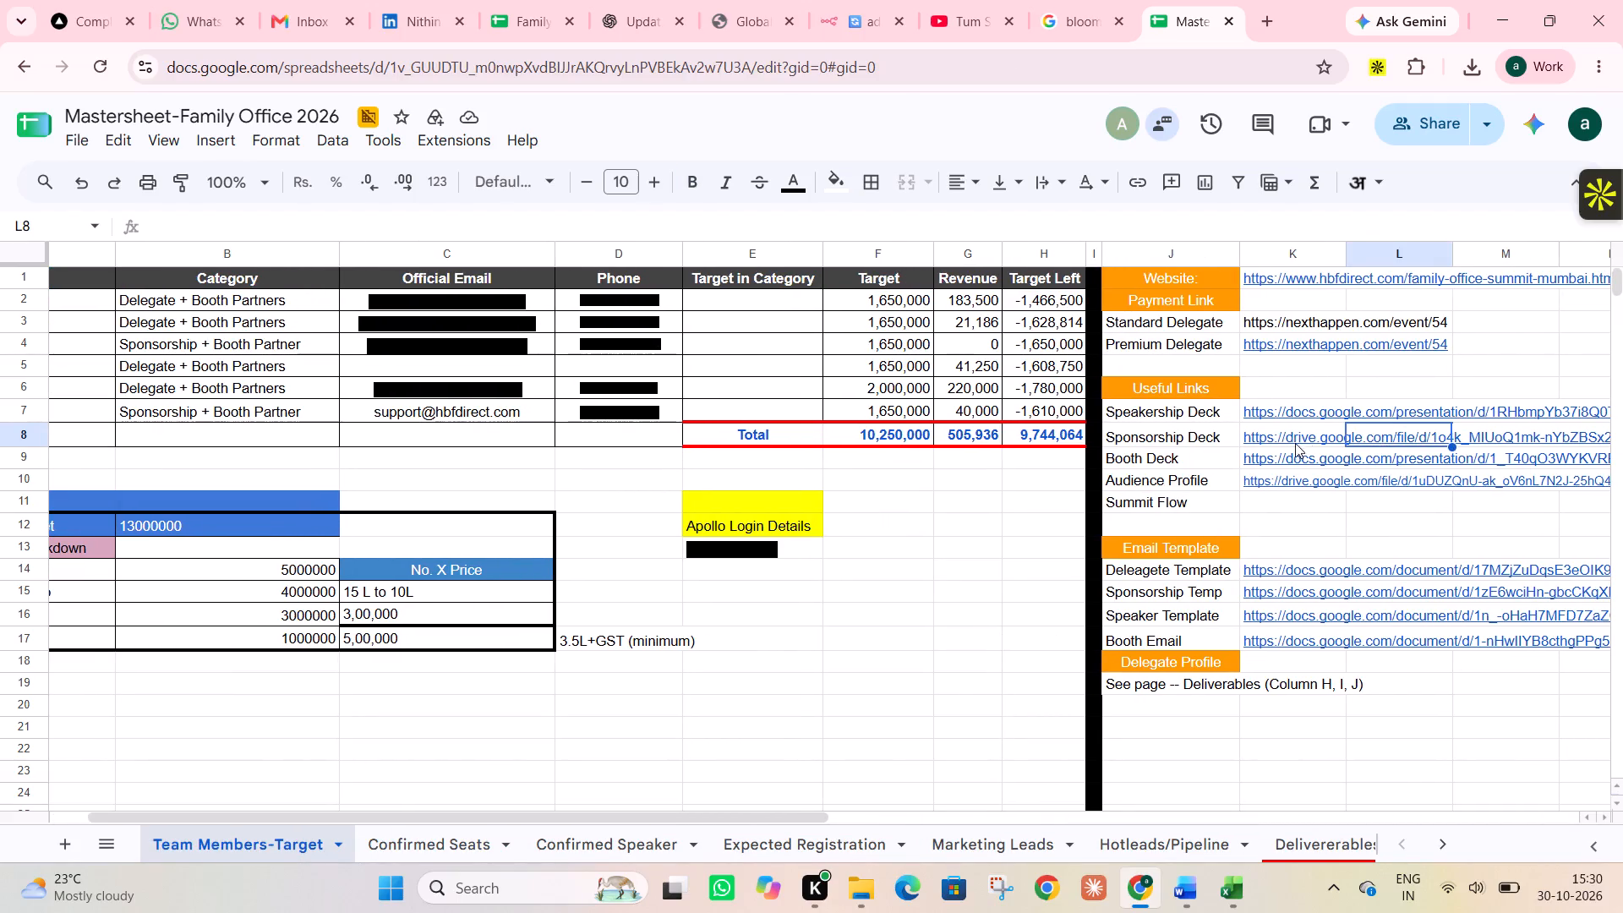
{"action": "left_click", "coordinate": [1291, 438]}
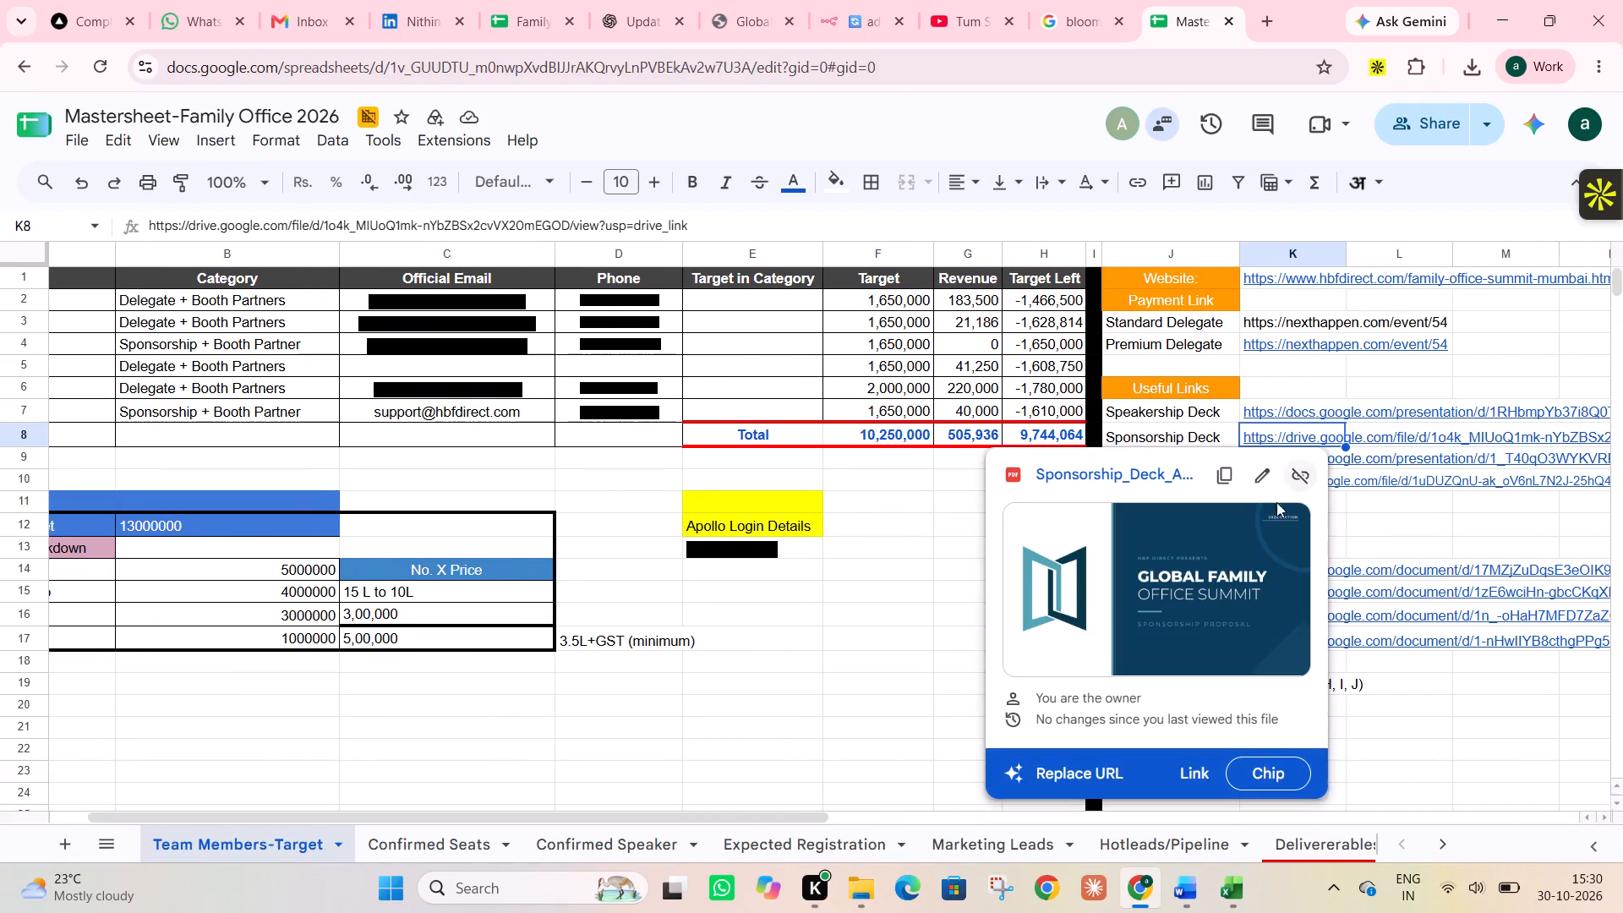
{"action": "left_click", "coordinate": [1143, 475]}
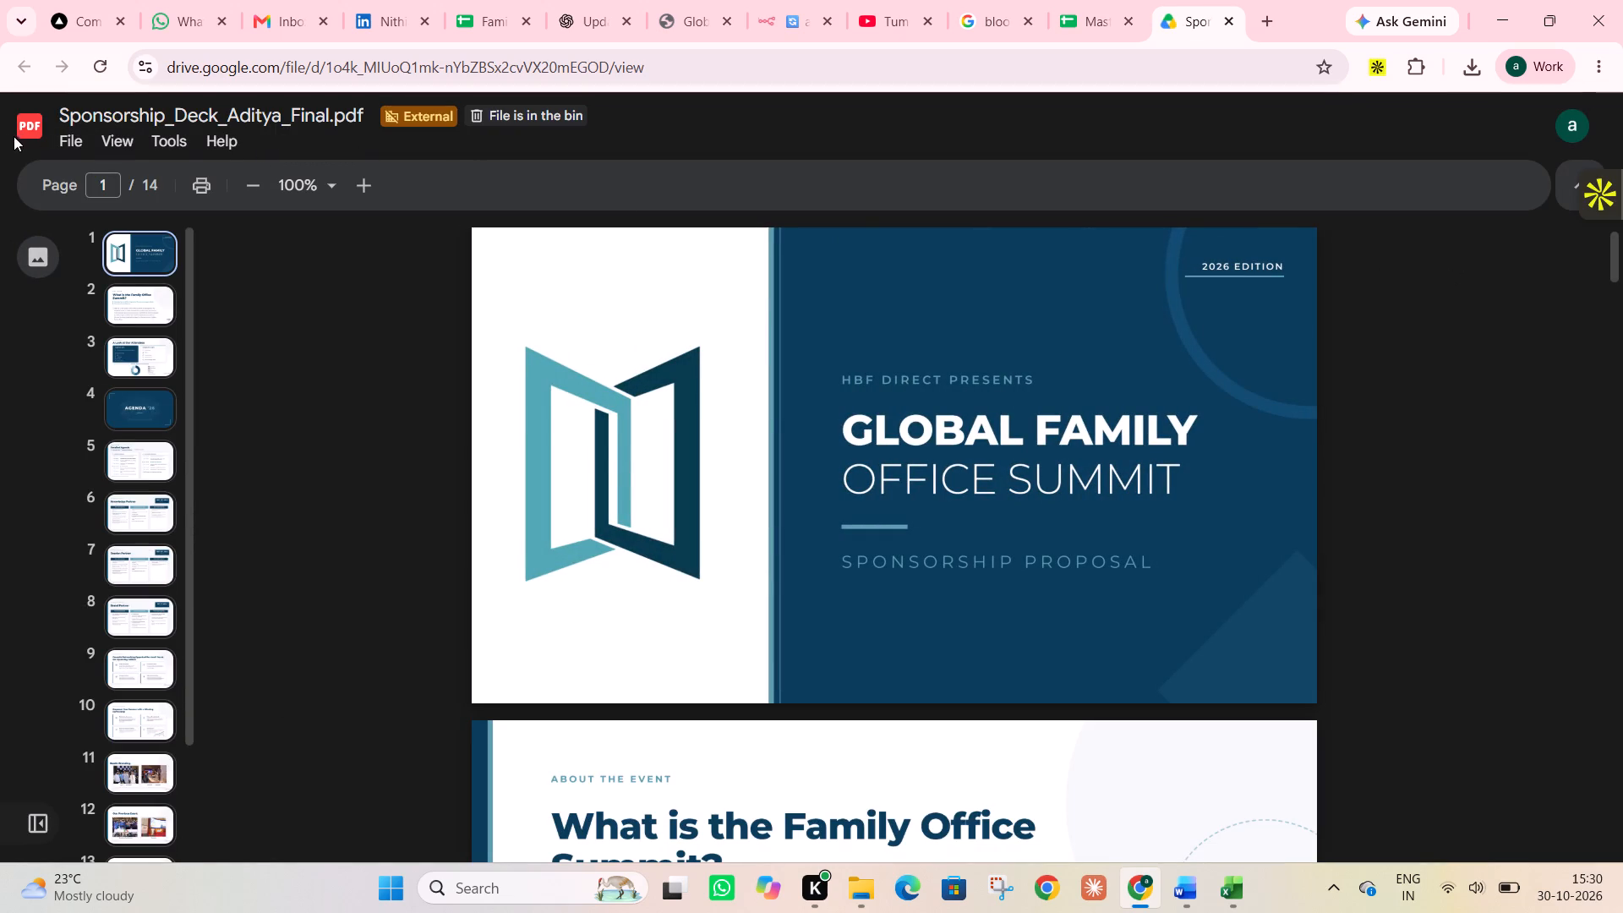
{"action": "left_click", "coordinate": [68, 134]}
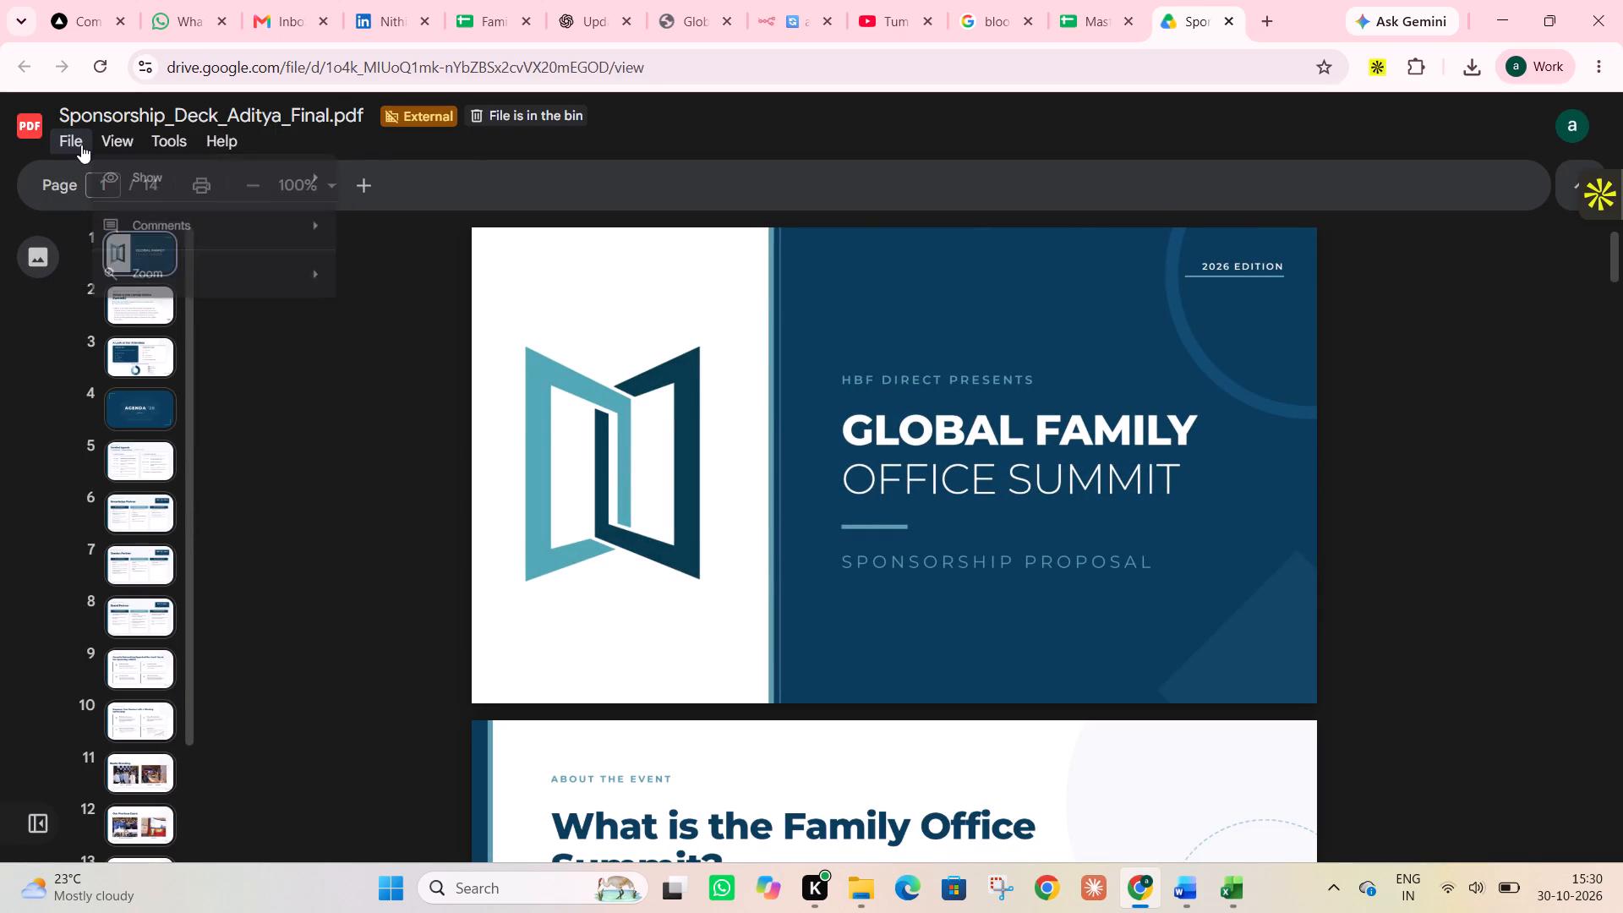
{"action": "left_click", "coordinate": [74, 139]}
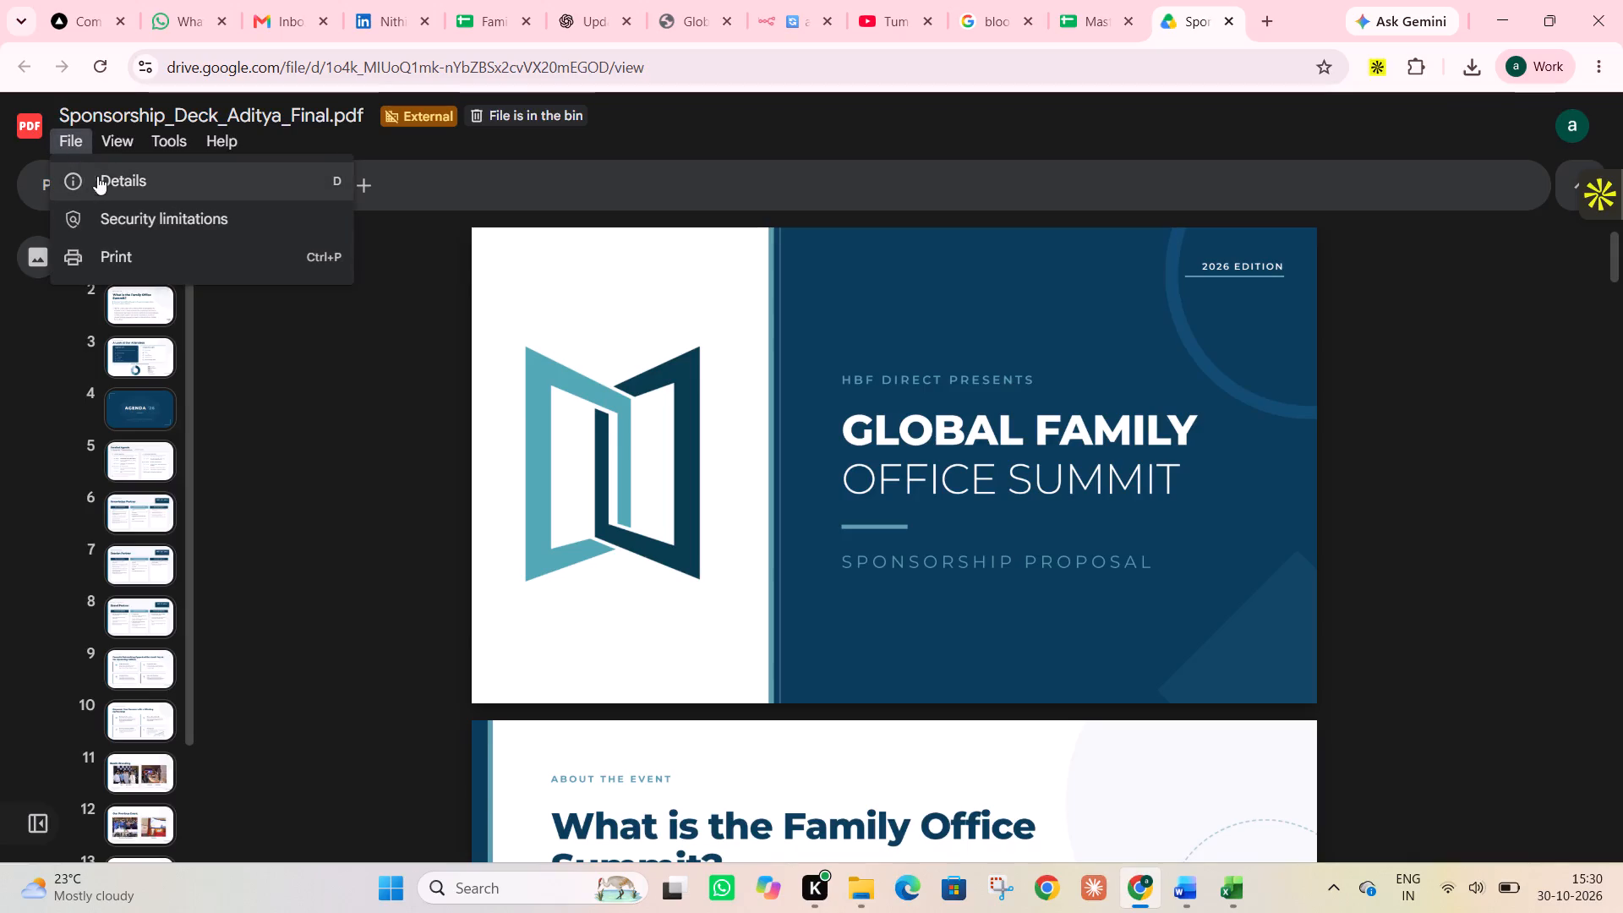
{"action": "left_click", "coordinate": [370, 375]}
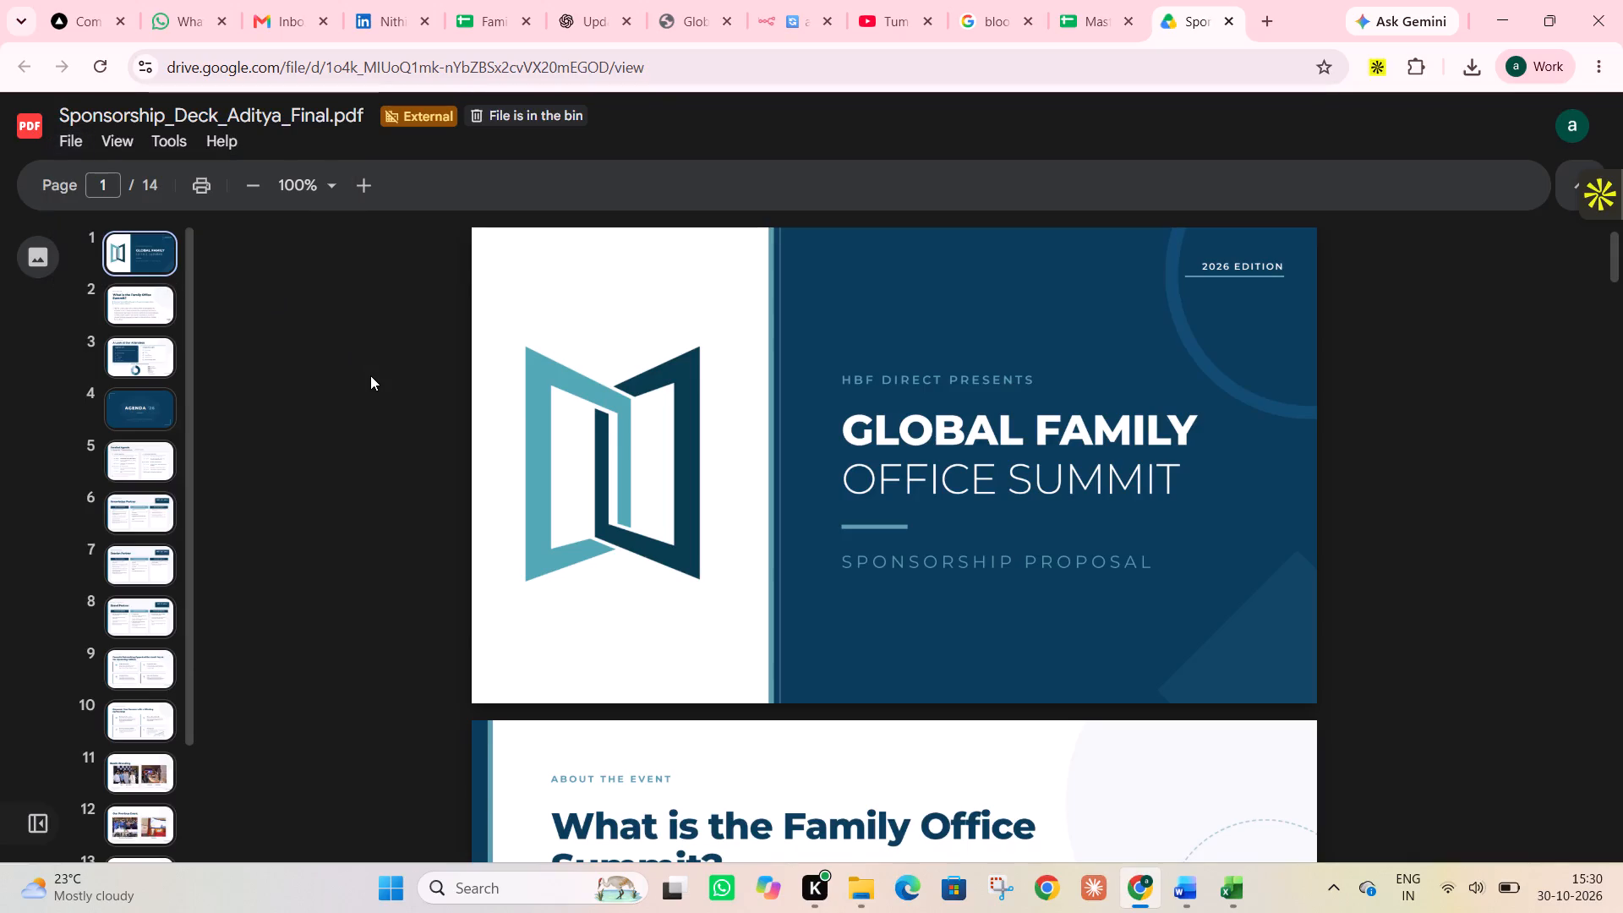
Look through the pages of the sponsorship proposal deck, including the sponsorship packages and the closing contact page.
{"action": "scroll", "coordinate": [1362, 403], "scroll_direction": "down", "scroll_amount": 3}
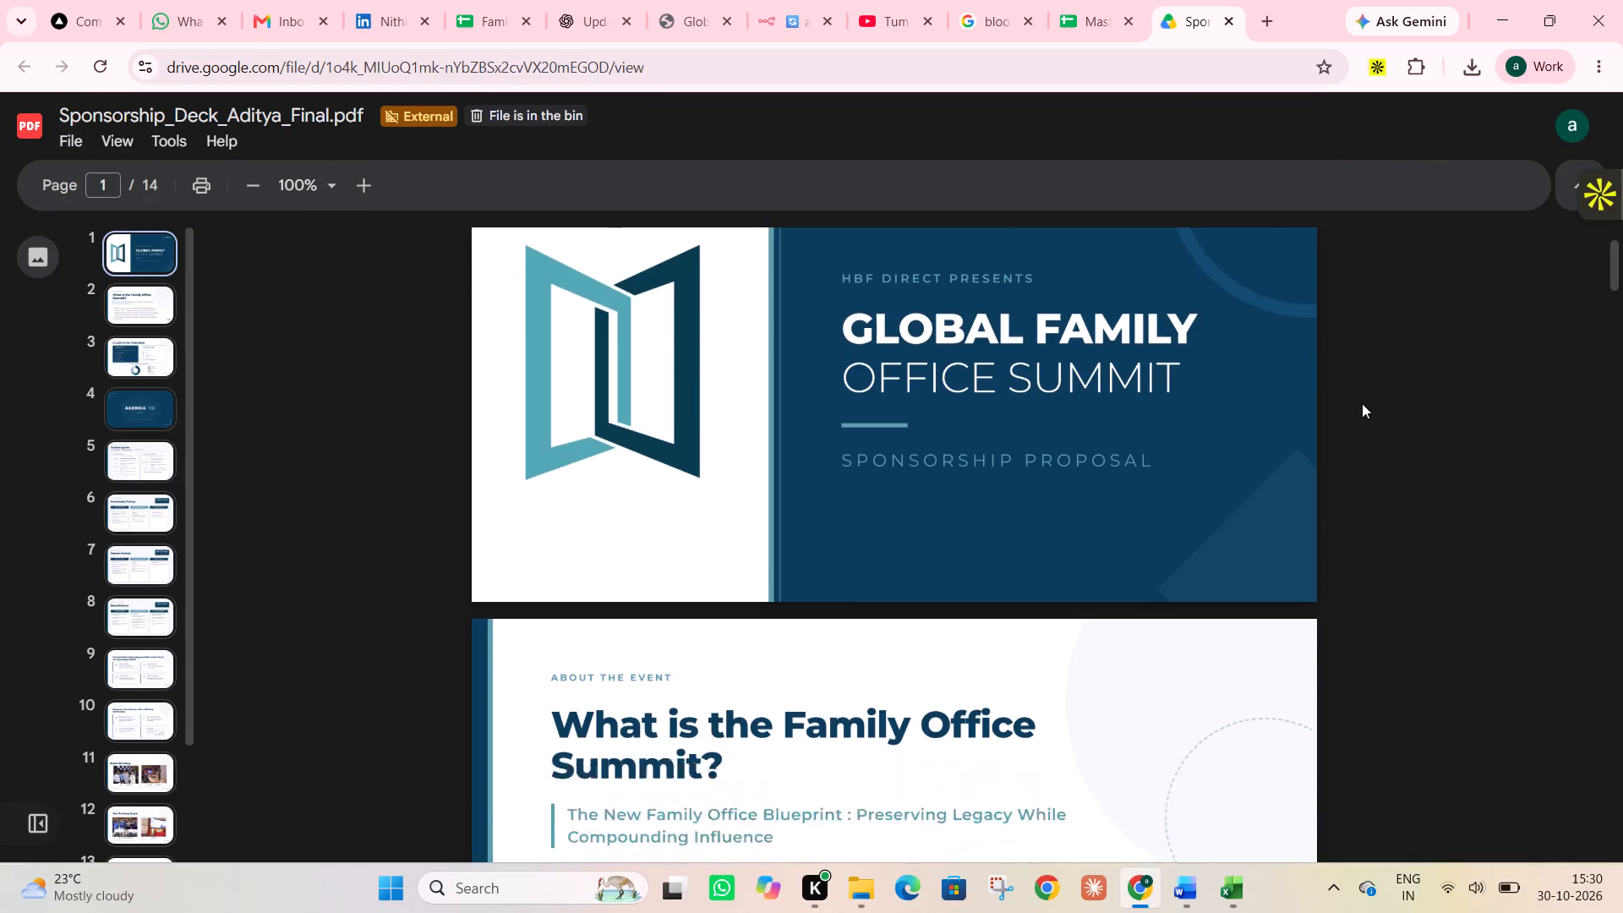
{"action": "scroll", "coordinate": [1362, 403], "scroll_direction": "down", "scroll_amount": 13}
{"action": "scroll", "coordinate": [1362, 403], "scroll_direction": "down", "scroll_amount": 8}
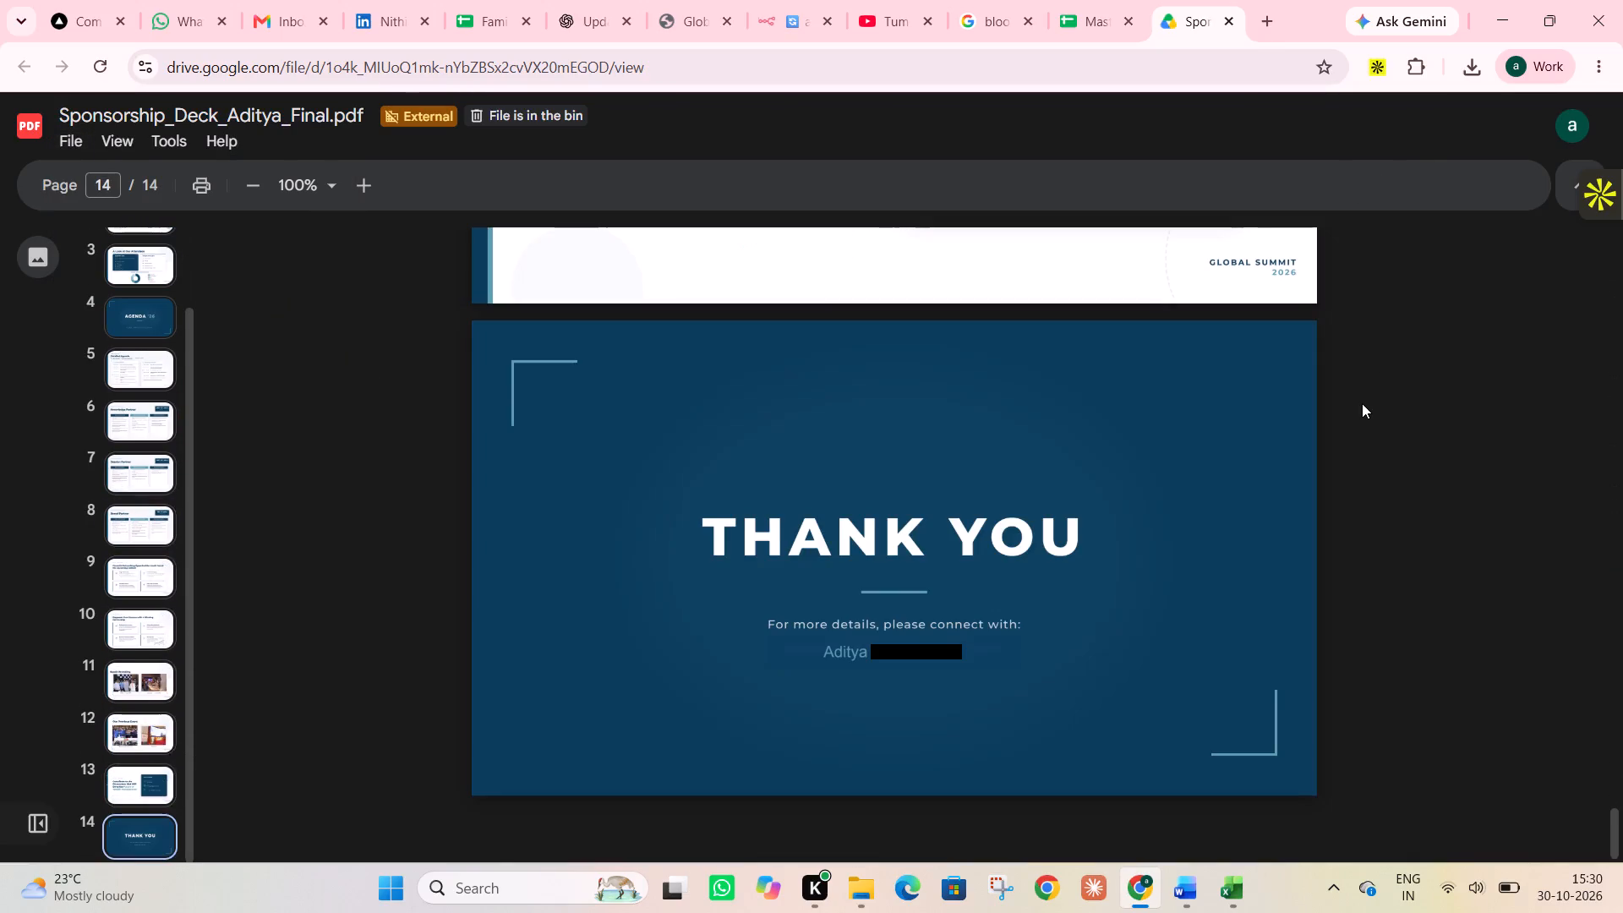
{"action": "scroll", "coordinate": [1362, 403], "scroll_direction": "up", "scroll_amount": 11}
{"action": "scroll", "coordinate": [1362, 403], "scroll_direction": "up", "scroll_amount": 20}
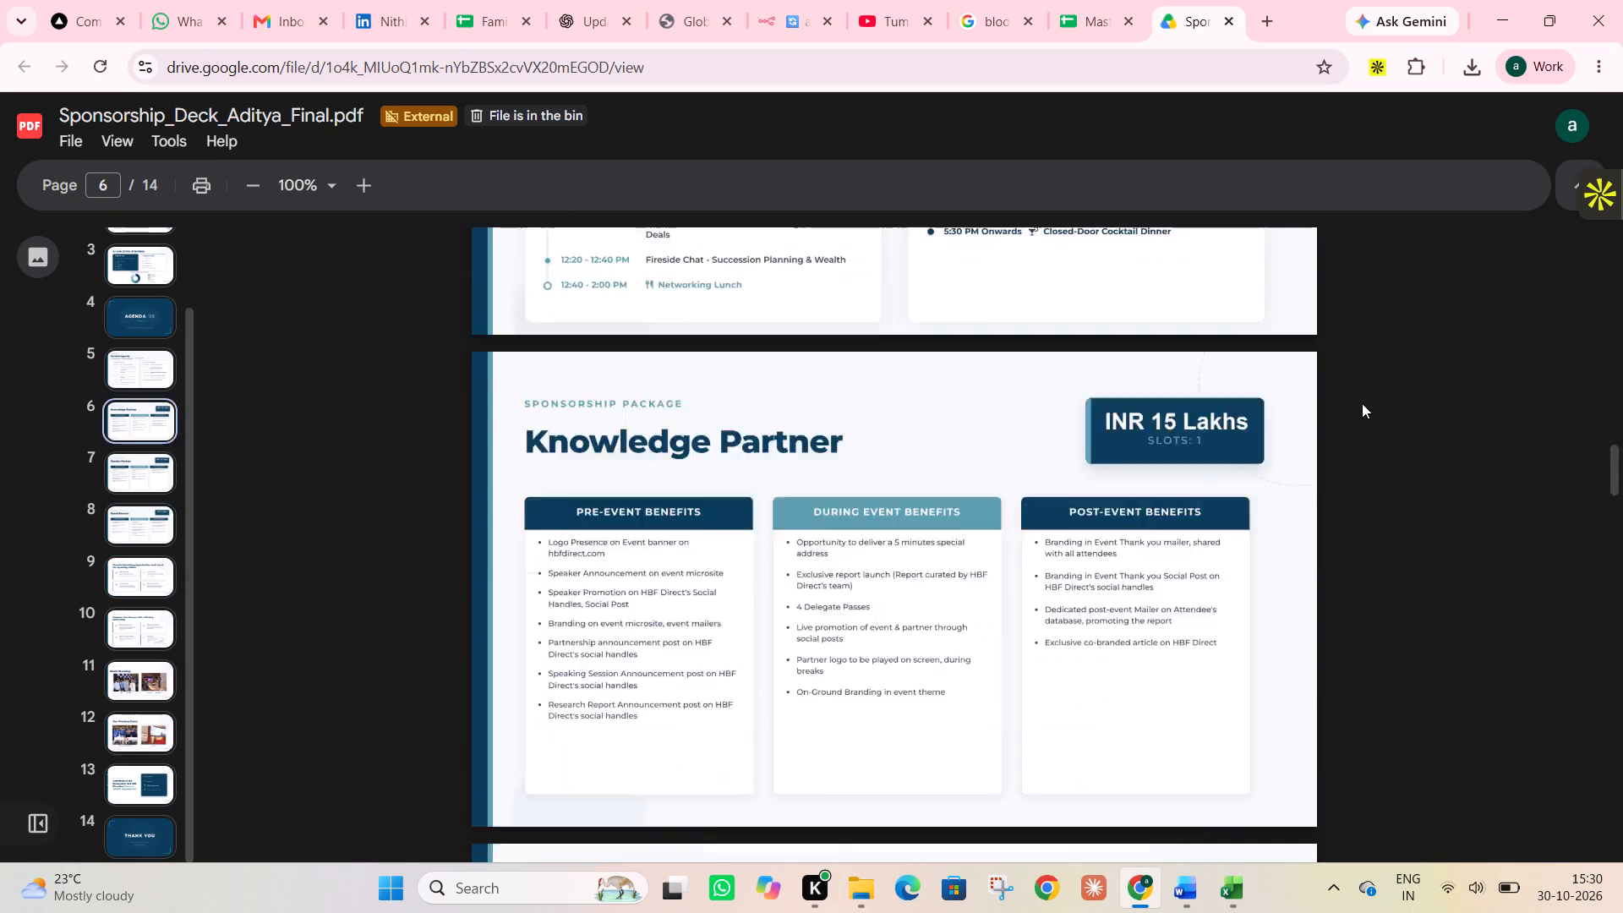
{"action": "scroll", "coordinate": [1362, 403], "scroll_direction": "up", "scroll_amount": 6}
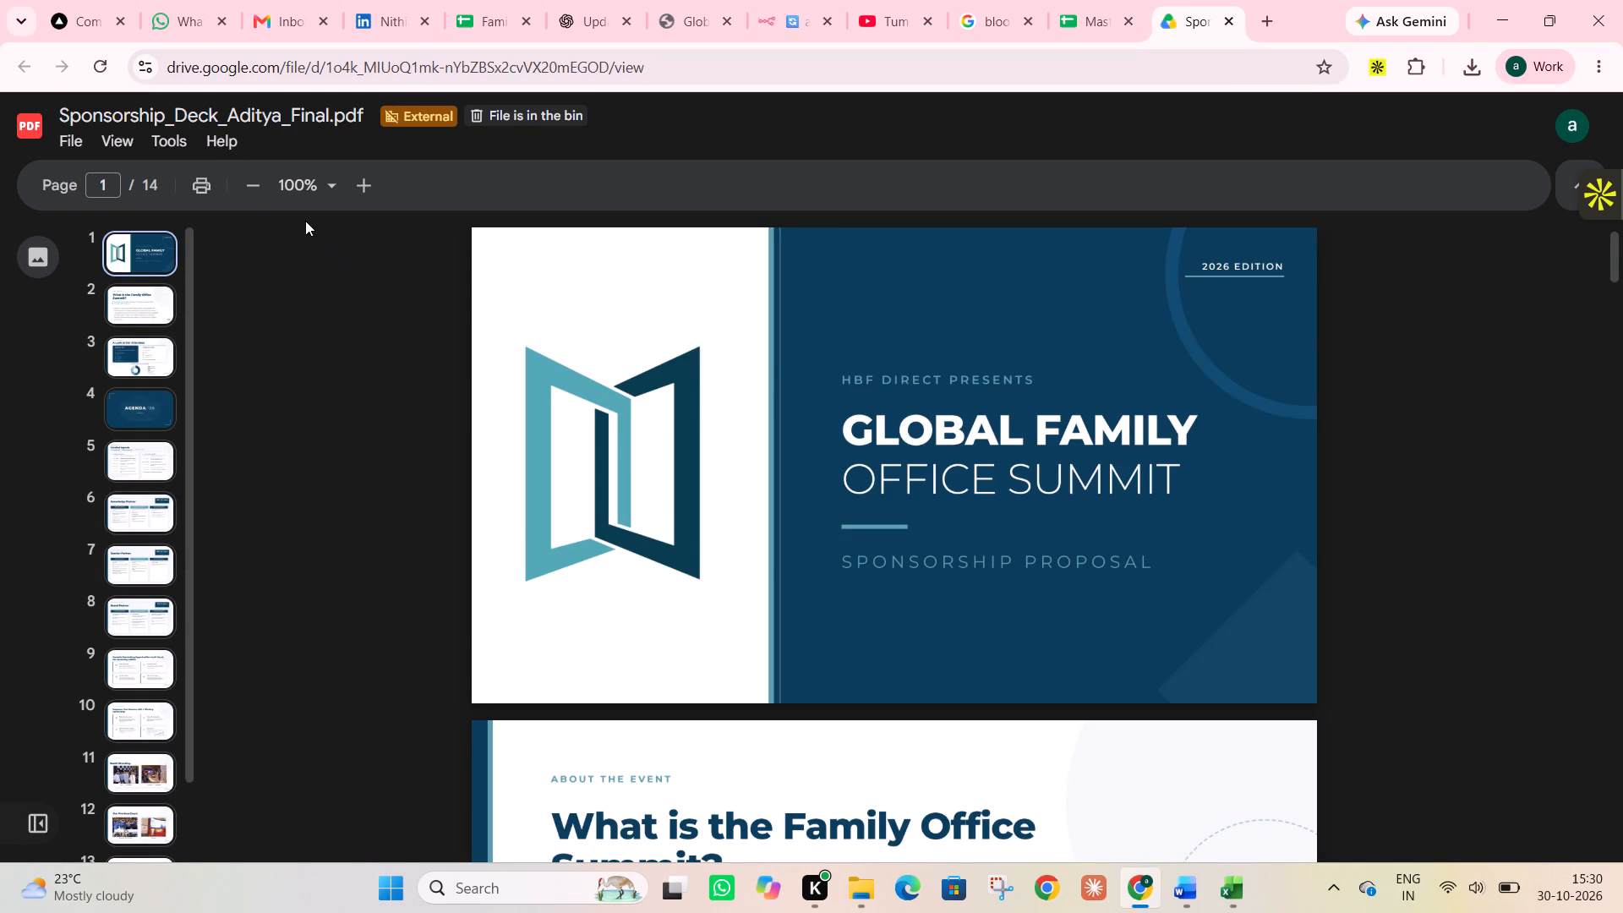
Open the printable PDF version of Sponsorship_Deck_Aditya_Final in its own tab.
{"action": "left_click", "coordinate": [74, 133]}
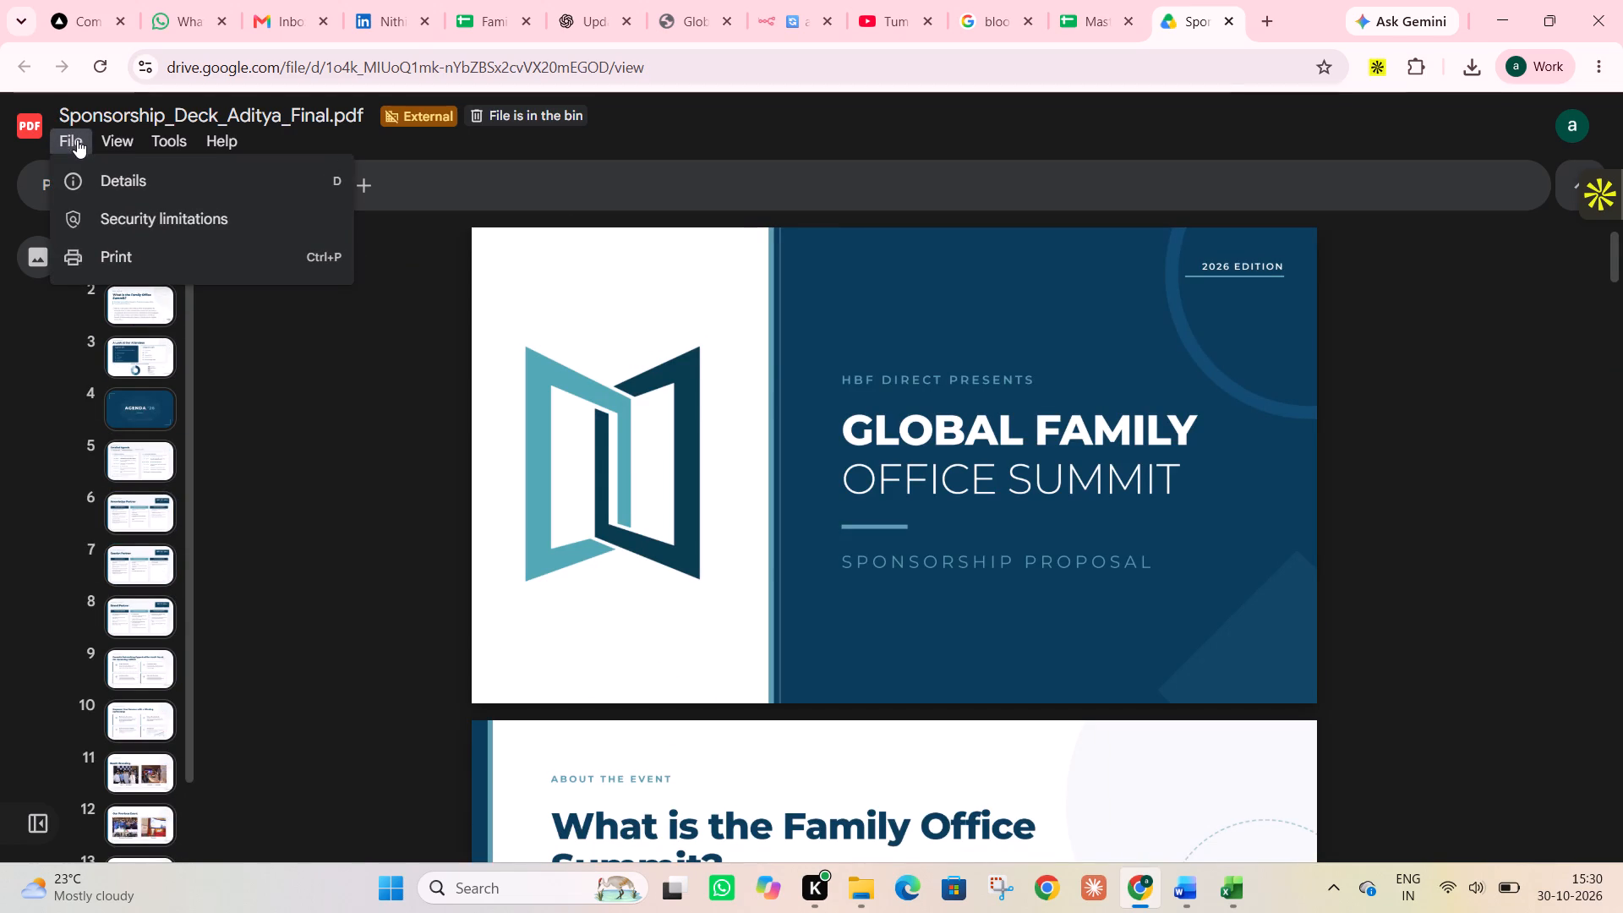
{"action": "left_click", "coordinate": [132, 257]}
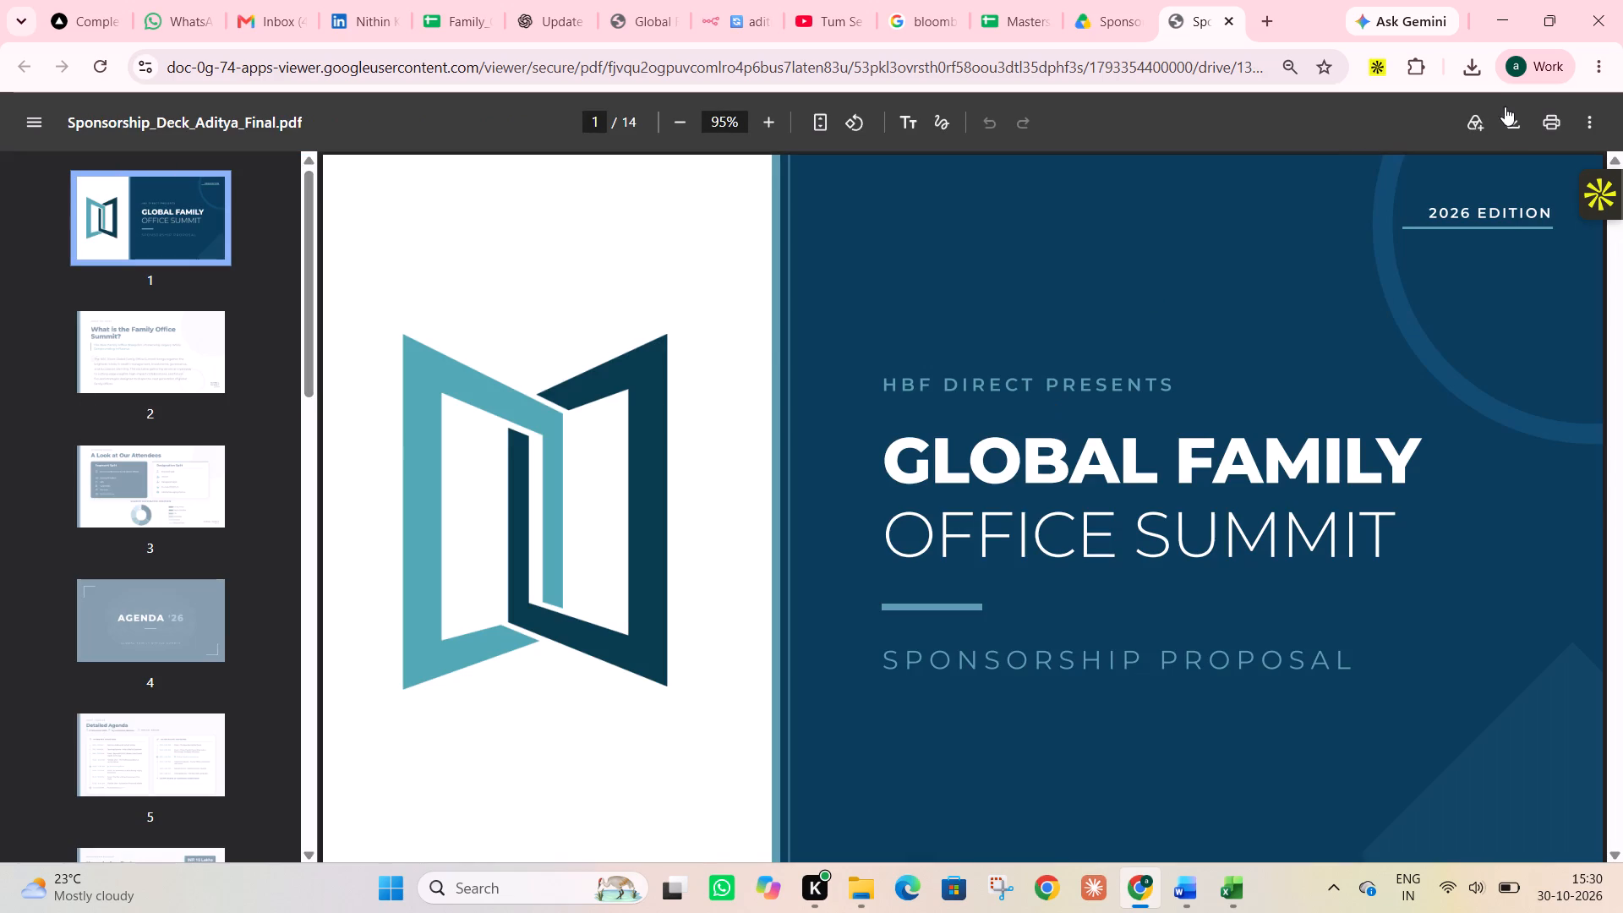
Download the deck as a PDF into Downloads, shortening its file name to Sponsorship_Deck.
{"action": "left_click", "coordinate": [1511, 124]}
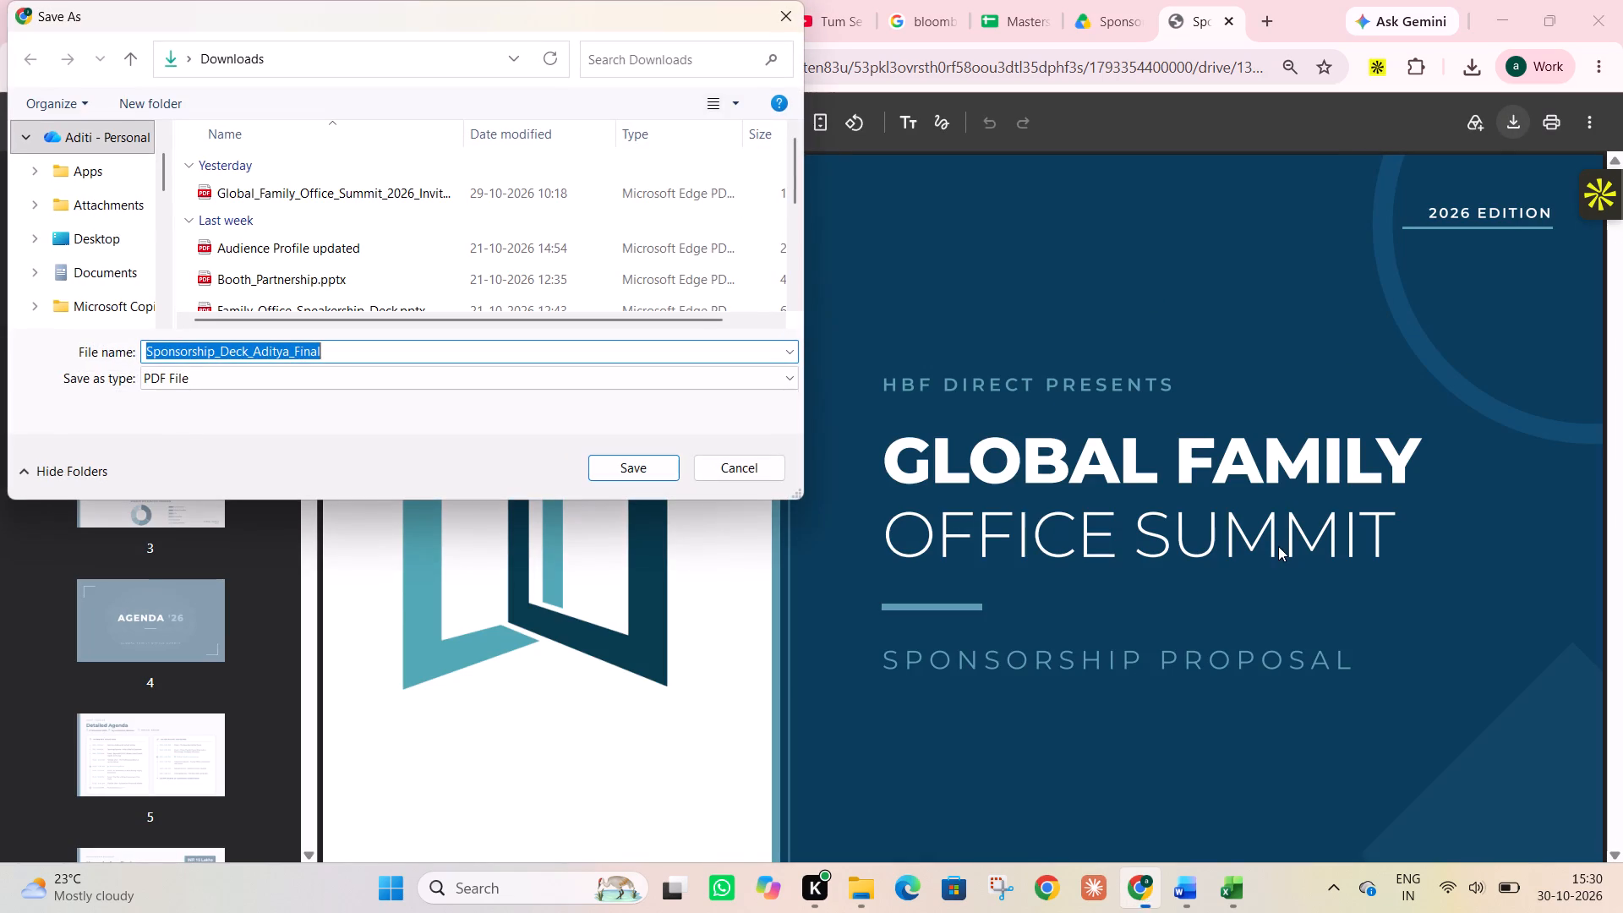
{"action": "left_click", "coordinate": [554, 353]}
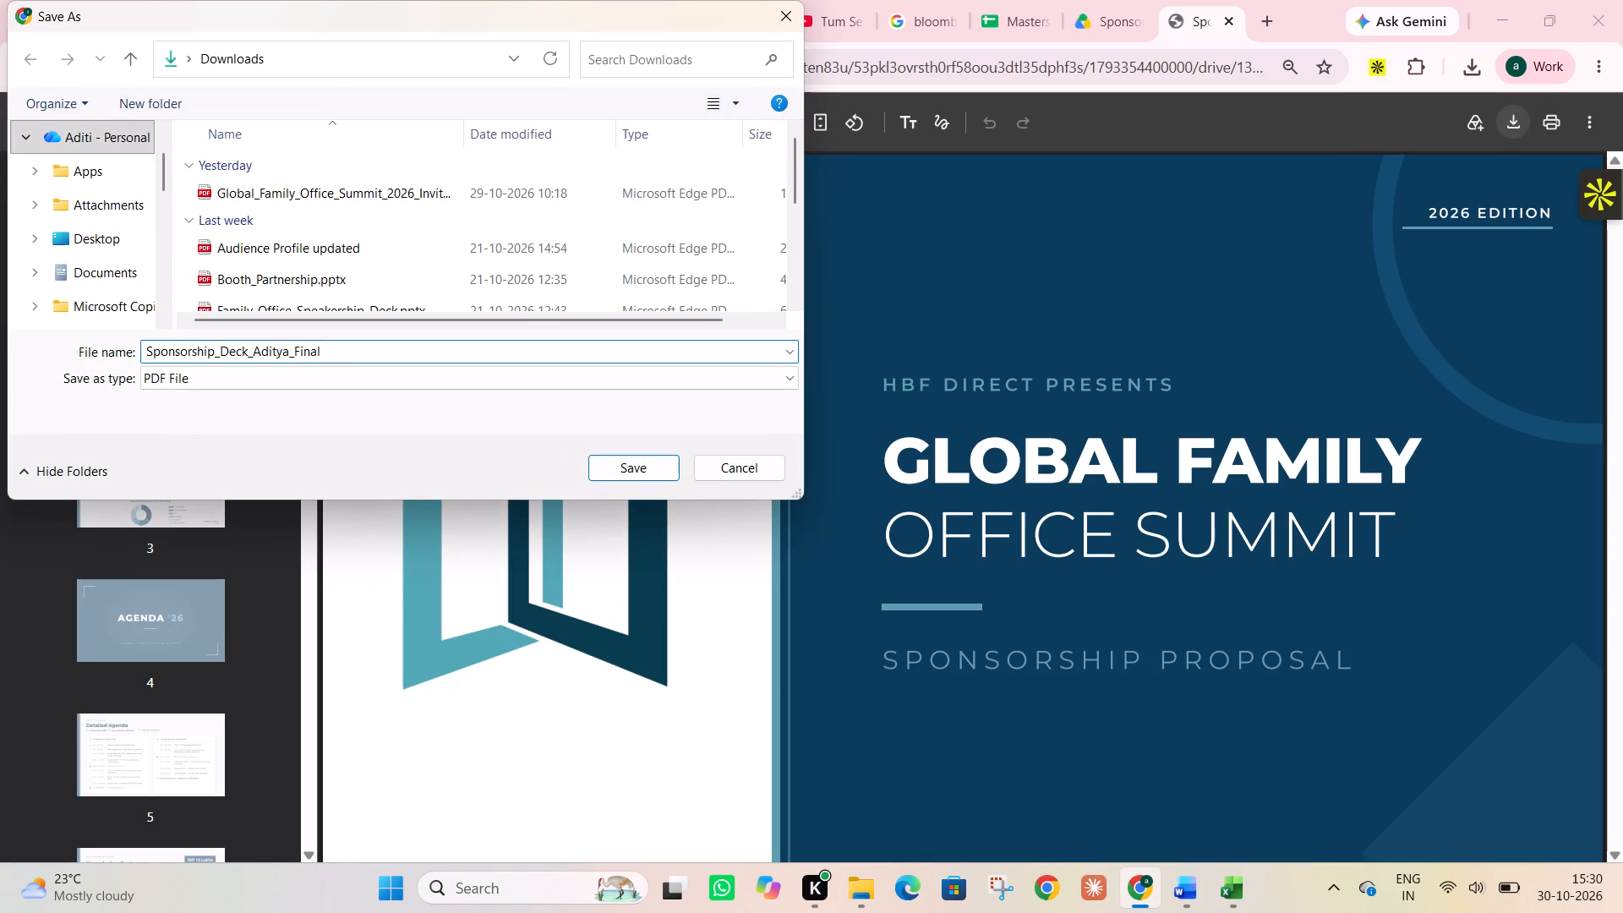
{"action": "left_click_drag", "start_coordinate": [554, 353], "coordinate": [355, 359]}
{"action": "left_click", "coordinate": [355, 359]}
{"action": "left_click_drag", "start_coordinate": [332, 353], "coordinate": [252, 353]}
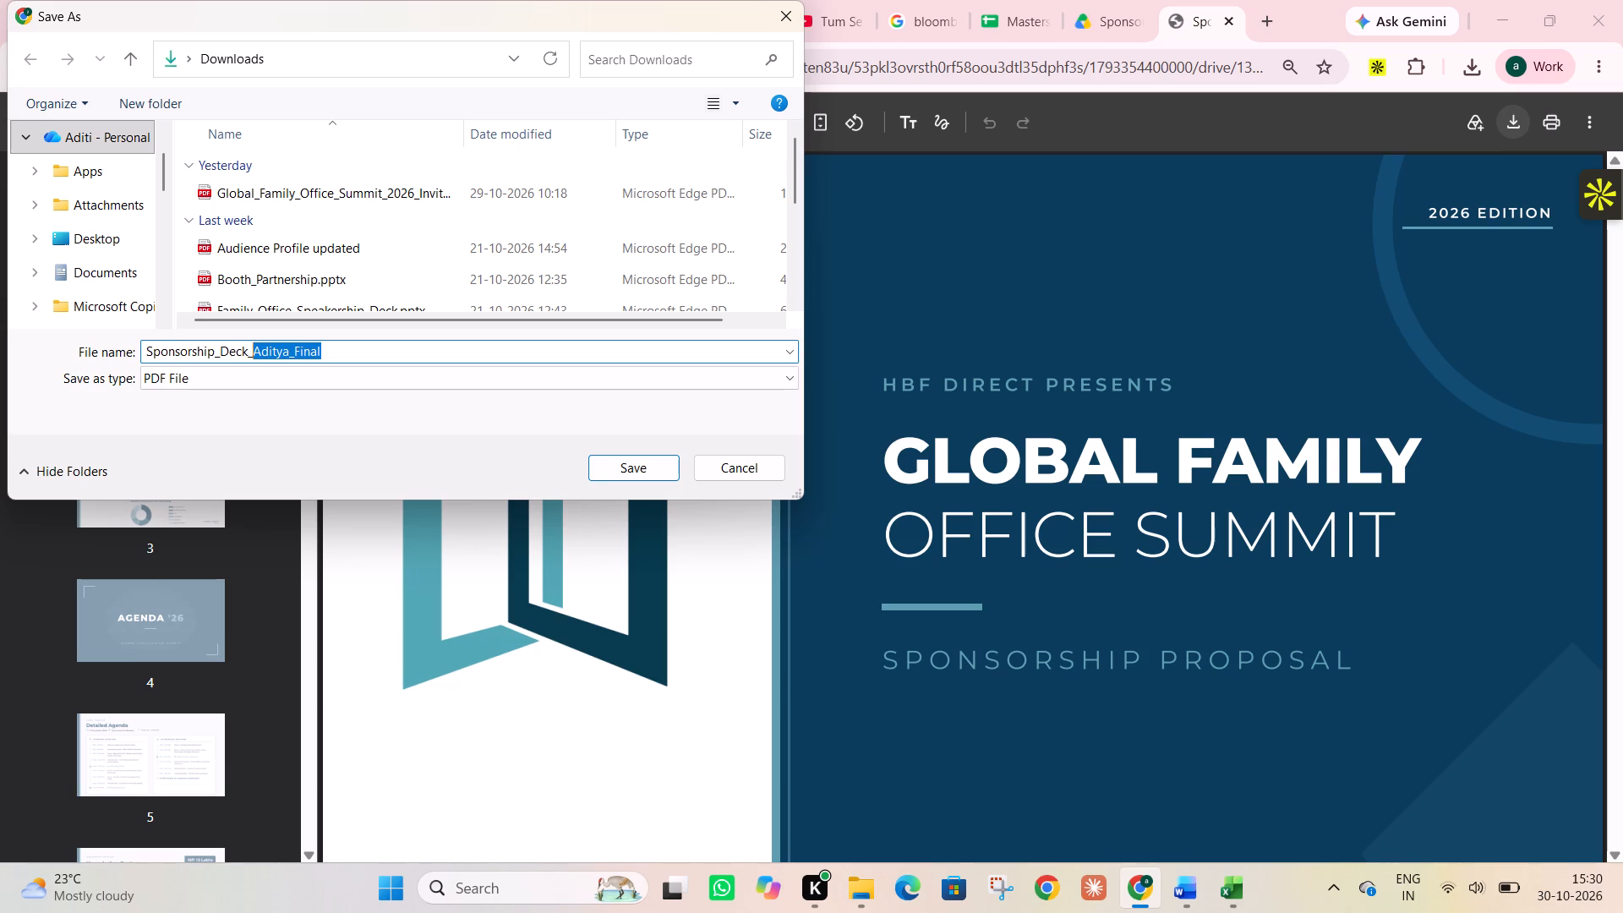
{"action": "left_click_drag", "start_coordinate": [252, 353], "coordinate": [249, 349]}
{"action": "key", "text": "BackSpace"}
{"action": "left_click", "coordinate": [620, 457]}
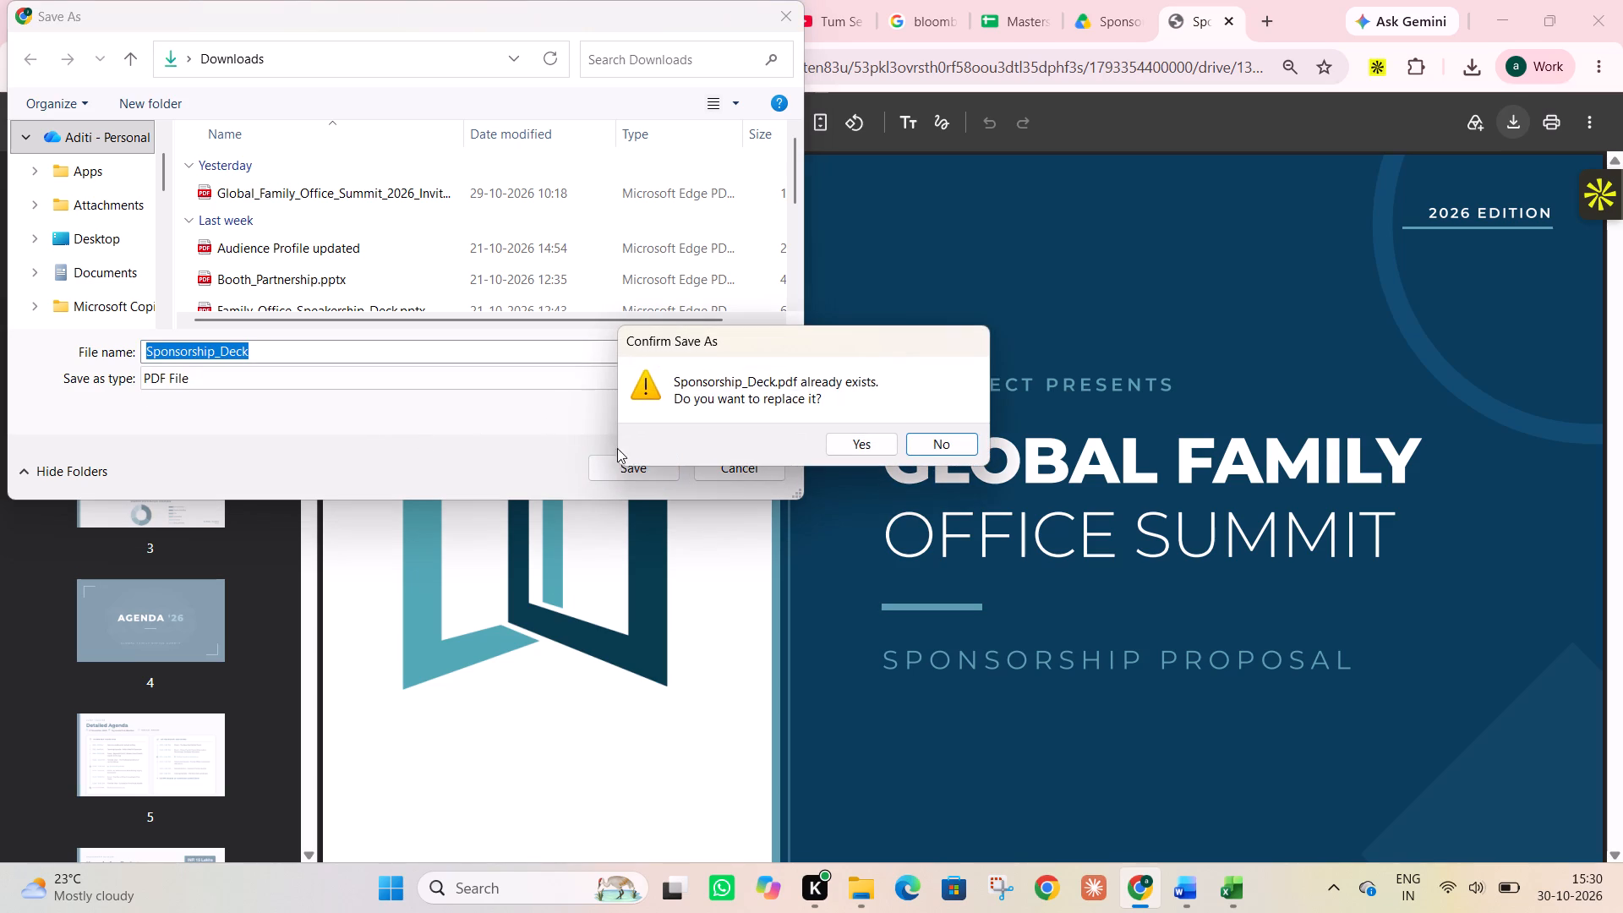
{"action": "left_click", "coordinate": [592, 223]}
{"action": "scroll", "coordinate": [592, 223], "scroll_direction": "down", "scroll_amount": 2}
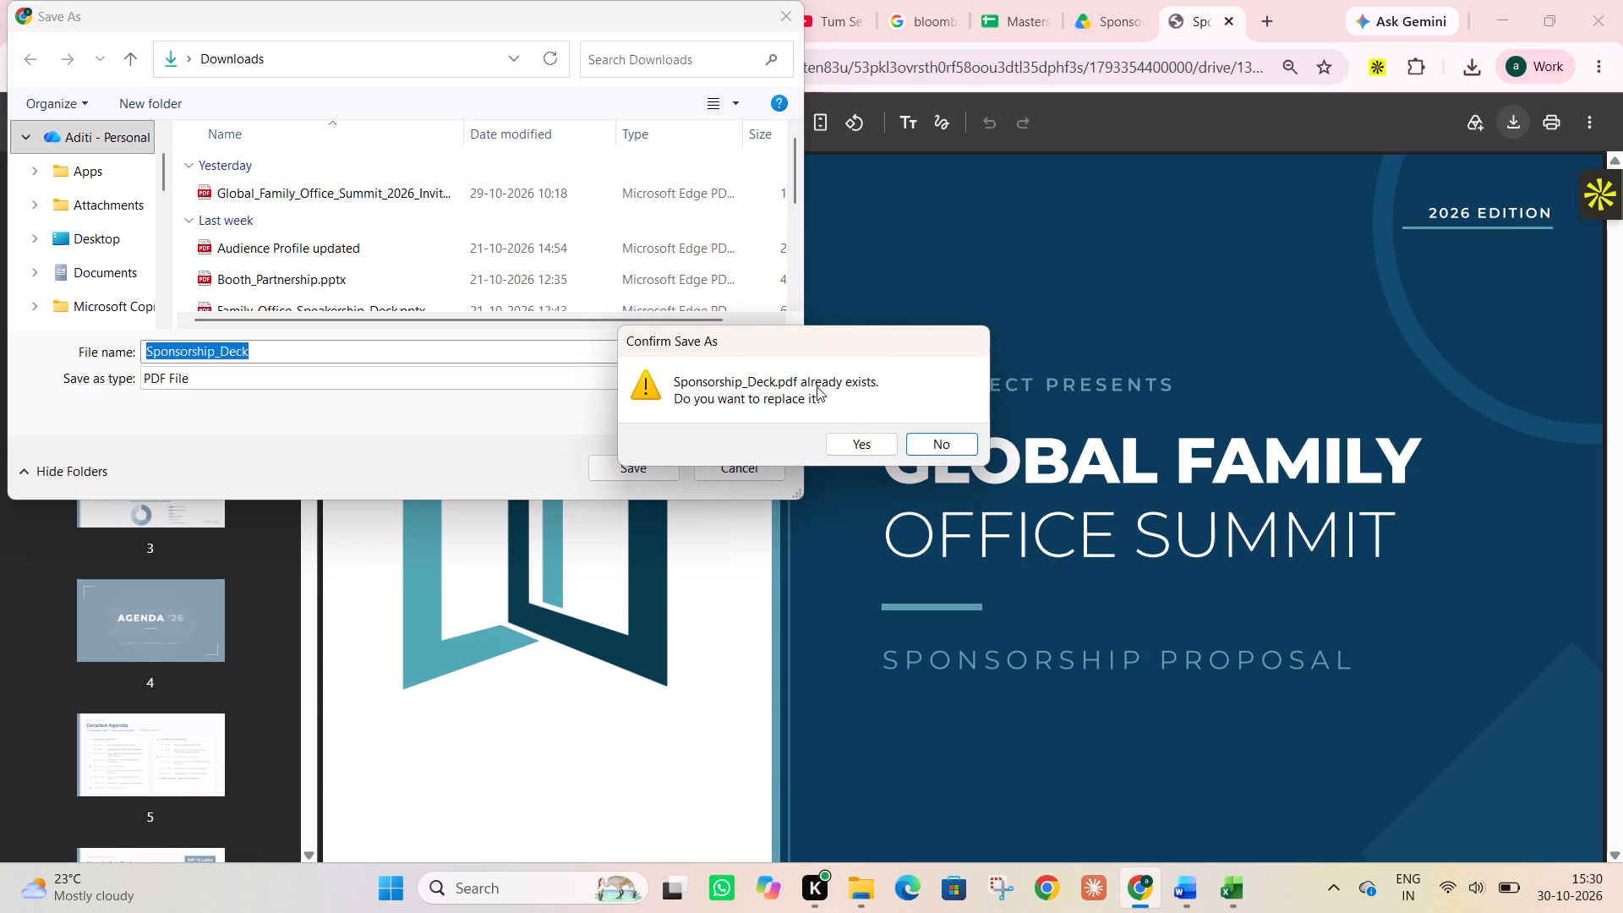
Replace the existing Sponsorship_Deck PDF in Downloads with the newly downloaded copy.
{"action": "left_click", "coordinate": [852, 435]}
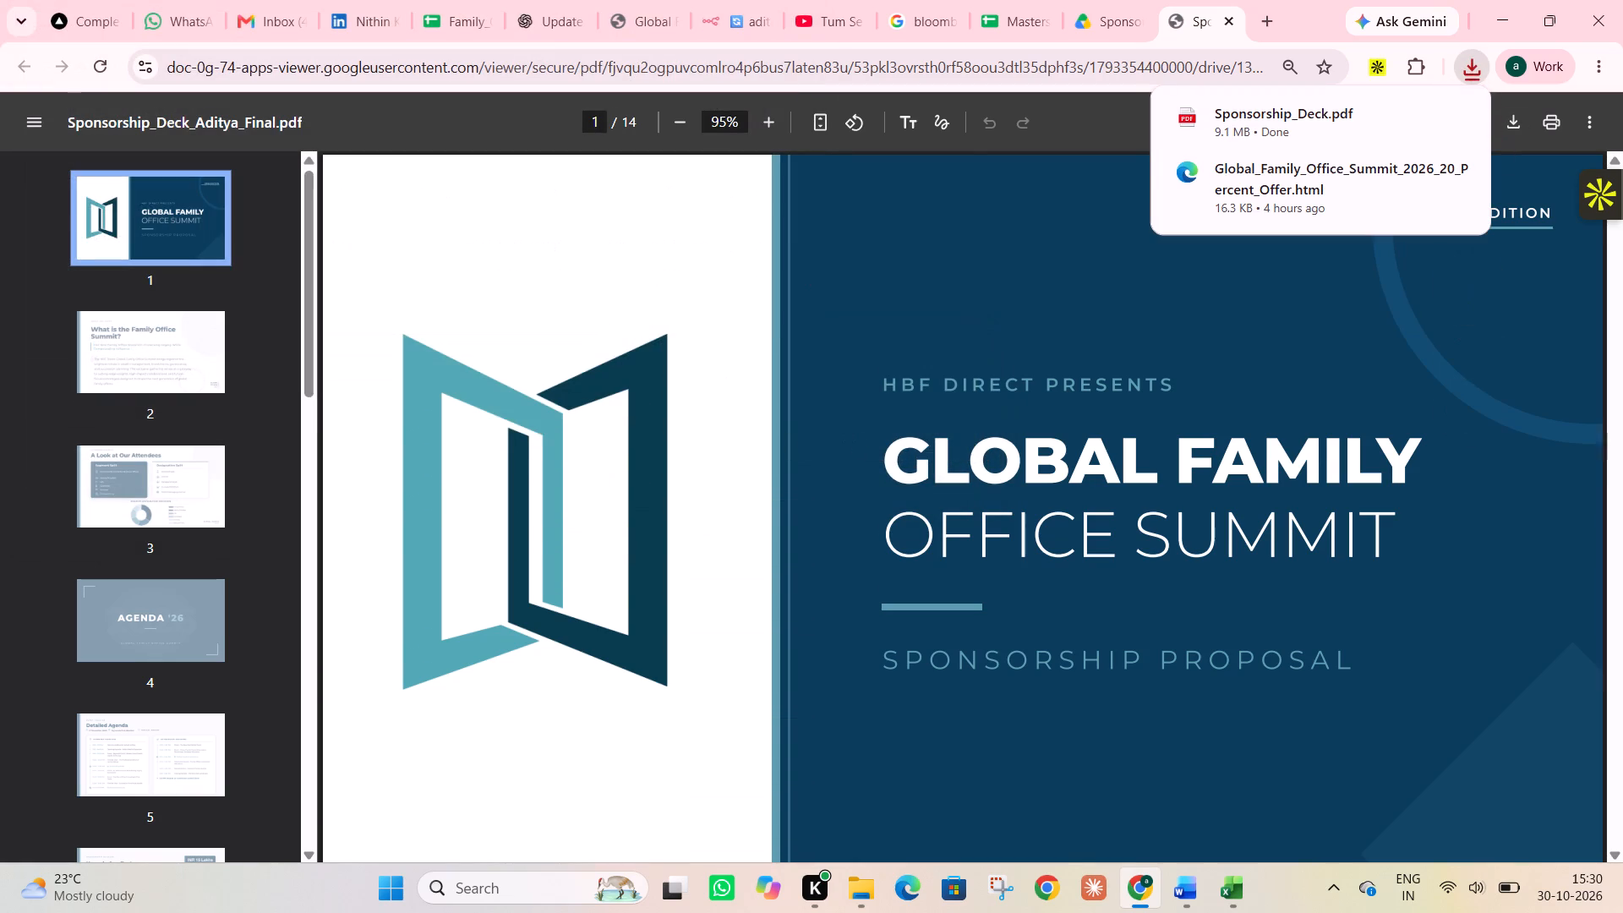
Switch to the Downloads folder in File Explorer and locate the Sponsorship_Deck PDF among today's files.
{"action": "left_click", "coordinate": [867, 883]}
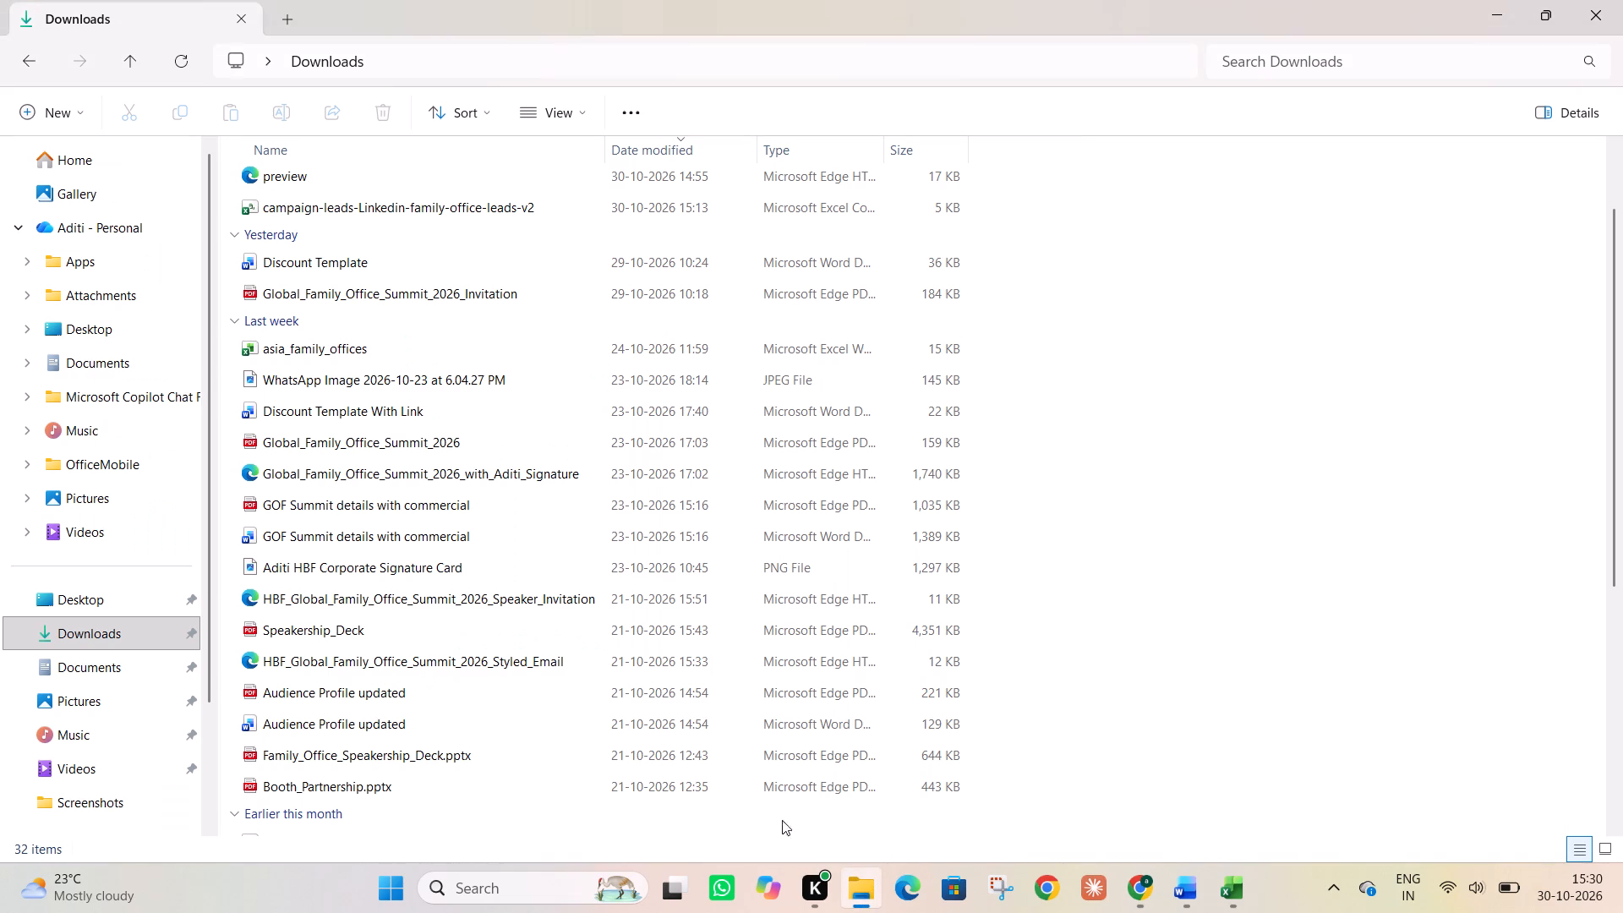
{"action": "scroll", "coordinate": [670, 349], "scroll_direction": "up", "scroll_amount": 6}
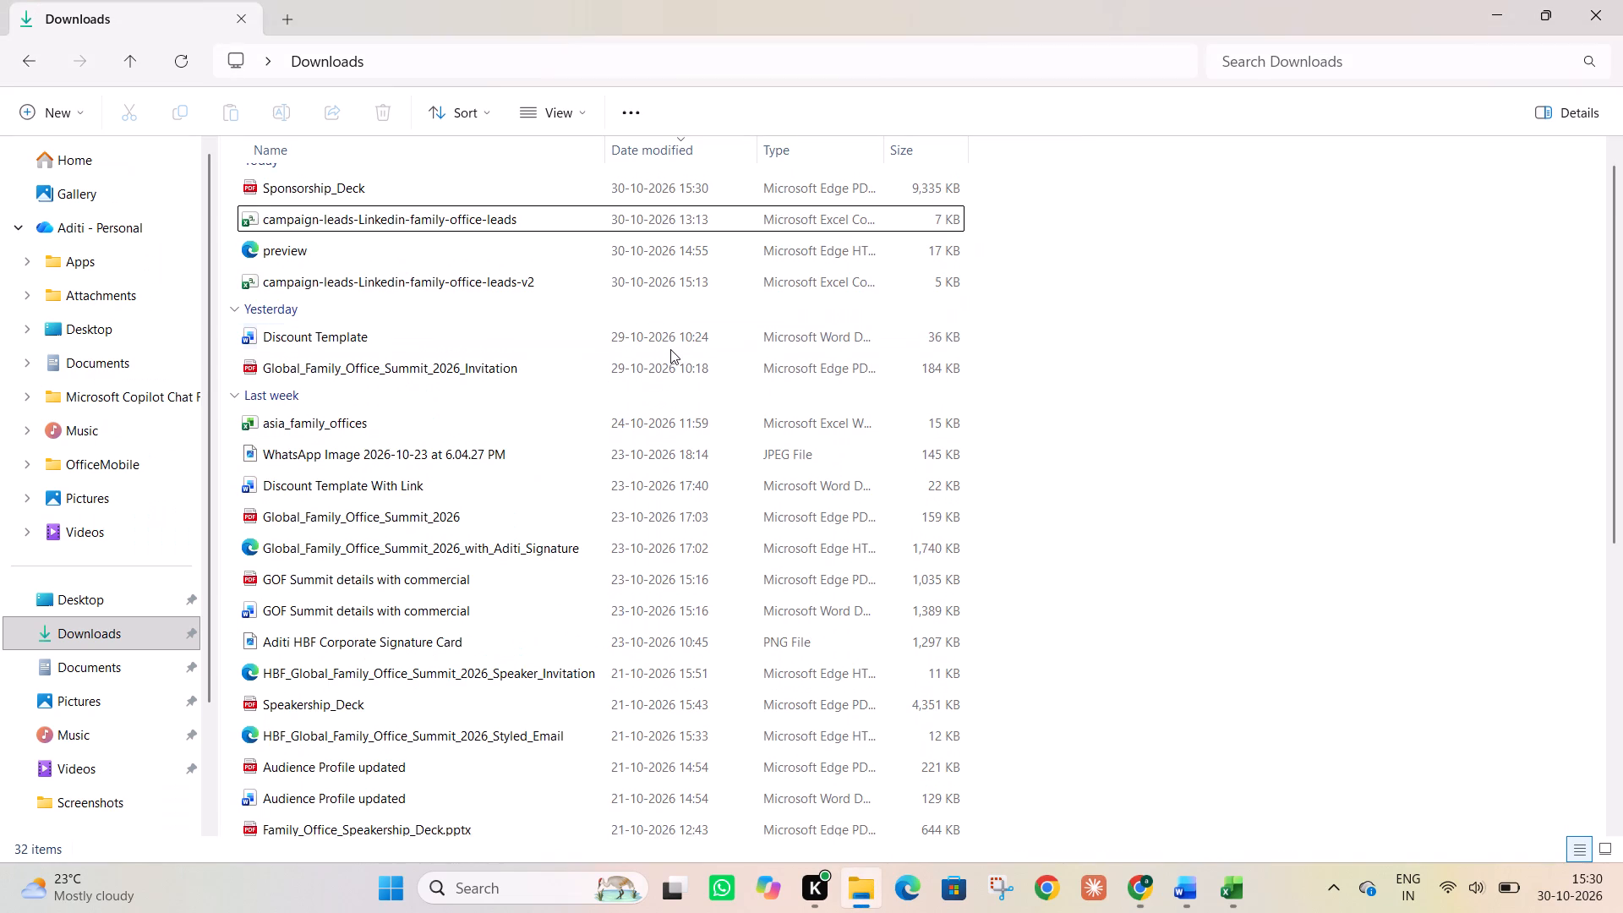
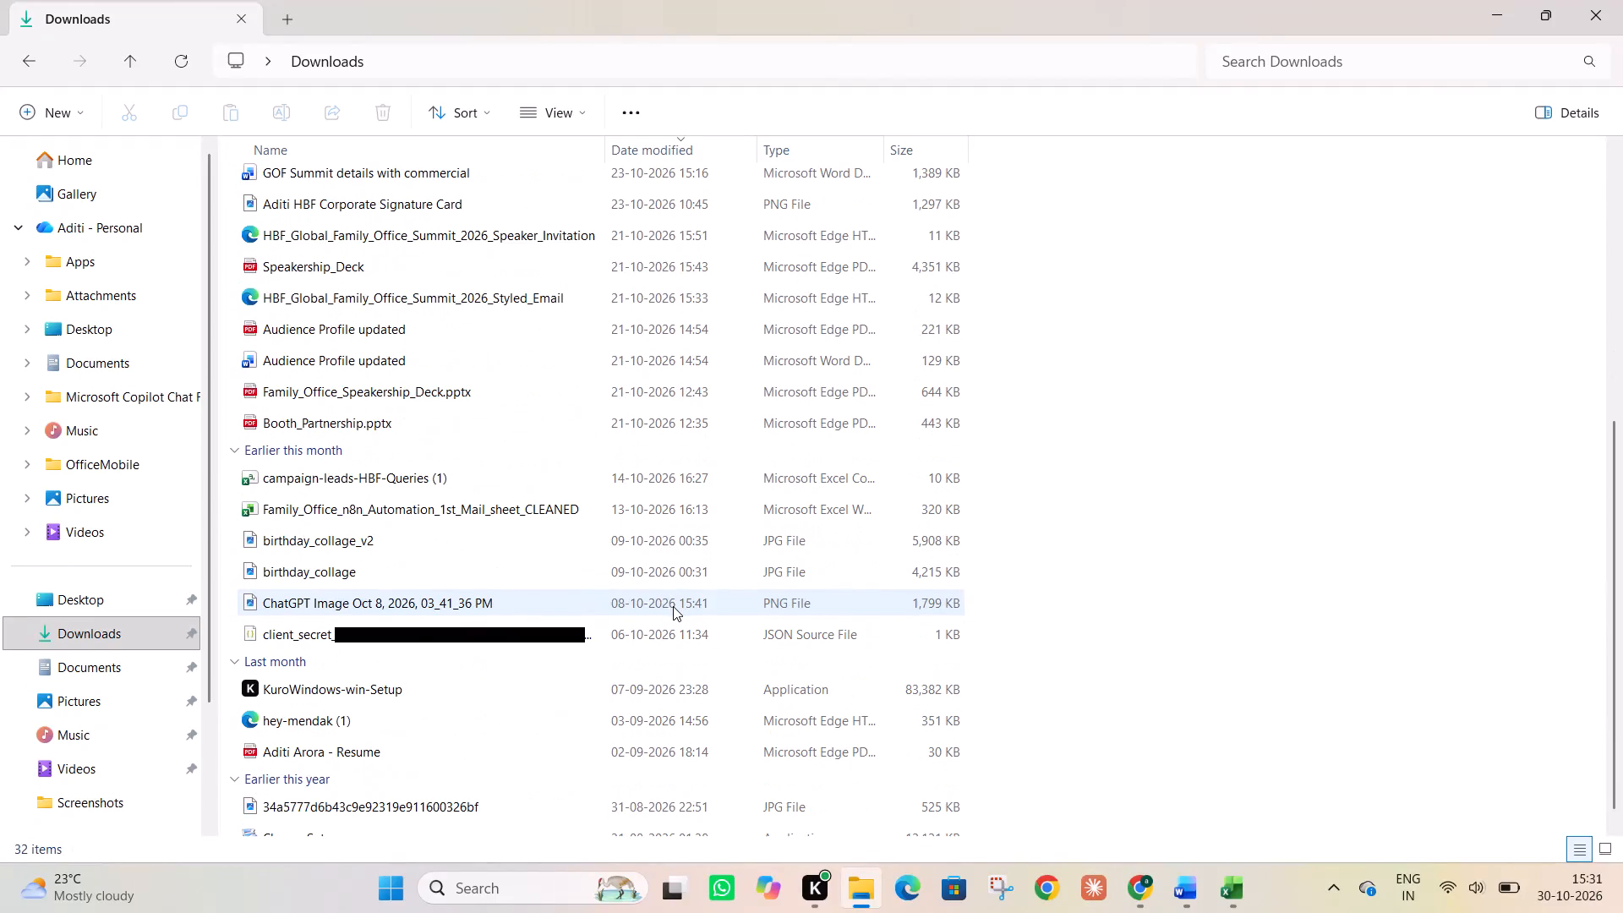
Look through the files in the Downloads folder, from the older entries back to today's downloads.
{"action": "scroll", "coordinate": [673, 606], "scroll_direction": "up", "scroll_amount": 2}
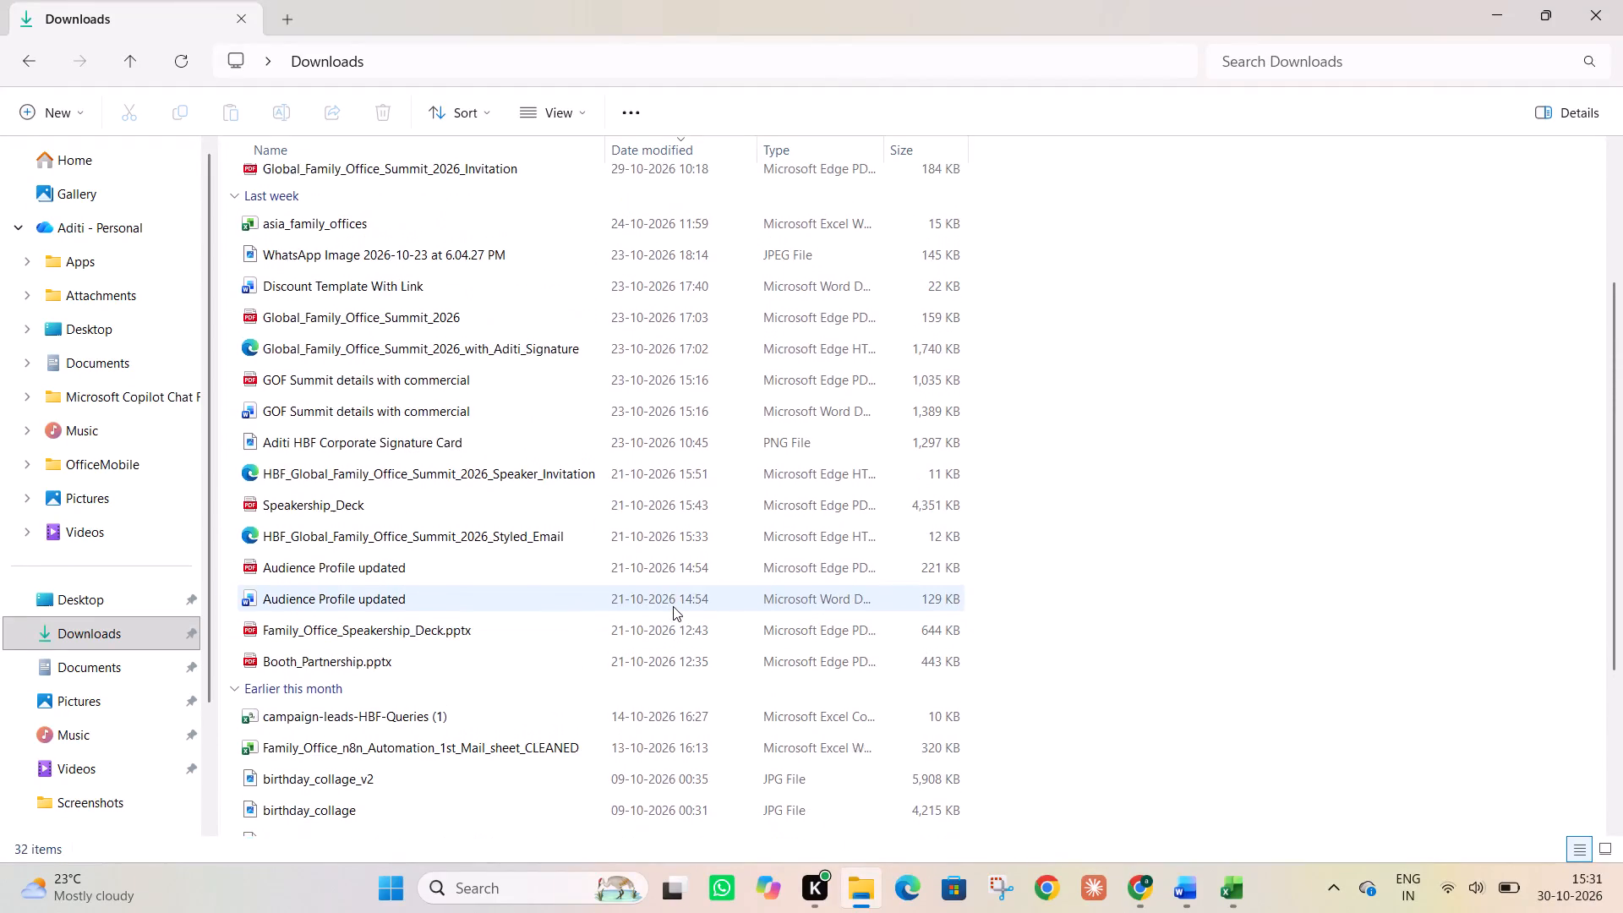
{"action": "scroll", "coordinate": [673, 606], "scroll_direction": "up", "scroll_amount": 1}
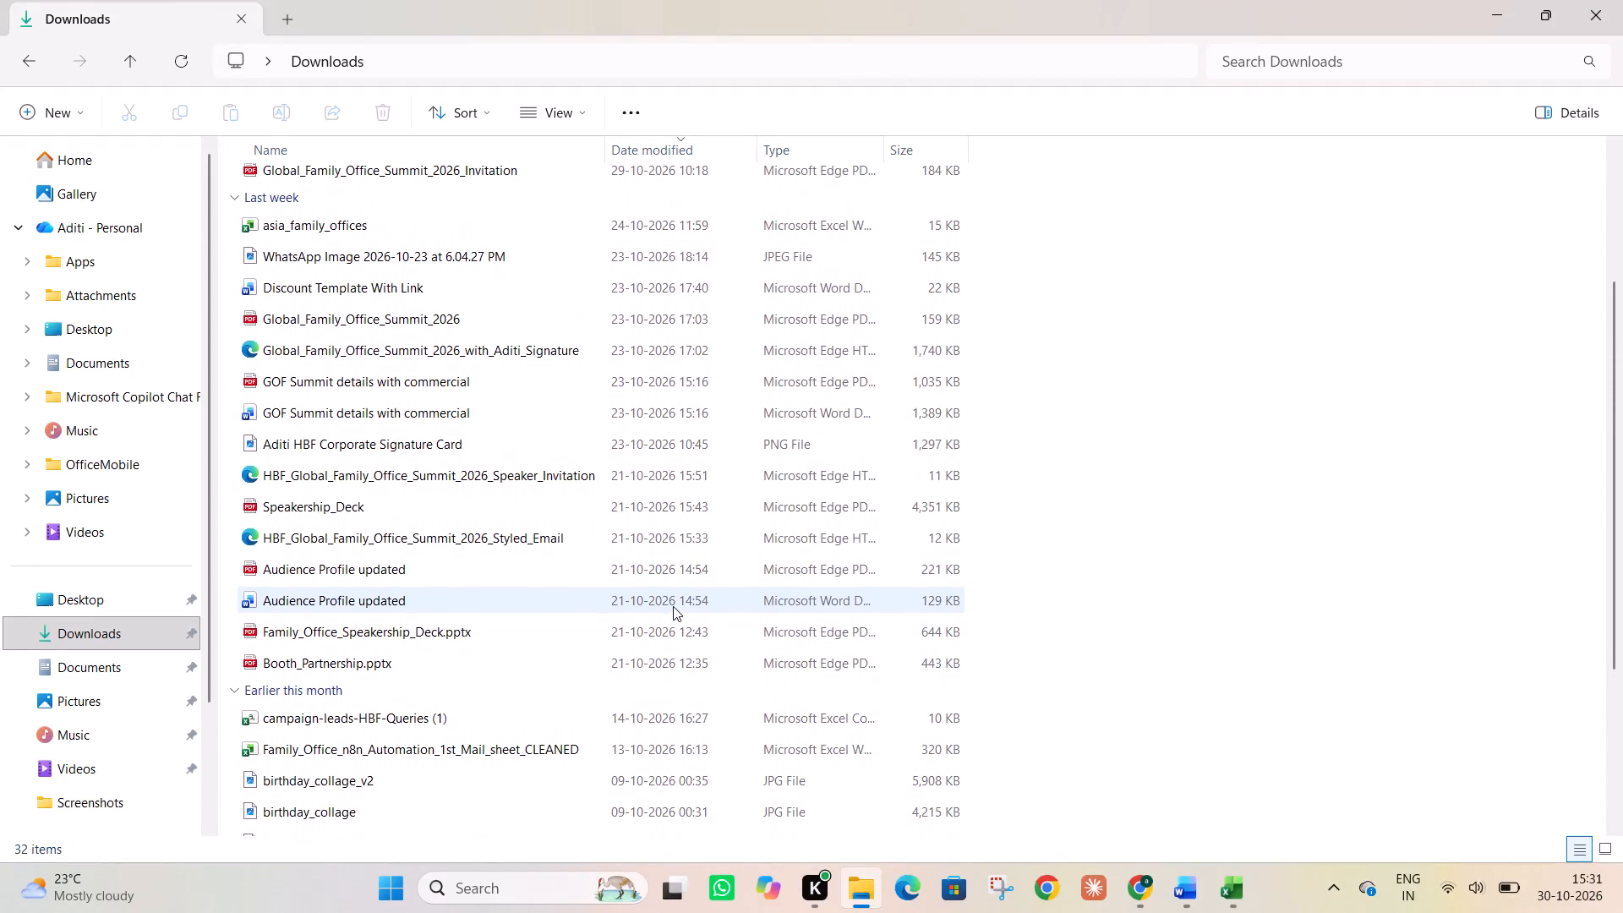
{"action": "scroll", "coordinate": [673, 606], "scroll_direction": "up", "scroll_amount": 1}
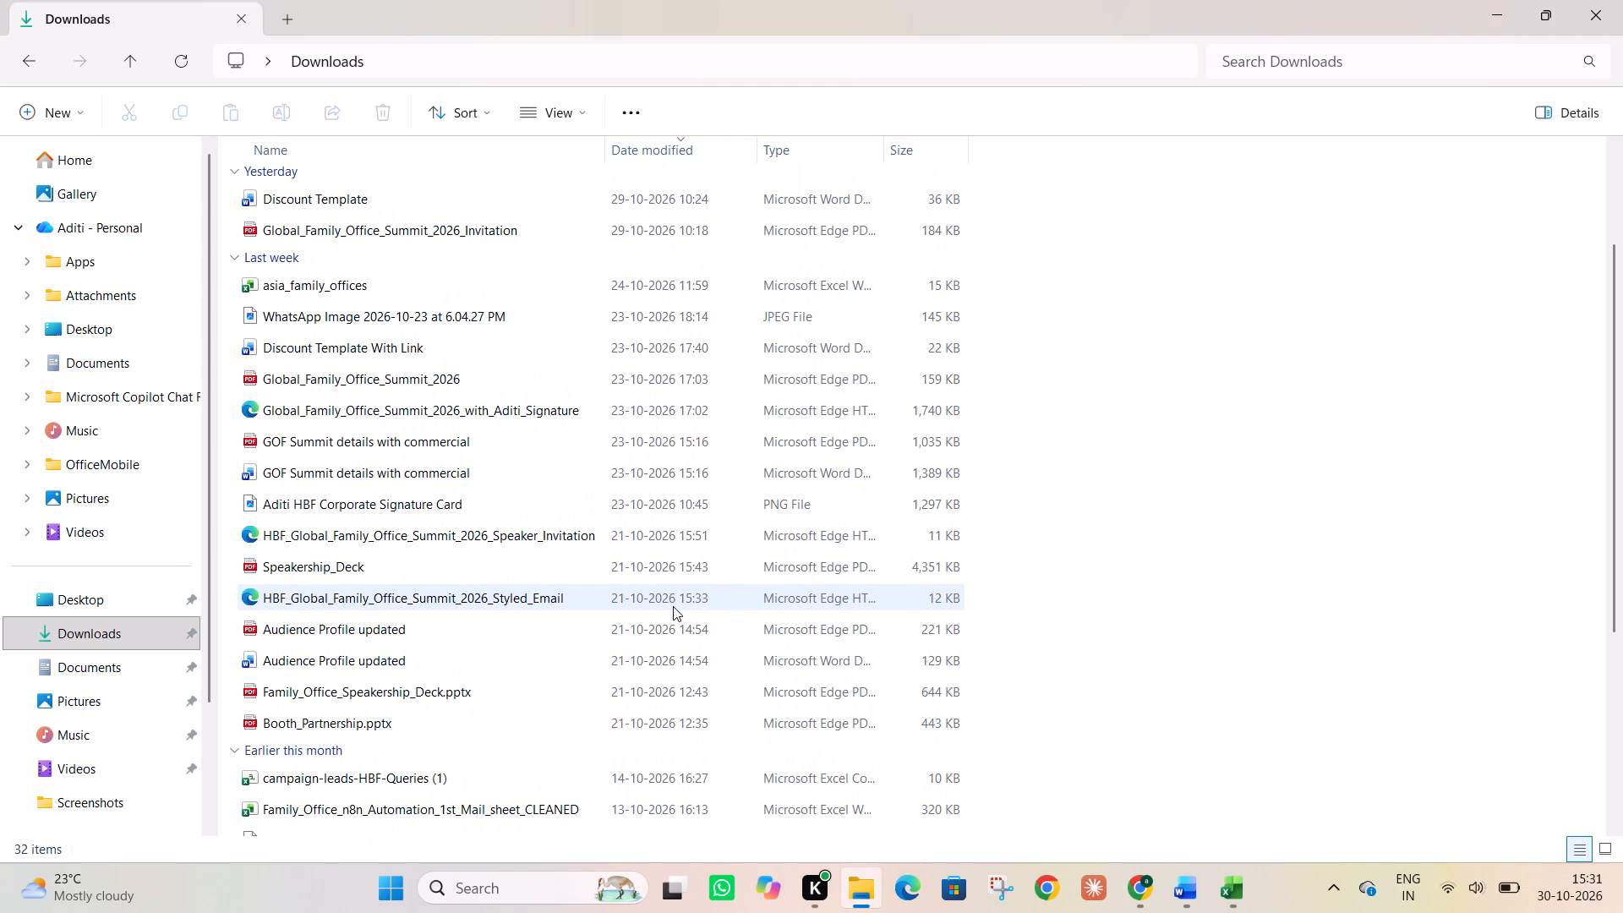
{"action": "scroll", "coordinate": [673, 606], "scroll_direction": "up", "scroll_amount": 2}
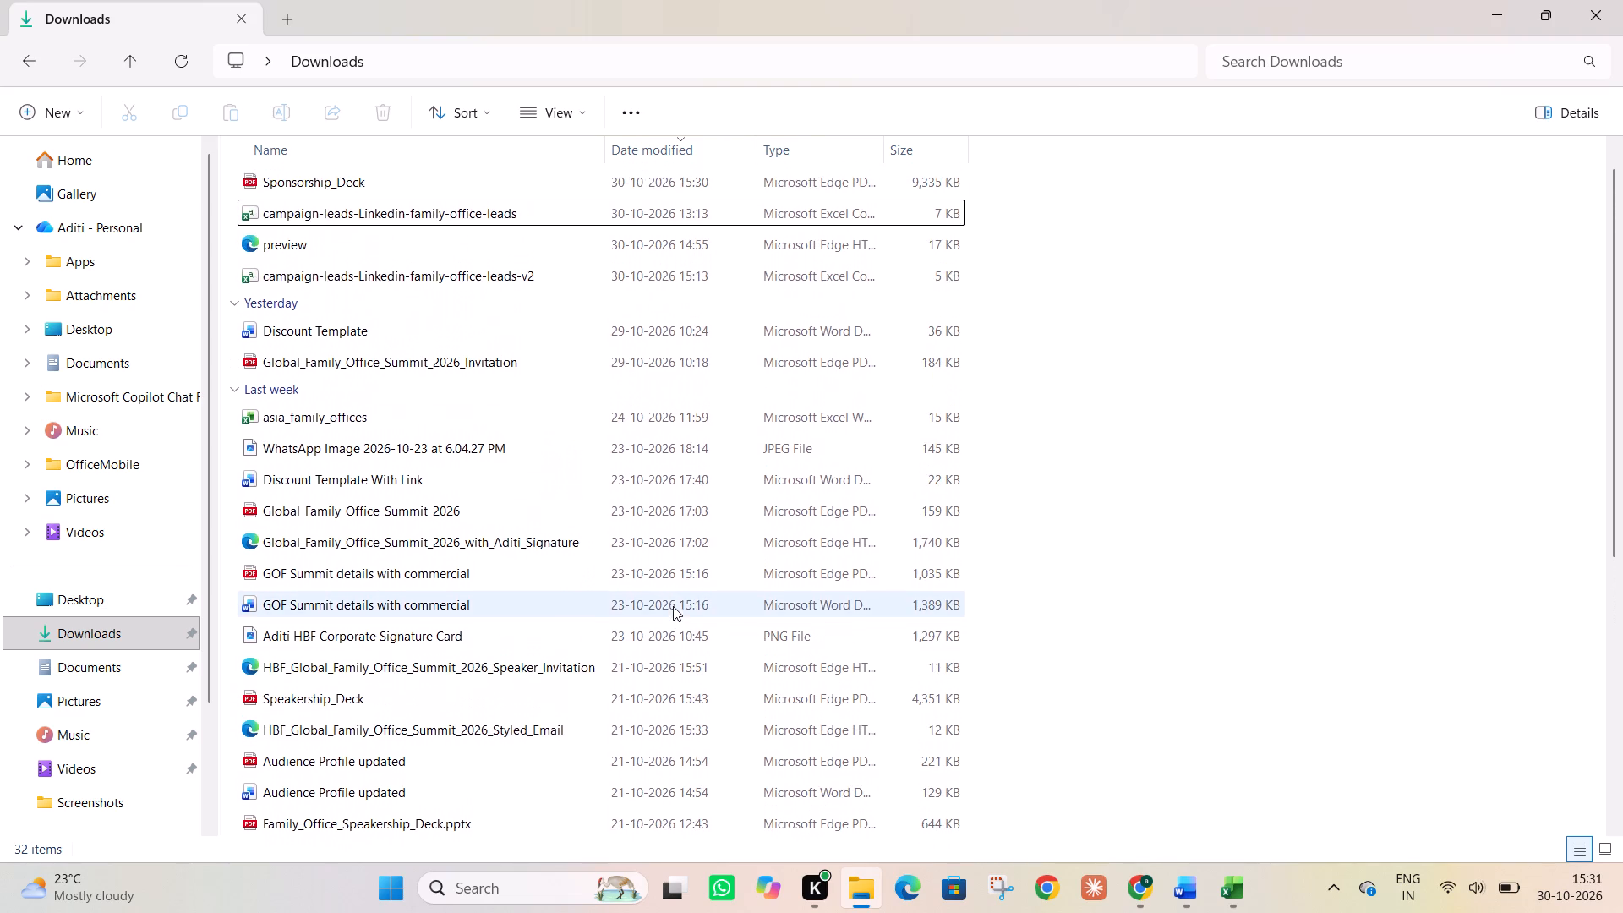
{"action": "scroll", "coordinate": [673, 606], "scroll_direction": "up", "scroll_amount": 3}
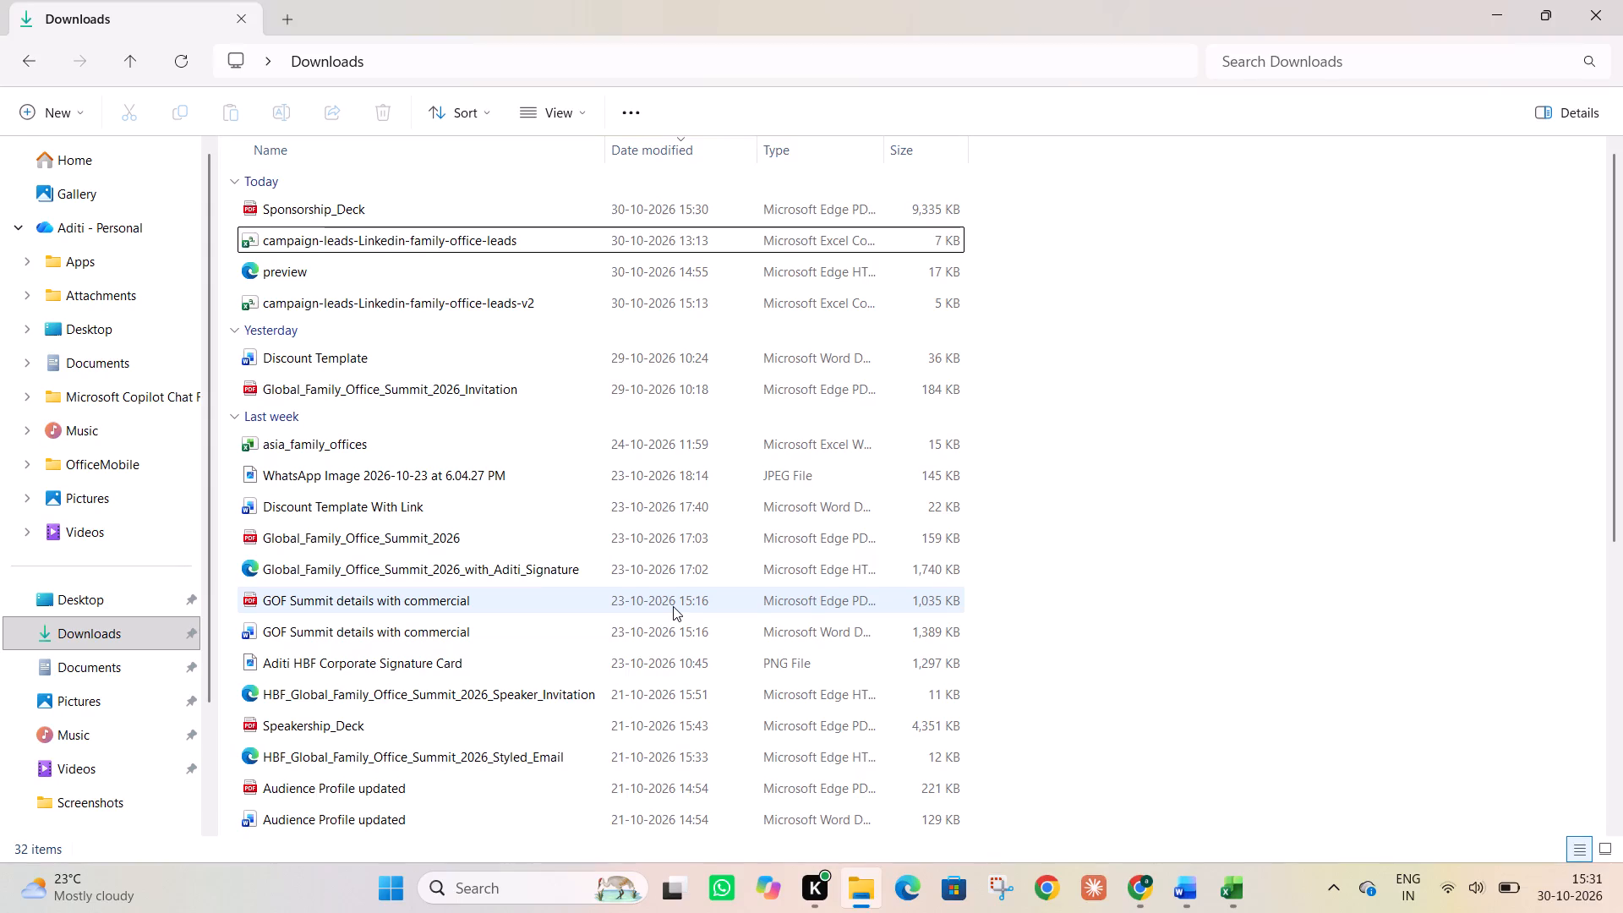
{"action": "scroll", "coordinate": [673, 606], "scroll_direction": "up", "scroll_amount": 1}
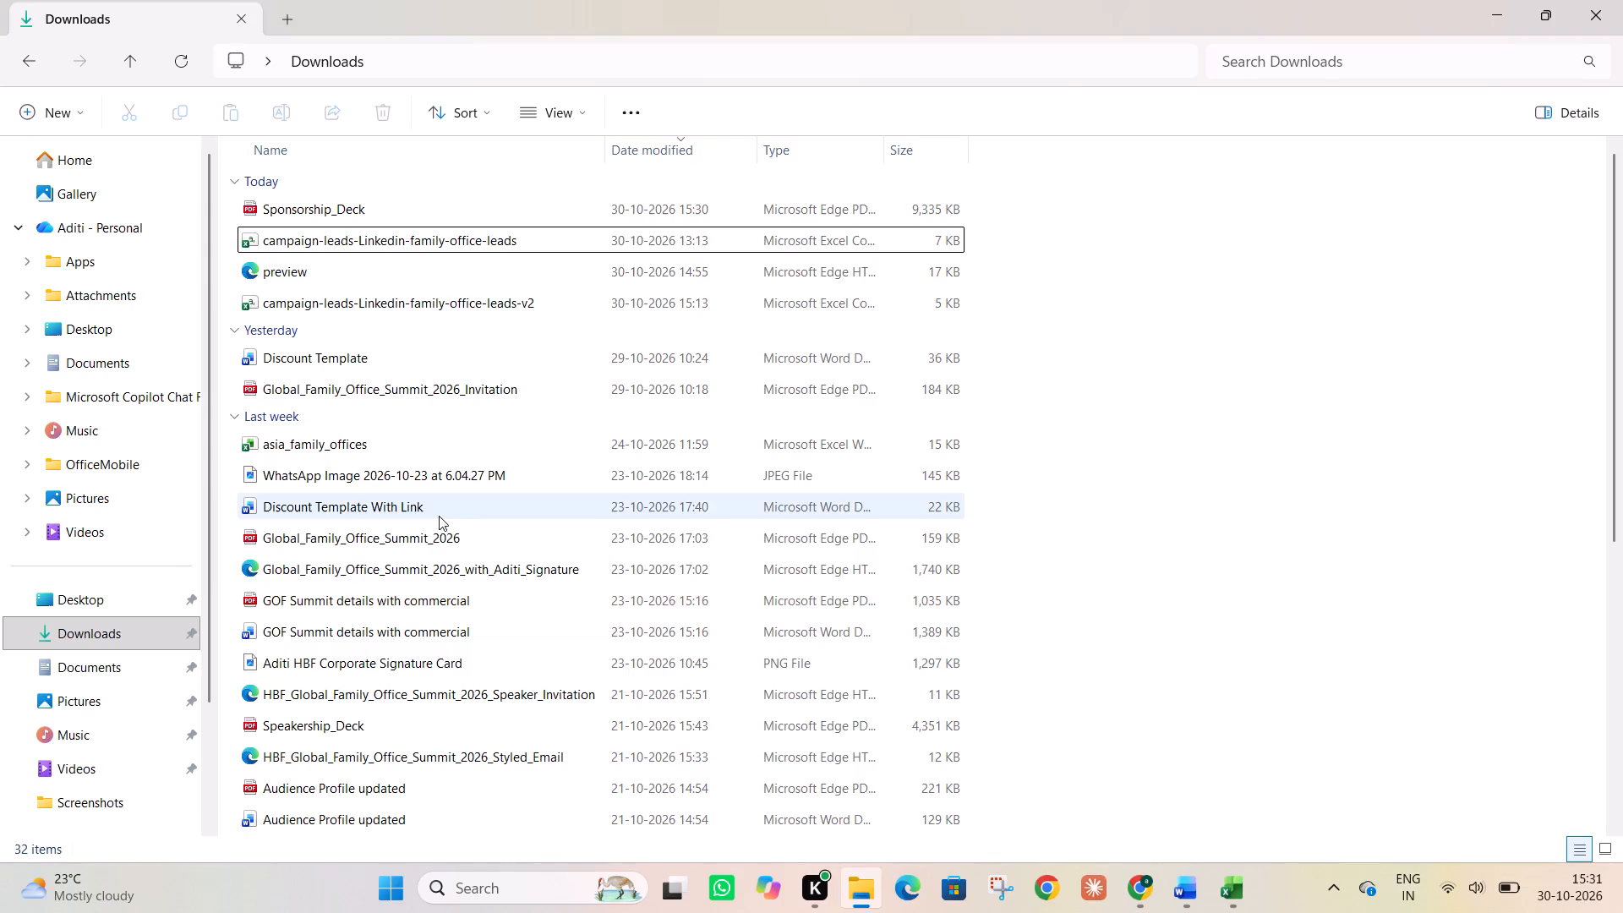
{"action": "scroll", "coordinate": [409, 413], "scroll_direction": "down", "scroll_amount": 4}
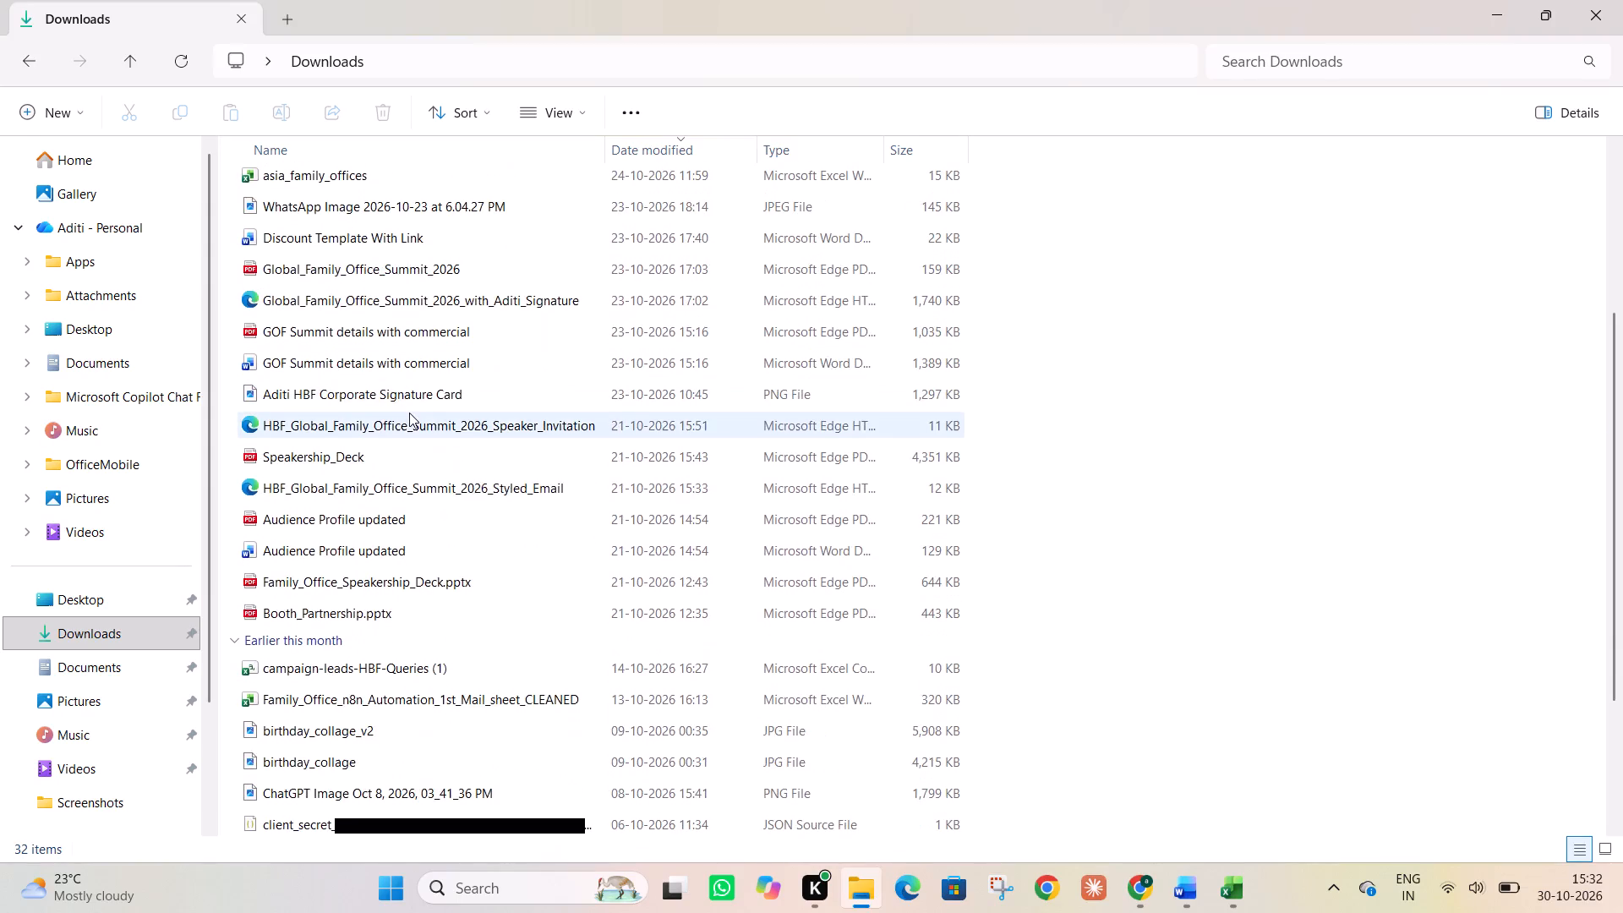
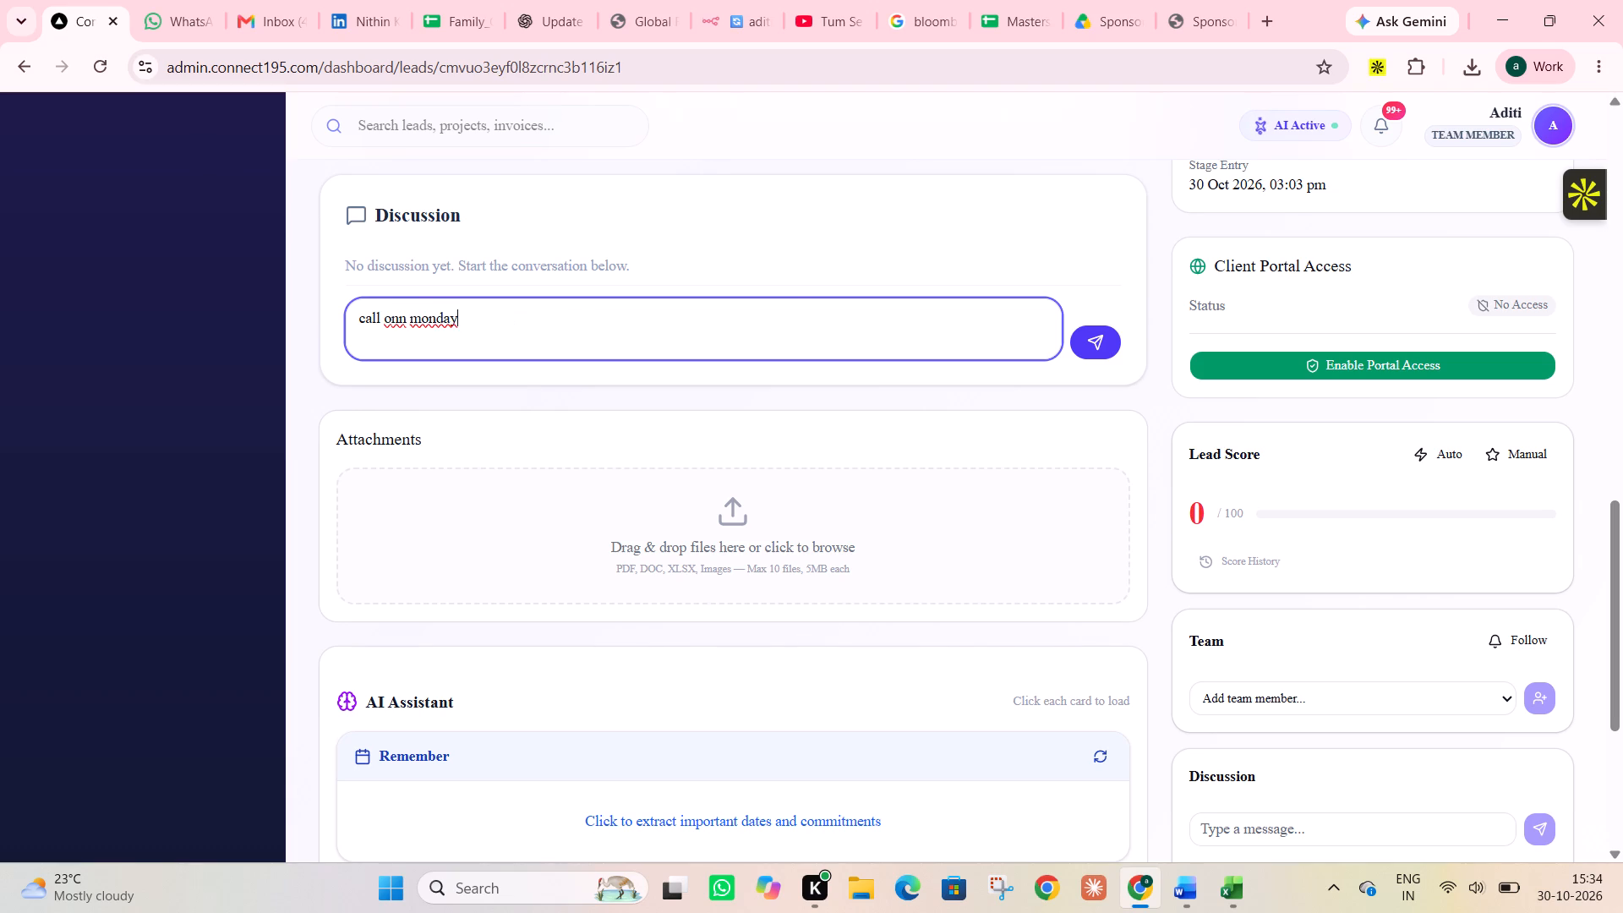
{"action": "left_click", "coordinate": [406, 320]}
{"action": "key", "text": "BackSpace"}
{"action": "left_click", "coordinate": [1093, 347]}
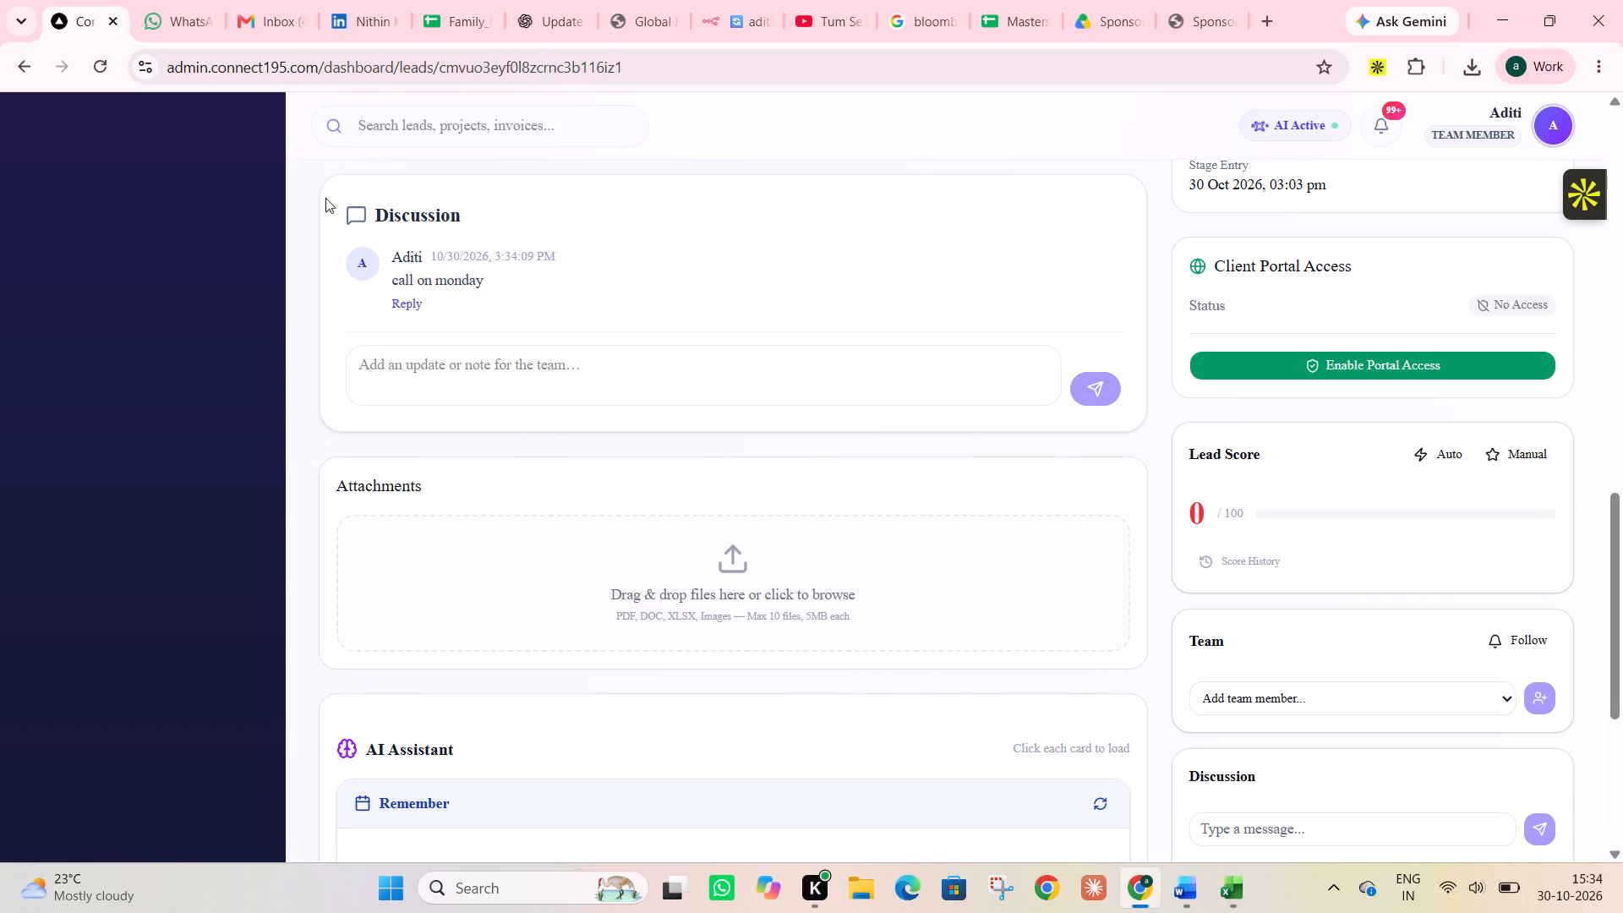
Return to the campaign's Proposal Sent leads and set the CA Adarsh lead's status to Meeting Scheduled.
{"action": "scroll", "coordinate": [476, 295], "scroll_direction": "up", "scroll_amount": 7}
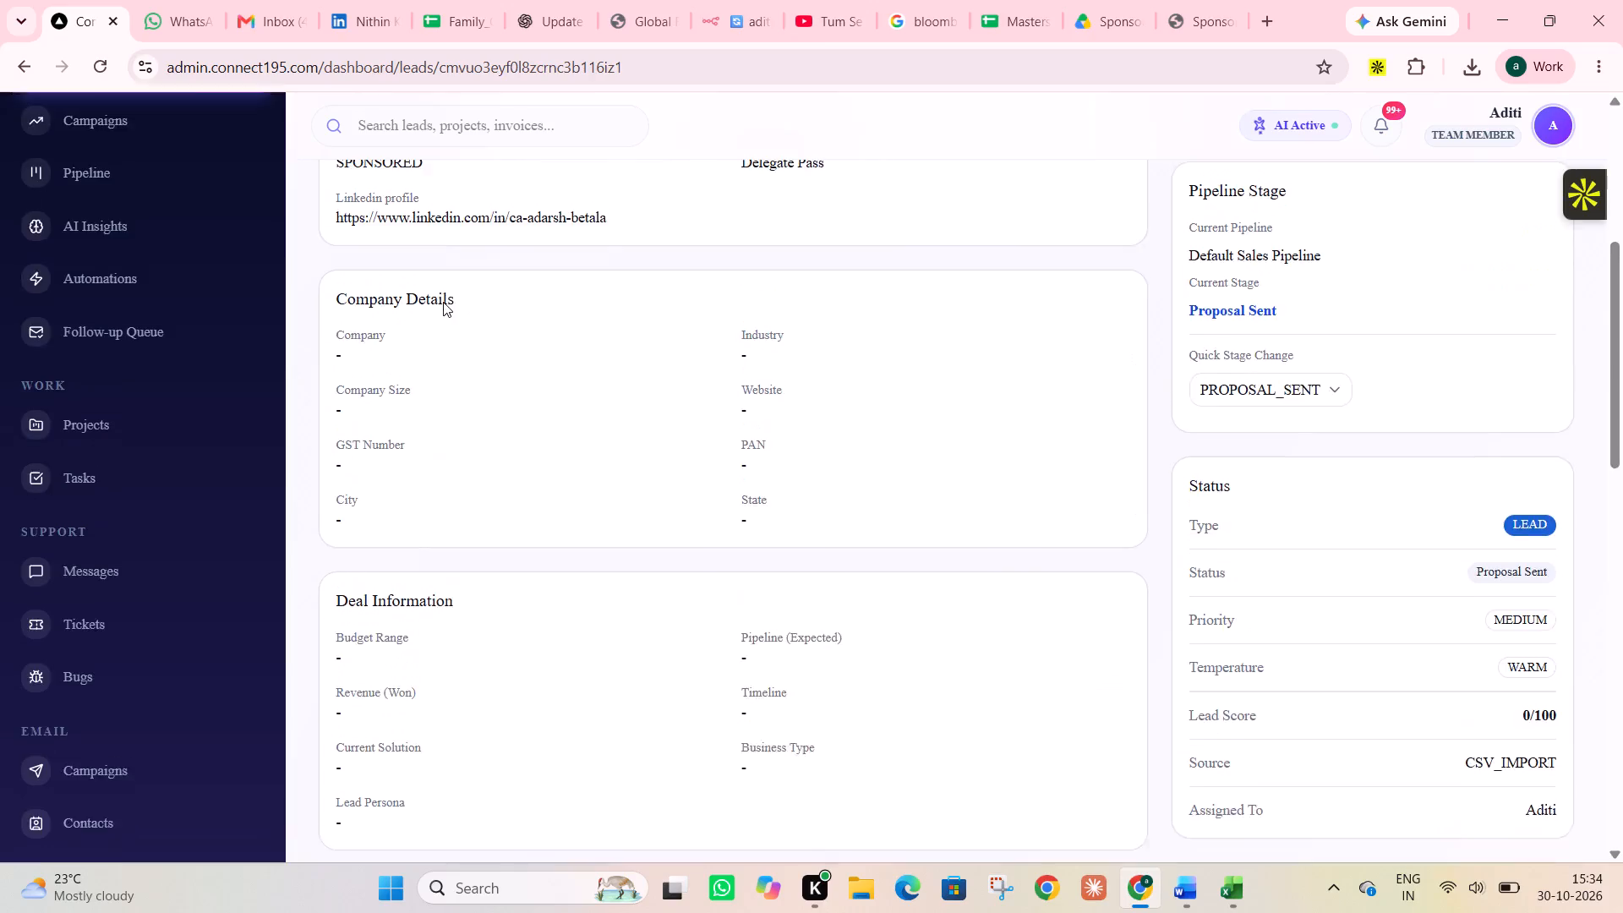
{"action": "scroll", "coordinate": [443, 302], "scroll_direction": "up", "scroll_amount": 3}
{"action": "left_click", "coordinate": [343, 220]}
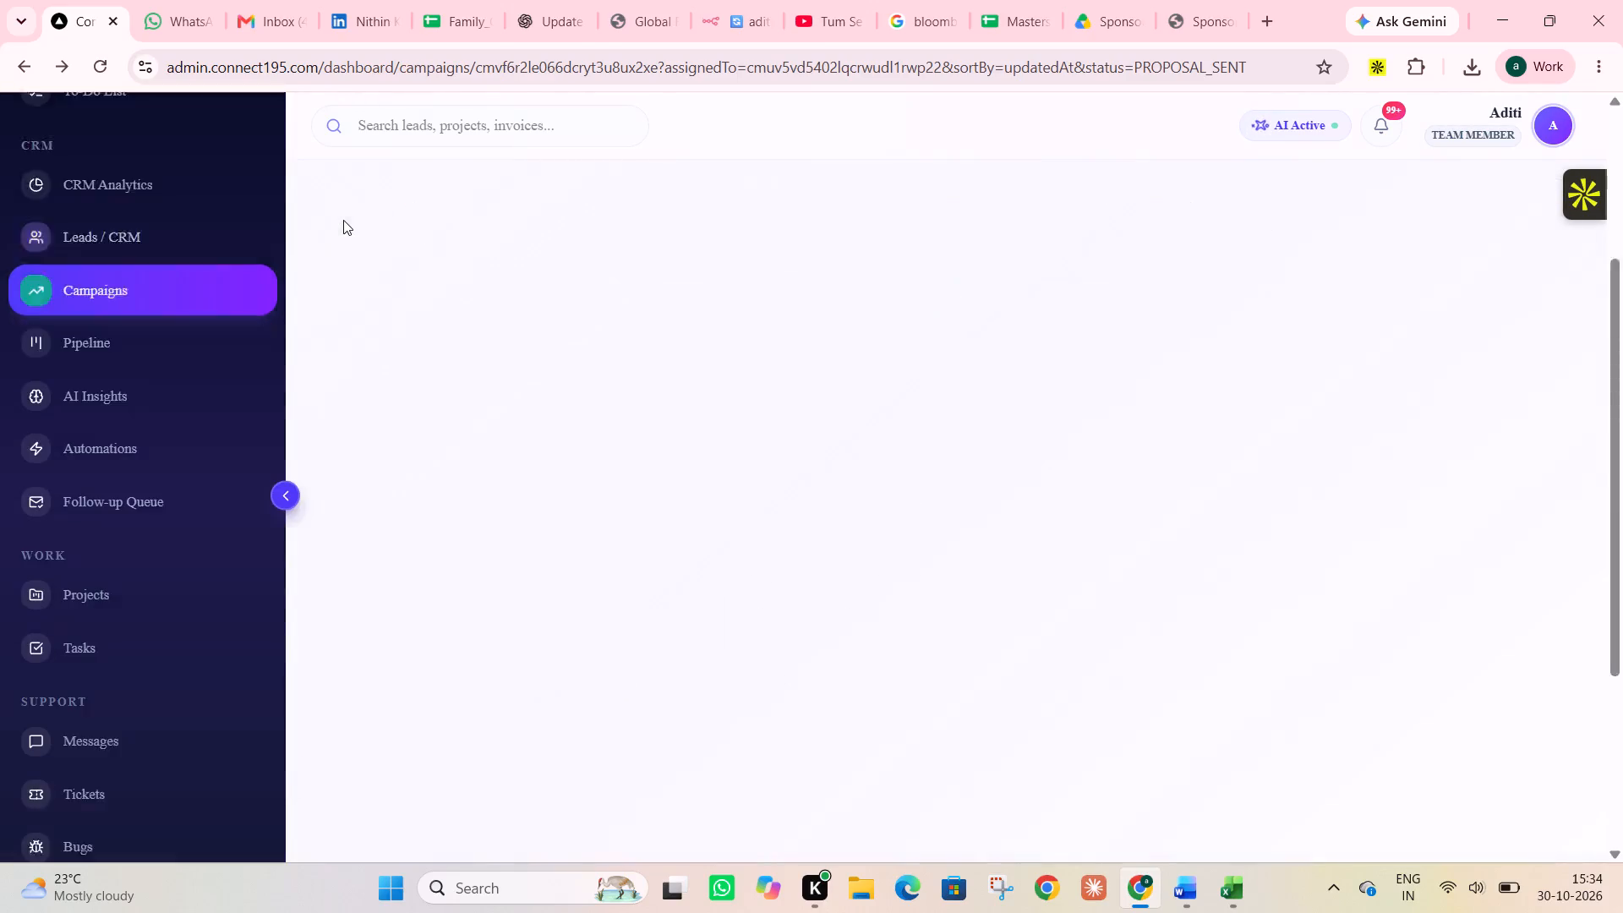
{"action": "left_click", "coordinate": [995, 701]}
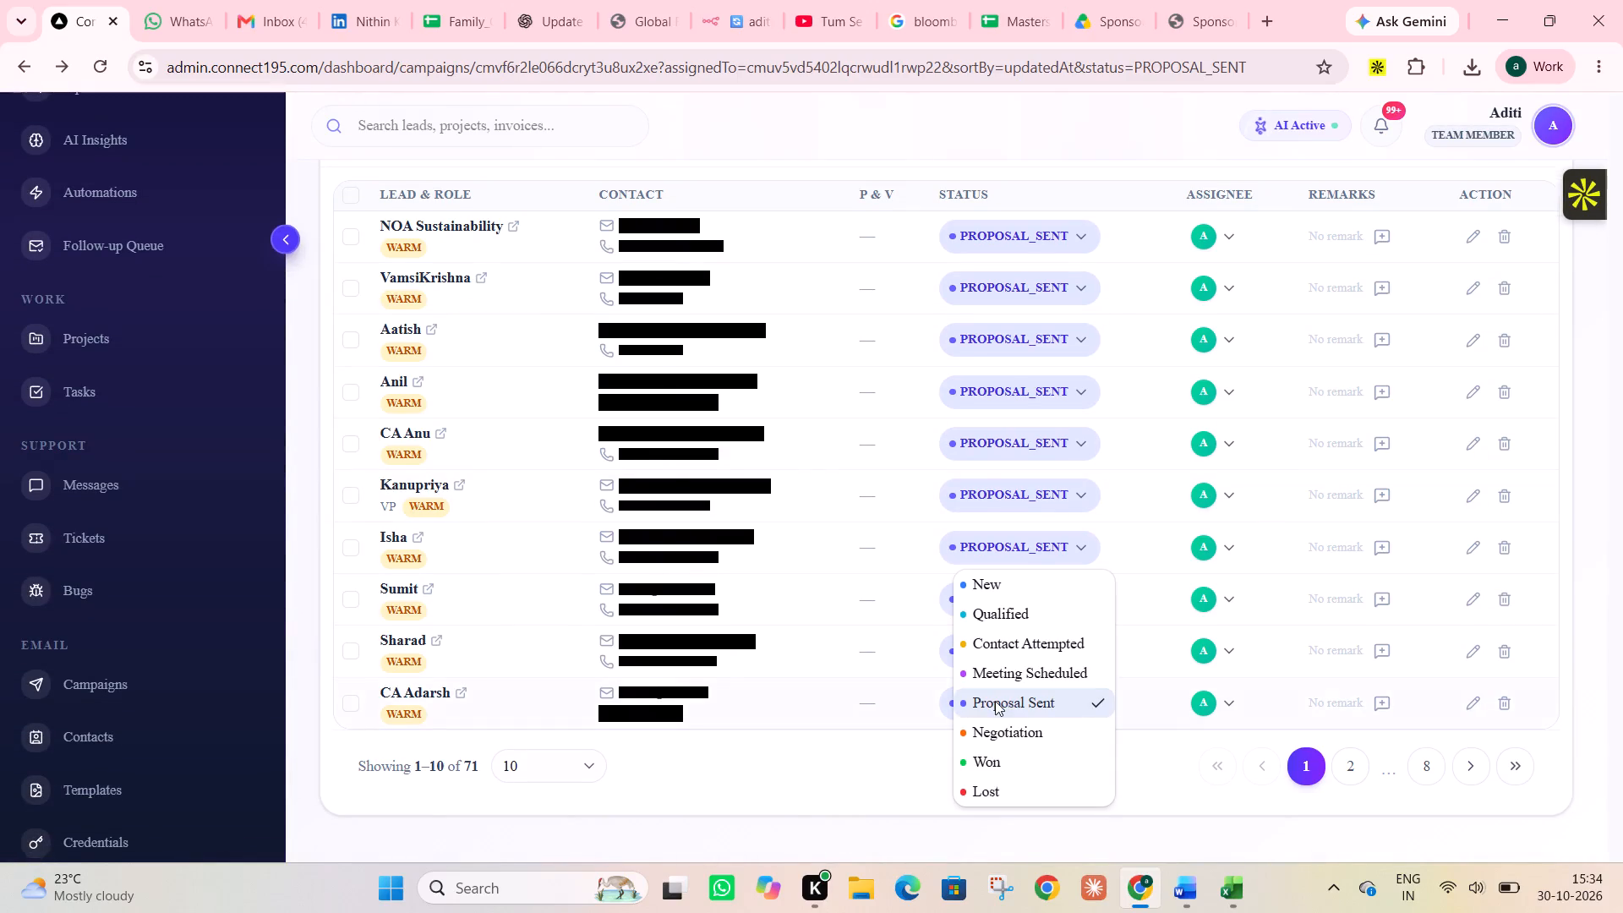
{"action": "left_click", "coordinate": [1017, 673]}
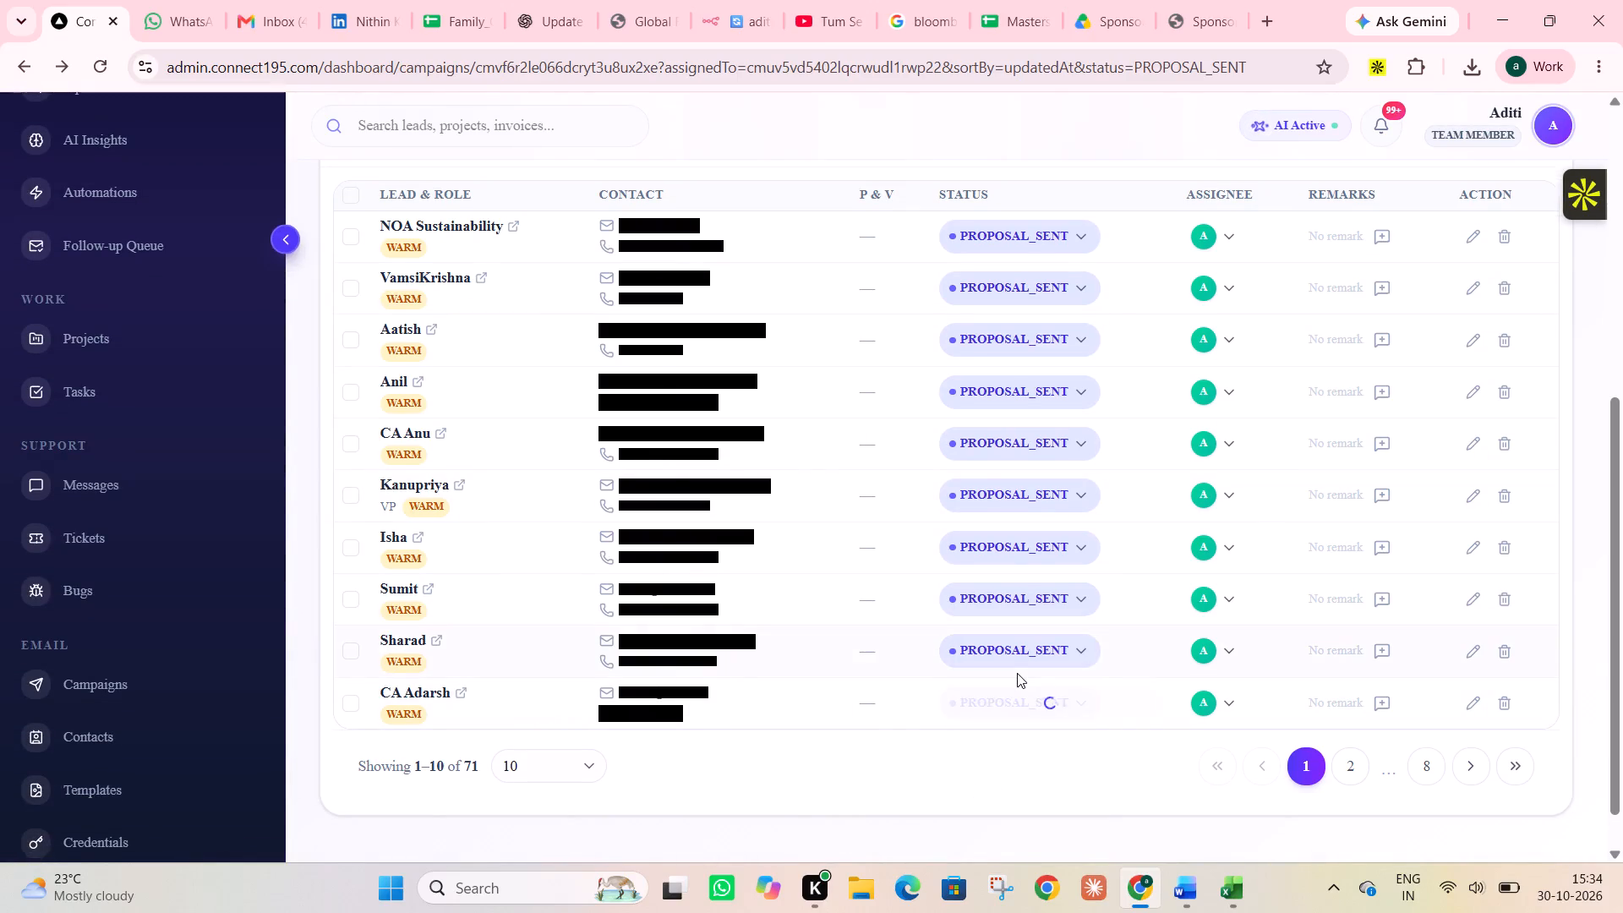
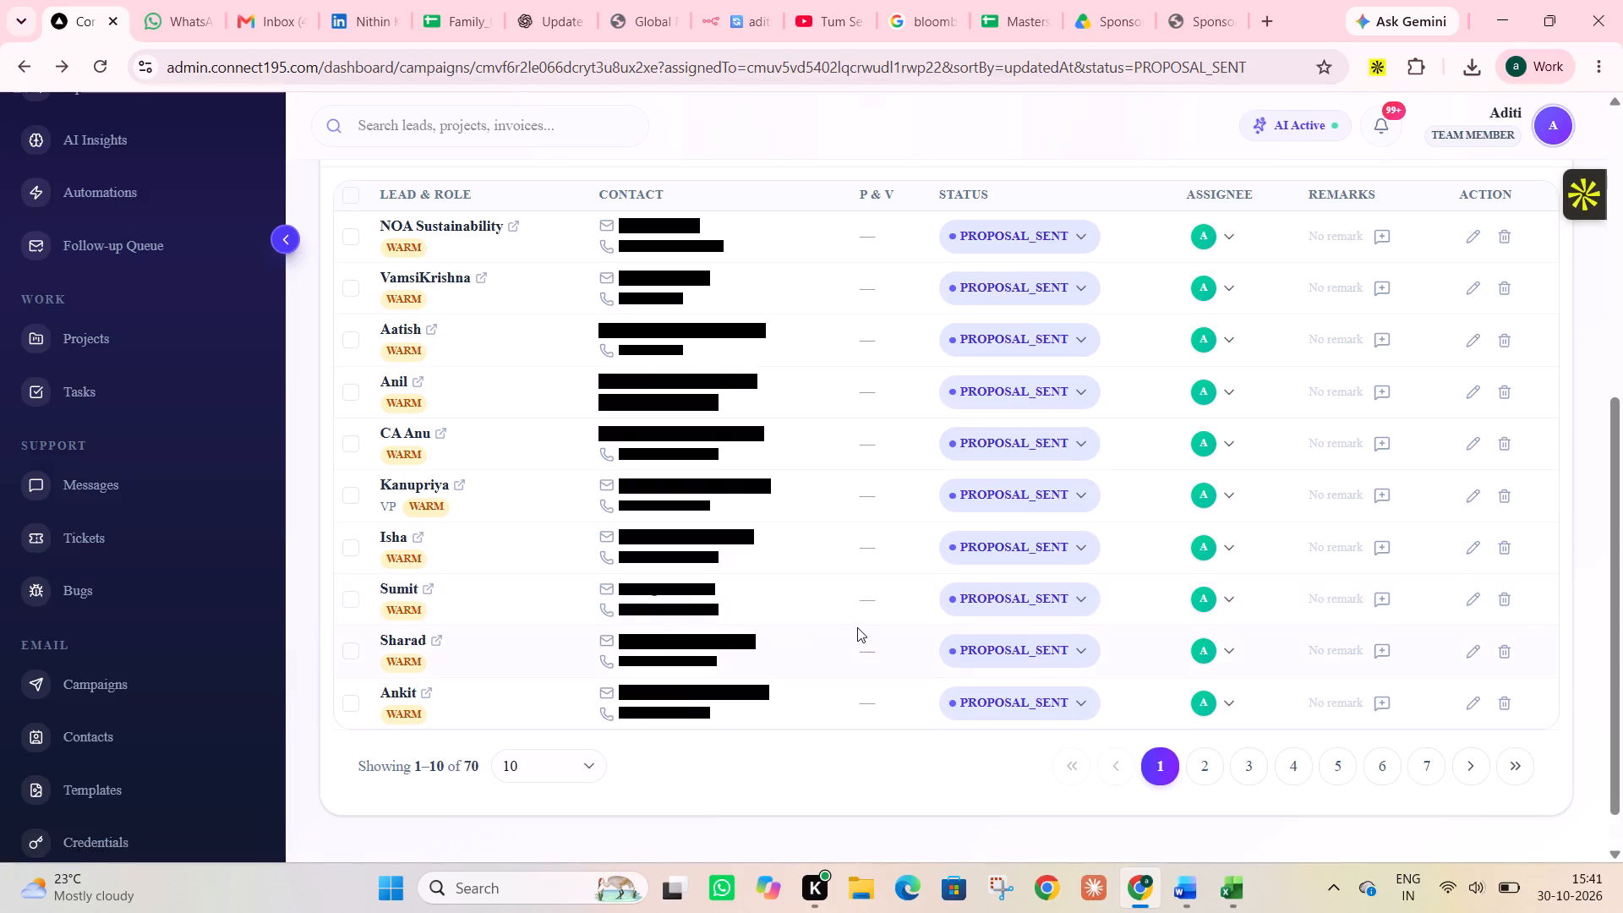
Open the Sumit lead from the campaign's Proposal Sent leads and write the discussion note "Need further discount".
{"action": "scroll", "coordinate": [862, 631], "scroll_direction": "down", "scroll_amount": 1}
{"action": "scroll", "coordinate": [862, 631], "scroll_direction": "up", "scroll_amount": 1}
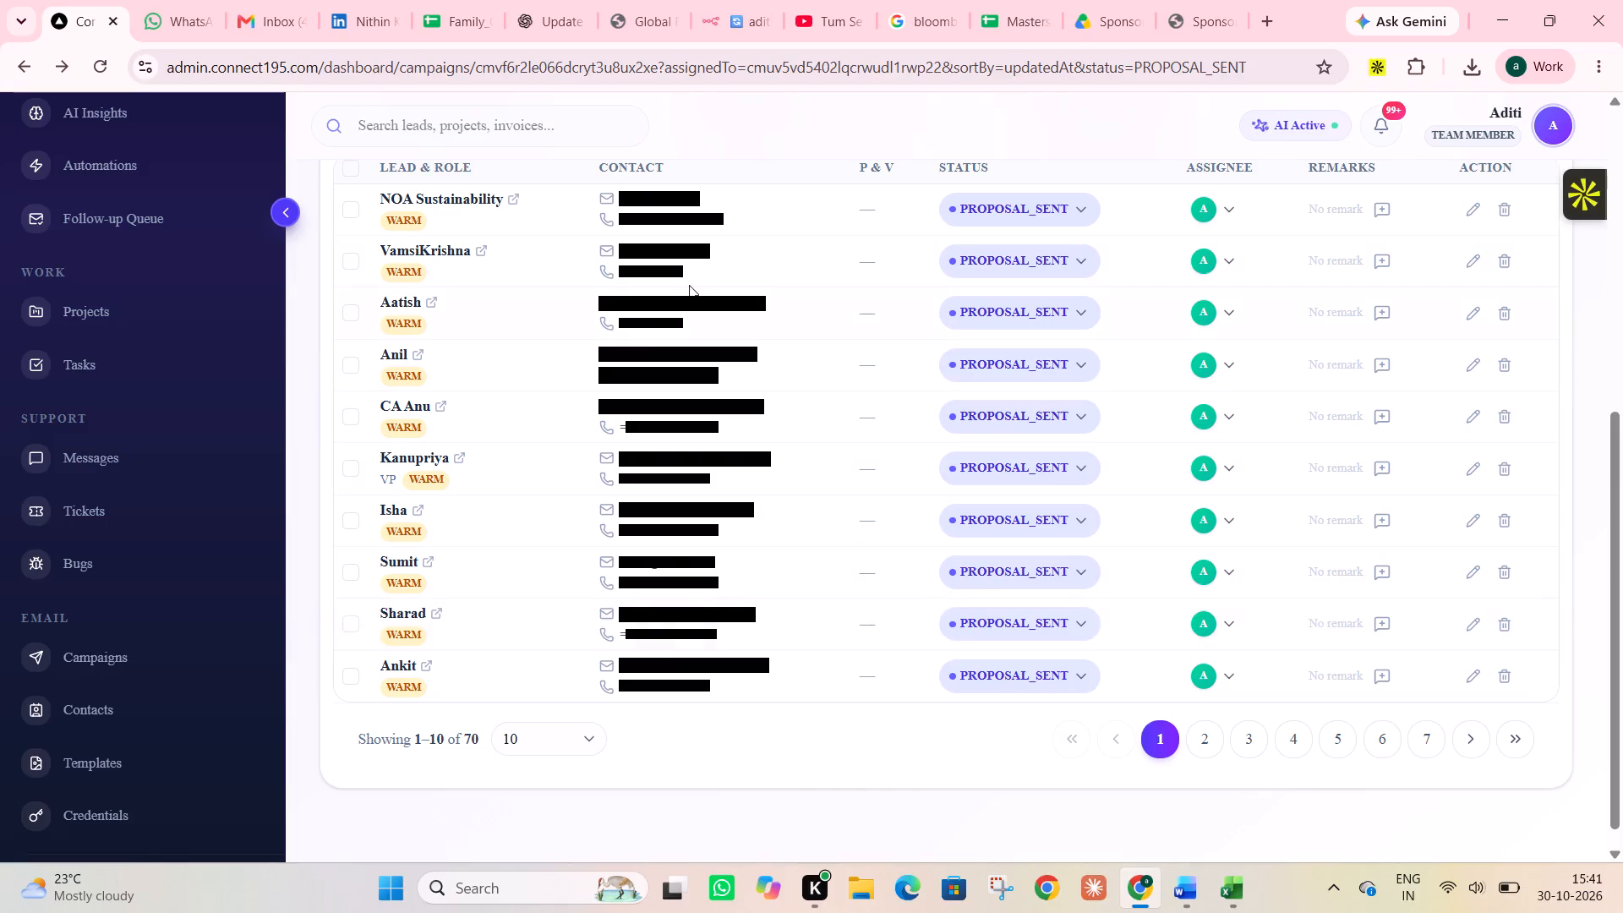
{"action": "scroll", "coordinate": [488, 254], "scroll_direction": "up", "scroll_amount": 2}
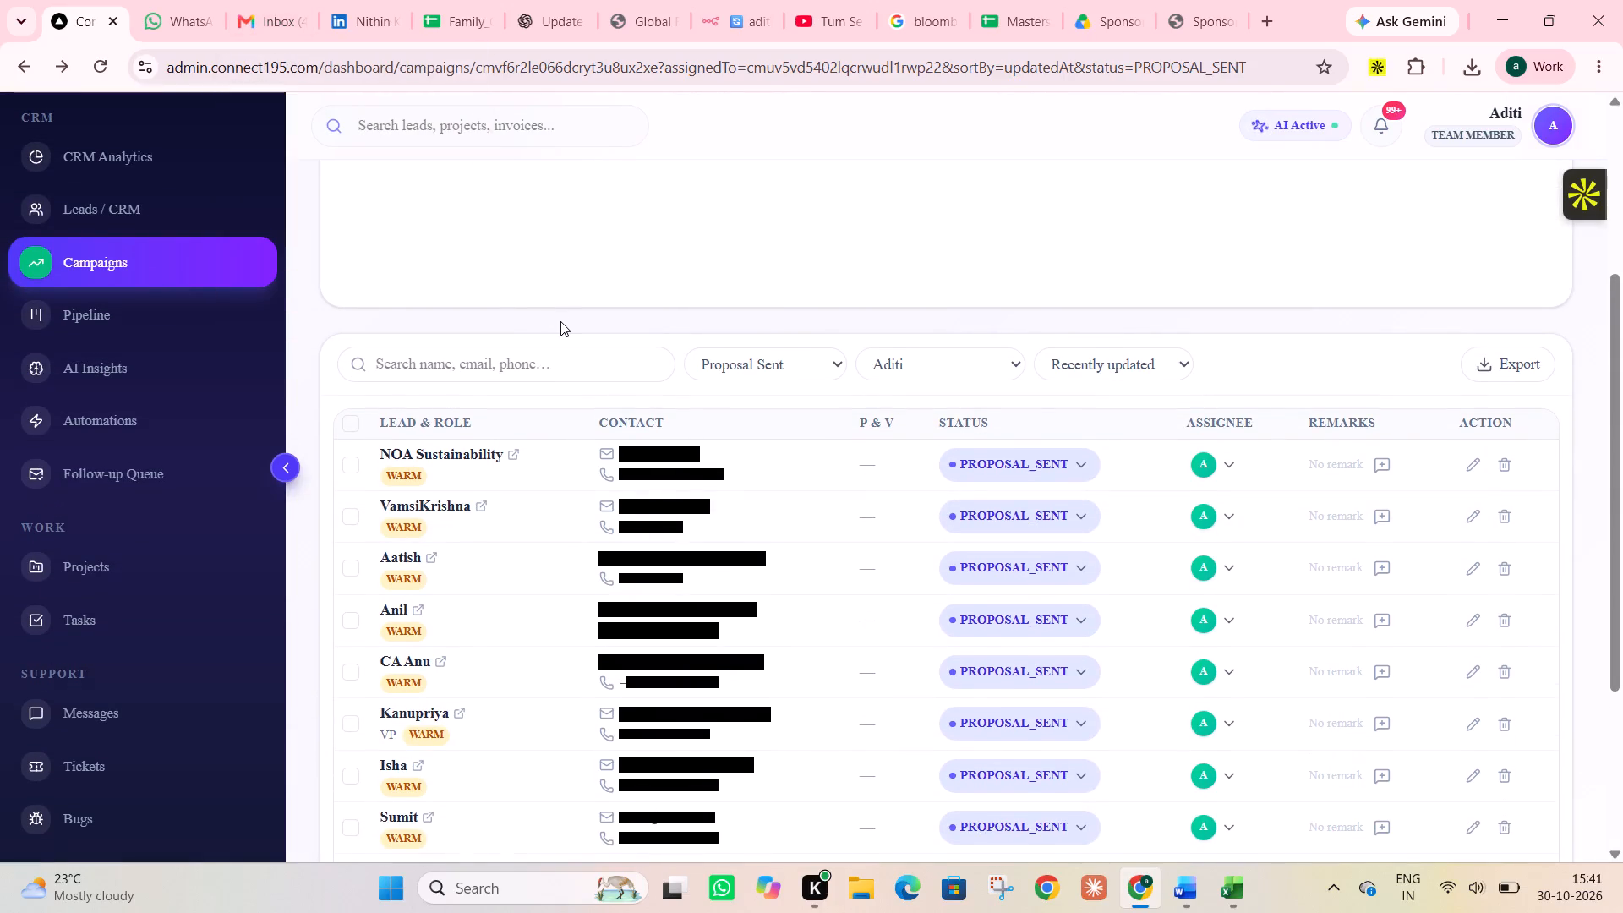
{"action": "scroll", "coordinate": [560, 321], "scroll_direction": "down", "scroll_amount": 4}
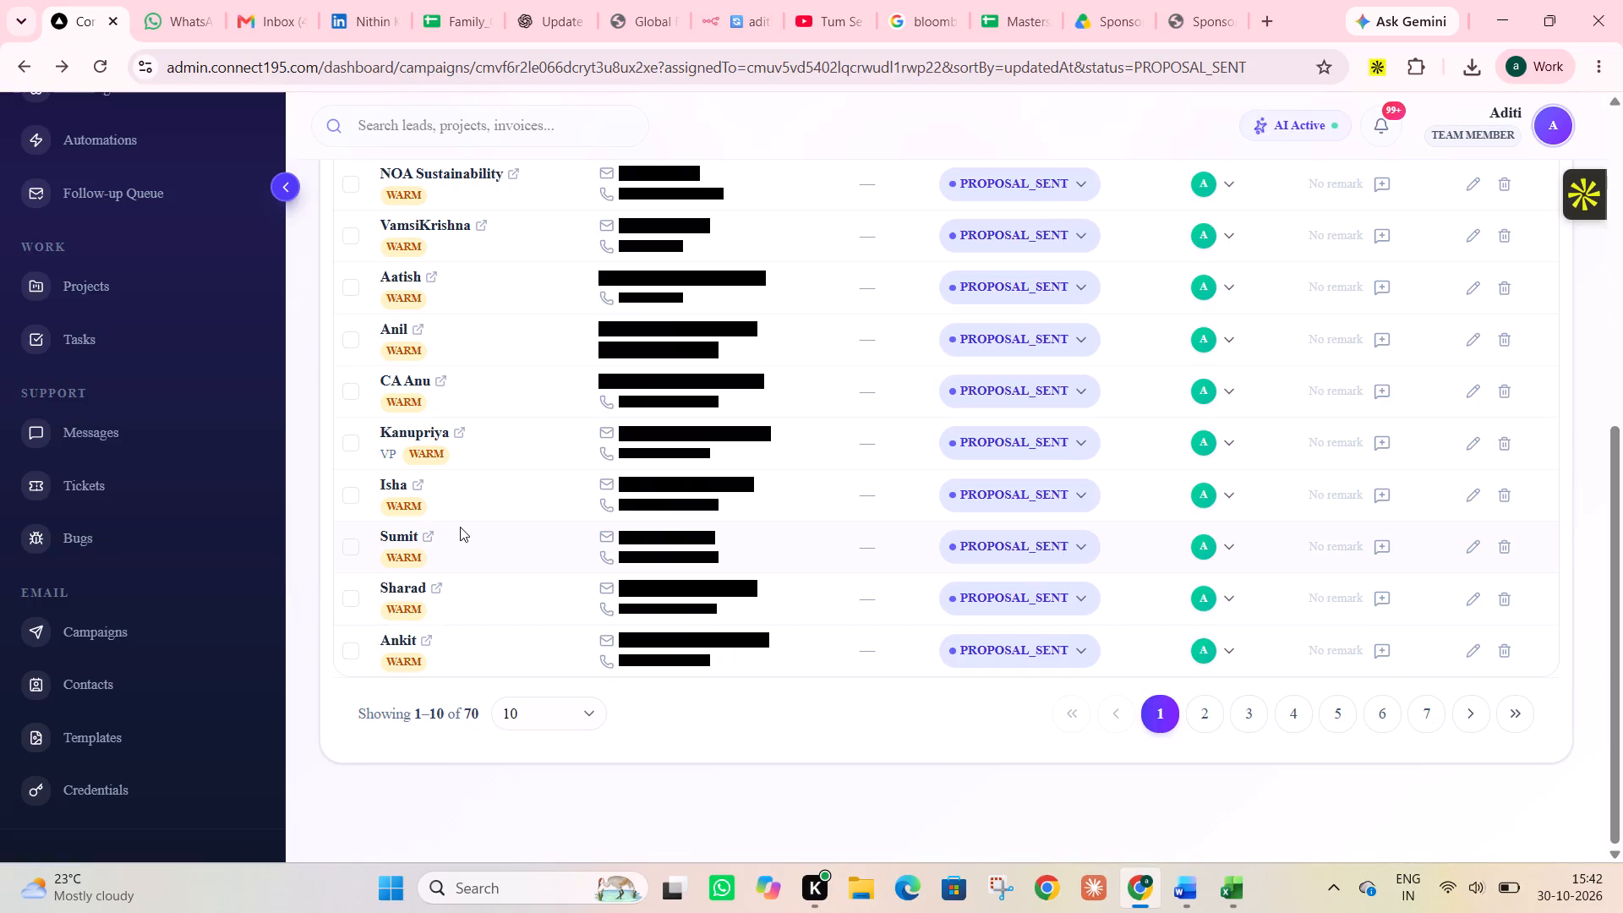
{"action": "left_click", "coordinate": [413, 533]}
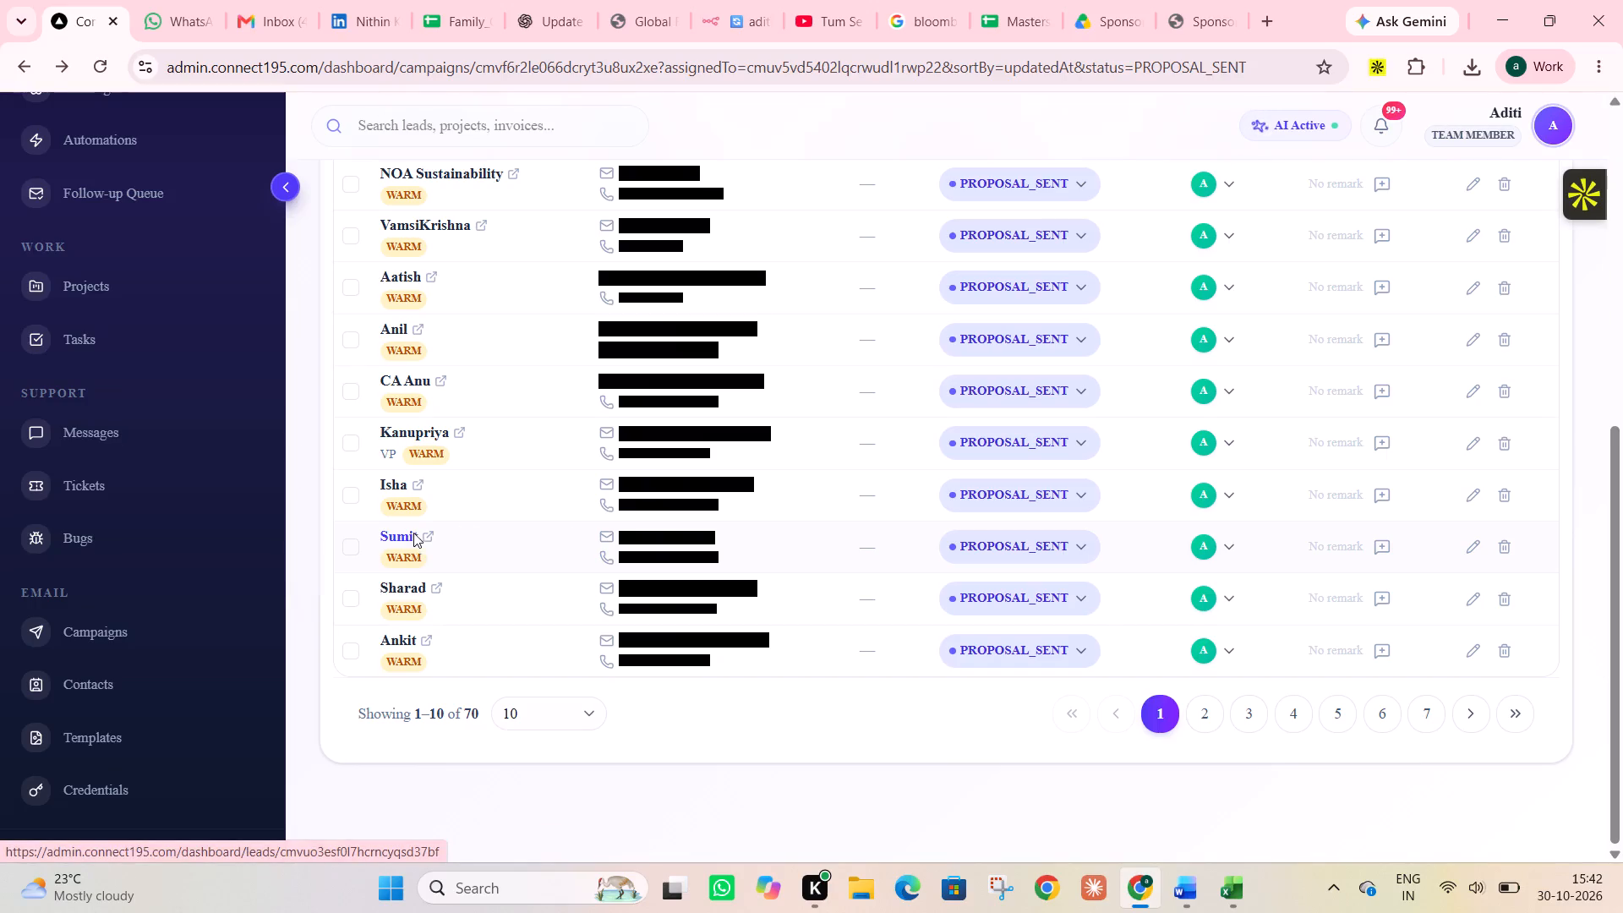
{"action": "scroll", "coordinate": [711, 631], "scroll_direction": "down", "scroll_amount": 9}
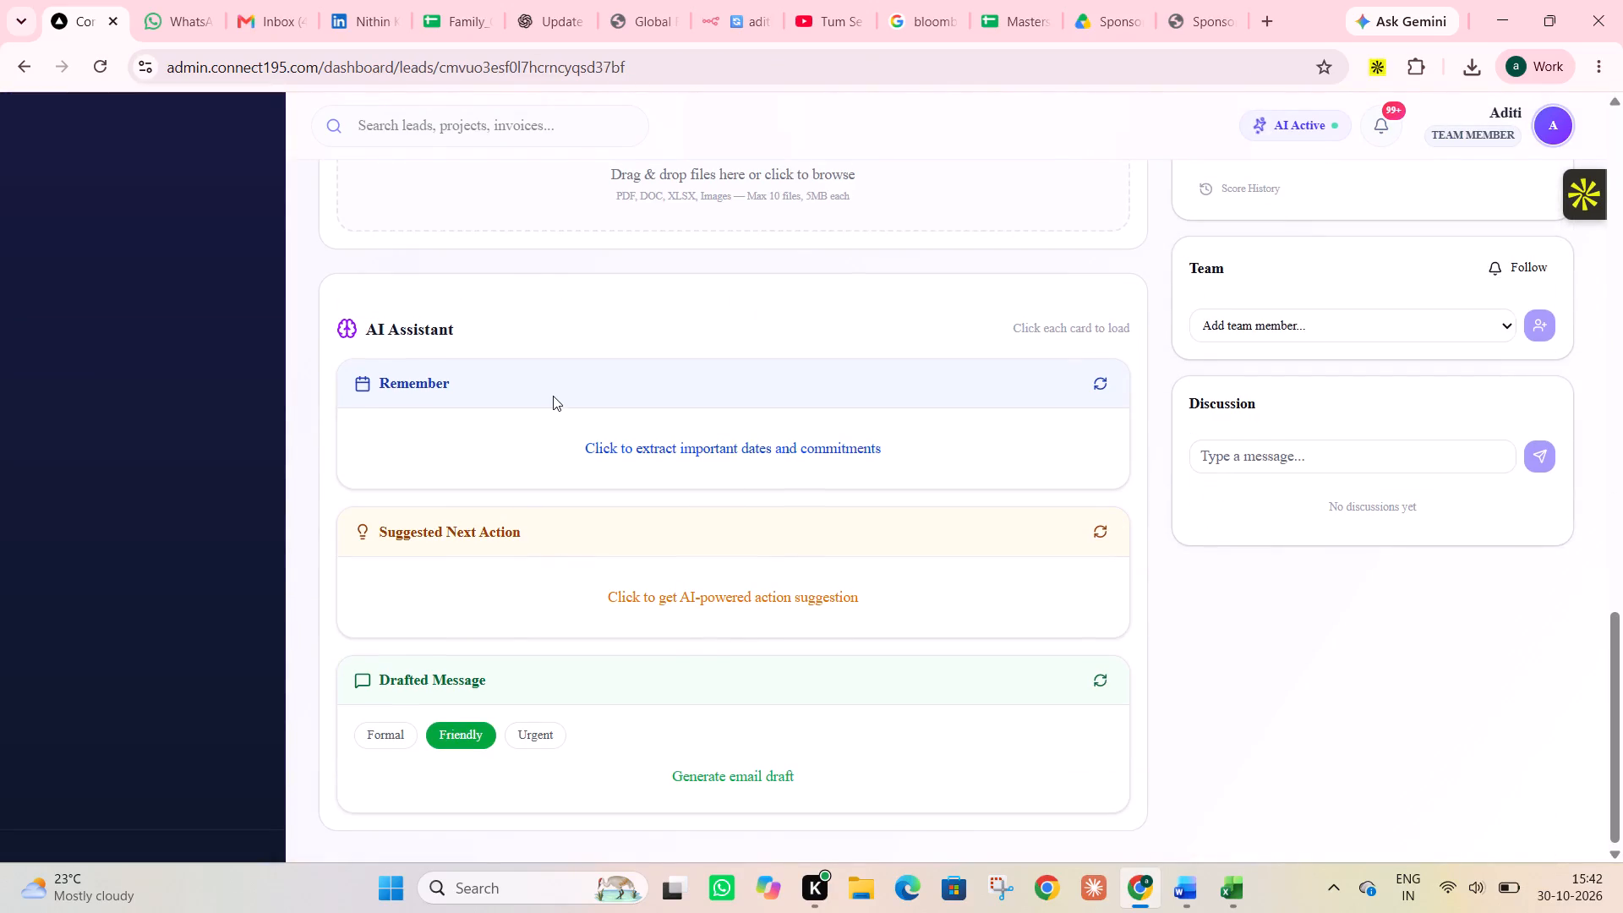
{"action": "scroll", "coordinate": [553, 396], "scroll_direction": "up", "scroll_amount": 2}
{"action": "scroll", "coordinate": [522, 181], "scroll_direction": "up", "scroll_amount": 1}
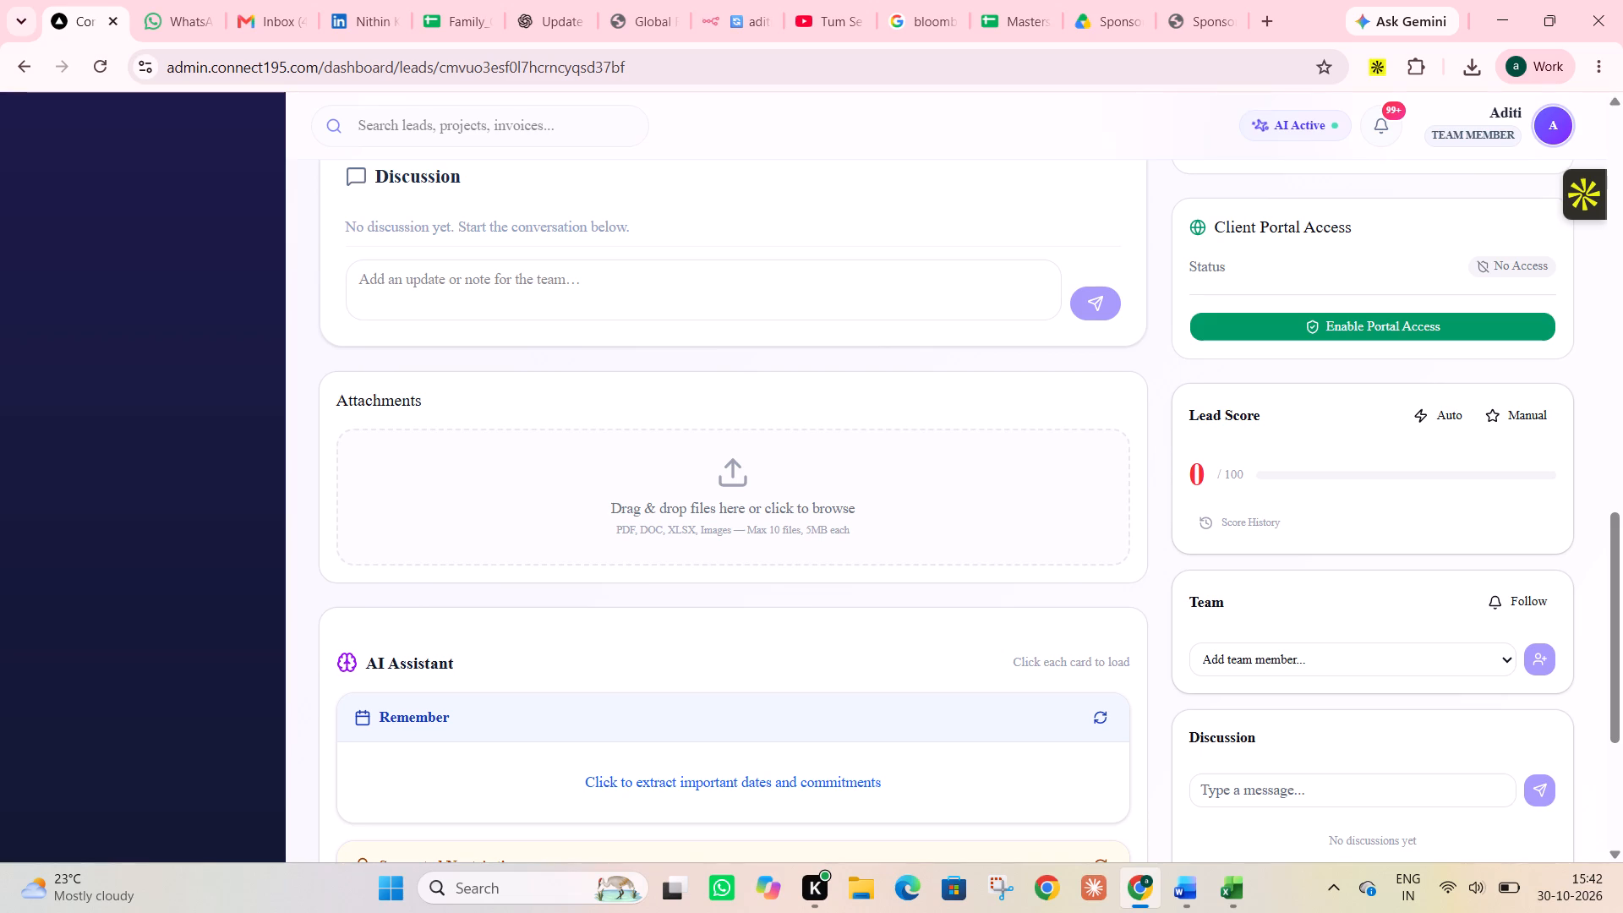
{"action": "left_click", "coordinate": [495, 295]}
{"action": "type", "text": "Need further discou"}
{"action": "type", "text": "nt"}
{"action": "key", "text": "space"}
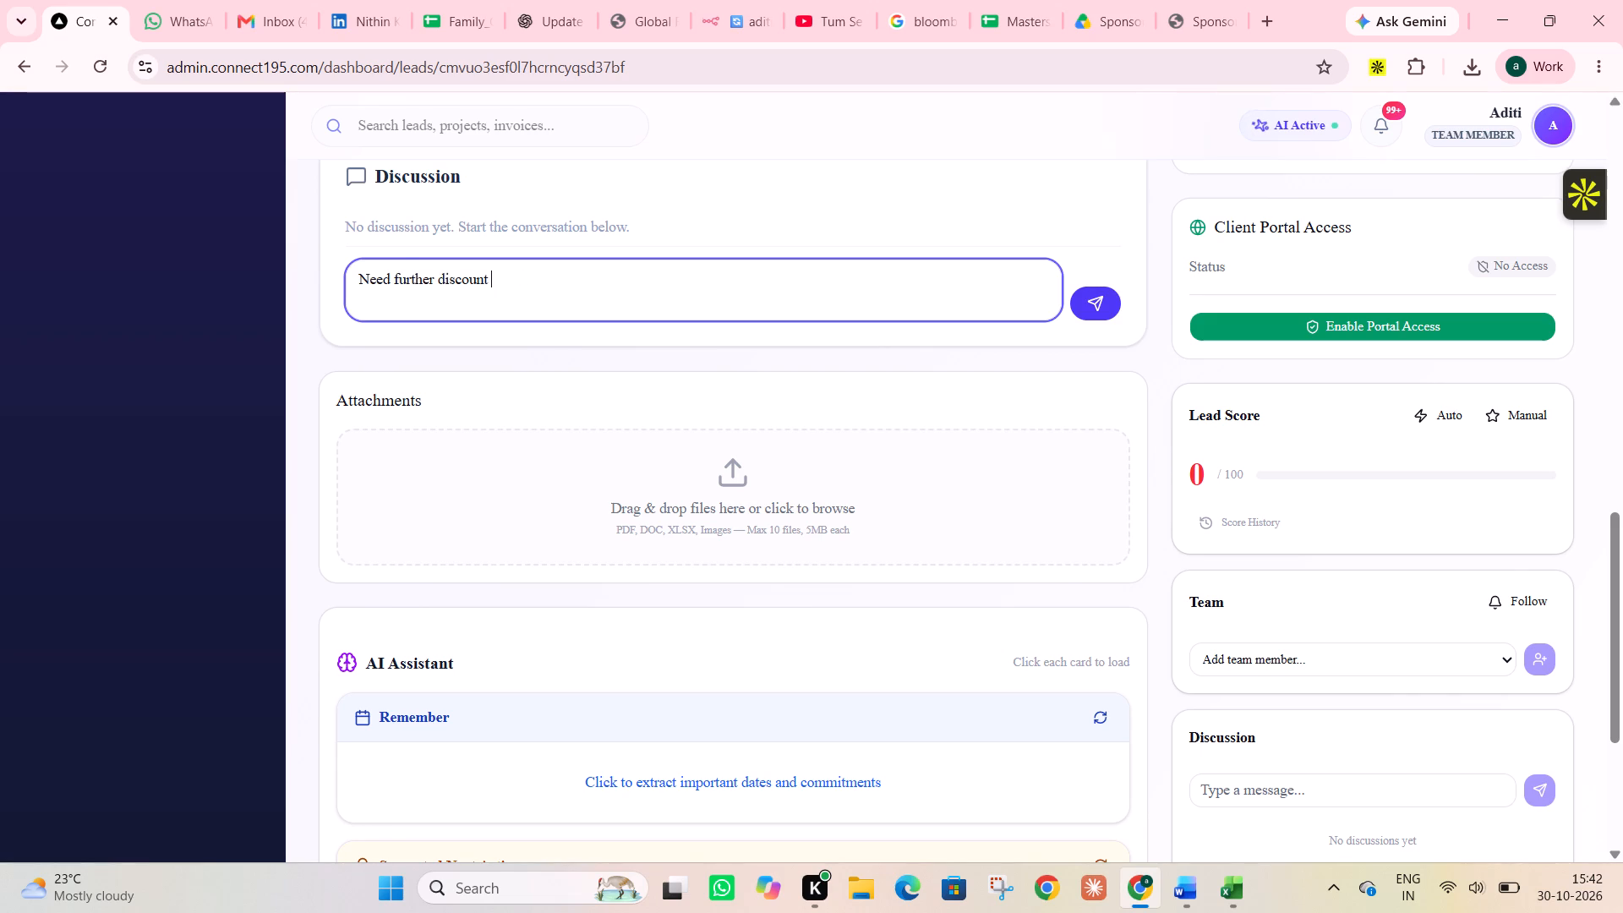
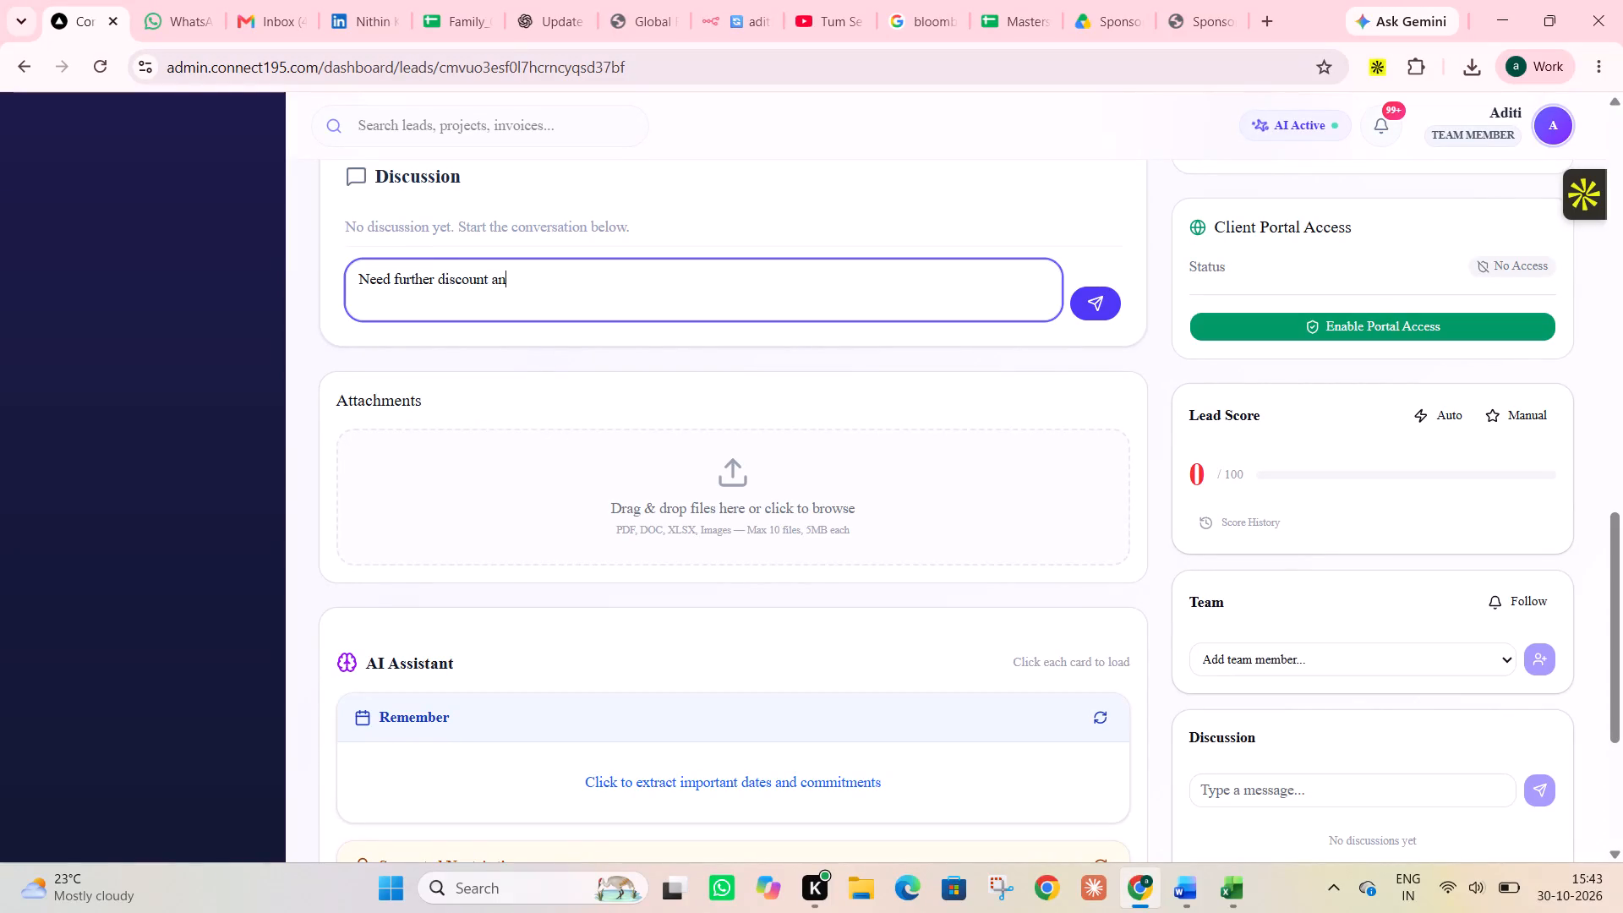
Complete the Sumit lead's discussion note to read "Need further discount and will tell as discussing with his partner" and post it.
{"action": "key", "text": "space"}
{"action": "key", "text": "BackSpace"}
{"action": "type", "text": "d will tell"}
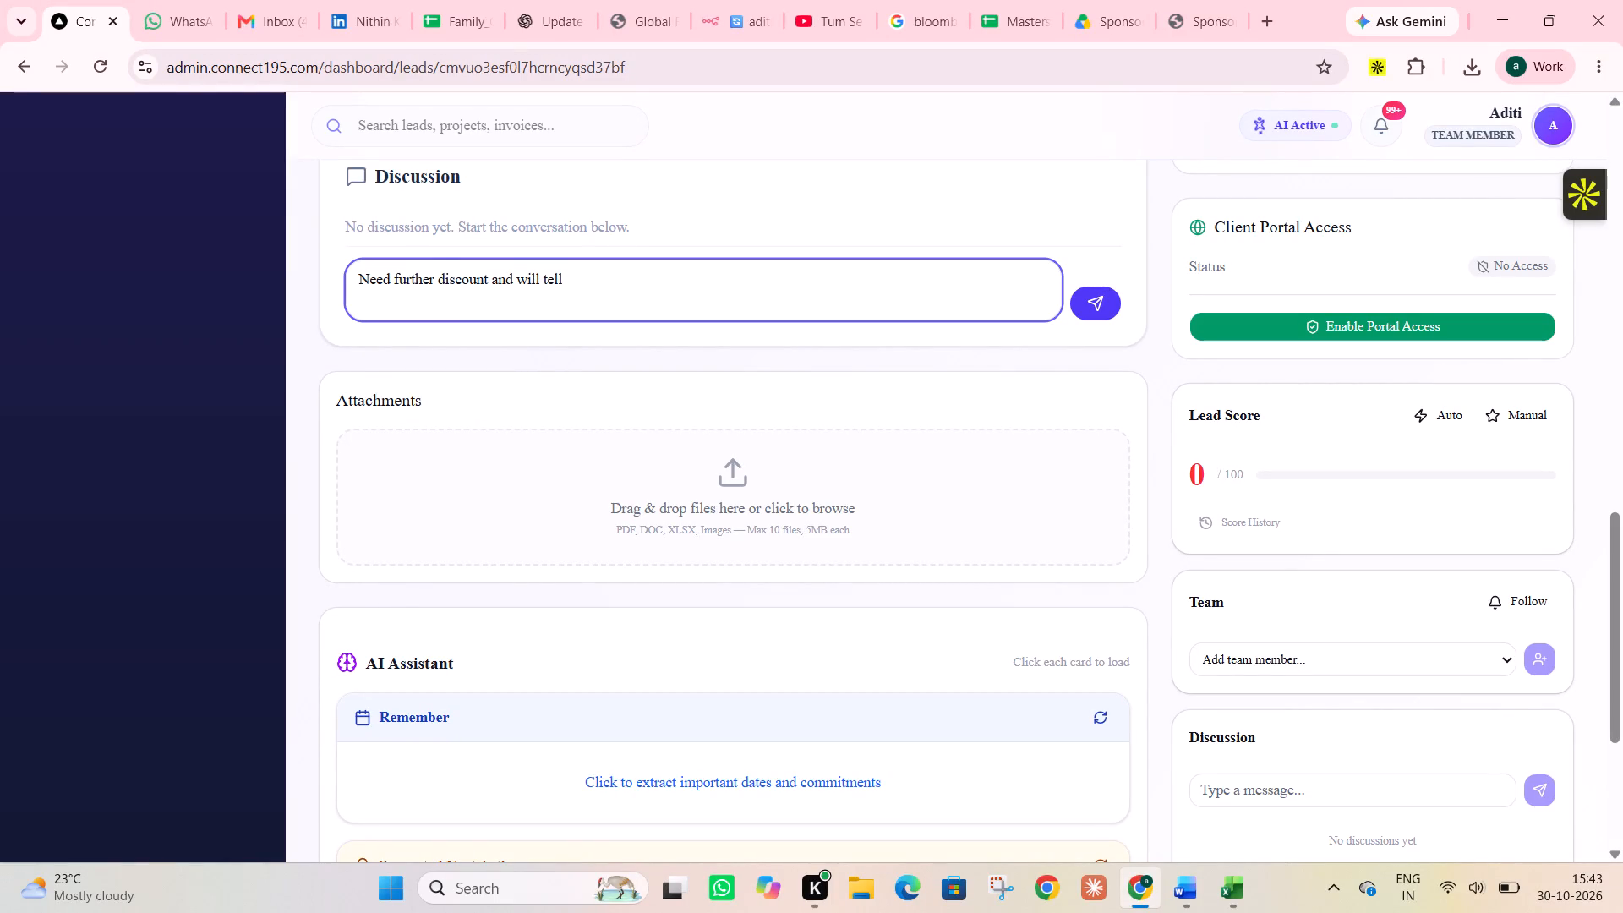
{"action": "key", "text": "space"}
{"action": "type", "text": "as disci"}
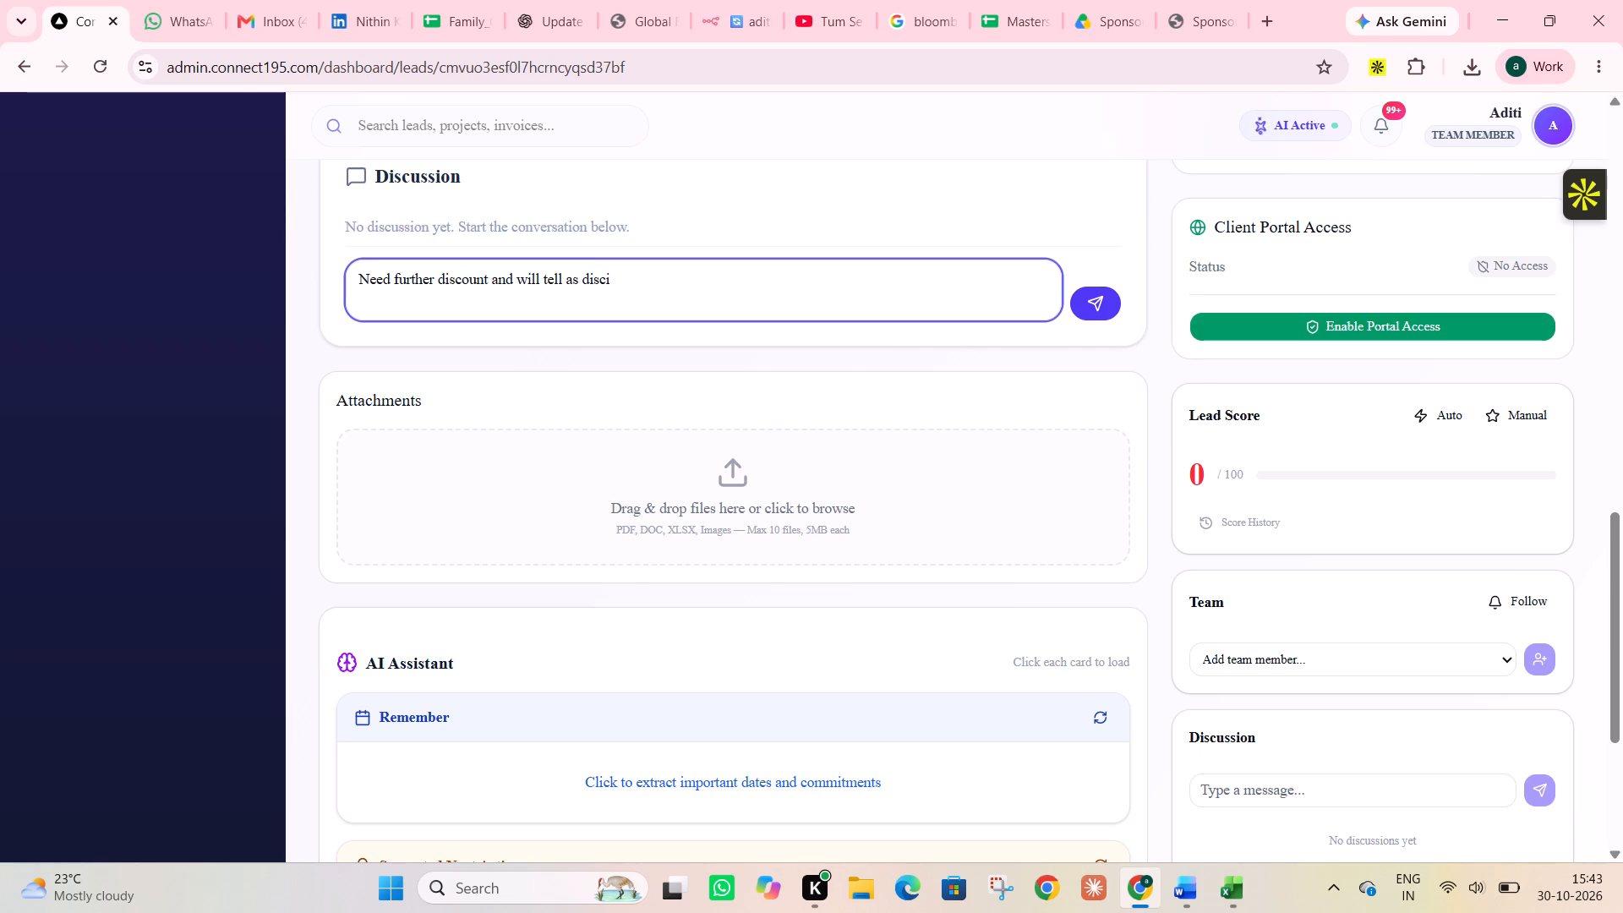
{"action": "key", "text": "BackSpace"}
{"action": "type", "text": "ussing with his partner"}
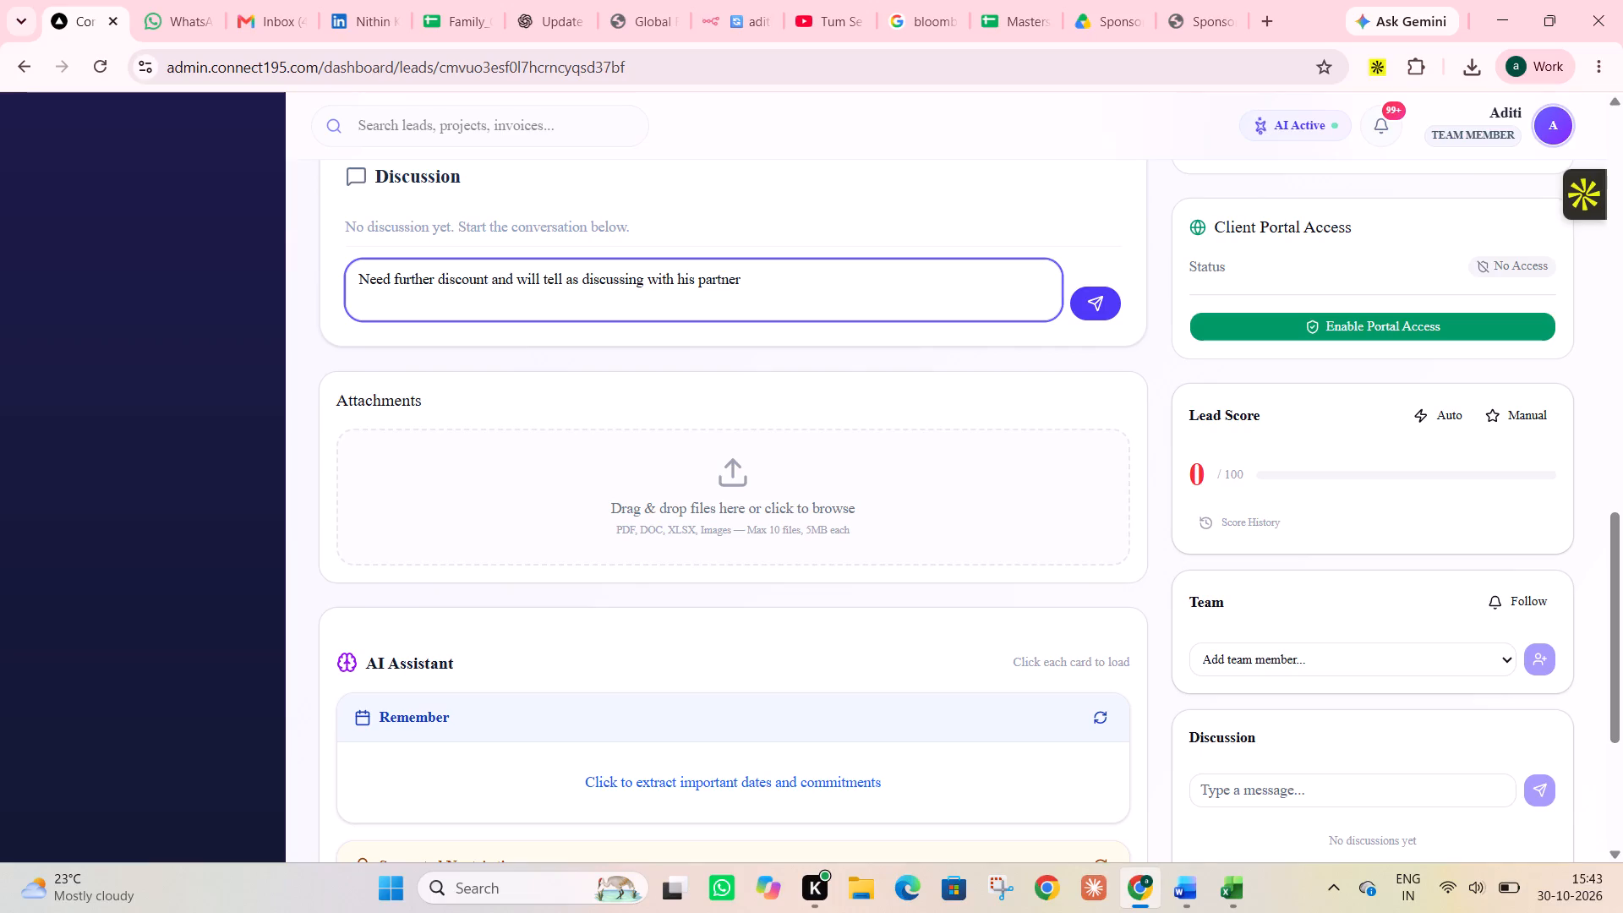
{"action": "key", "text": "Return"}
{"action": "left_click", "coordinate": [1092, 314]}
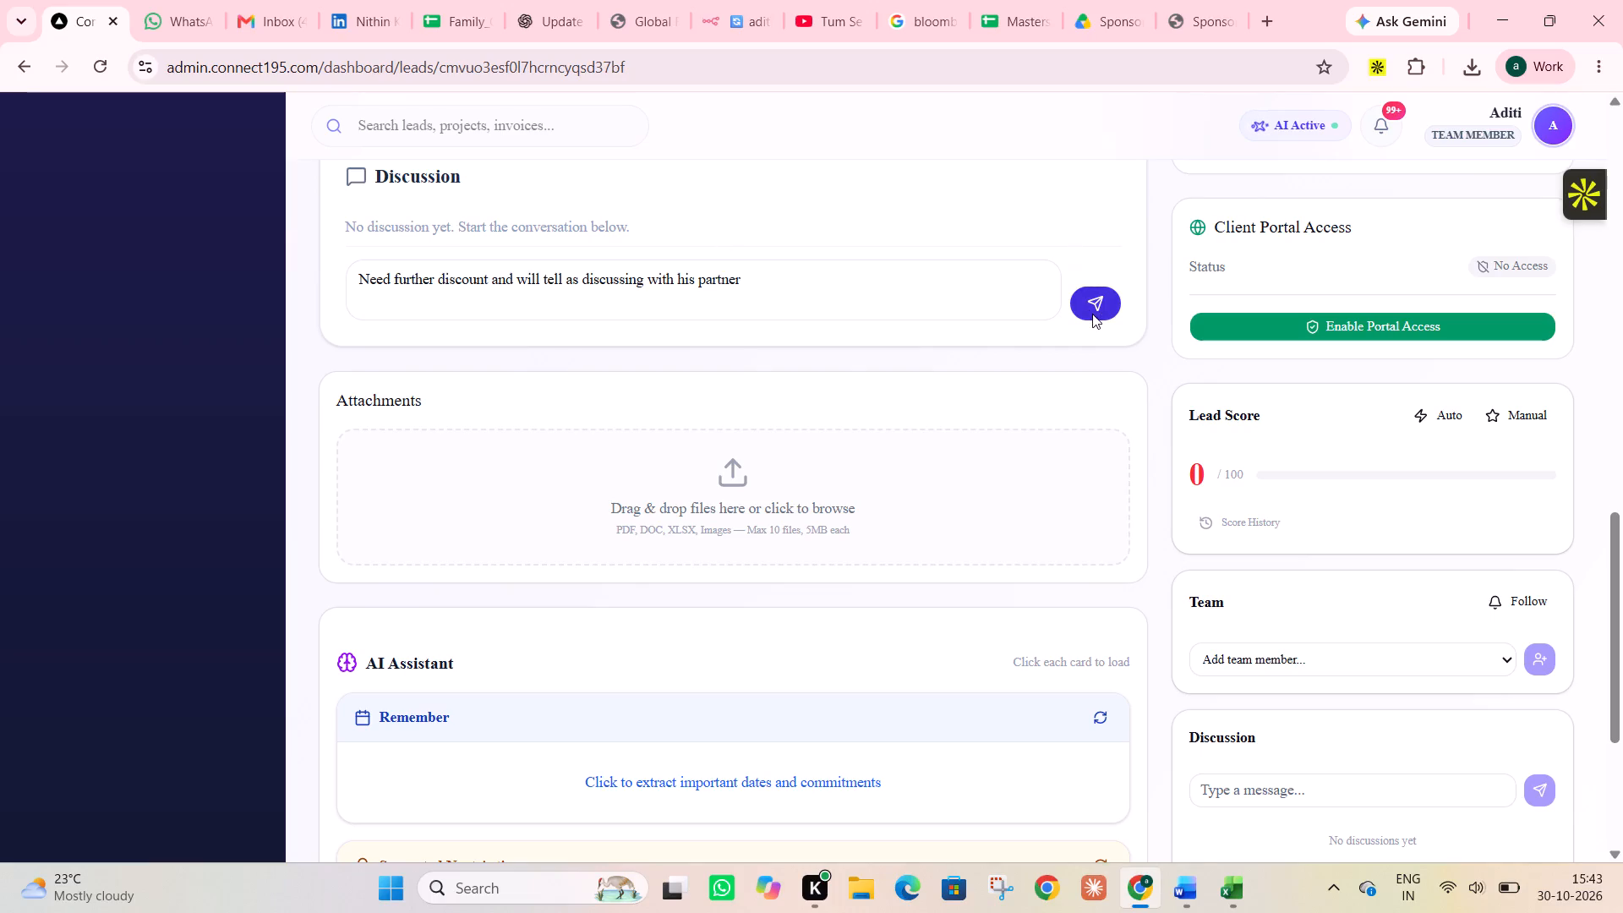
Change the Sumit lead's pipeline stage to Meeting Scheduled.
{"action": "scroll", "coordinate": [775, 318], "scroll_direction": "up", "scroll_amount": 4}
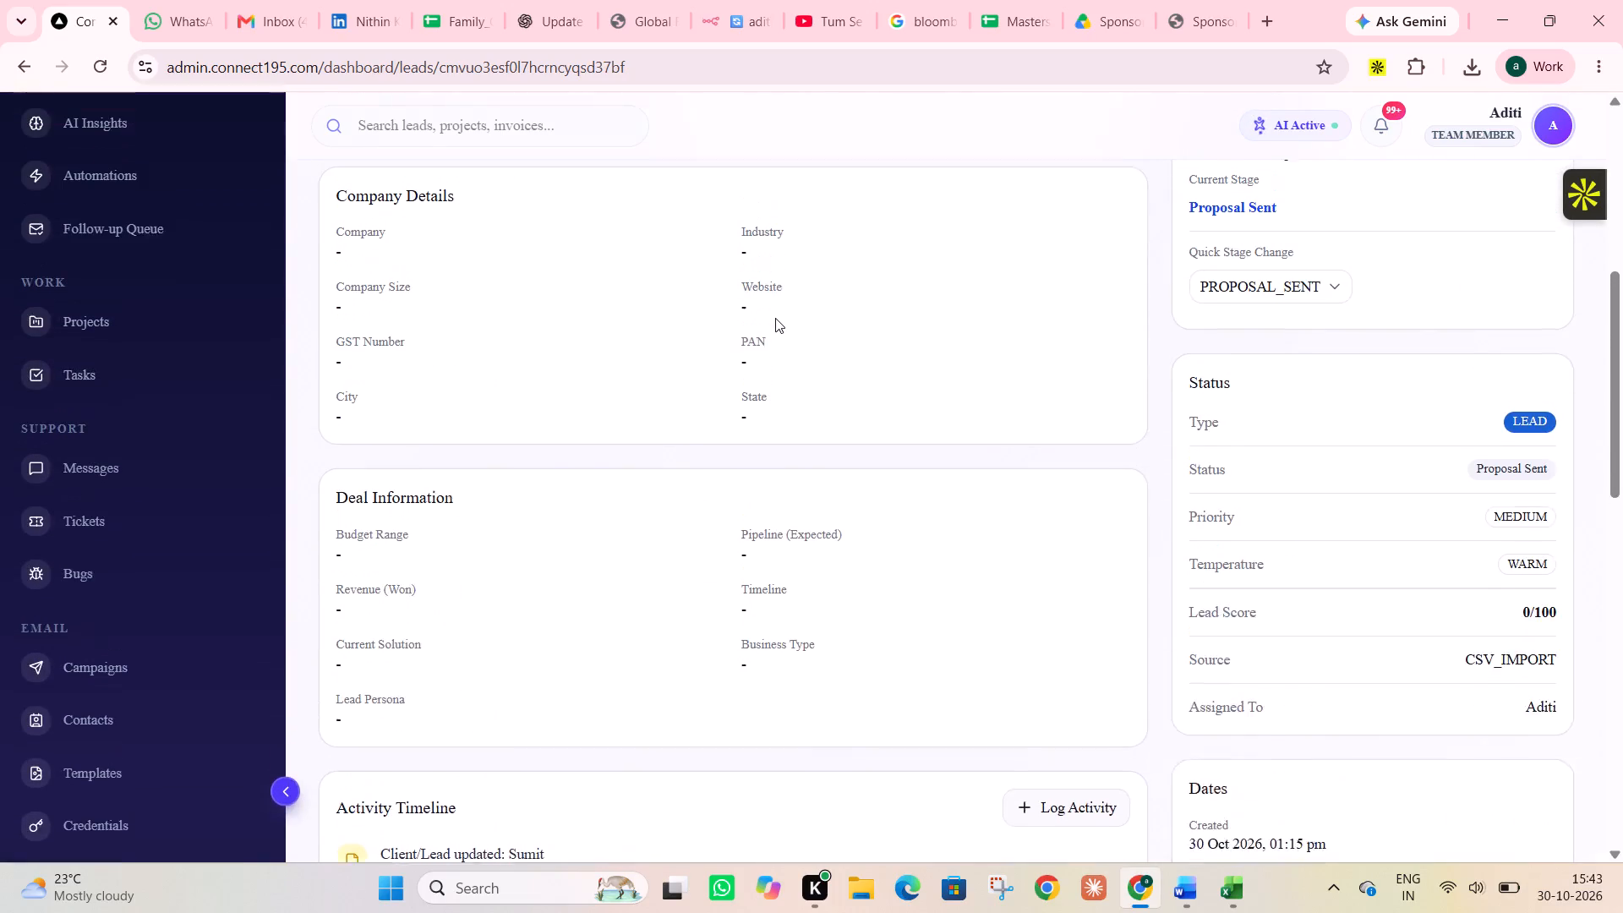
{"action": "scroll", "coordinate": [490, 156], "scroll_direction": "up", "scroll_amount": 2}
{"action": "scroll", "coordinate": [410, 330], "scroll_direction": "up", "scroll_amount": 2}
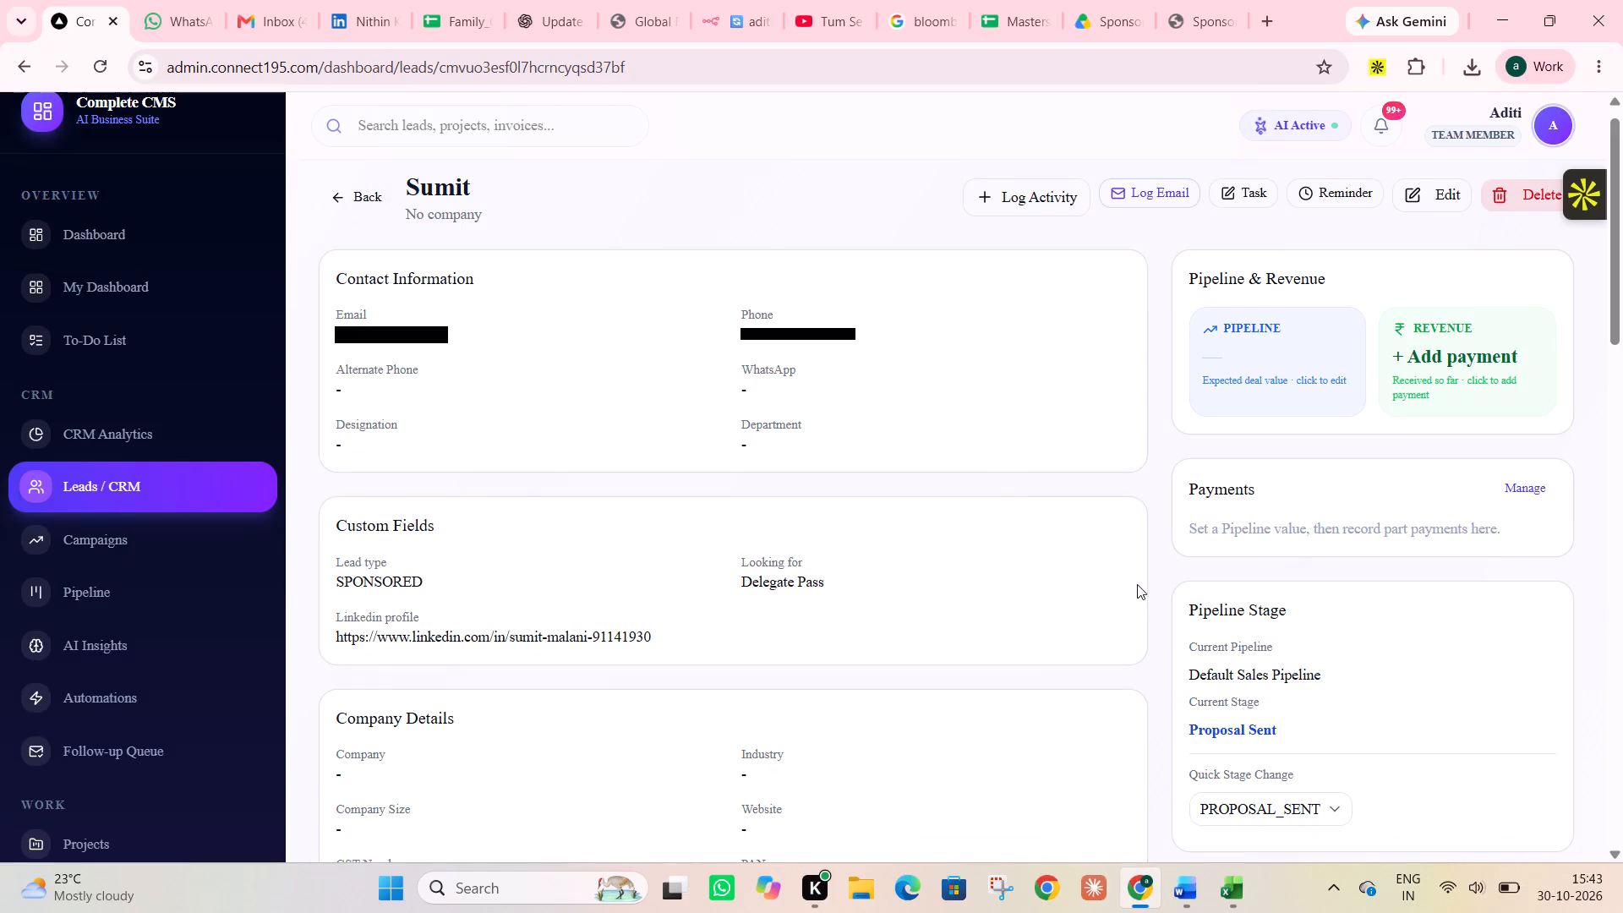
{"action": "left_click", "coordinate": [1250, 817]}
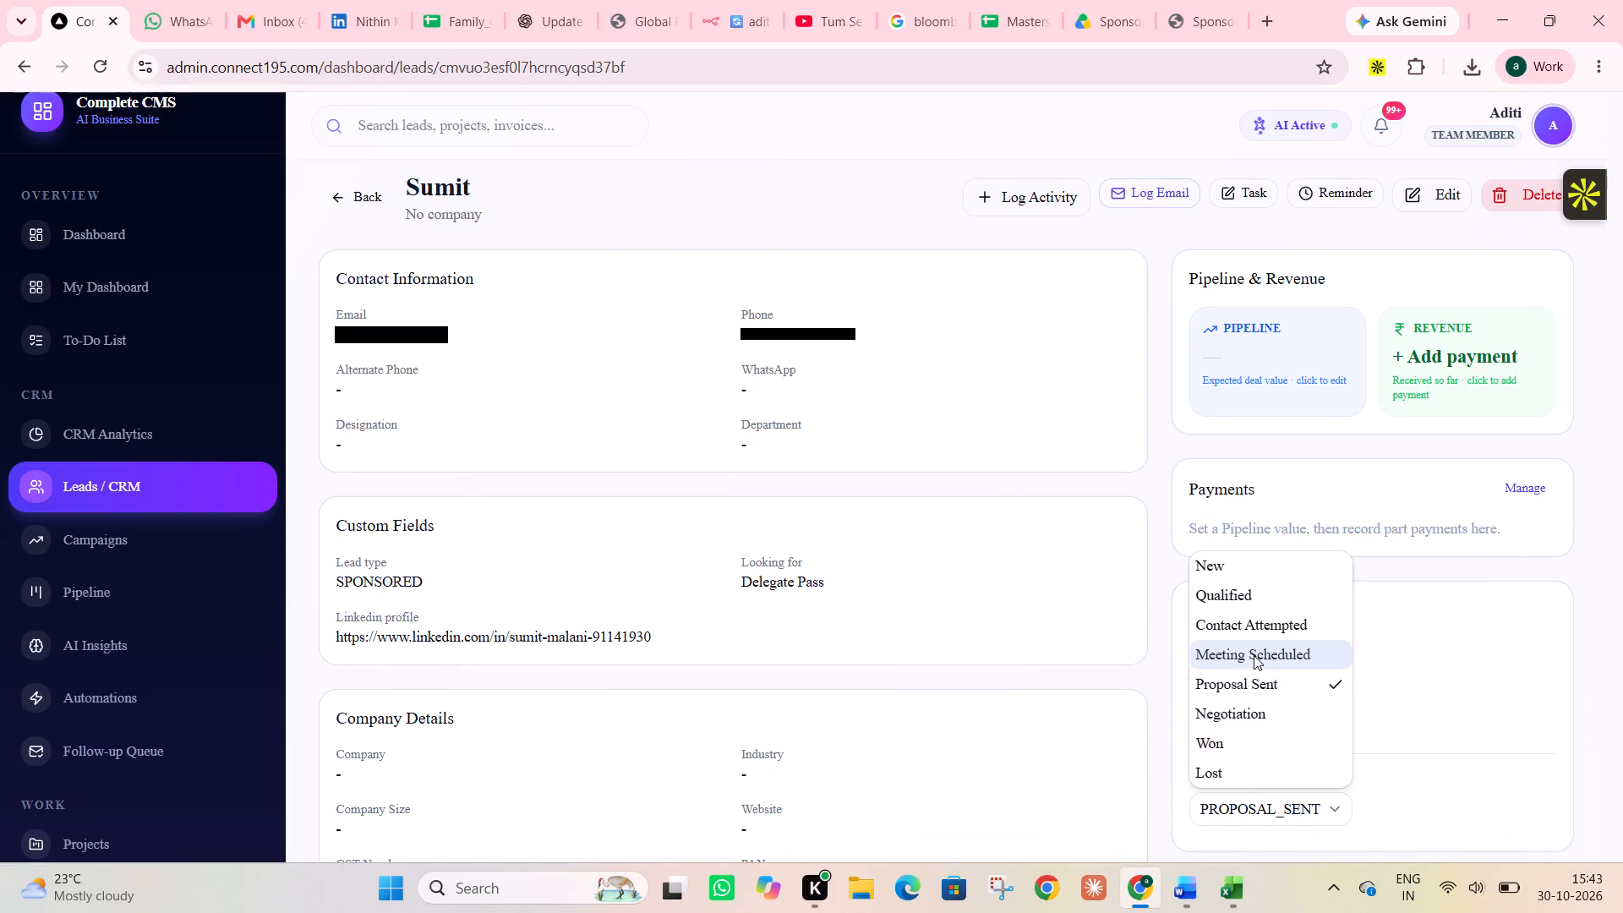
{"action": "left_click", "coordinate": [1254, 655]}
Set the Sumit lead's pipeline stage to Negotiation.
{"action": "scroll", "coordinate": [596, 510], "scroll_direction": "down", "scroll_amount": 1}
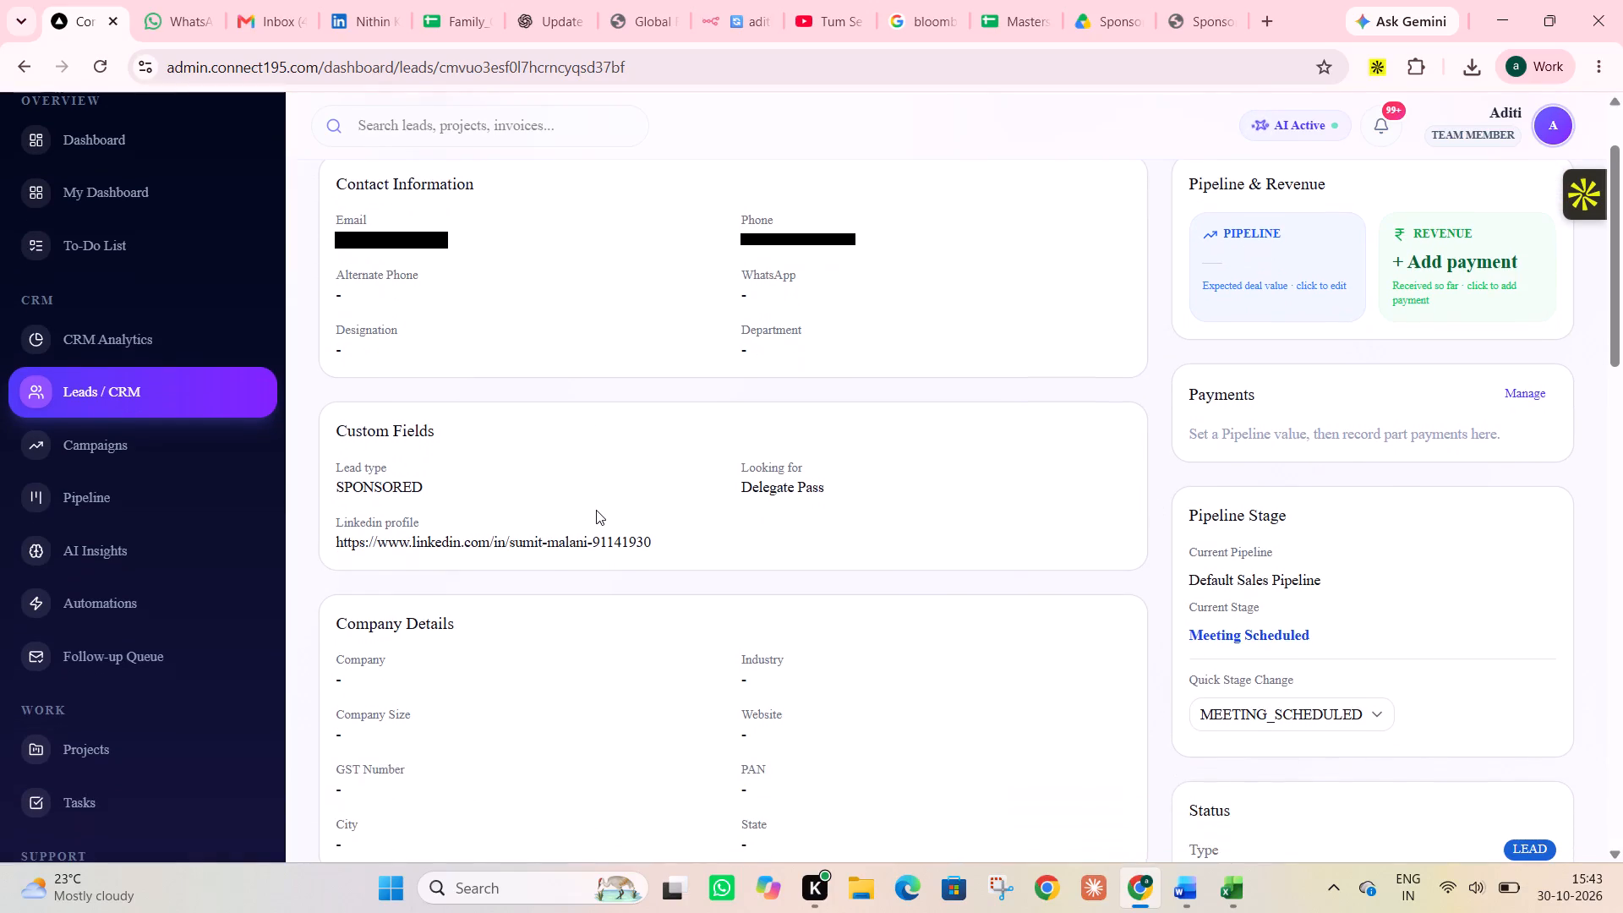
{"action": "left_click_drag", "start_coordinate": [1253, 733], "coordinate": [1243, 717]}
{"action": "left_click", "coordinate": [1243, 717]}
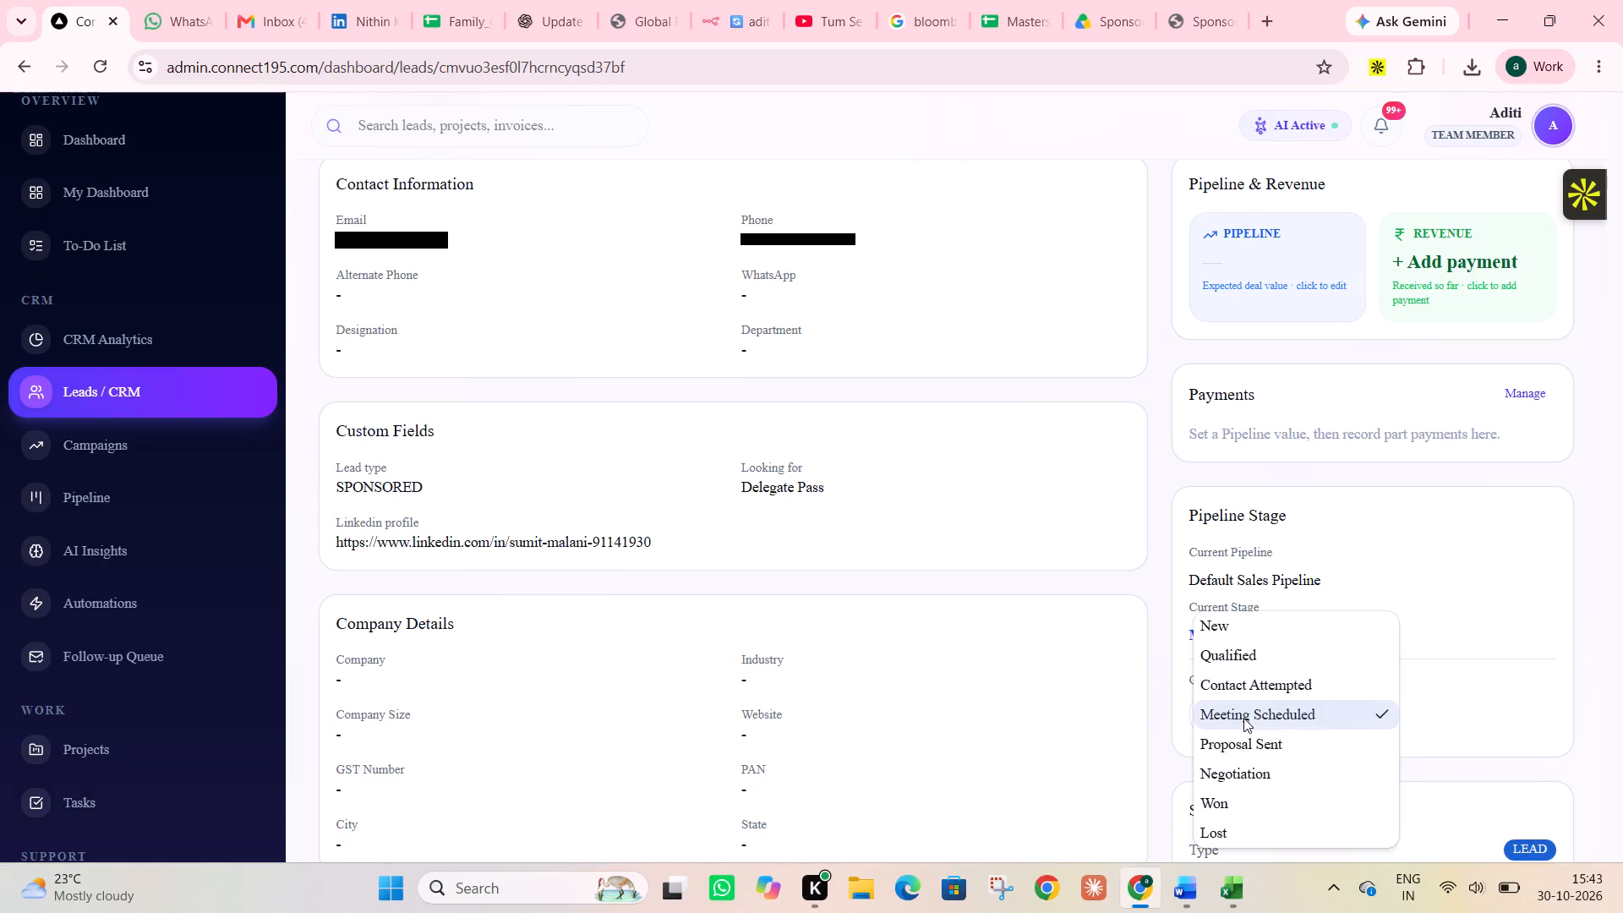
{"action": "left_click", "coordinate": [1238, 774]}
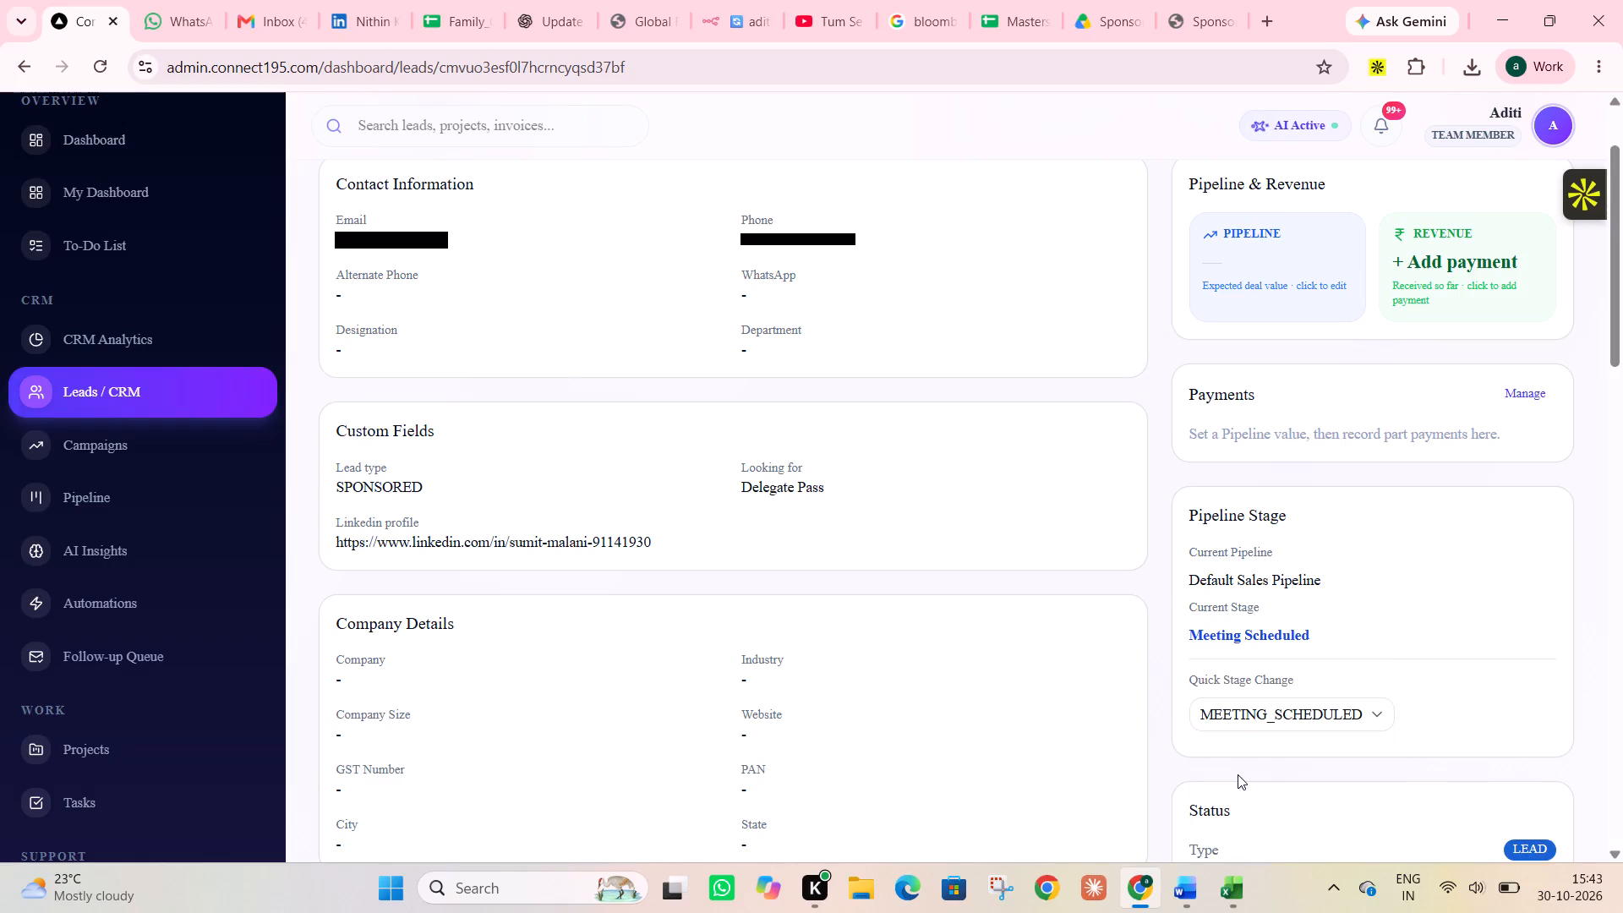
{"action": "scroll", "coordinate": [798, 544], "scroll_direction": "up", "scroll_amount": 5}
{"action": "scroll", "coordinate": [387, 238], "scroll_direction": "left", "scroll_amount": 1}
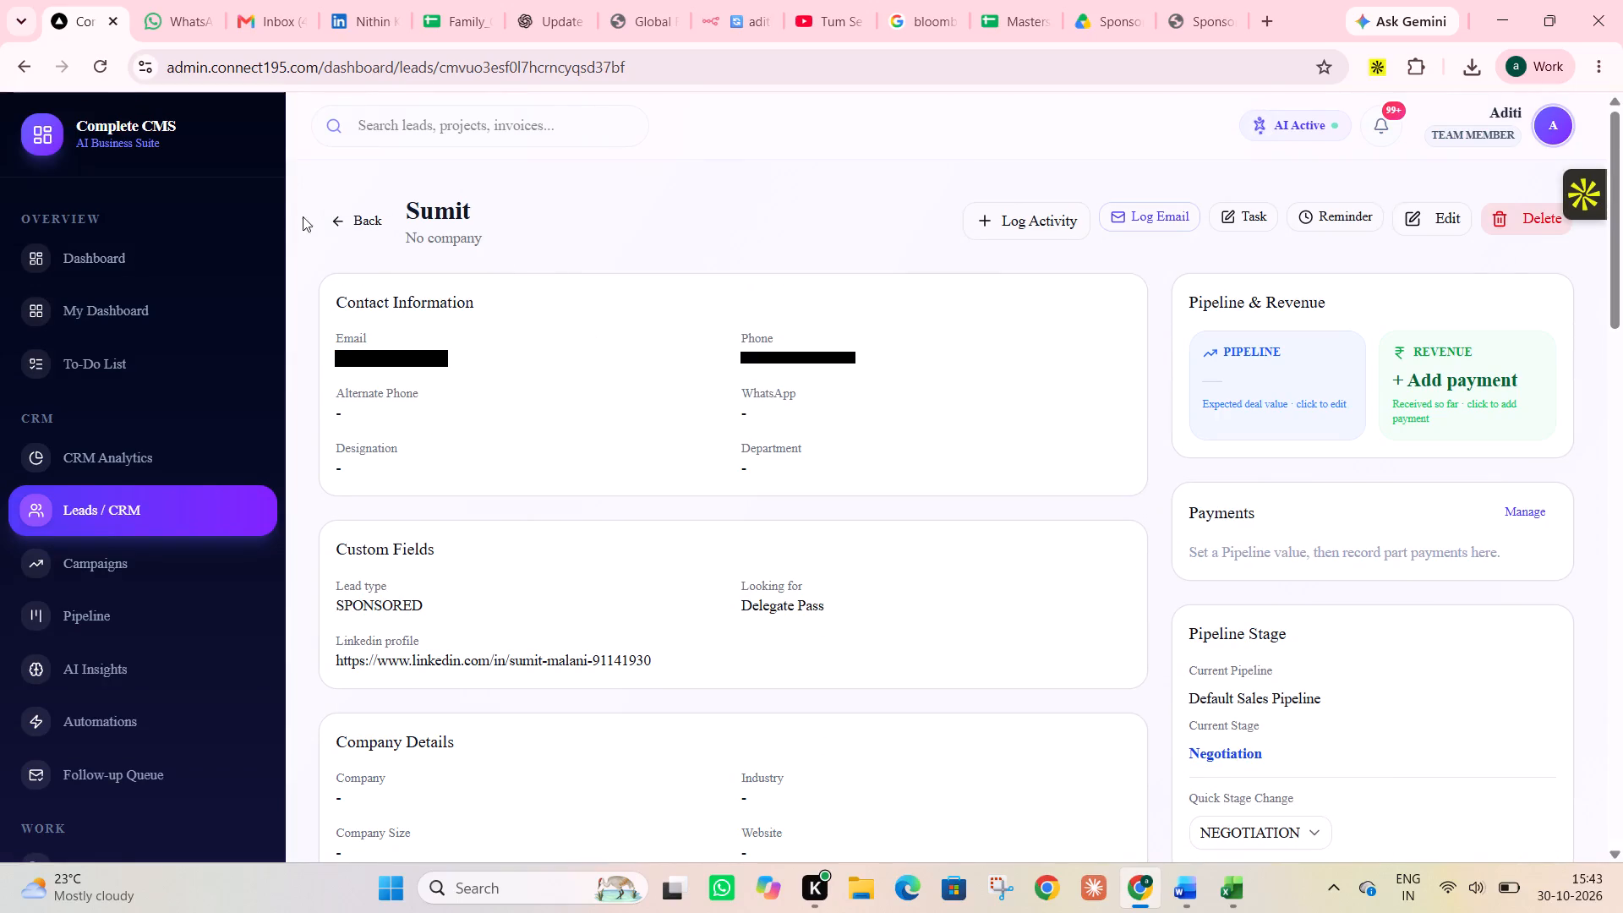
Return from the Sumit lead to the campaign's list of Proposal Sent leads.
{"action": "scroll", "coordinate": [303, 216], "scroll_direction": "left", "scroll_amount": 1}
{"action": "left_click", "coordinate": [333, 213]}
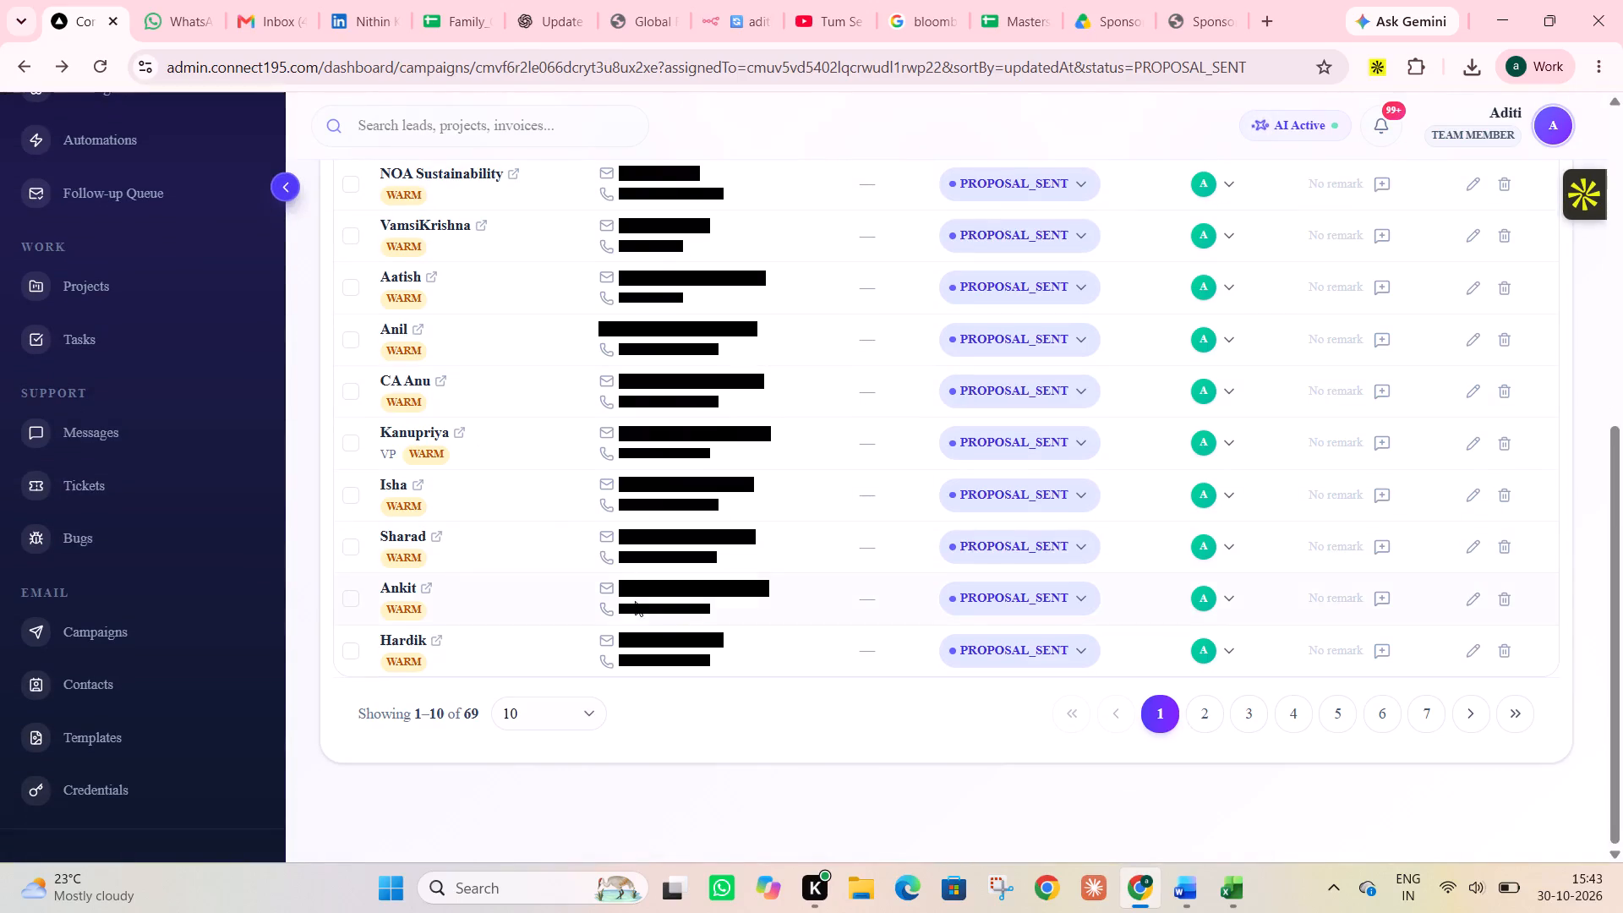
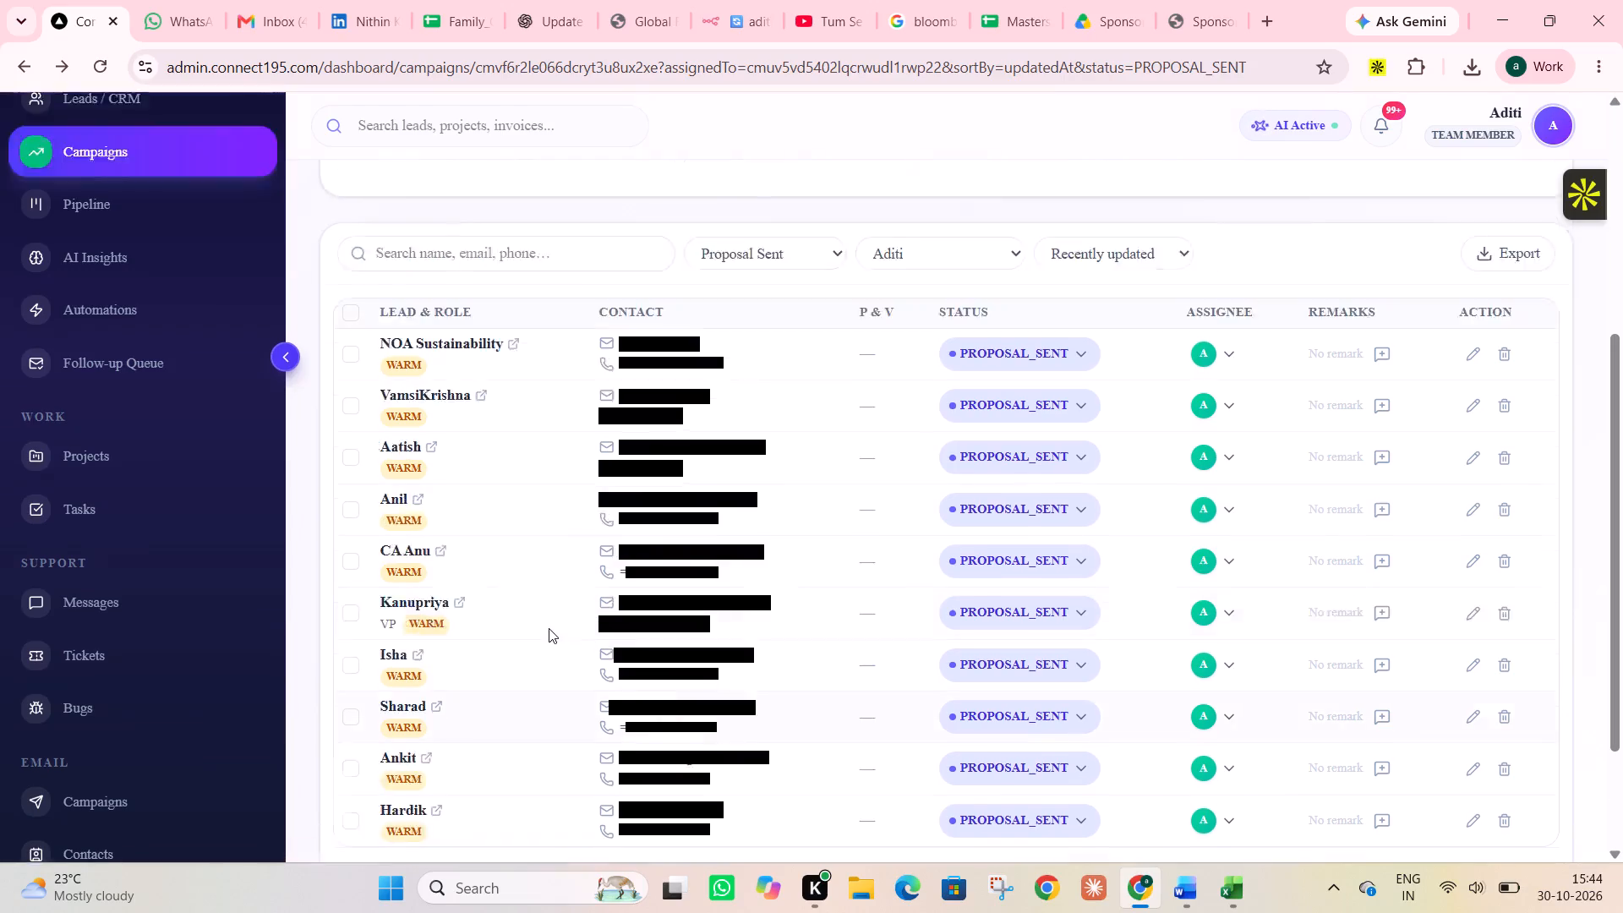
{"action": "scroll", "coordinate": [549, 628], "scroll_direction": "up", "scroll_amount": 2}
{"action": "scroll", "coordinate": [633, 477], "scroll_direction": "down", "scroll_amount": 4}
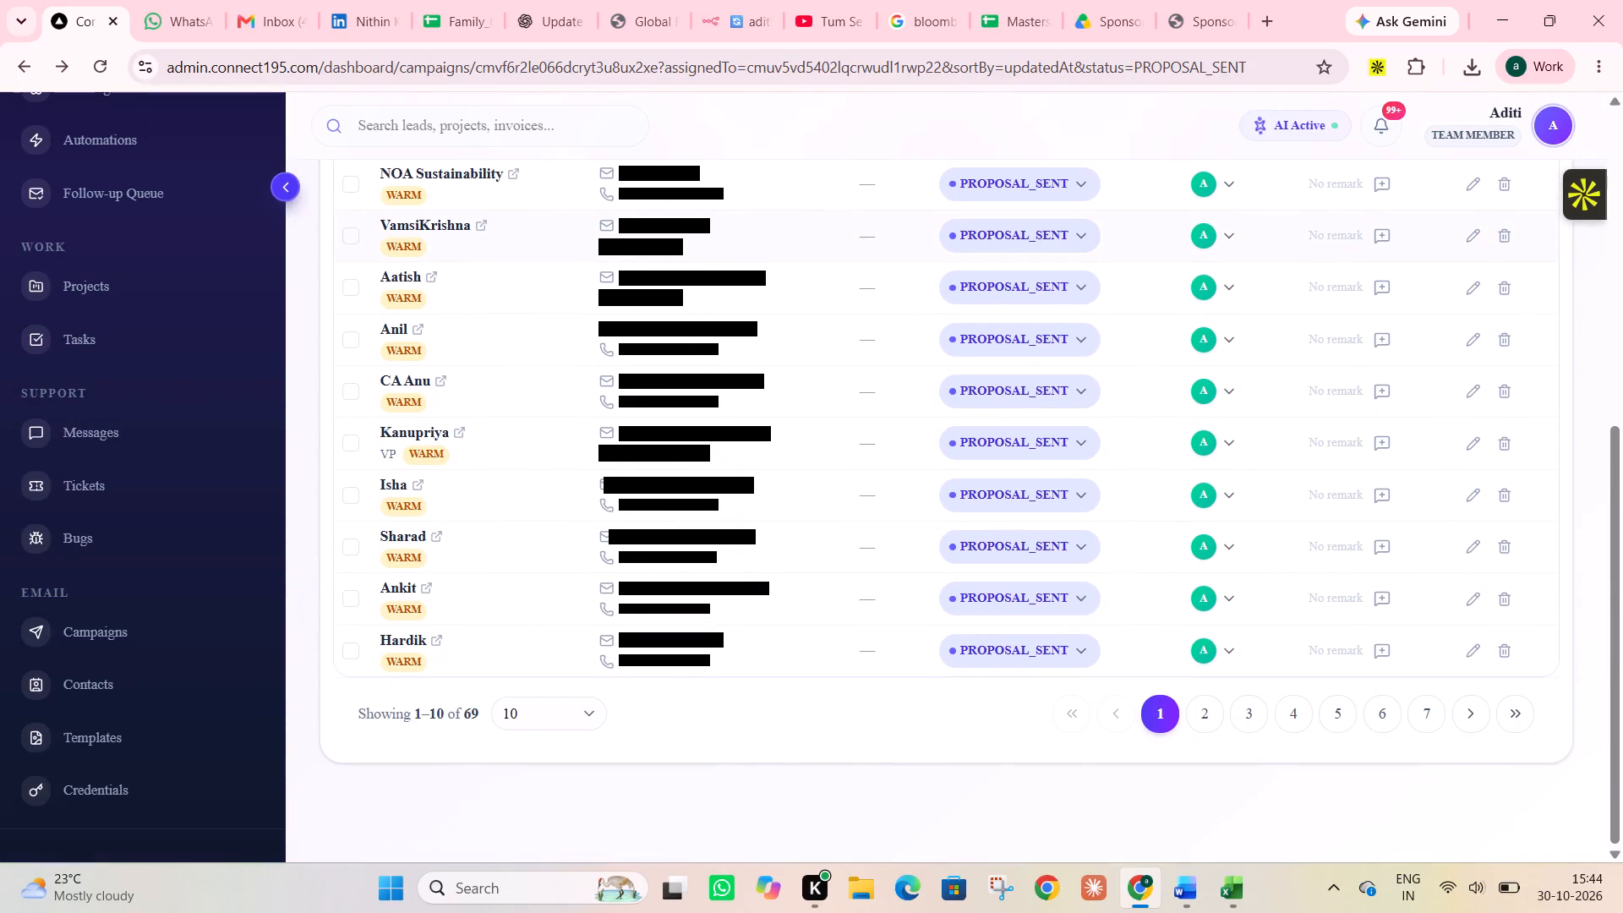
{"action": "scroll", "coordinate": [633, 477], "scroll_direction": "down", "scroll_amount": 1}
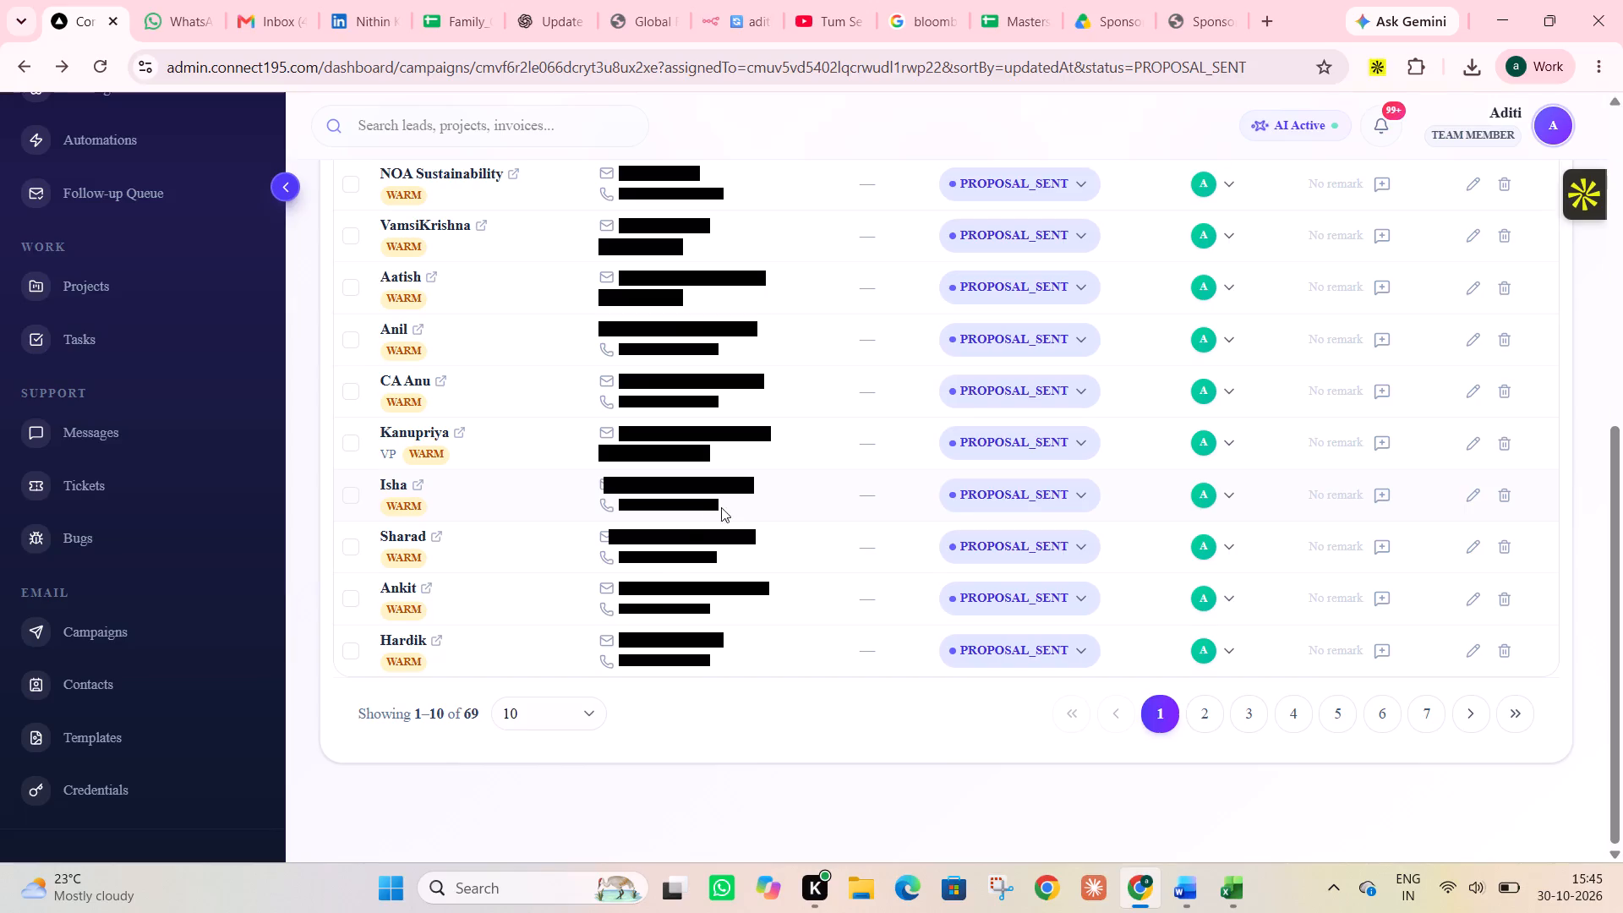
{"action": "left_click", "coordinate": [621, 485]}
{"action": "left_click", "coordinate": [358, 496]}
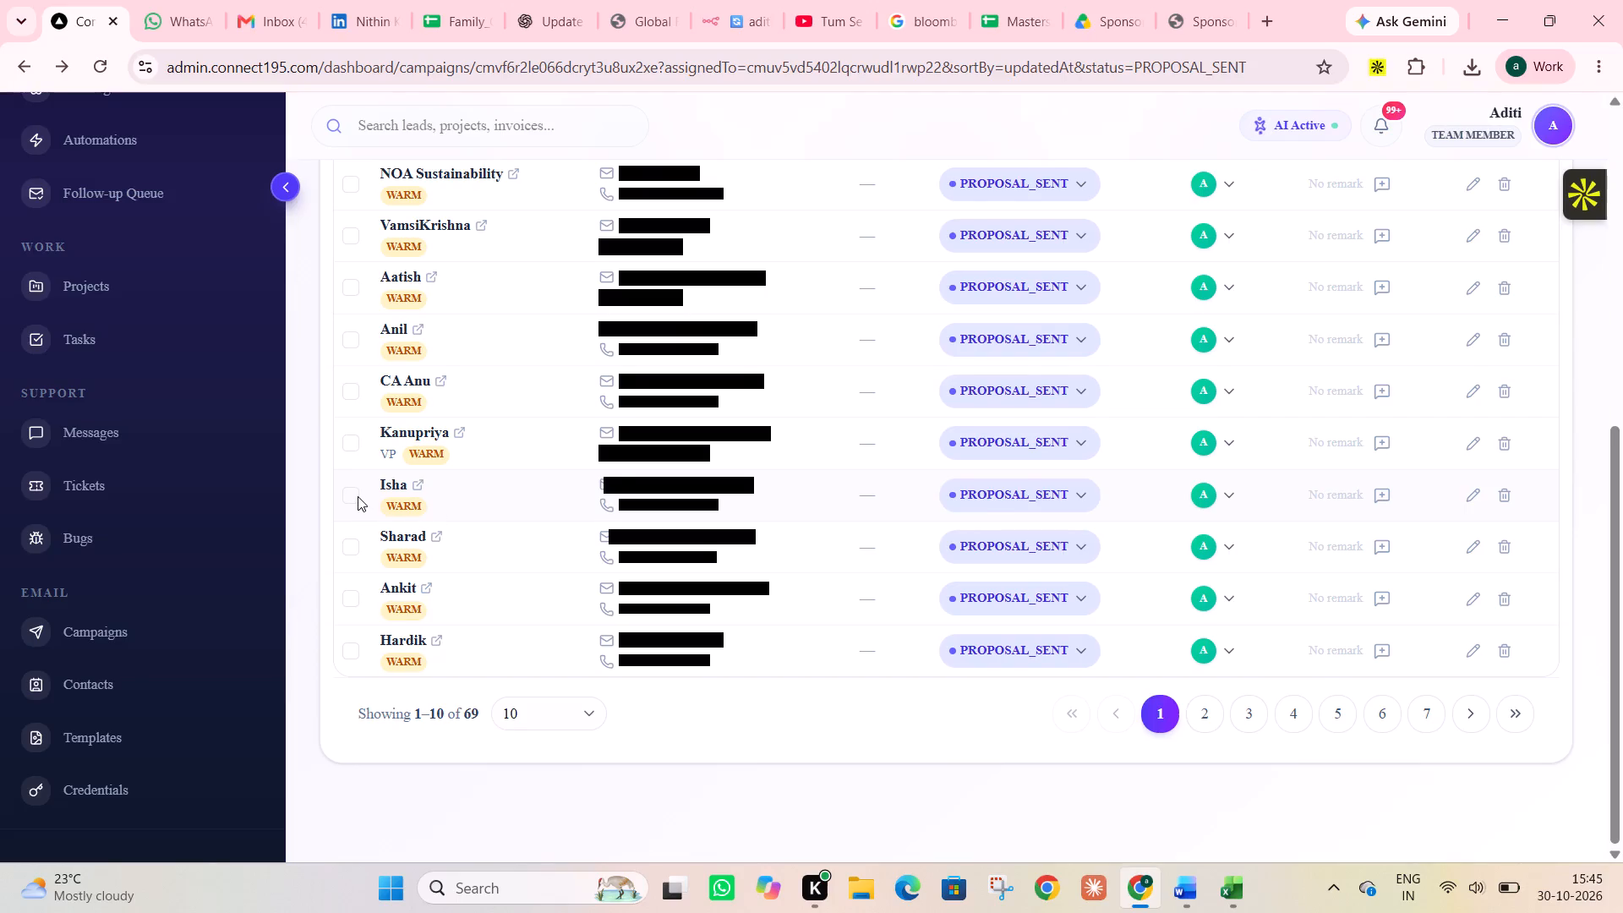
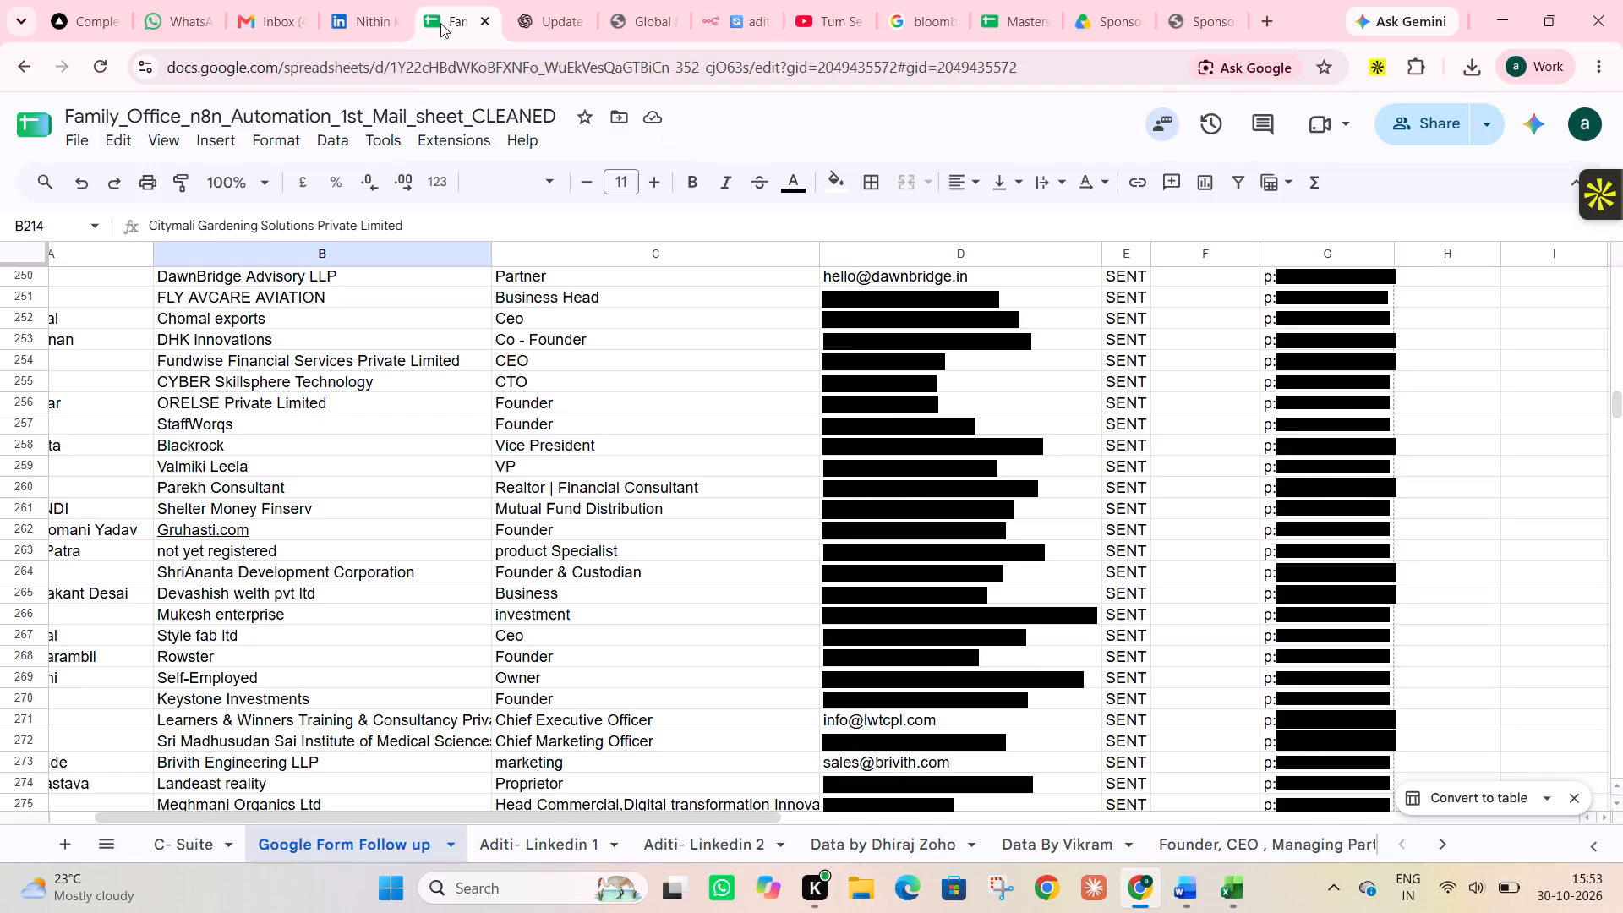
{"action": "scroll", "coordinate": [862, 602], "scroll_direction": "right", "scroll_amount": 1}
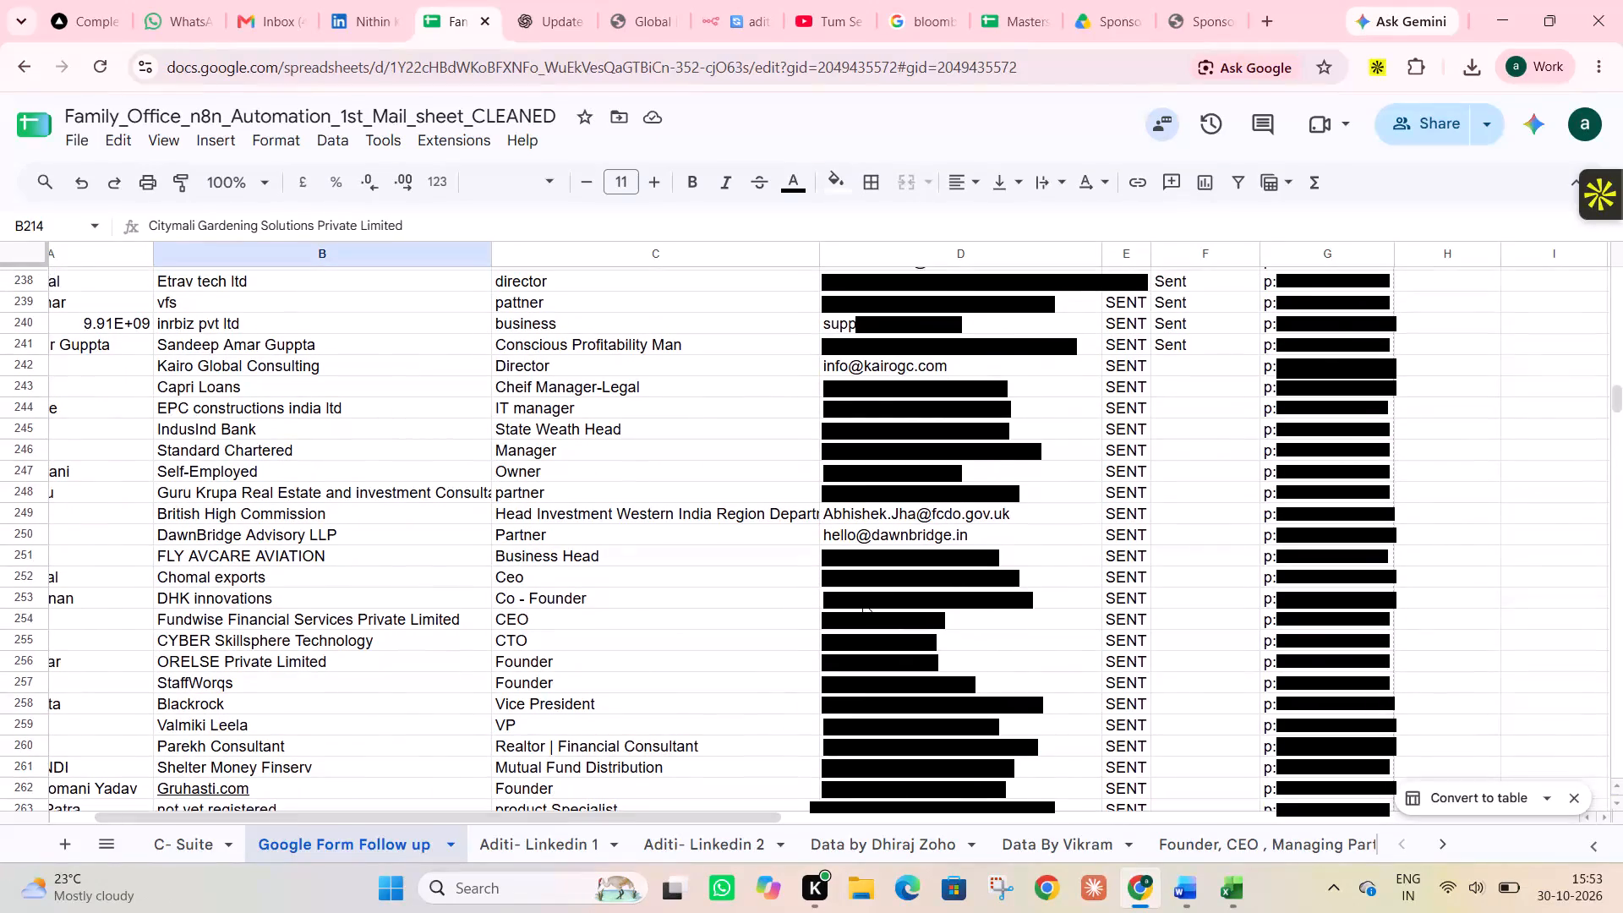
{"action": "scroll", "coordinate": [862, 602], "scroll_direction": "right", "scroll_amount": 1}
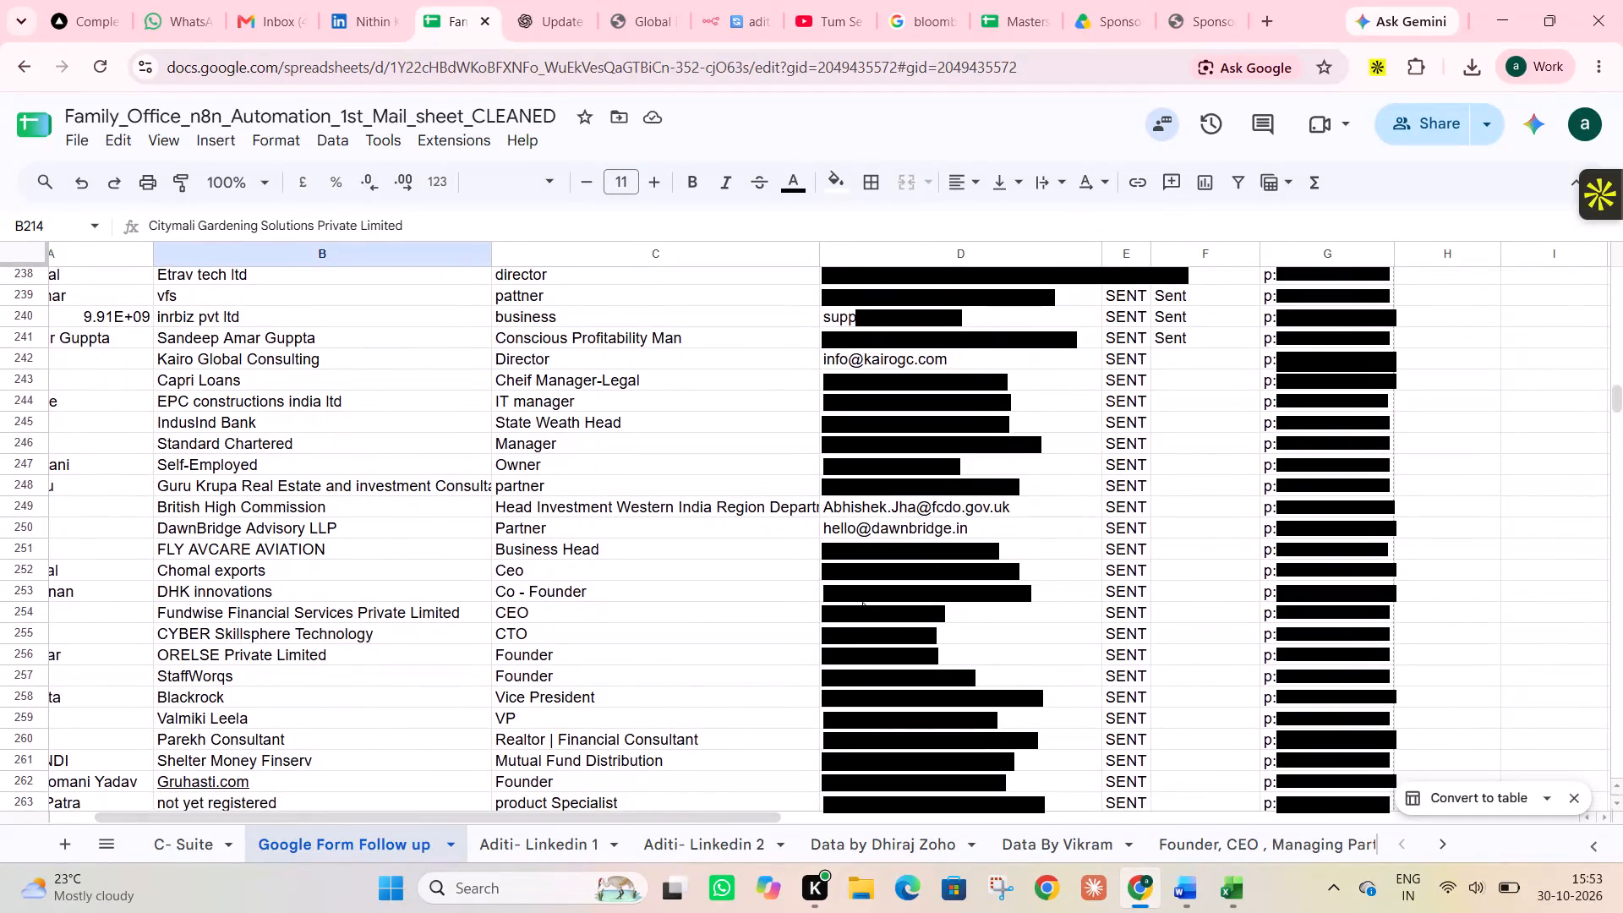
{"action": "scroll", "coordinate": [862, 602], "scroll_direction": "right", "scroll_amount": 2}
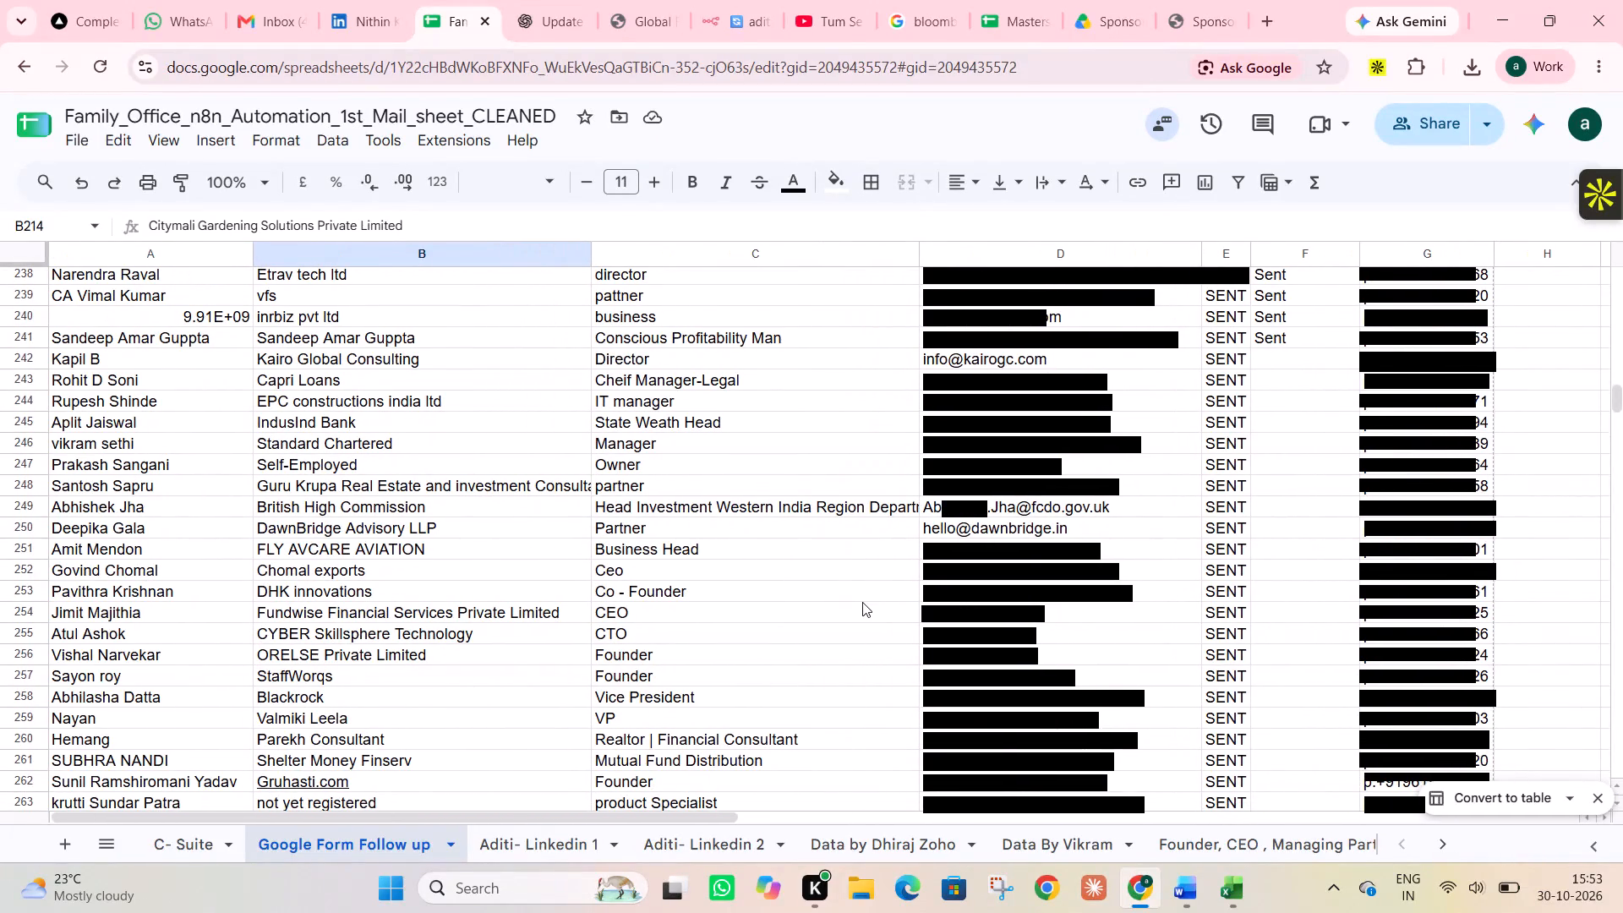
{"action": "scroll", "coordinate": [862, 602], "scroll_direction": "down", "scroll_amount": 5}
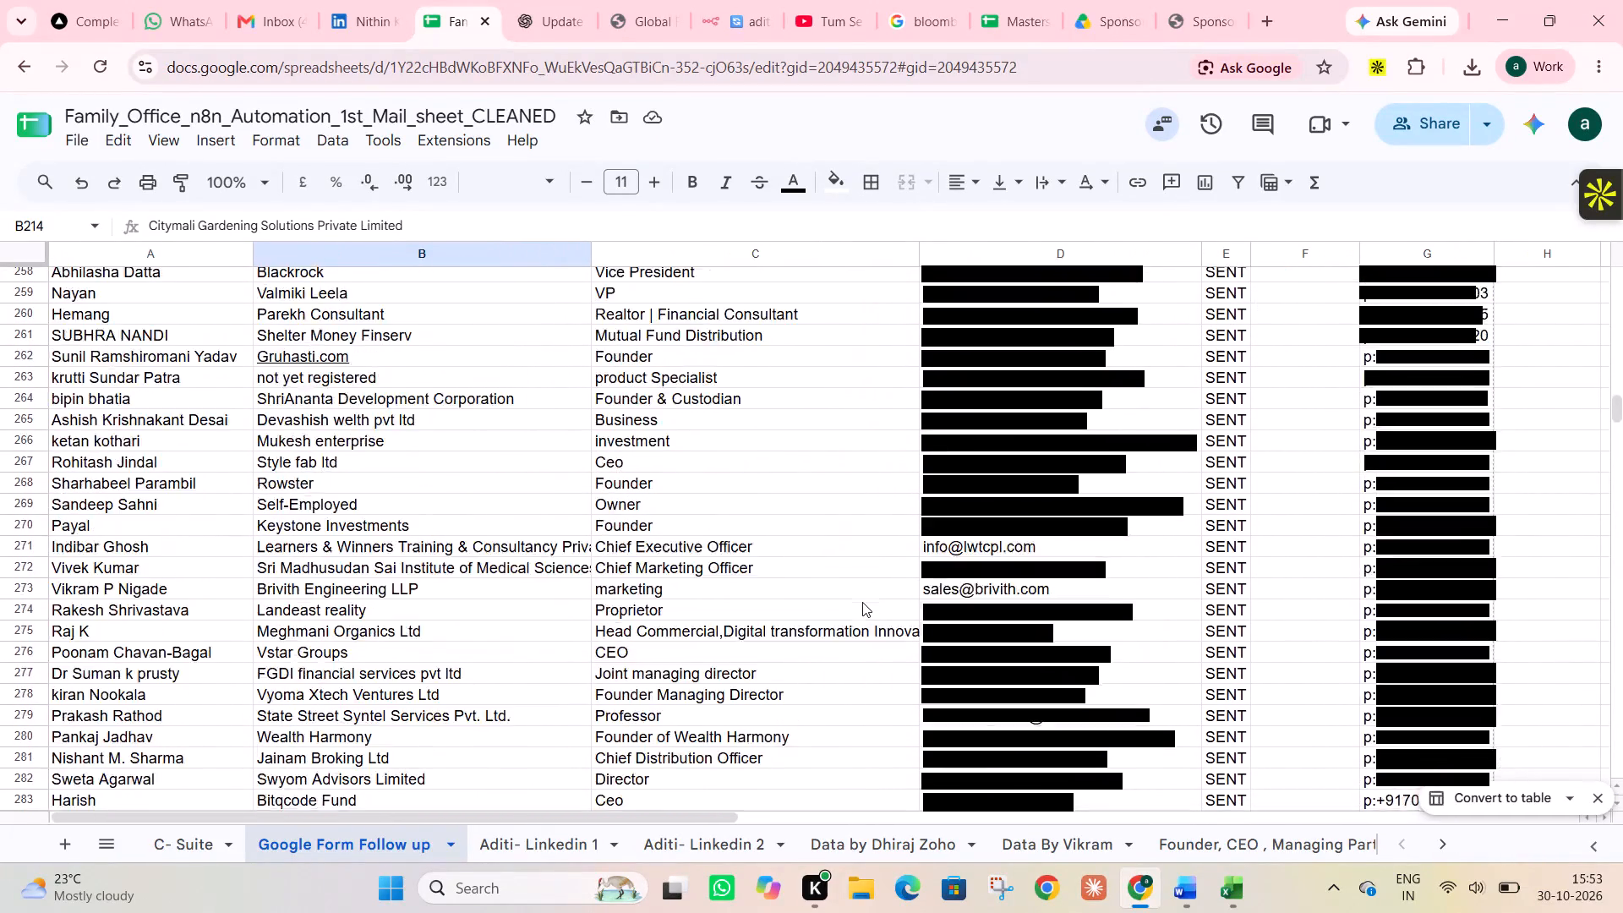
{"action": "scroll", "coordinate": [862, 602], "scroll_direction": "down", "scroll_amount": 3}
{"action": "scroll", "coordinate": [862, 602], "scroll_direction": "up", "scroll_amount": 7}
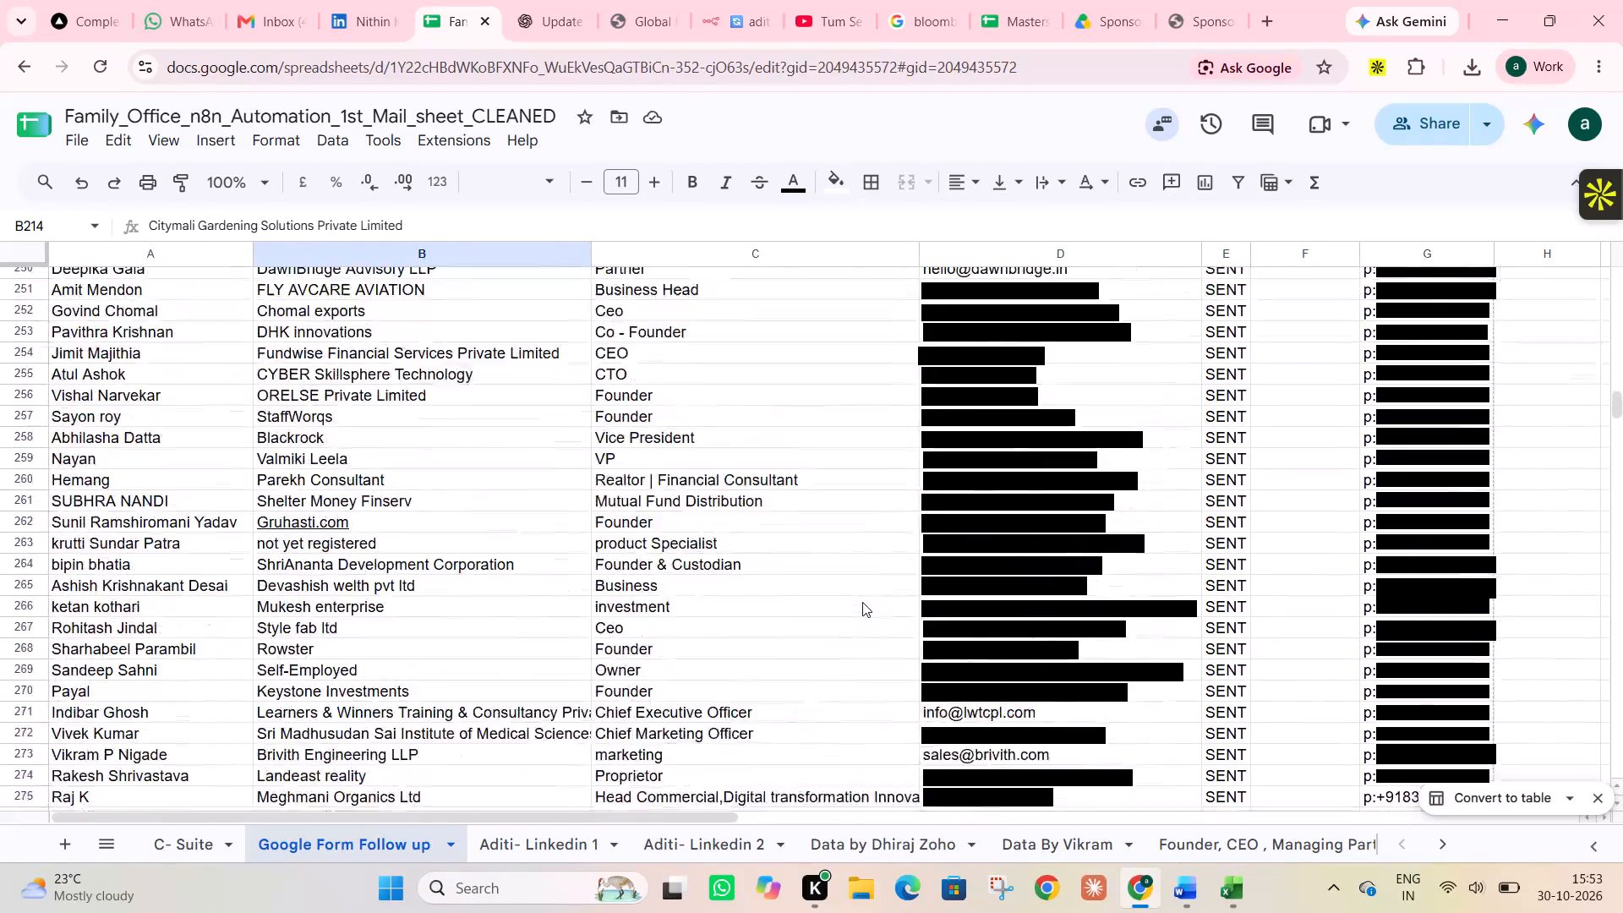
{"action": "scroll", "coordinate": [862, 602], "scroll_direction": "up", "scroll_amount": 4}
{"action": "scroll", "coordinate": [862, 602], "scroll_direction": "down", "scroll_amount": 10}
{"action": "scroll", "coordinate": [862, 602], "scroll_direction": "up", "scroll_amount": 1}
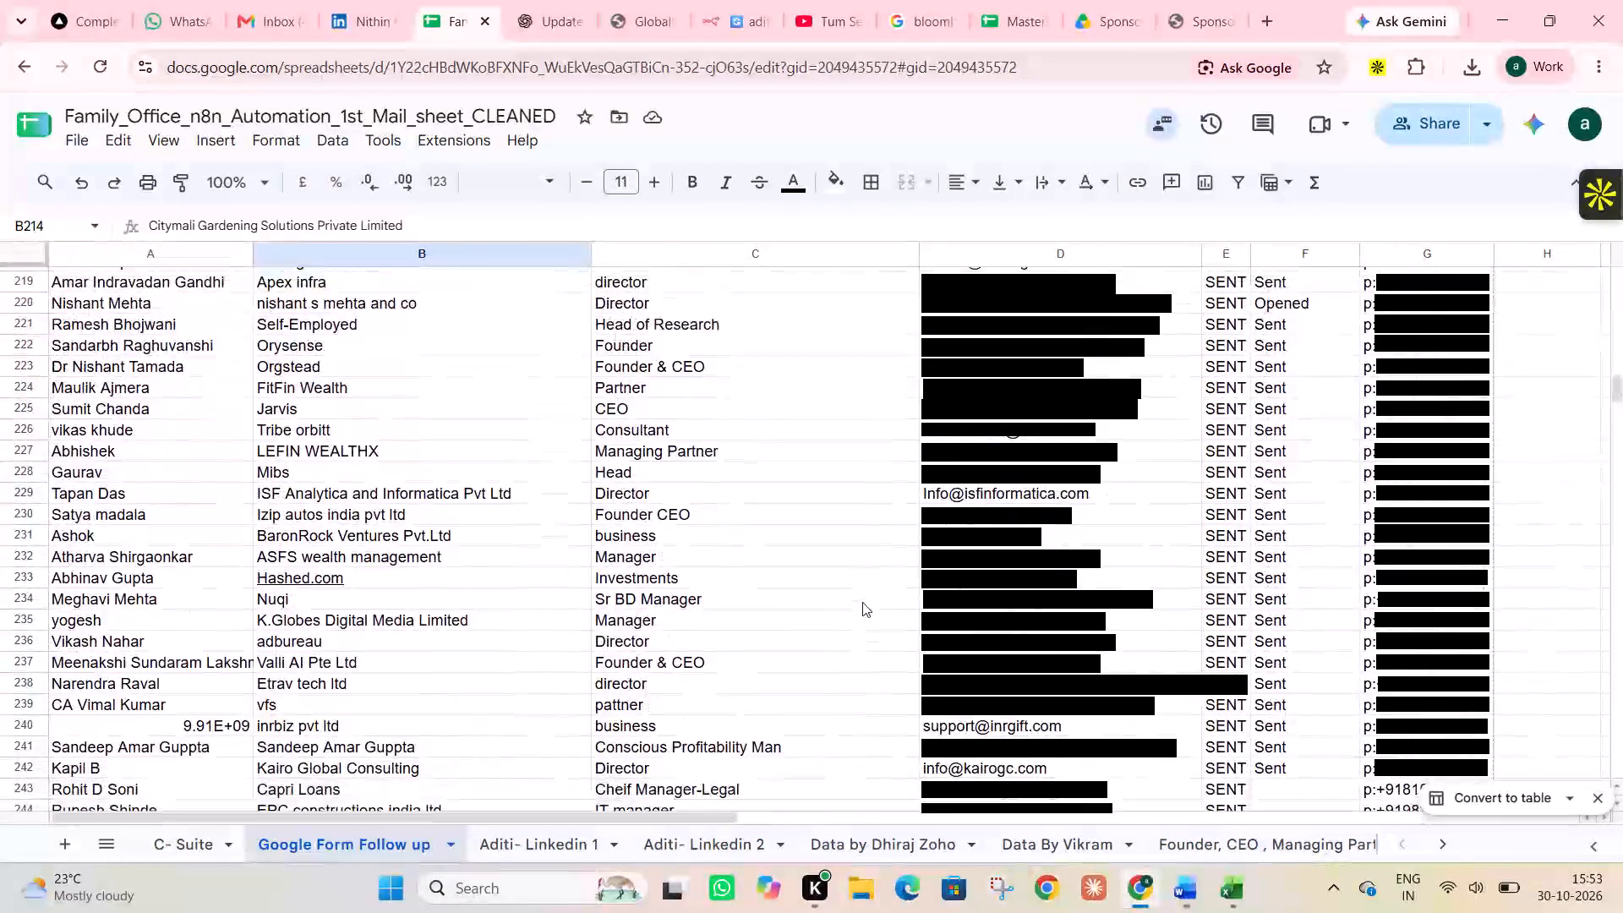
{"action": "scroll", "coordinate": [862, 602], "scroll_direction": "up", "scroll_amount": 2}
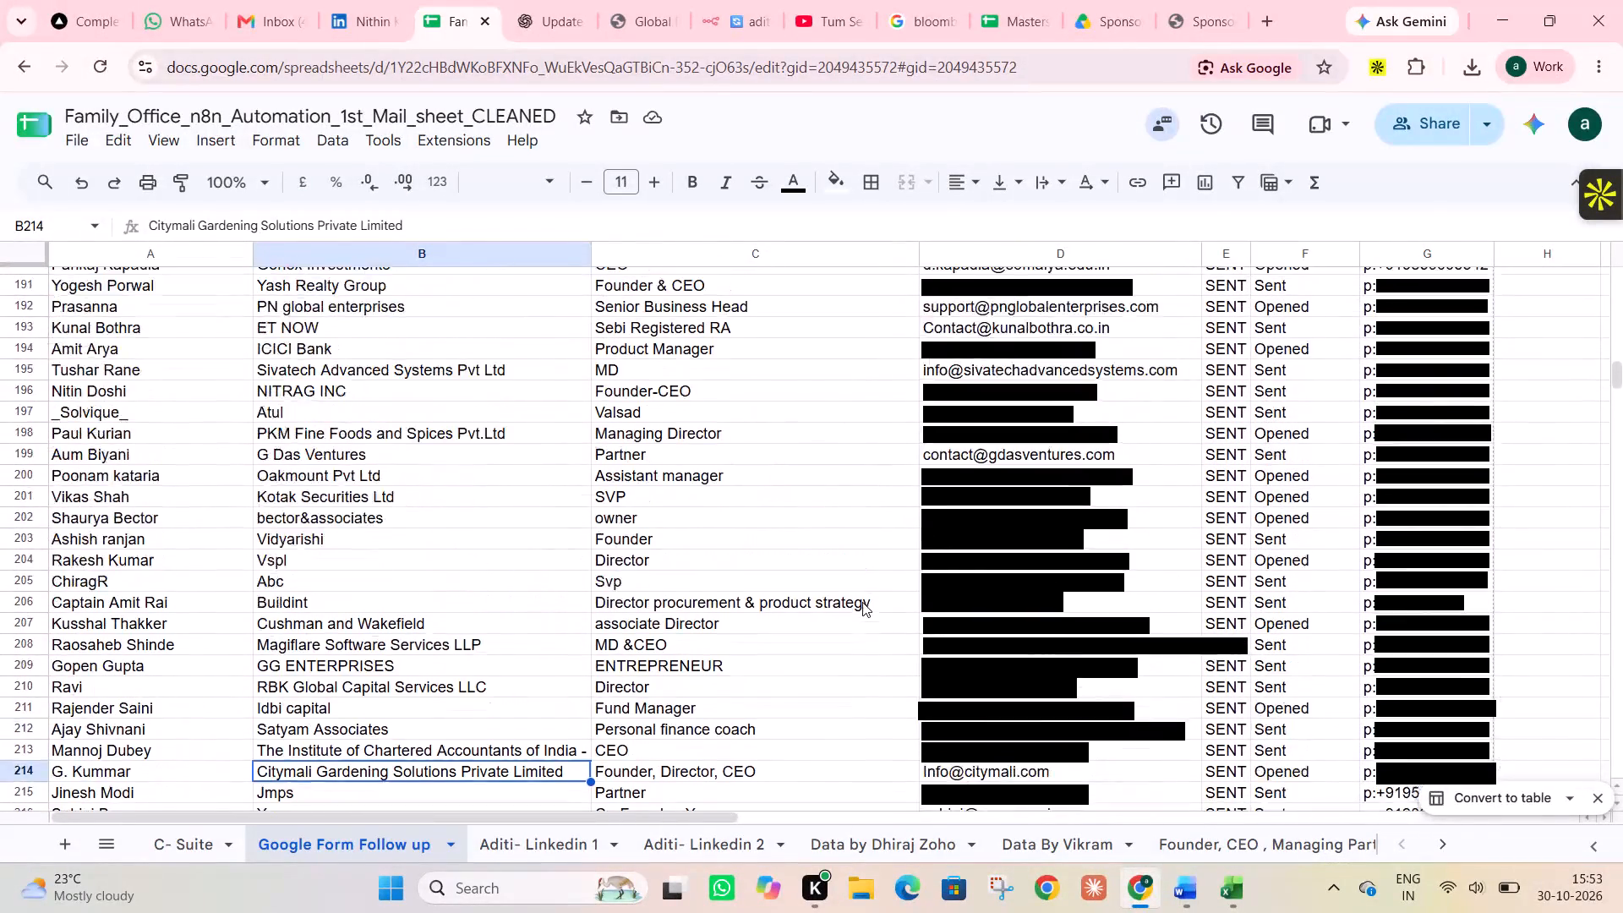
{"action": "scroll", "coordinate": [862, 602], "scroll_direction": "up", "scroll_amount": 5}
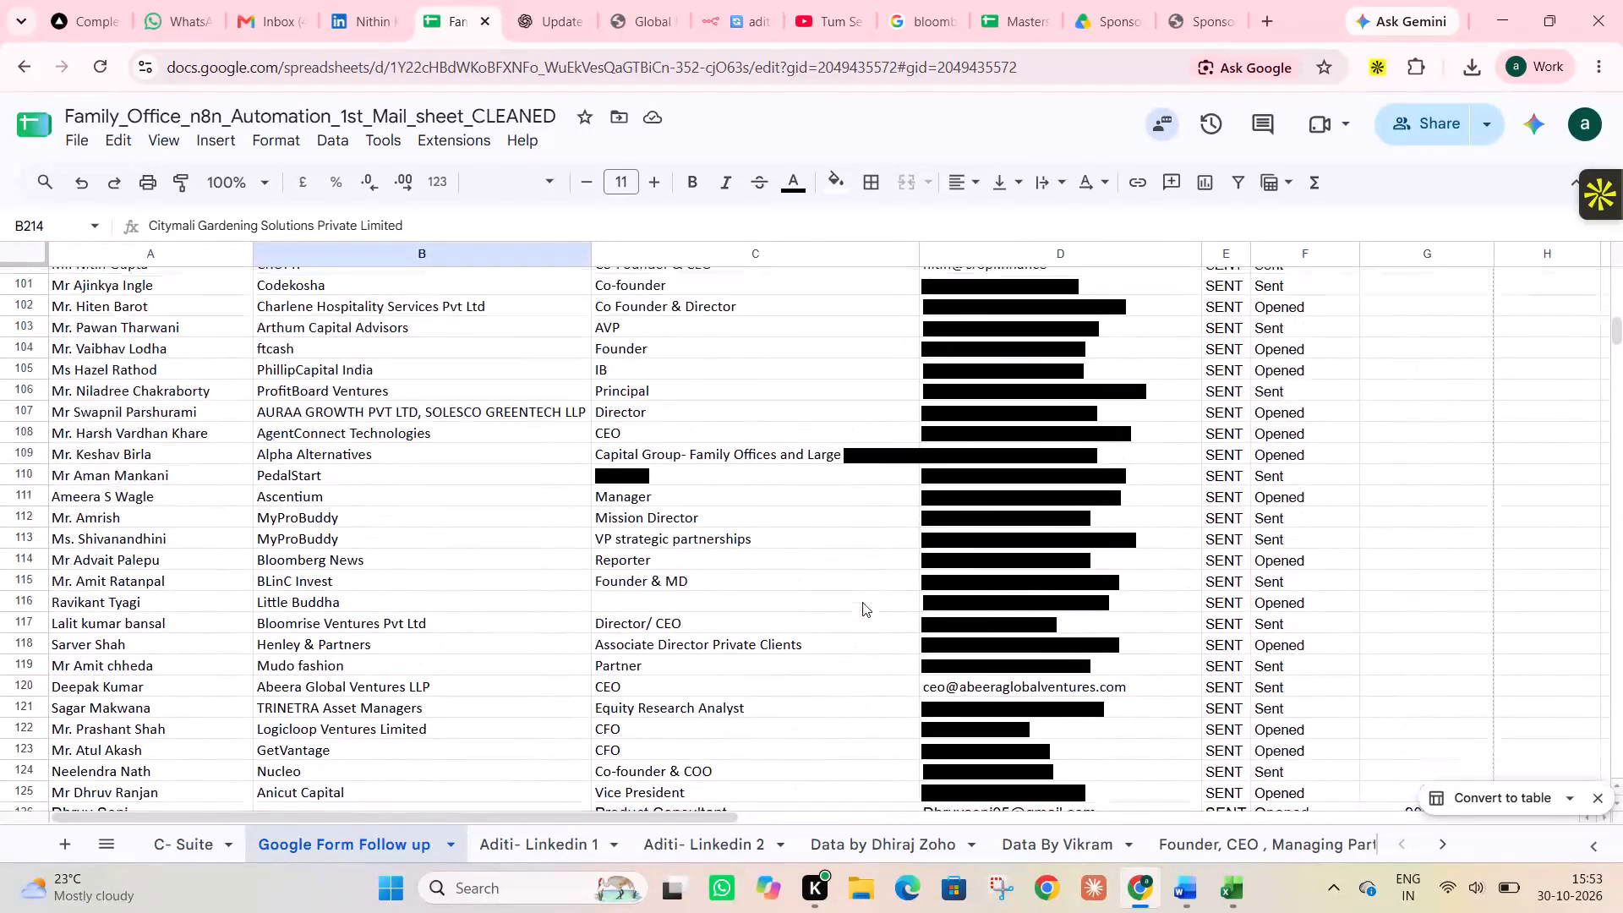
{"action": "scroll", "coordinate": [862, 602], "scroll_direction": "up", "scroll_amount": 3}
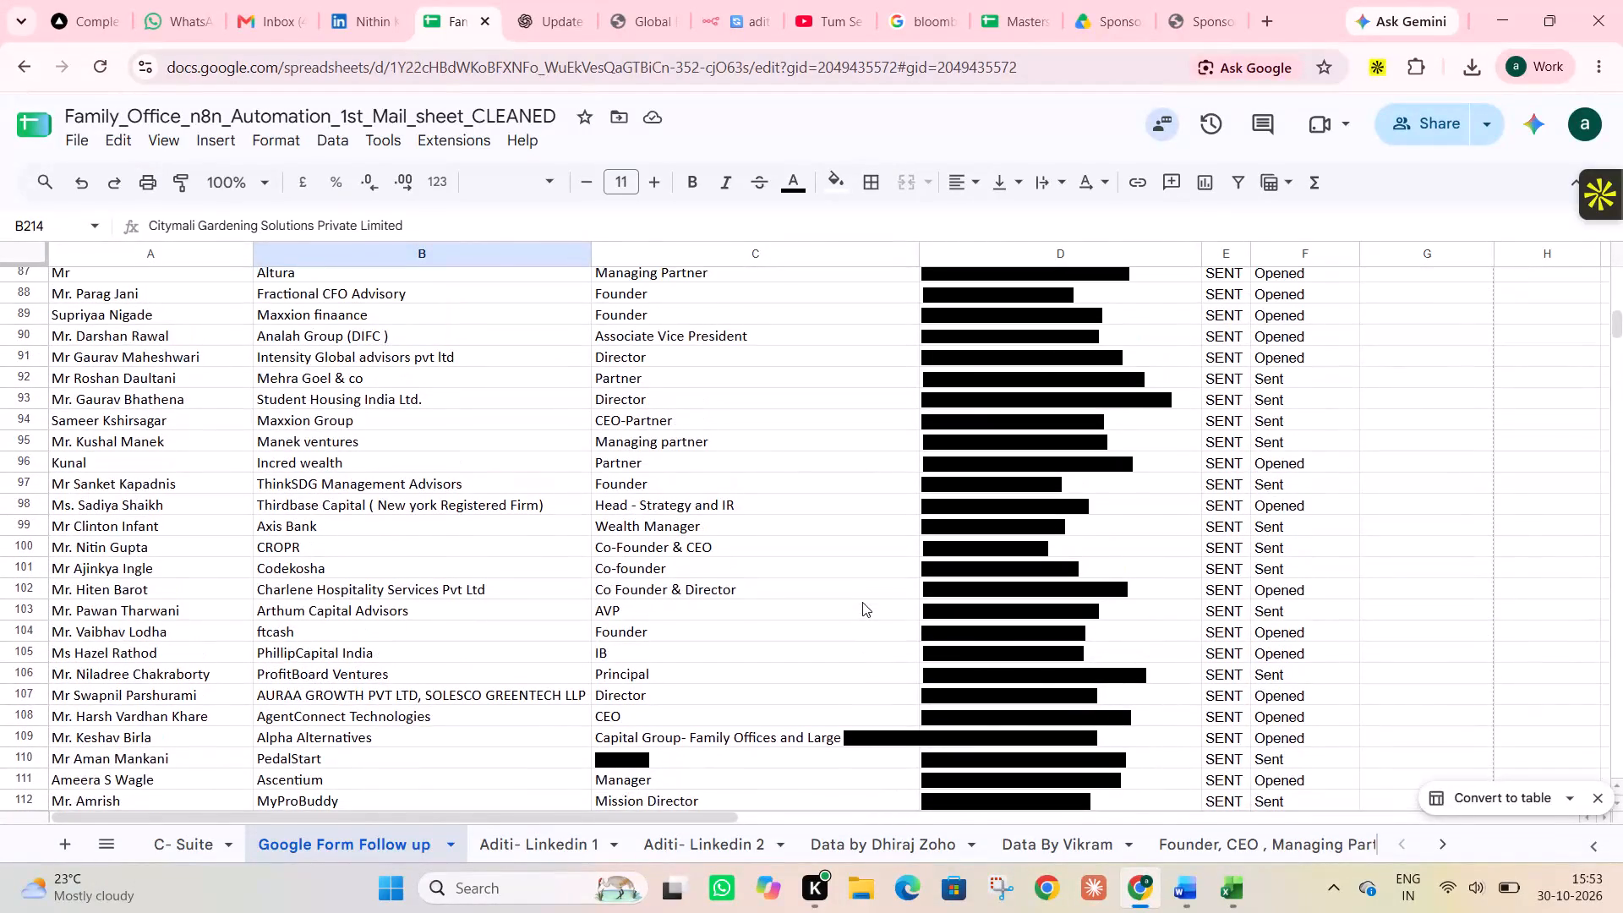
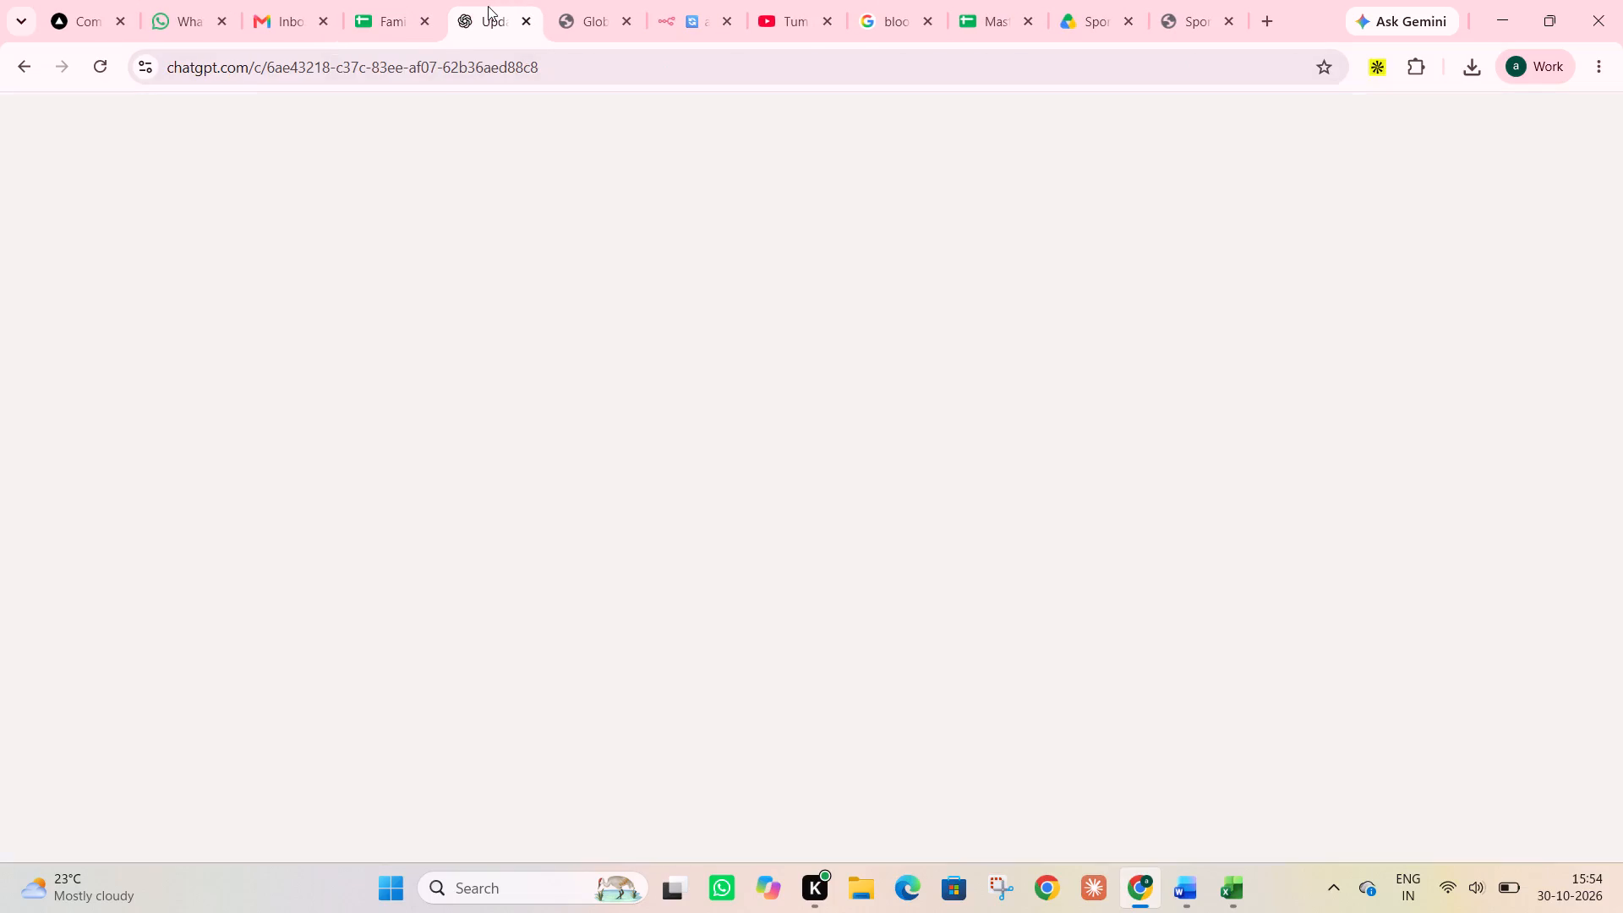
Close the HTML file preview in the Update HTML Discount Offer chat and review the press pass email and its drafted reply.
{"action": "scroll", "coordinate": [543, 415], "scroll_direction": "up", "scroll_amount": 1}
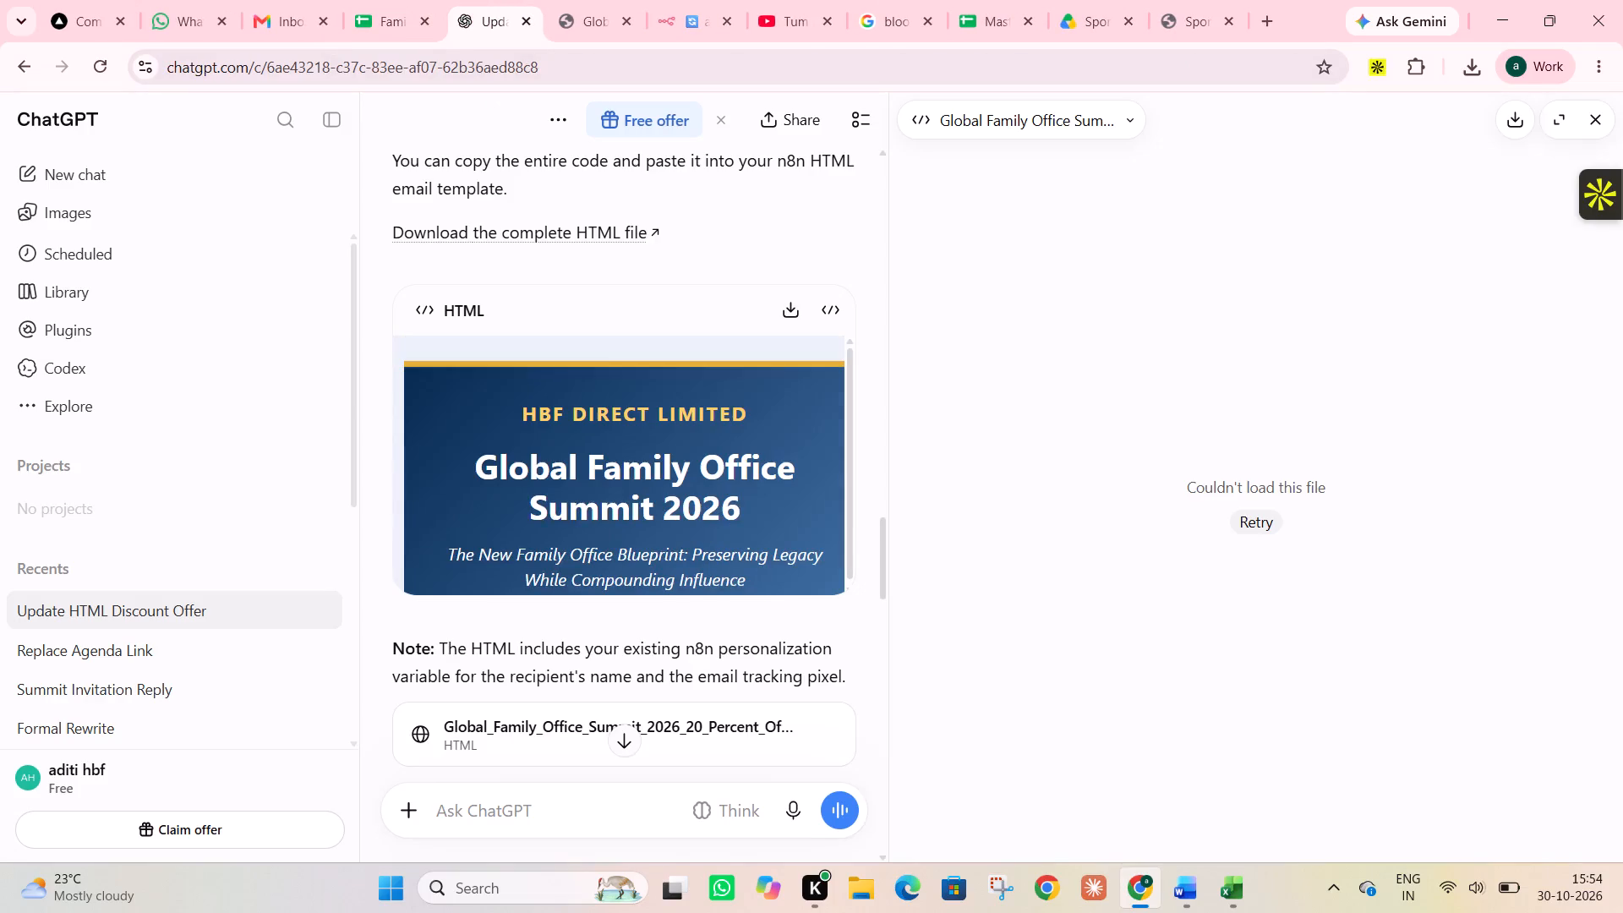
{"action": "left_click", "coordinate": [1591, 117]}
{"action": "scroll", "coordinate": [1210, 734], "scroll_direction": "down", "scroll_amount": 7}
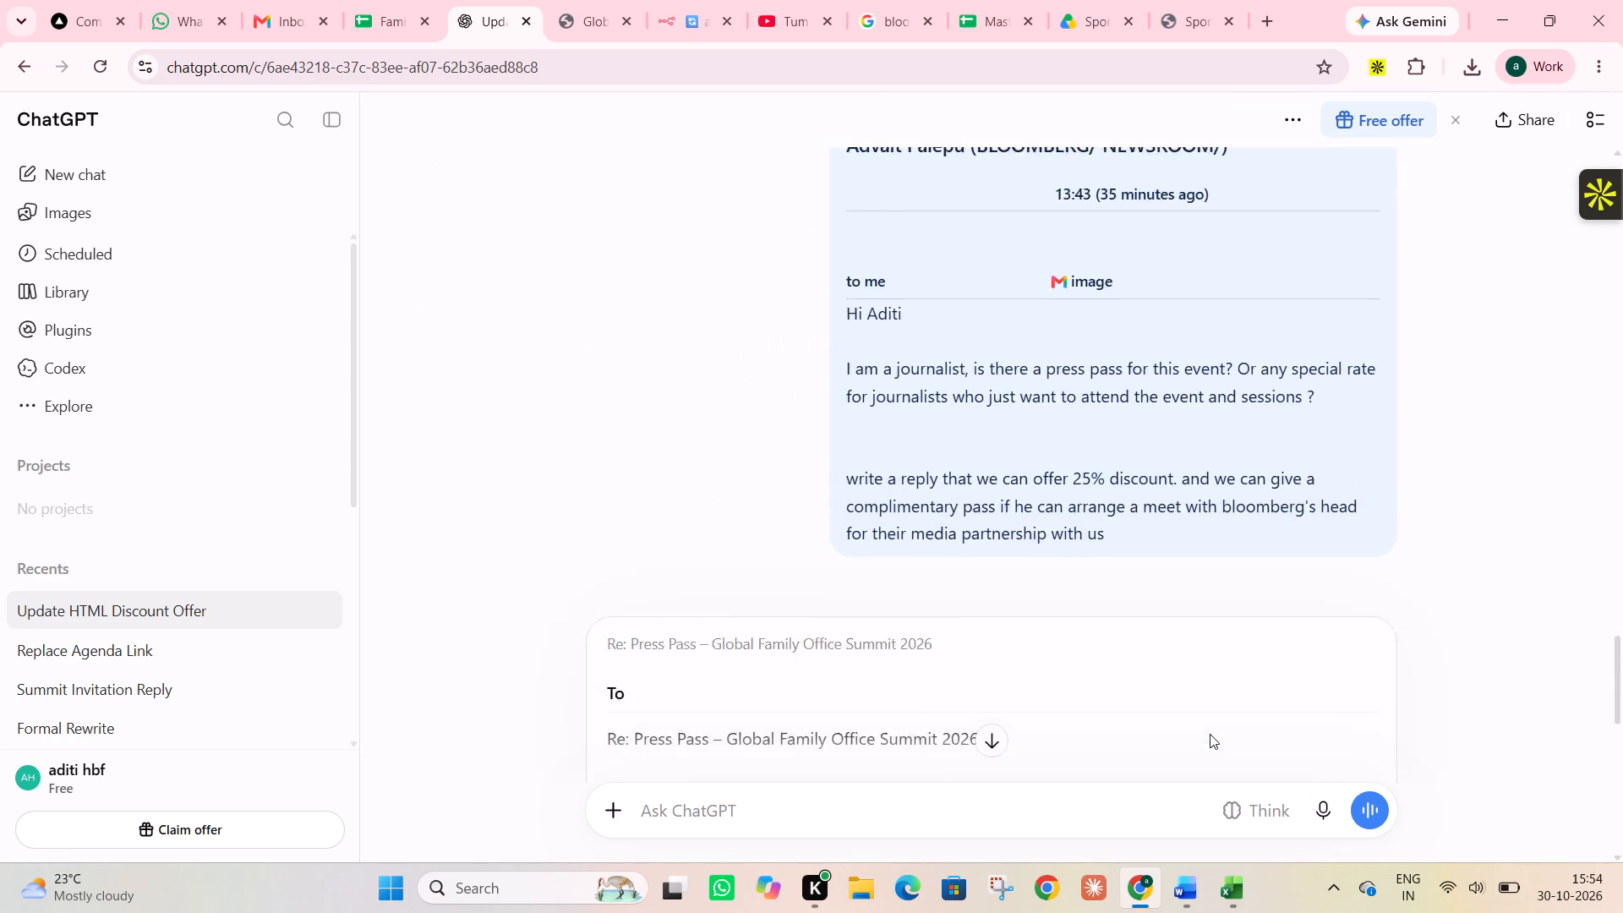
Close the browser's local HTML preview of the Global Family Office Summit 2026 invitation email.
{"action": "scroll", "coordinate": [1210, 734], "scroll_direction": "down", "scroll_amount": 6}
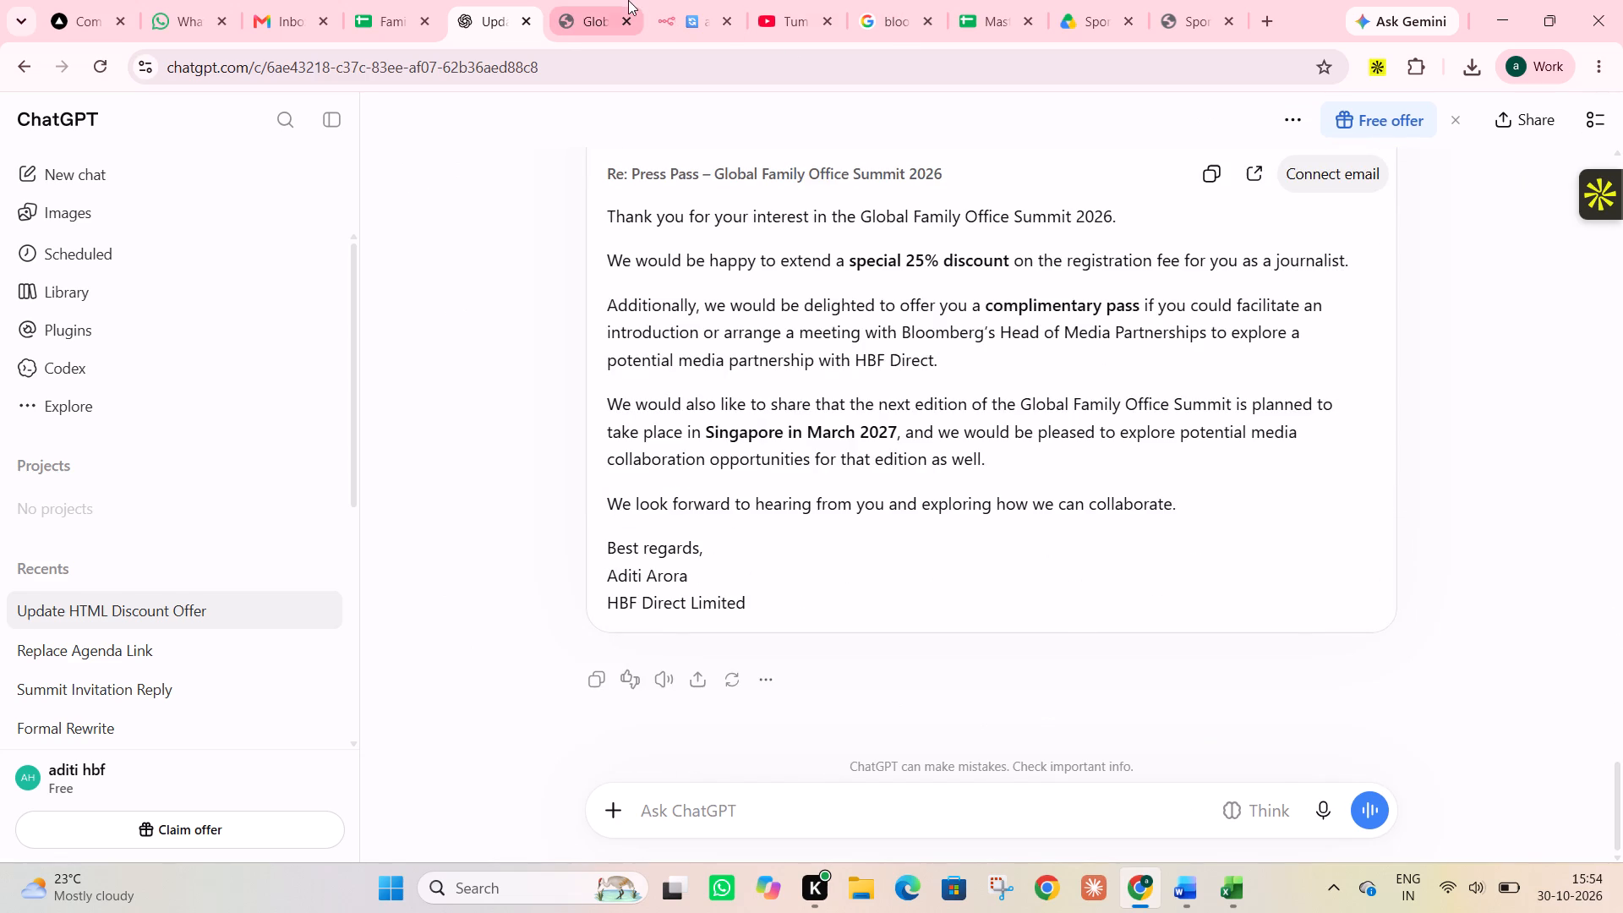
{"action": "left_click", "coordinate": [570, 12]}
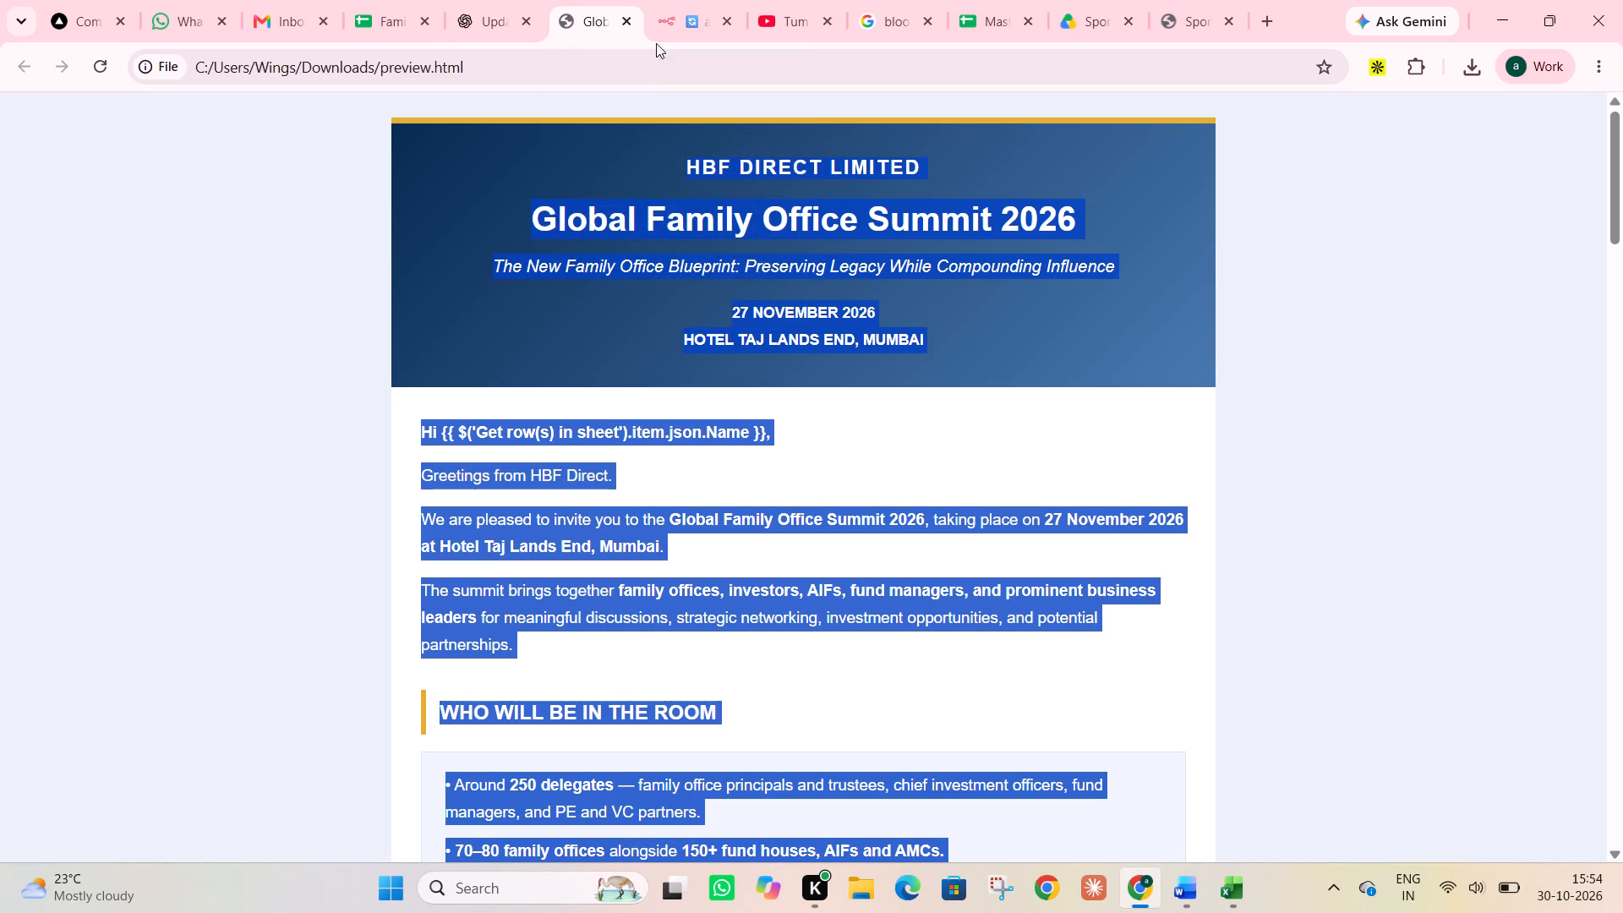
{"action": "left_click", "coordinate": [626, 27]}
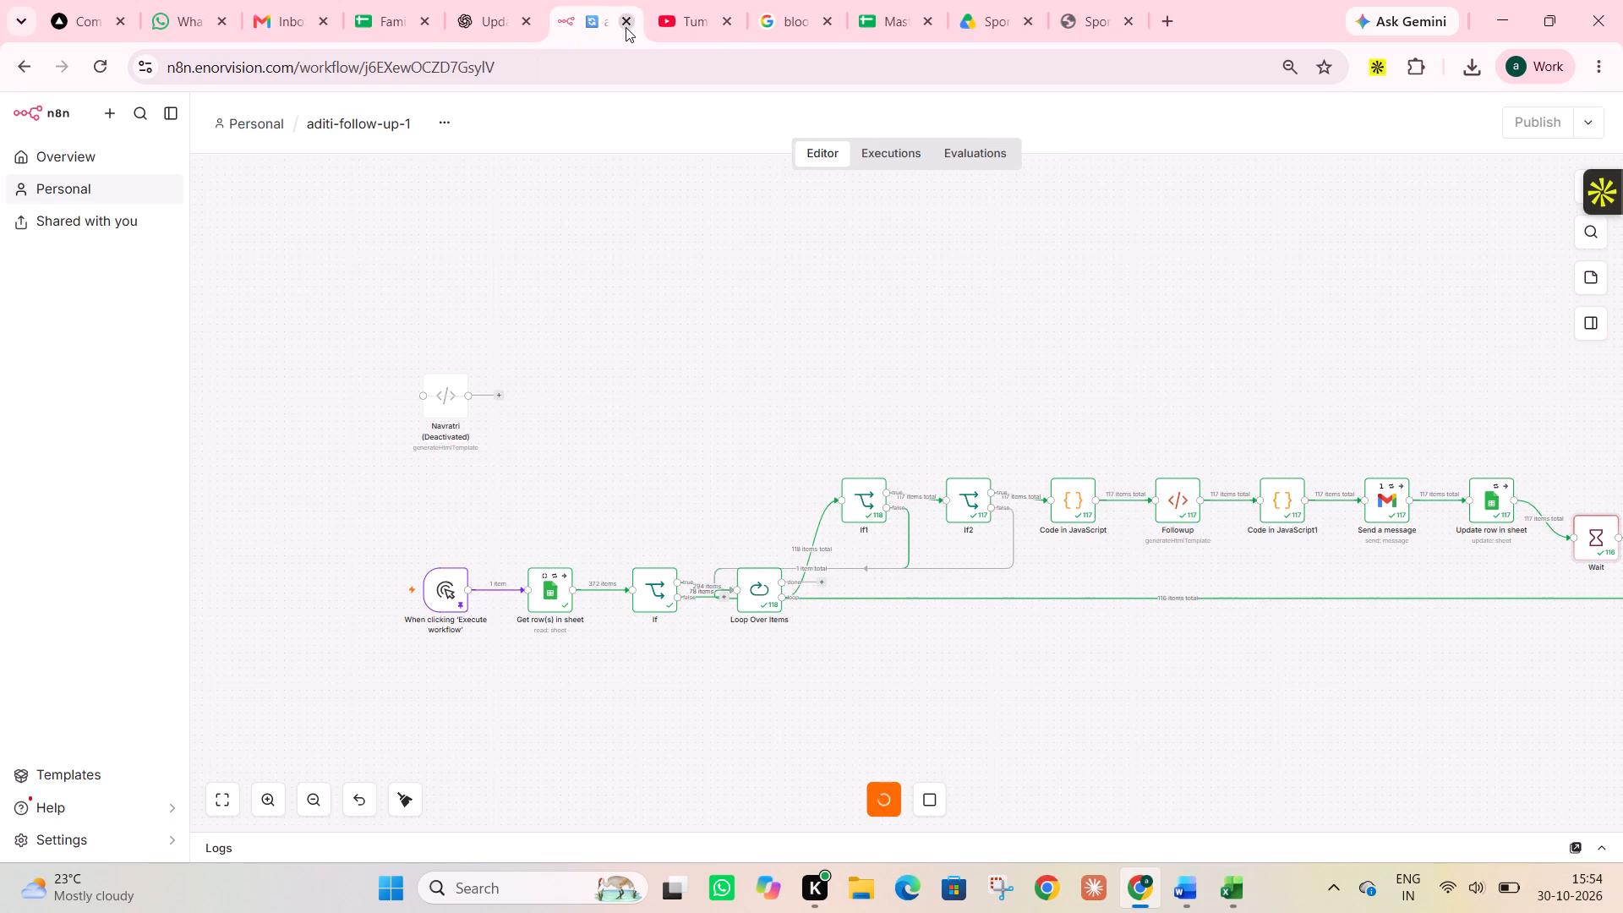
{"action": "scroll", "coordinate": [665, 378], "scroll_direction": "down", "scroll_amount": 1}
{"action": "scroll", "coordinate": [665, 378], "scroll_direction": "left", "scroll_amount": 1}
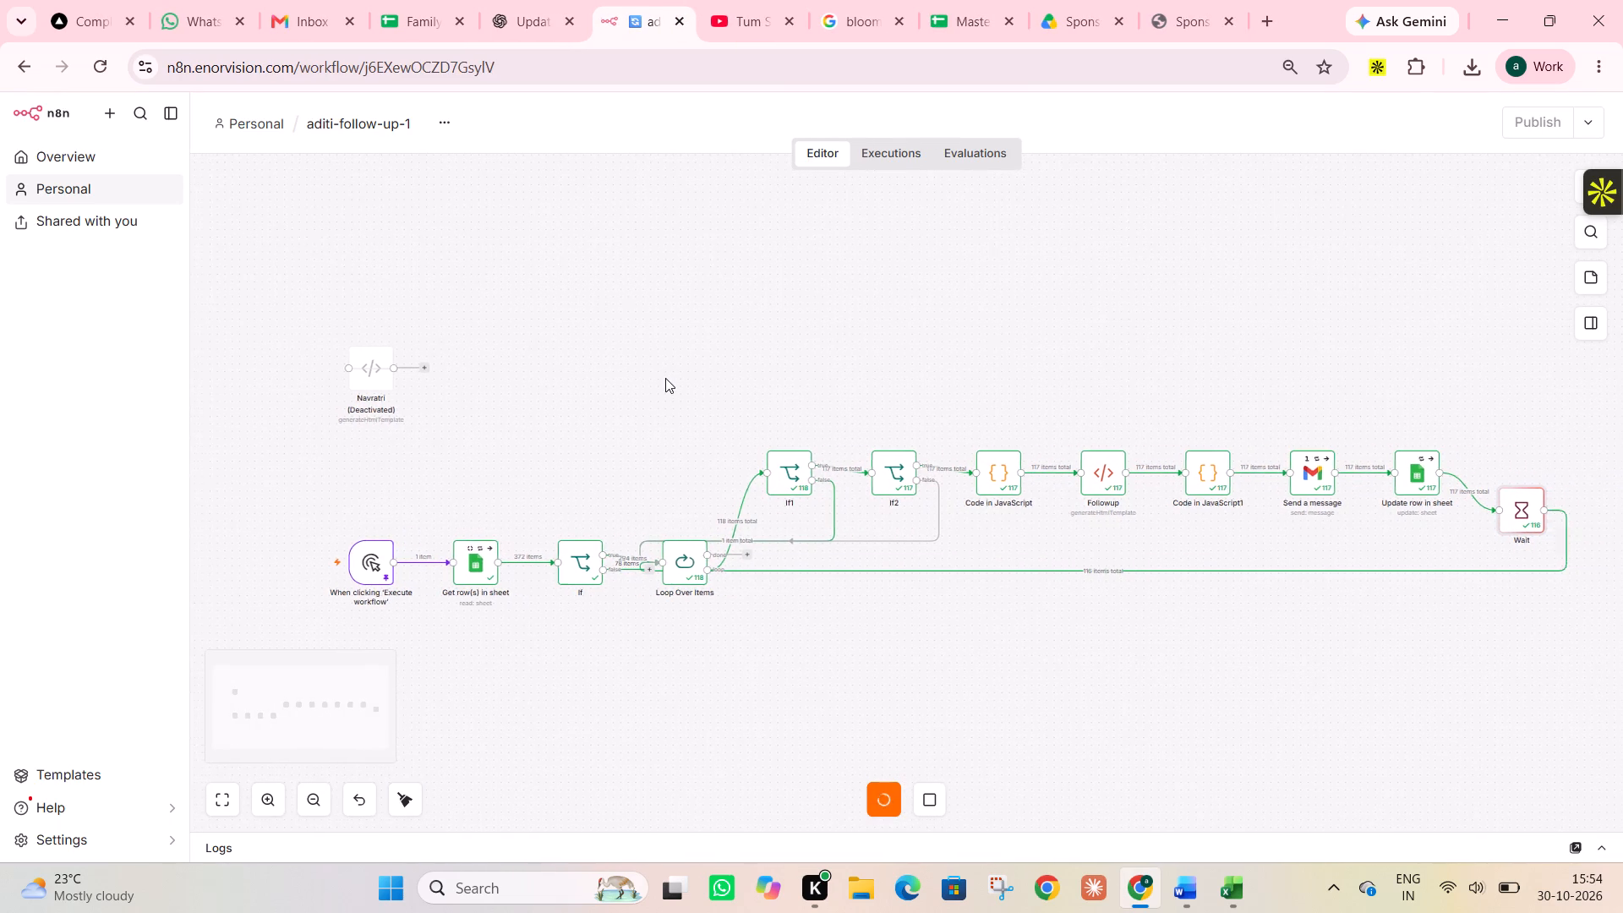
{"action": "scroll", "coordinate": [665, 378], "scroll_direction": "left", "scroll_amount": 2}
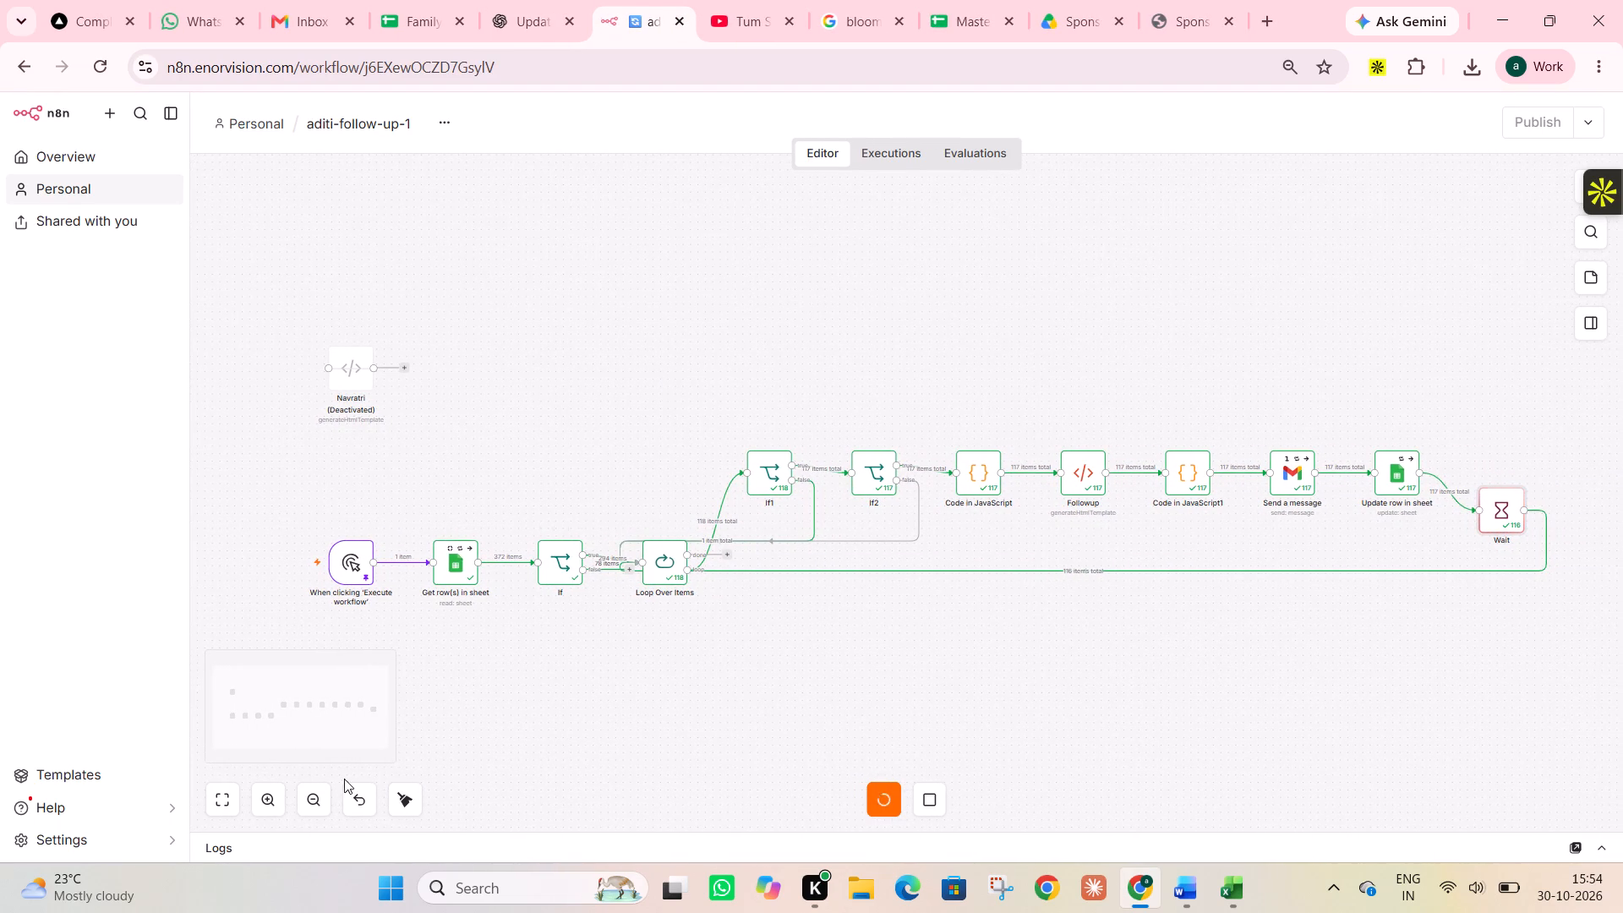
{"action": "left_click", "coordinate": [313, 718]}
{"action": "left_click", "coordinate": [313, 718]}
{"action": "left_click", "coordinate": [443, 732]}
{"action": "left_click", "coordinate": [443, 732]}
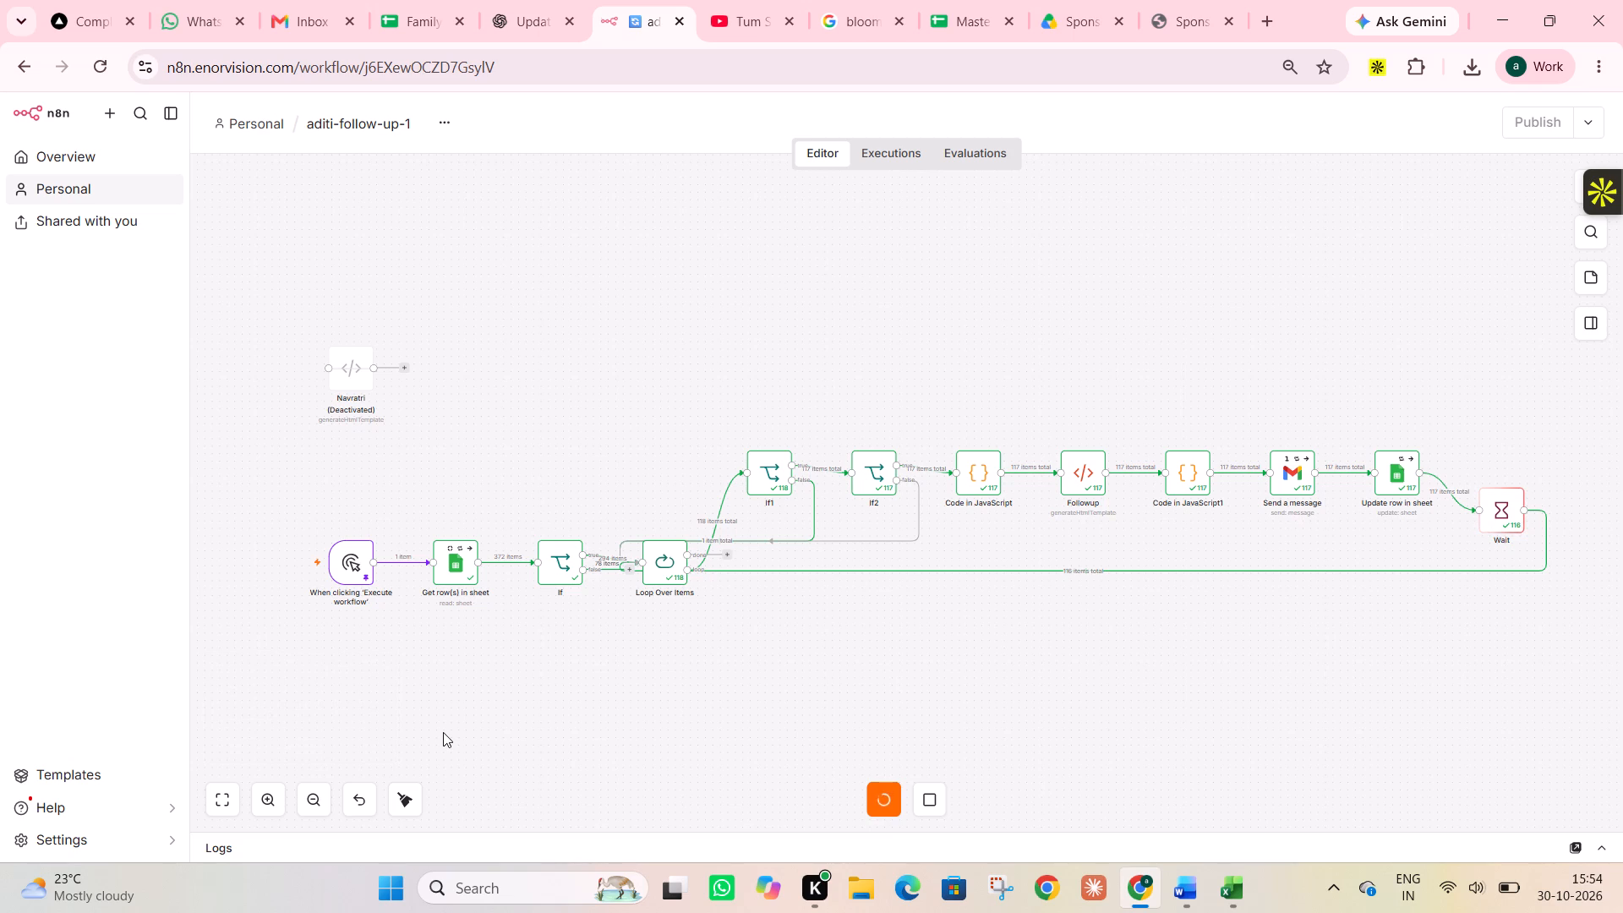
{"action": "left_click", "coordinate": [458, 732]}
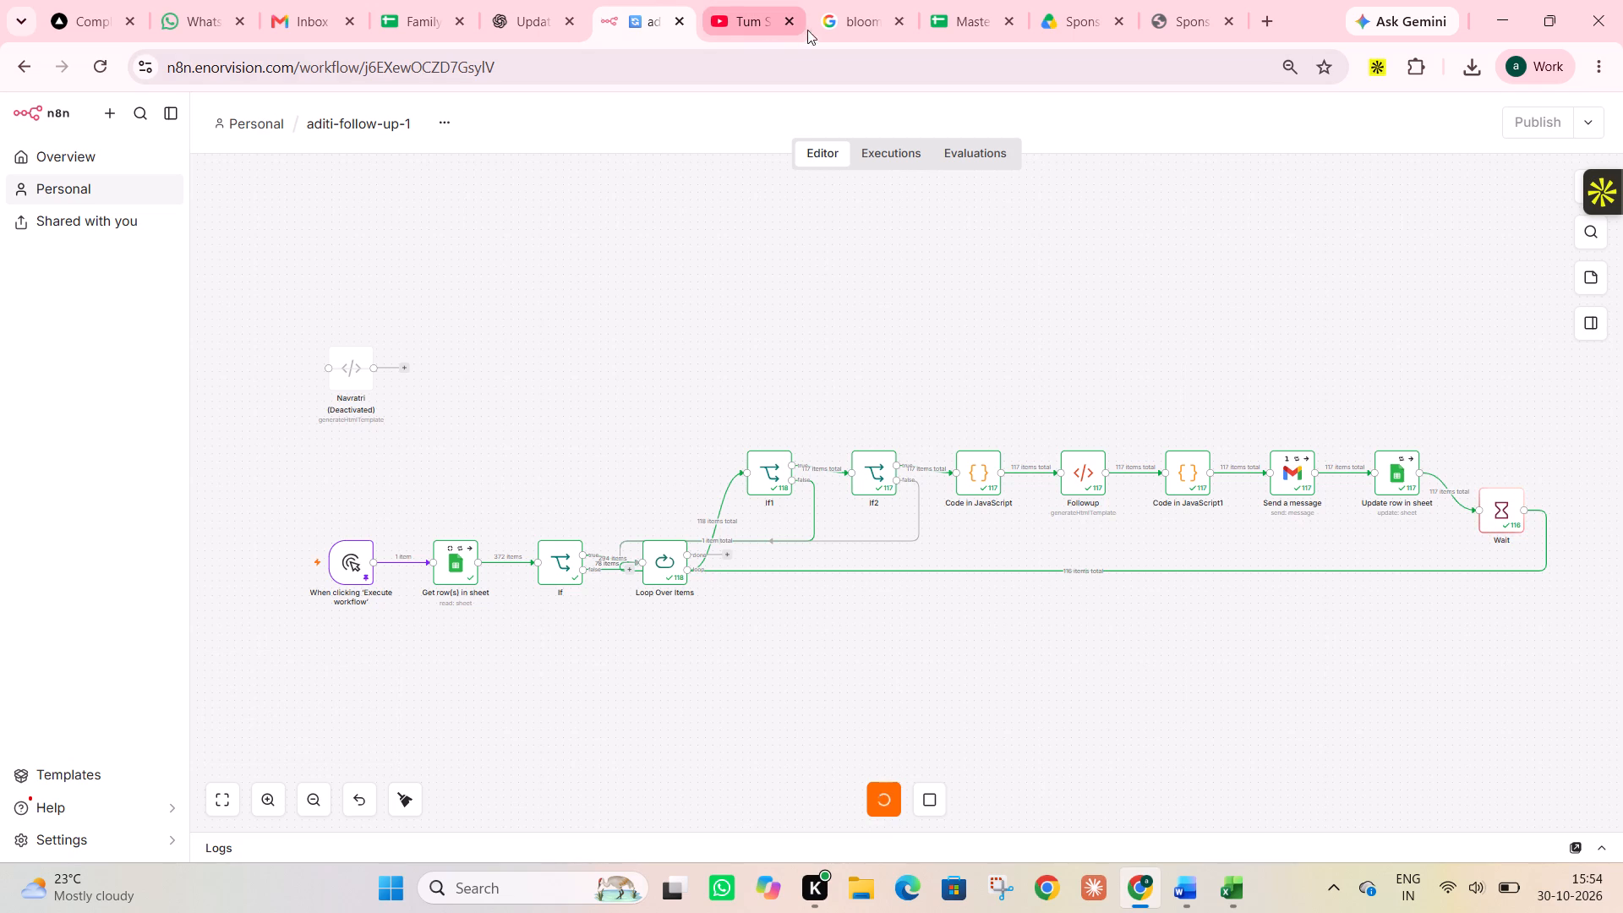
Close the browser tabs holding the bloomberg search, the Mastersheet-Family Office 2026 spreadsheet, and both copies of the Sponsorship_Deck_Aditya_Final.pdf.
{"action": "left_click", "coordinate": [858, 11]}
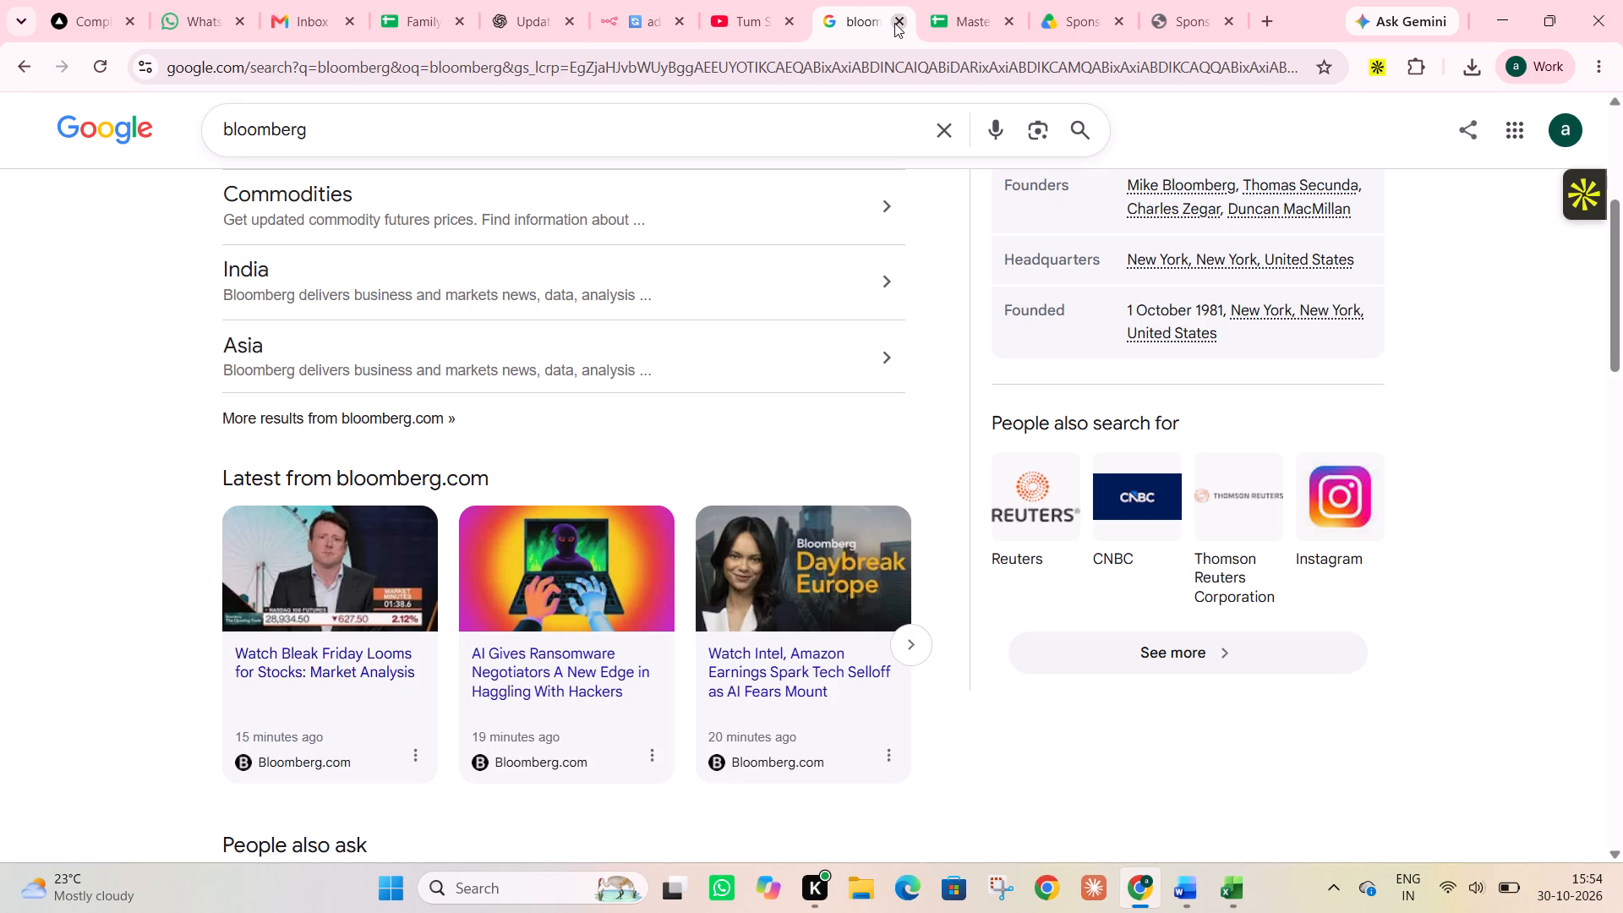
{"action": "left_click", "coordinate": [894, 23]}
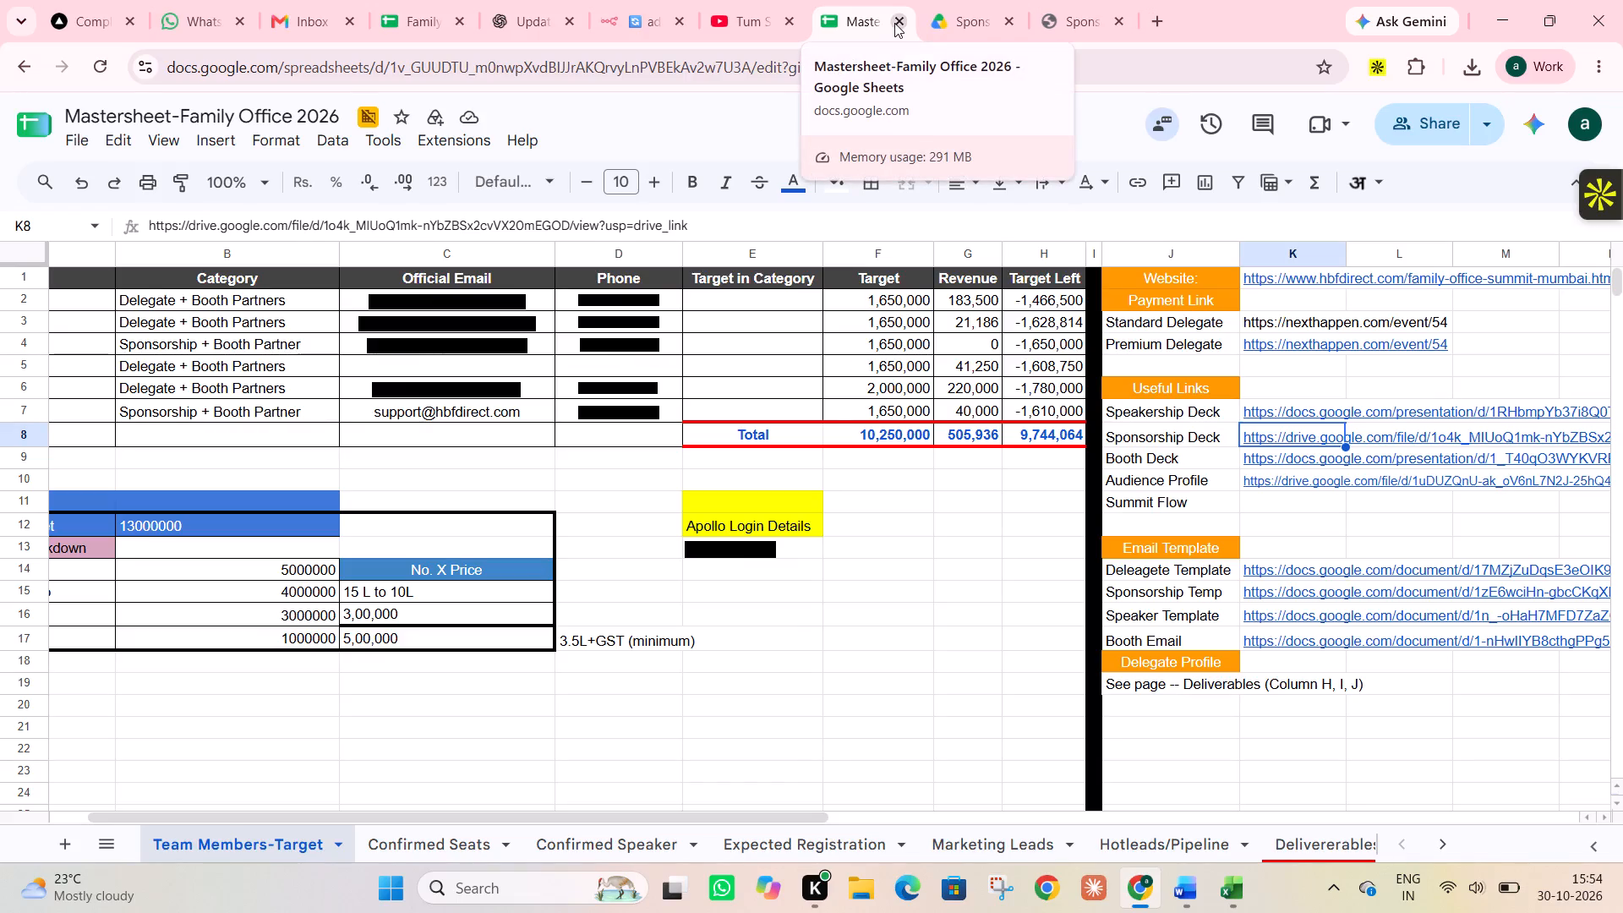
{"action": "left_click", "coordinate": [894, 23]}
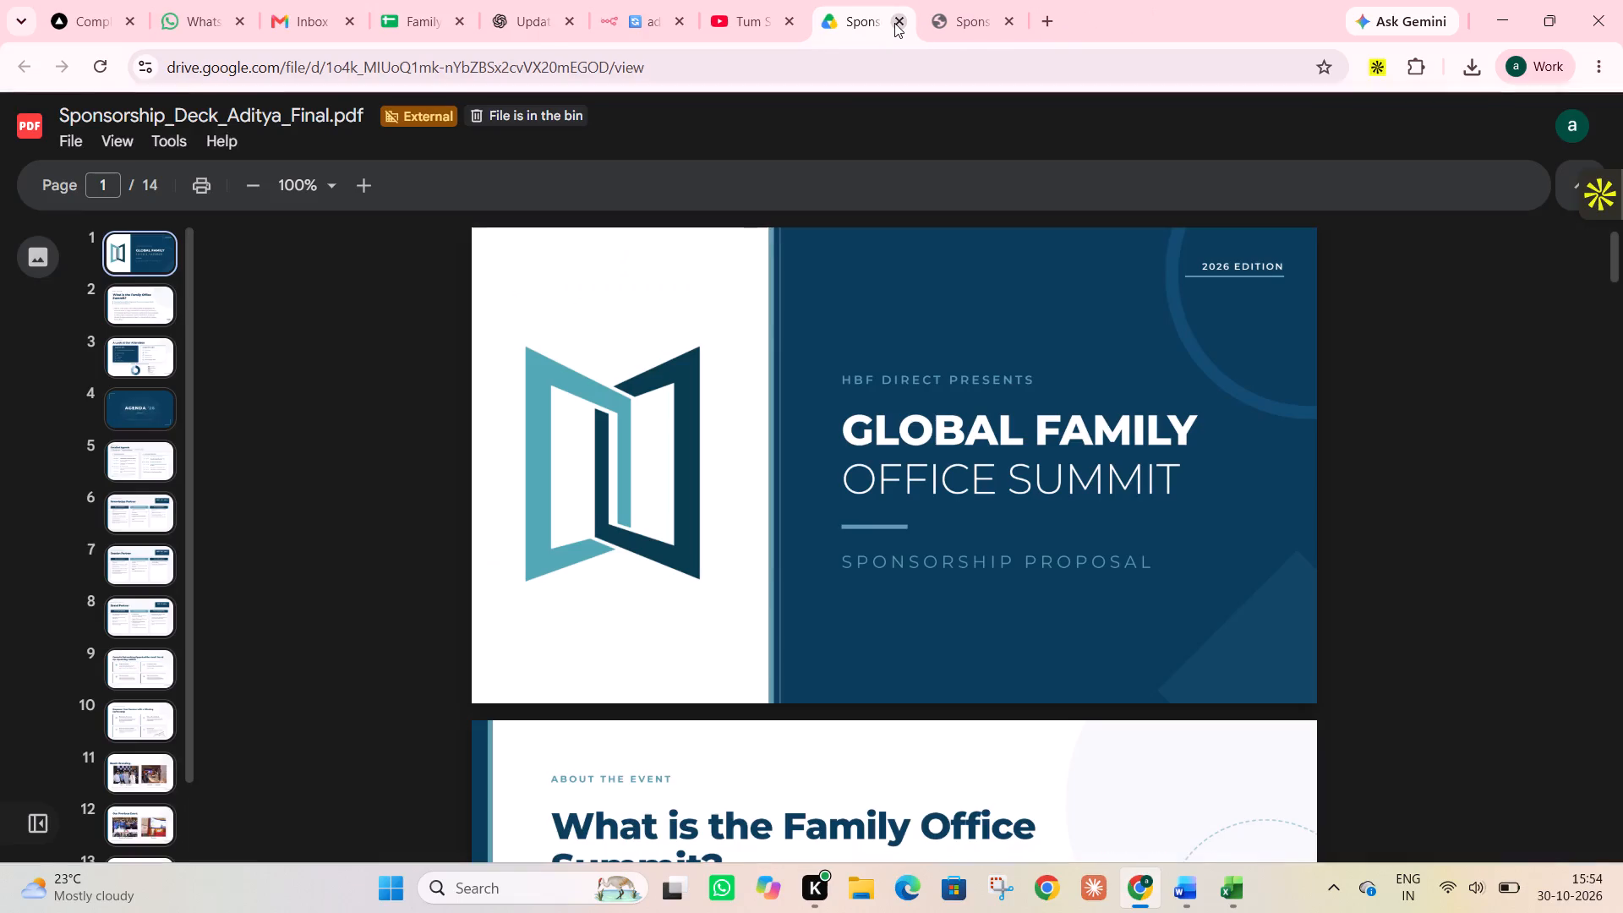
{"action": "left_click", "coordinate": [894, 23]}
{"action": "left_click", "coordinate": [894, 23]}
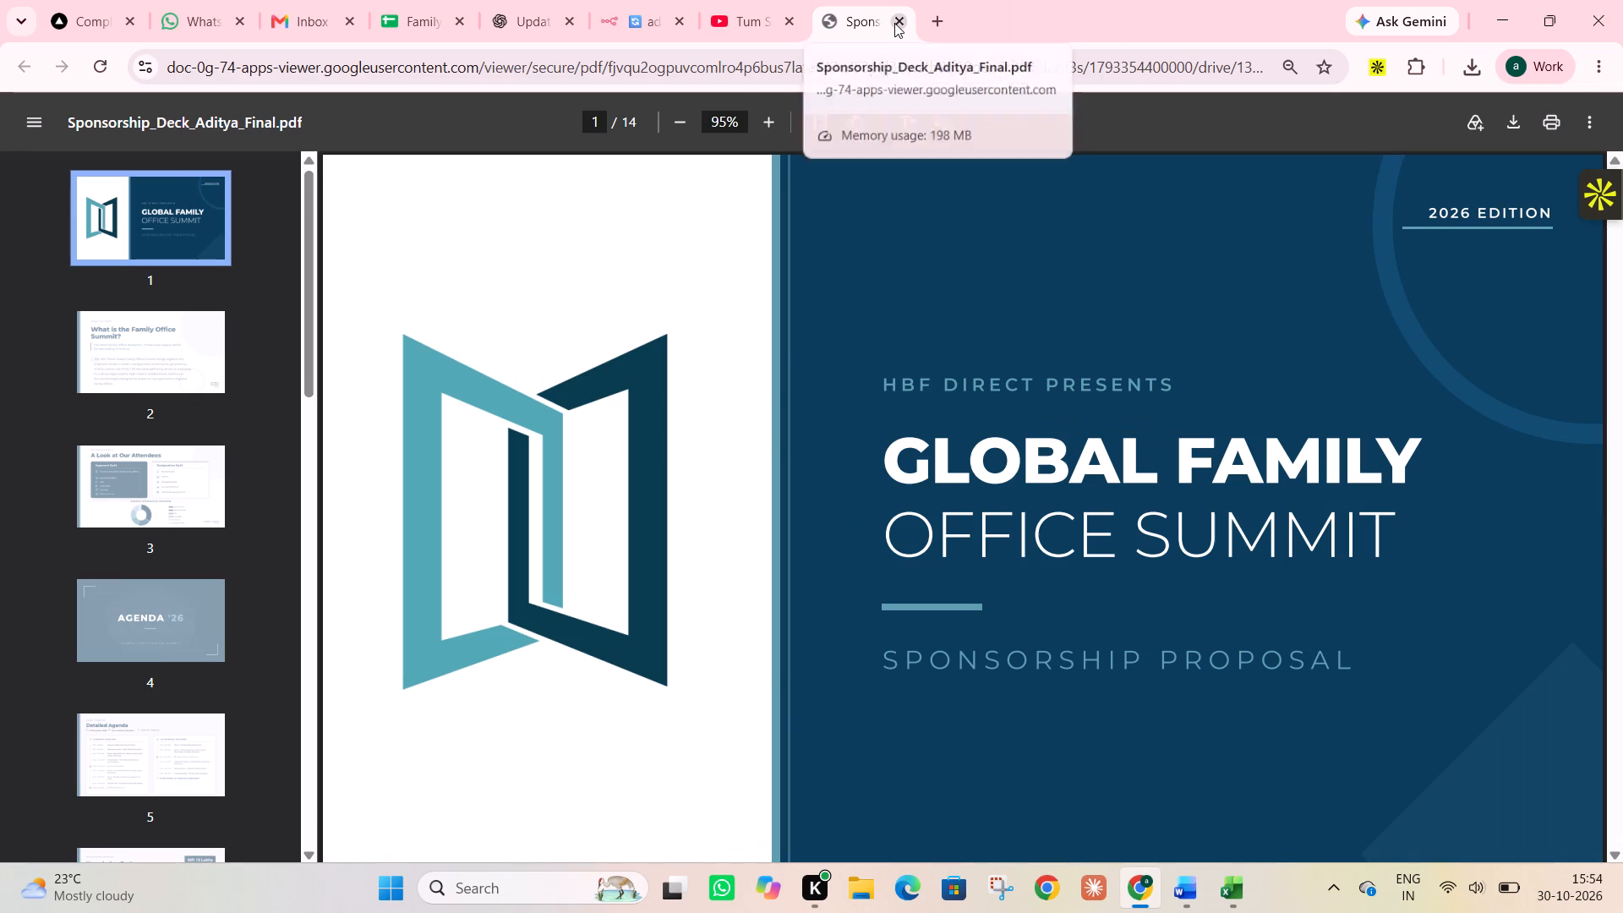
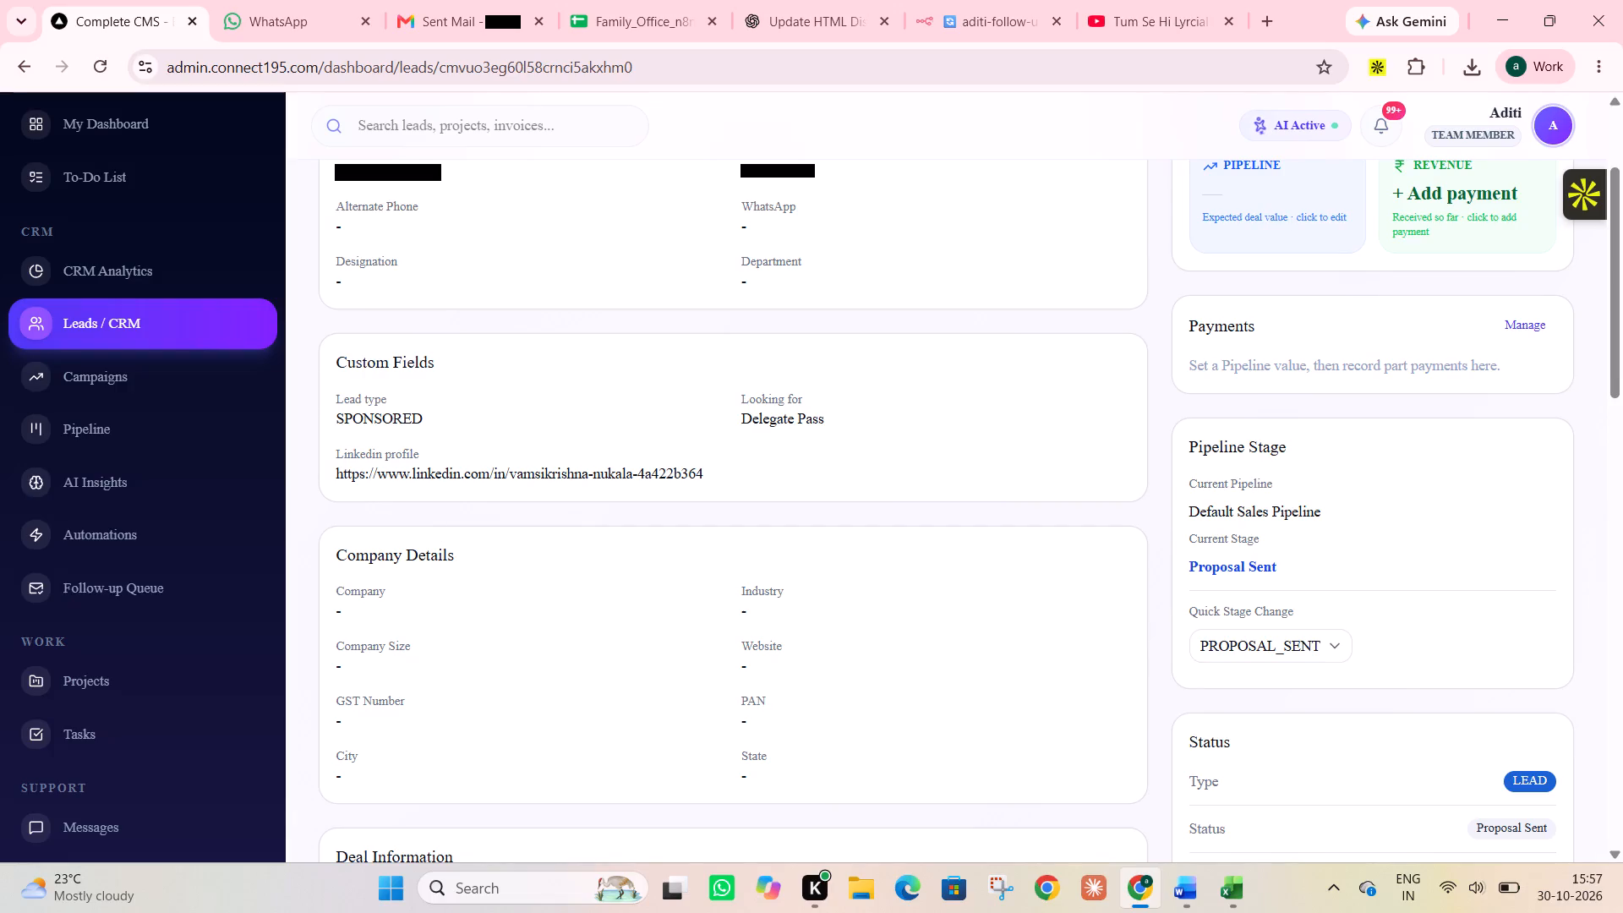
Open the LinkedIn profile address from the current lead's custom fields in a new browser tab.
{"action": "left_click_drag", "start_coordinate": [336, 474], "coordinate": [724, 491]}
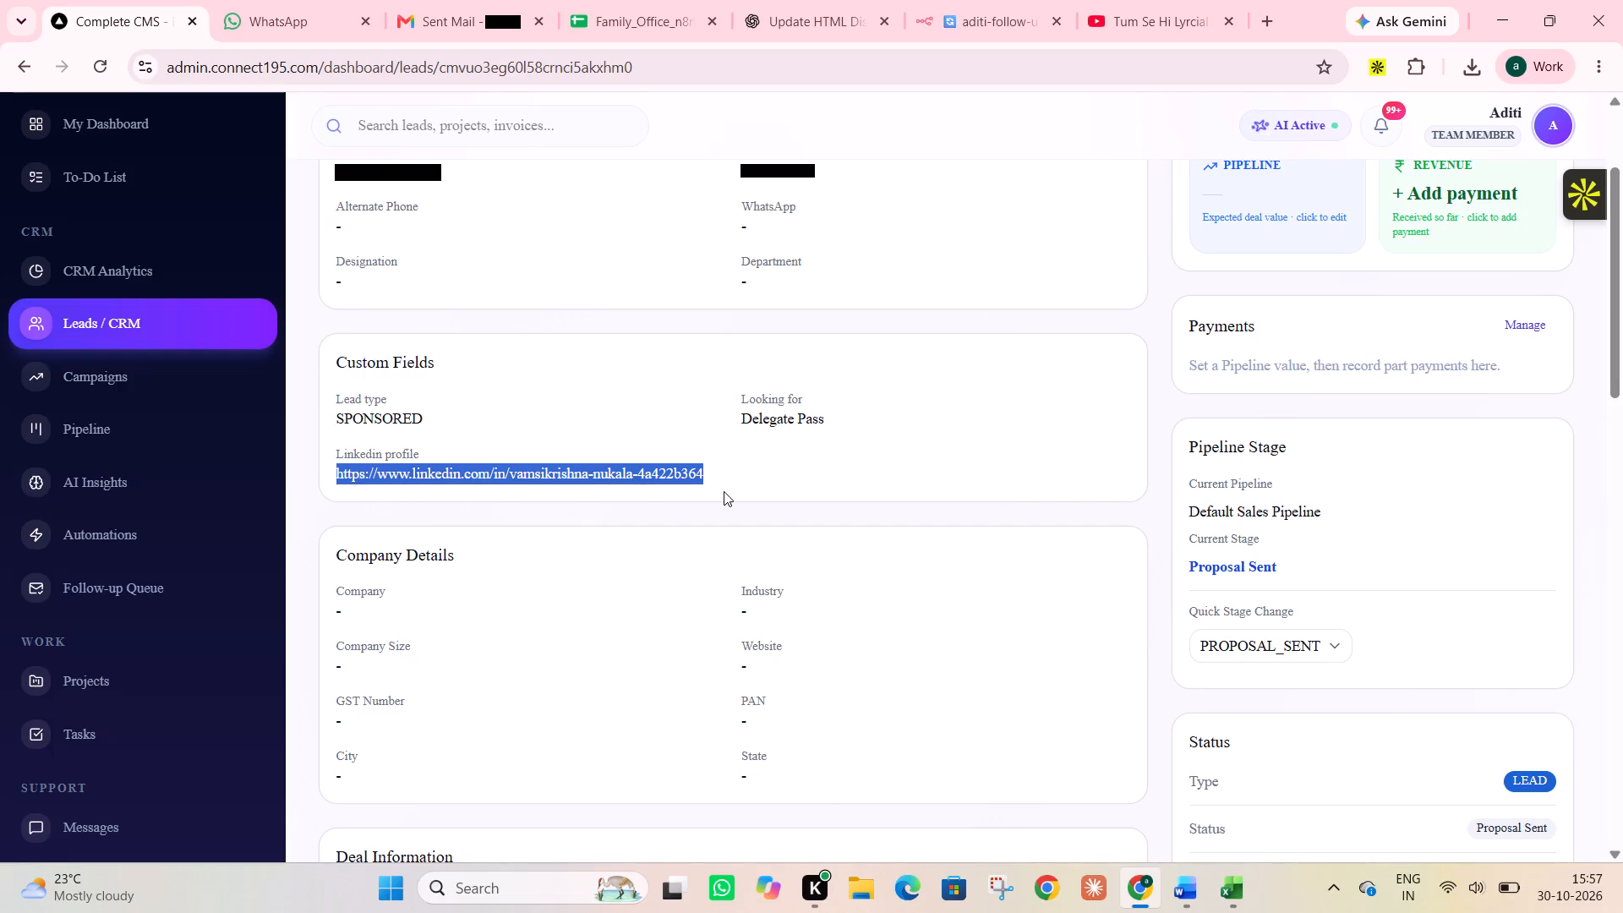
{"action": "key", "text": "ctrl+c"}
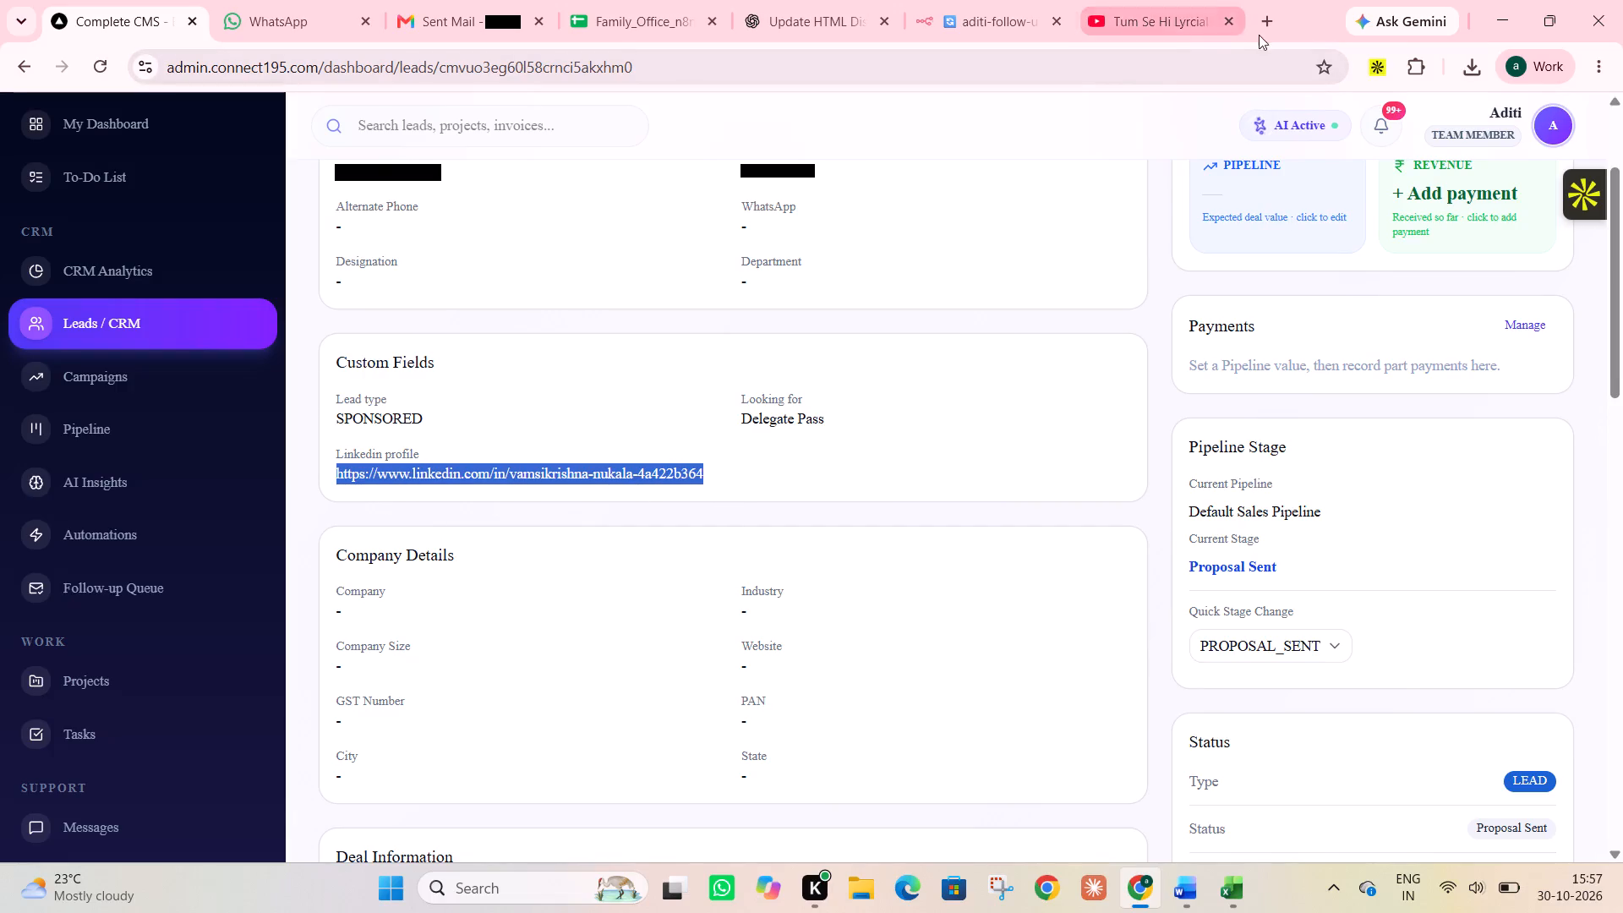
{"action": "left_click", "coordinate": [1267, 25]}
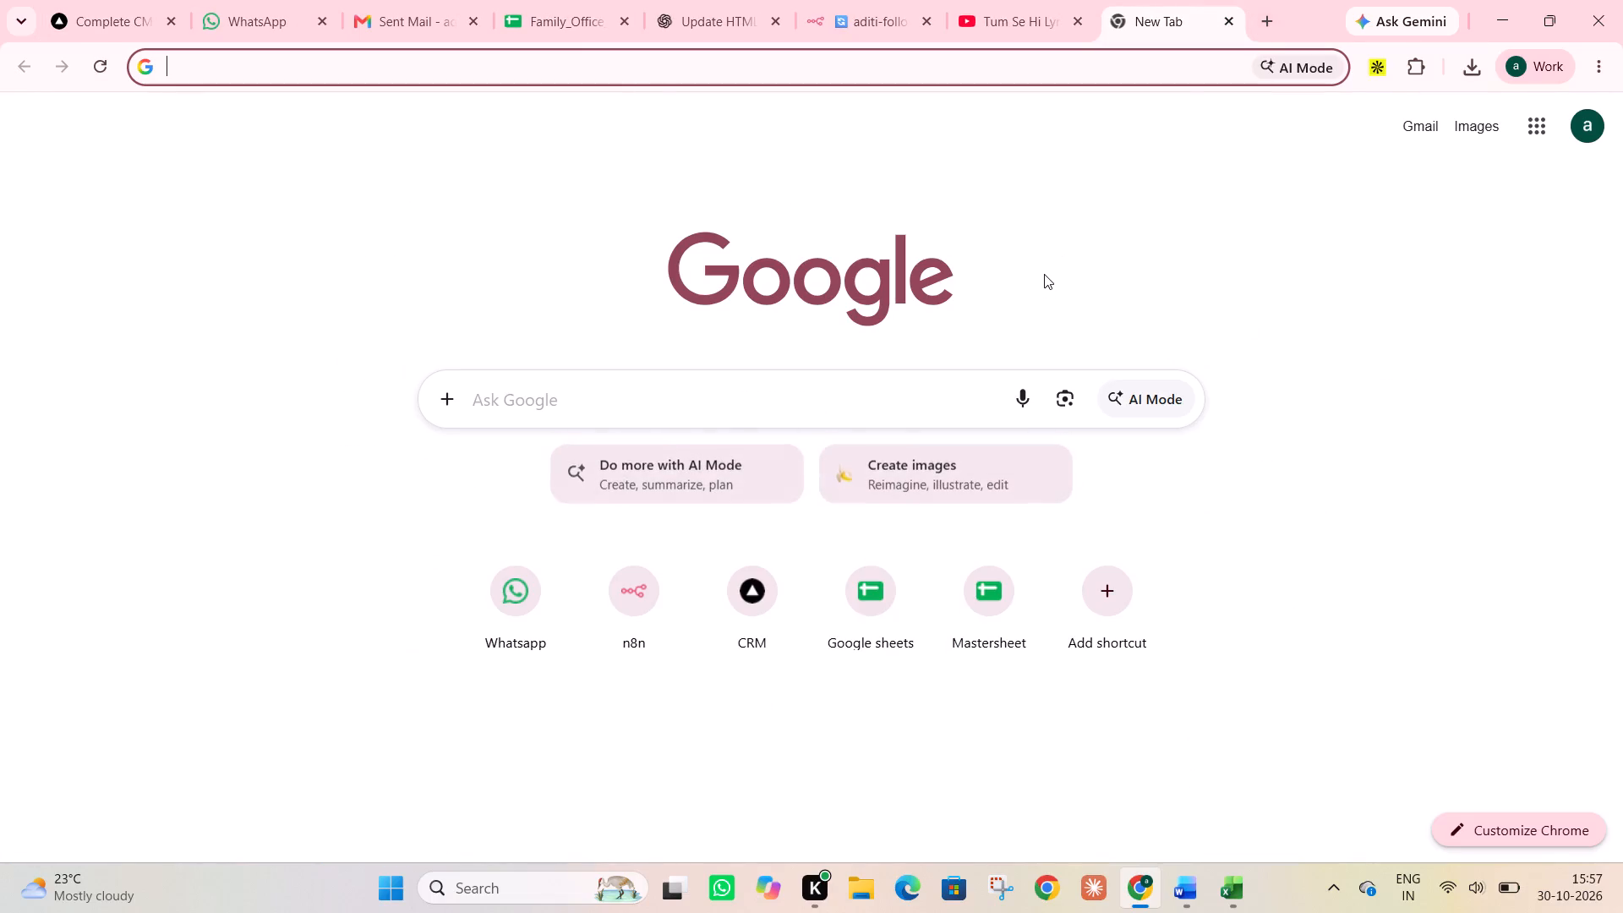
{"action": "key", "text": "ctrl+v"}
{"action": "key", "text": "Return"}
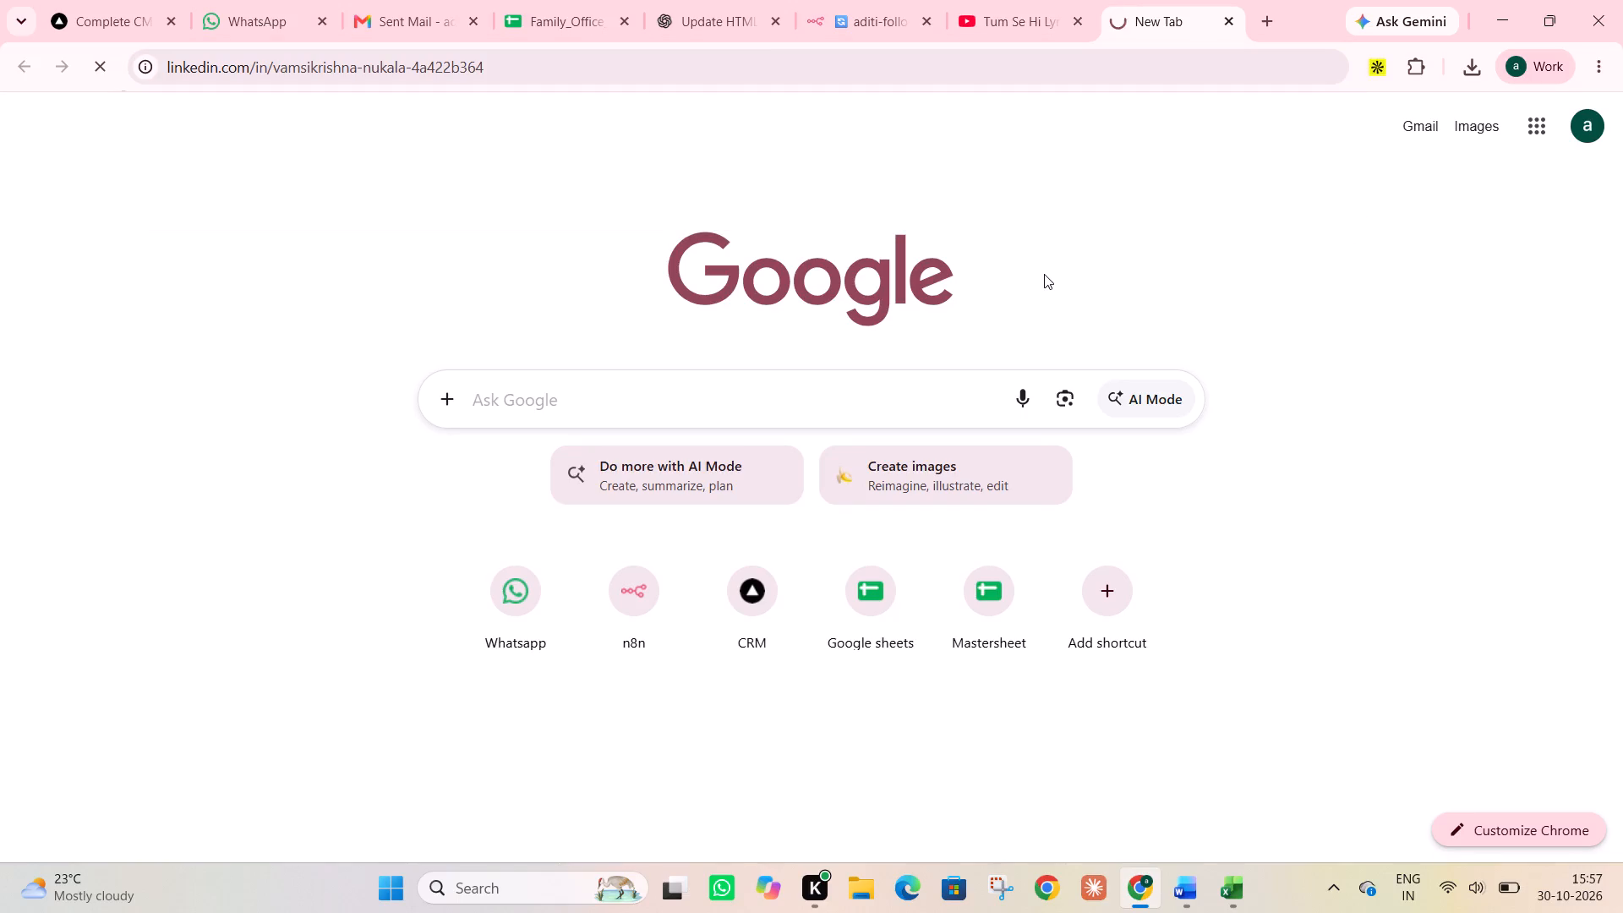
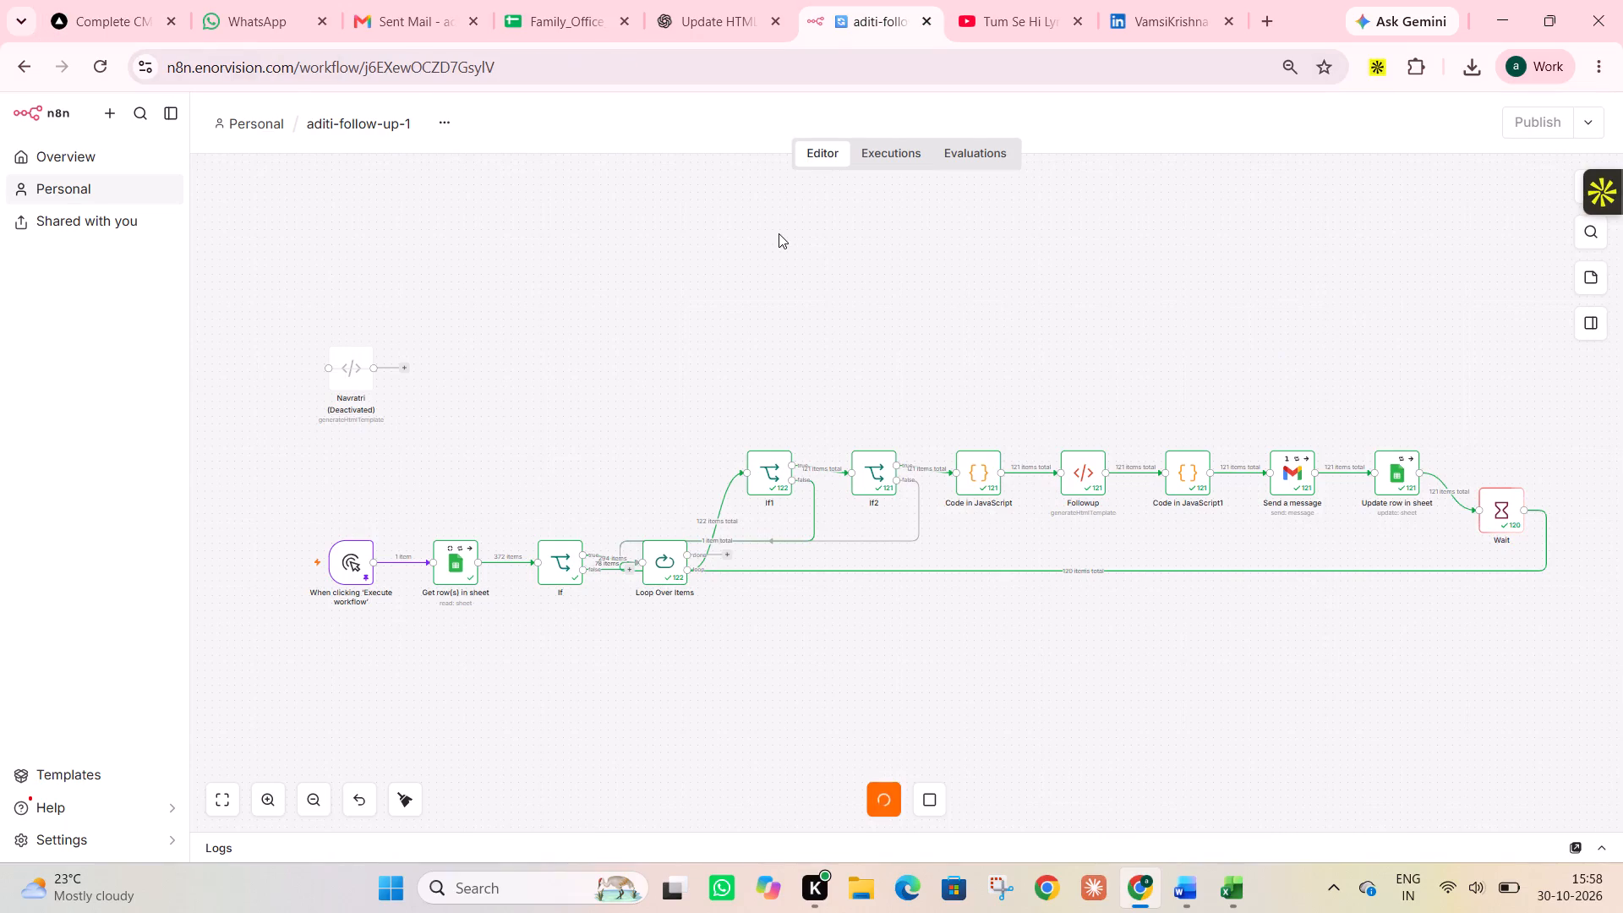
Check the Gmail sent mail for the most recent Global Family Office Summit 2026 emails.
{"action": "left_click", "coordinate": [405, 3]}
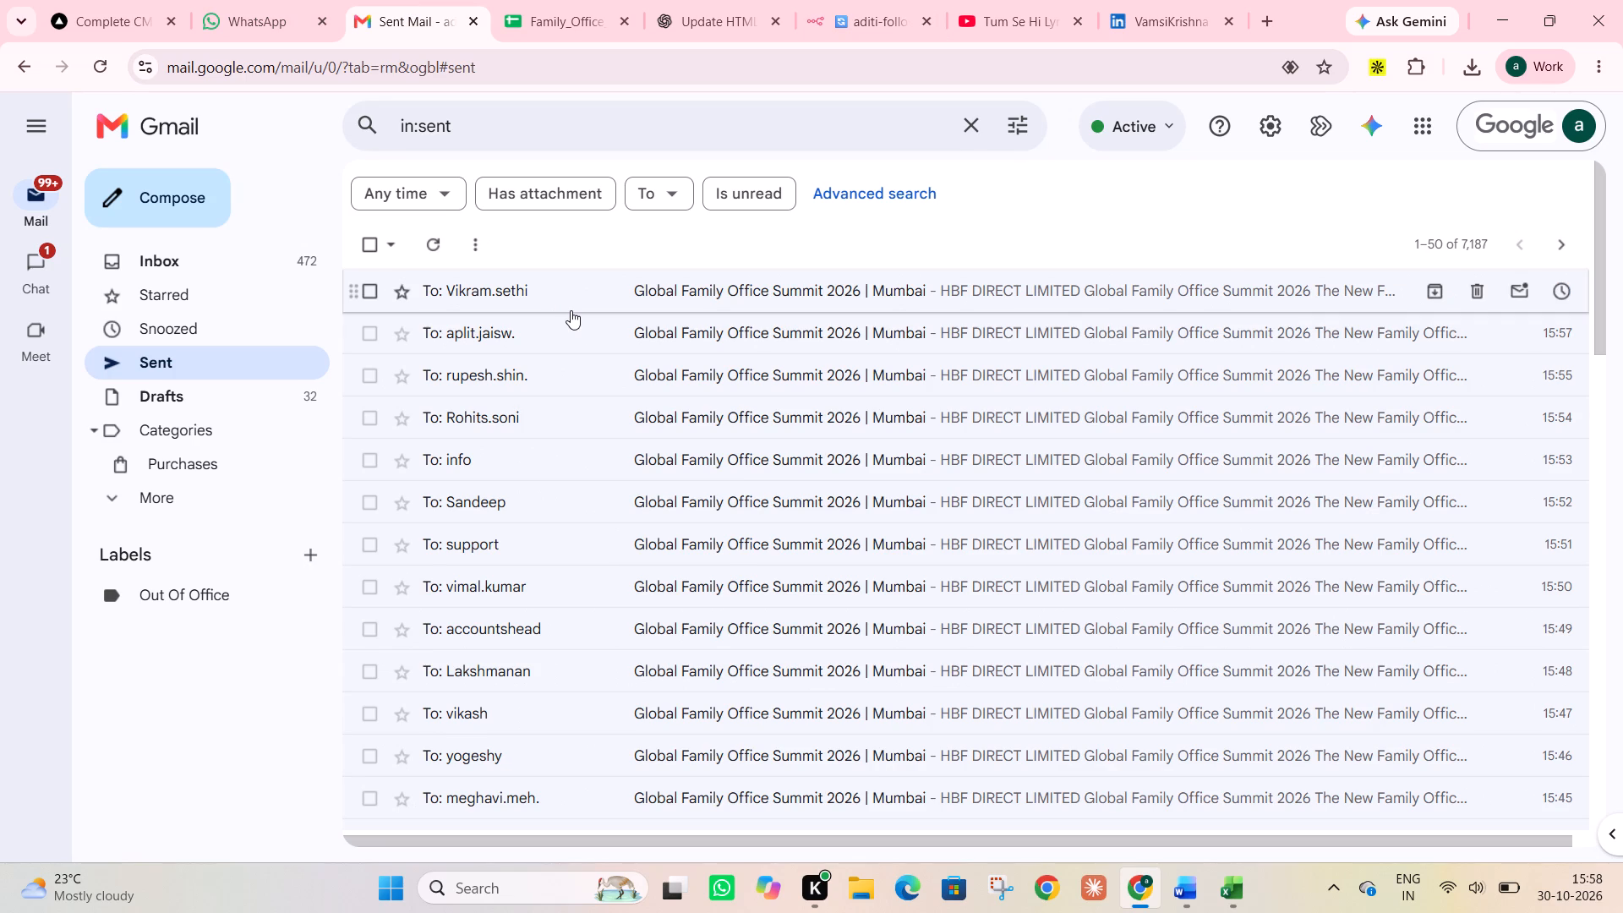
{"action": "scroll", "coordinate": [571, 310], "scroll_direction": "up", "scroll_amount": 2}
{"action": "scroll", "coordinate": [930, 325], "scroll_direction": "up", "scroll_amount": 2}
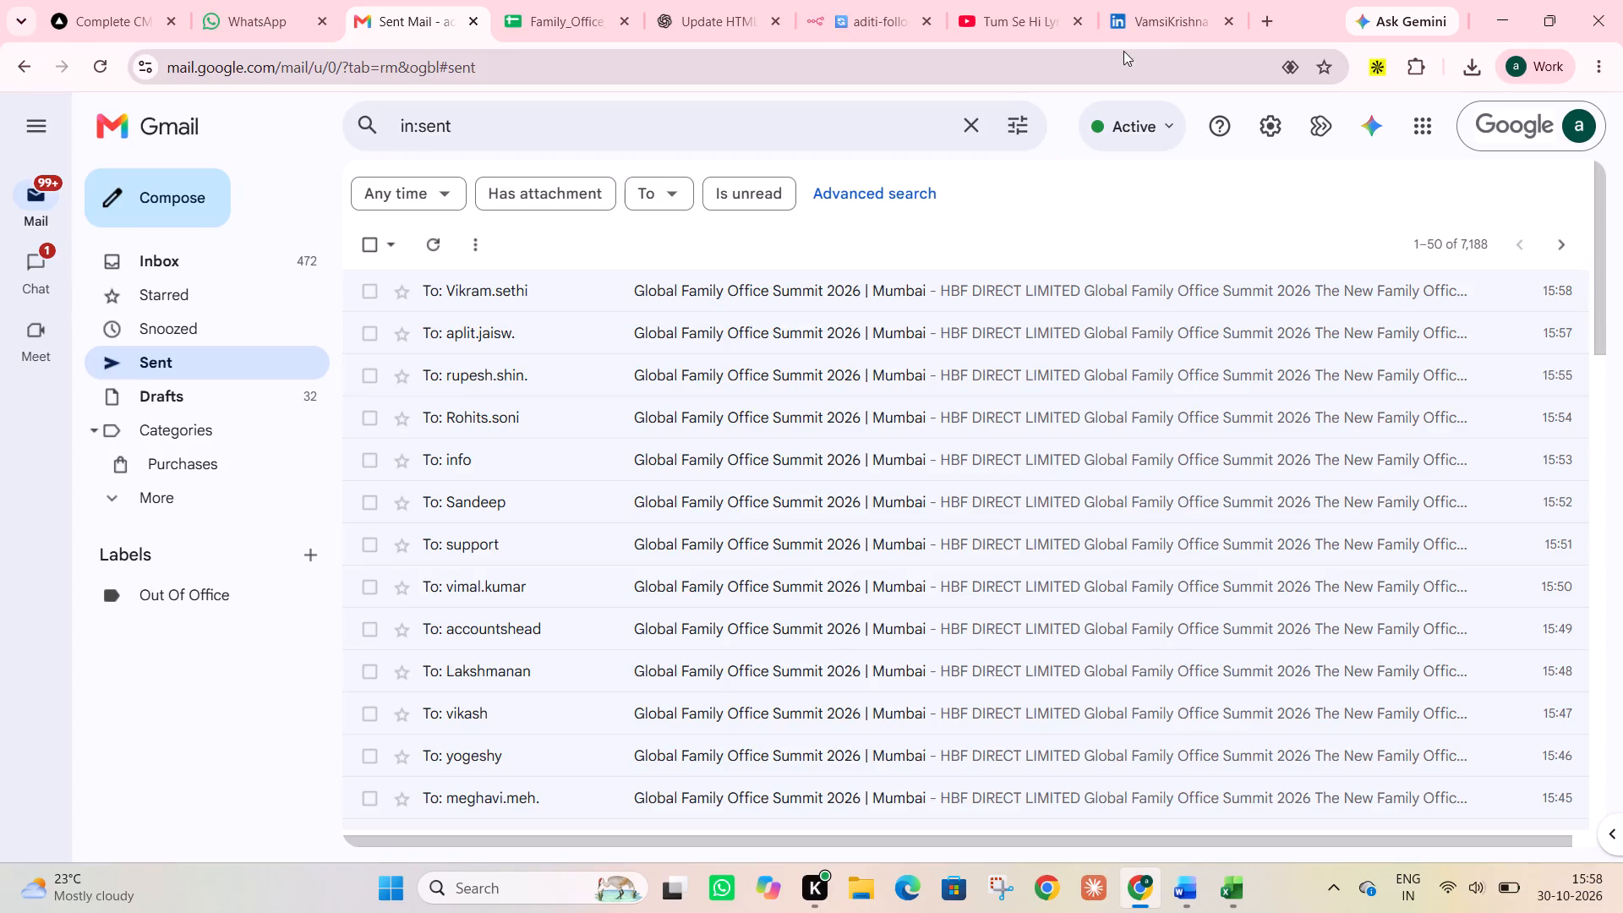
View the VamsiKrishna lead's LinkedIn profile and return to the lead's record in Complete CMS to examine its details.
{"action": "left_click", "coordinate": [1152, 23]}
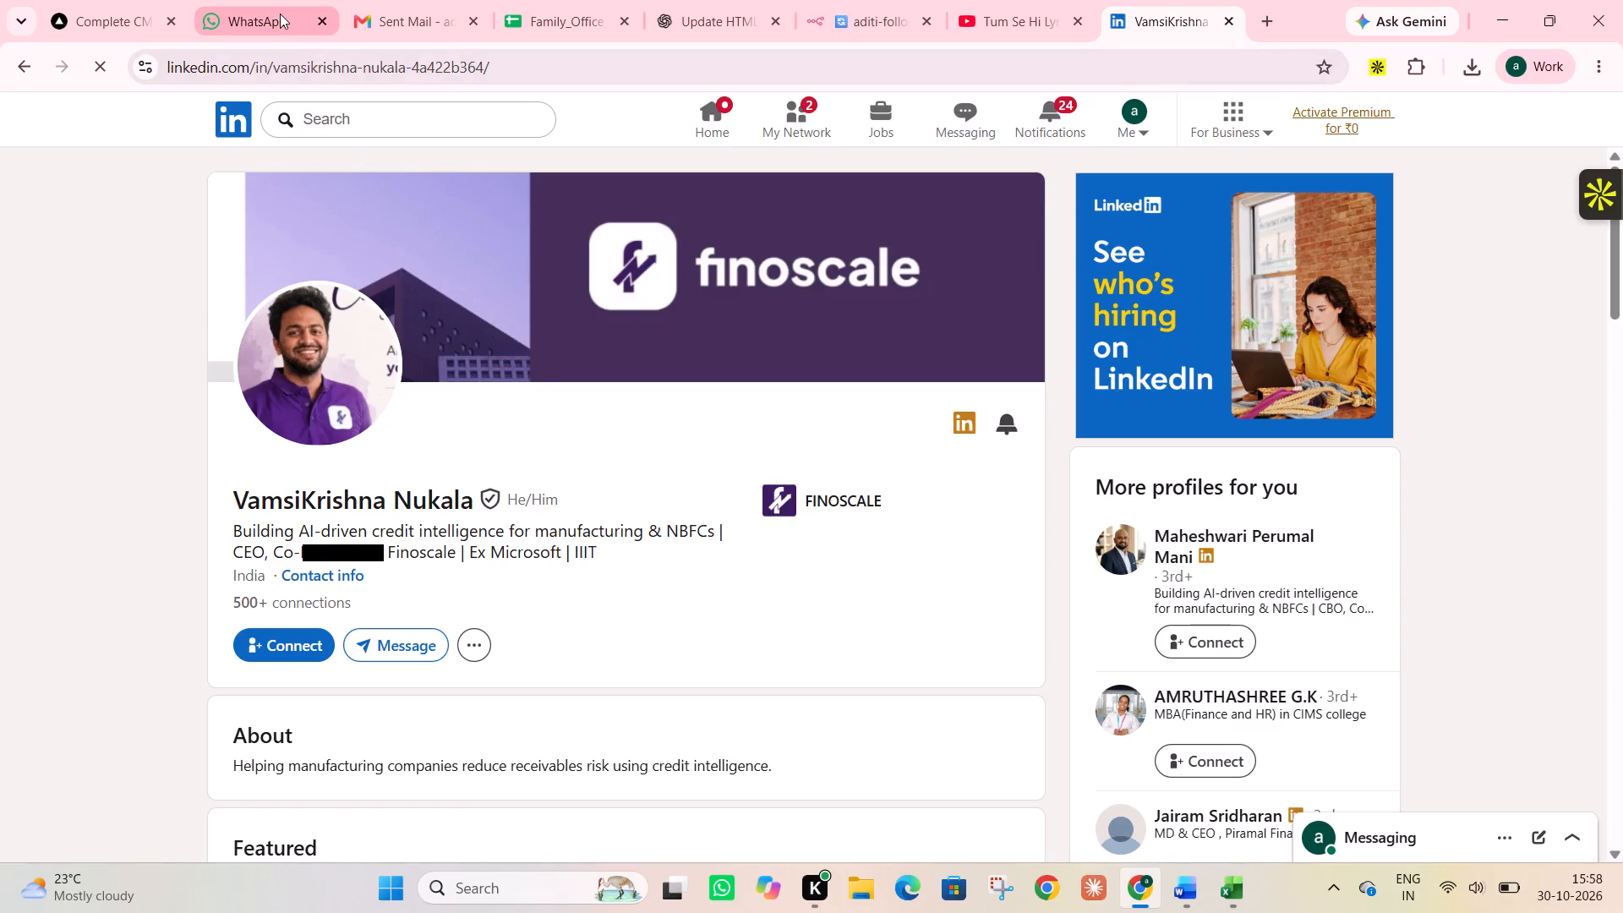
{"action": "left_click", "coordinate": [153, 3]}
{"action": "scroll", "coordinate": [500, 393], "scroll_direction": "down", "scroll_amount": 1}
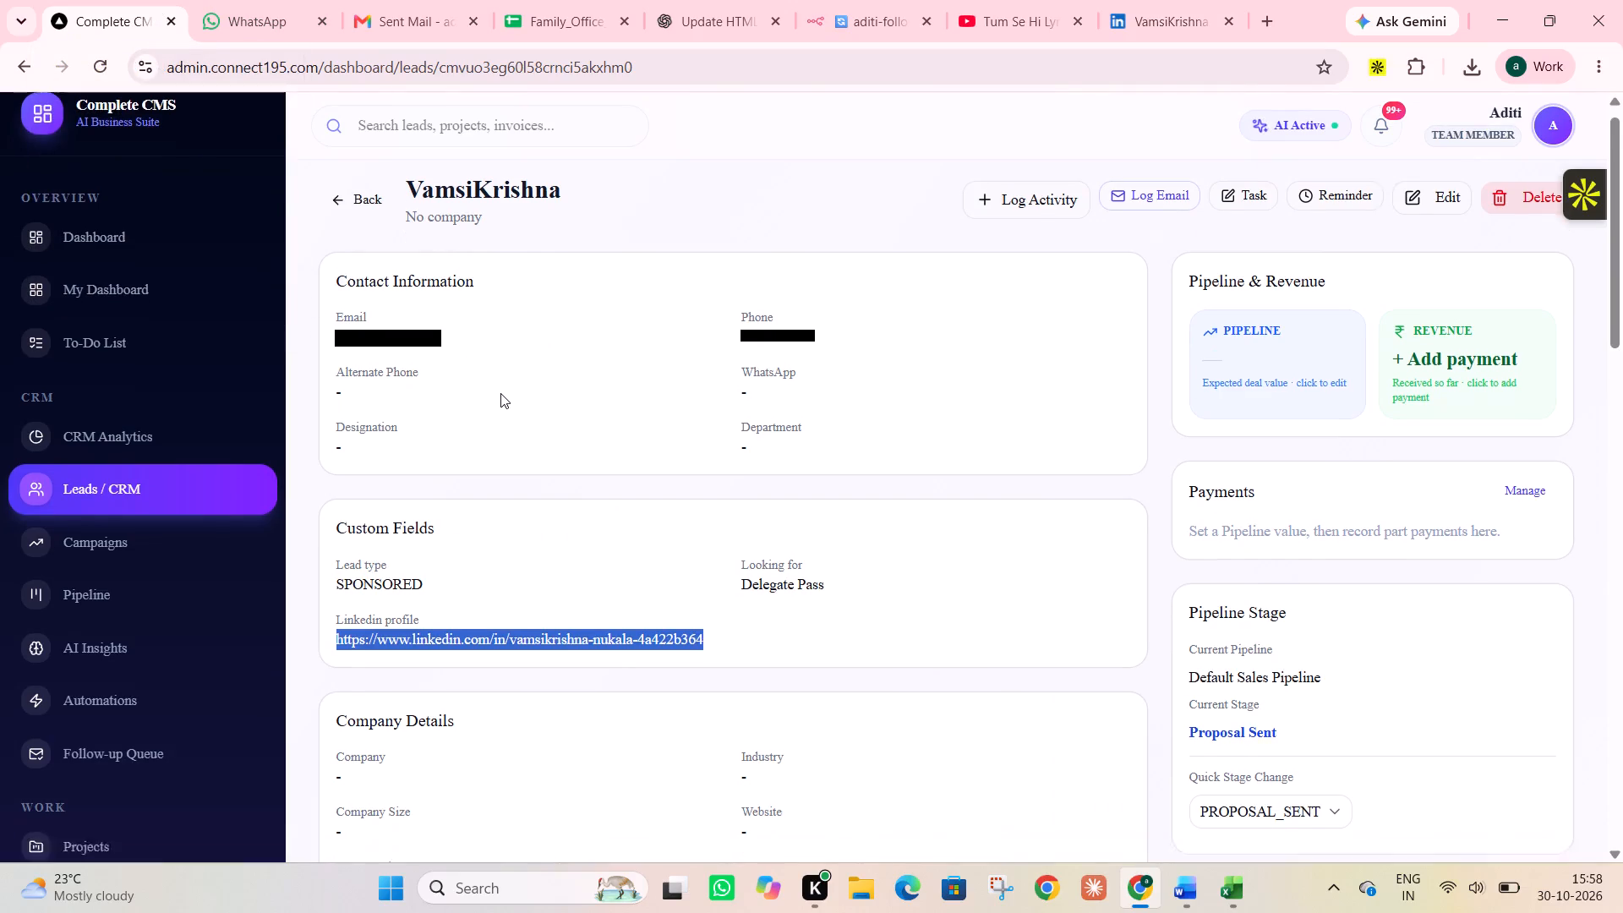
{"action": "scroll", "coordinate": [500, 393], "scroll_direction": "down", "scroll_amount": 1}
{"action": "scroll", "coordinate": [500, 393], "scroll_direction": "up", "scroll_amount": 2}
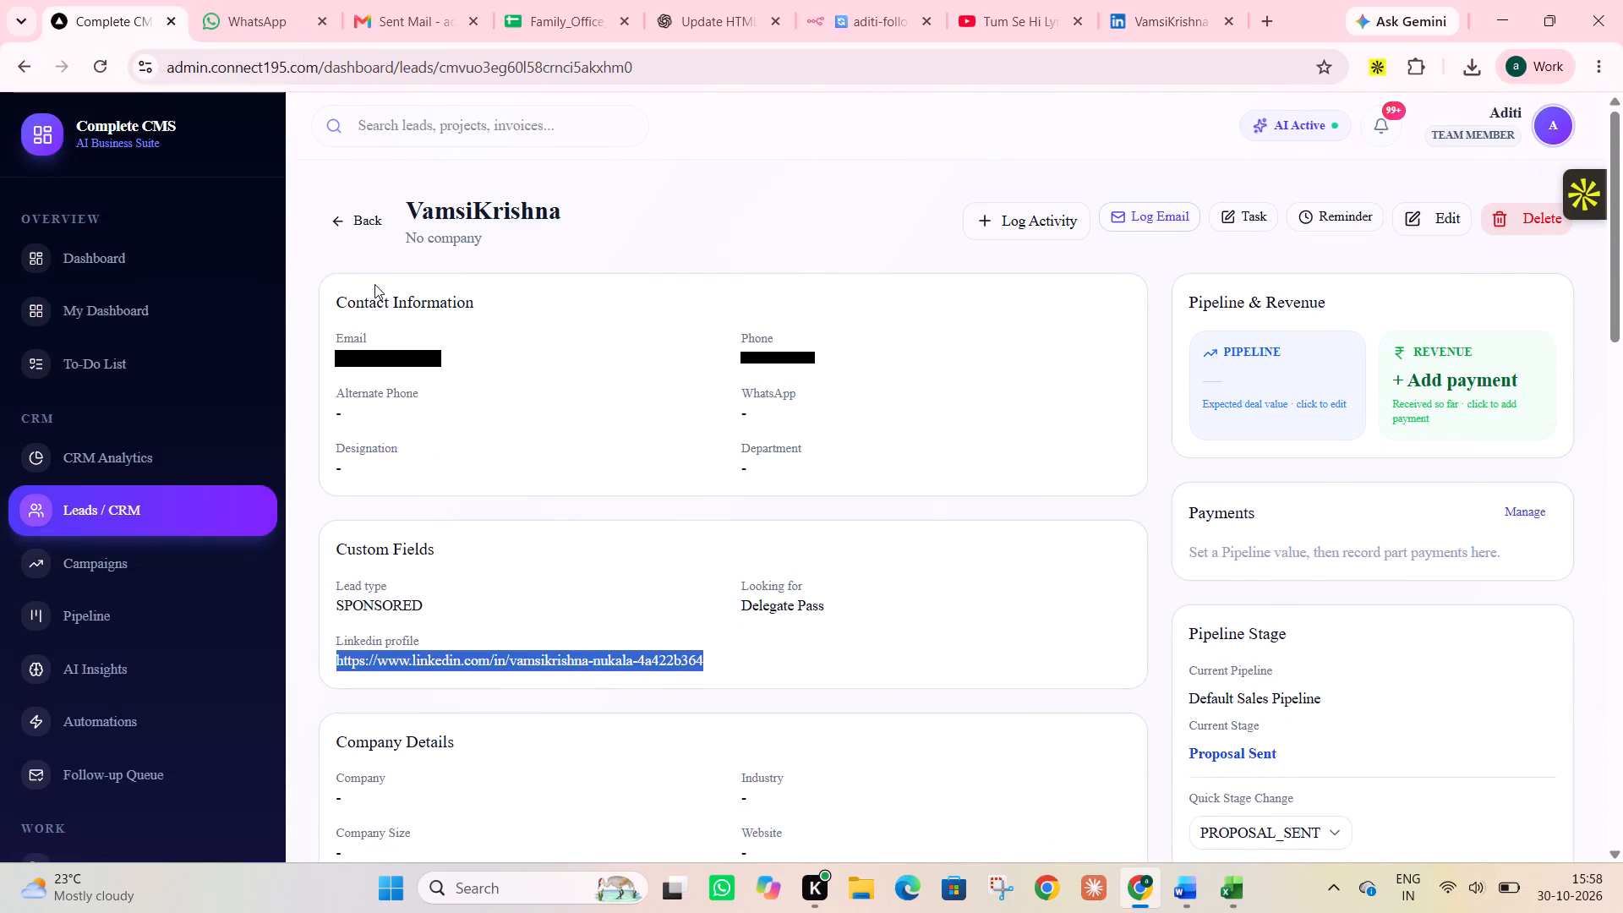
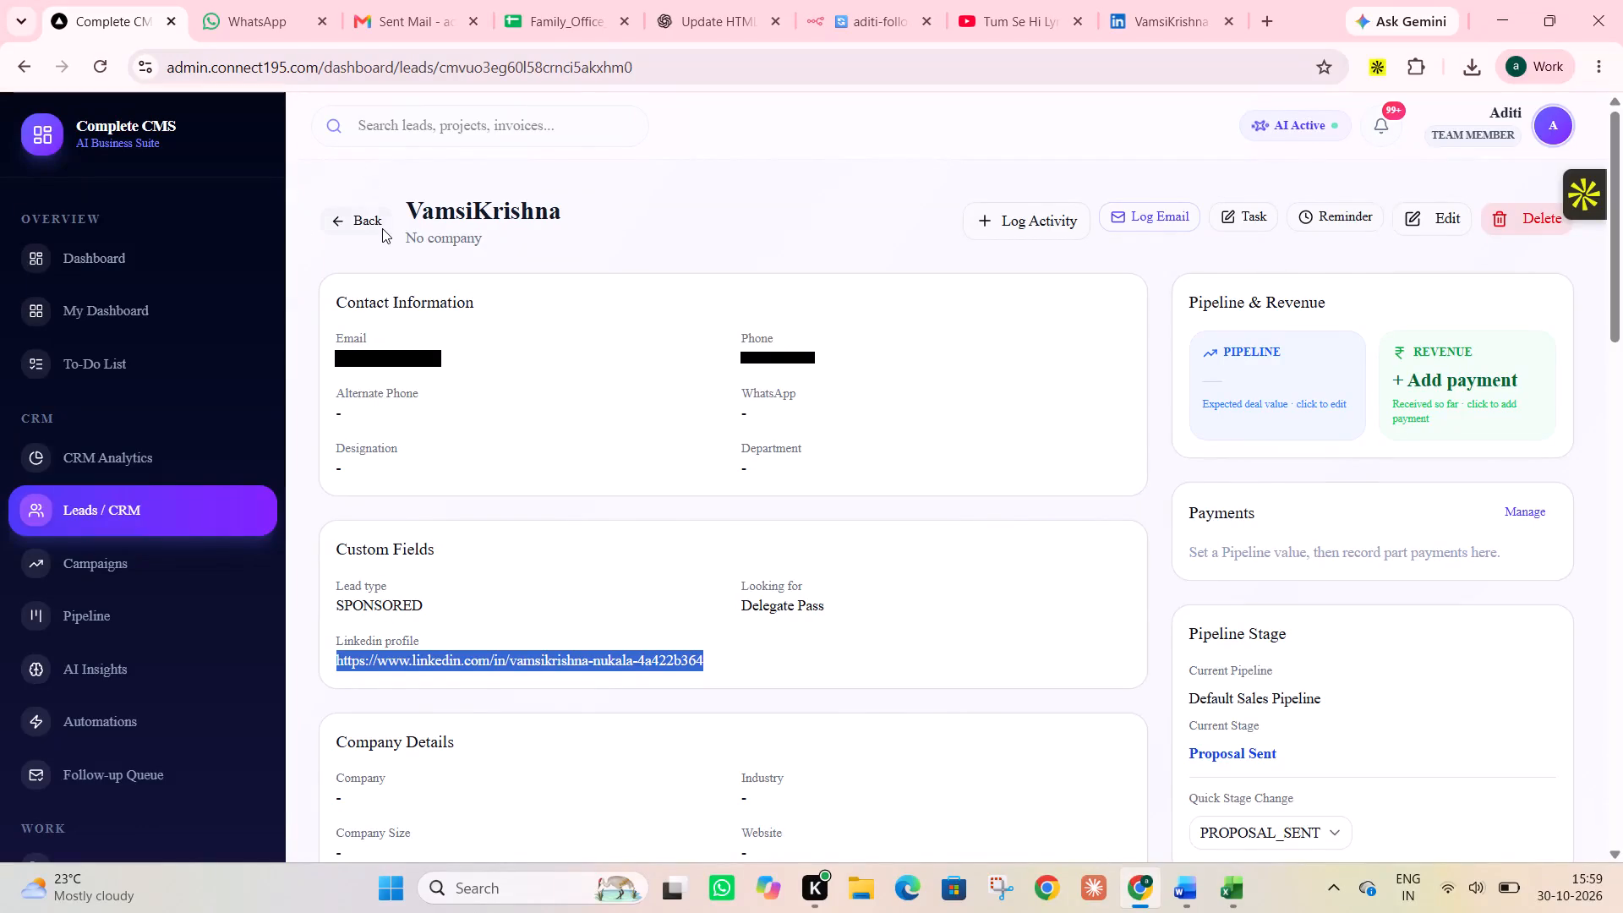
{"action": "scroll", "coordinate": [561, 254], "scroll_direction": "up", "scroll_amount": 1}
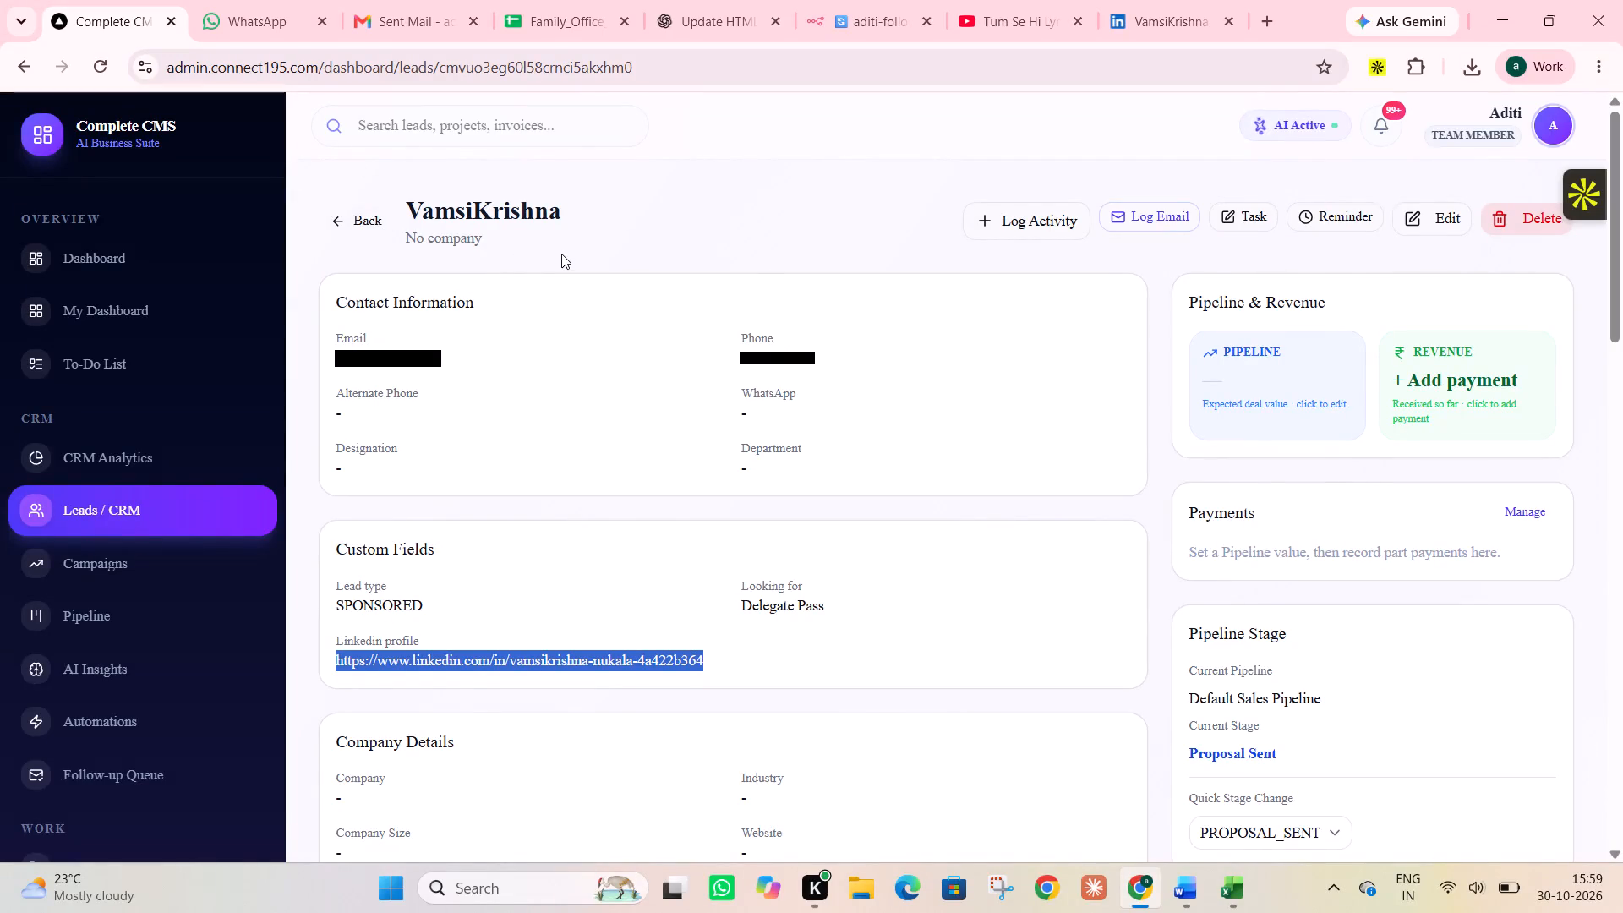
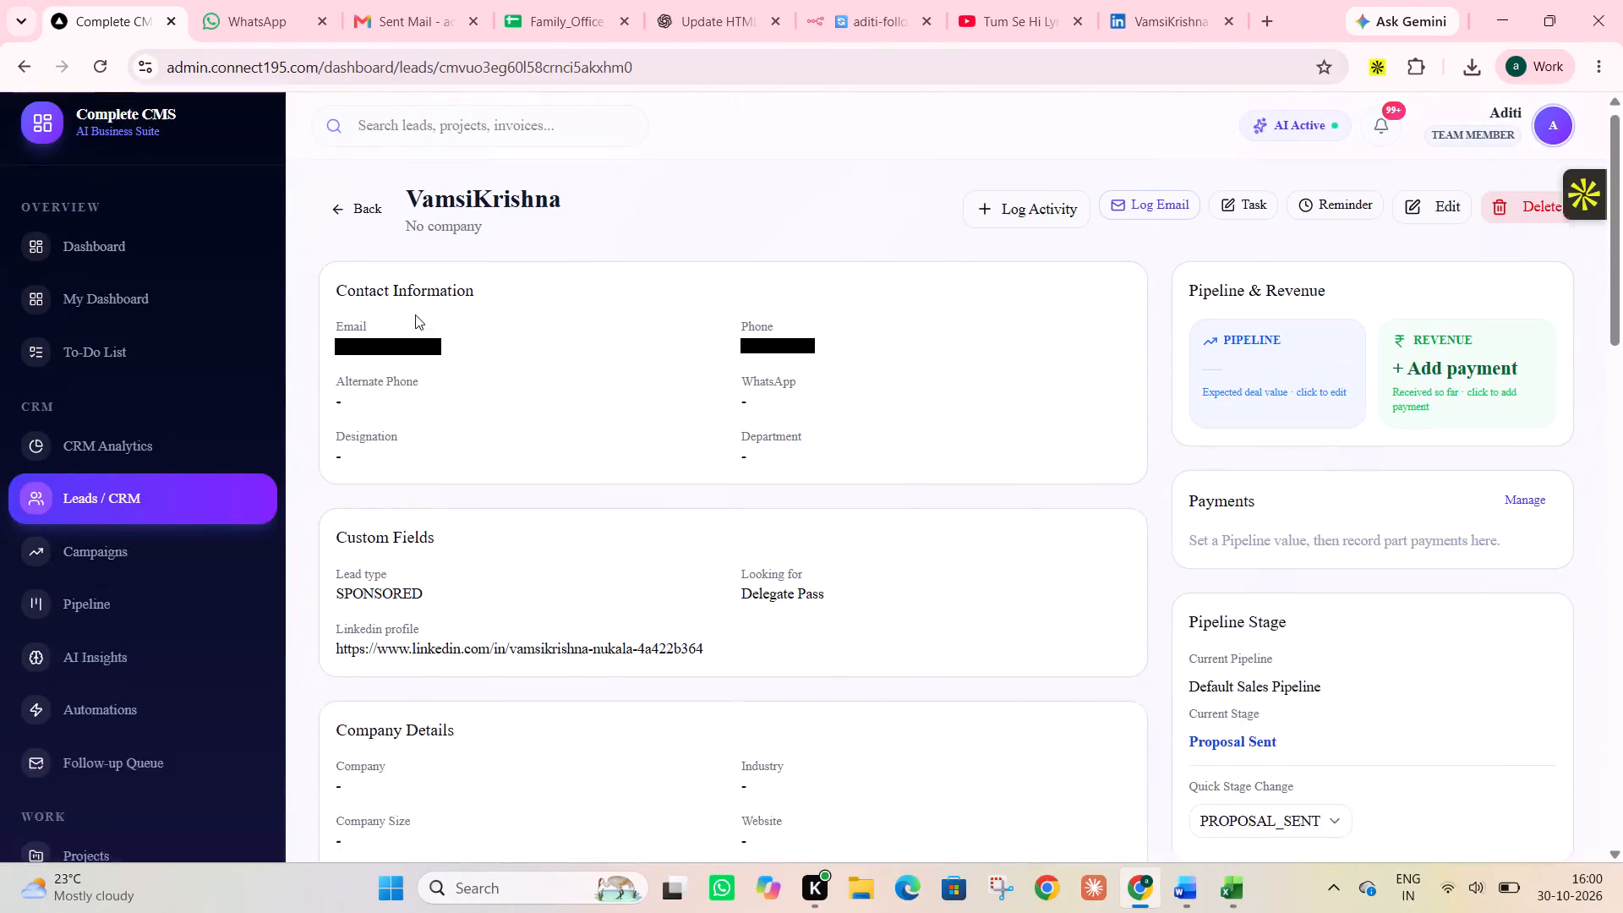
Write the note "Call on Monday" in the Discussion section of the open lead's profile.
{"action": "scroll", "coordinate": [415, 314], "scroll_direction": "up", "scroll_amount": 2}
{"action": "scroll", "coordinate": [415, 314], "scroll_direction": "down", "scroll_amount": 5}
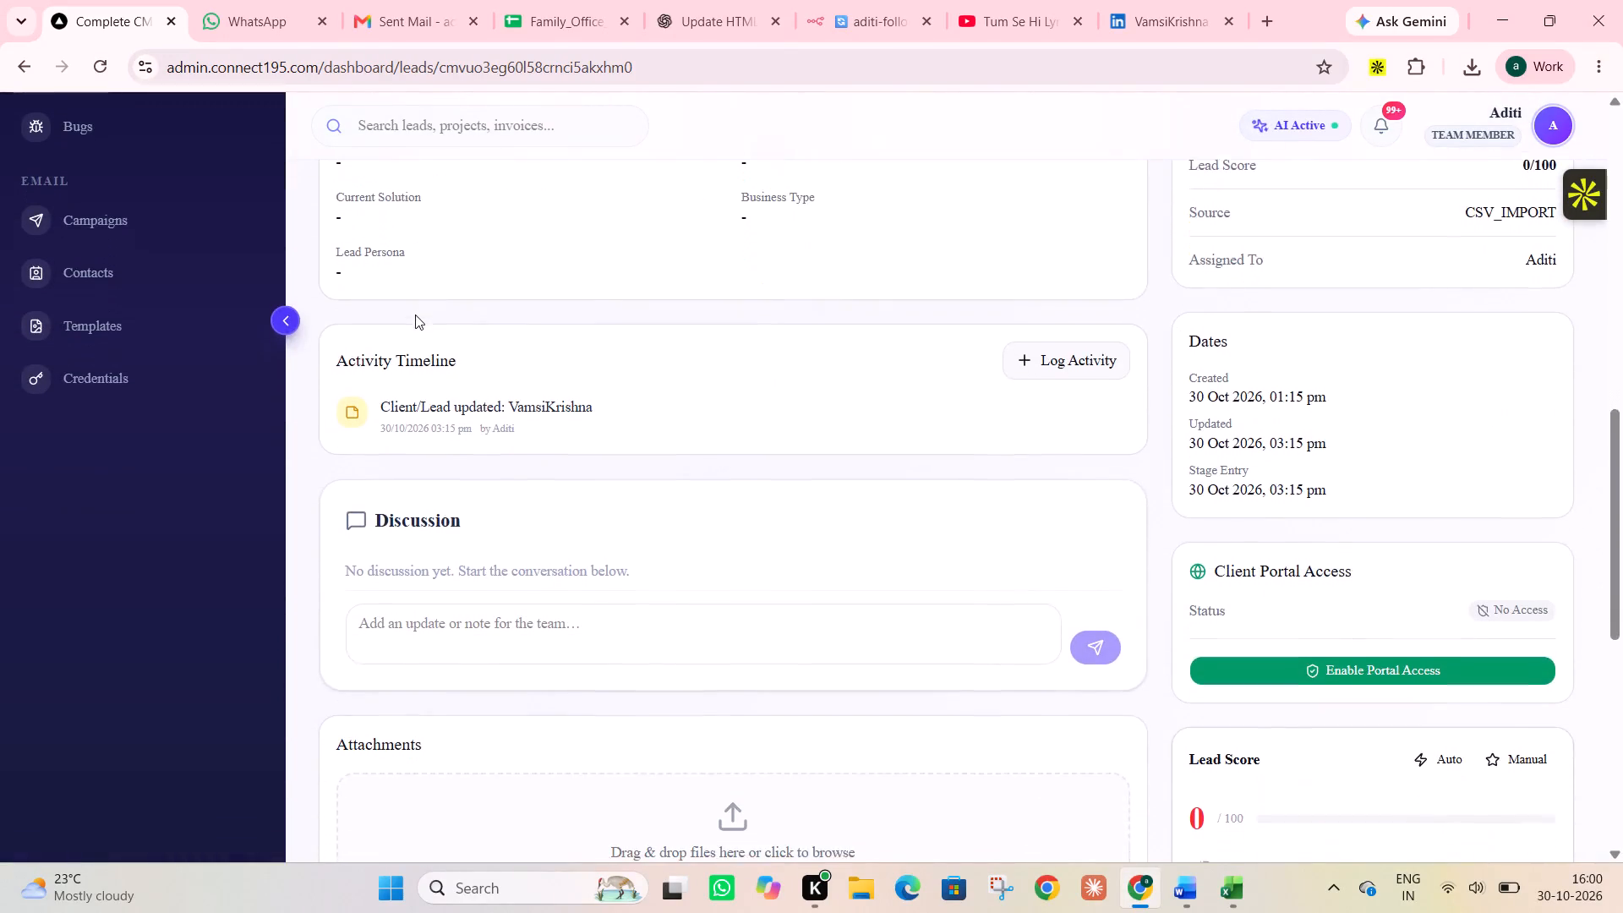
{"action": "left_click", "coordinate": [479, 629]}
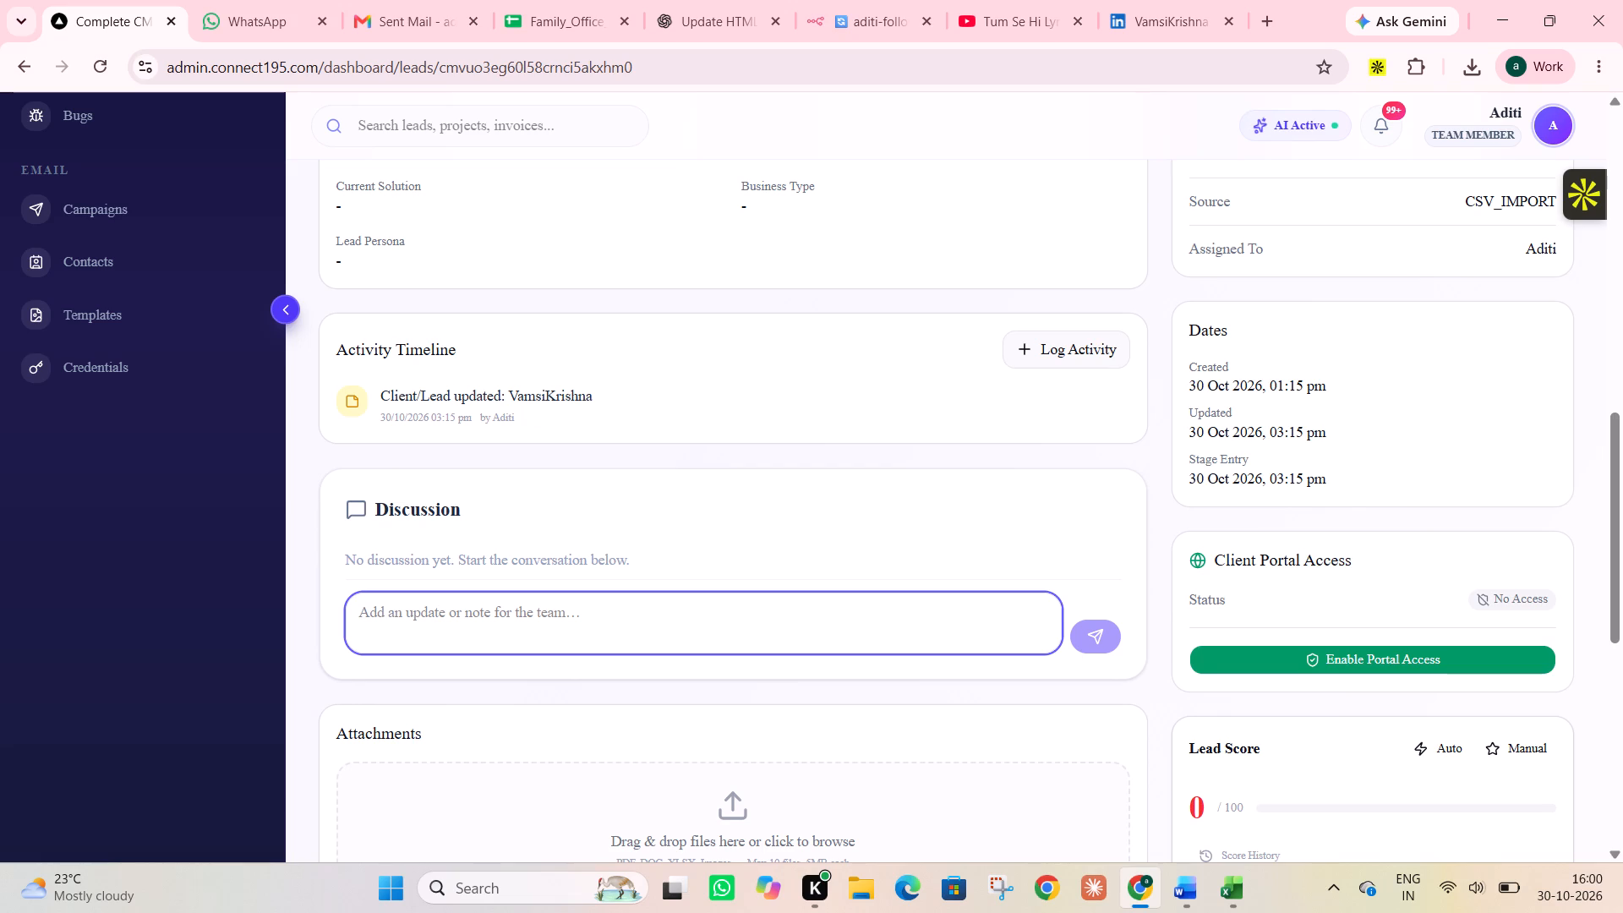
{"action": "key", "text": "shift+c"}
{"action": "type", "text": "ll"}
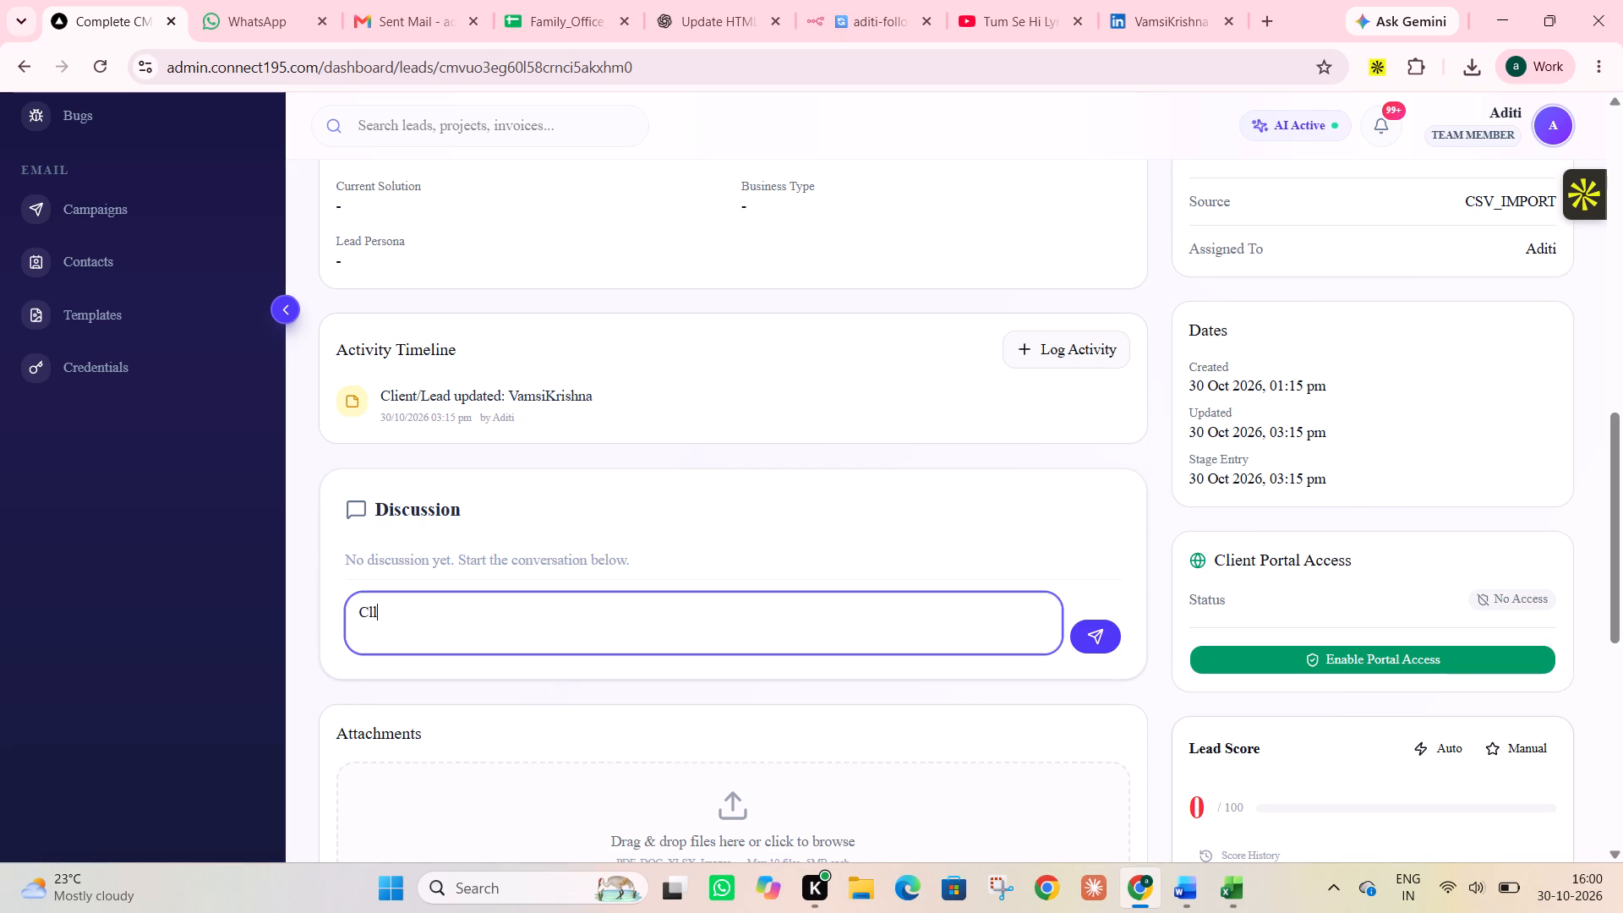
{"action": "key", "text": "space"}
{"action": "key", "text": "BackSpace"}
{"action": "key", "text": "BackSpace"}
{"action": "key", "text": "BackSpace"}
Post the note "Call on Monday for confirmation" in the open lead's discussion.
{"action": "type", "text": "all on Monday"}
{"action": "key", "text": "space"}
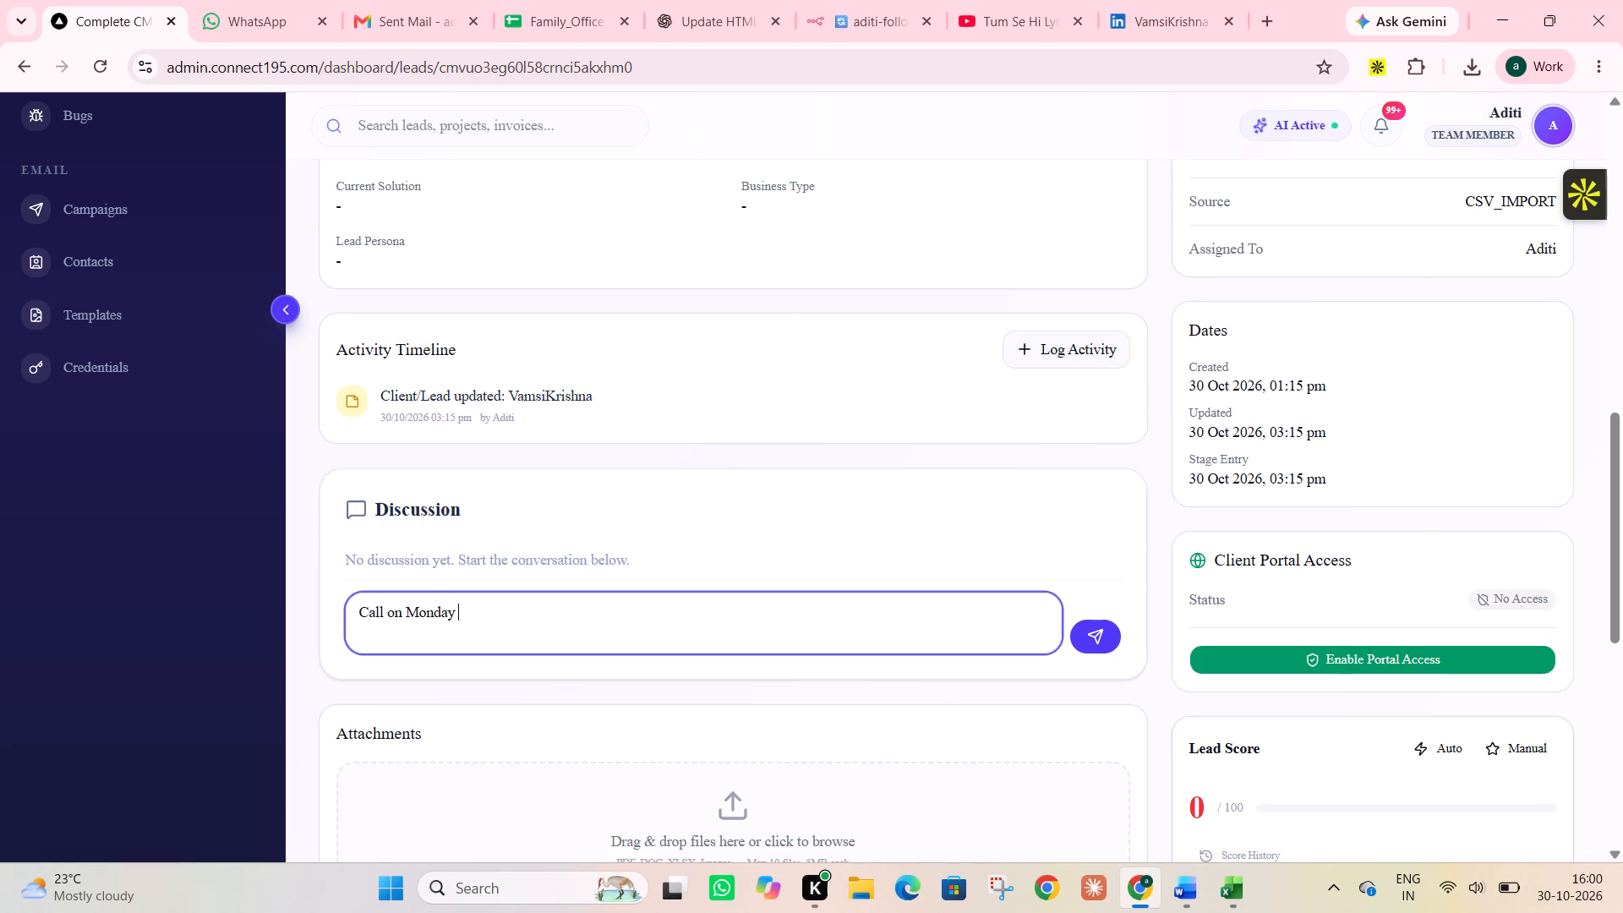
{"action": "type", "text": "for"}
{"action": "key", "text": "space"}
{"action": "type", "text": "confirmation"}
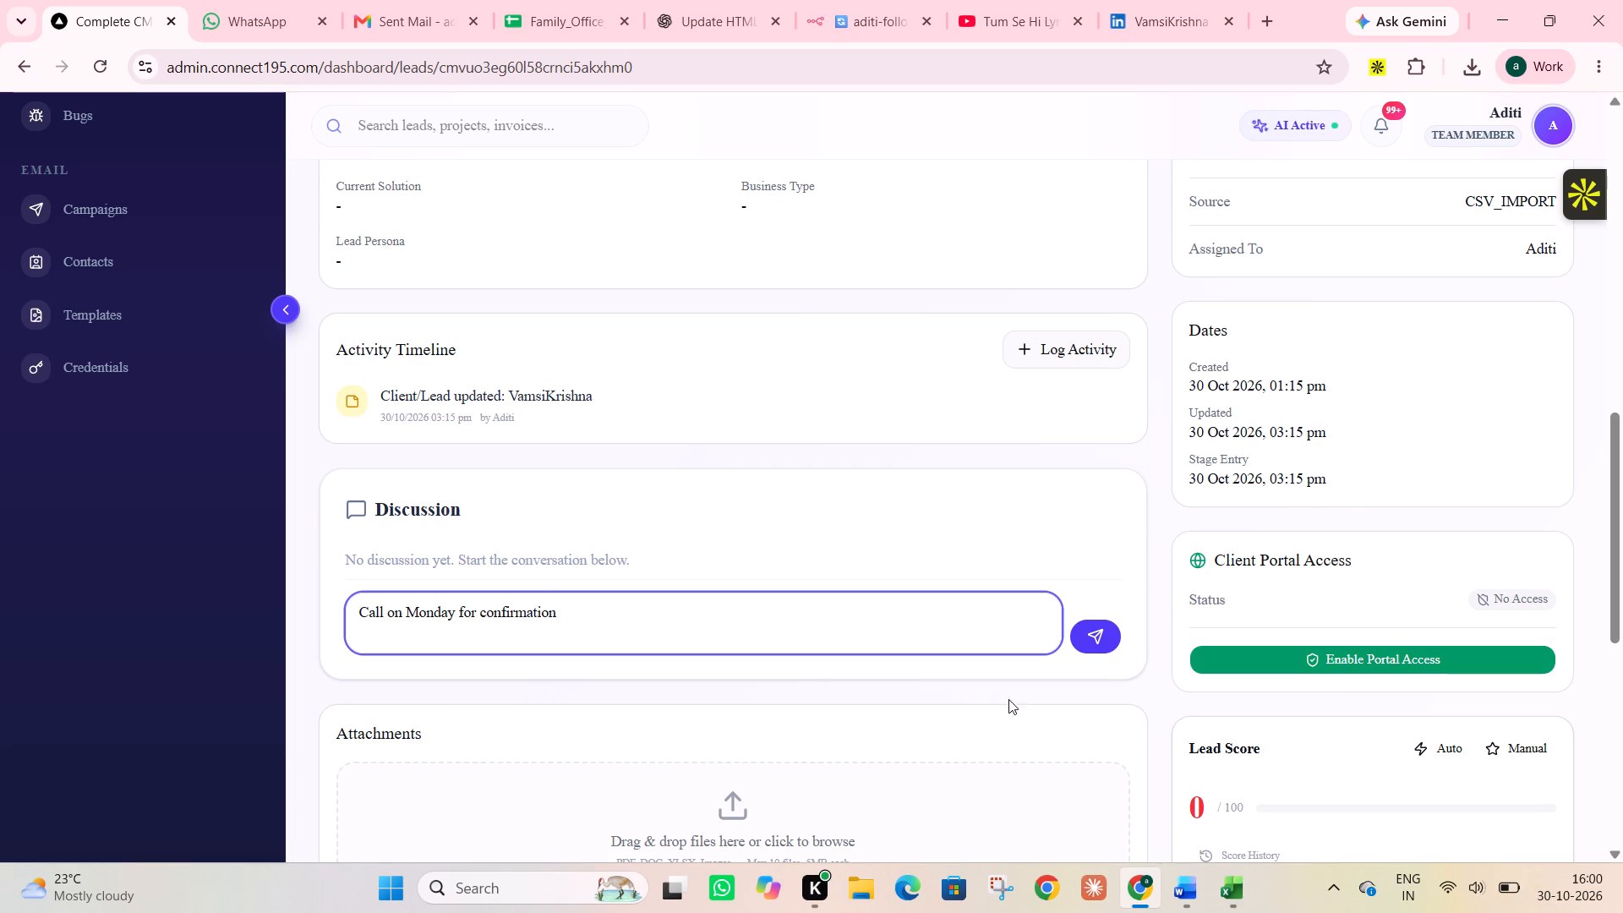
{"action": "left_click", "coordinate": [1101, 635]}
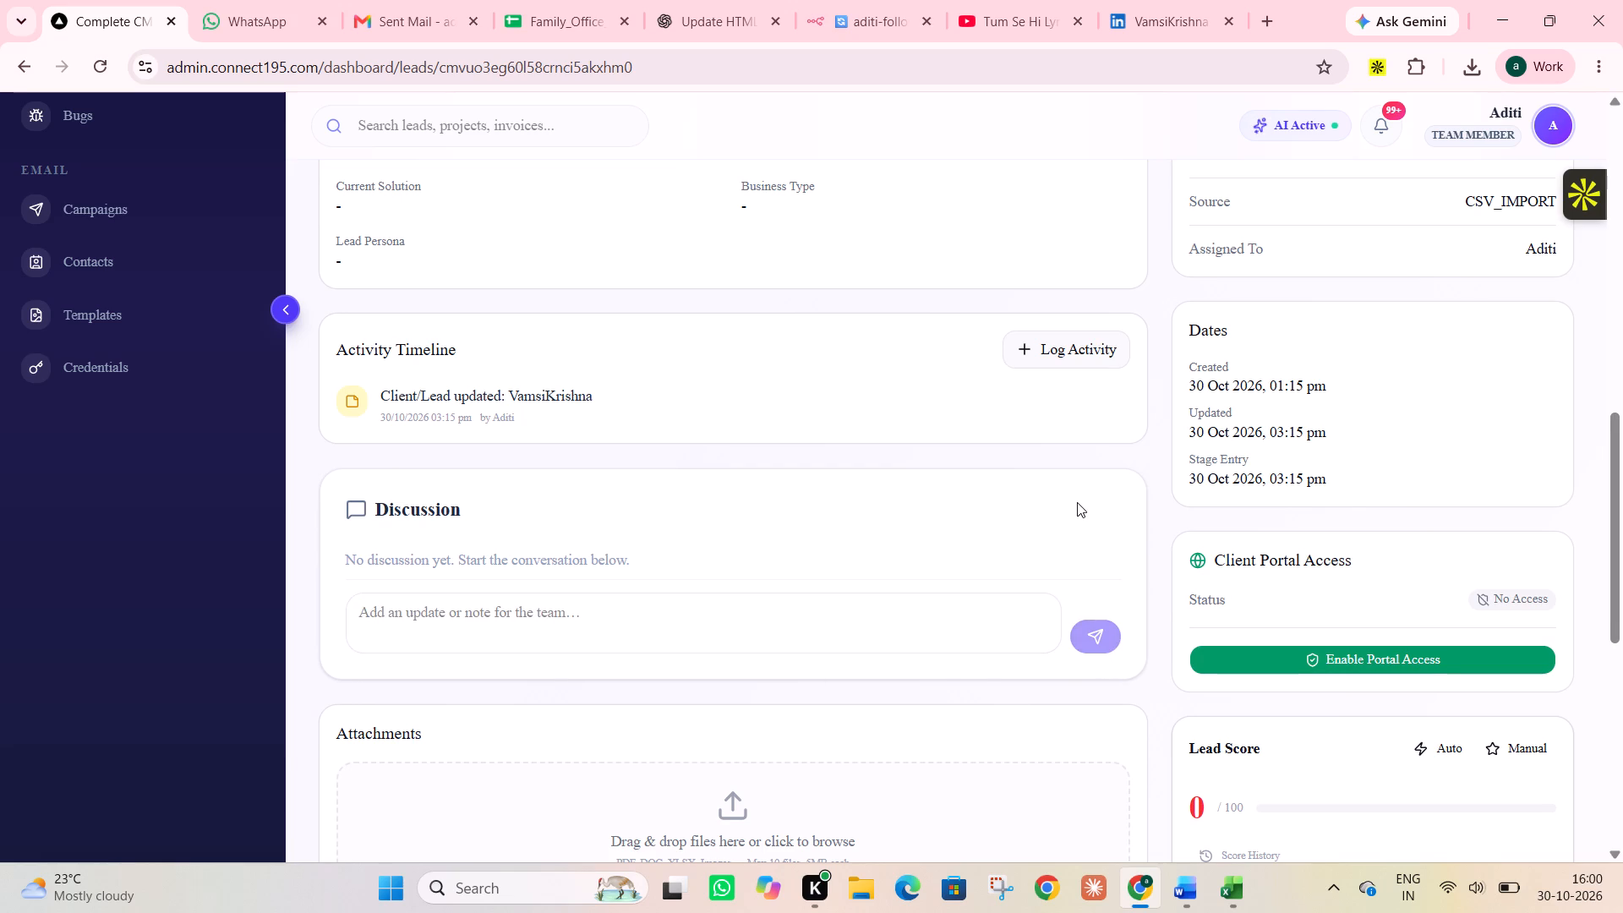
Change the lead's pipeline stage to Meeting Scheduled.
{"action": "scroll", "coordinate": [1077, 502], "scroll_direction": "up", "scroll_amount": 3}
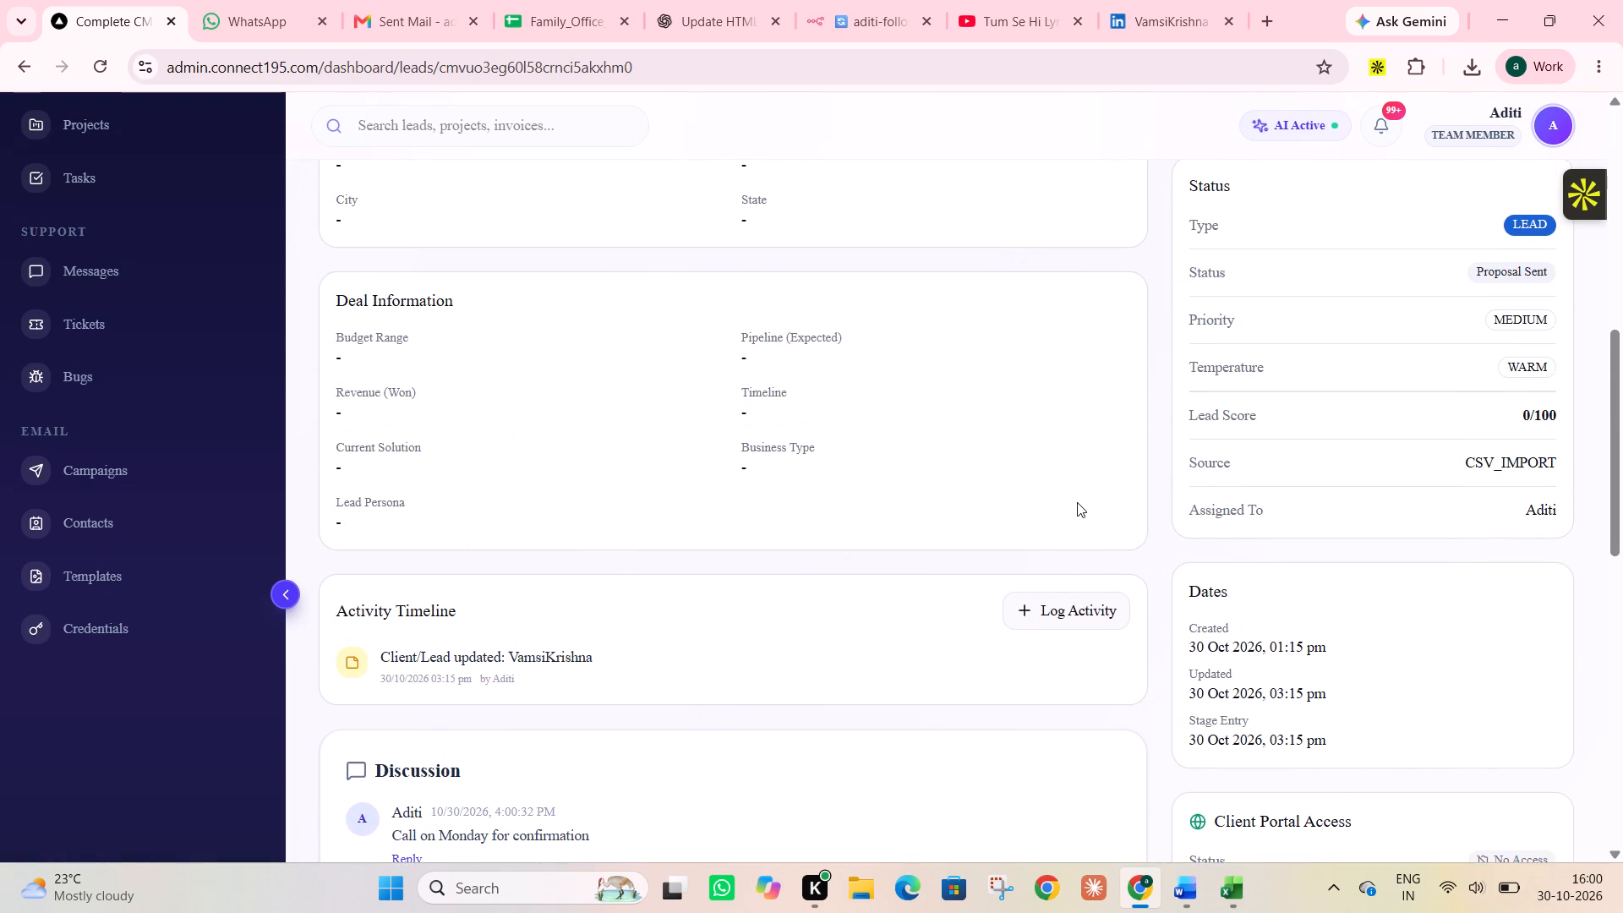
{"action": "scroll", "coordinate": [1077, 502], "scroll_direction": "up", "scroll_amount": 1}
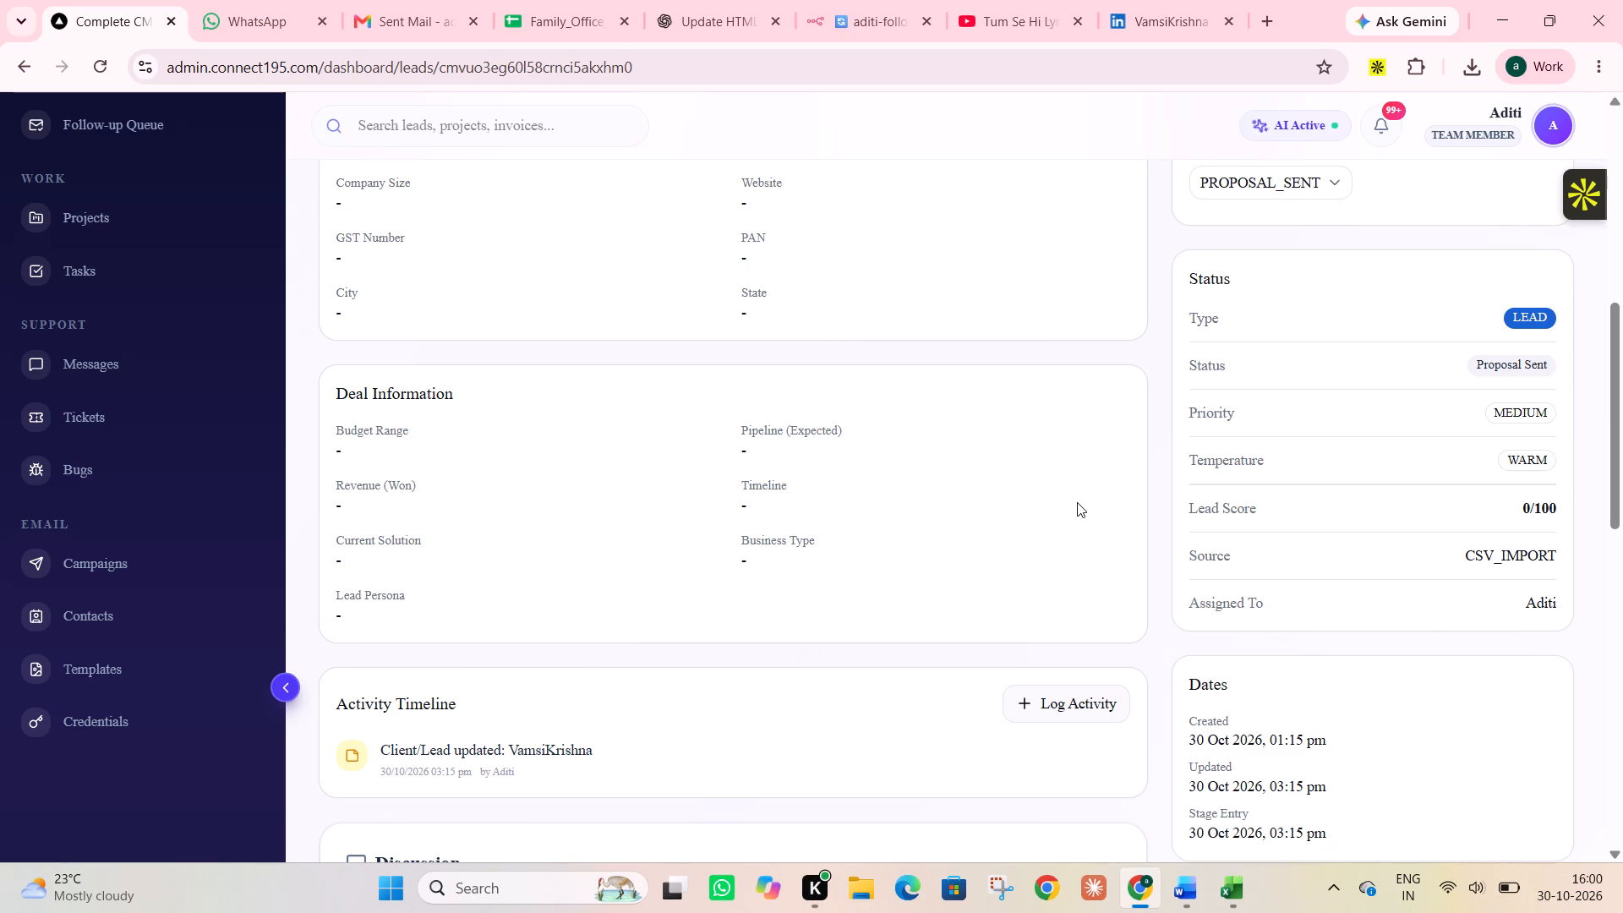
{"action": "scroll", "coordinate": [1077, 502], "scroll_direction": "up", "scroll_amount": 1}
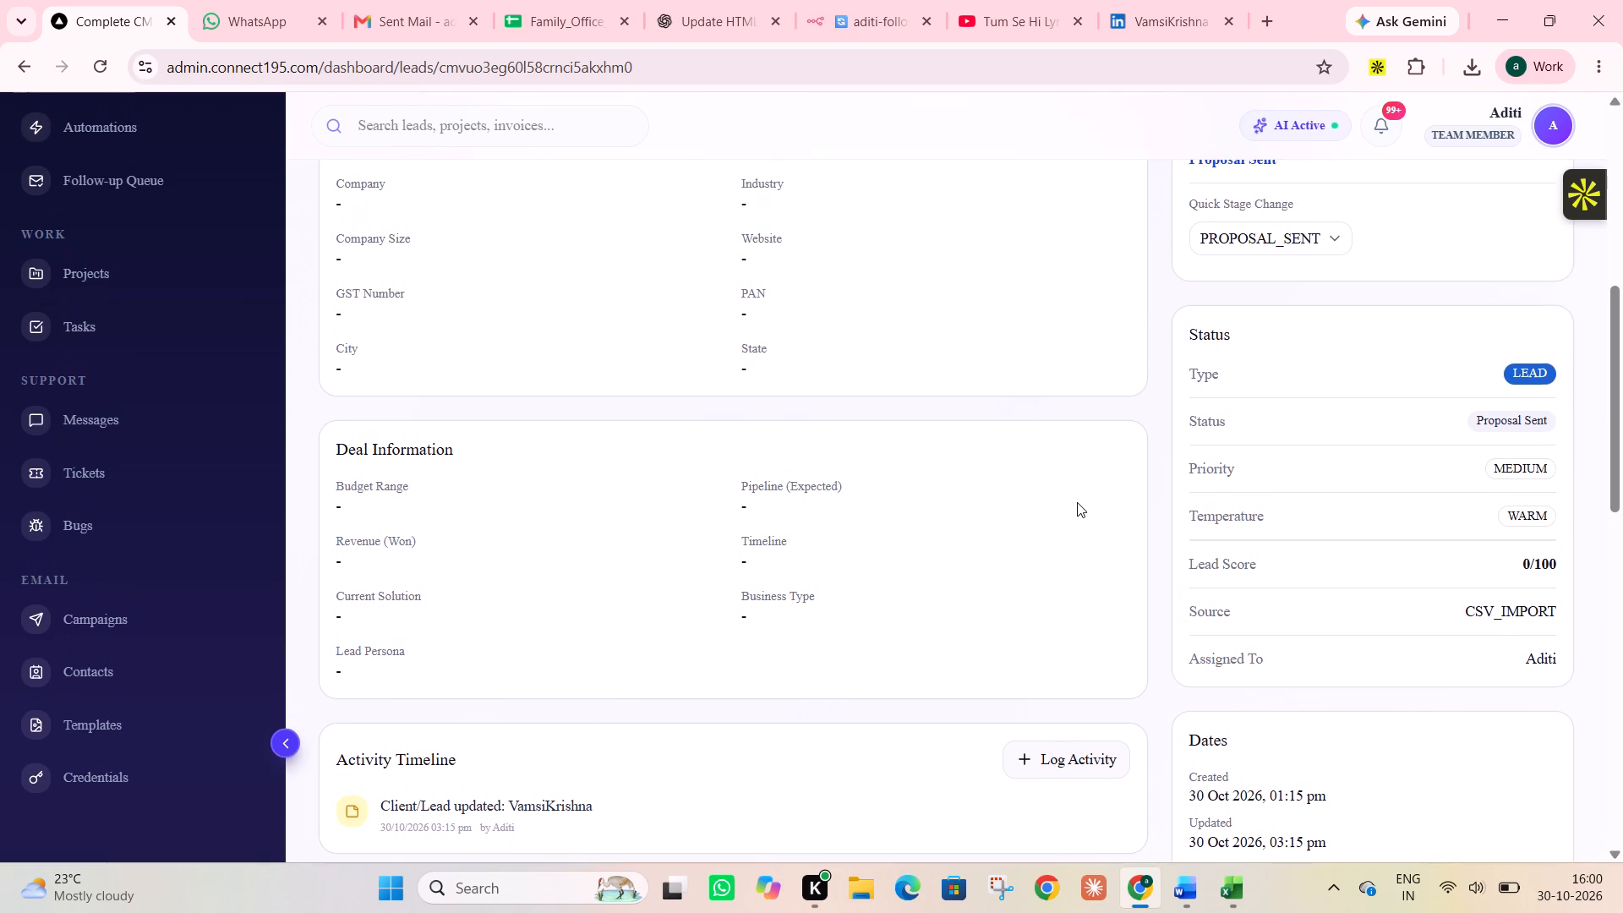
{"action": "scroll", "coordinate": [1077, 502], "scroll_direction": "up", "scroll_amount": 3}
{"action": "left_click", "coordinate": [1254, 413]}
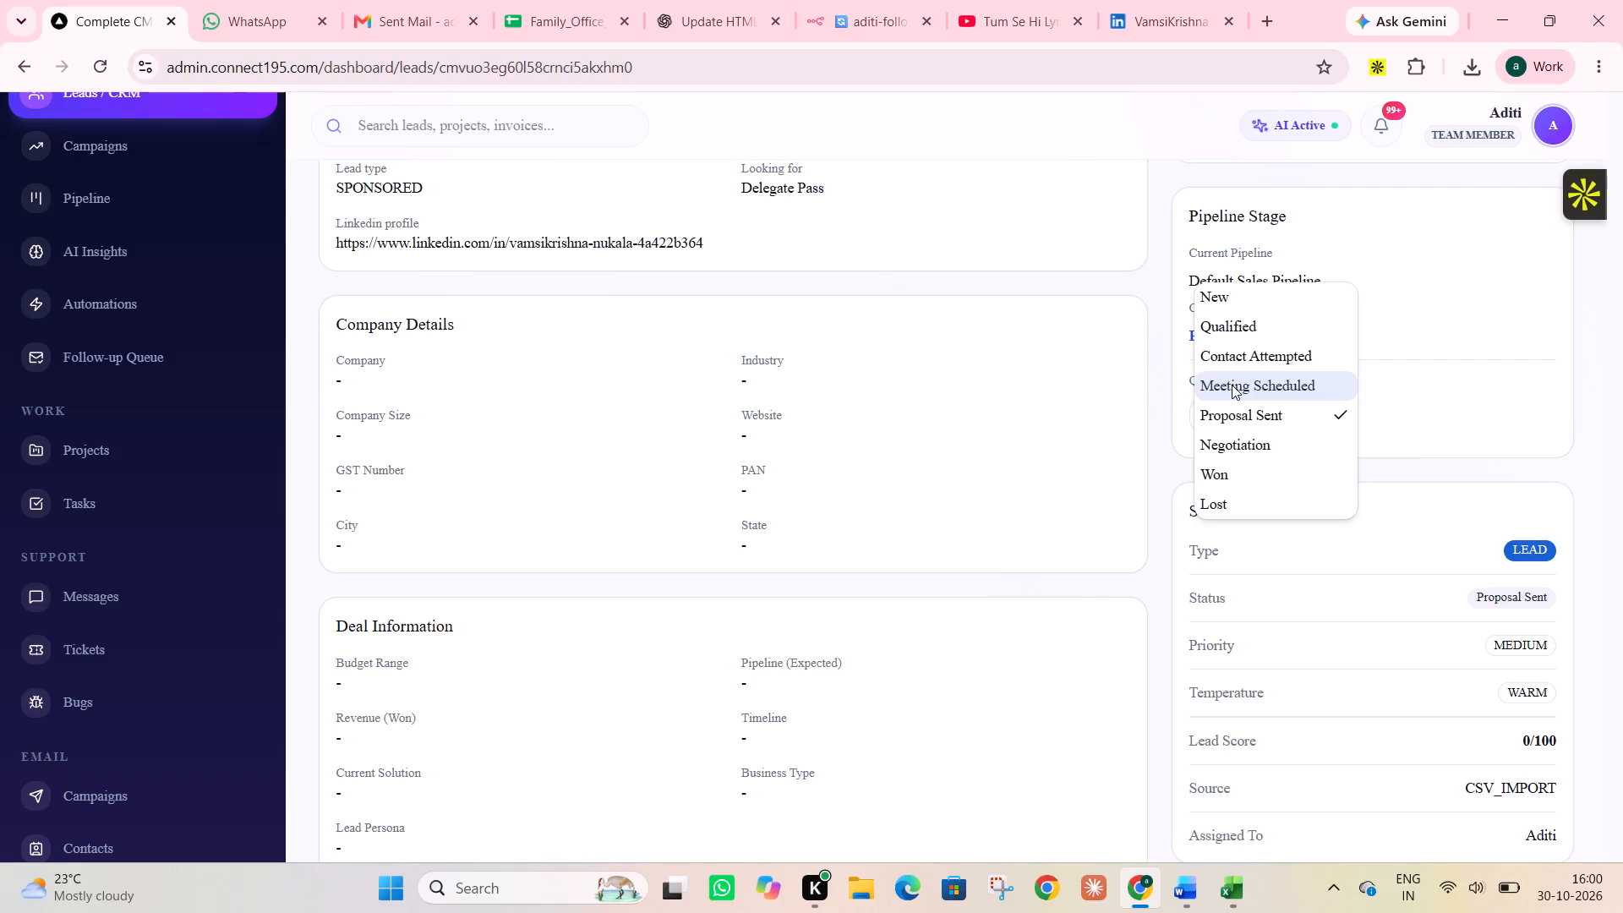
{"action": "left_click", "coordinate": [1232, 385]}
Return to the campaign's lead list filtered to Proposal Sent and look through the leads on its first page.
{"action": "scroll", "coordinate": [724, 496], "scroll_direction": "up", "scroll_amount": 4}
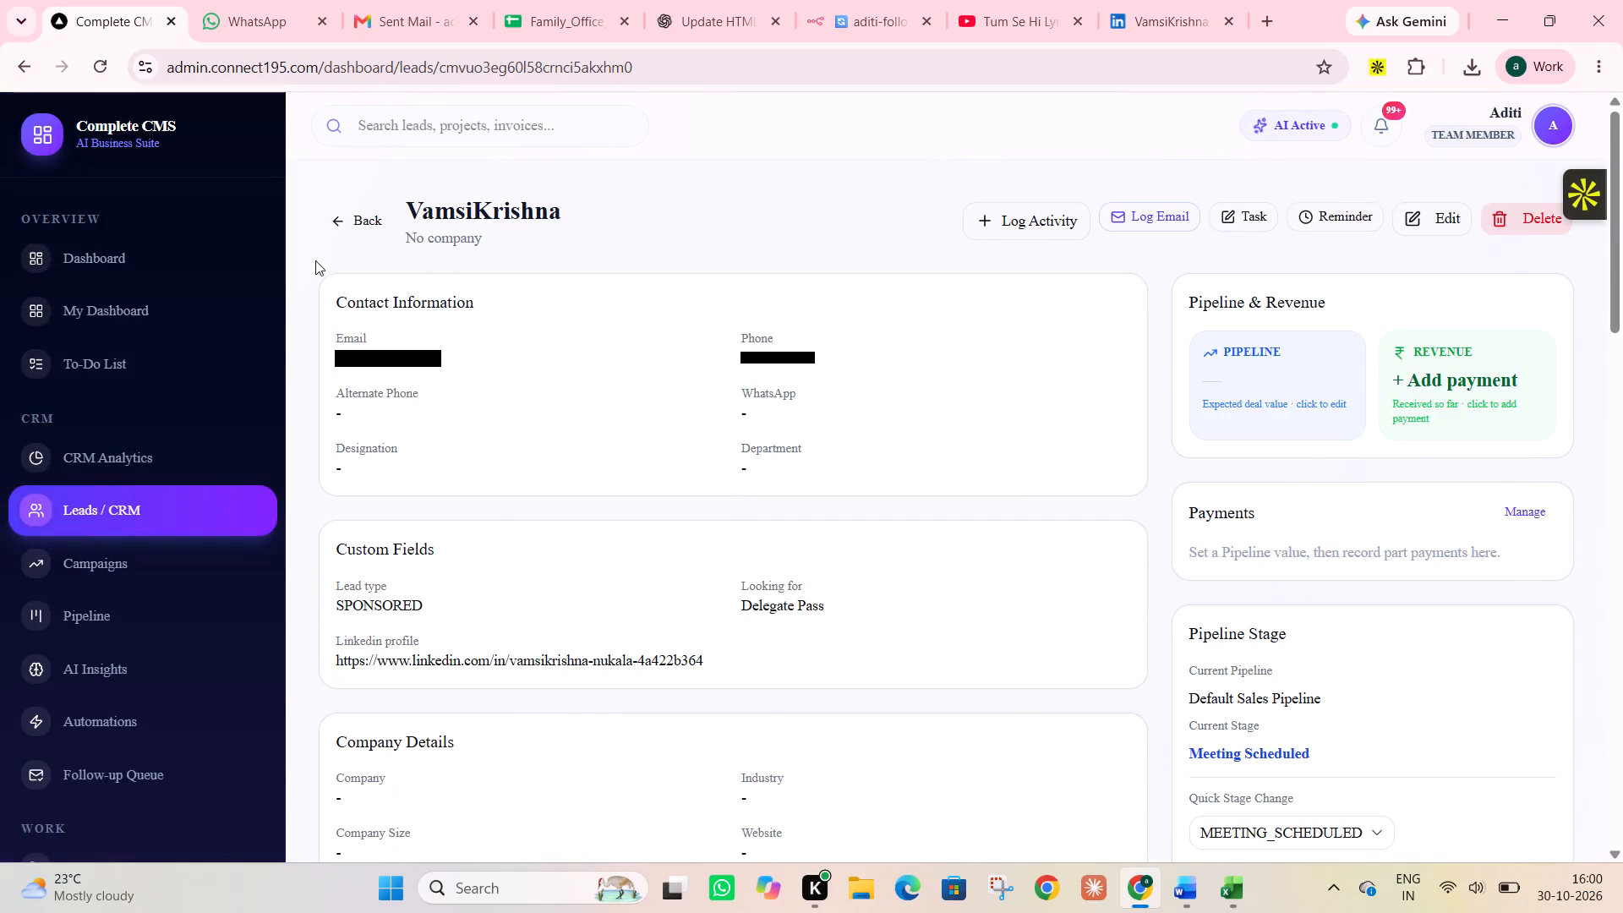
{"action": "left_click", "coordinate": [336, 220]}
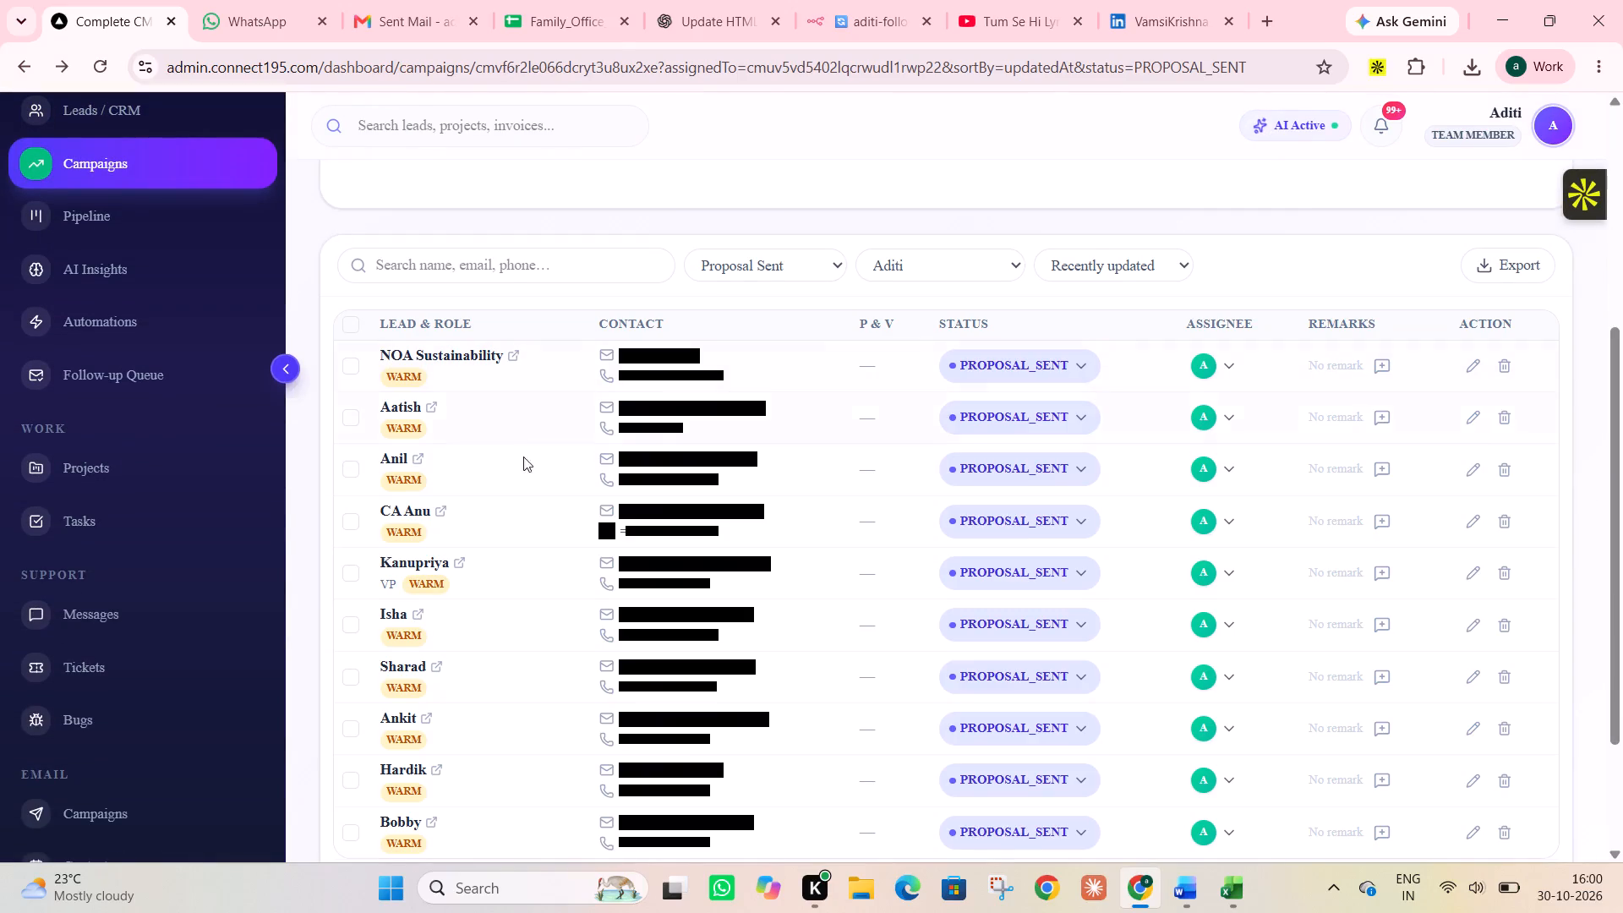
{"action": "scroll", "coordinate": [536, 514], "scroll_direction": "down", "scroll_amount": 1}
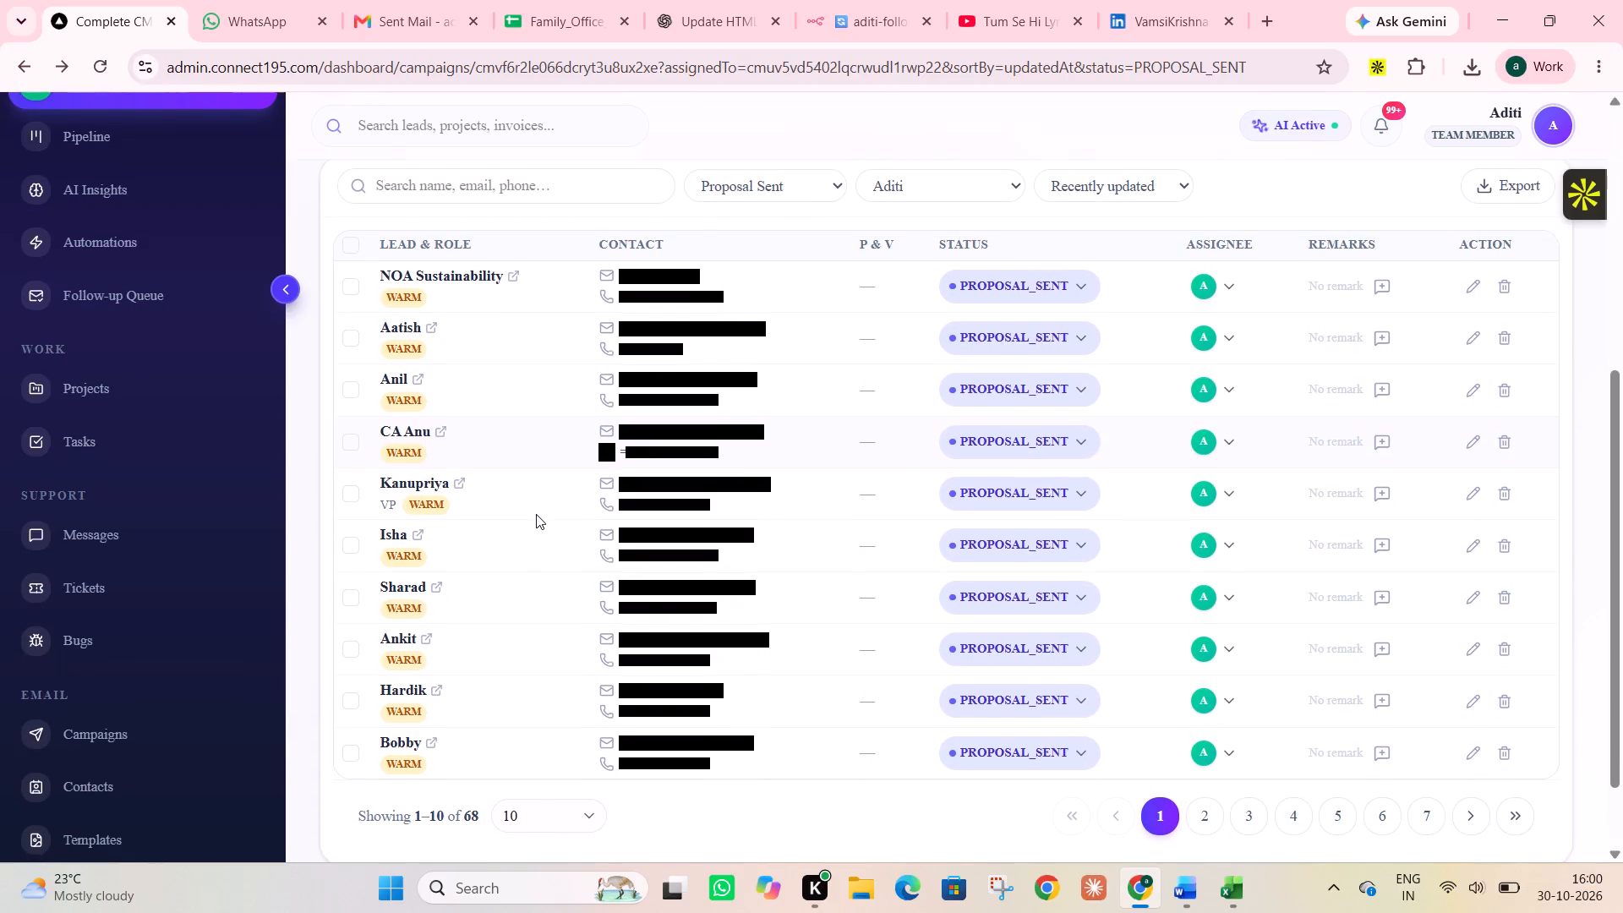
{"action": "scroll", "coordinate": [536, 514], "scroll_direction": "down", "scroll_amount": 1}
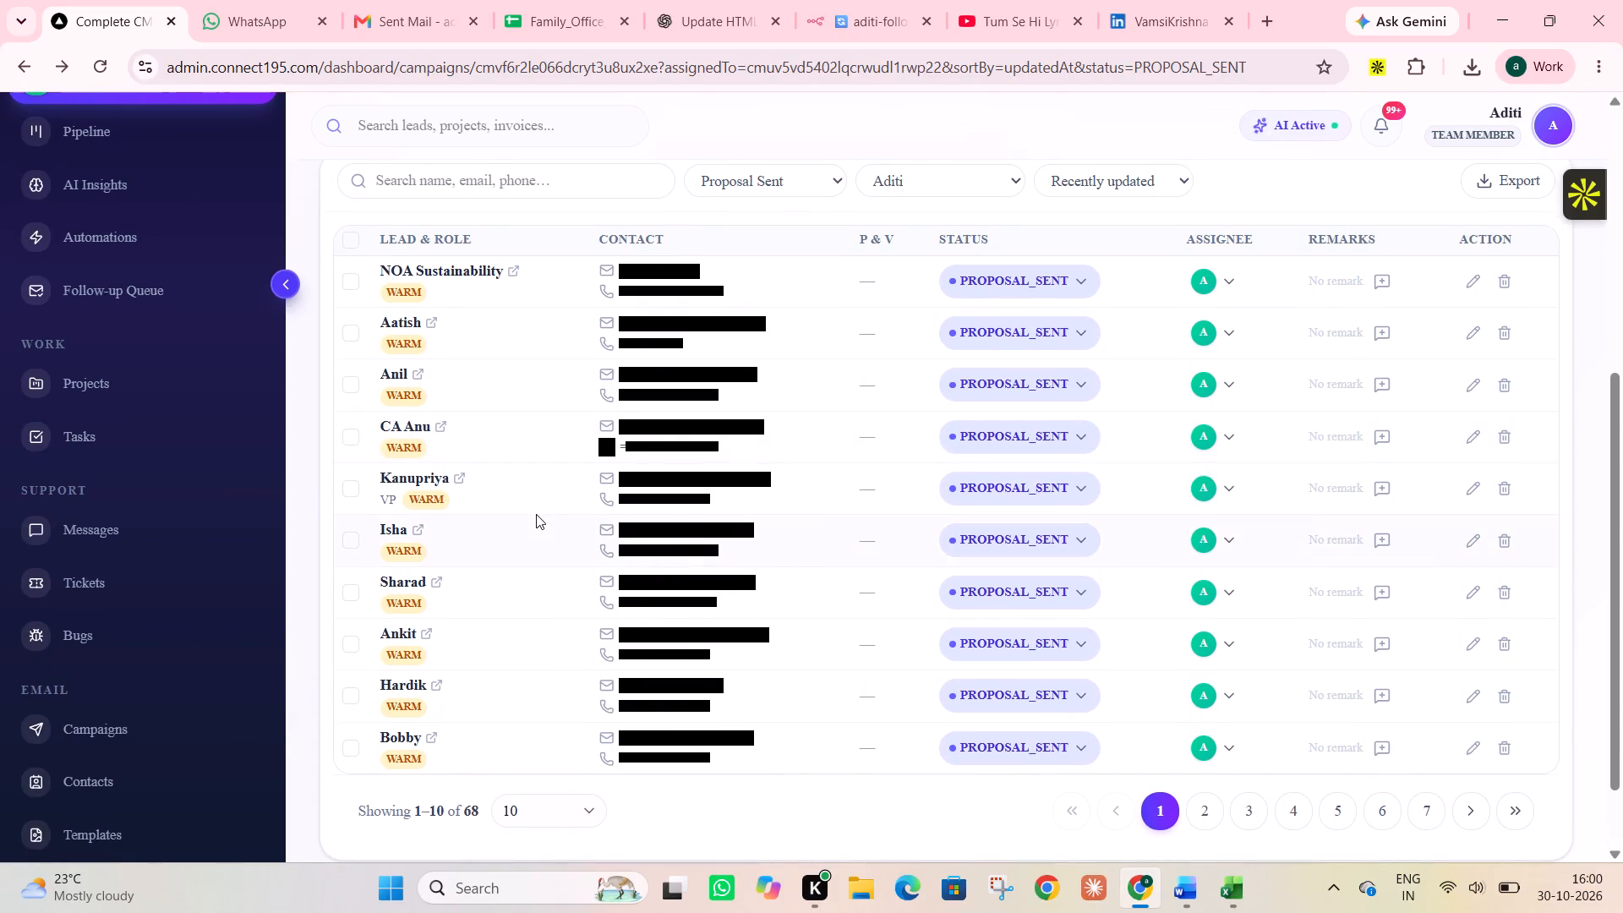